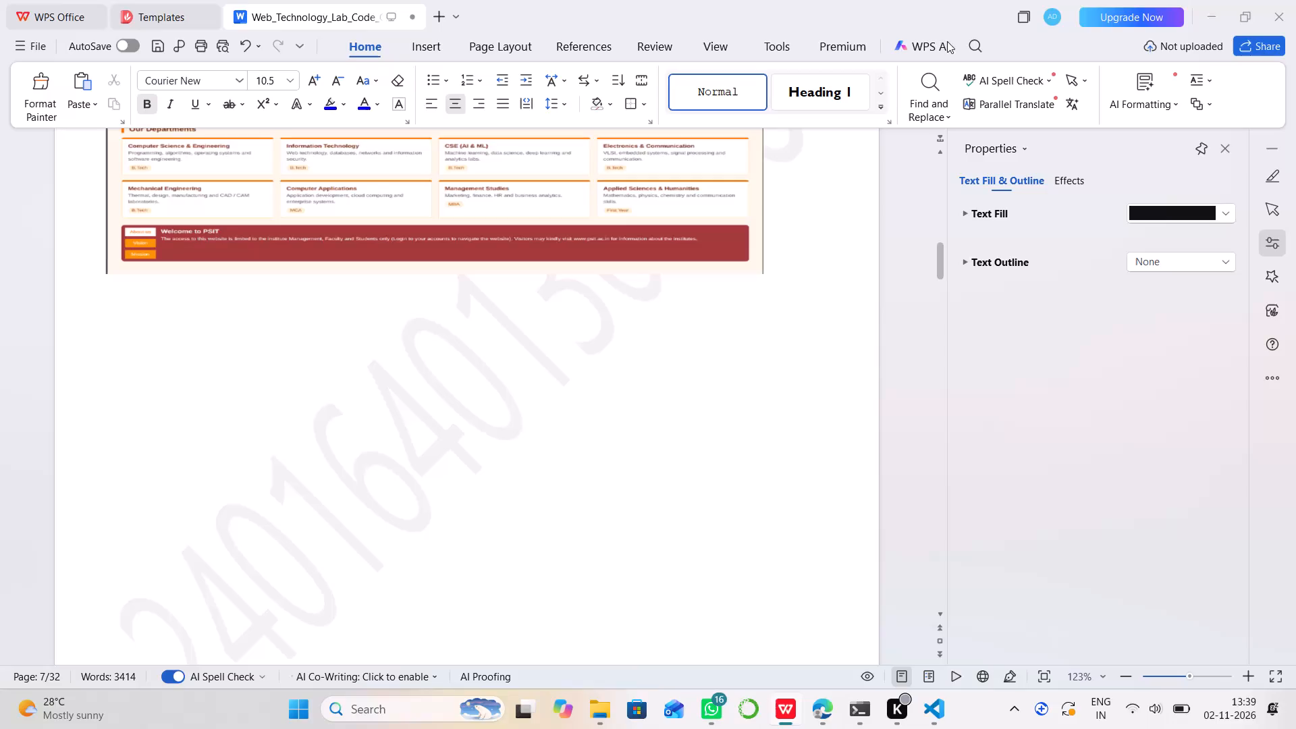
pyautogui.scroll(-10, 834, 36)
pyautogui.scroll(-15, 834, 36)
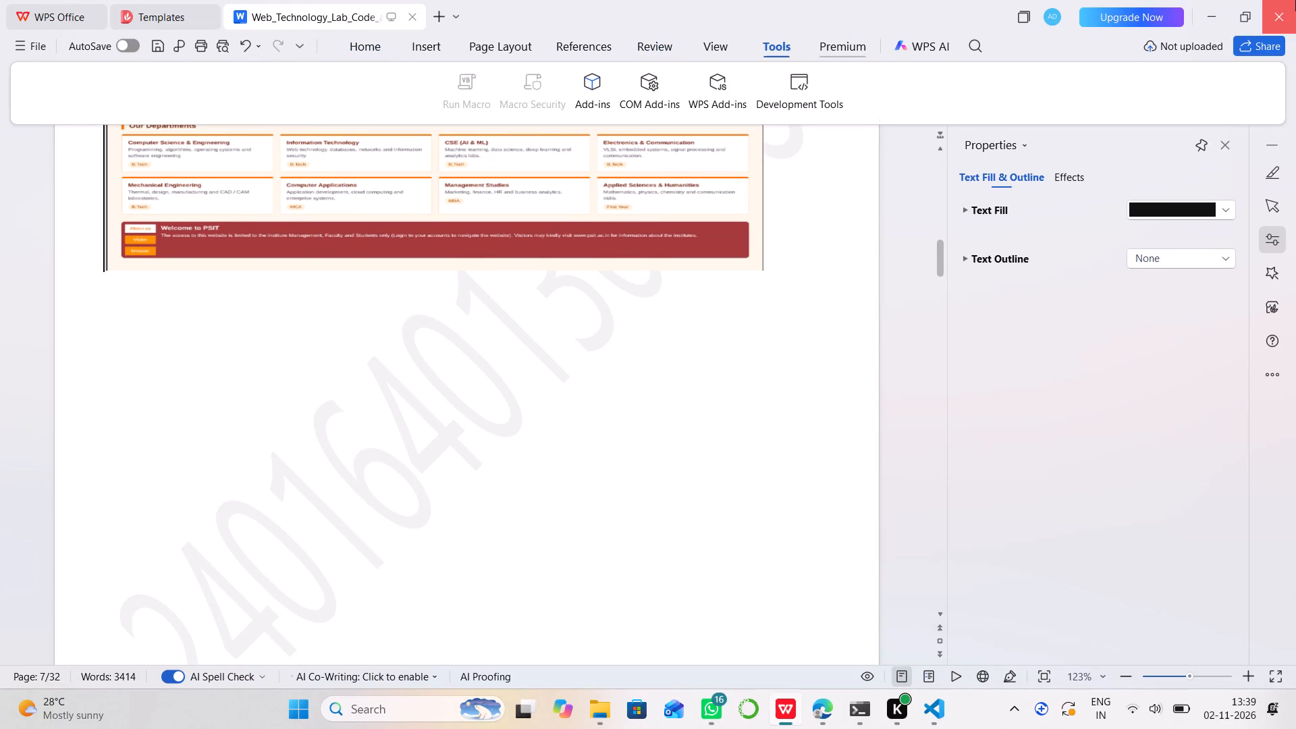
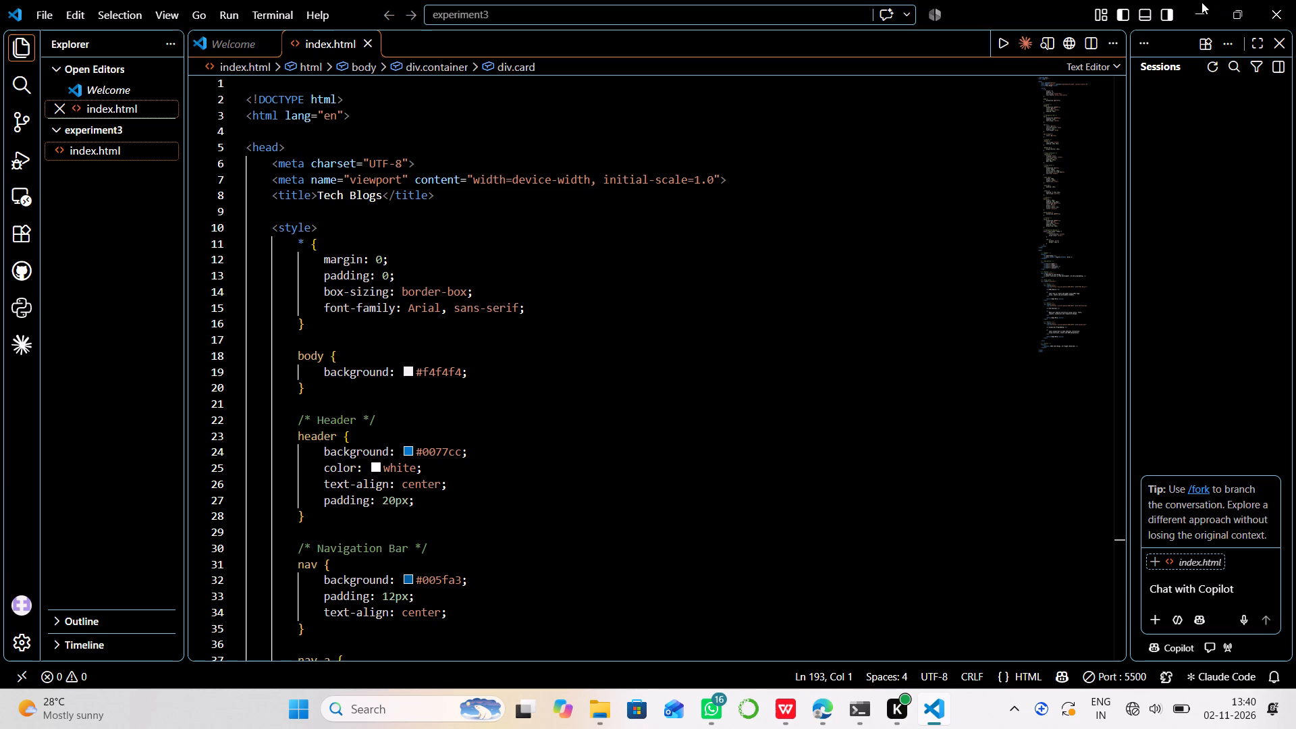
# Minimize the Visual Studio Code and command prompt windows to get back to the experiment3 folder in File Explorer.
pyautogui.click(1201, 2)
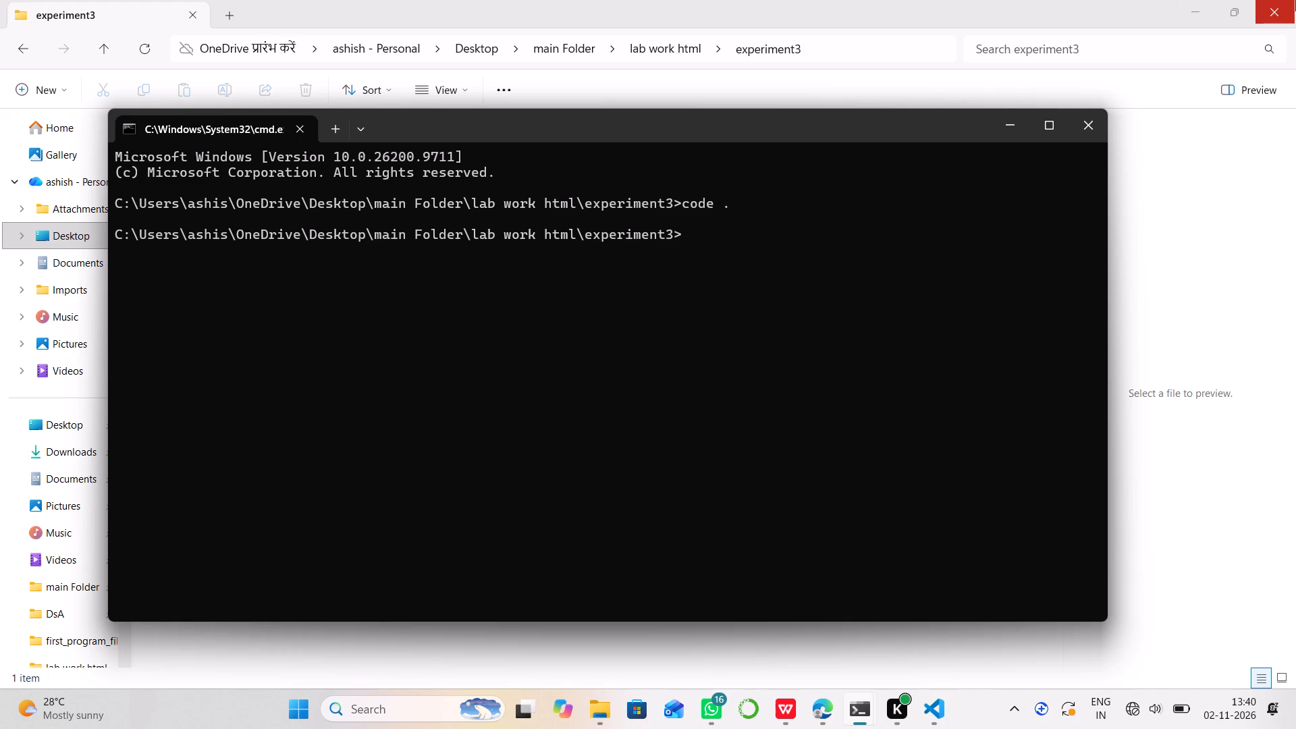
pyautogui.click(997, 126)
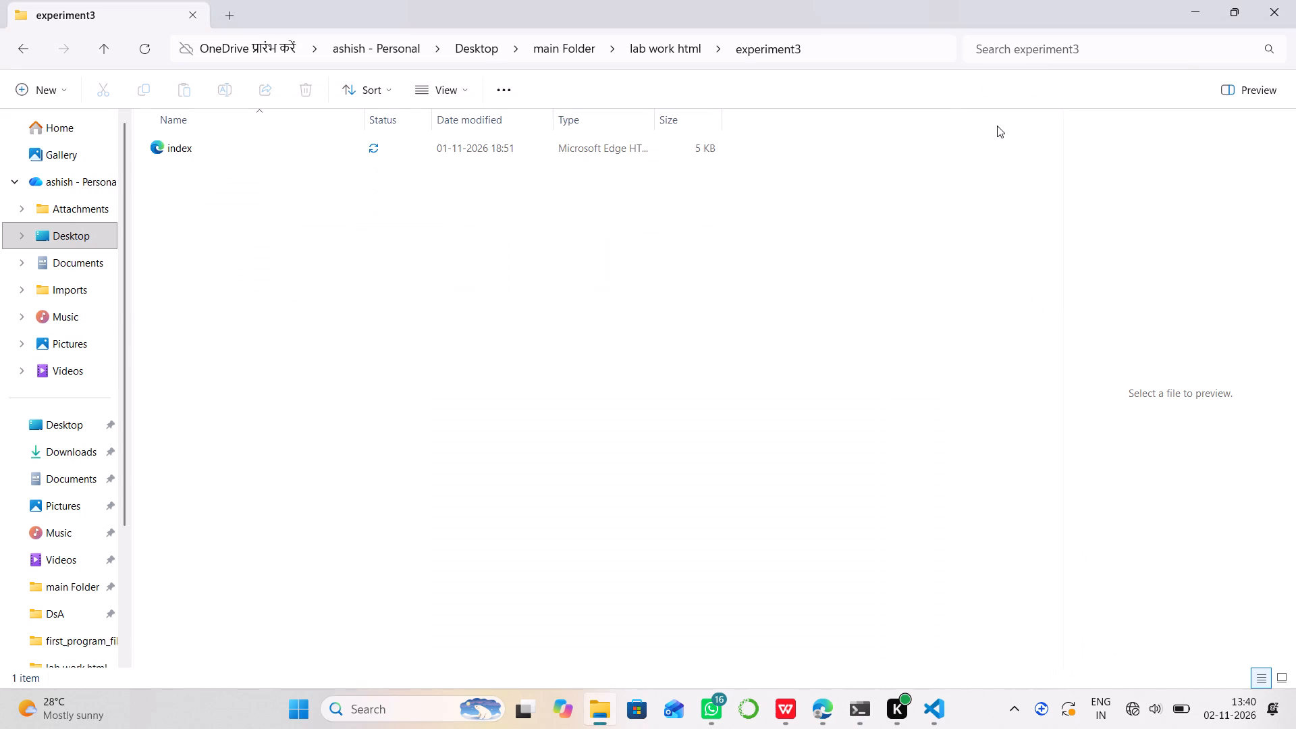
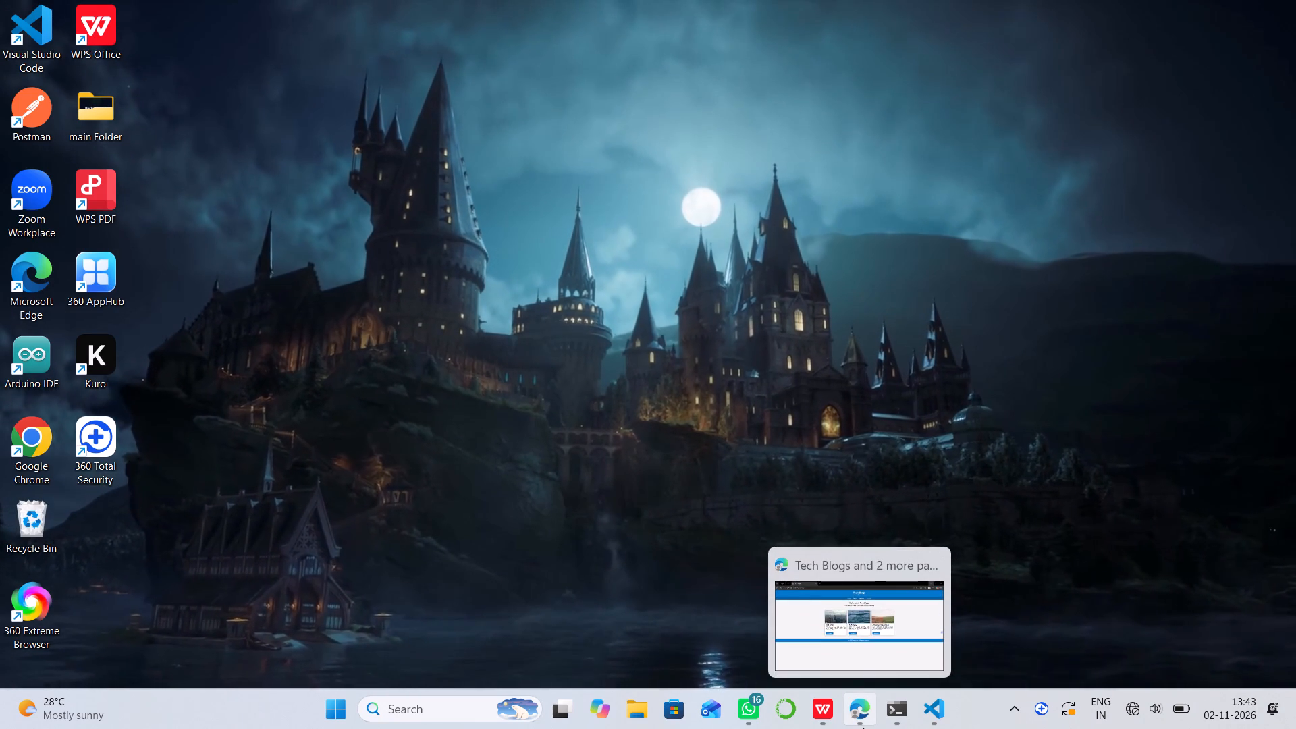
# Open main Folder from the desktop and go into its lab work html folder to look through the files.
pyautogui.click(410, 438)
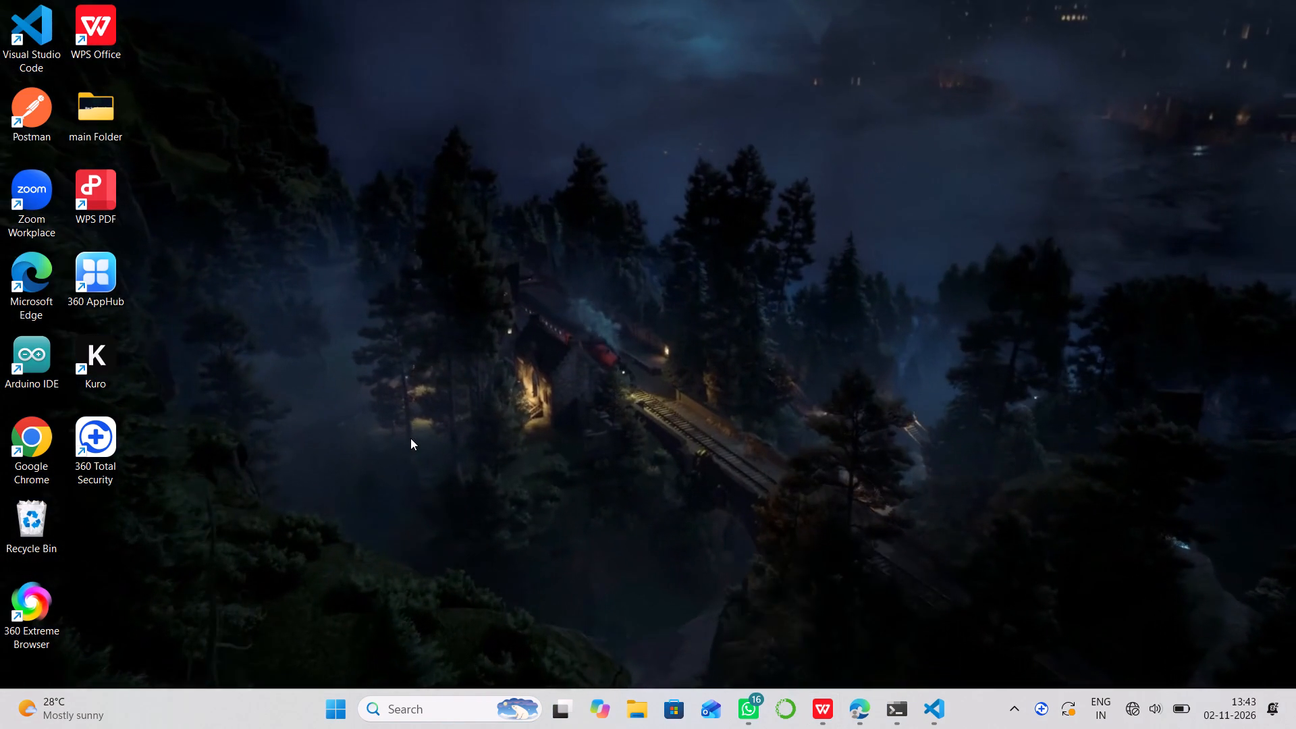
pyautogui.doubleClick(106, 114)
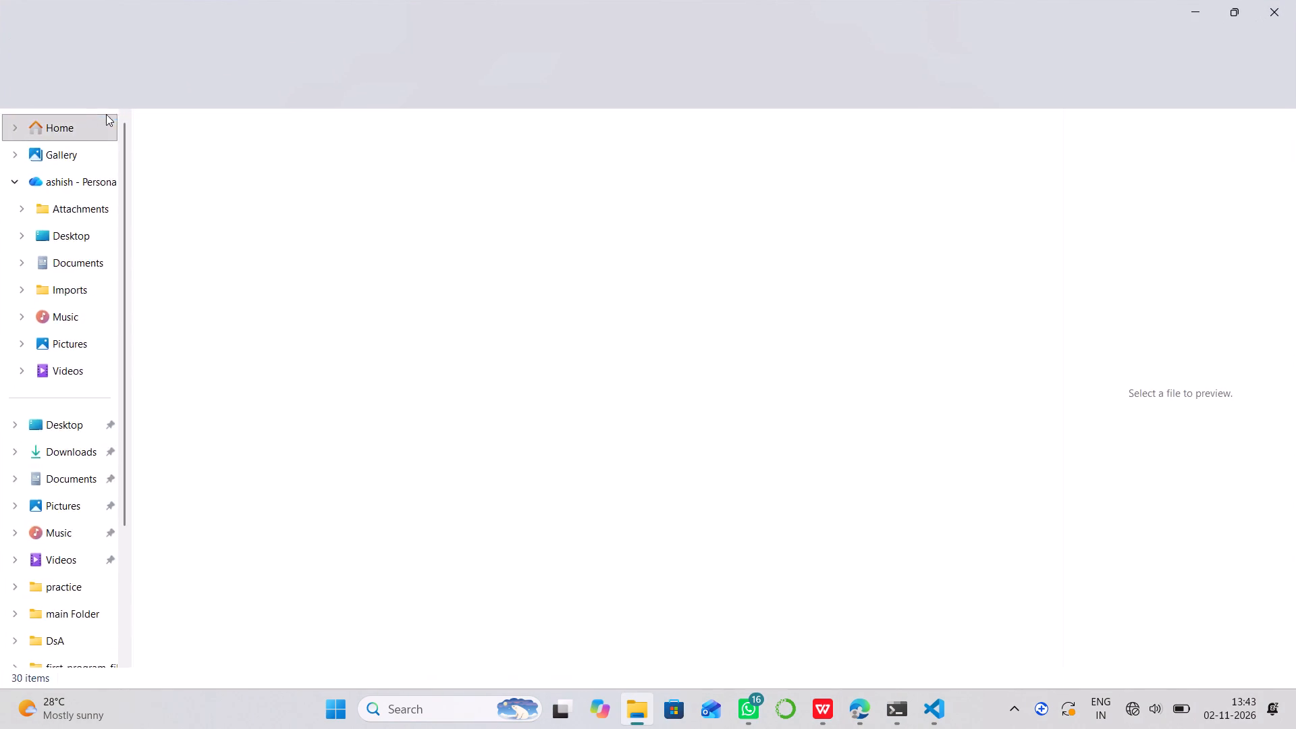
pyautogui.scroll(-1, 464, 352)
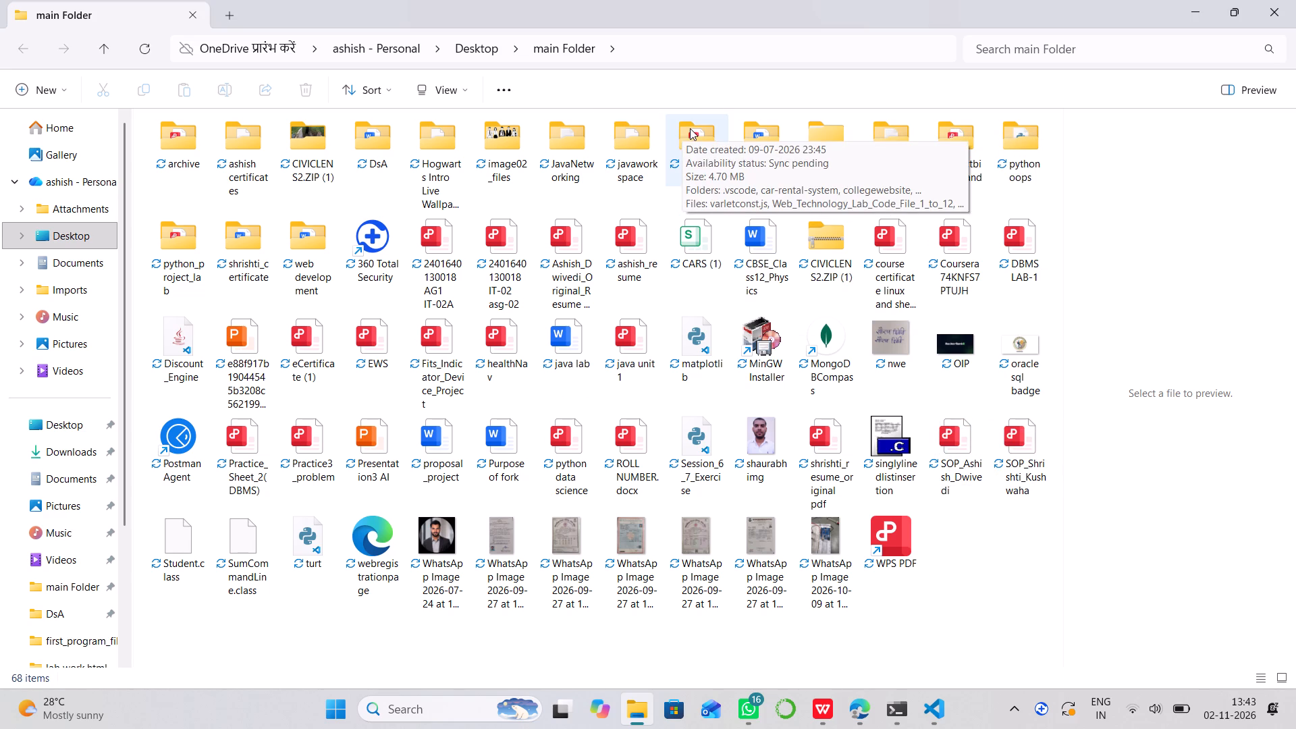
pyautogui.doubleClick(691, 167)
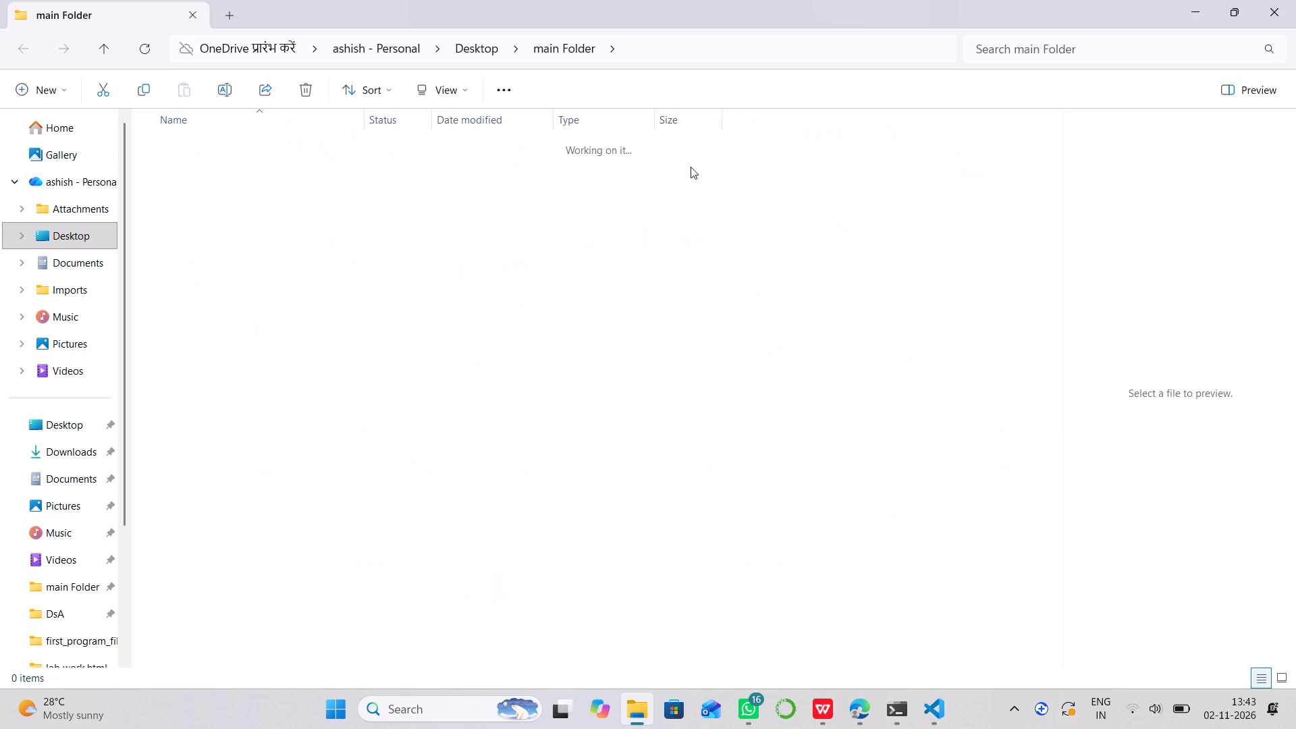
pyautogui.scroll(-2, 424, 434)
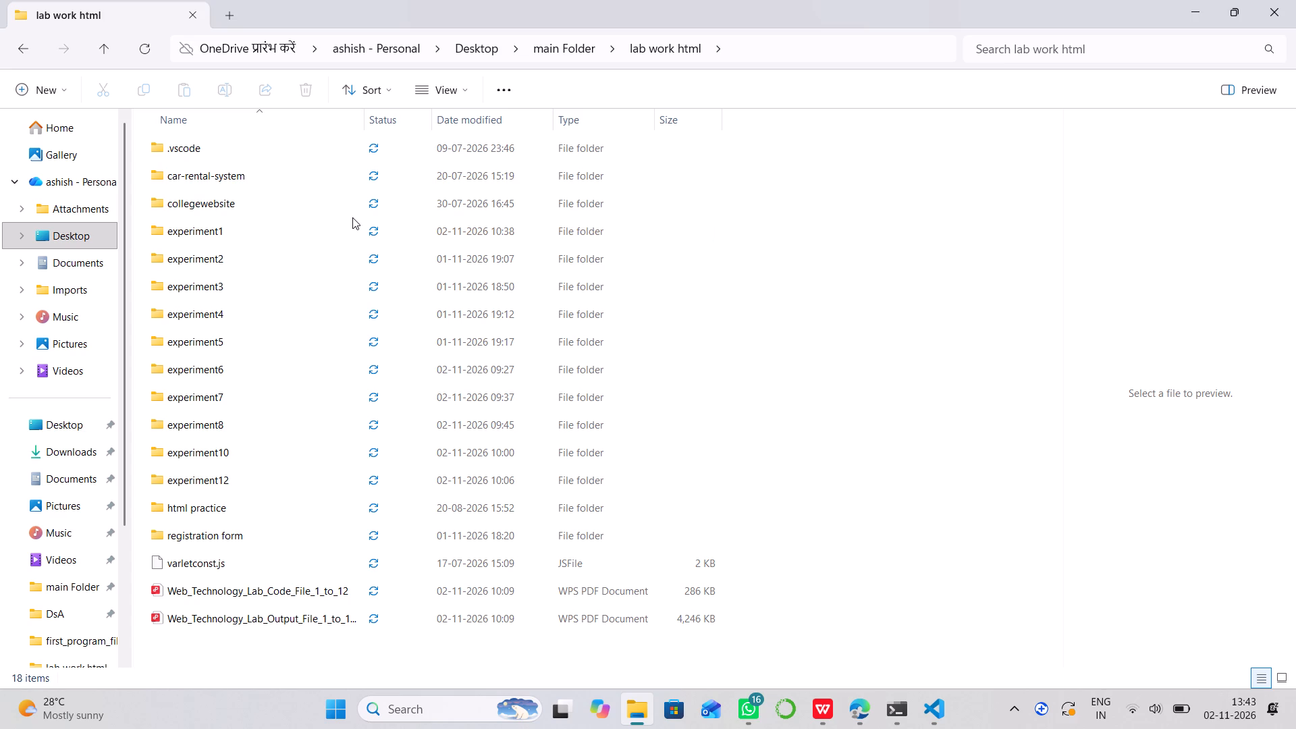
# Check the contents of the Downloads and Desktop folders, ending in the Desktop folder.
pyautogui.click(74, 450)
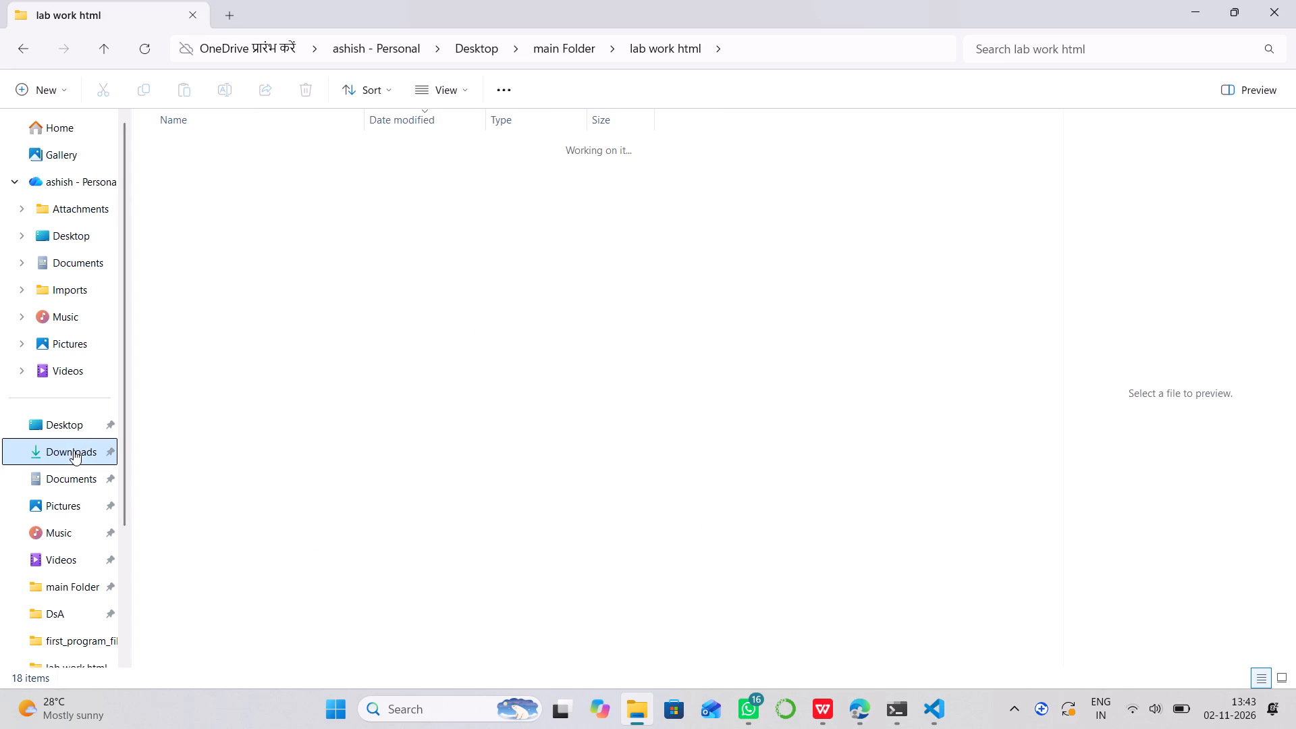
pyautogui.click(59, 424)
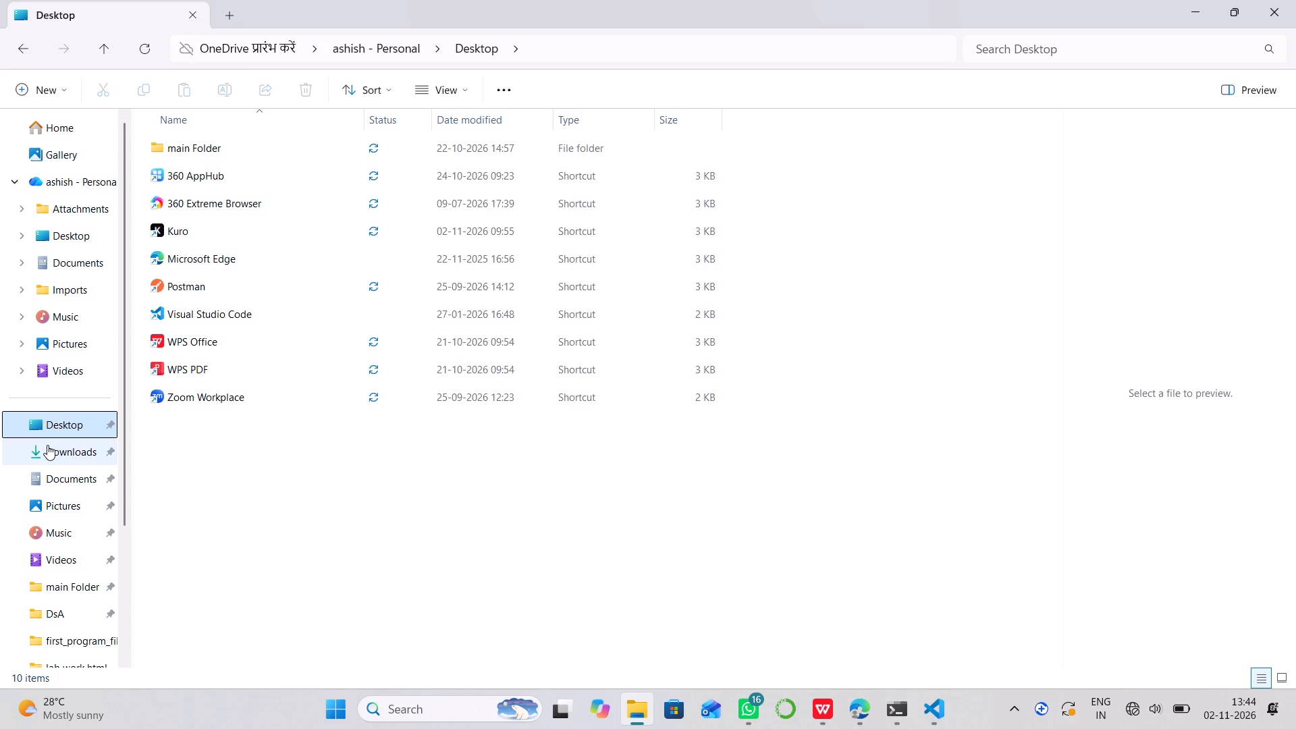
pyautogui.click(47, 445)
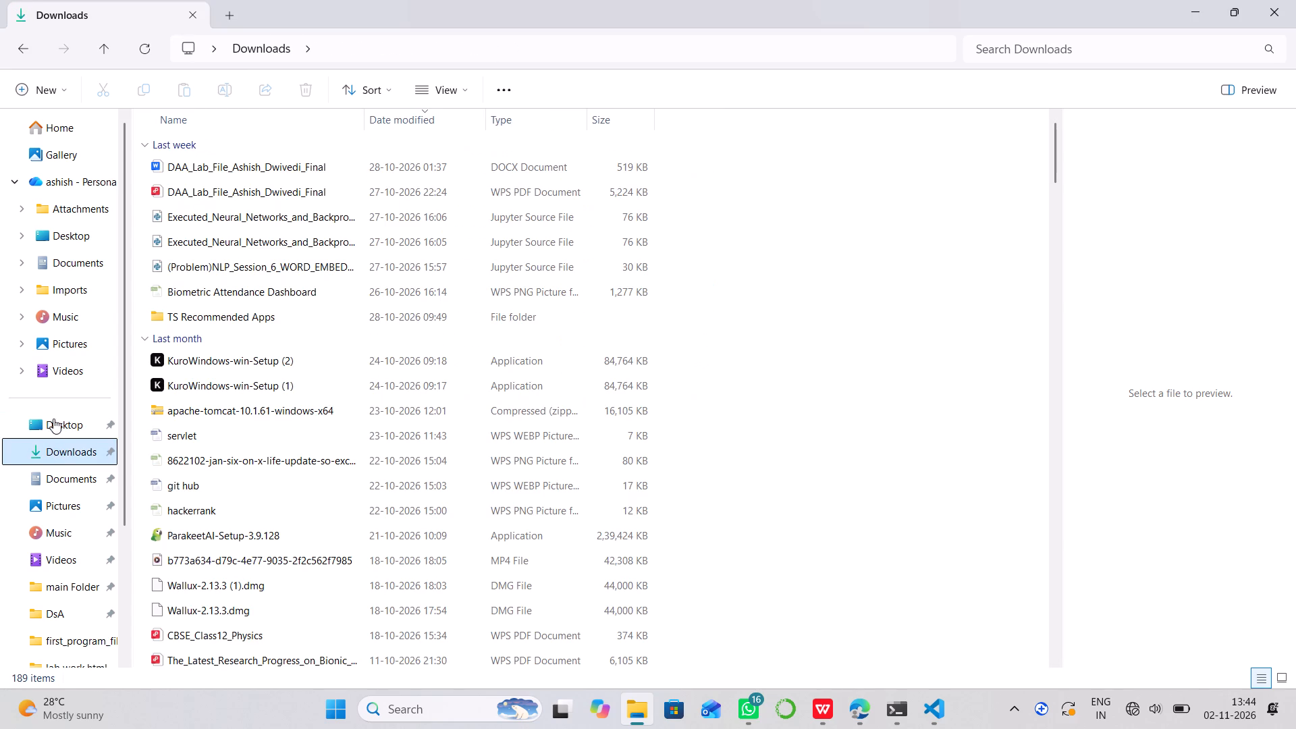
pyautogui.click(53, 417)
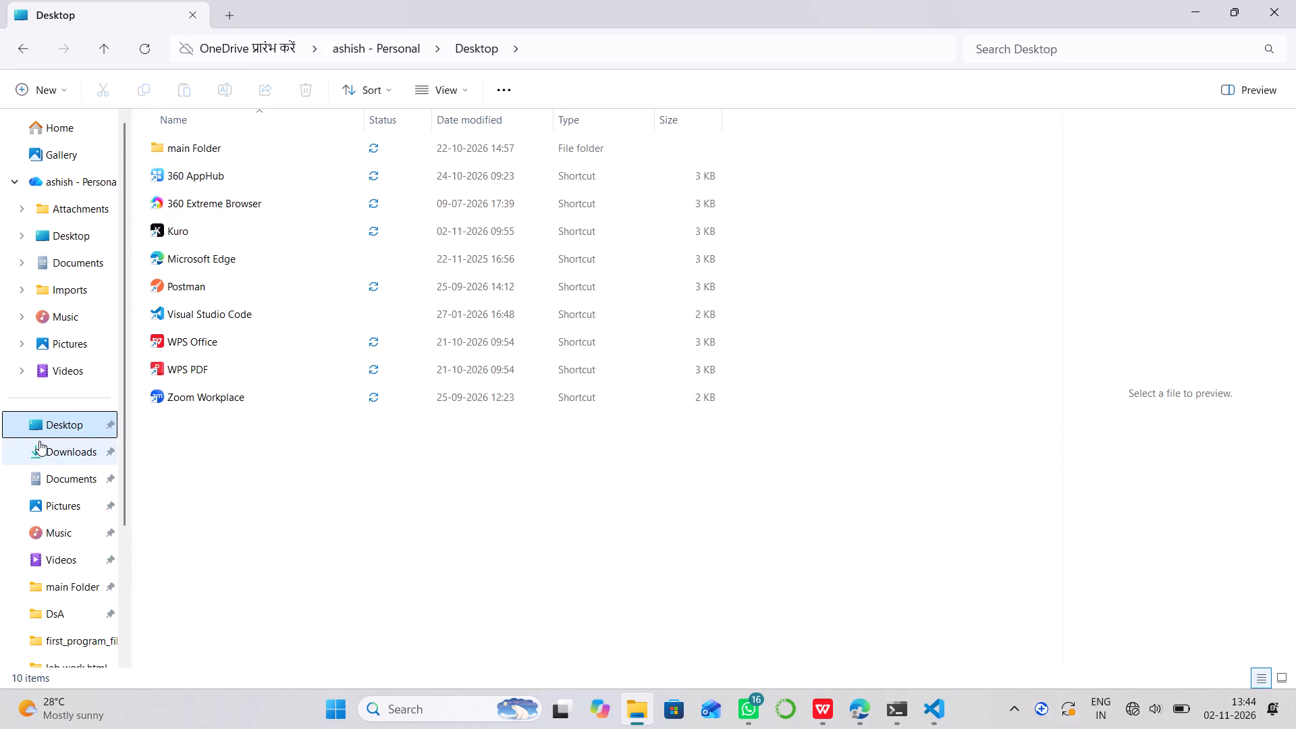
pyautogui.click(39, 441)
pyautogui.click(44, 426)
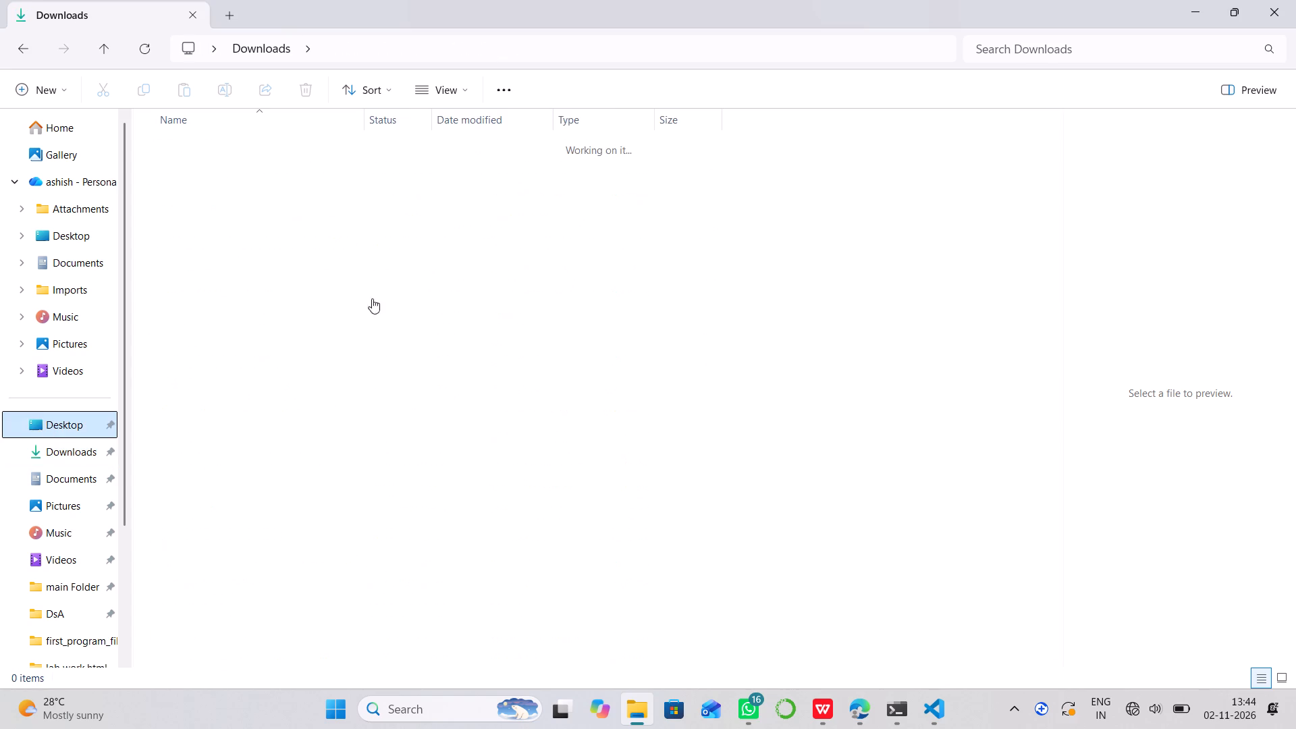
# Search the Desktop folder for "web", look over the matching files, and close the File Explorer window.
pyautogui.click(1044, 45)
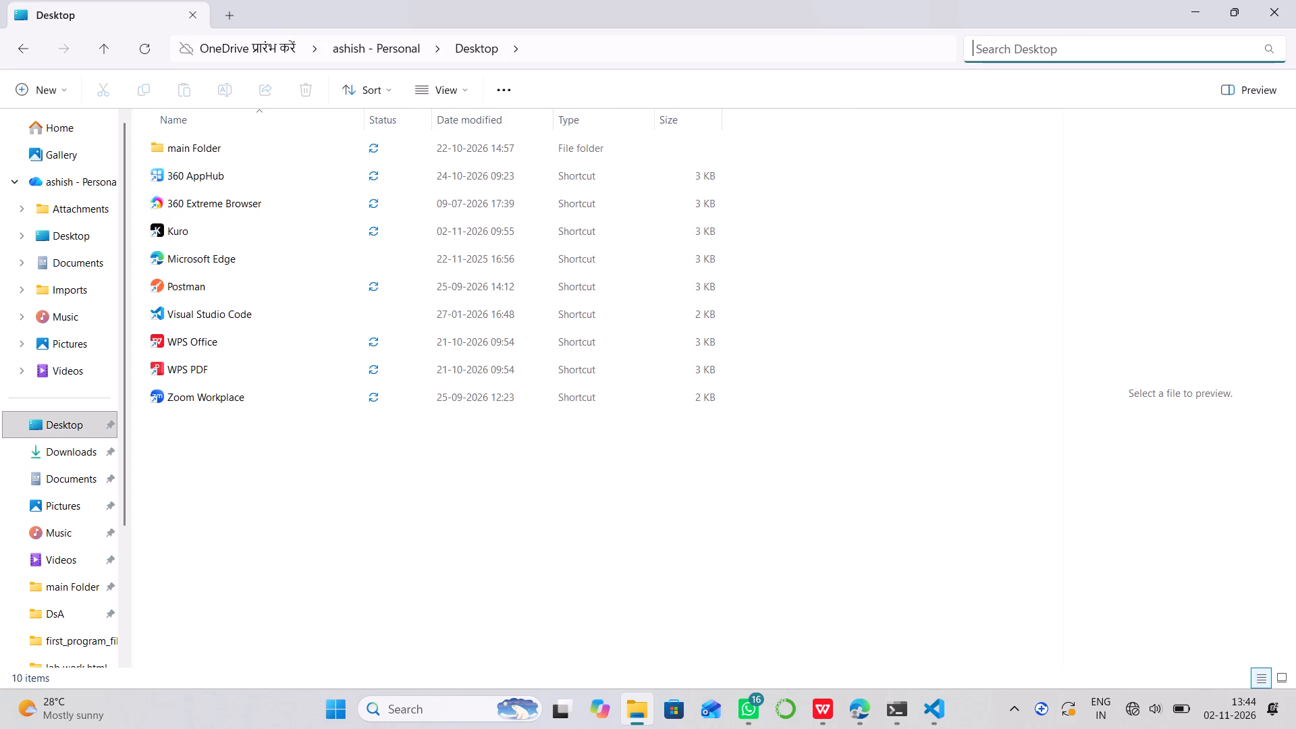
pyautogui.write('web')
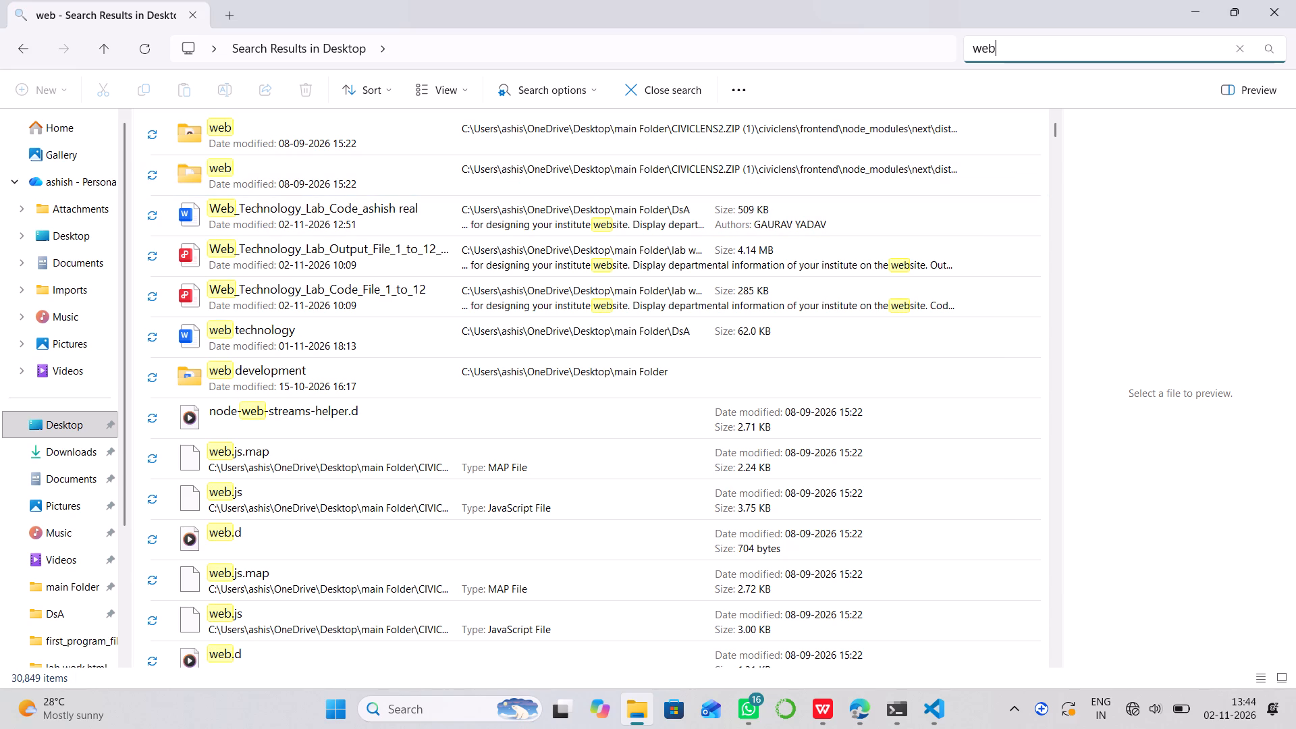
pyautogui.click(1295, 0)
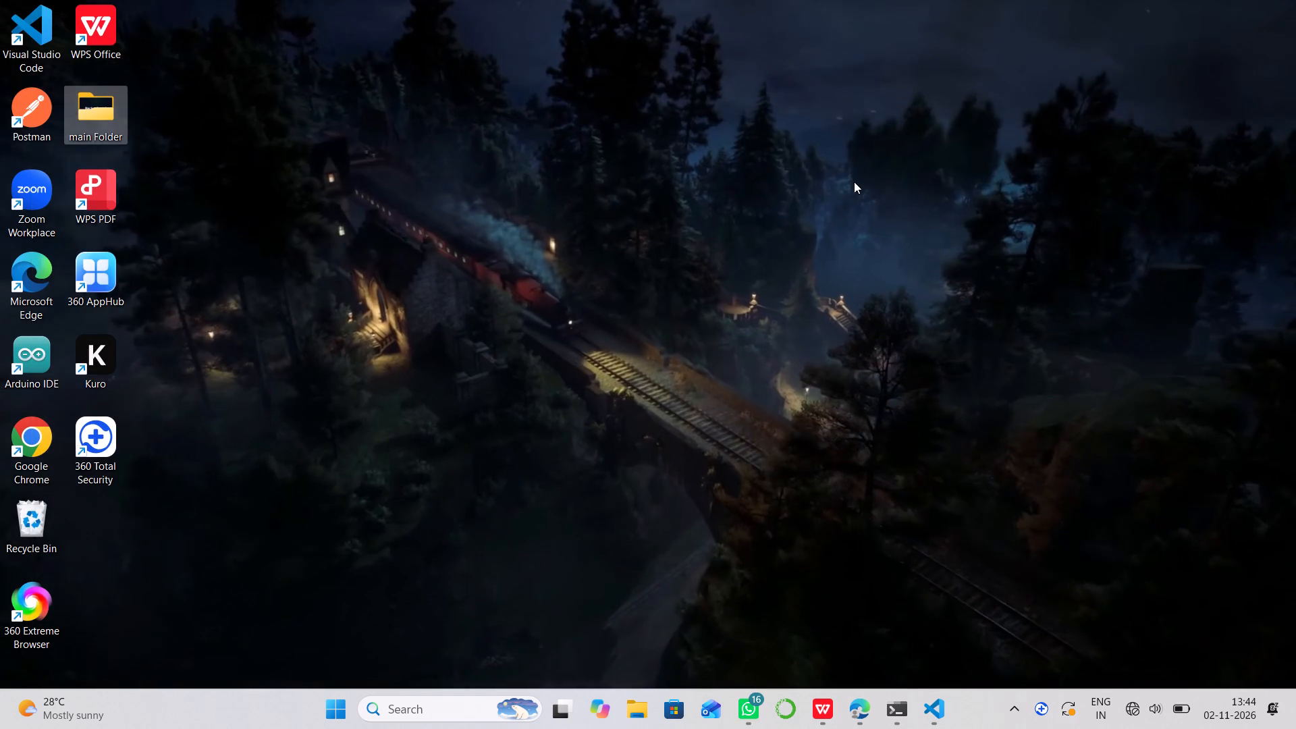
pyautogui.click(854, 182)
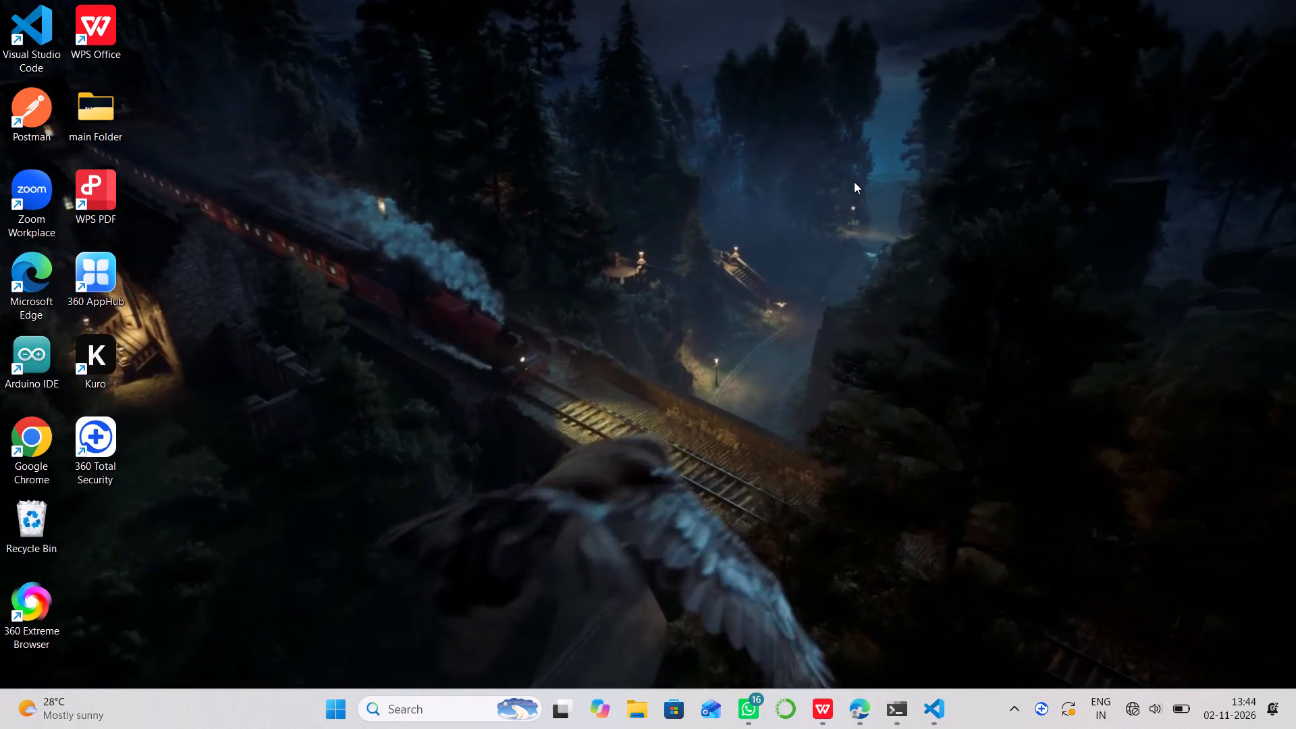
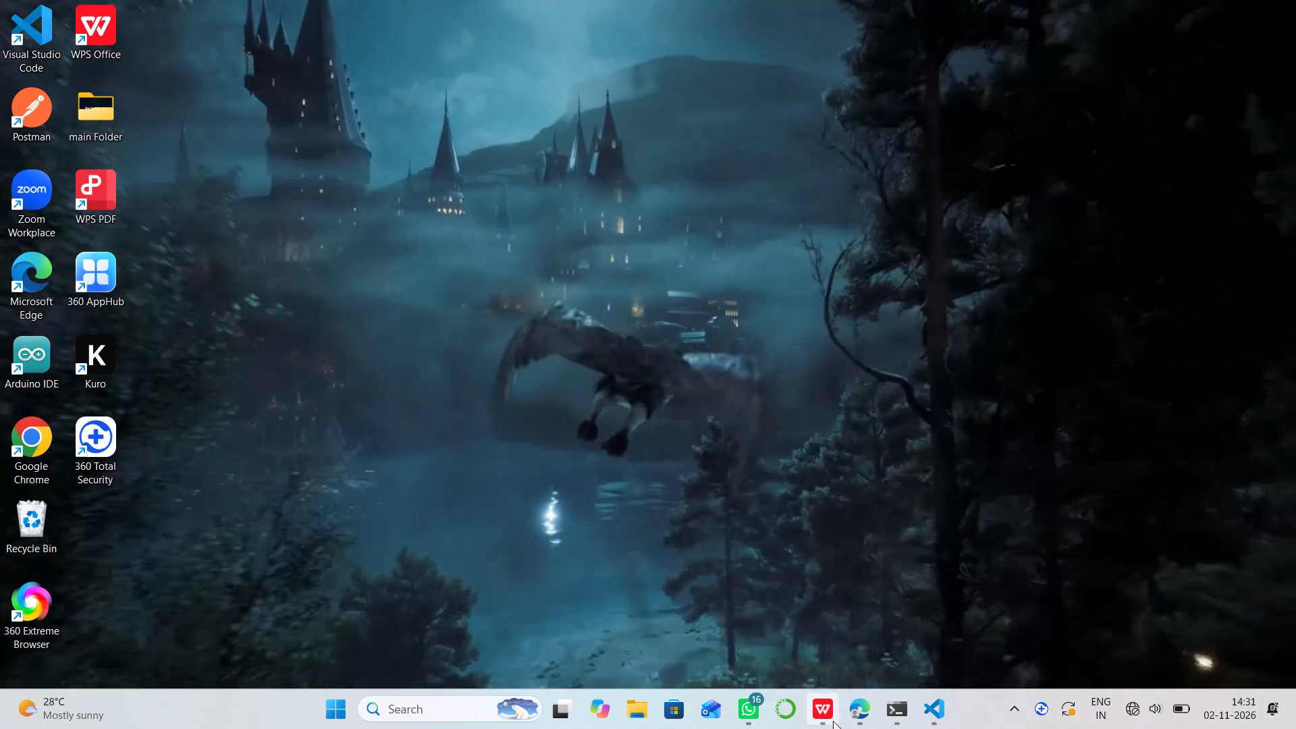
# Switch to the Web Technology lab document in WPS Office and look over the index.html code of the first experiment.
pyautogui.click(829, 645)
pyautogui.scroll(4, 696, 497)
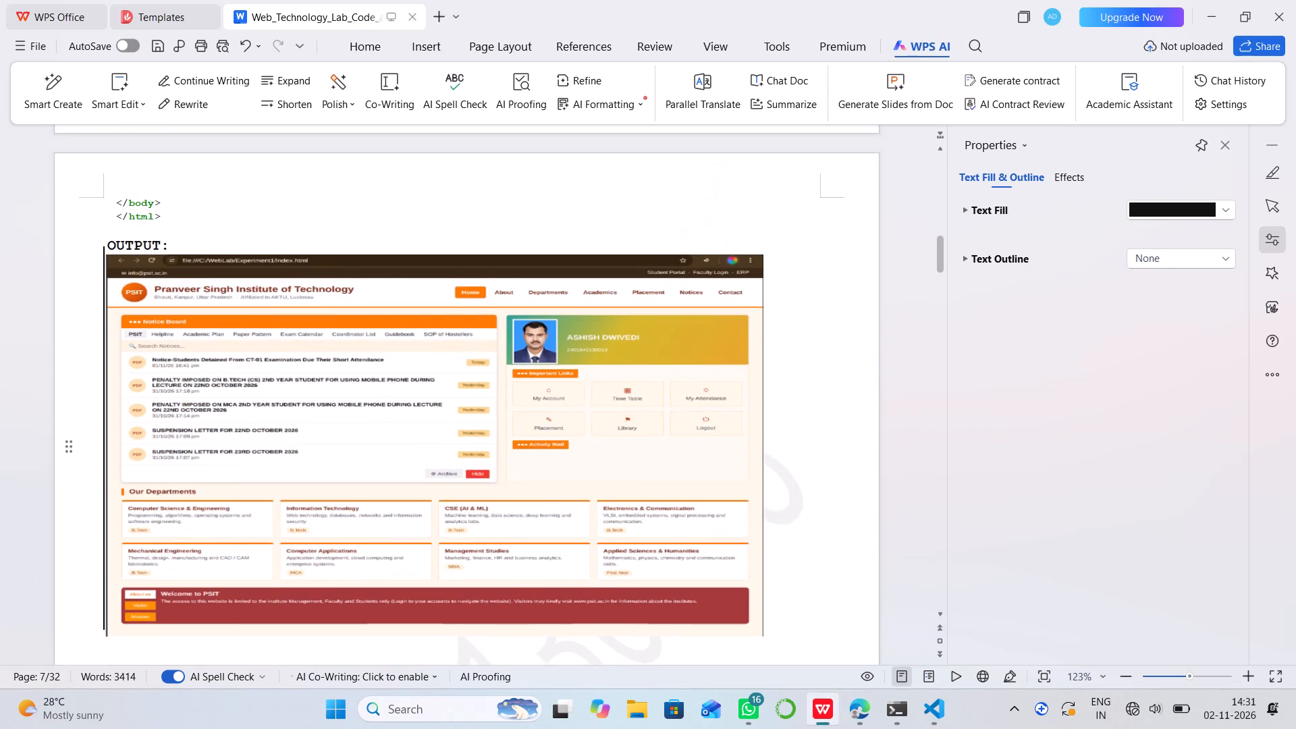
pyautogui.scroll(8, 696, 497)
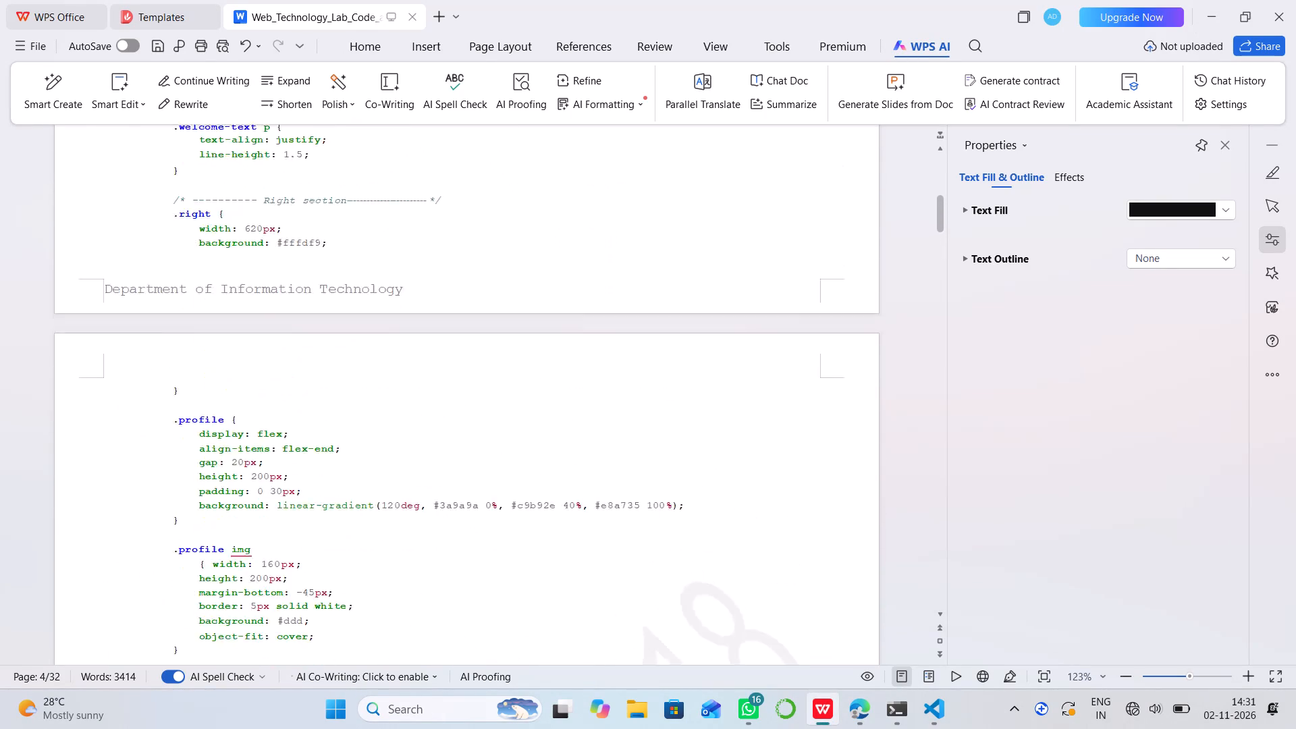
pyautogui.scroll(10, 696, 497)
pyautogui.scroll(-4, 696, 497)
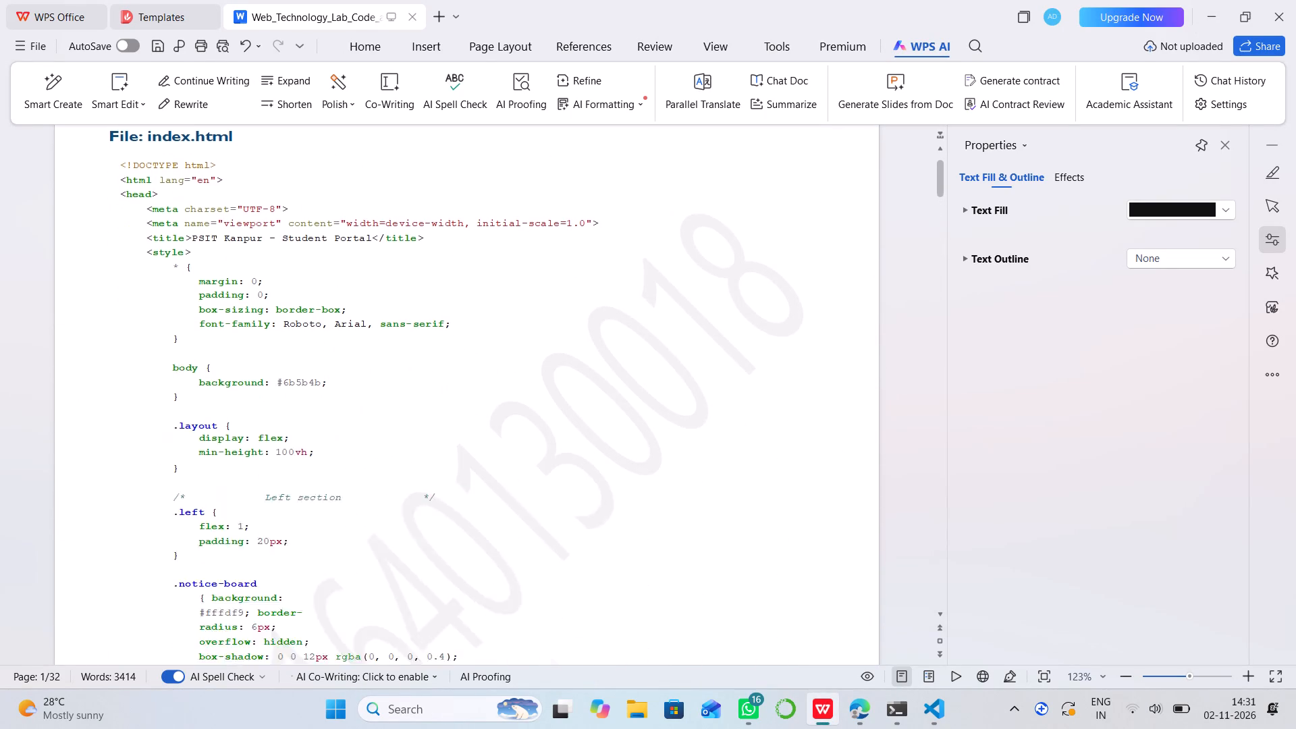
pyautogui.scroll(-11, 696, 497)
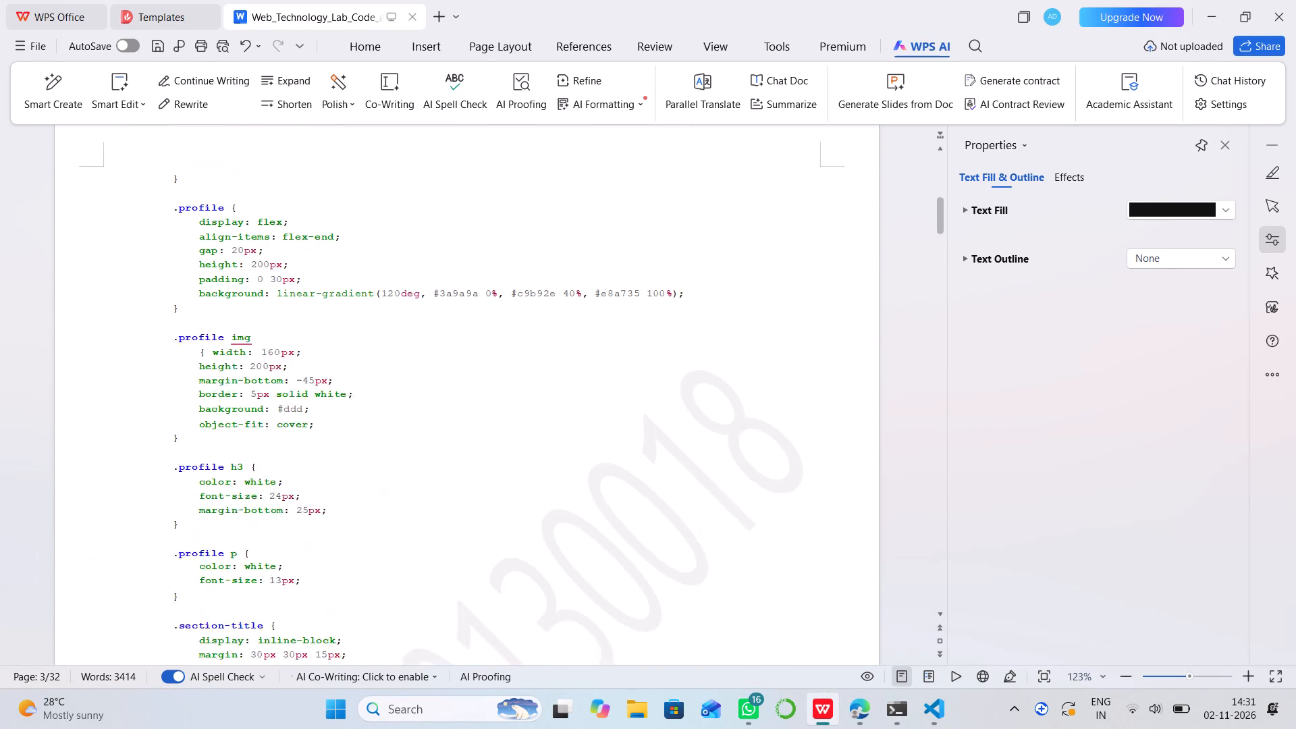
pyautogui.scroll(-10, 696, 497)
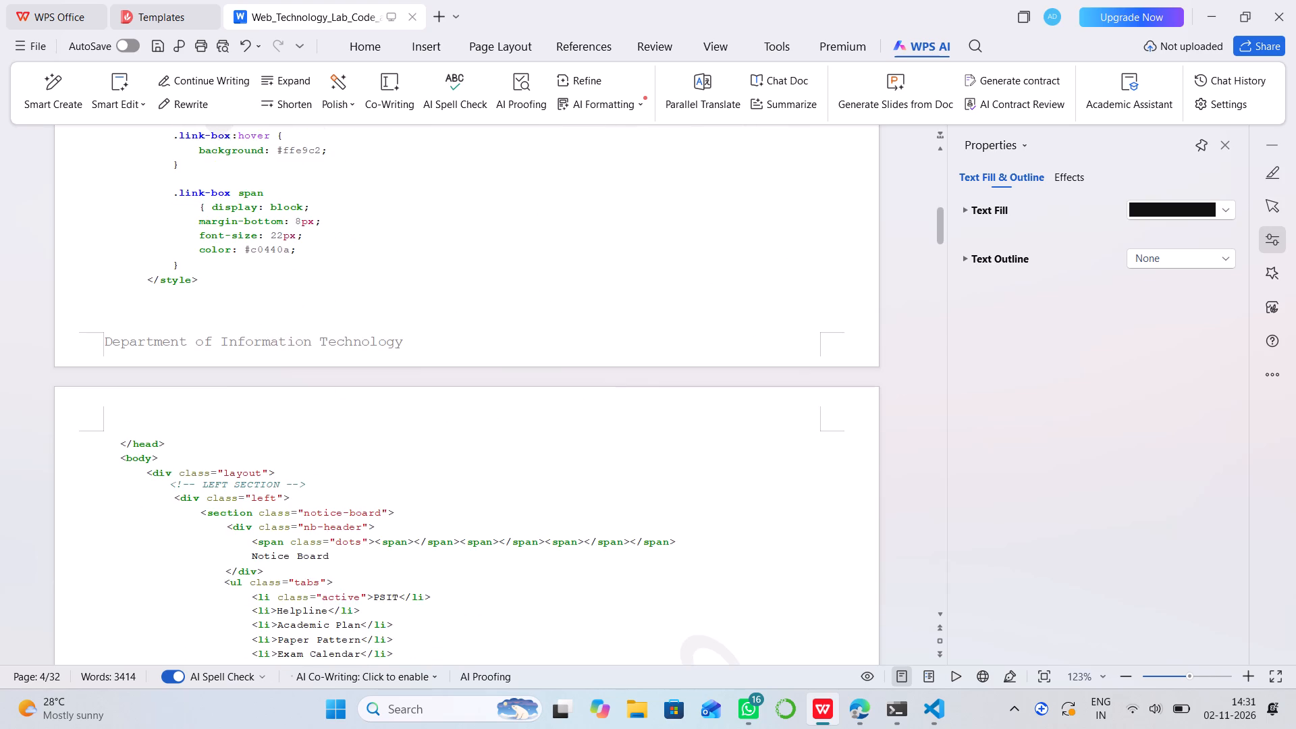
pyautogui.scroll(-10, 696, 497)
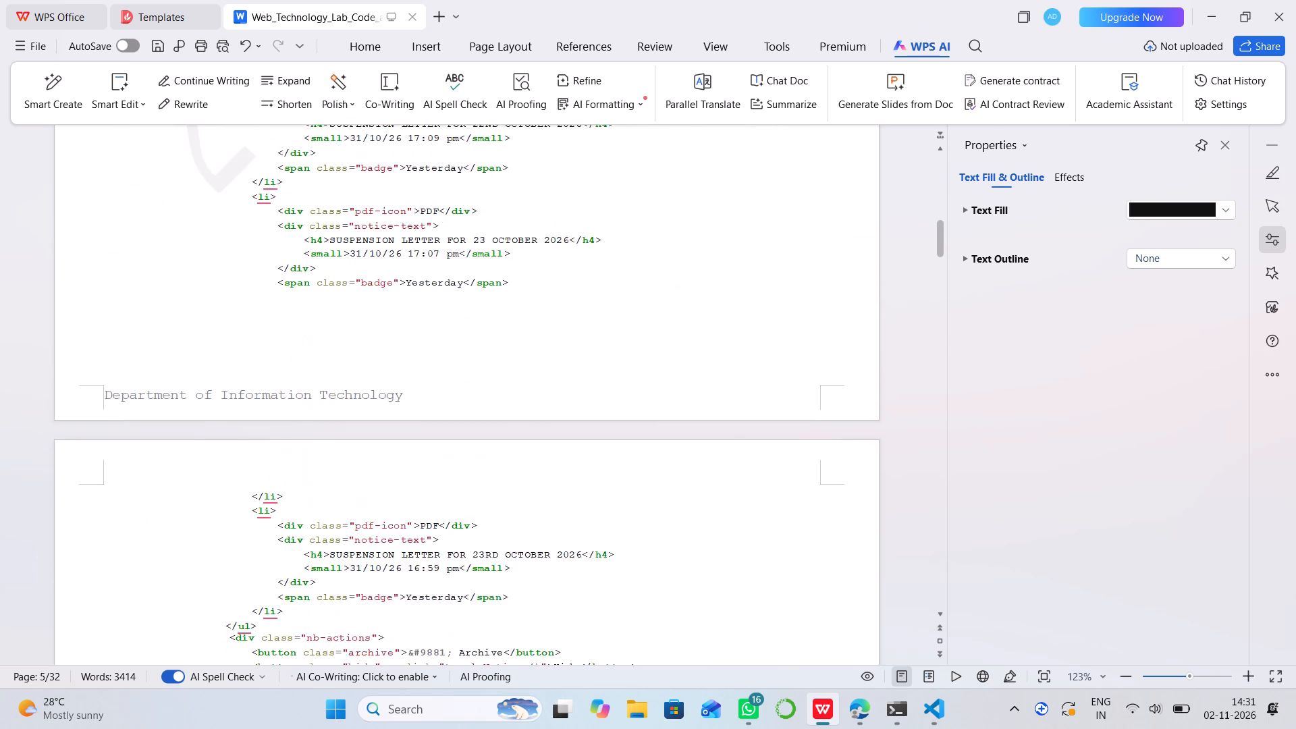
pyautogui.scroll(-1, 696, 497)
# Indent the wrapped line "DURING LECTURE ON 22ND OCTOBER 2026" of the B.TECH (CS) penalty notice so it sits under its heading text.
pyautogui.scroll(3, 696, 497)
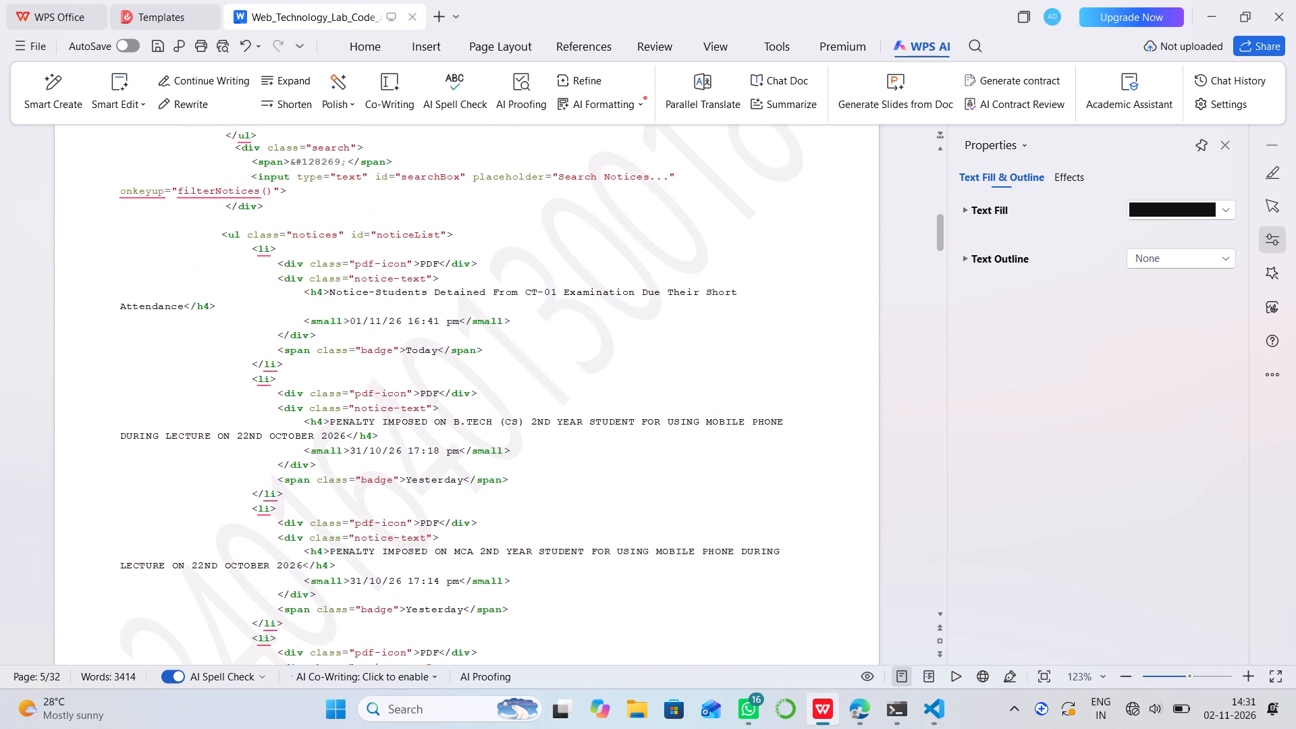
pyautogui.scroll(1, 696, 497)
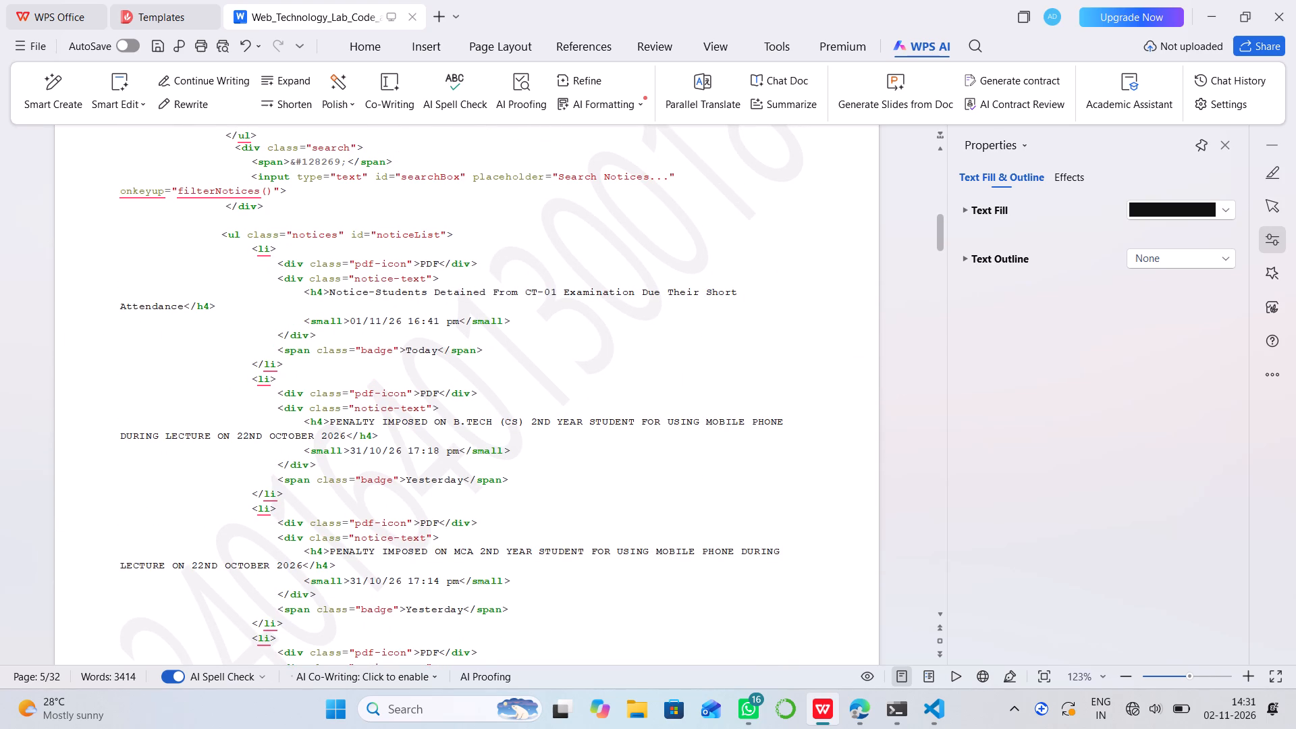
pyautogui.click(117, 434)
pyautogui.press('space')
pyautogui.press('space')
pyautogui.press('space')
pyautogui.press('space')
pyautogui.press('space')
pyautogui.press('space')
pyautogui.press('space')
pyautogui.press('space')
pyautogui.press('space')
pyautogui.press('space')
pyautogui.press('space')
pyautogui.press('space')
pyautogui.press('space')
pyautogui.press('space')
pyautogui.press('space')
pyautogui.press('space')
pyautogui.press('space')
pyautogui.press('space')
pyautogui.press('space')
pyautogui.press('space')
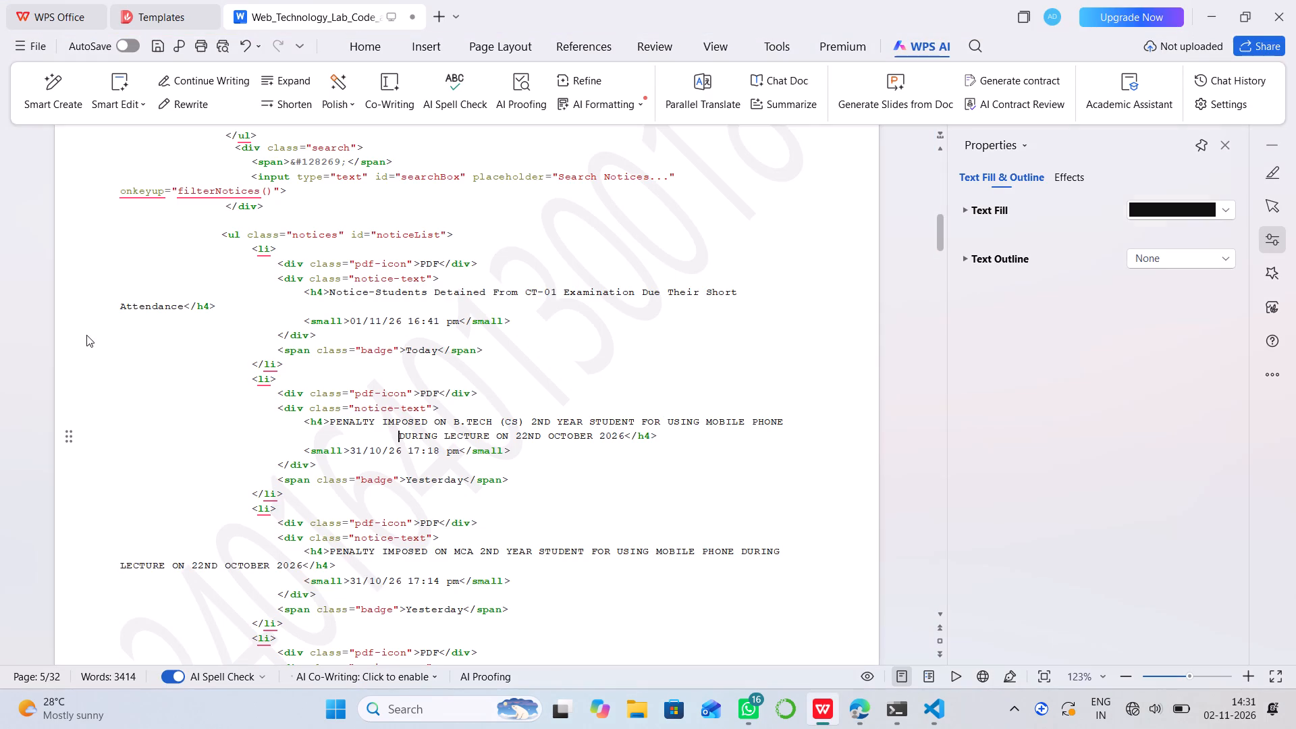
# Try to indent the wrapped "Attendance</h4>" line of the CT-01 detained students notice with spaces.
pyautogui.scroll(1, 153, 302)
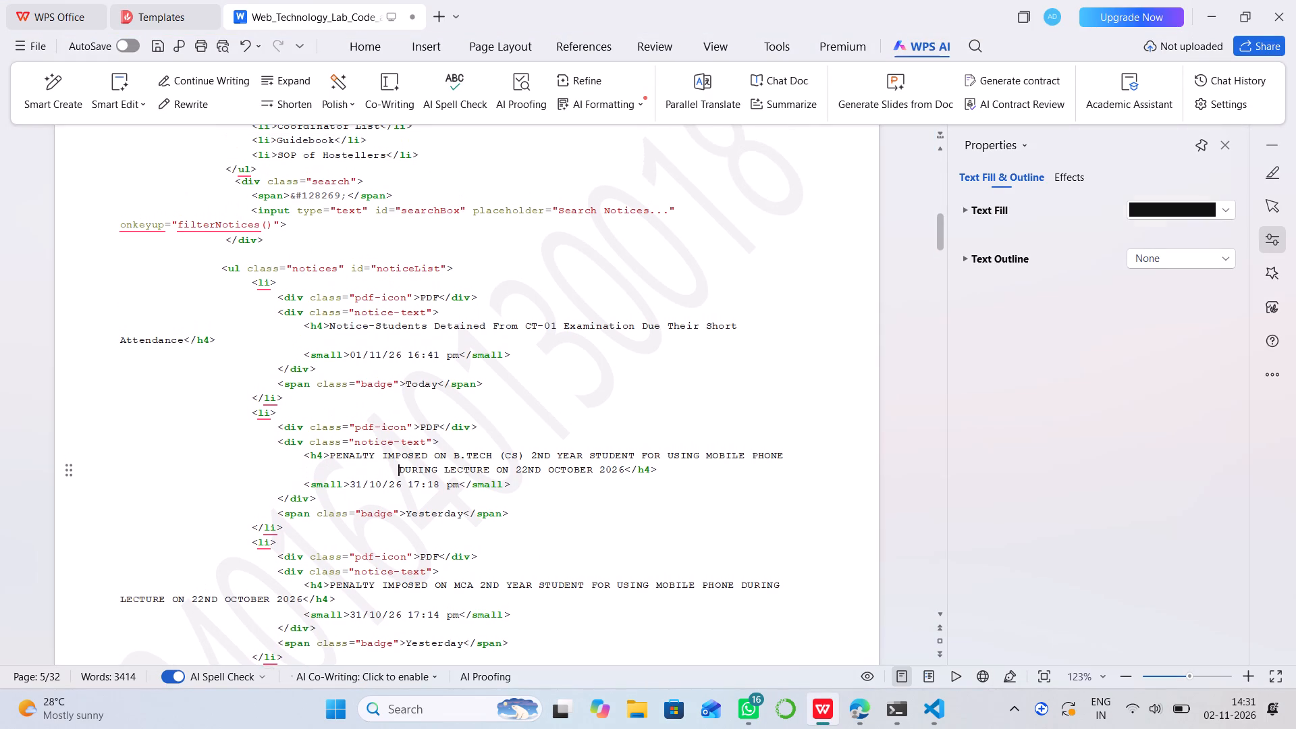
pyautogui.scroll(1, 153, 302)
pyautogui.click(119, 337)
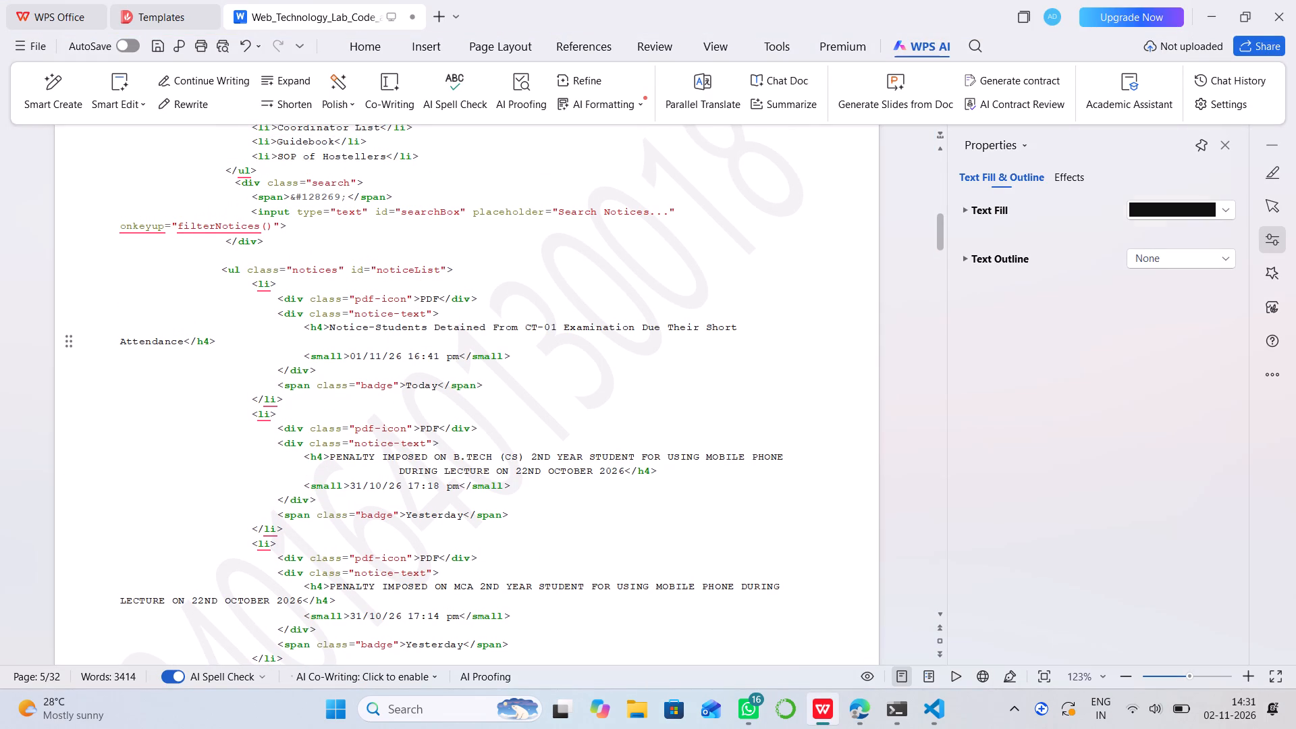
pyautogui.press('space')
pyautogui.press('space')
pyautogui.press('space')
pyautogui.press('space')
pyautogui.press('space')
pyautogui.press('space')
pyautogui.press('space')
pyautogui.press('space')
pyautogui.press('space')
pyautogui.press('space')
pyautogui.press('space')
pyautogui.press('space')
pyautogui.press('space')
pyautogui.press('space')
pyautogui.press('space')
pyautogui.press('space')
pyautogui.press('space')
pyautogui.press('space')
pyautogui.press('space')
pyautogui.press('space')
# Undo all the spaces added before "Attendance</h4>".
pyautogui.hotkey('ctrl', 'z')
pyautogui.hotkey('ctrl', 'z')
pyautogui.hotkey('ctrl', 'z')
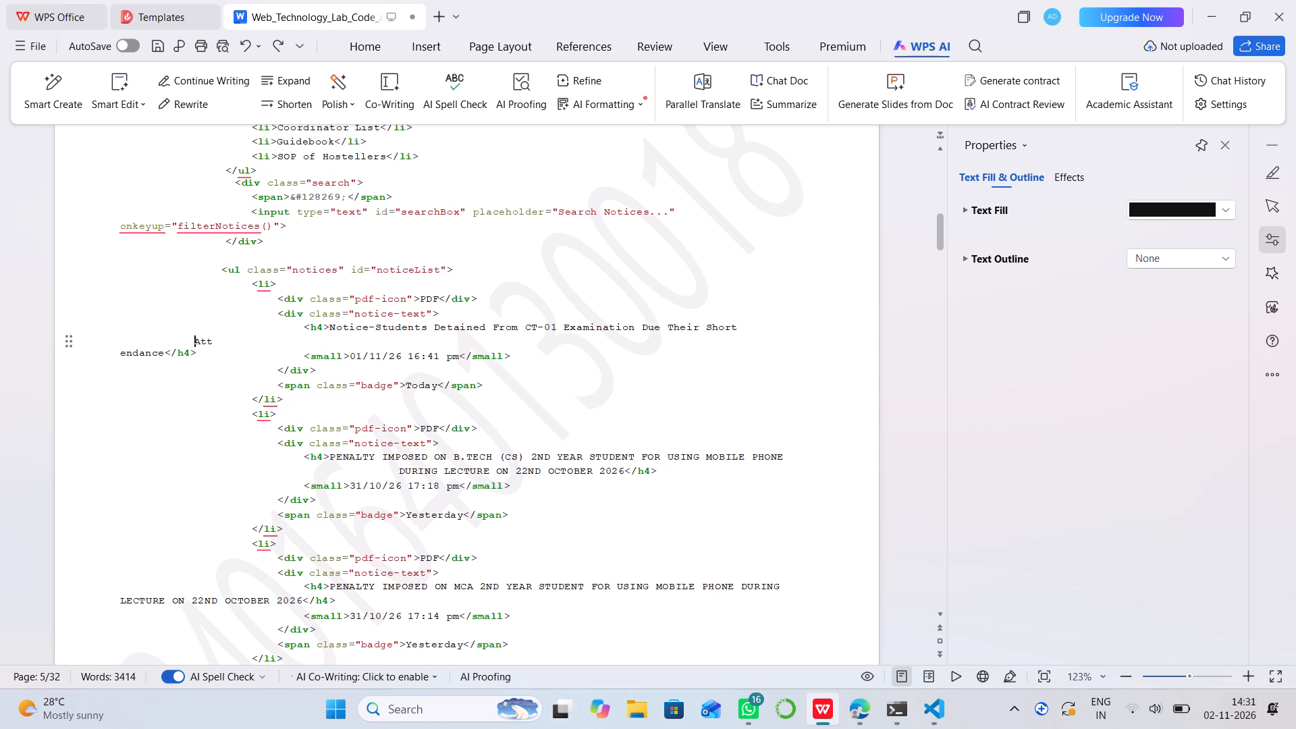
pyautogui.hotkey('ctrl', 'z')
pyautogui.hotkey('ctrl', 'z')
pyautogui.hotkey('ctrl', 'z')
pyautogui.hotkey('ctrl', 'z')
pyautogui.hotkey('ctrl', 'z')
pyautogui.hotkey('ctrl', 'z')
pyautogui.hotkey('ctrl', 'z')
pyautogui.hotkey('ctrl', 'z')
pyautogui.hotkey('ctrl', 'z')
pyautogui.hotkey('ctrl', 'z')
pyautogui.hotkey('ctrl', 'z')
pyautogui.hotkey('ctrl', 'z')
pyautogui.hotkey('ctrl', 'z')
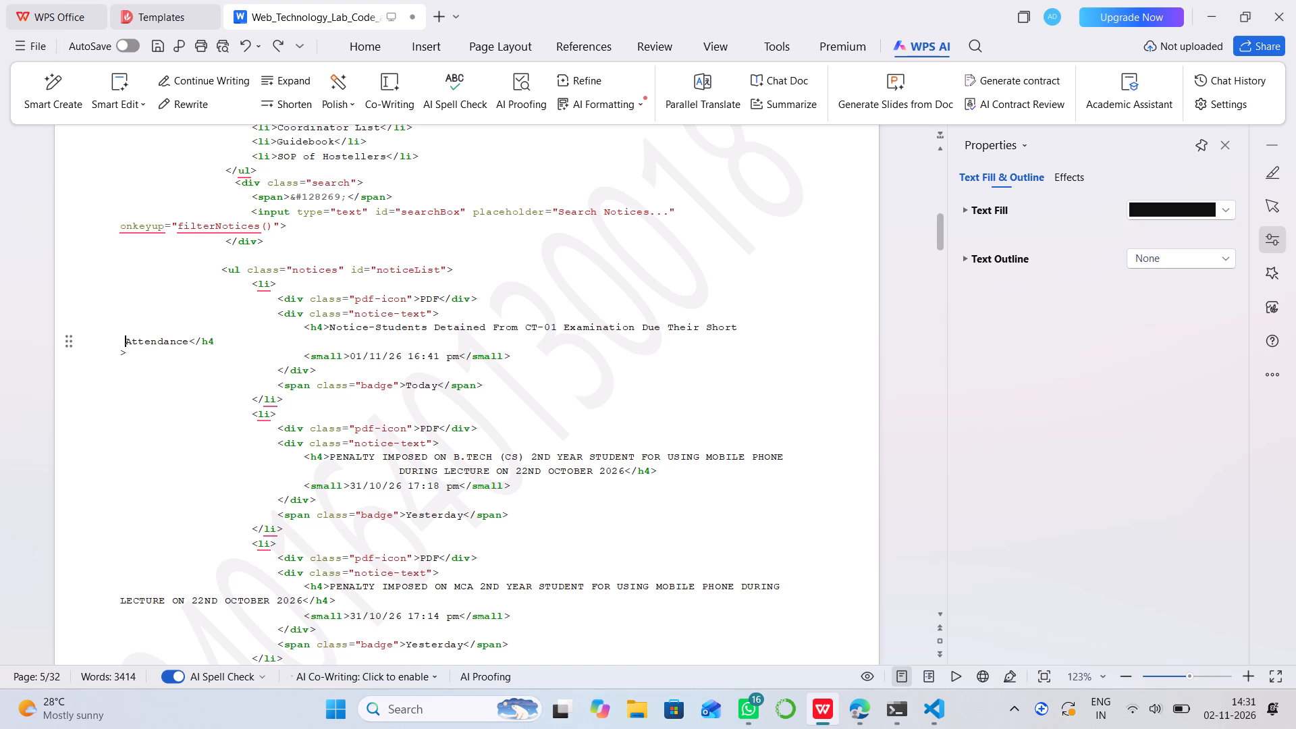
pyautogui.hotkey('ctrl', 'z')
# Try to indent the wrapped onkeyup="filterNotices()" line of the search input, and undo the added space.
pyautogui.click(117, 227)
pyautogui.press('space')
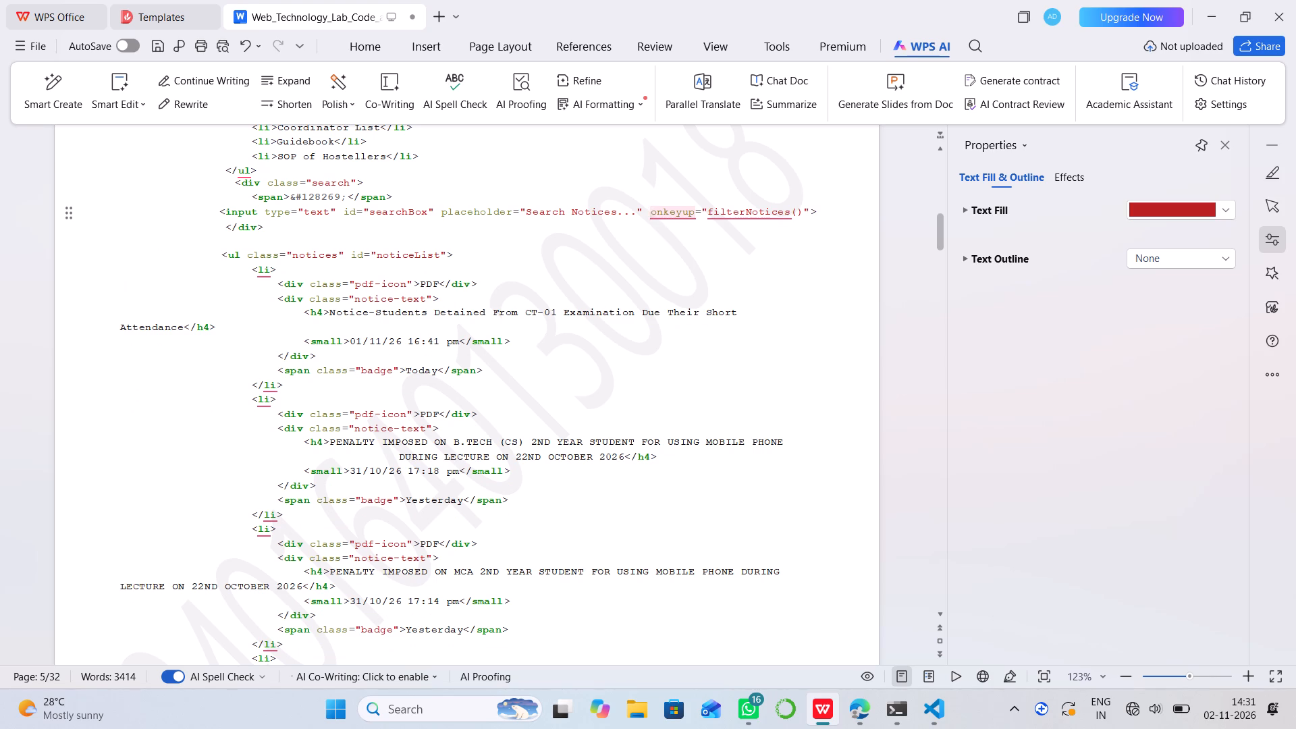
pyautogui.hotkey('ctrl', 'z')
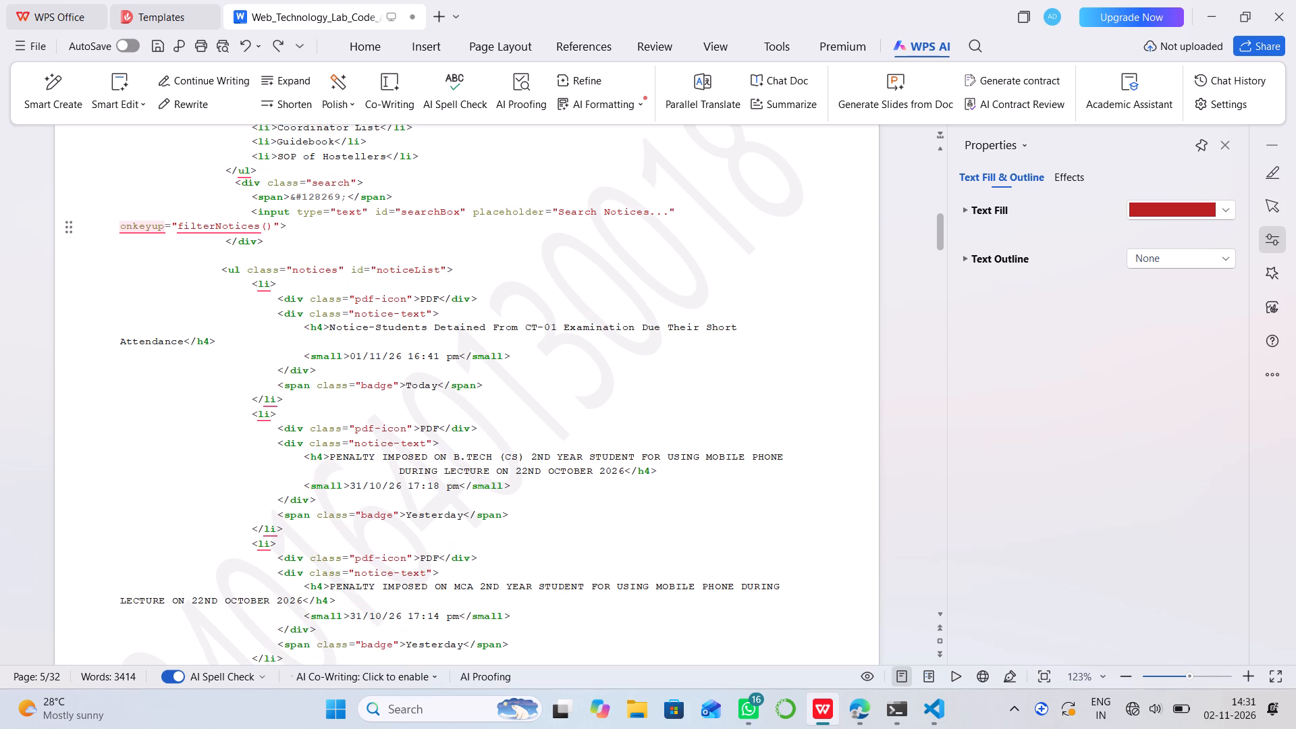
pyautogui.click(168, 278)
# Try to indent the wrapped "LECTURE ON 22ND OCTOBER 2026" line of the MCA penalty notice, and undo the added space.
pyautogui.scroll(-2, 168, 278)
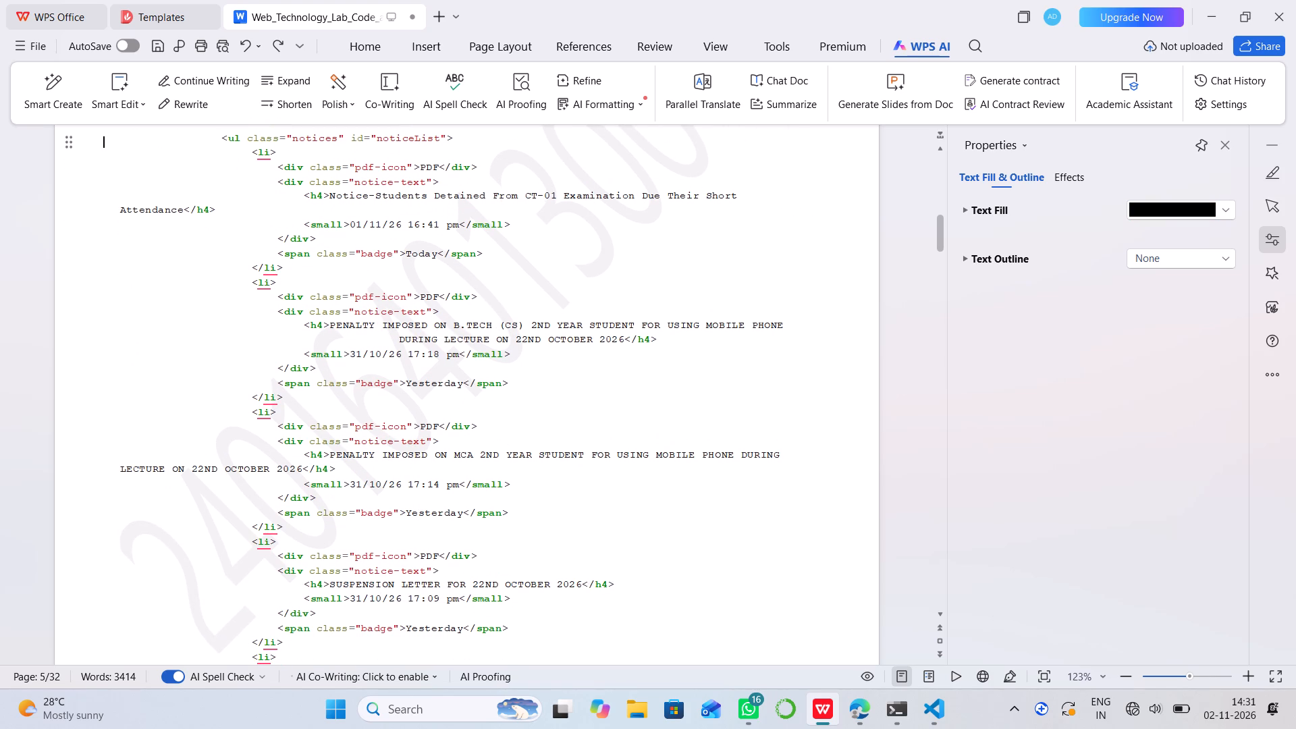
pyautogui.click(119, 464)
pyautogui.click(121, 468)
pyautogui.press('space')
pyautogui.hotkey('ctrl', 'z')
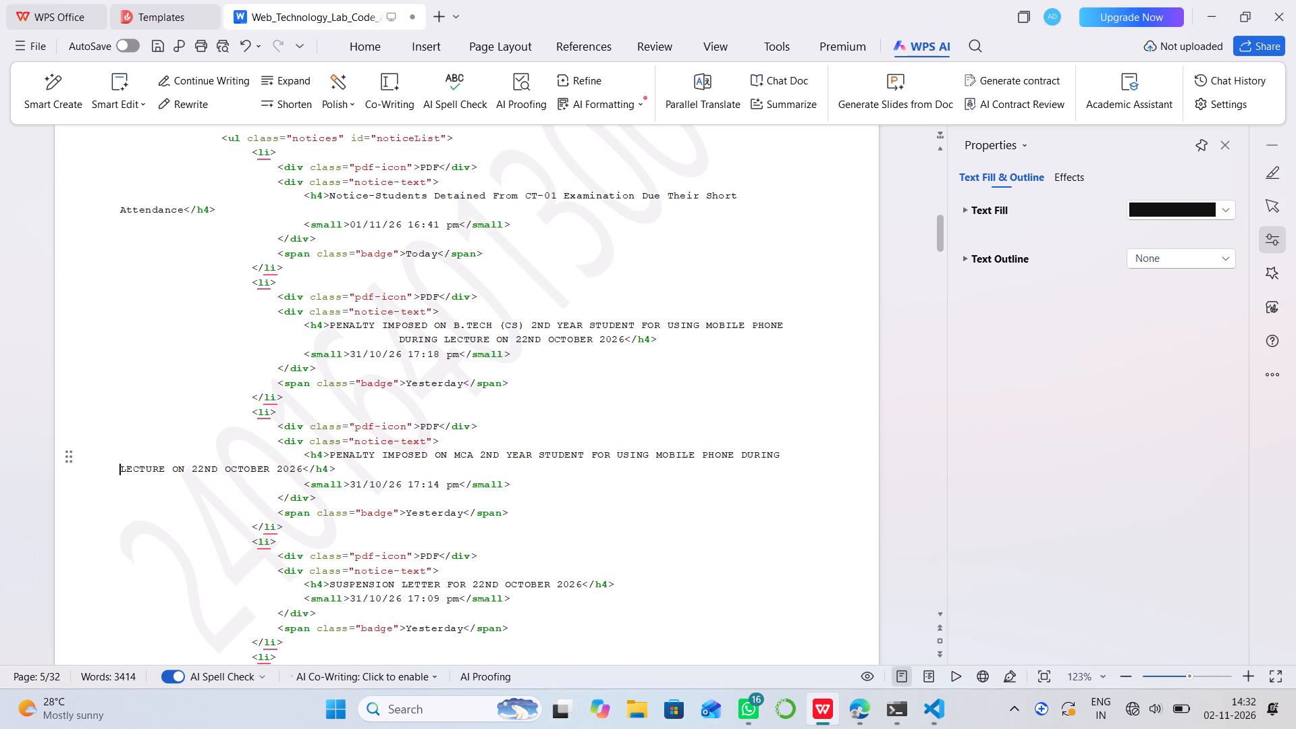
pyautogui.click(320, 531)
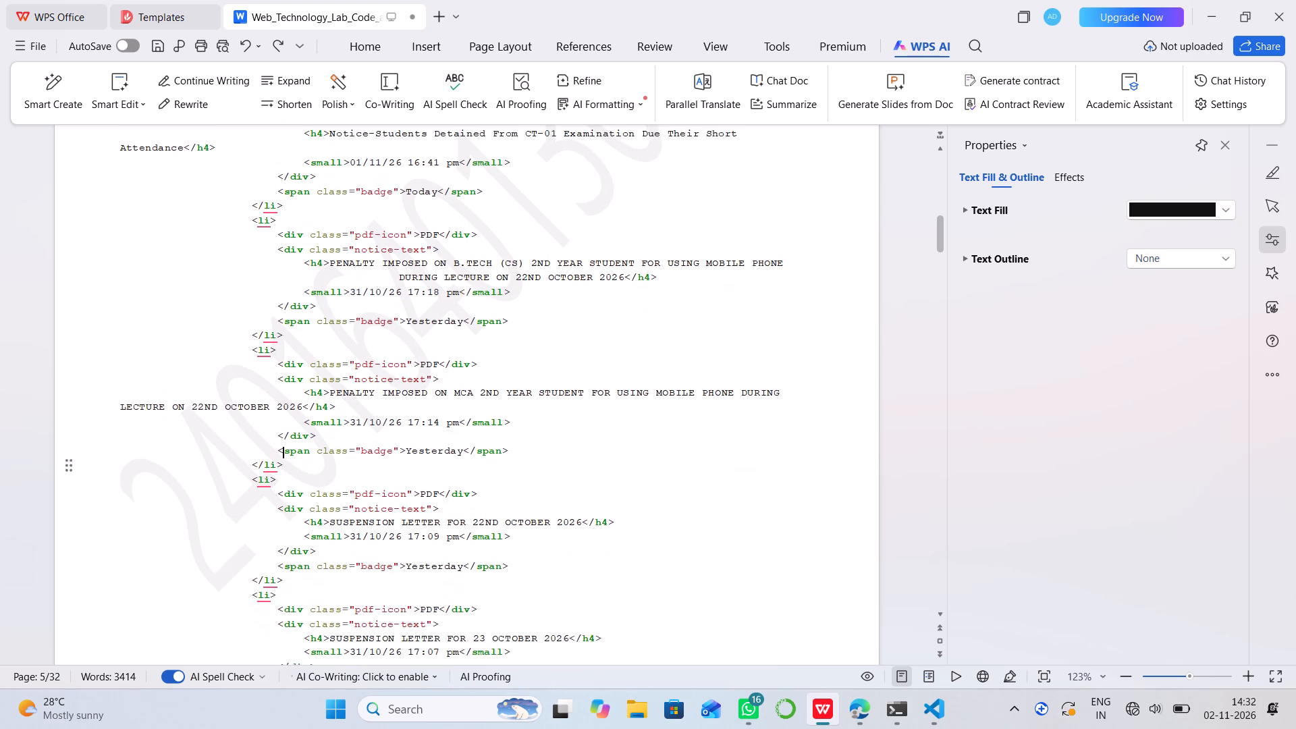
# Delete the blank line above the Activity Wall section-title div in the code on page 6.
pyautogui.scroll(-3, 320, 531)
pyautogui.scroll(4, 320, 531)
pyautogui.scroll(-3, 320, 531)
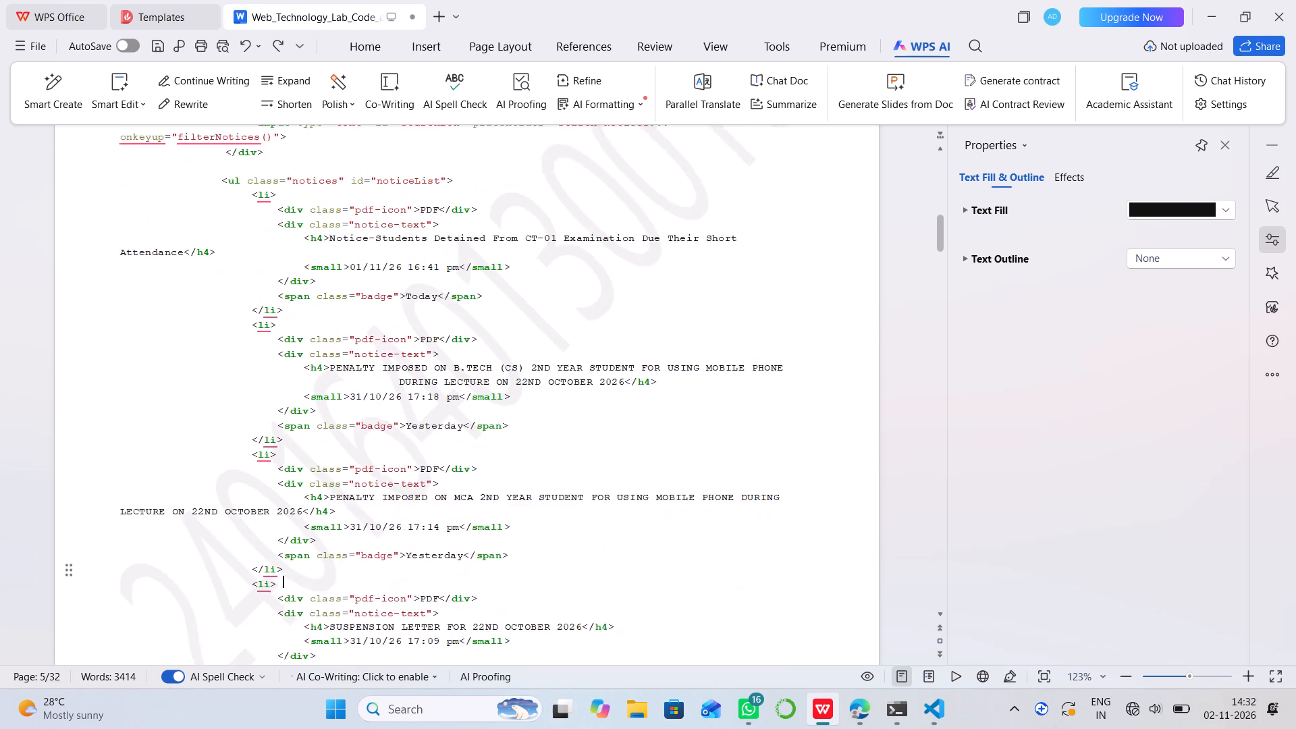
pyautogui.scroll(-7, 320, 531)
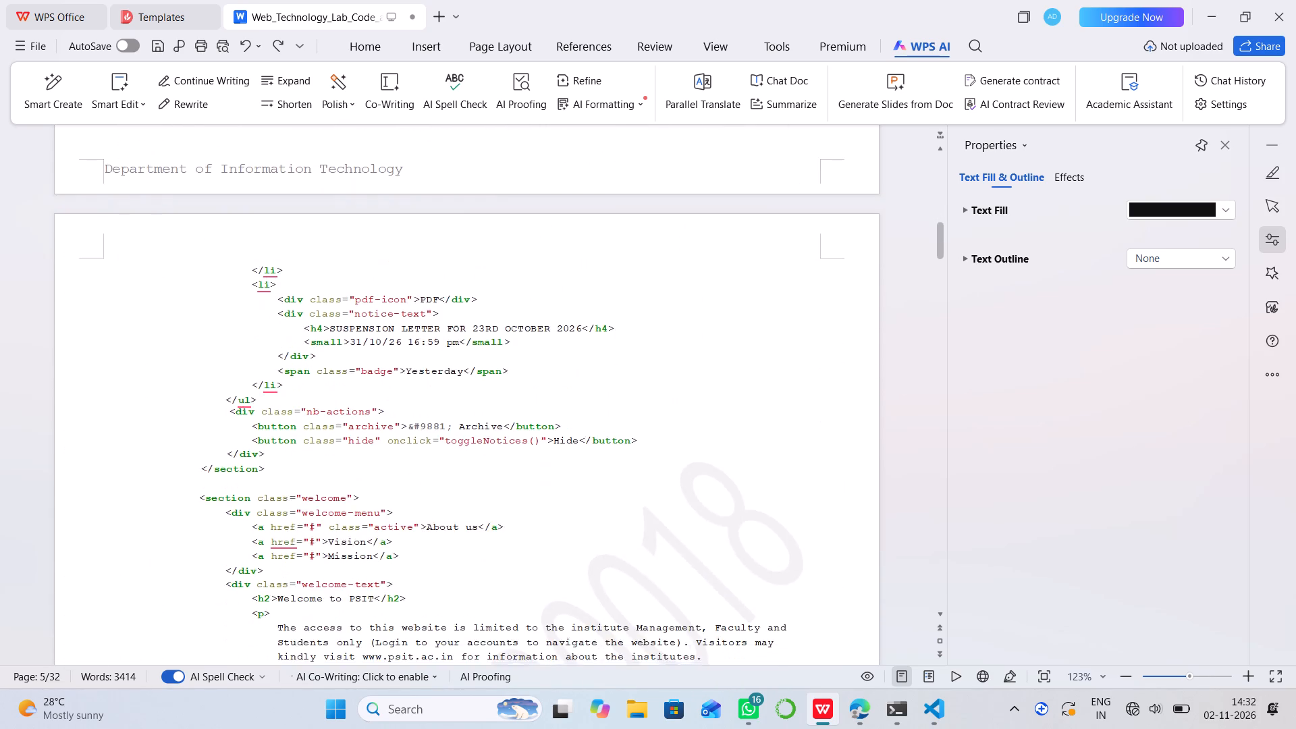
pyautogui.scroll(-7, 320, 531)
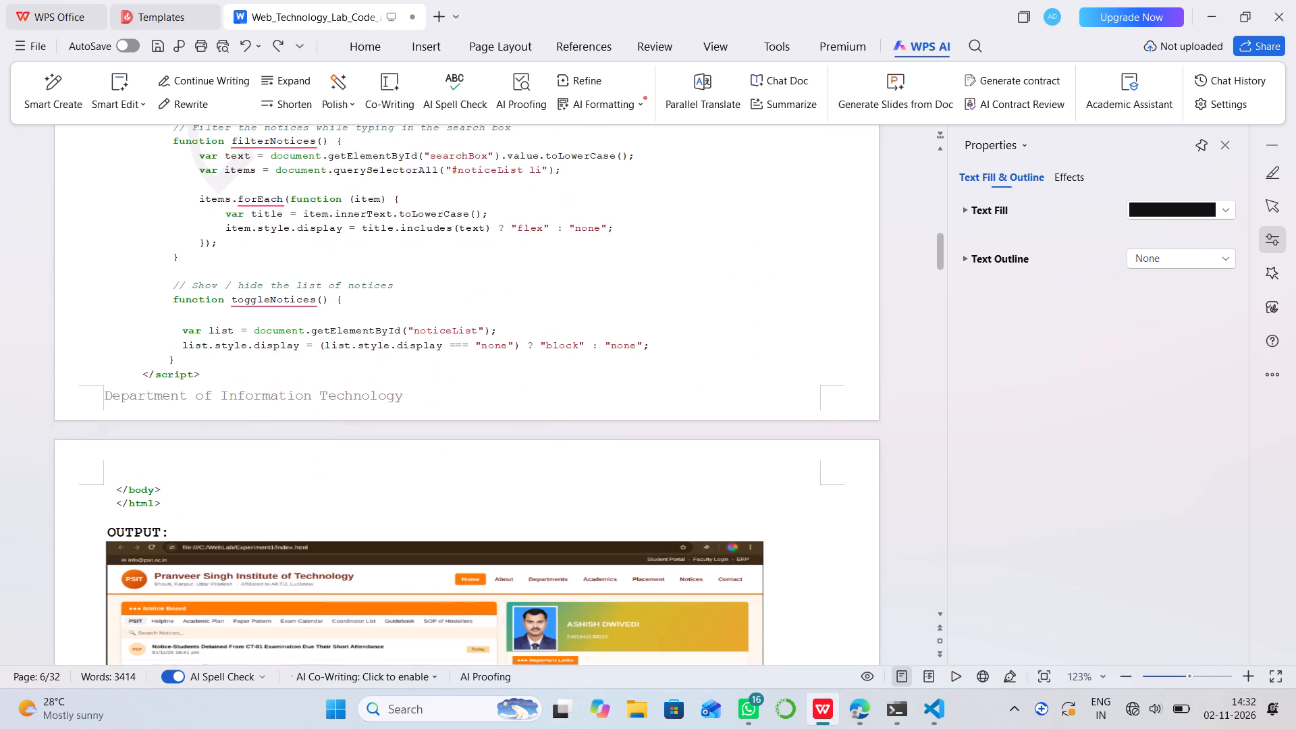
pyautogui.scroll(-3, 320, 531)
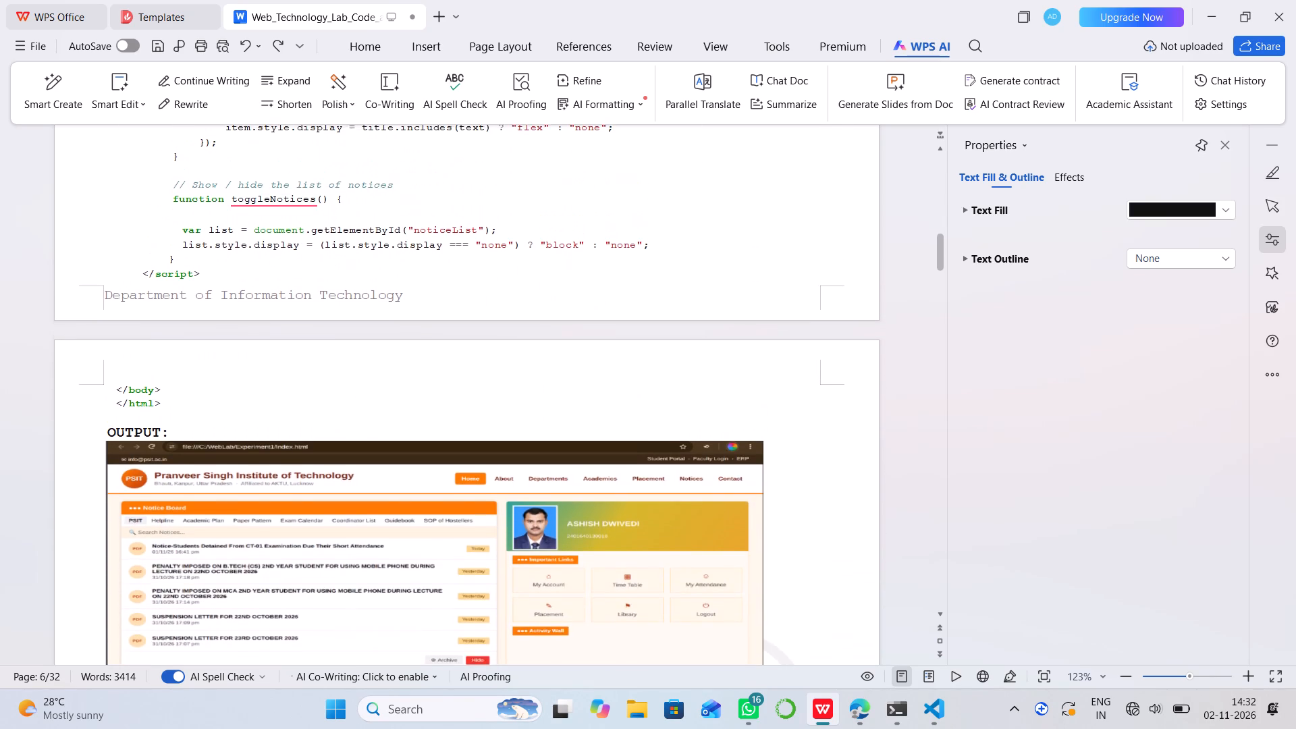
pyautogui.scroll(-3, 320, 531)
pyautogui.scroll(3, 320, 531)
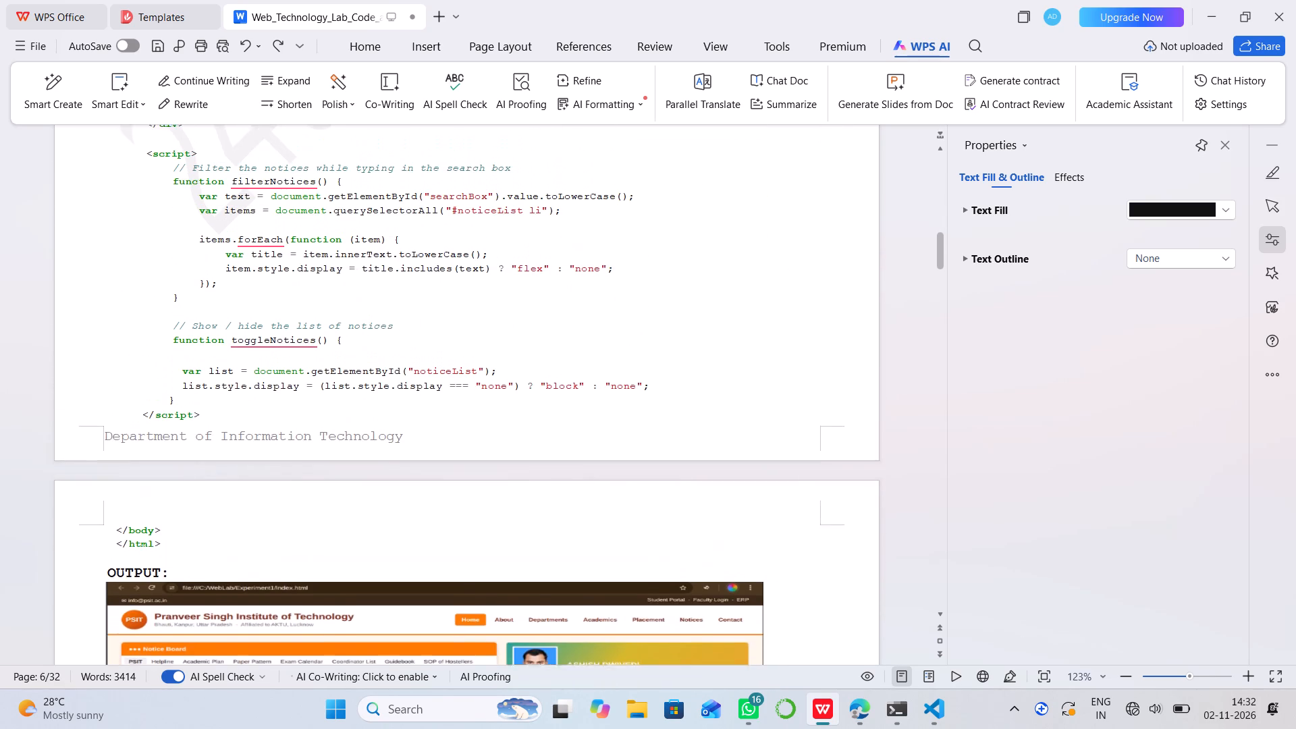
pyautogui.scroll(2, 320, 531)
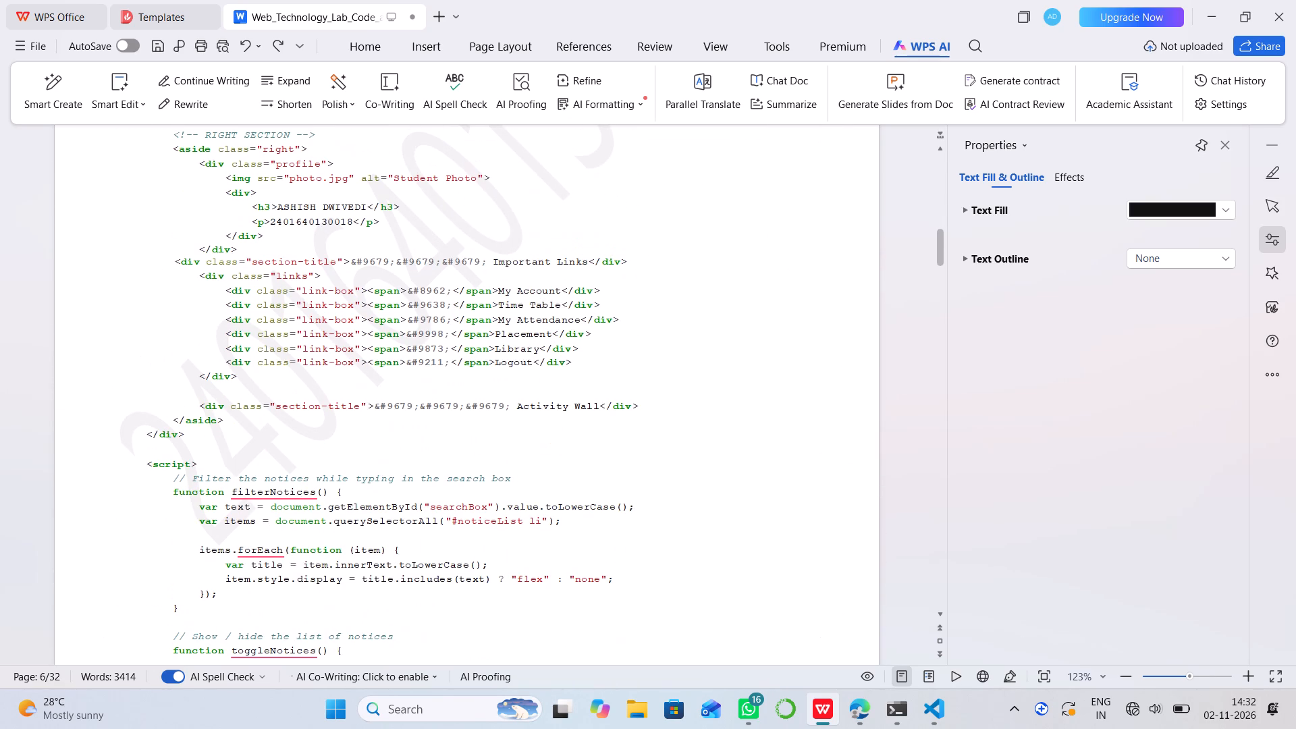
pyautogui.click(205, 394)
pyautogui.press('BackSpace')
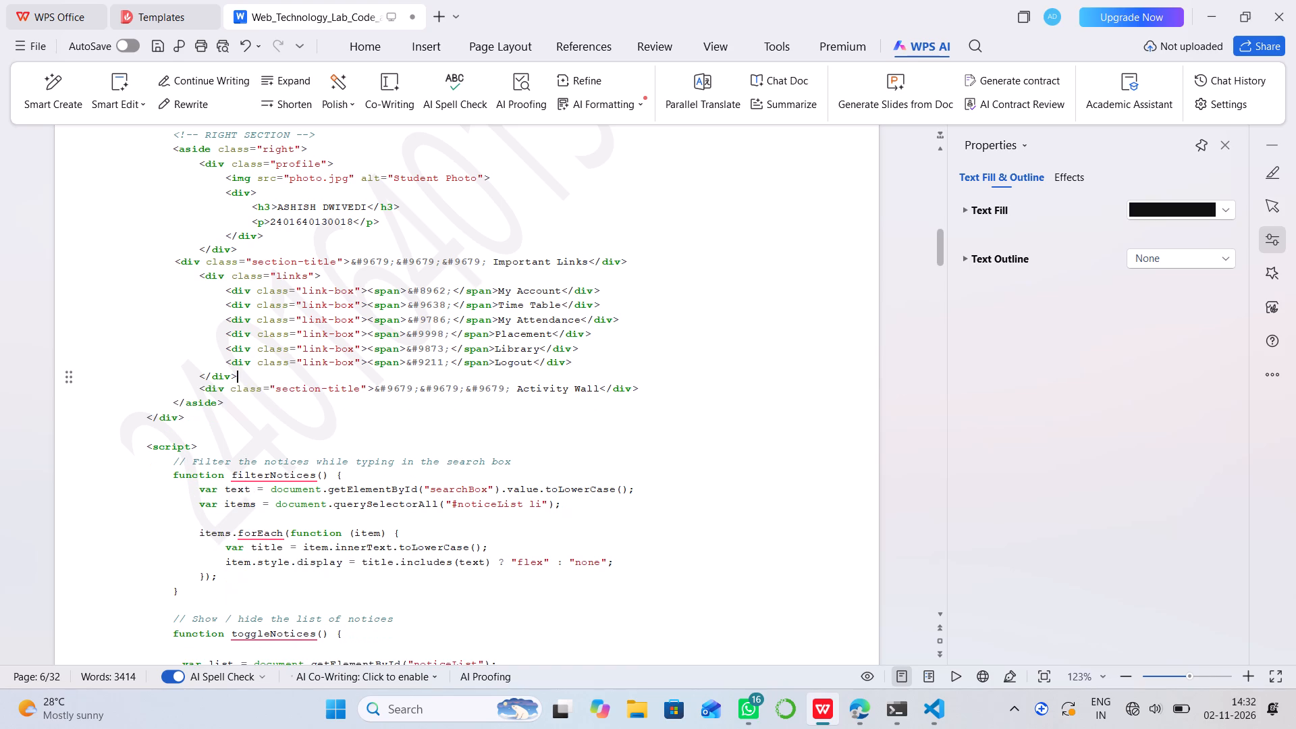
# Delete the blank line above the "RIGHT SECTION" comment and check how the code ends before the OUTPUT heading.
pyautogui.scroll(2, 387, 321)
pyautogui.scroll(-2, 387, 321)
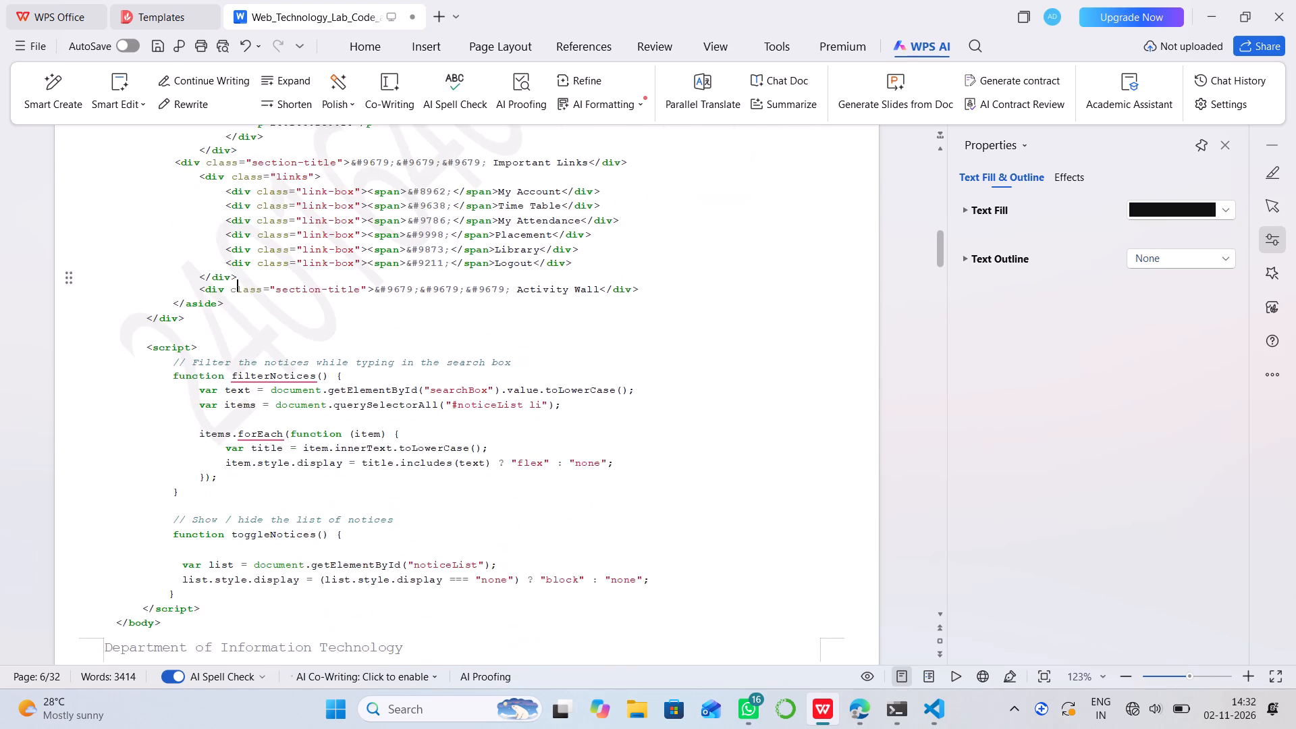
pyautogui.scroll(-4, 387, 321)
pyautogui.scroll(3, 387, 321)
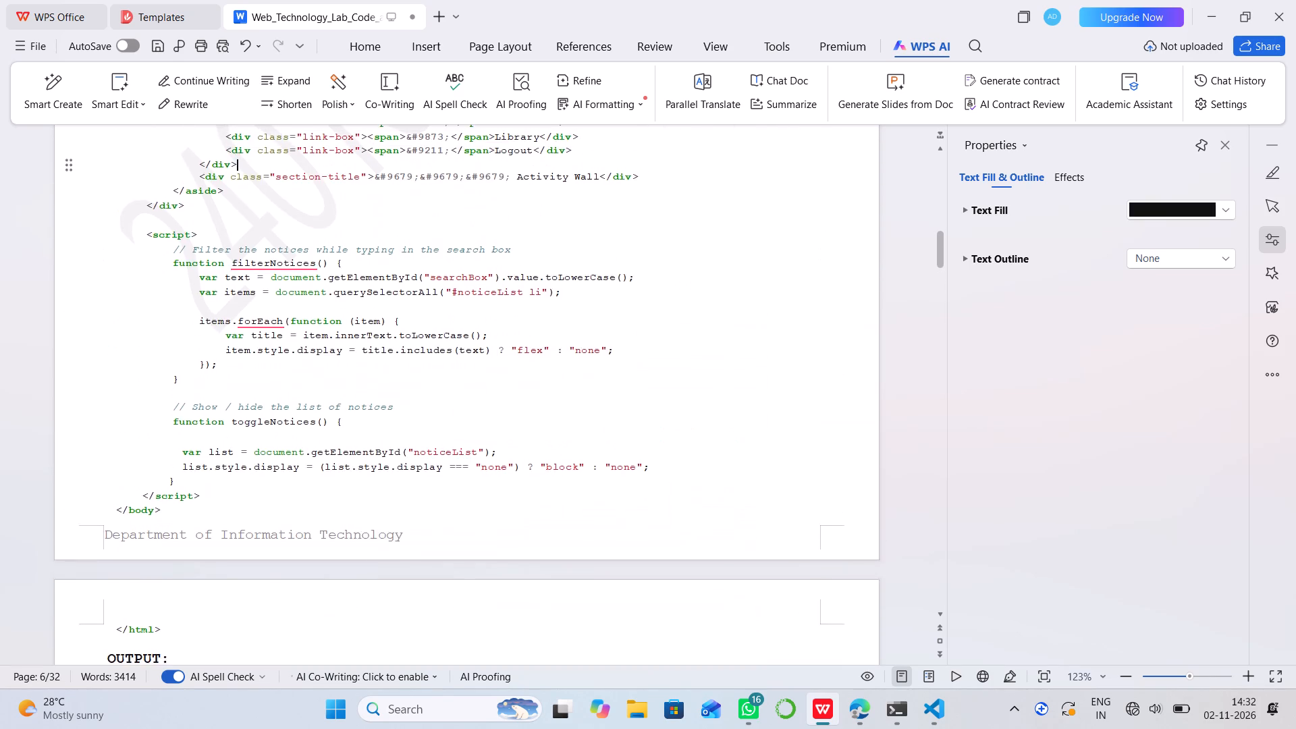
pyautogui.scroll(4, 387, 321)
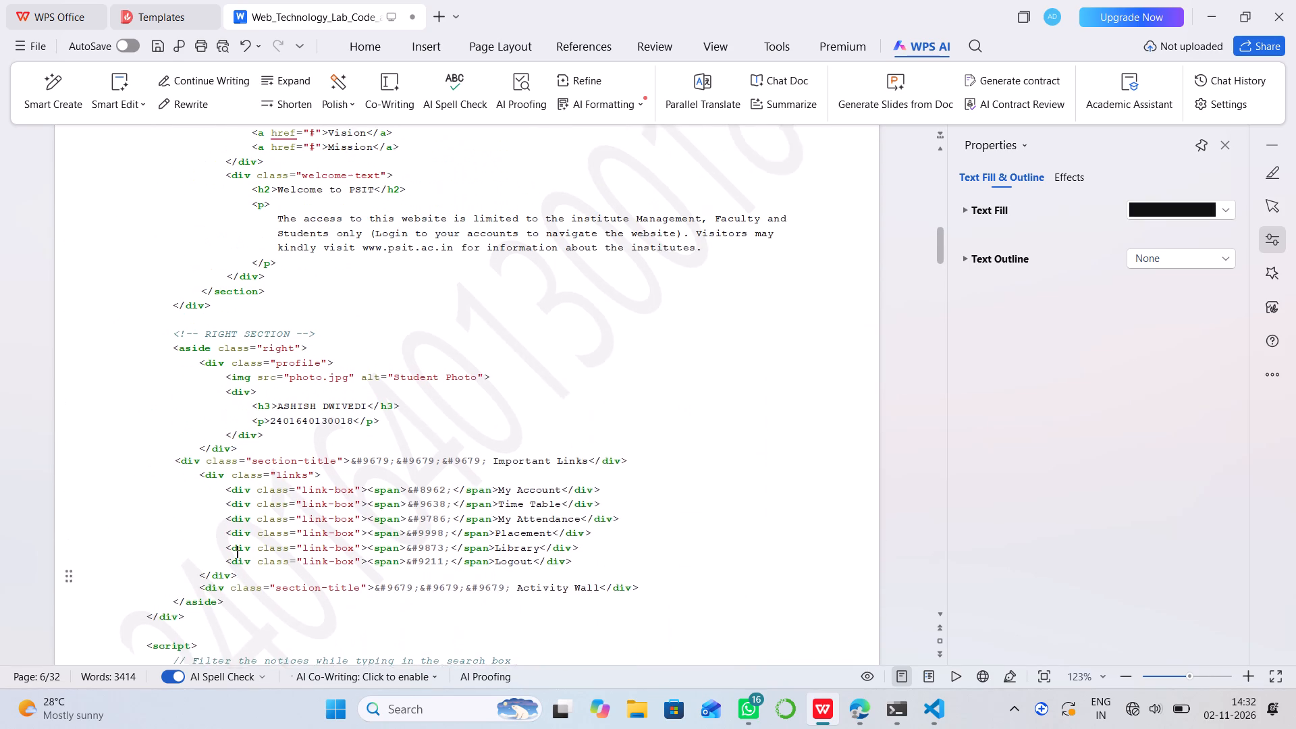
pyautogui.scroll(2, 387, 321)
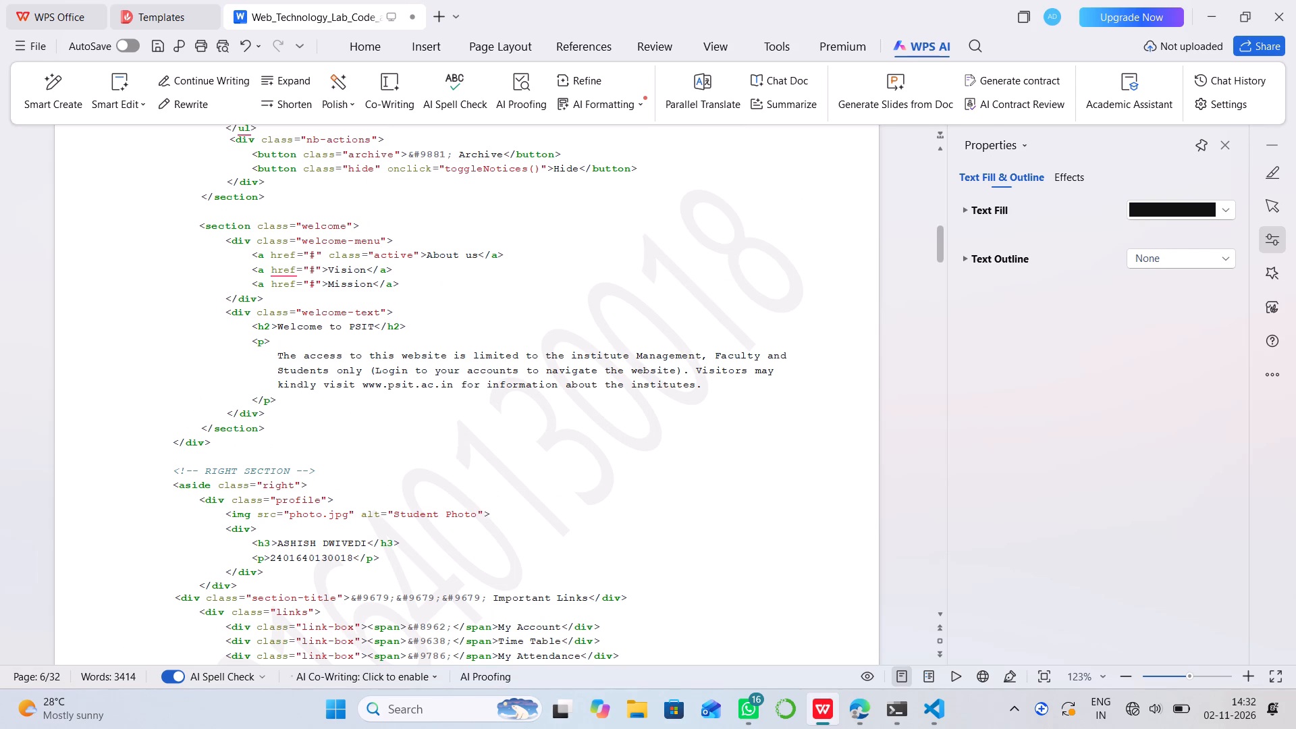
pyautogui.click(158, 458)
pyautogui.press('BackSpace')
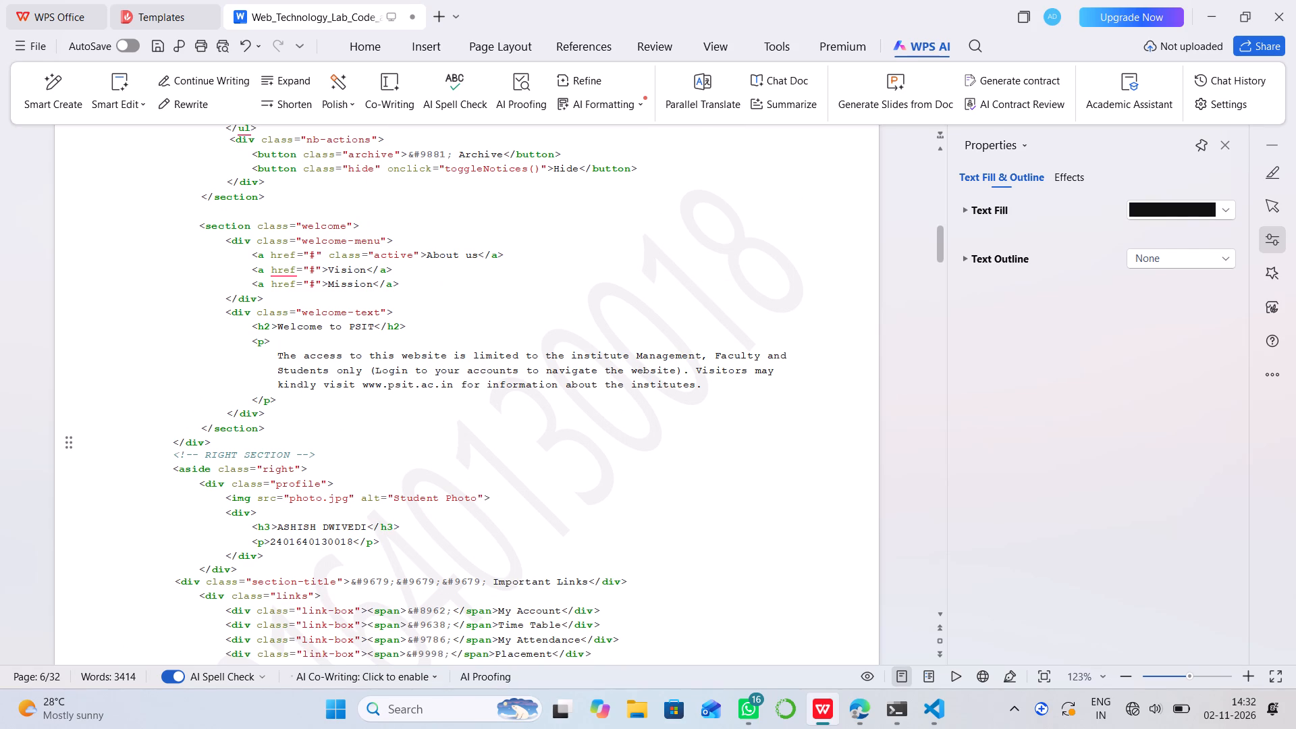
pyautogui.scroll(-10, 416, 450)
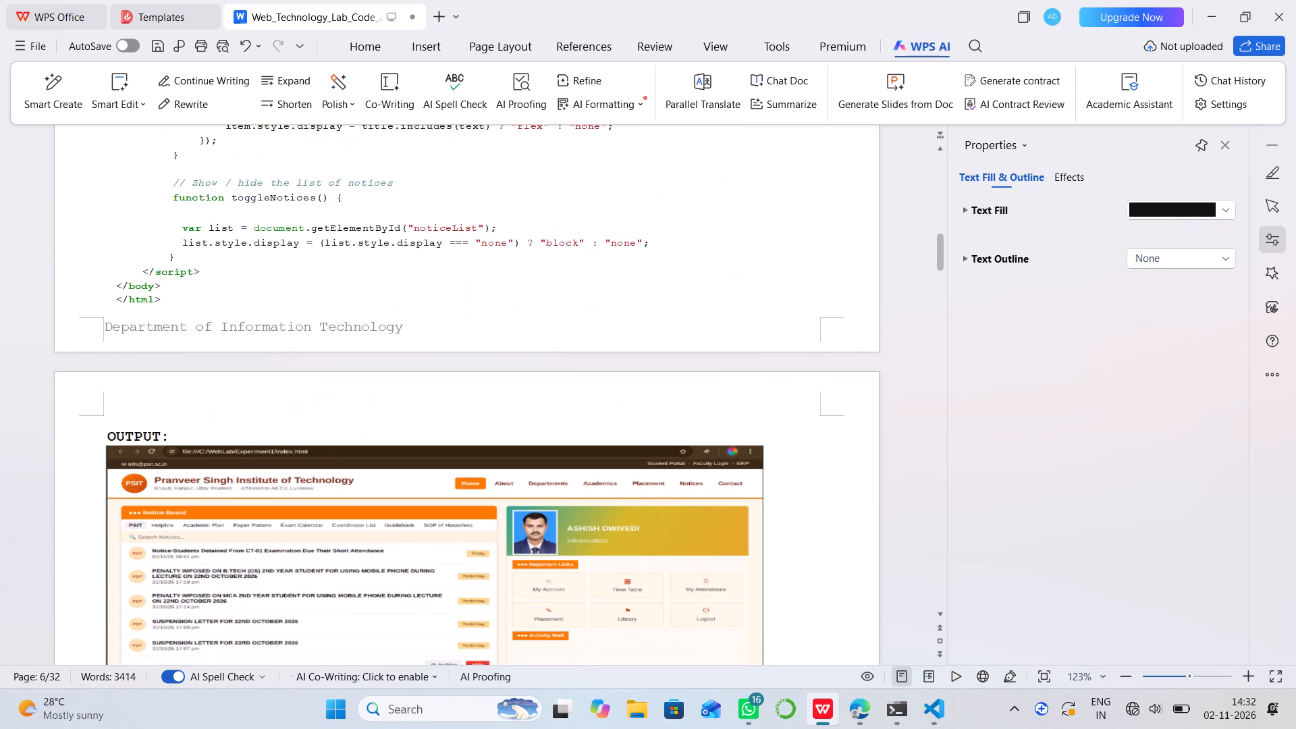
# Delete the empty shaded text box and the grey frame behind it on page 8, after the Experiment 1 output.
pyautogui.scroll(-8, 416, 450)
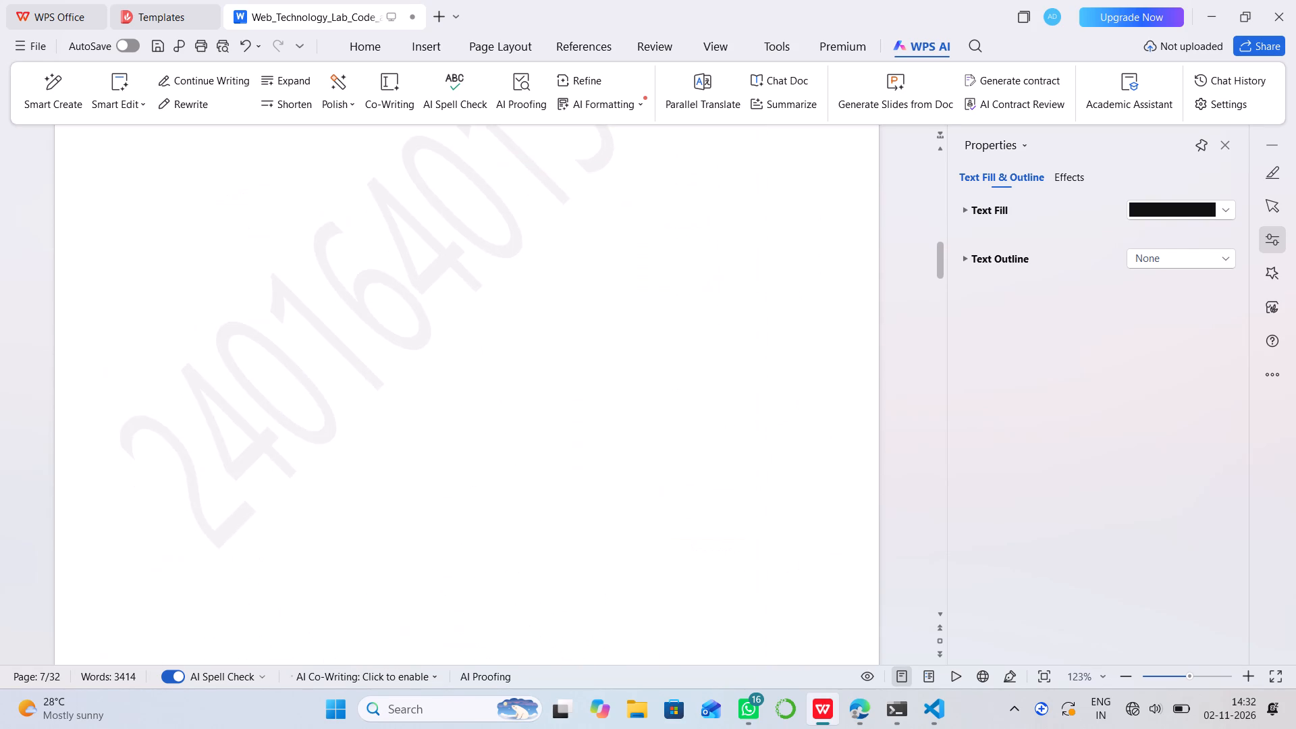
pyautogui.scroll(5, 416, 450)
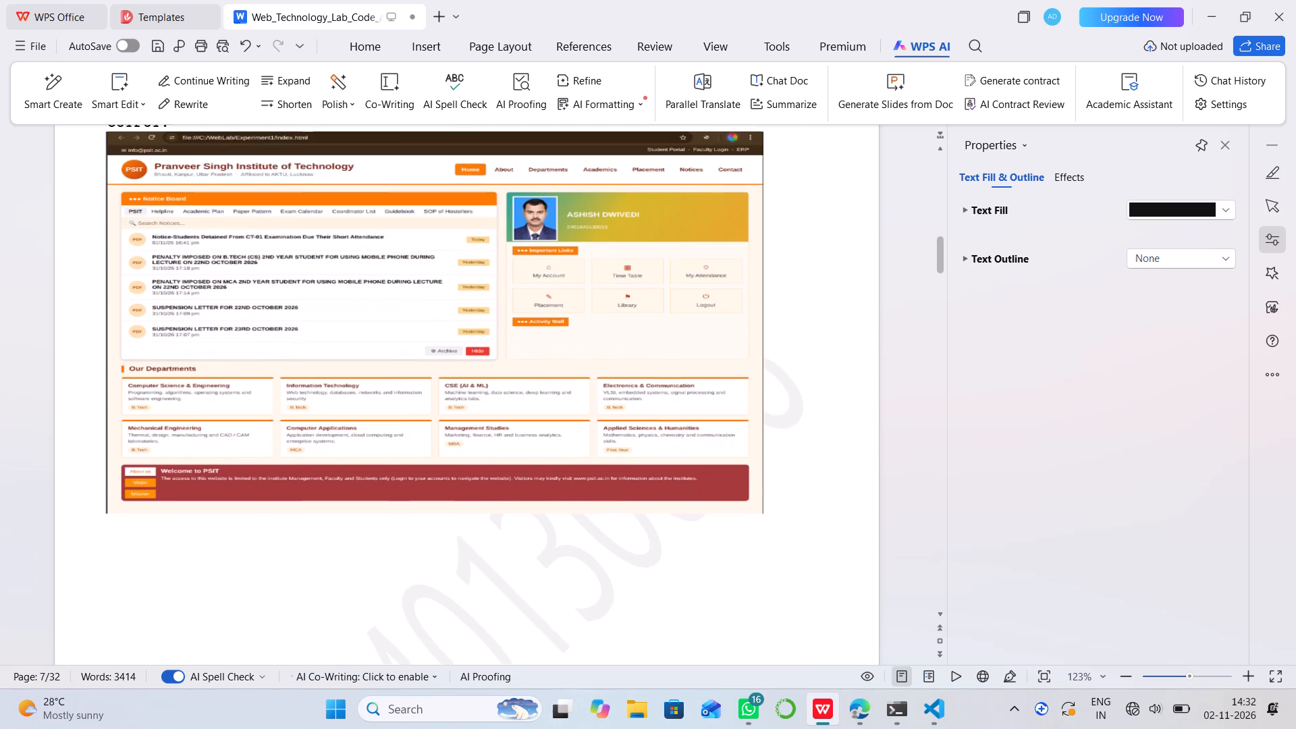
pyautogui.scroll(1, 416, 450)
pyautogui.scroll(-8, 416, 450)
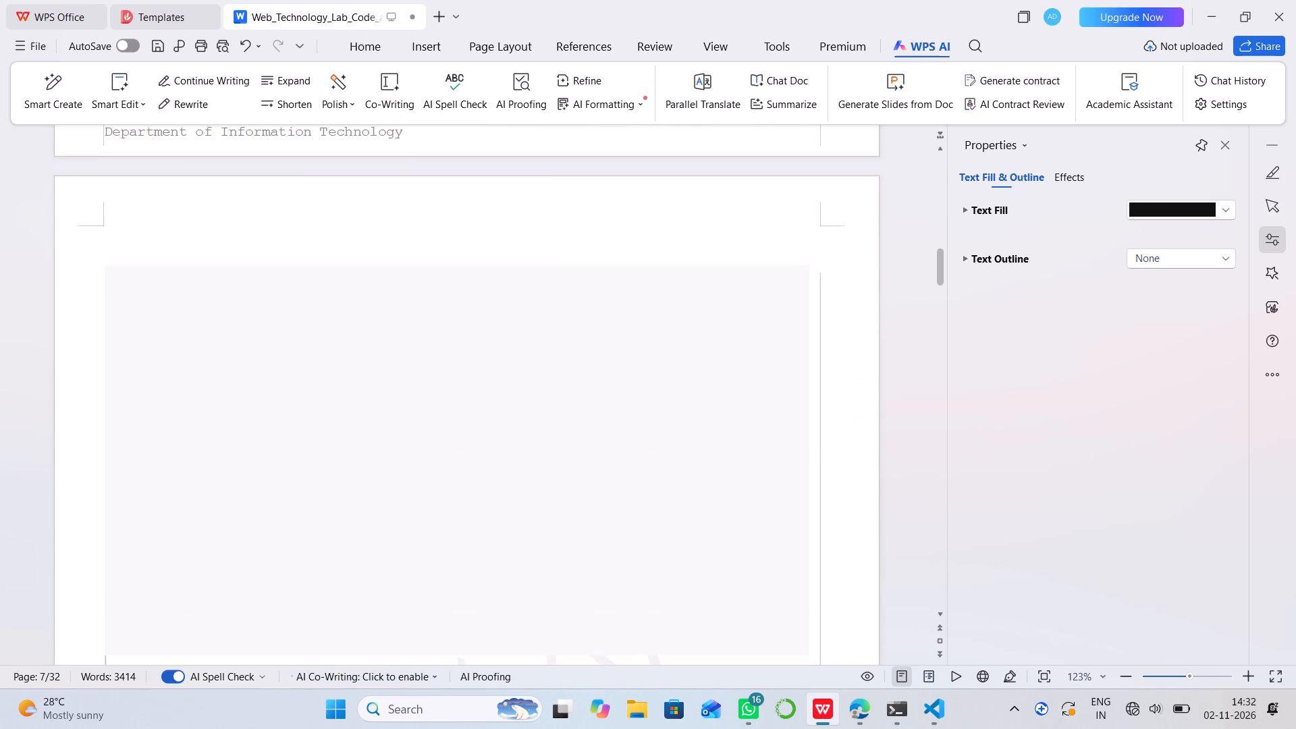
pyautogui.scroll(-2, 416, 450)
pyautogui.scroll(1, 370, 218)
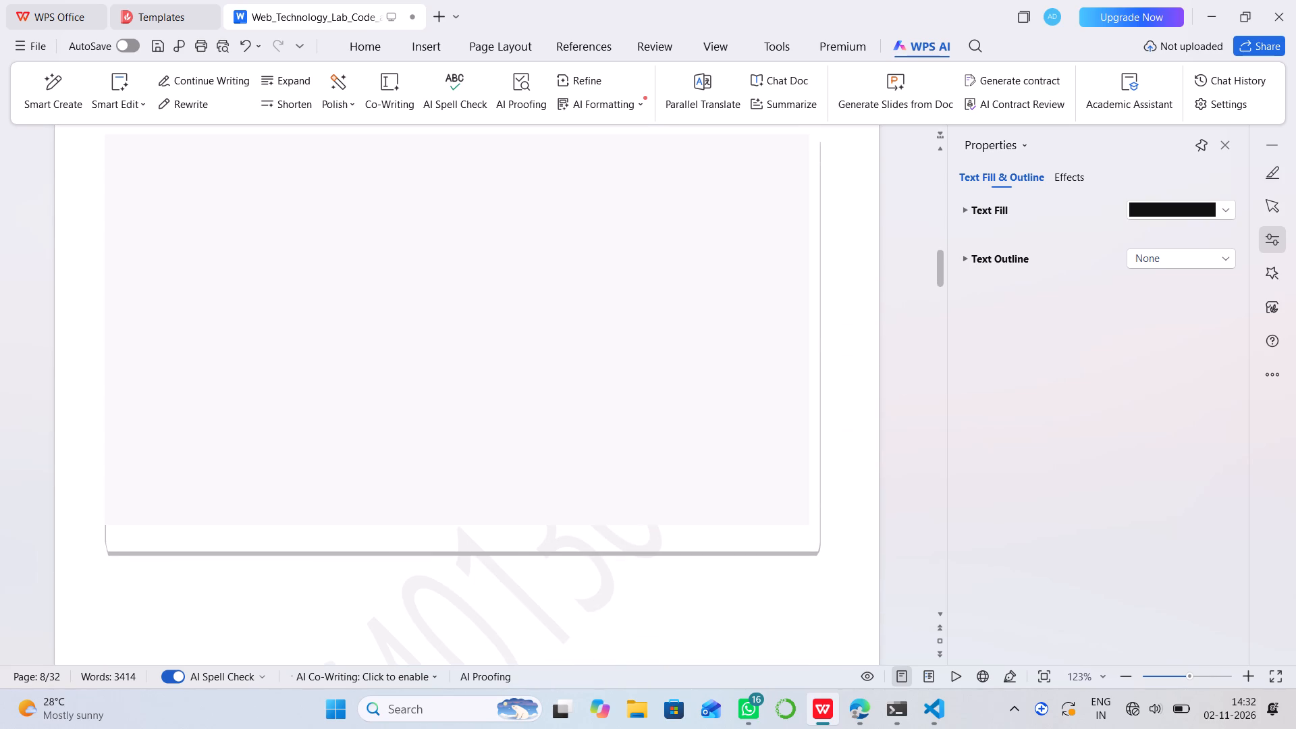
pyautogui.scroll(1, 370, 218)
pyautogui.click(363, 215)
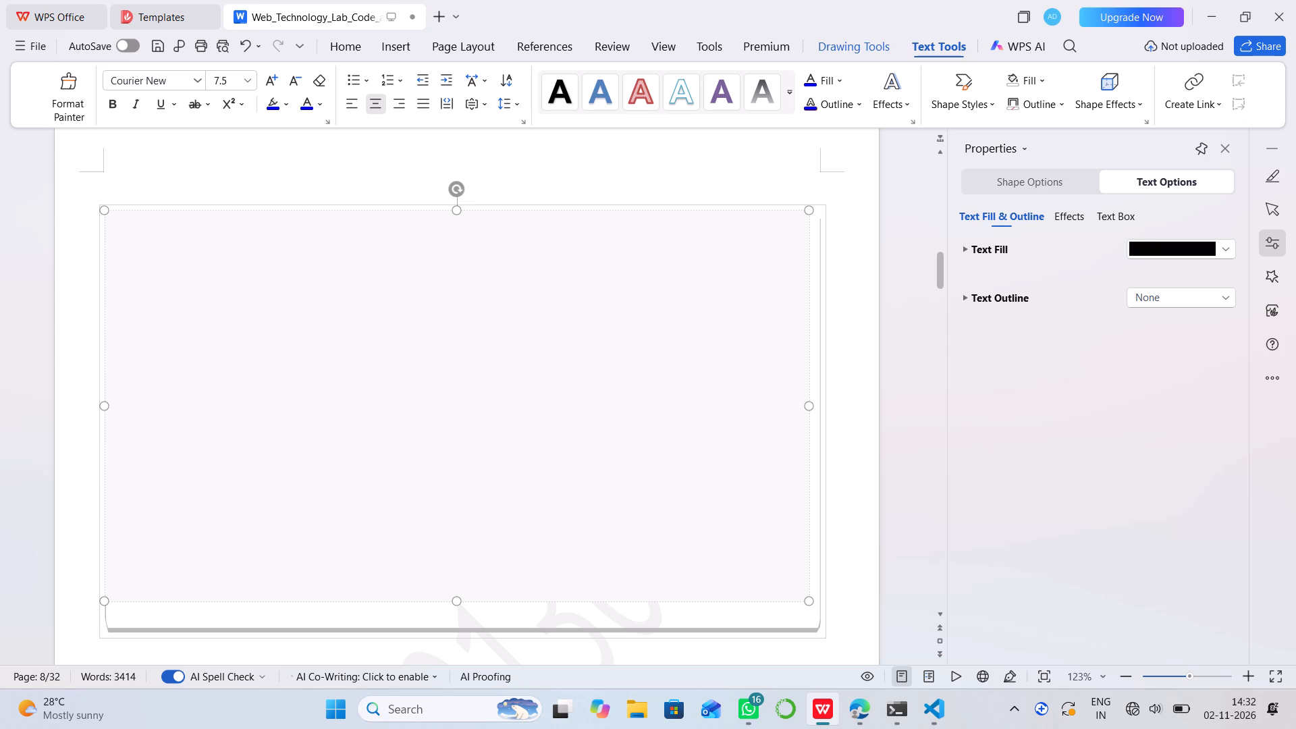
pyautogui.rightClick(429, 209)
pyautogui.click(487, 59)
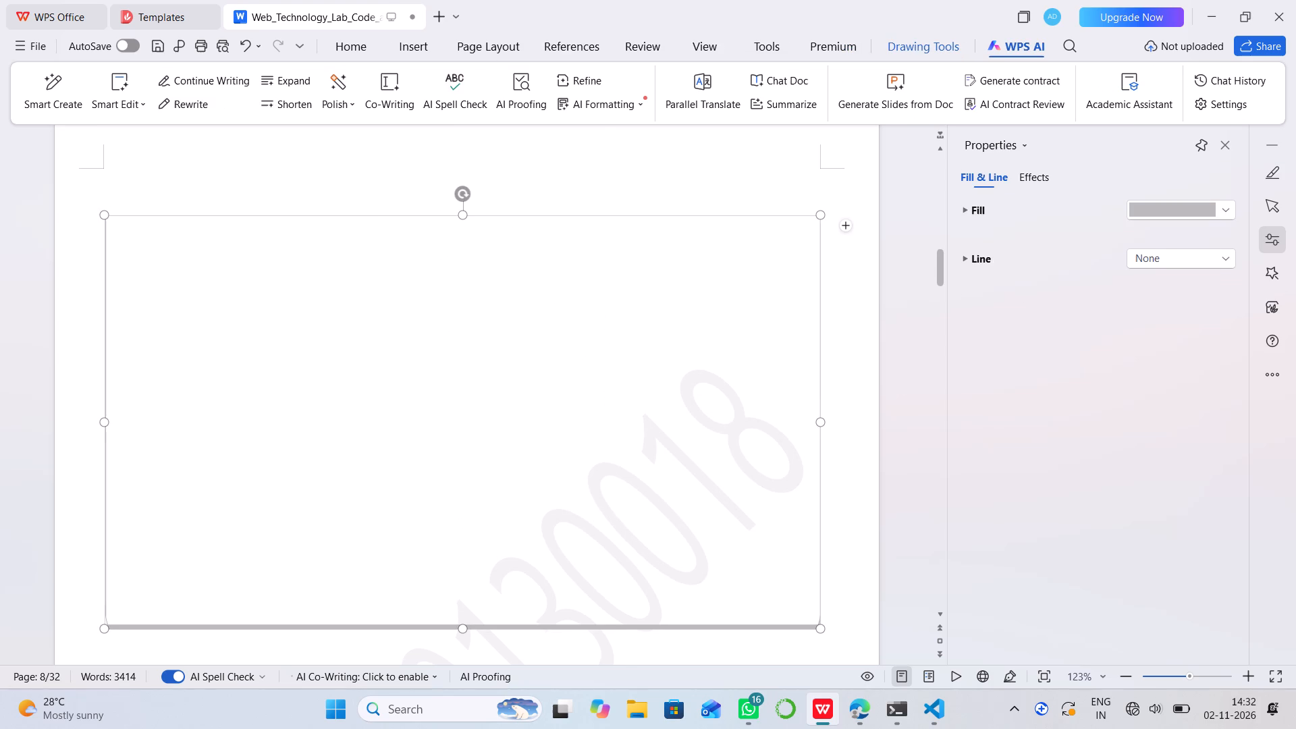
pyautogui.rightClick(394, 215)
pyautogui.click(465, 53)
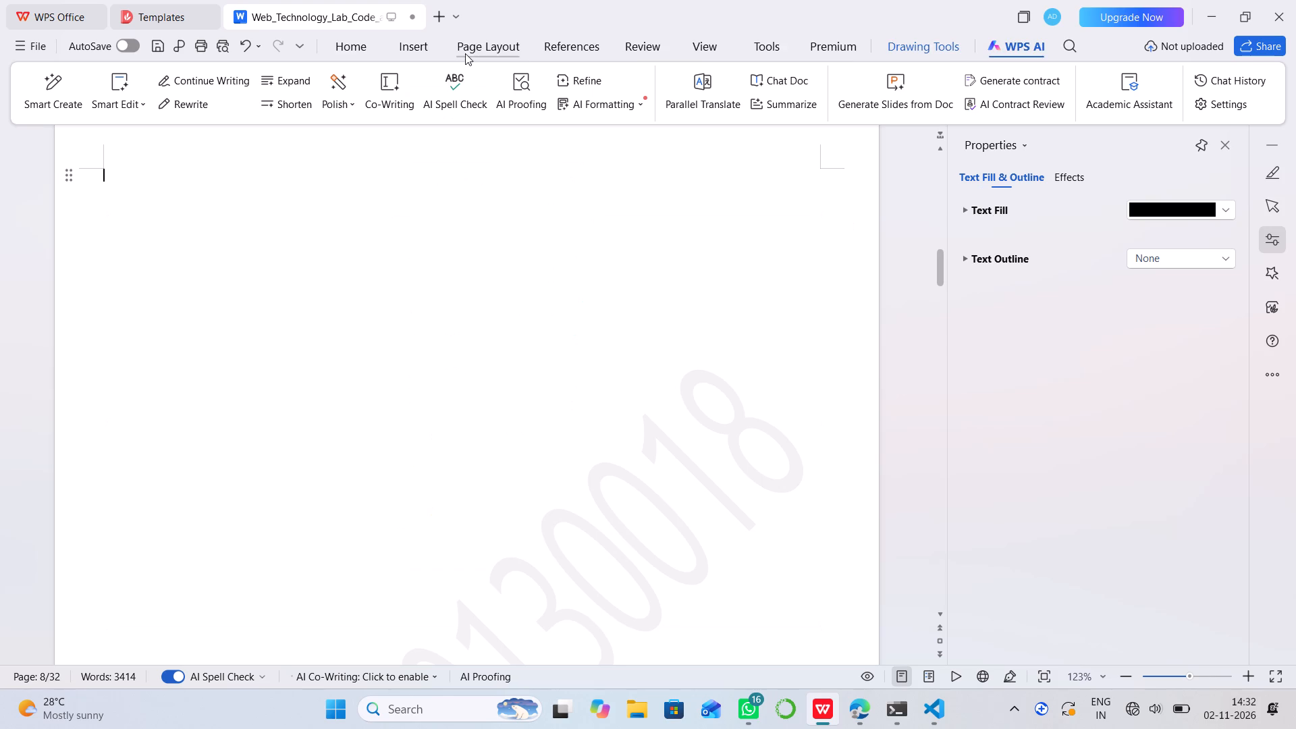
# Remove the blank page before the Experiment 2 heading.
pyautogui.scroll(-8, 451, 384)
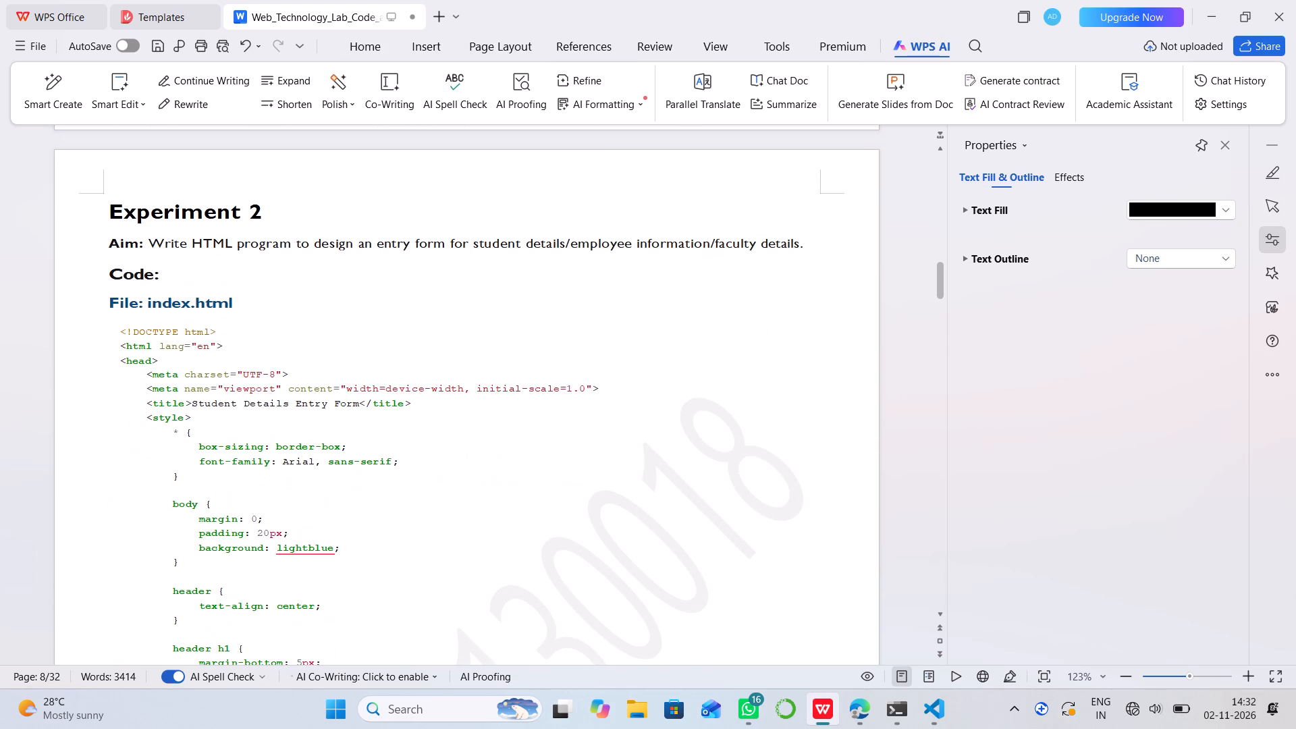
pyautogui.click(111, 210)
pyautogui.press('BackSpace')
pyautogui.press('BackSpace')
# Delete the two vertical grey border lines on either side of the Experiment 2 code on page 9.
pyautogui.scroll(-3, 111, 210)
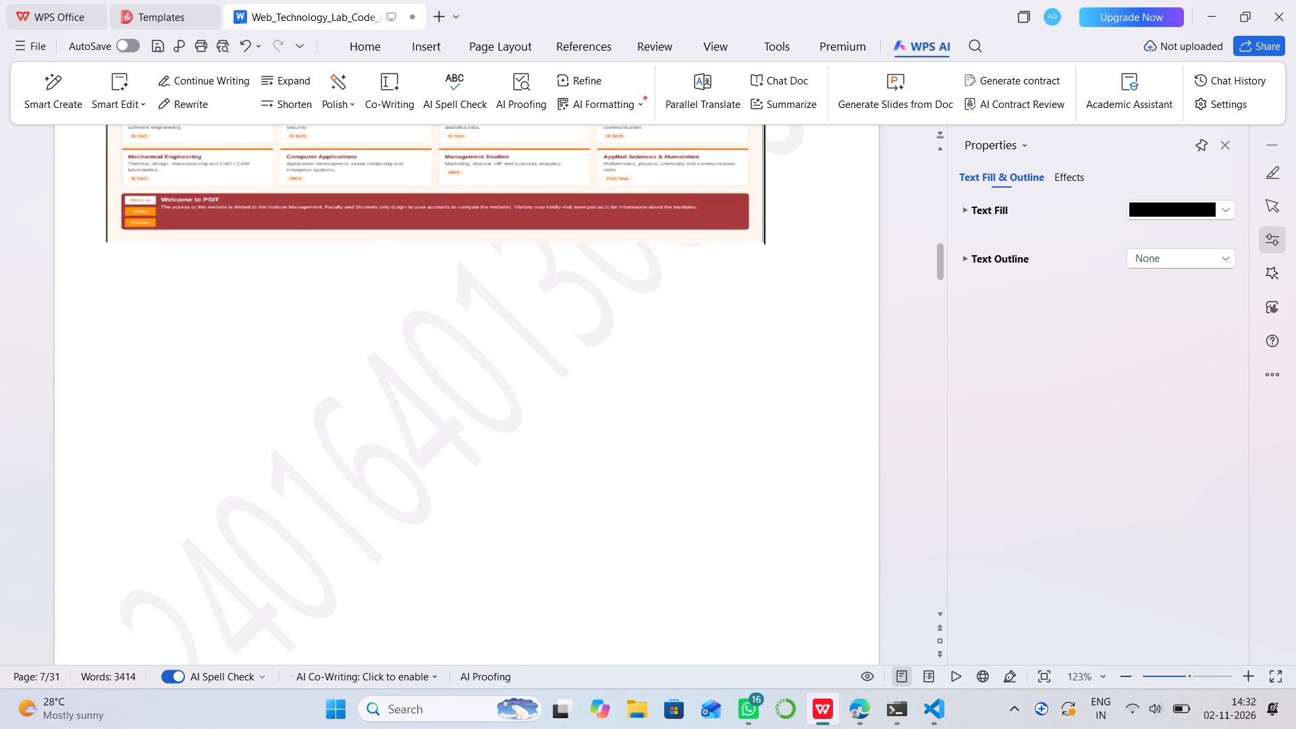
pyautogui.scroll(-7, 111, 210)
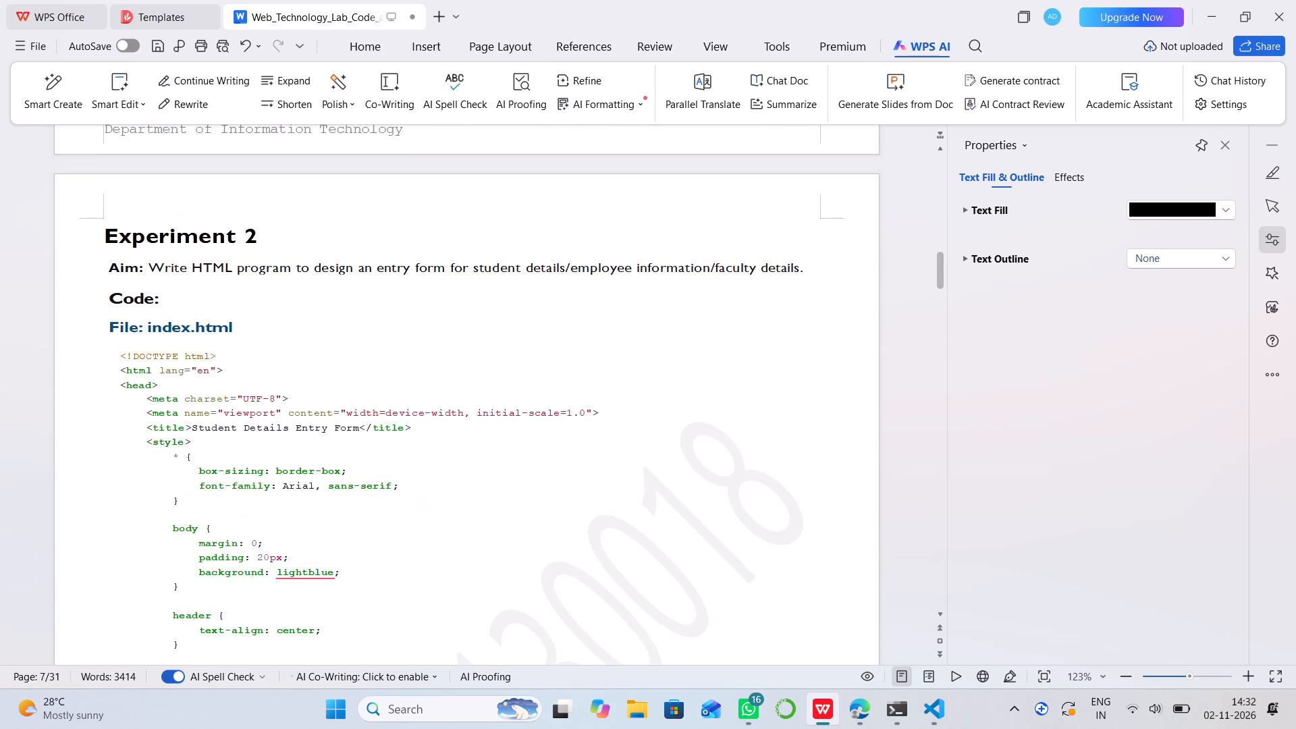
pyautogui.scroll(-1, 111, 210)
pyautogui.click(283, 329)
pyautogui.scroll(-11, 283, 329)
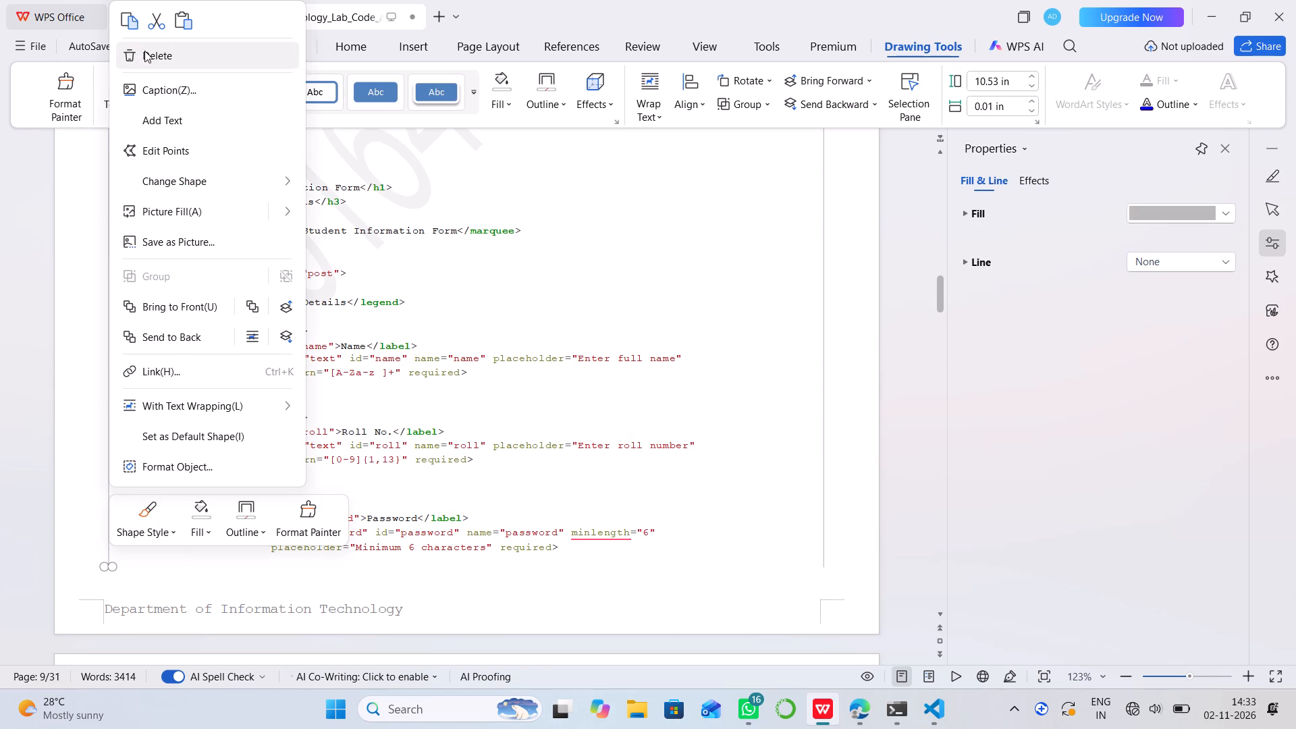
pyautogui.click(144, 51)
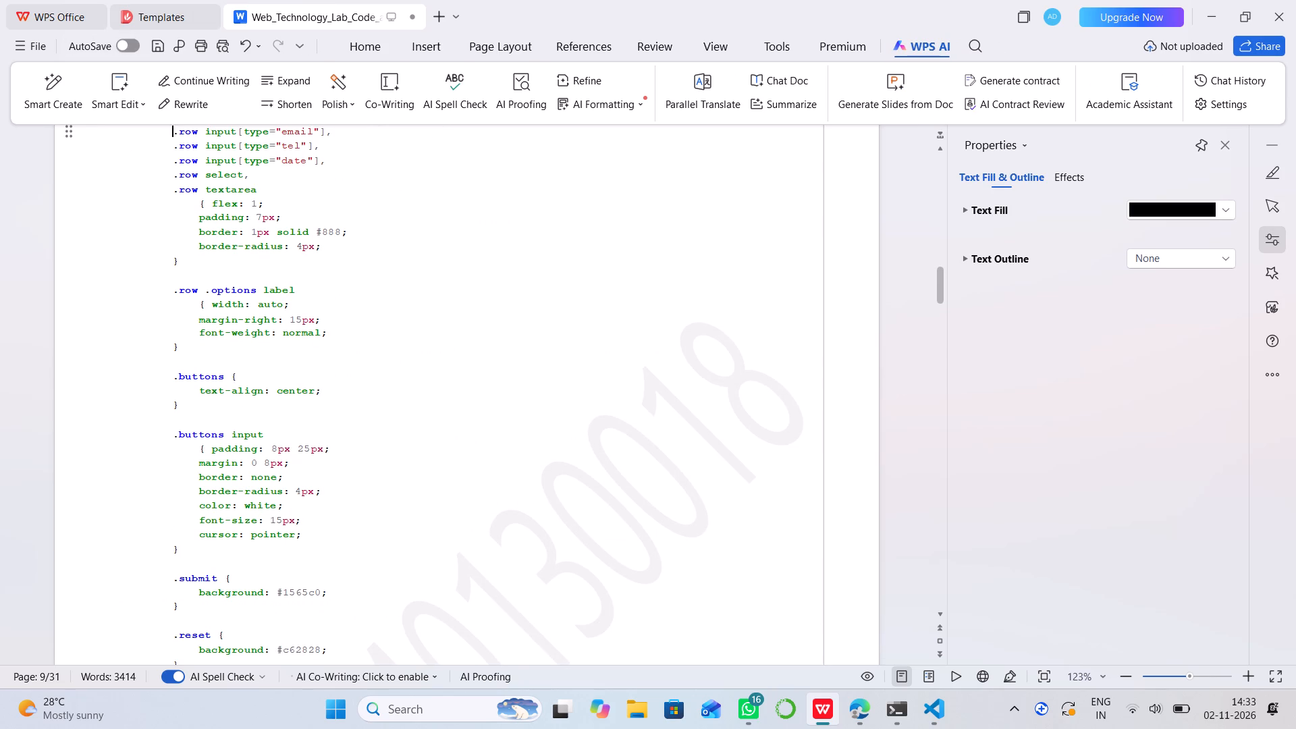
pyautogui.rightClick(823, 255)
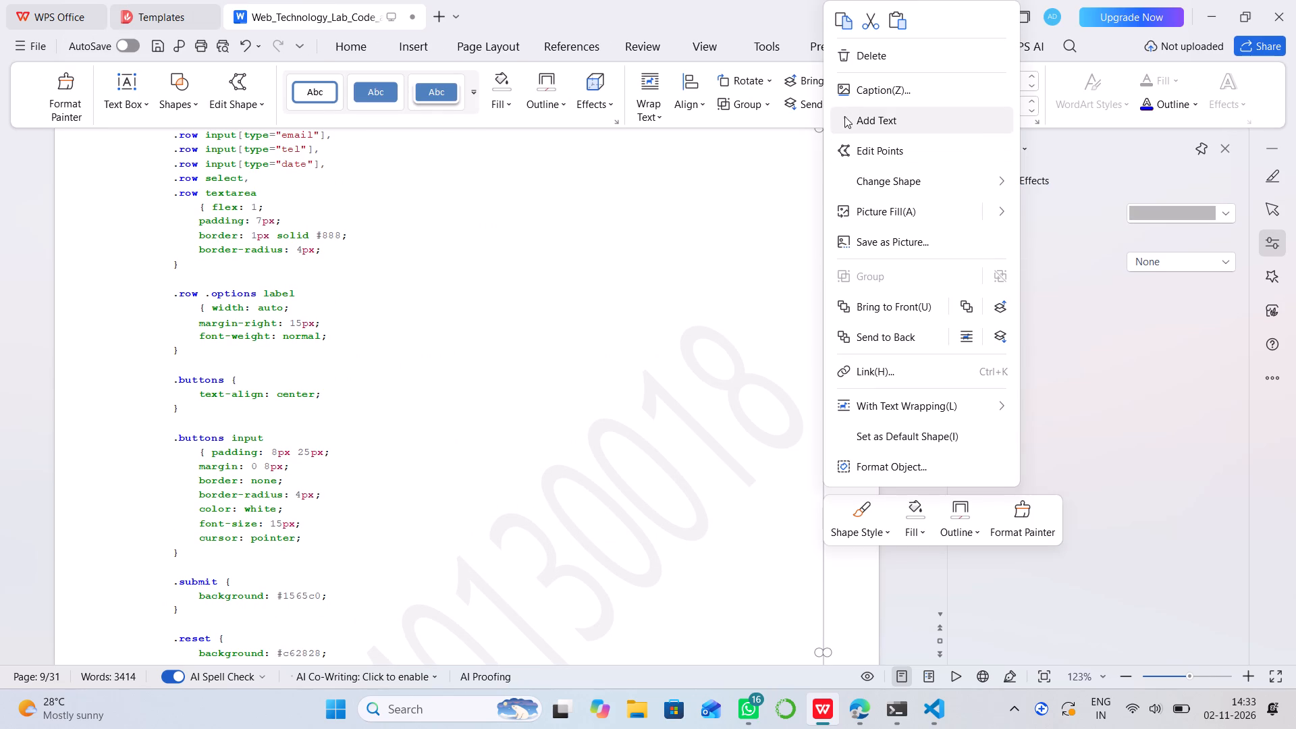
pyautogui.click(865, 59)
# Delete the two vertical grey border lines on either side of the form code on page 10.
pyautogui.scroll(-2, 705, 383)
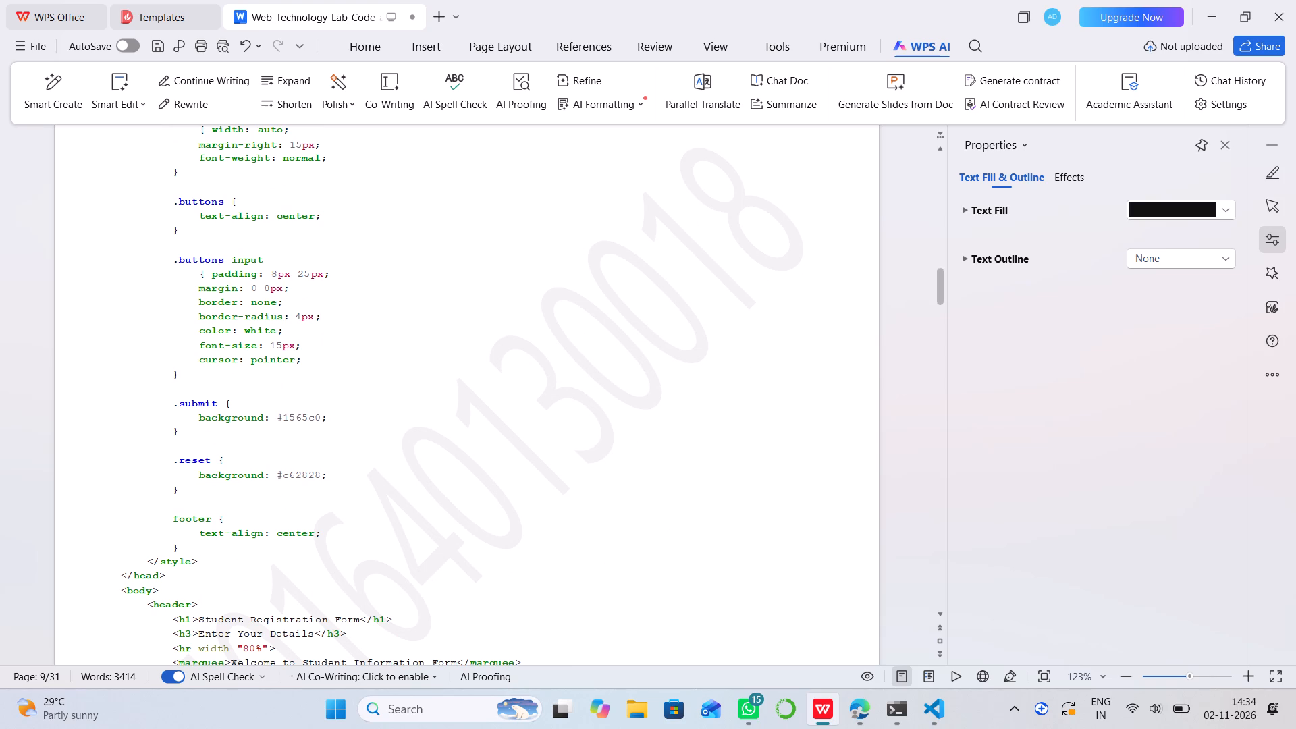
pyautogui.scroll(-4, 705, 383)
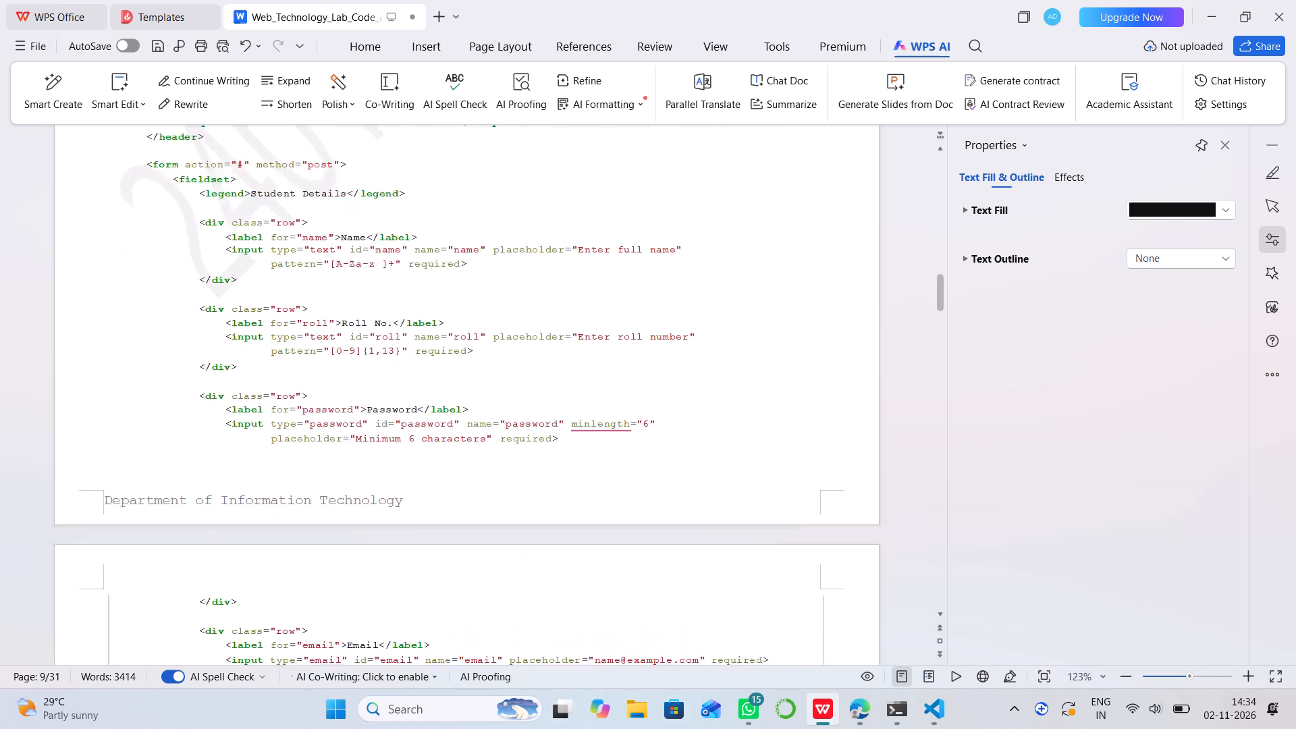
pyautogui.scroll(-8, 705, 383)
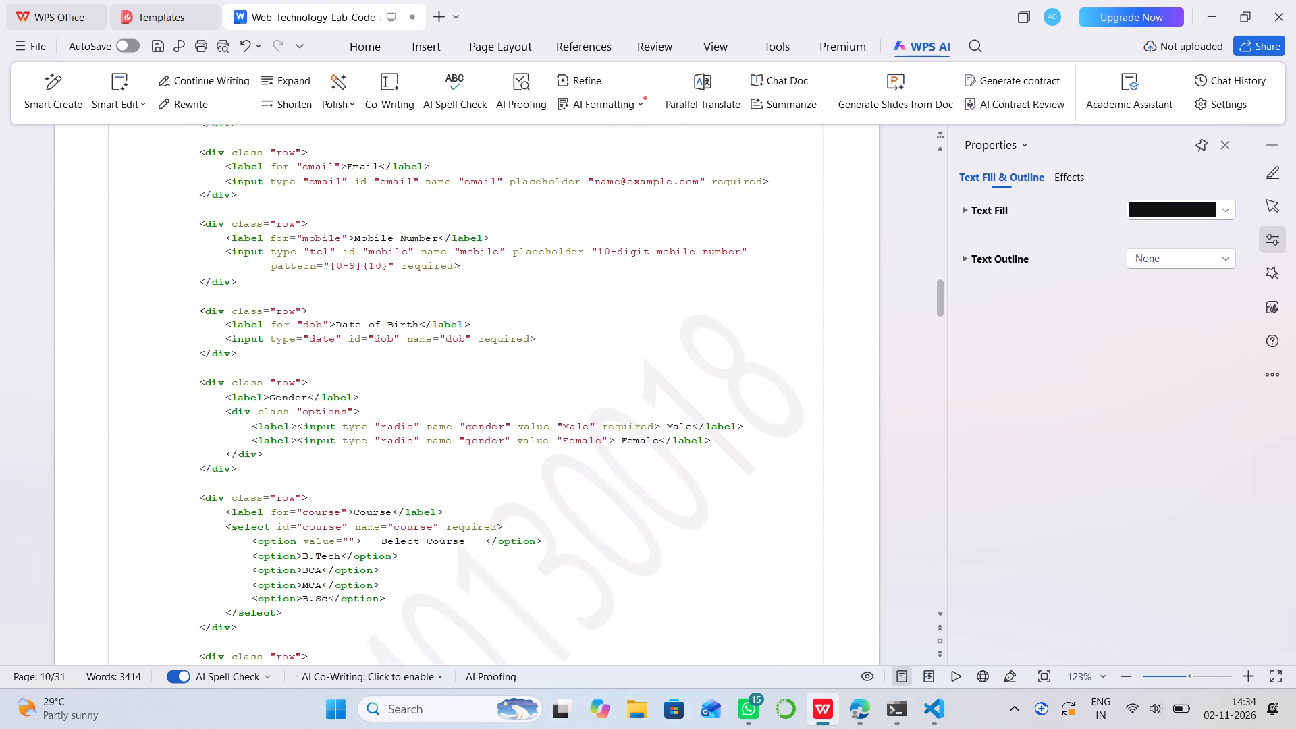
pyautogui.rightClick(109, 436)
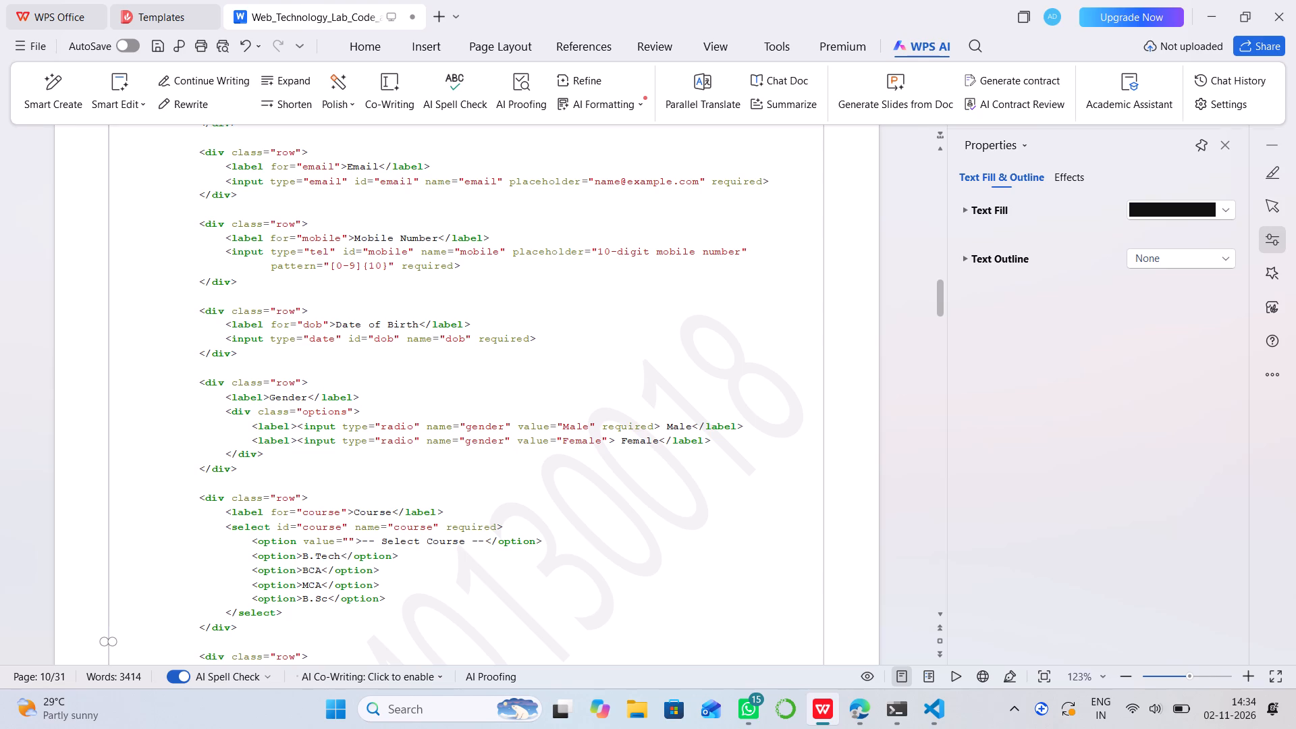
pyautogui.click(148, 63)
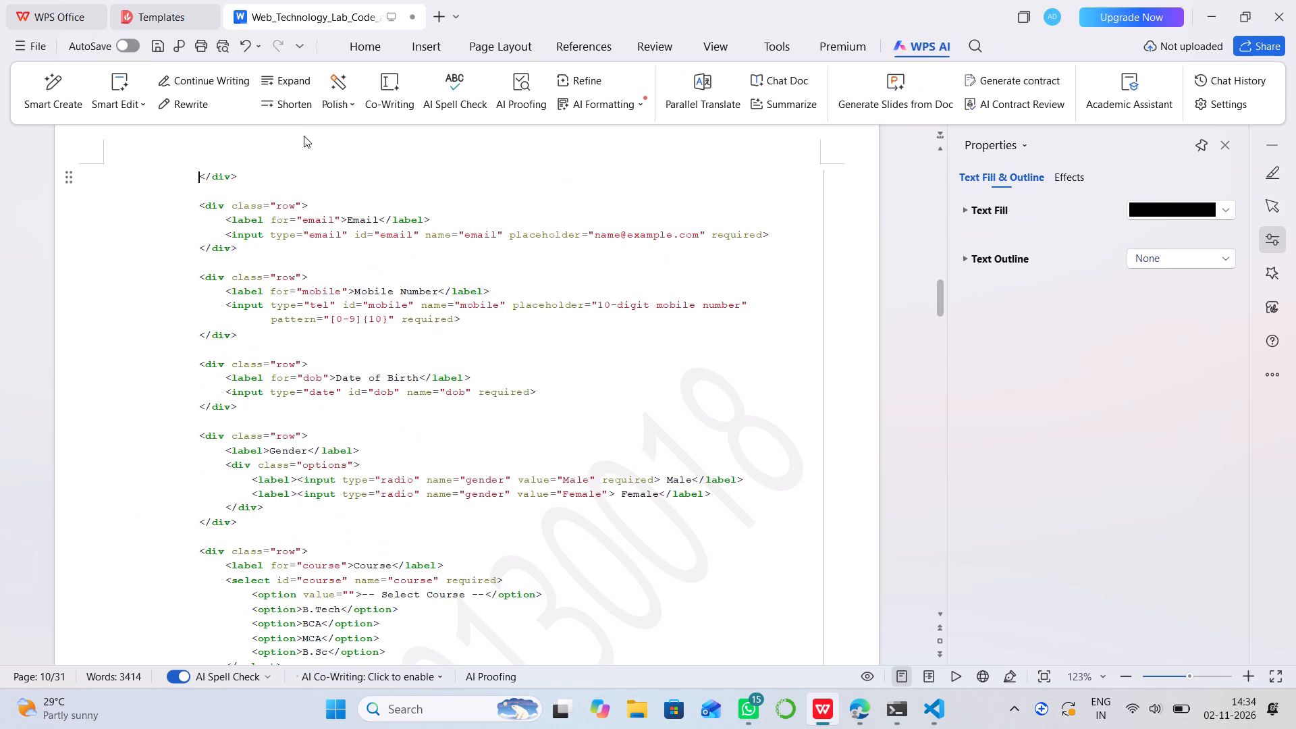
pyautogui.rightClick(824, 266)
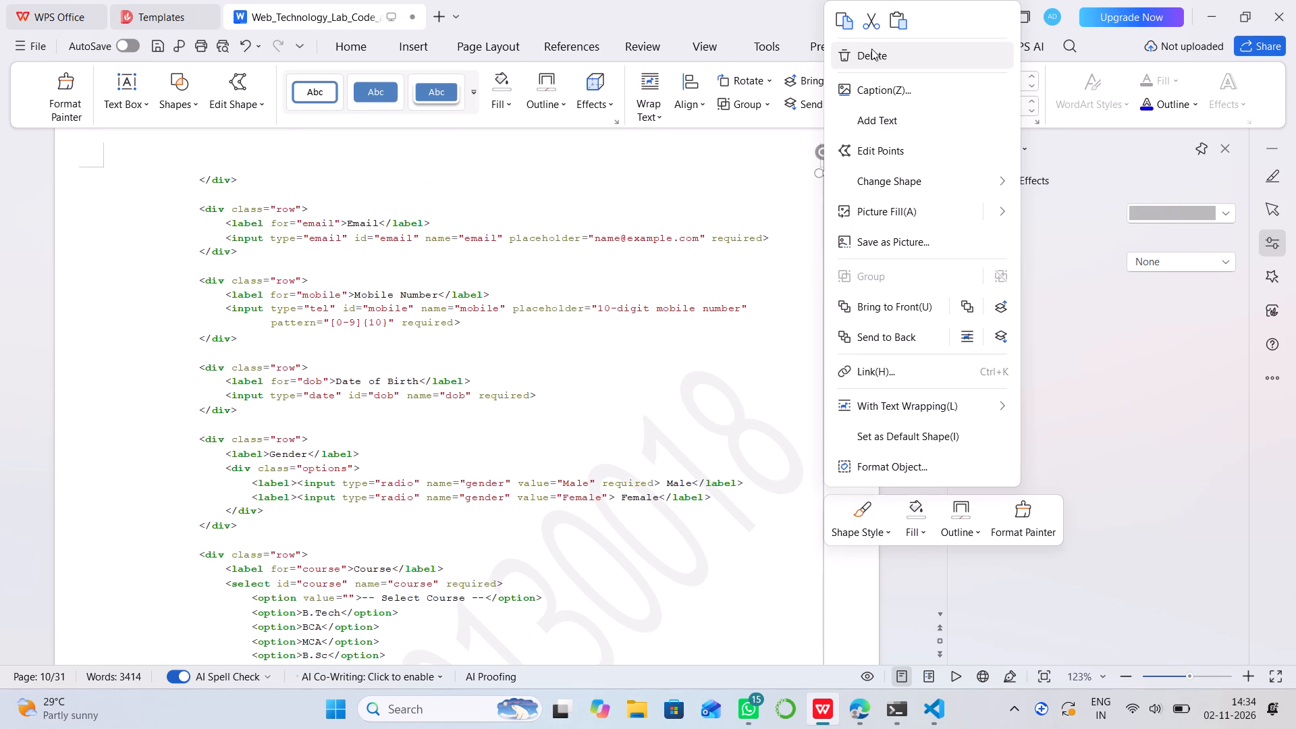
pyautogui.click(871, 49)
pyautogui.click(647, 337)
# Cut the closing code from <footer> to </html> out of the text box above OUTPUT on page 11.
pyautogui.scroll(-3, 647, 337)
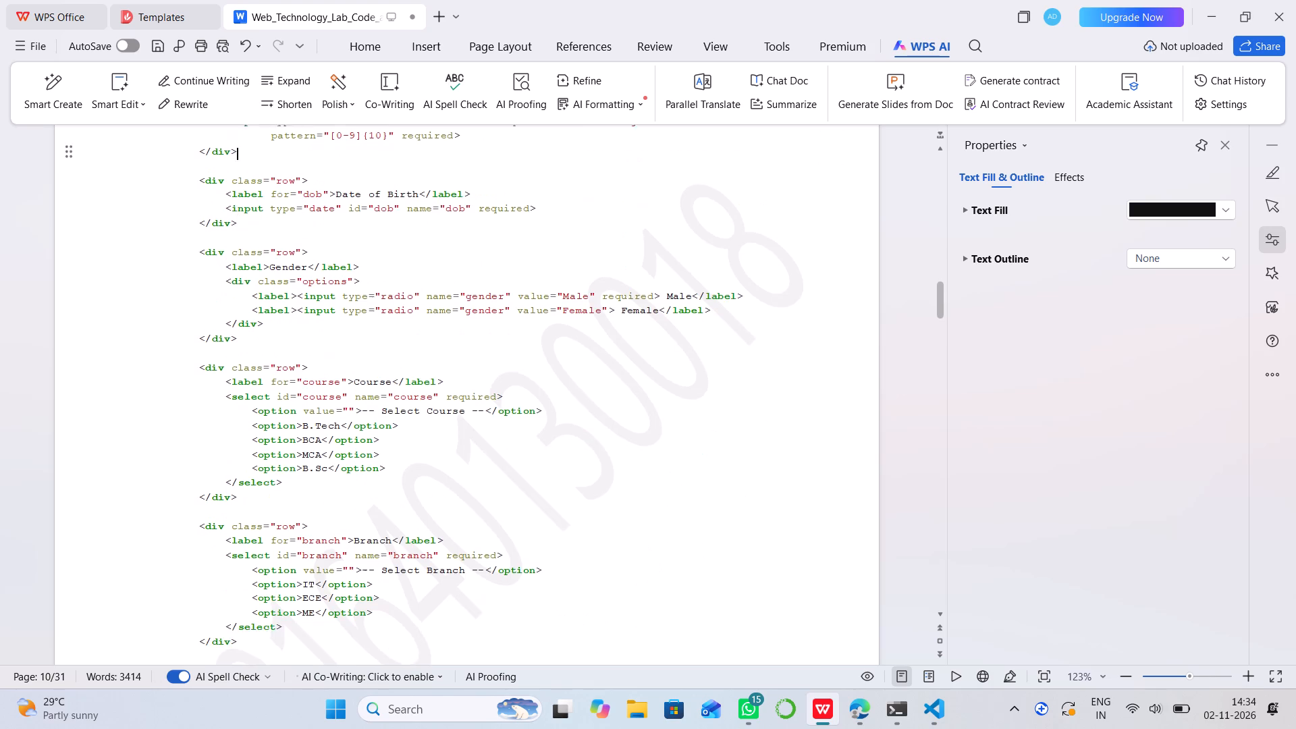
pyautogui.scroll(-5, 647, 337)
pyautogui.scroll(1, 647, 337)
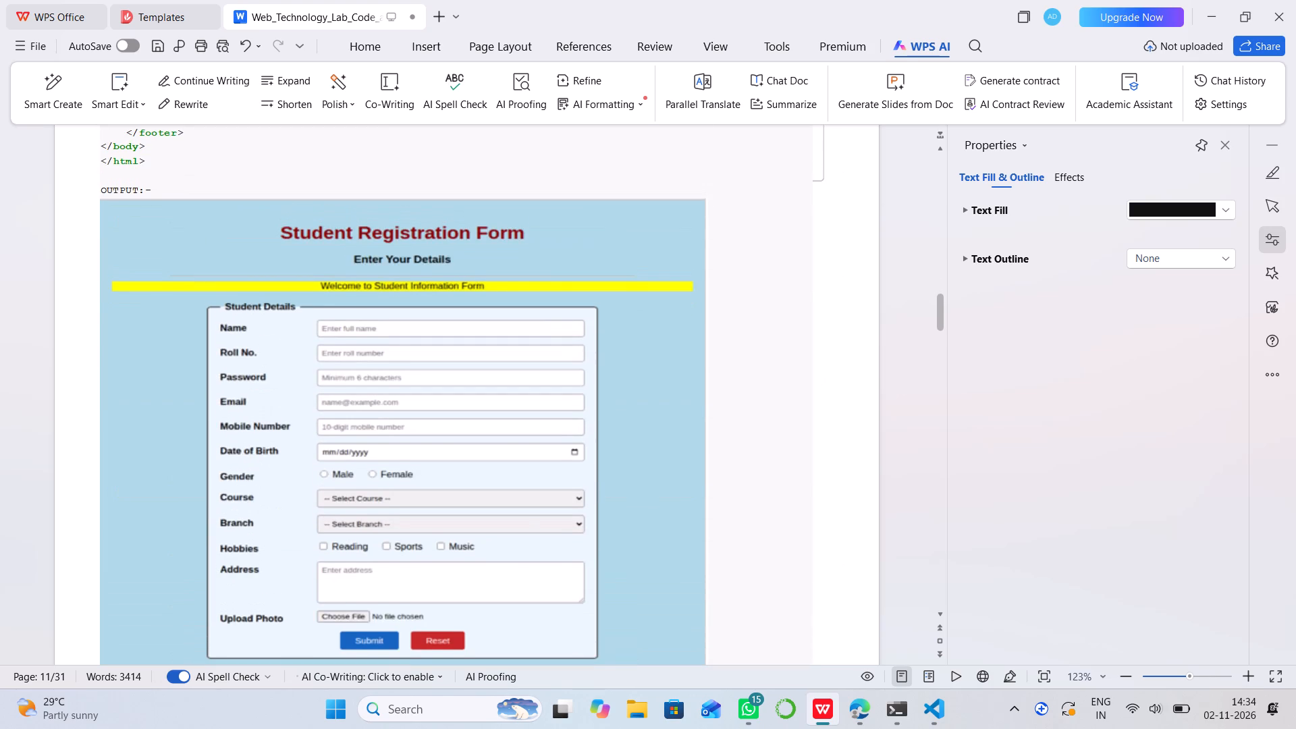
pyautogui.scroll(1, 647, 337)
pyautogui.click(489, 244)
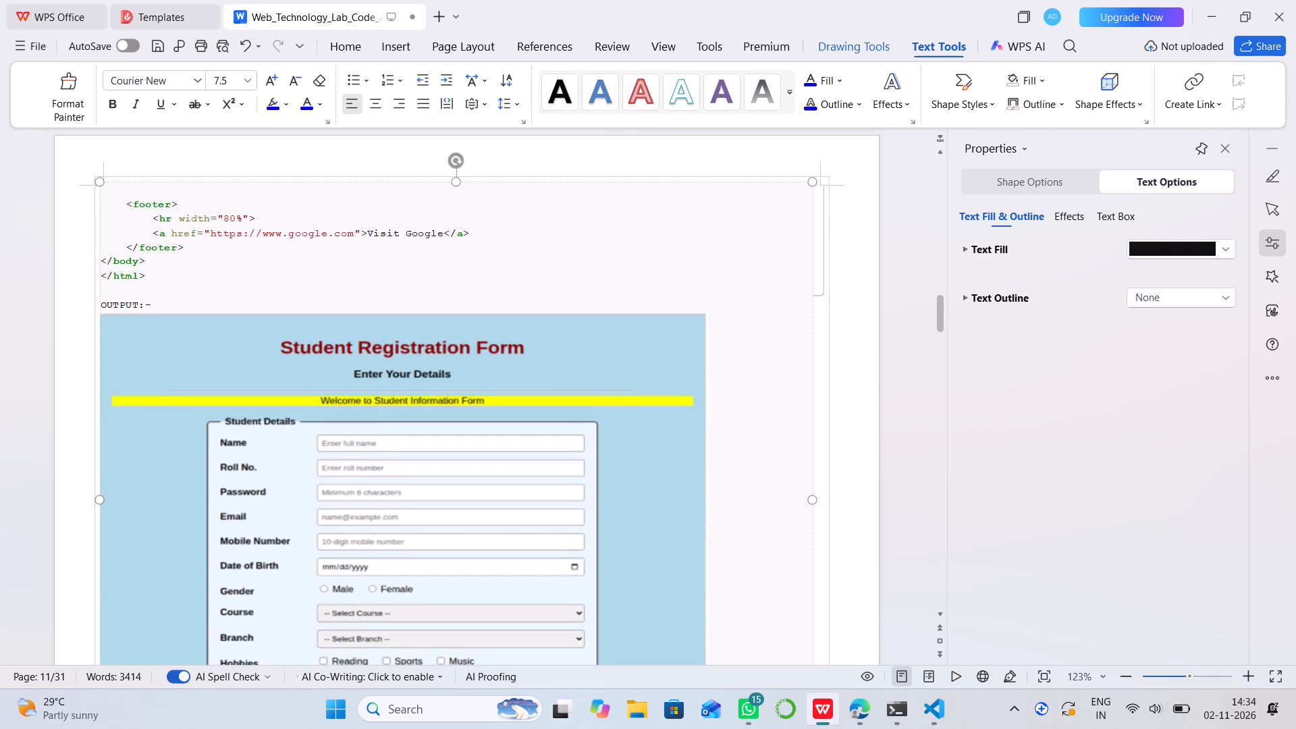
pyautogui.moveTo(153, 281); pyautogui.dragTo(111, 206)
pyautogui.hotkey('ctrl', 'c')
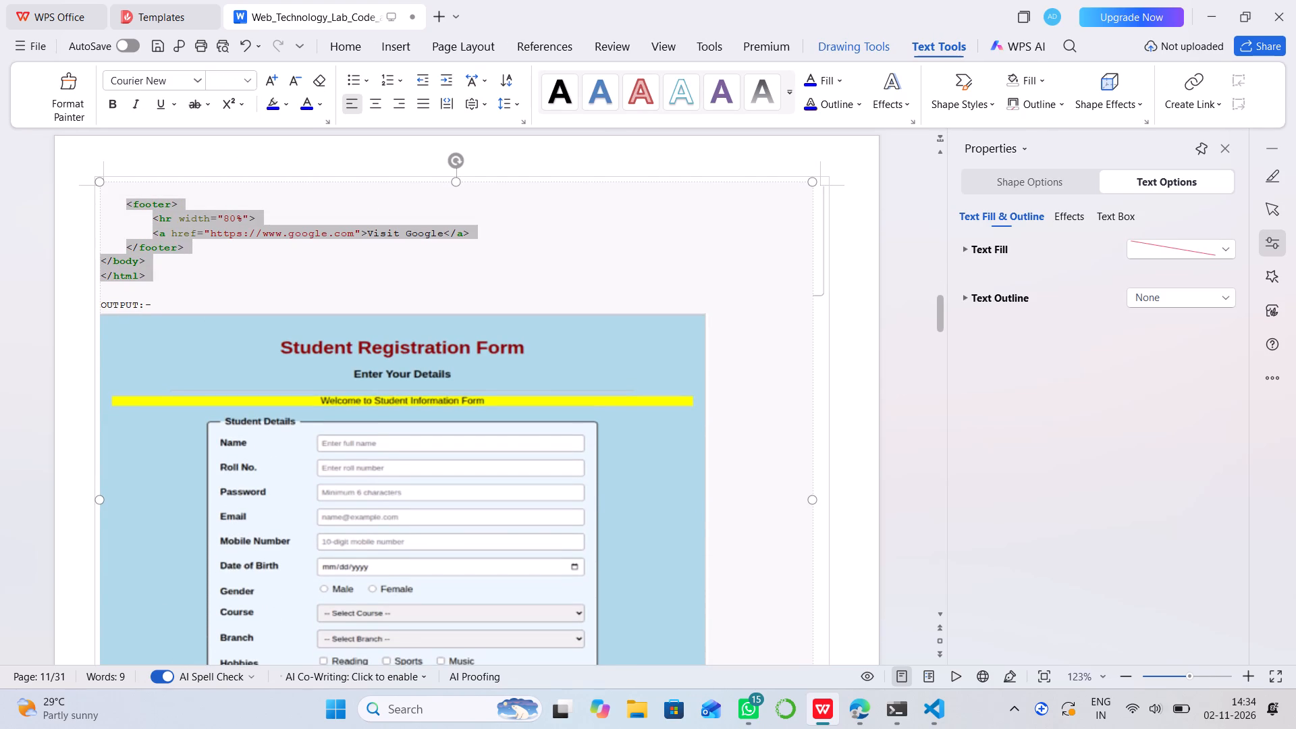
pyautogui.scroll(1, 260, 185)
pyautogui.hotkey('ctrl', 'x')
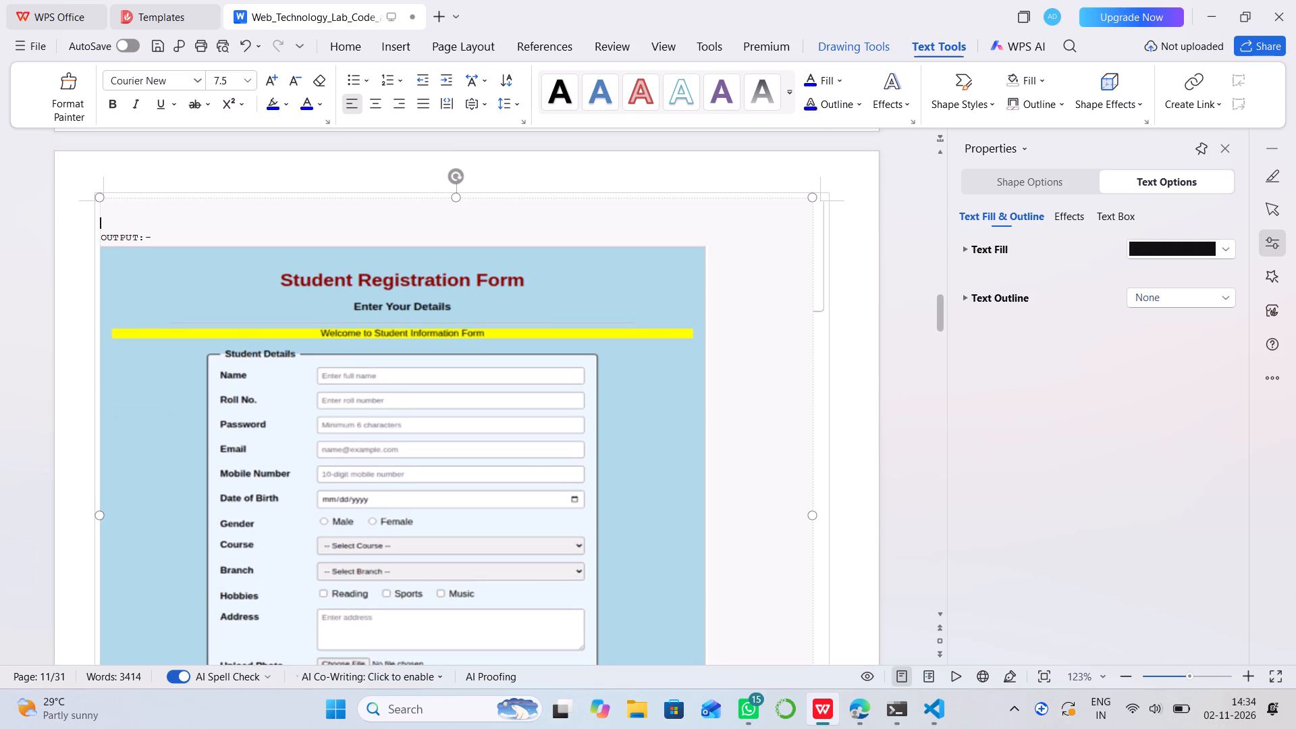
# Delete the grouped frame on page 11 together with its text box holding the Student Registration Form output.
pyautogui.scroll(2, 260, 185)
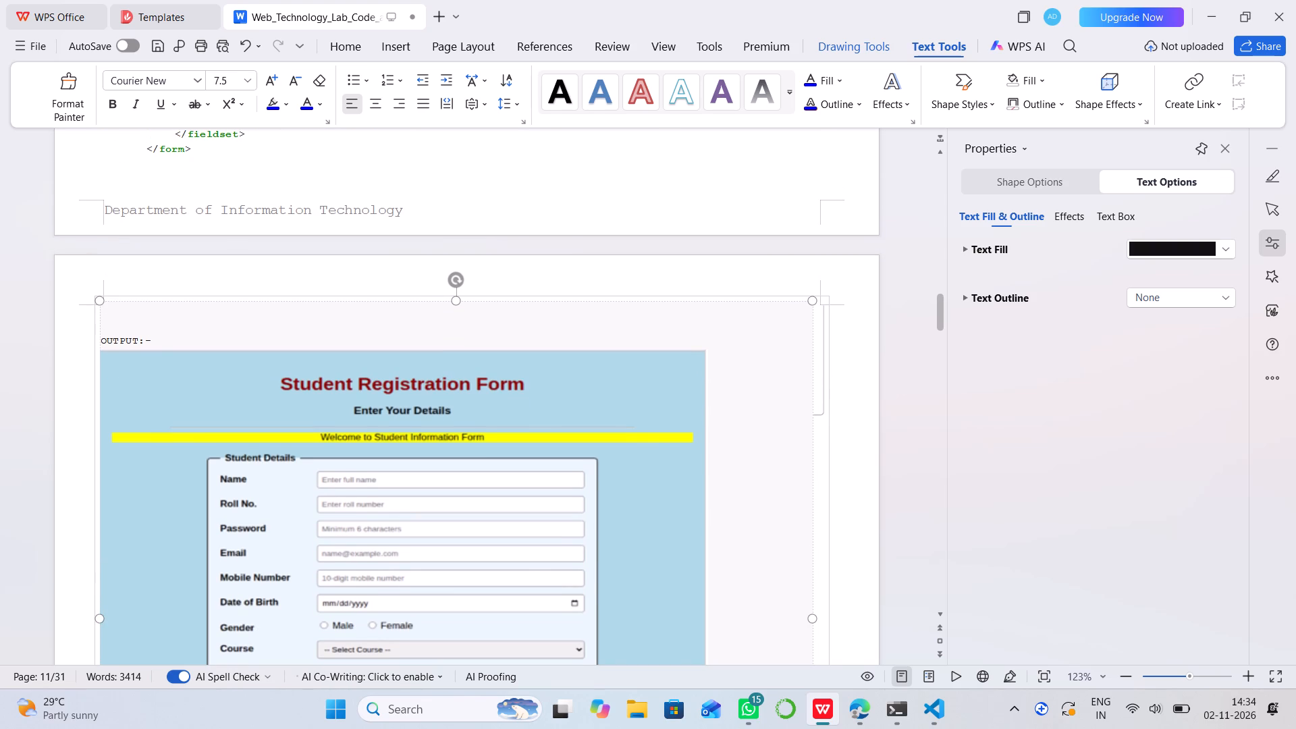
pyautogui.click(189, 298)
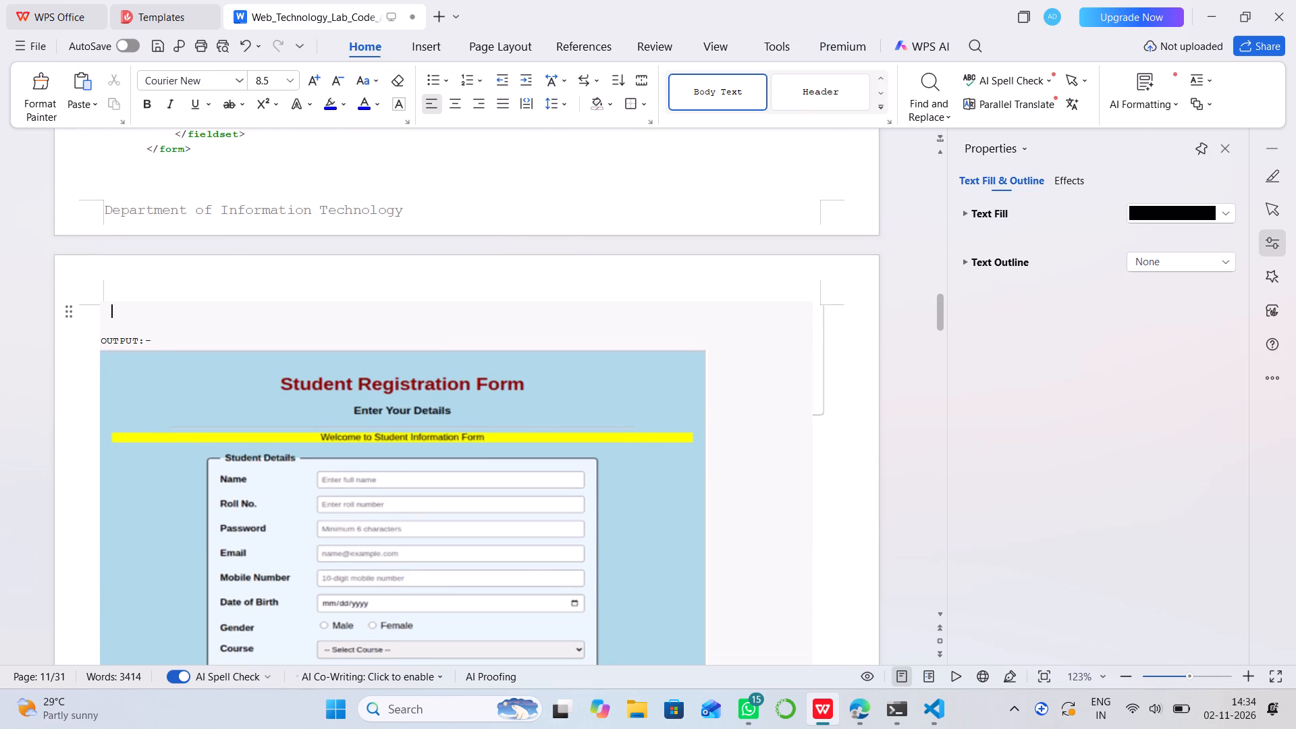
pyautogui.click(294, 349)
pyautogui.click(404, 300)
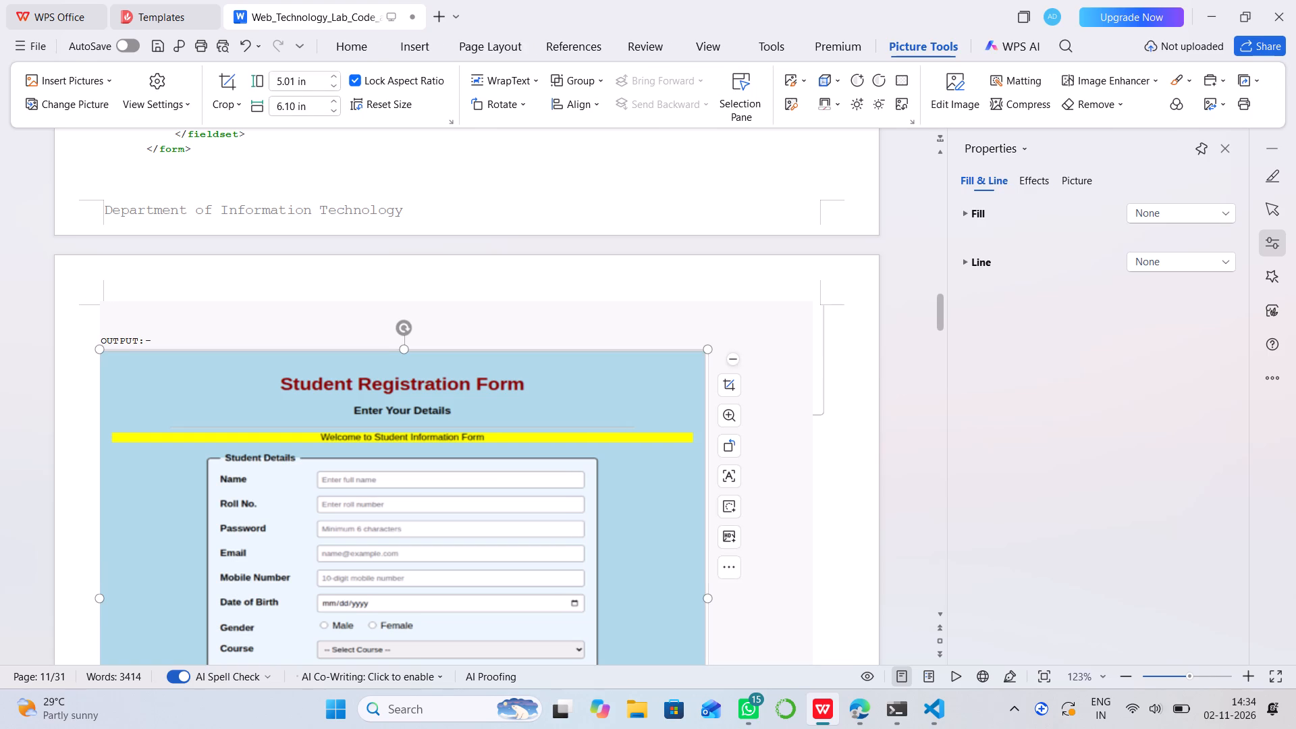
pyautogui.click(433, 319)
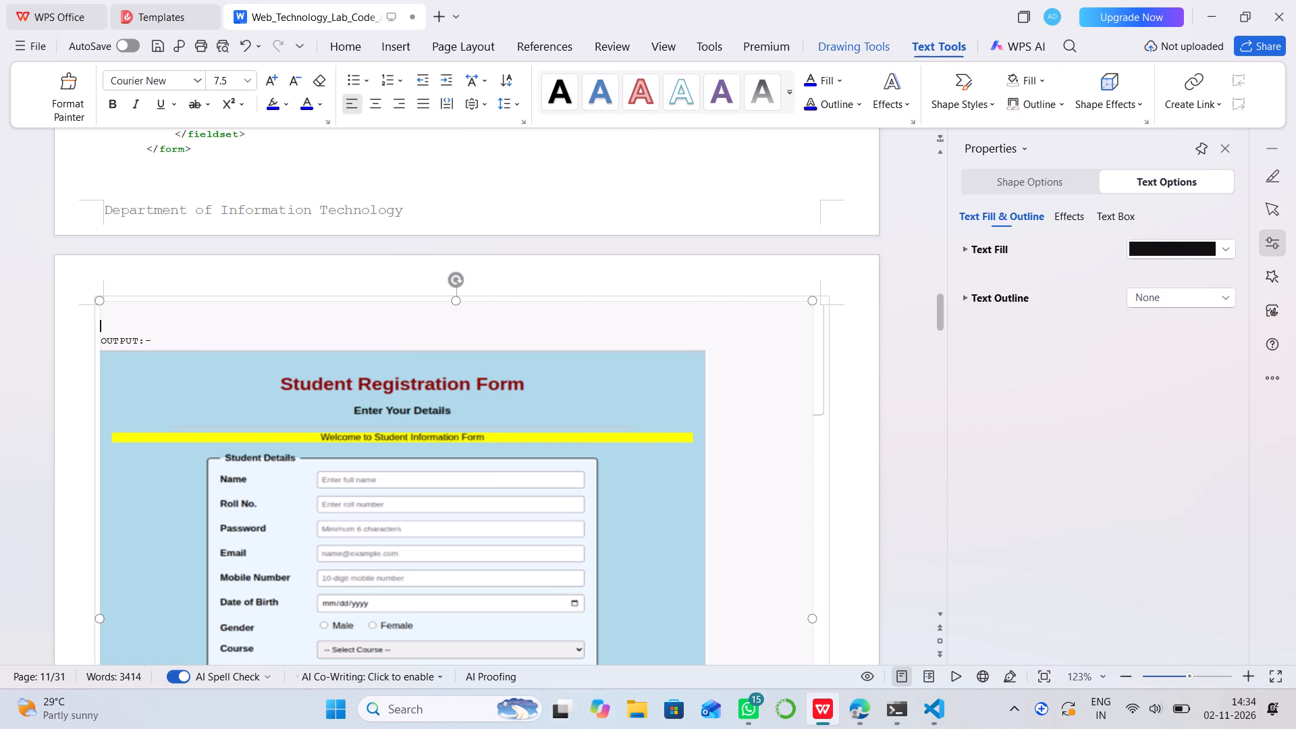
pyautogui.moveTo(456, 297); pyautogui.dragTo(455, 402)
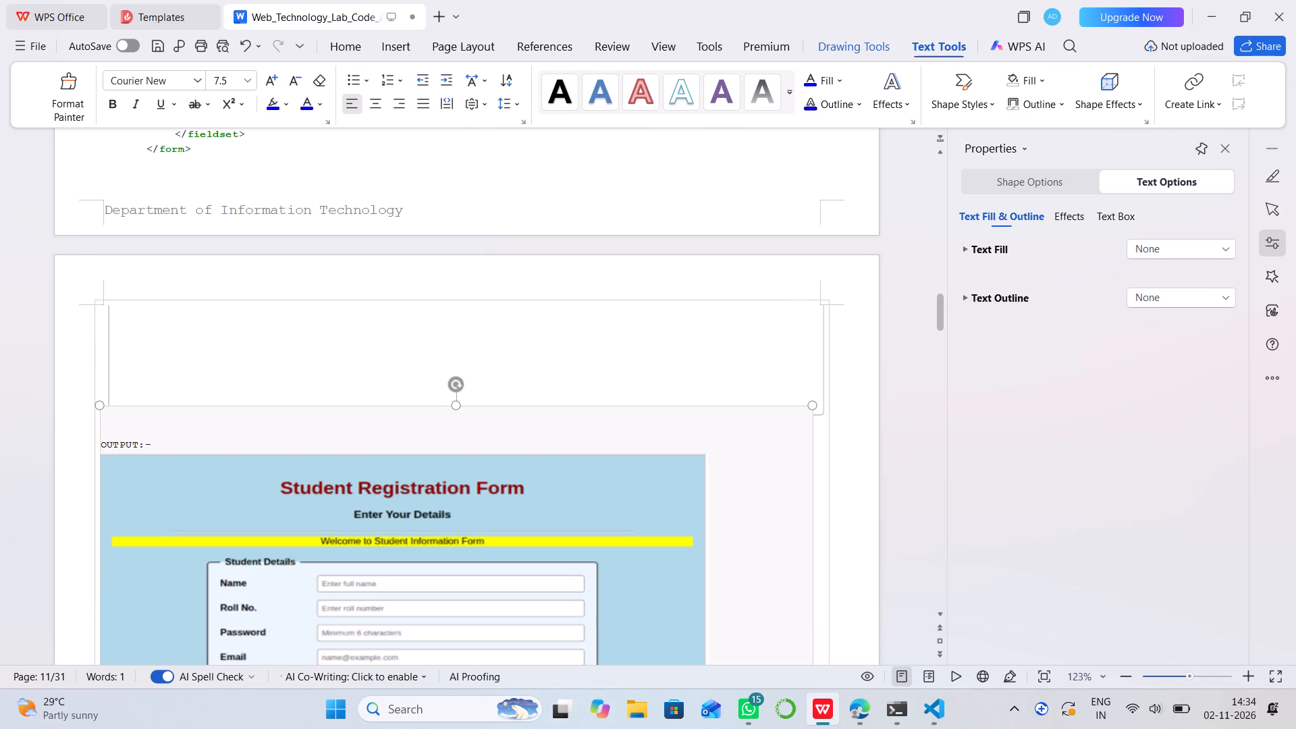
pyautogui.rightClick(322, 302)
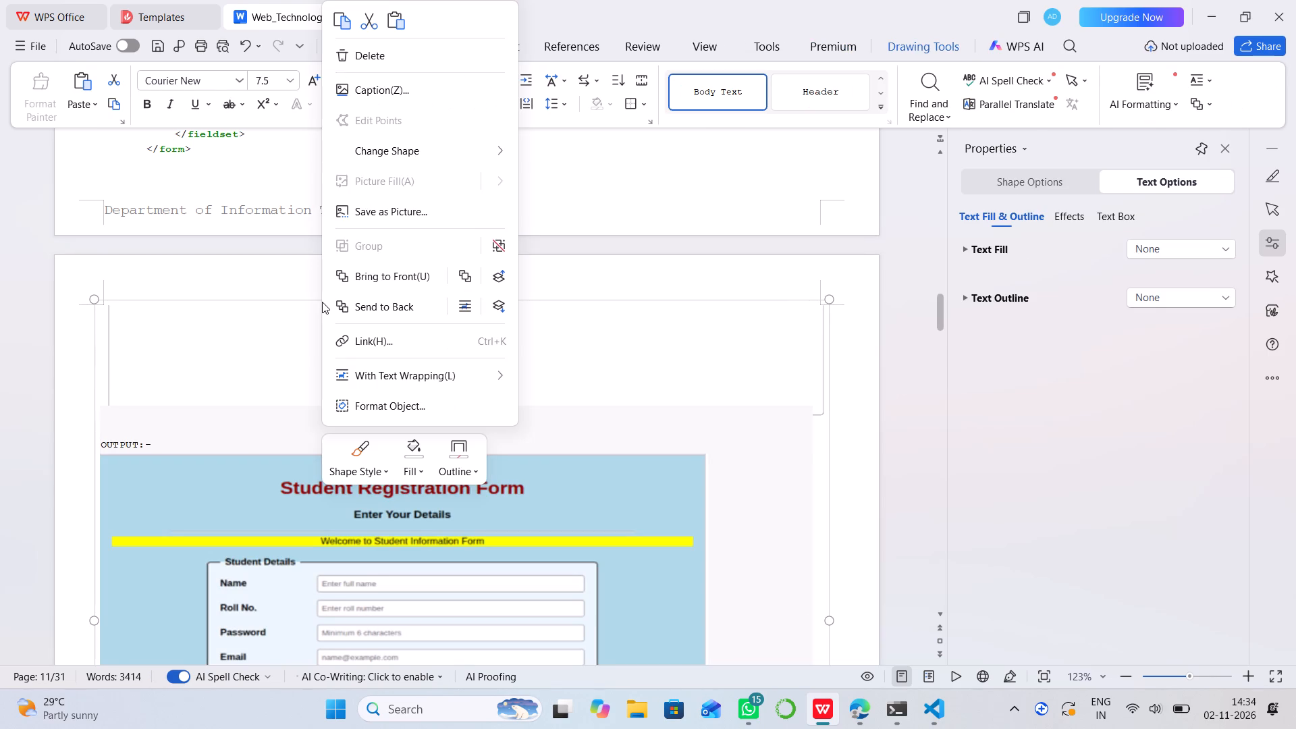
pyautogui.click(388, 55)
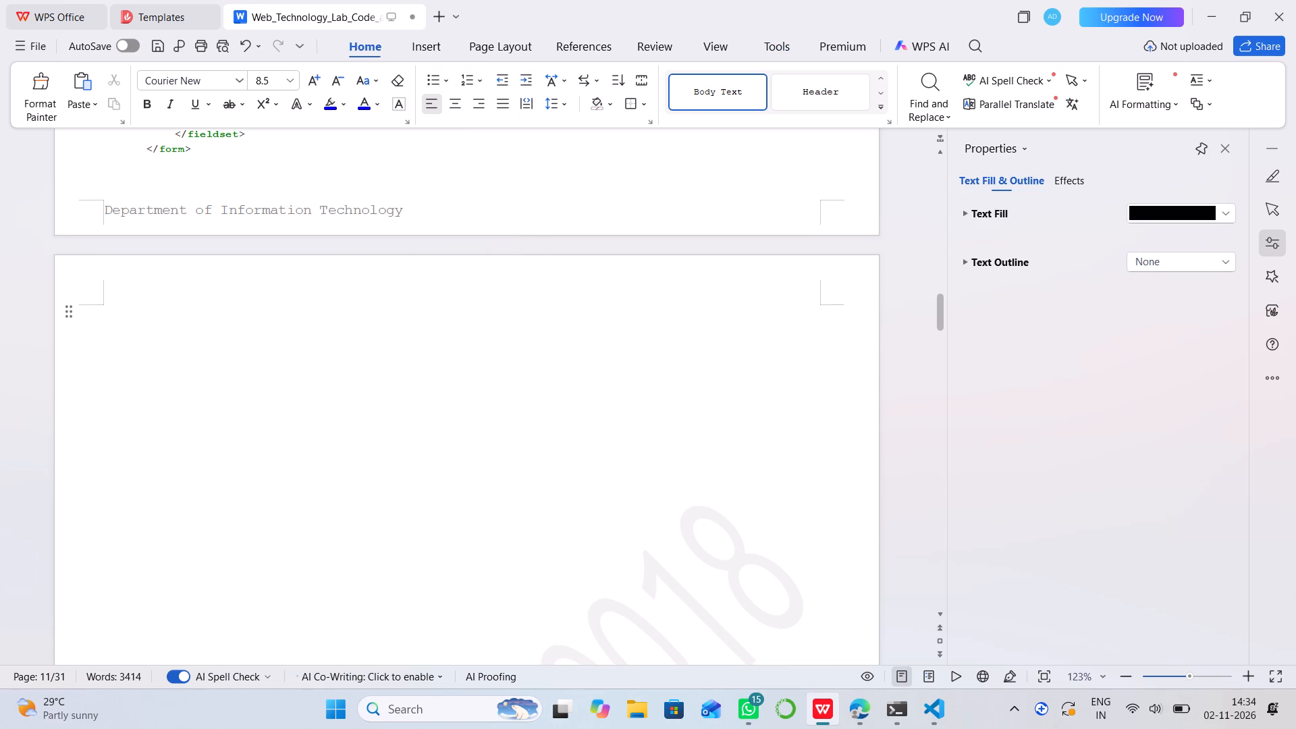
# Paste the cut <footer> to </html> code as body text at the start of page 11.
pyautogui.hotkey('ctrl', 'v')
pyautogui.click(202, 404)
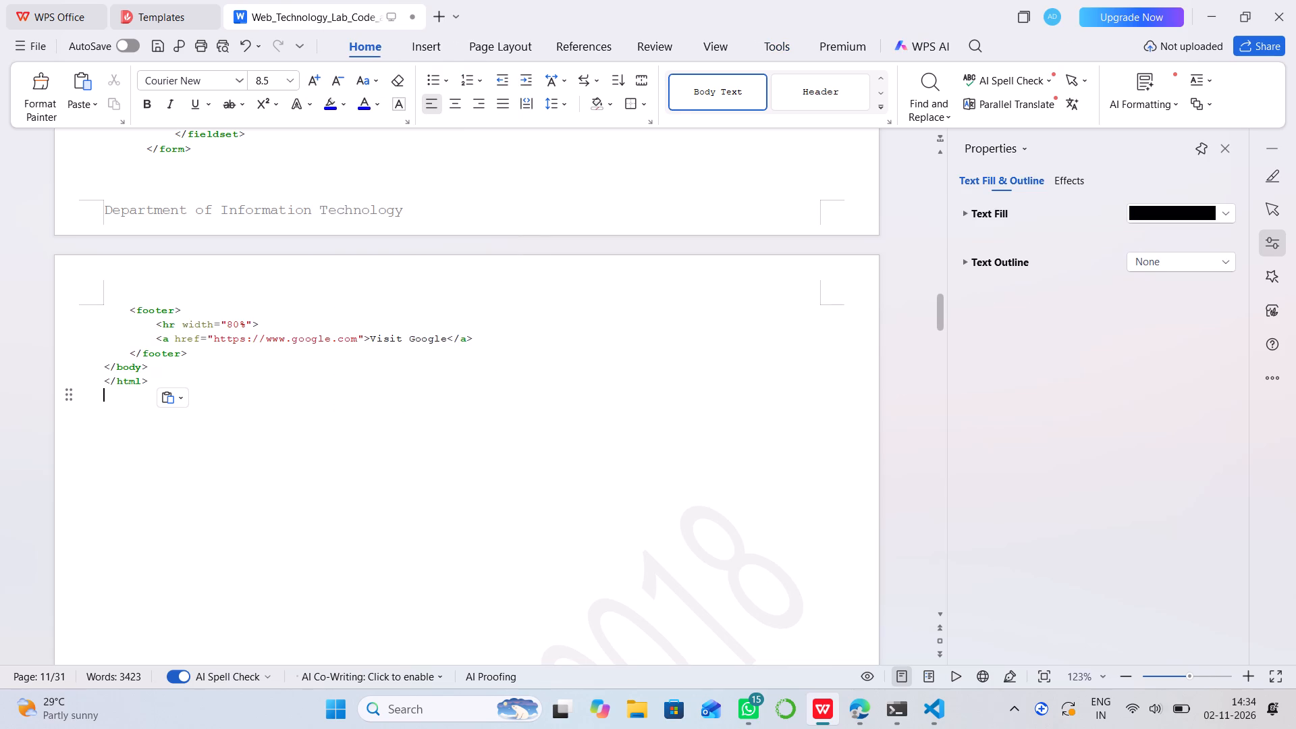
pyautogui.click(128, 310)
pyautogui.click(262, 407)
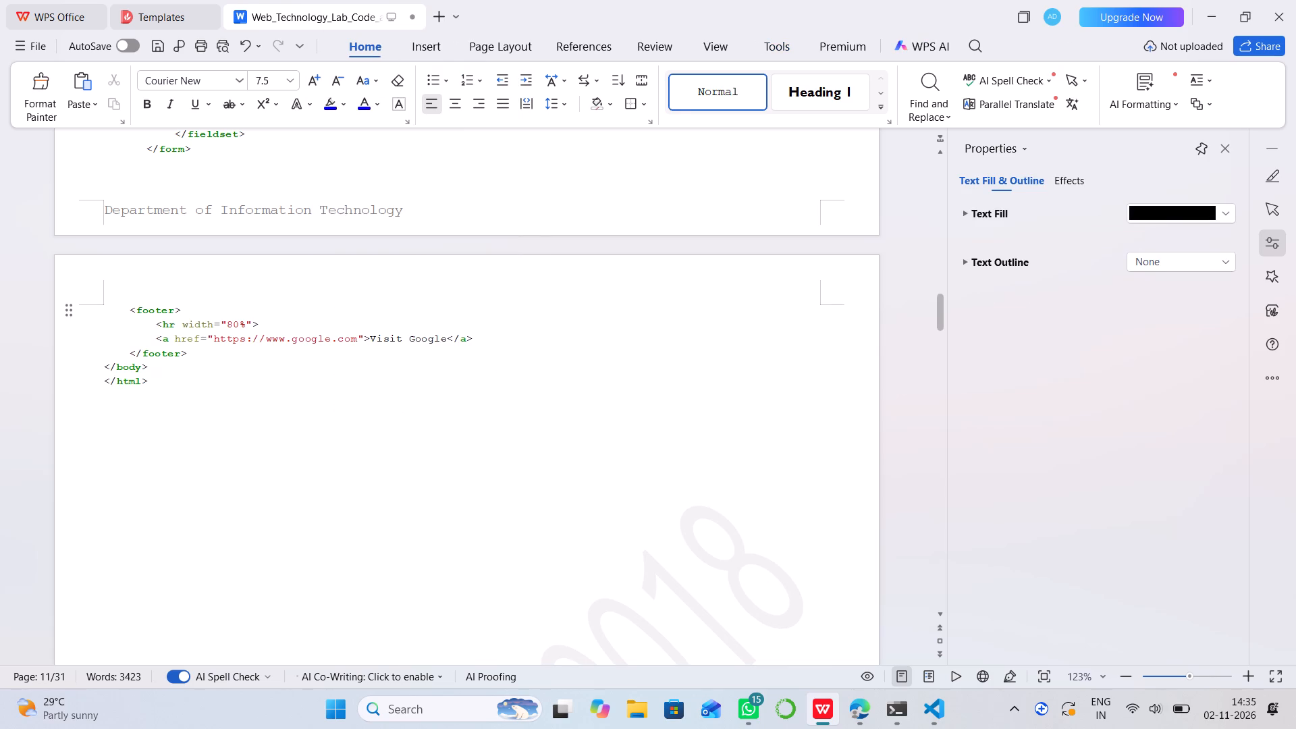
pyautogui.scroll(-6, 262, 407)
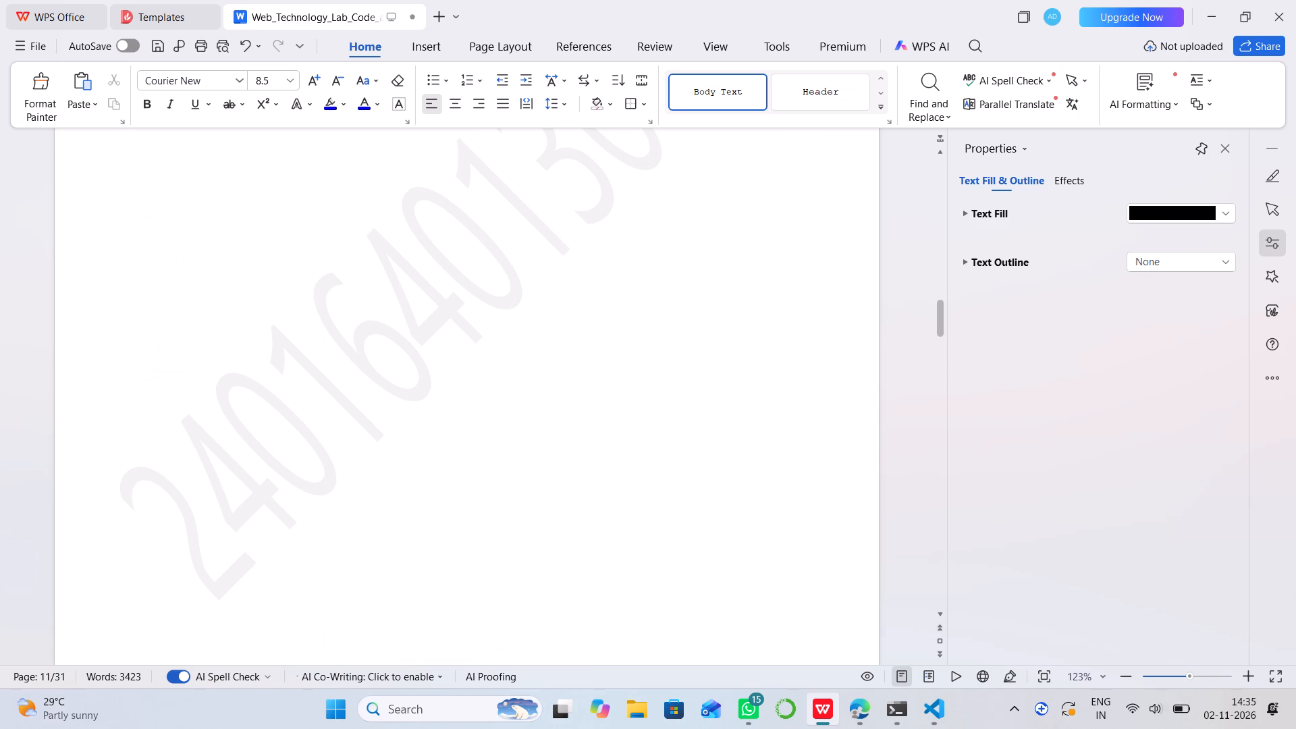
# Undo the pasted <footer> to </html> code and the deletion of the grouped frame on page 11.
pyautogui.hotkey('ctrl', 'z')
pyautogui.hotkey('ctrl', 'z')
# Shrink the grouped frame on page 11 from its upper edge to 5.40 in high and paste the <footer> to </html> code above it.
pyautogui.scroll(1, 261, 328)
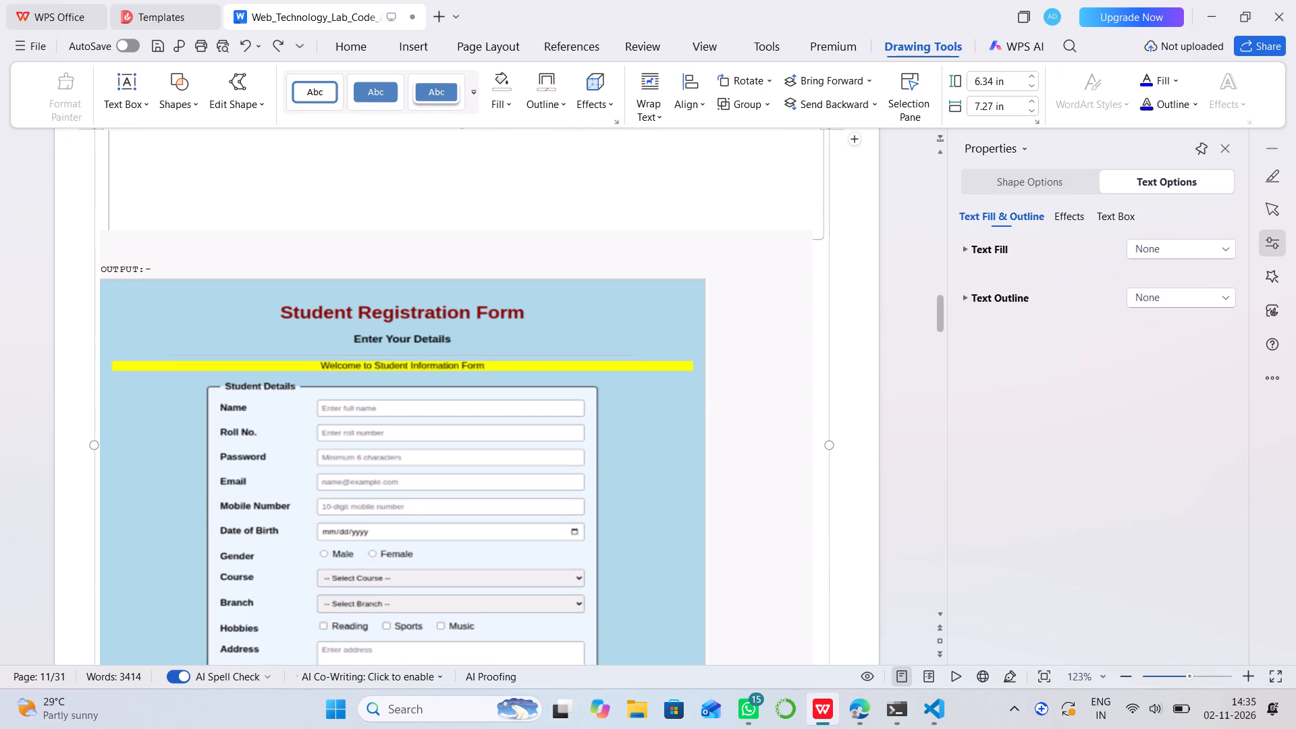
pyautogui.scroll(1, 261, 328)
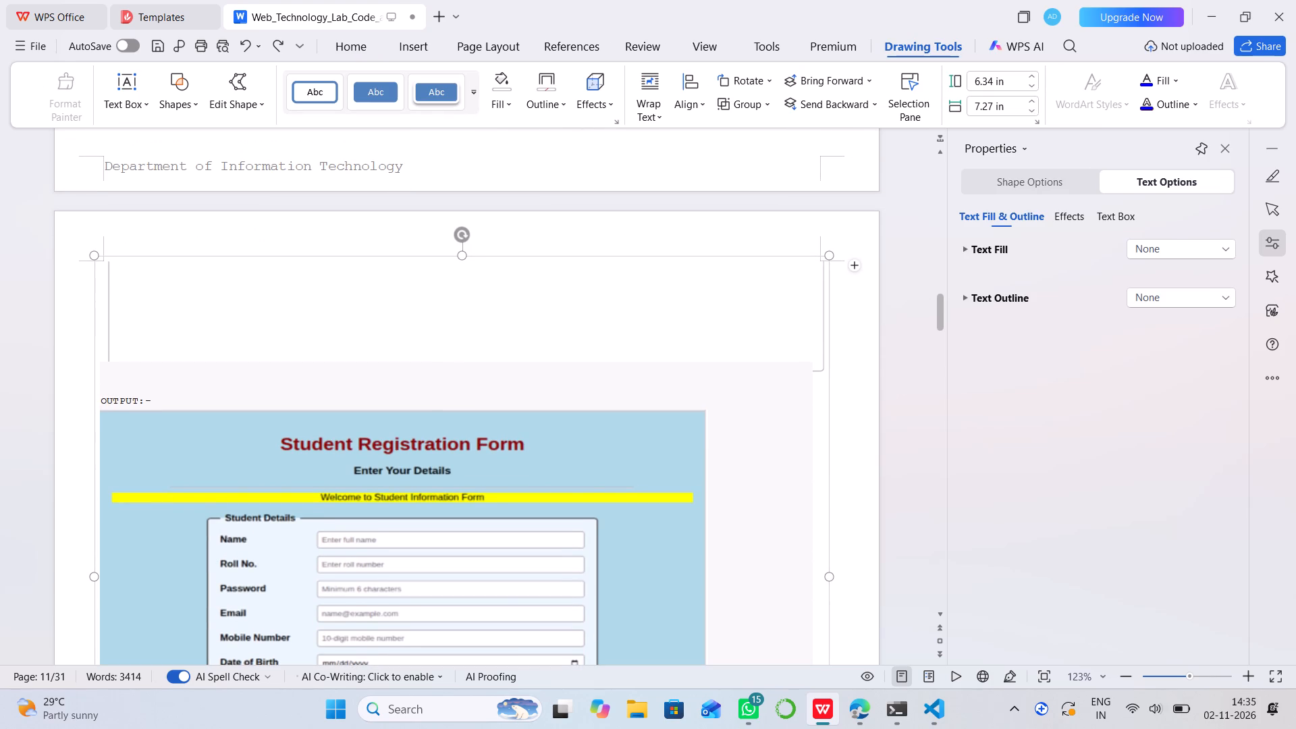
pyautogui.moveTo(462, 254); pyautogui.dragTo(458, 348)
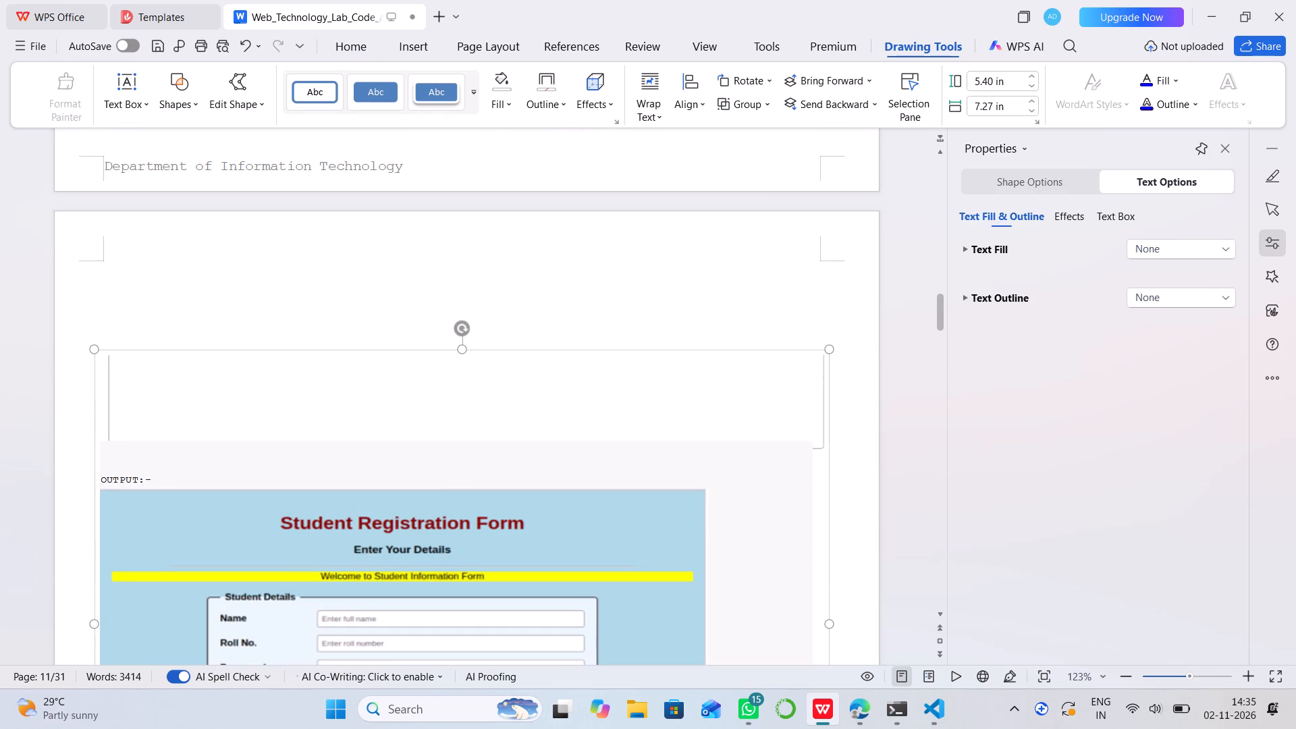
pyautogui.click(277, 273)
pyautogui.hotkey('ctrl', 'v')
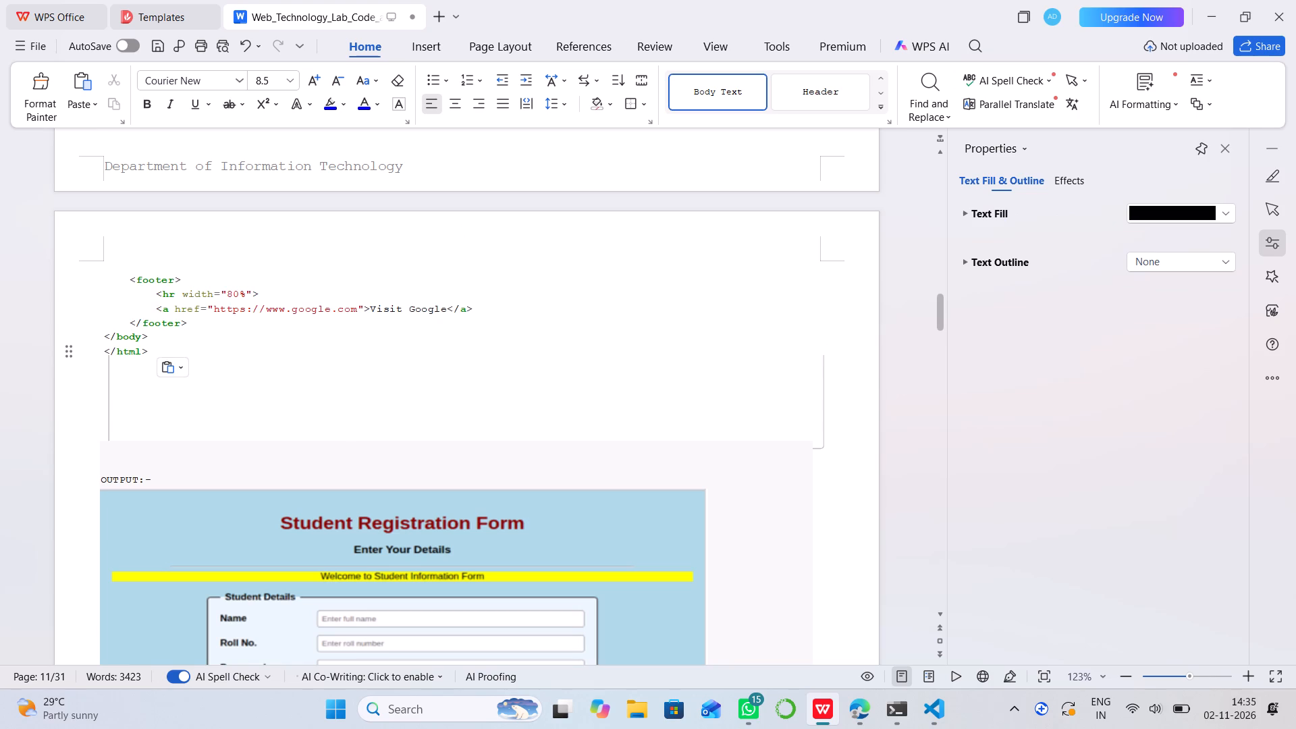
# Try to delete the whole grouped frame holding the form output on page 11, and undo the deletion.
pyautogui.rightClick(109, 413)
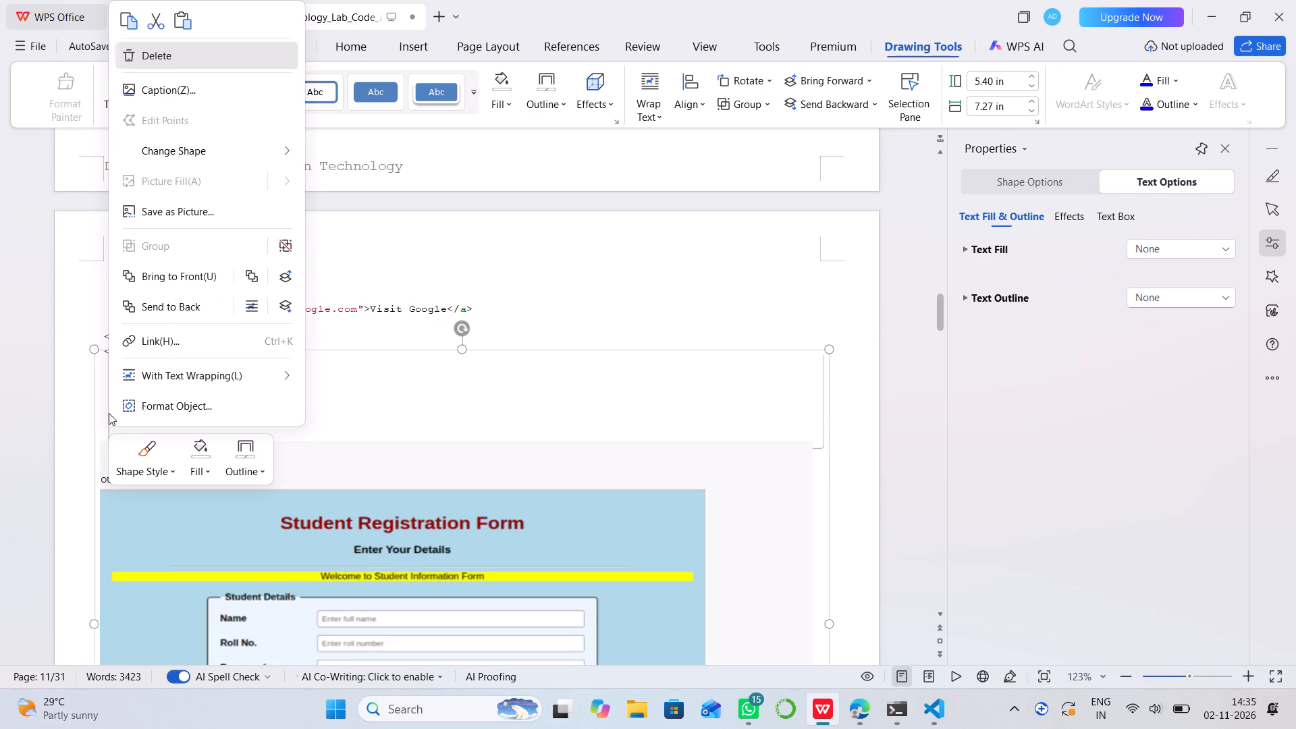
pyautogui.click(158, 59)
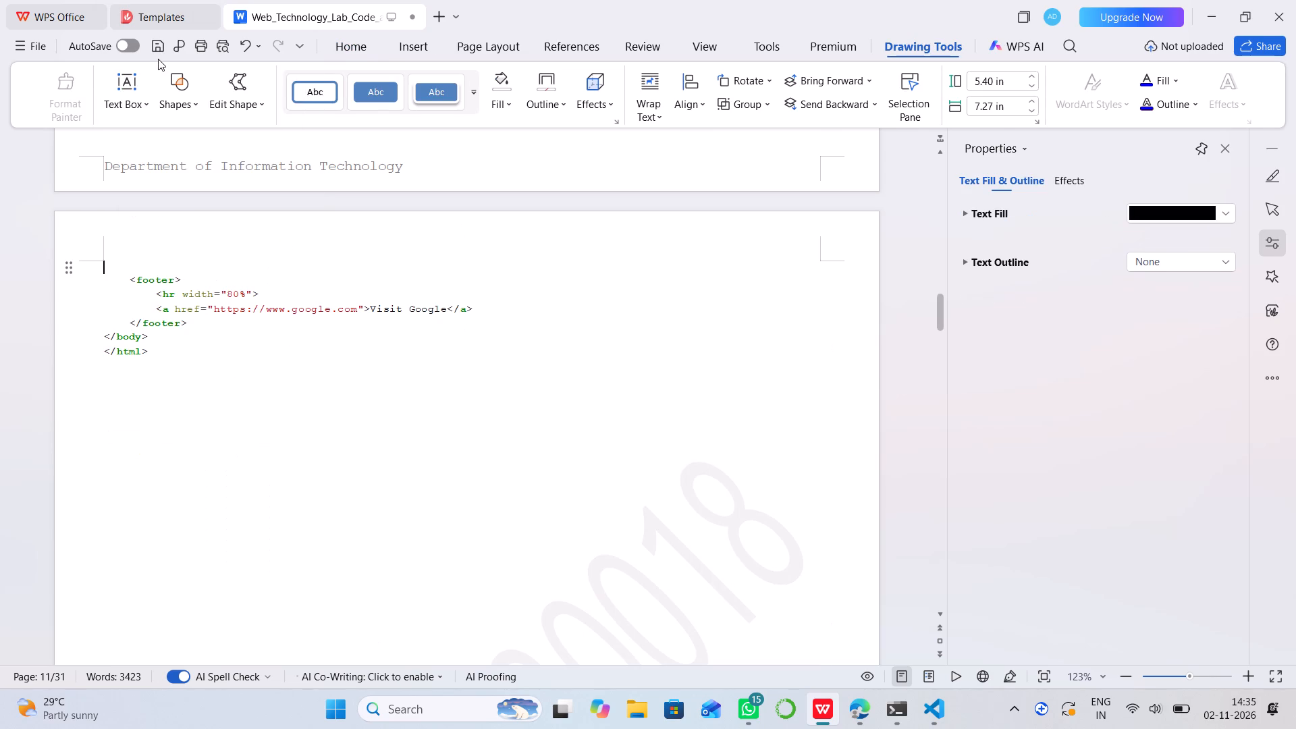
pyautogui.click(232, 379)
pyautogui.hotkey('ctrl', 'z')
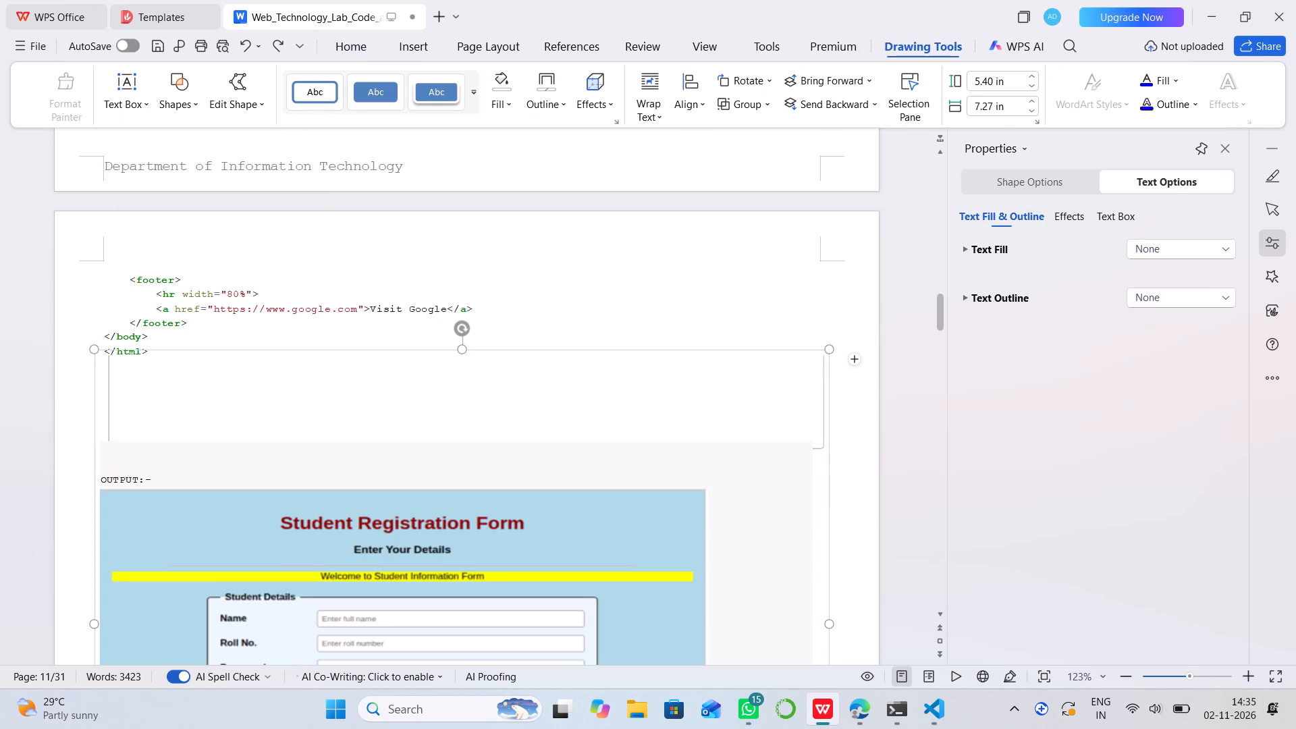
# Move the Student Registration Form picture out of the OUTPUT text box into the body text at the end of the </body> line.
pyautogui.click(177, 541)
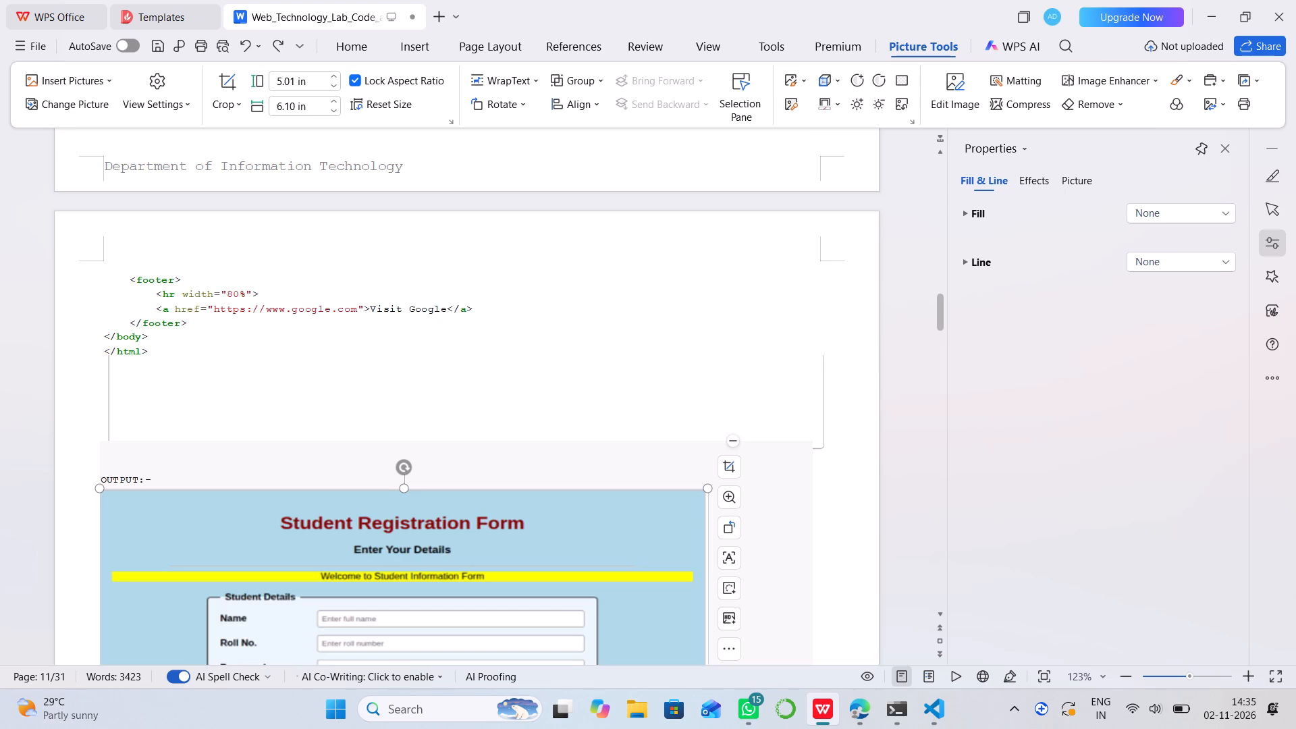
pyautogui.hotkey('ctrl', 'x')
pyautogui.scroll(3, 177, 541)
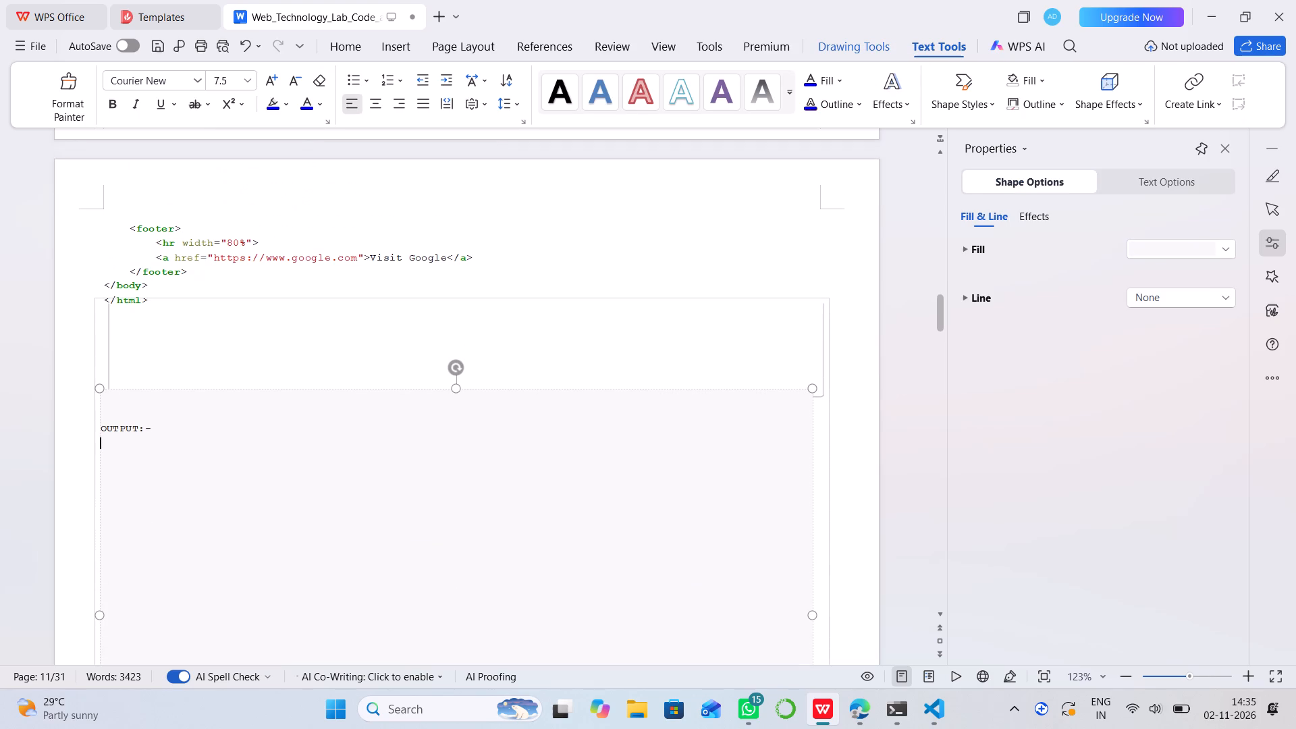
pyautogui.click(212, 280)
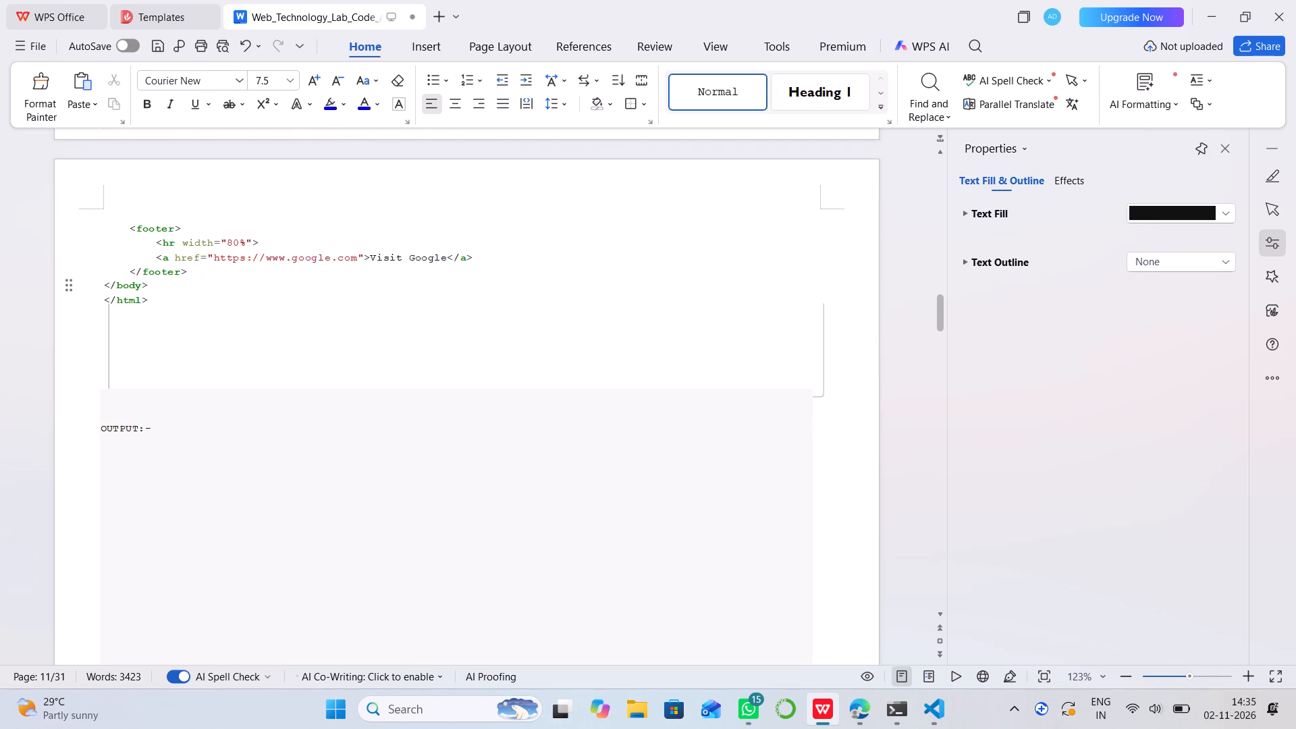
pyautogui.hotkey('ctrl', 'v')
# Delete the text box containing only the OUTPUT label on page 11.
pyautogui.click(134, 313)
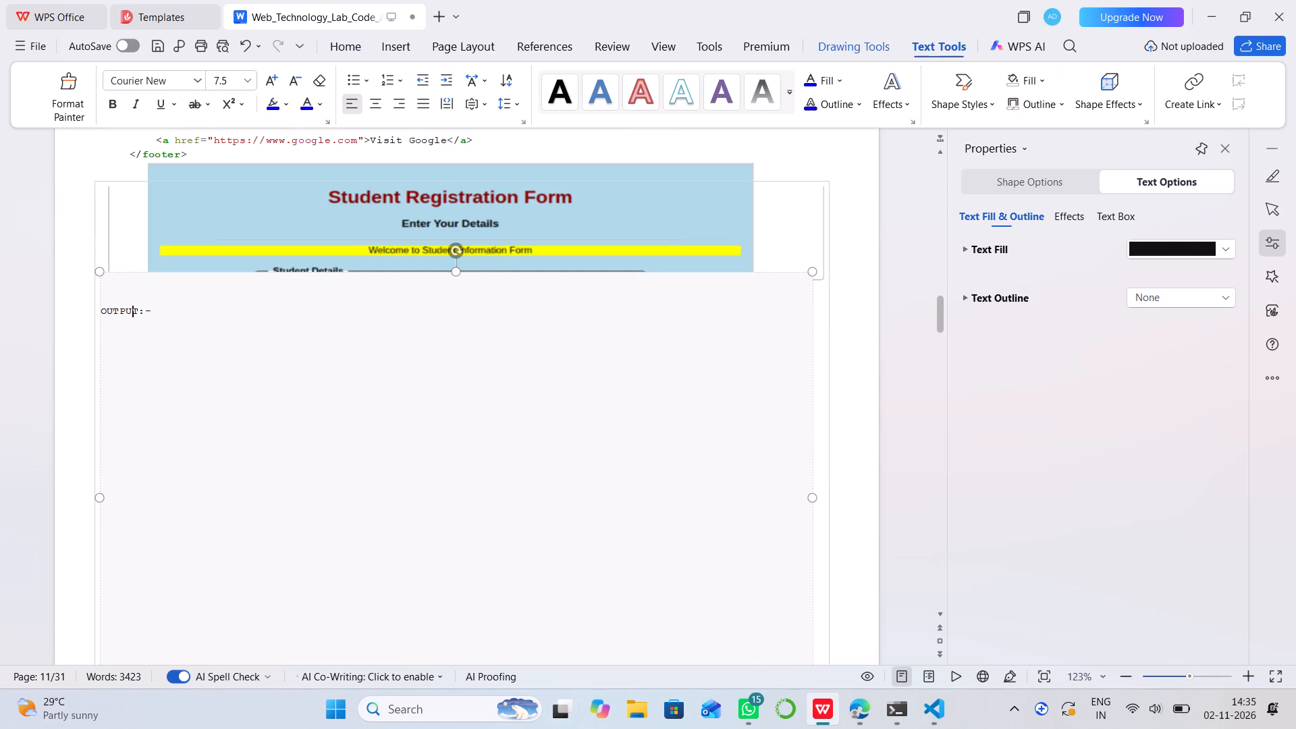
pyautogui.rightClick(99, 272)
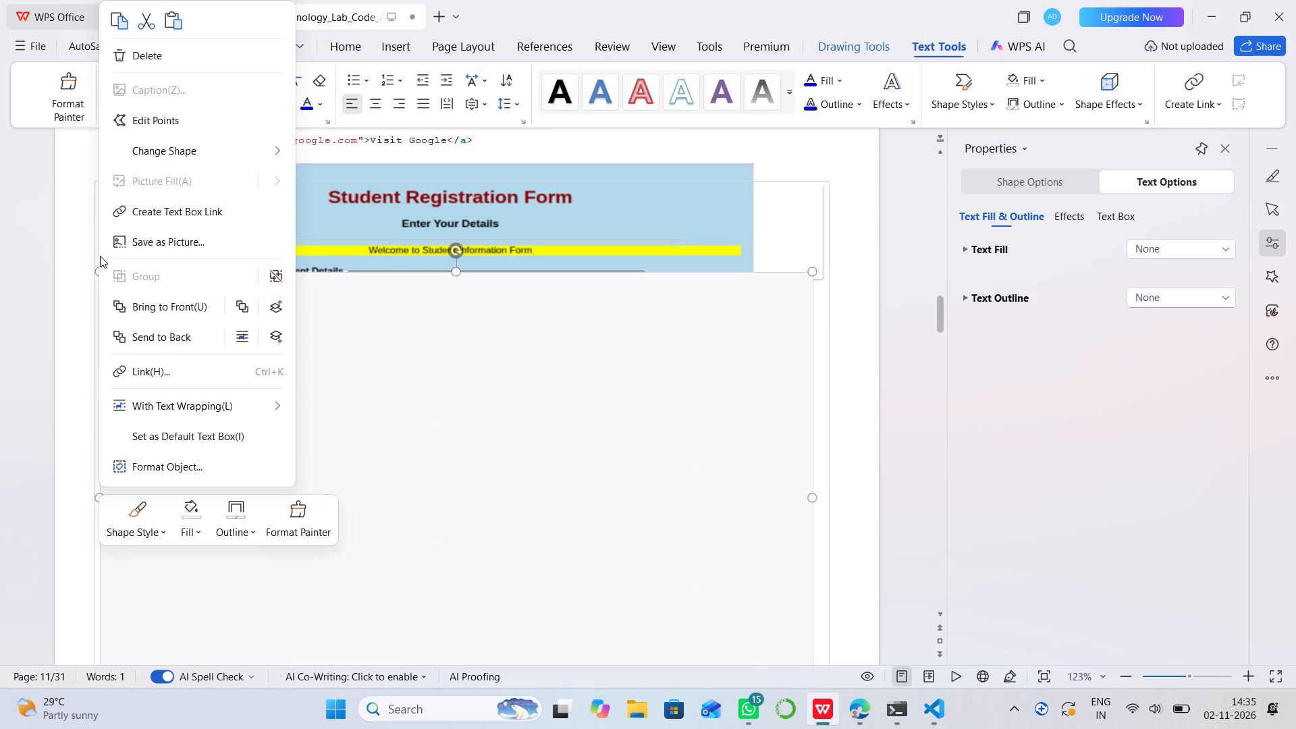
pyautogui.click(140, 55)
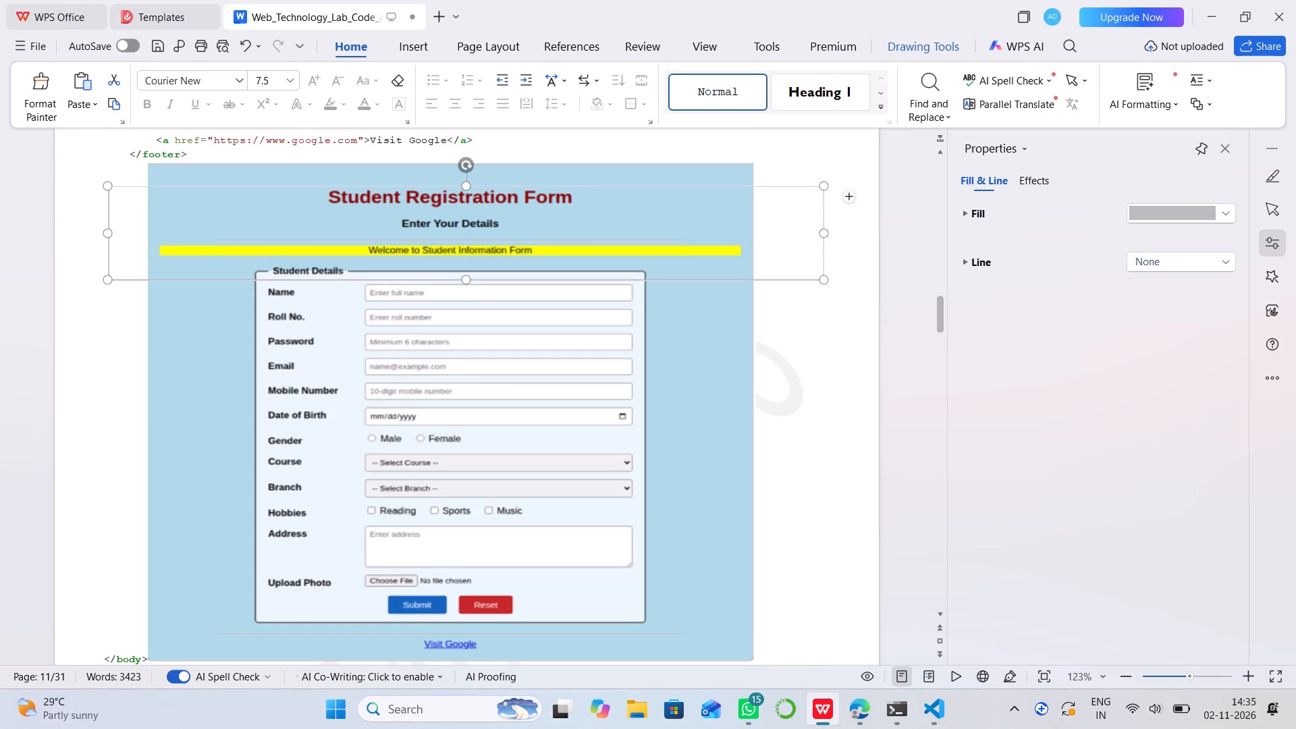
# Delete the leftover grey border shape crossing the form picture on page 11.
pyautogui.rightClick(109, 194)
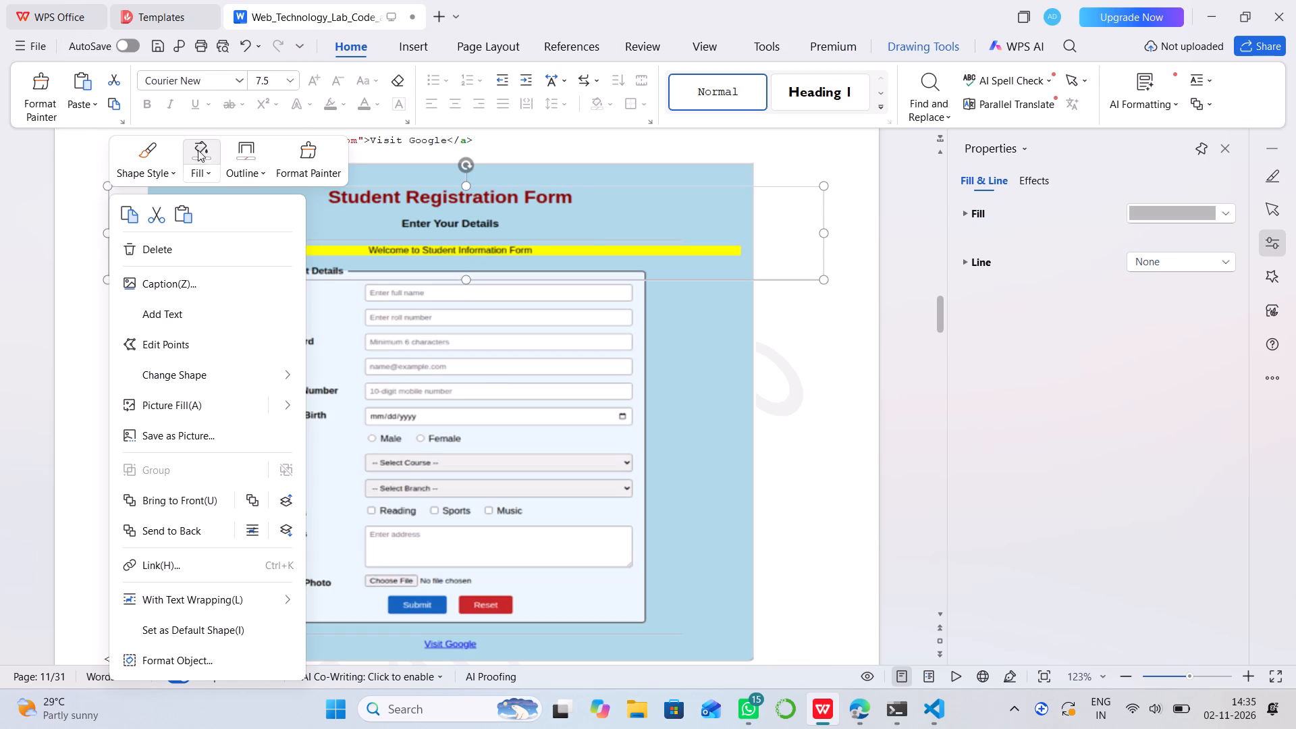
pyautogui.click(81, 192)
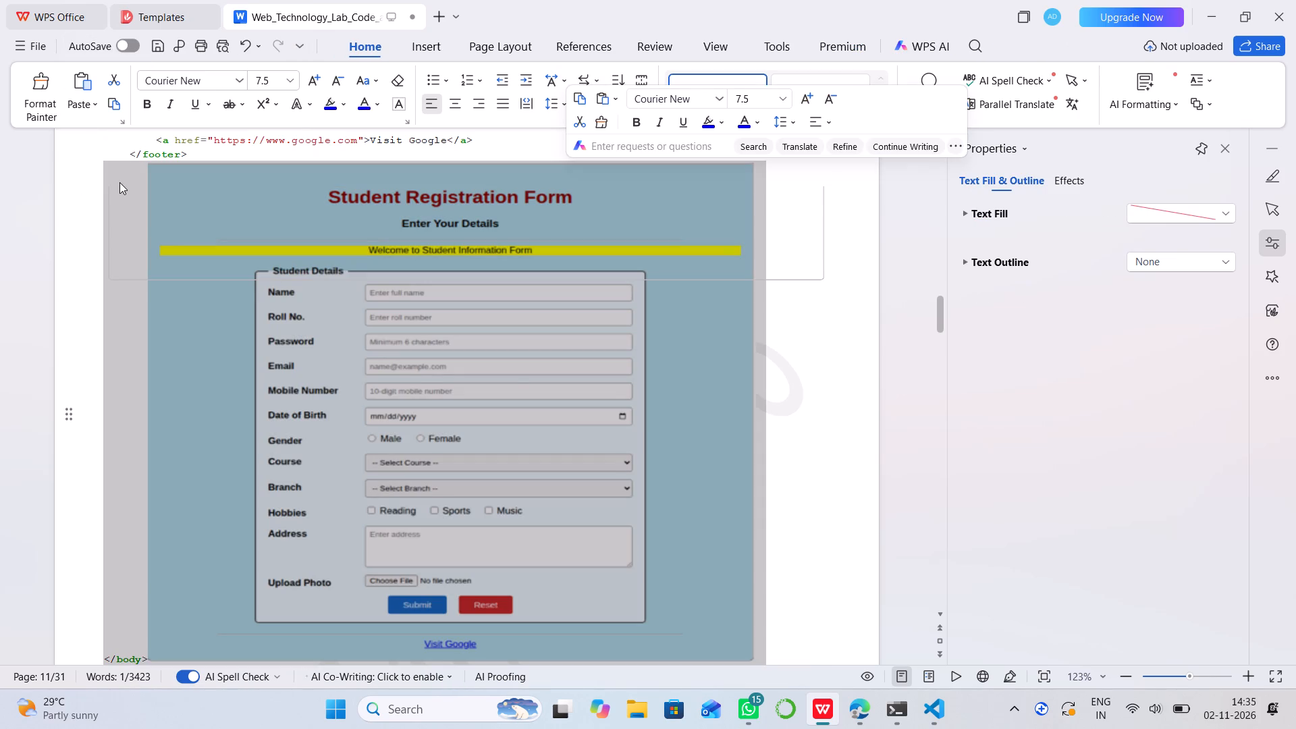
pyautogui.click(114, 183)
pyautogui.rightClick(110, 219)
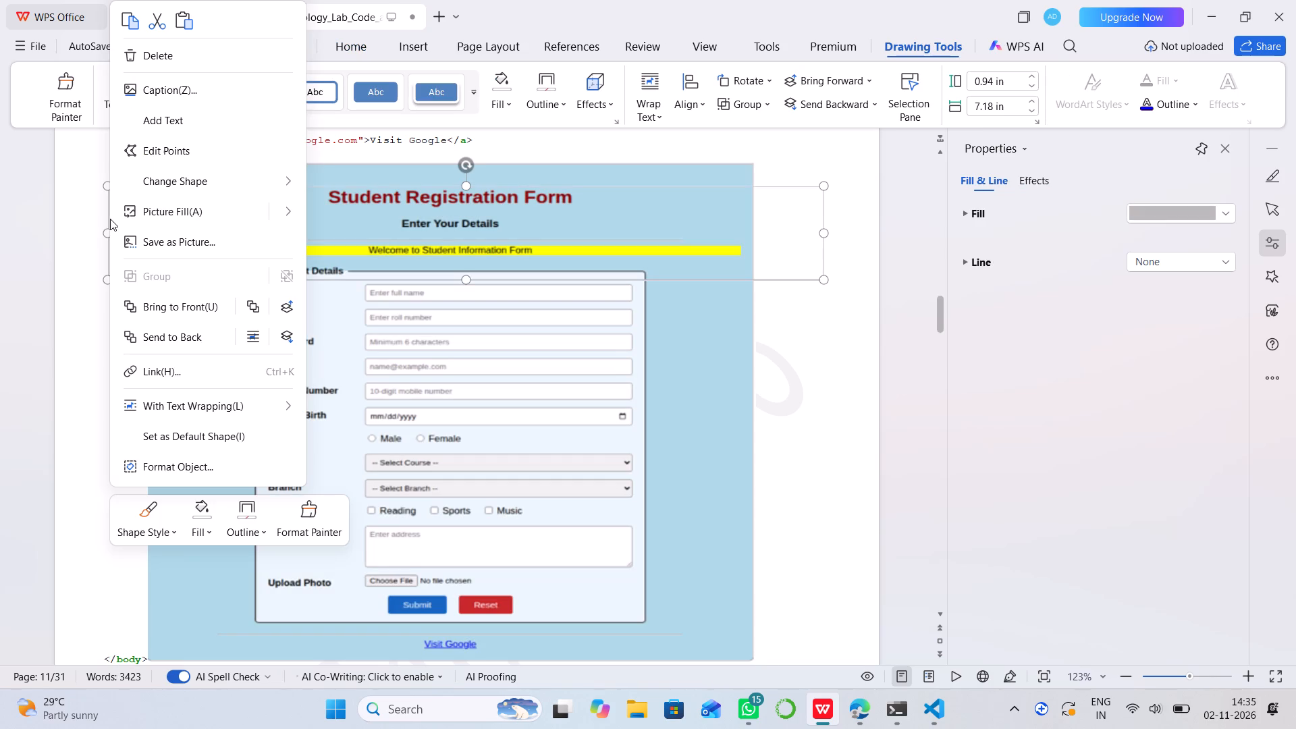
pyautogui.click(151, 50)
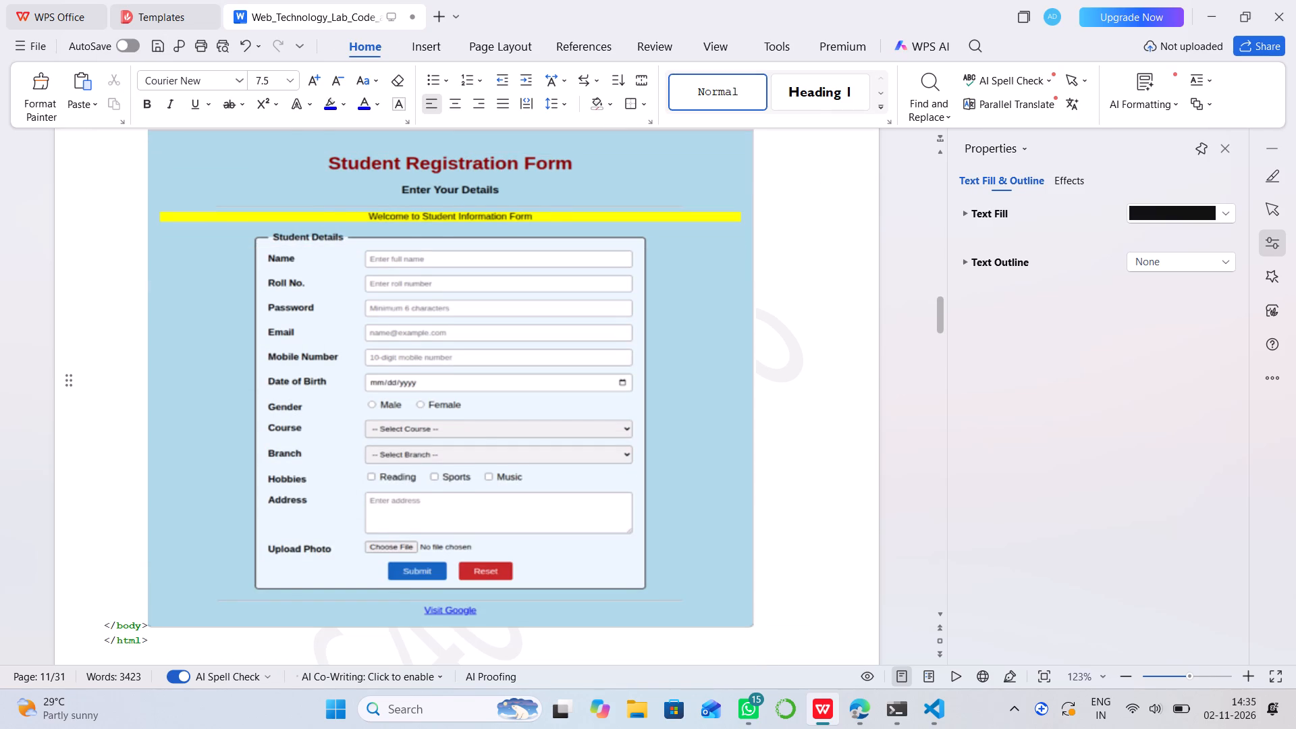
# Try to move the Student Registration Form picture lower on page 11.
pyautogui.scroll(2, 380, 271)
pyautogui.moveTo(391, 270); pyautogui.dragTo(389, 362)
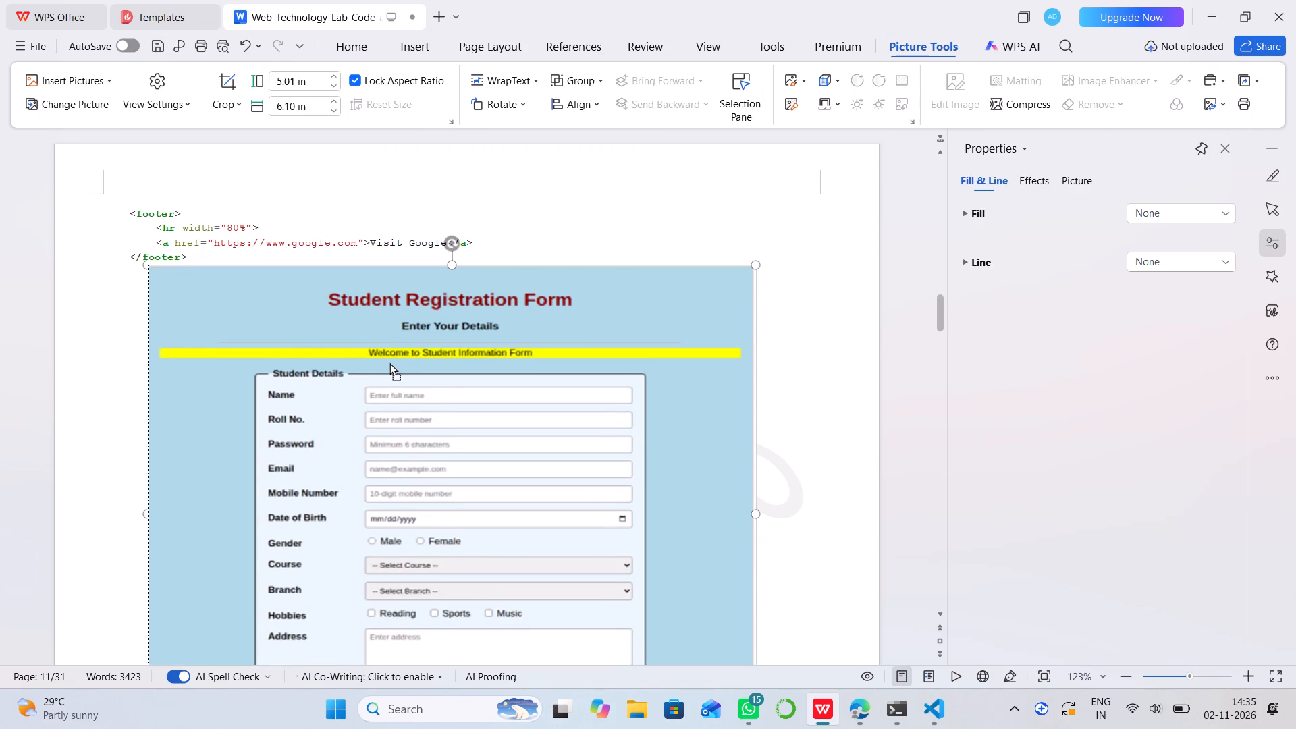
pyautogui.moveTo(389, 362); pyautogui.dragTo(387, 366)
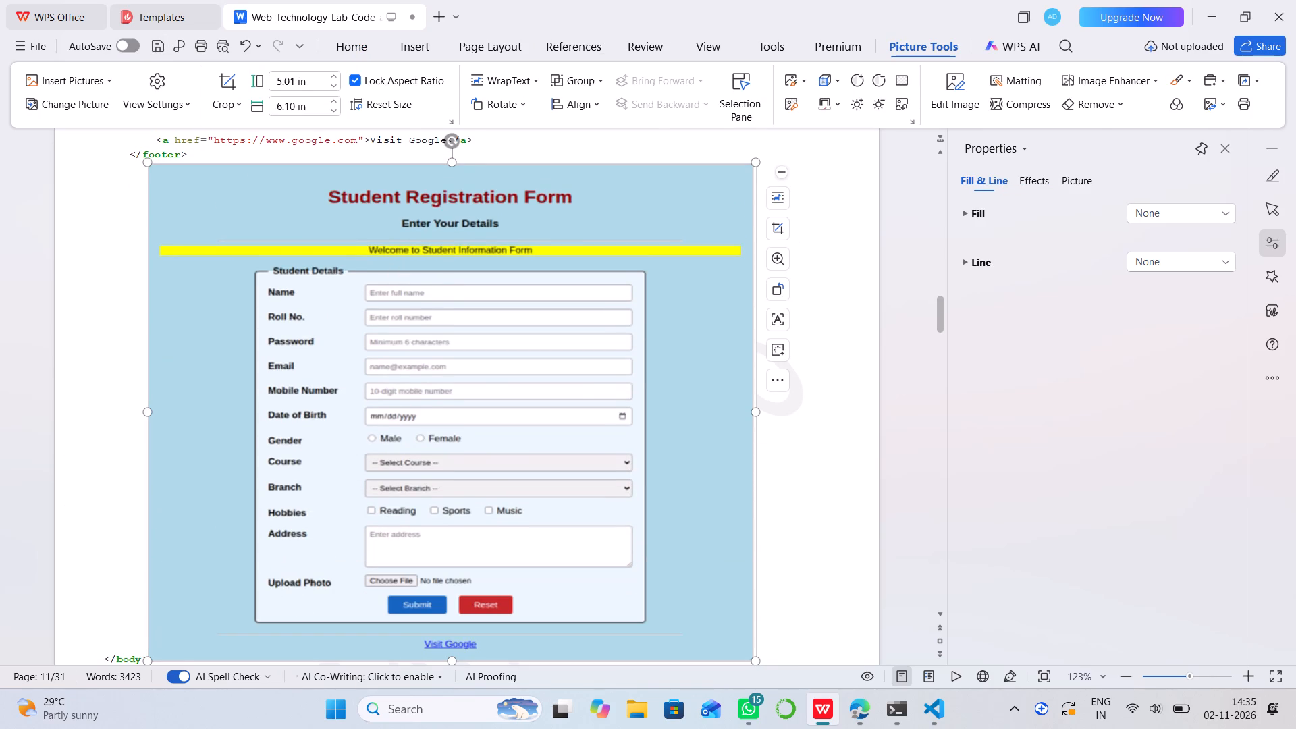
# Add a blank line and the label "OUTPUT:" between the </footer> line and the Student Registration Form picture.
pyautogui.click(221, 151)
pyautogui.press('Return')
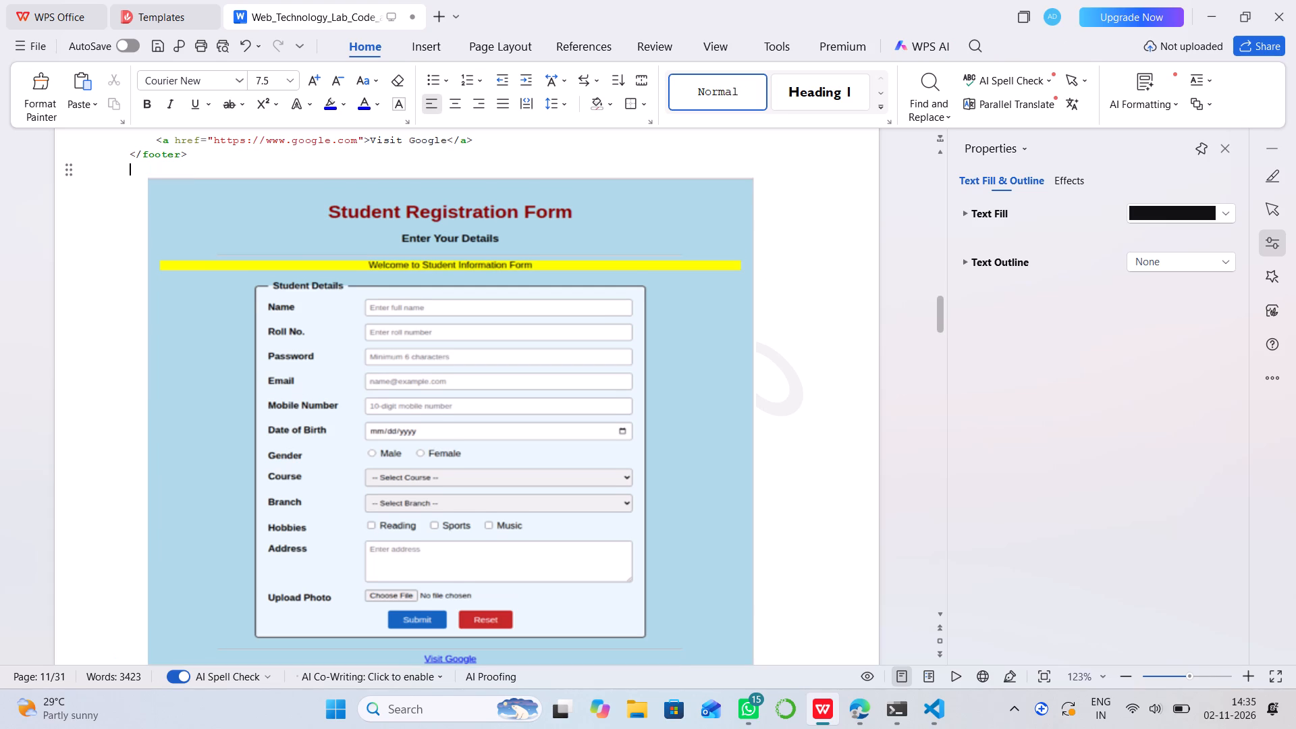
pyautogui.press('Return')
pyautogui.hotkey('shift', 'o')
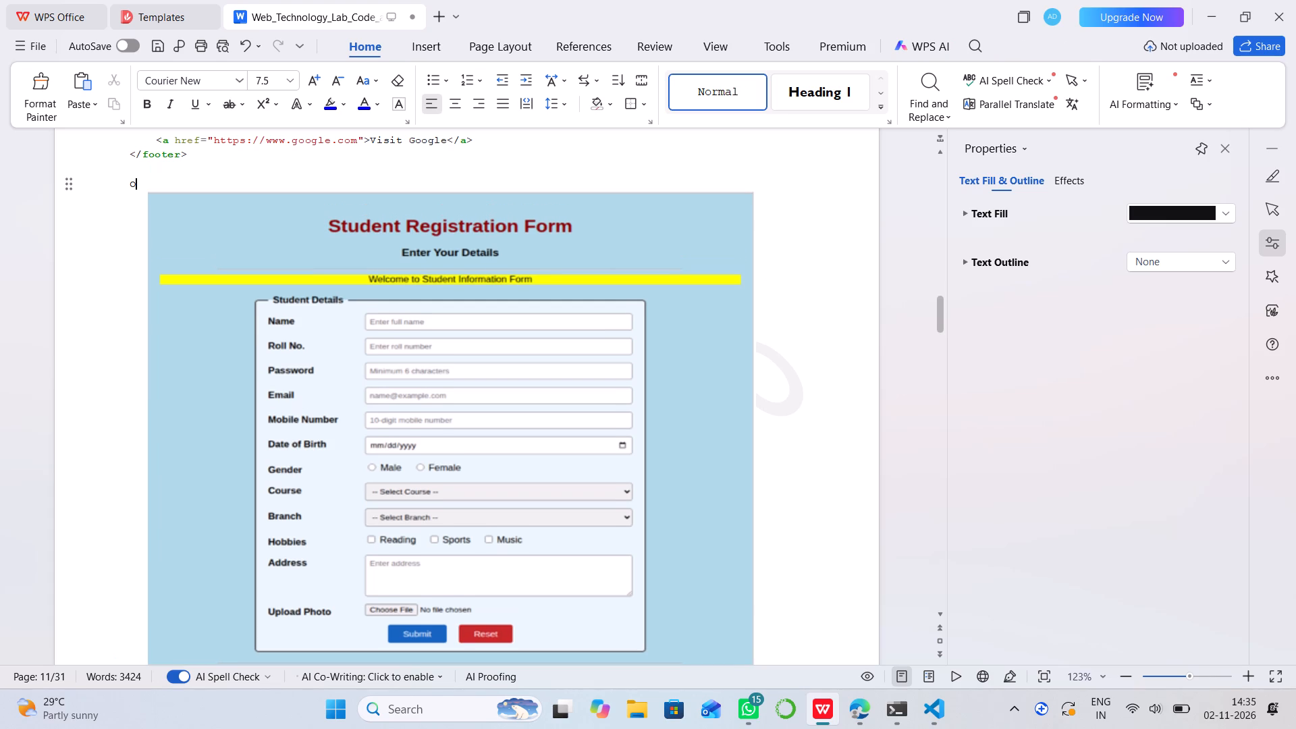
pyautogui.write('UTPUT')
pyautogui.hotkey('shift', ':')
# Format the OUTPUT: label in bold at size 10.5.
pyautogui.moveTo(173, 182); pyautogui.dragTo(132, 185)
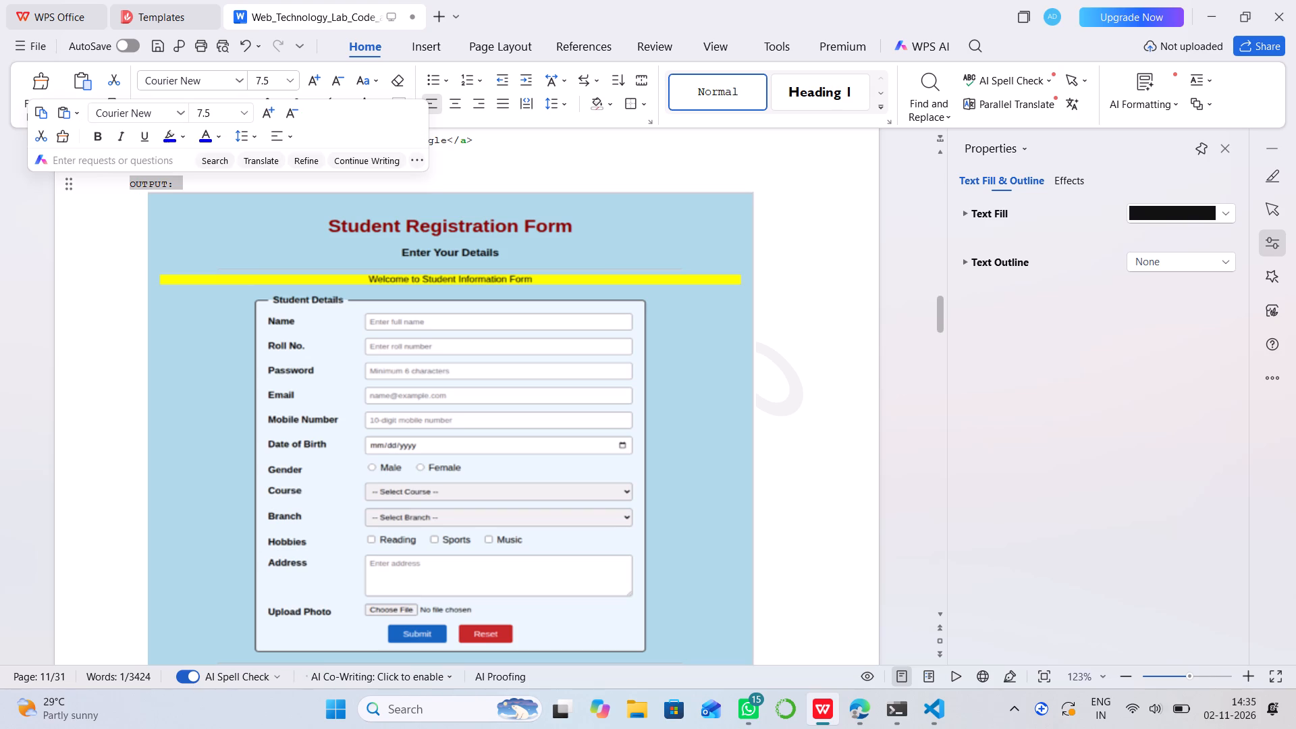
pyautogui.click(284, 78)
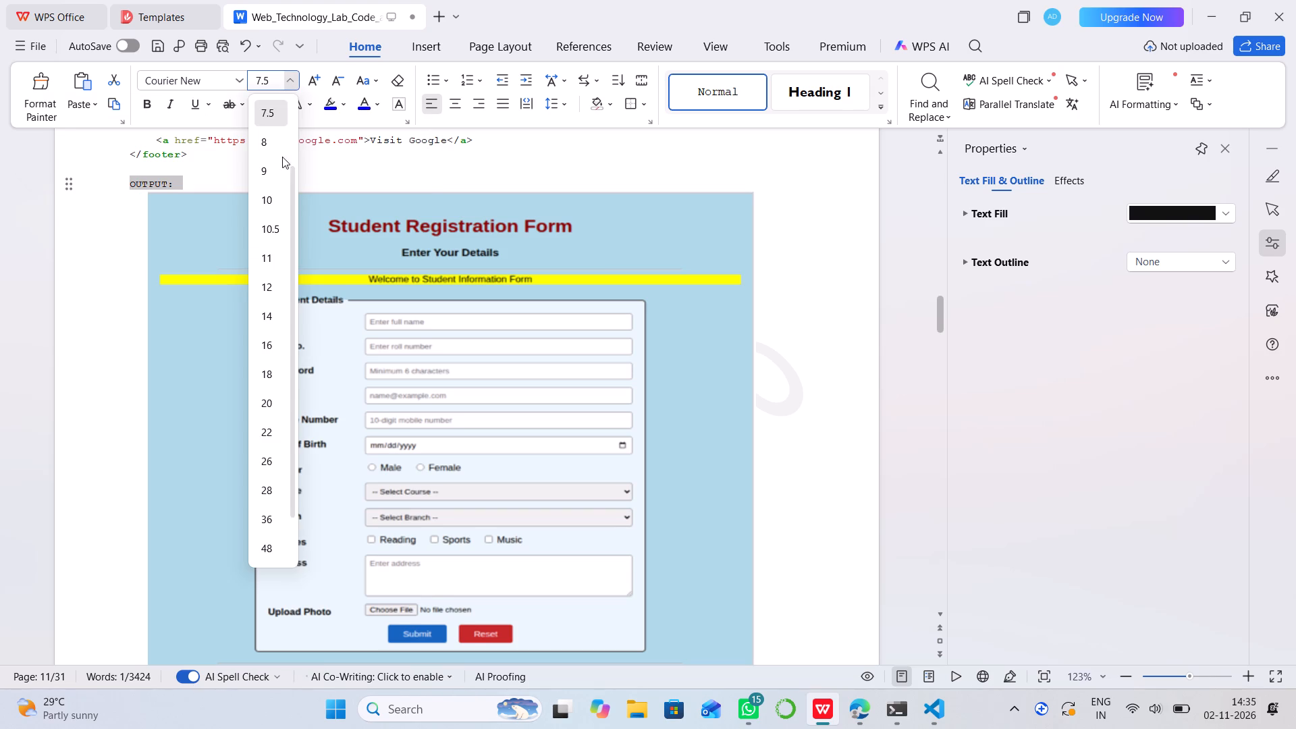
pyautogui.click(275, 234)
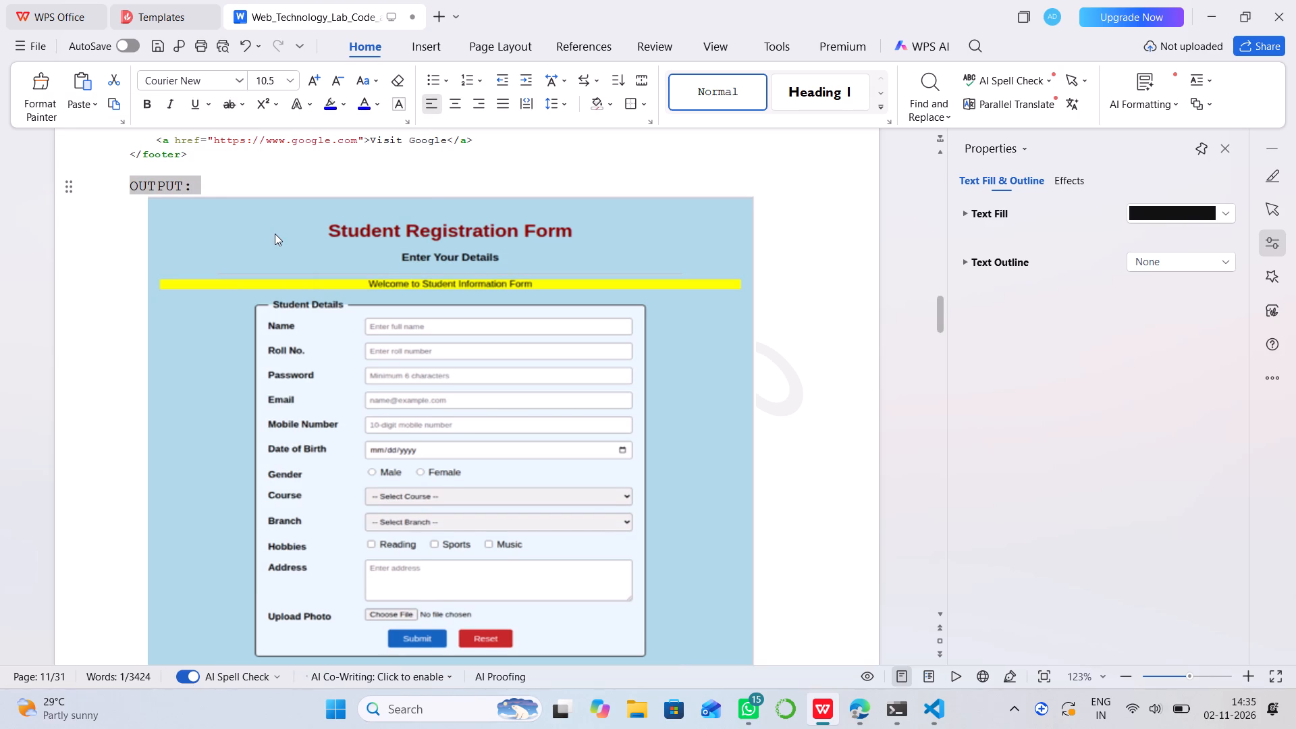
pyautogui.hotkey('ctrl', 'b')
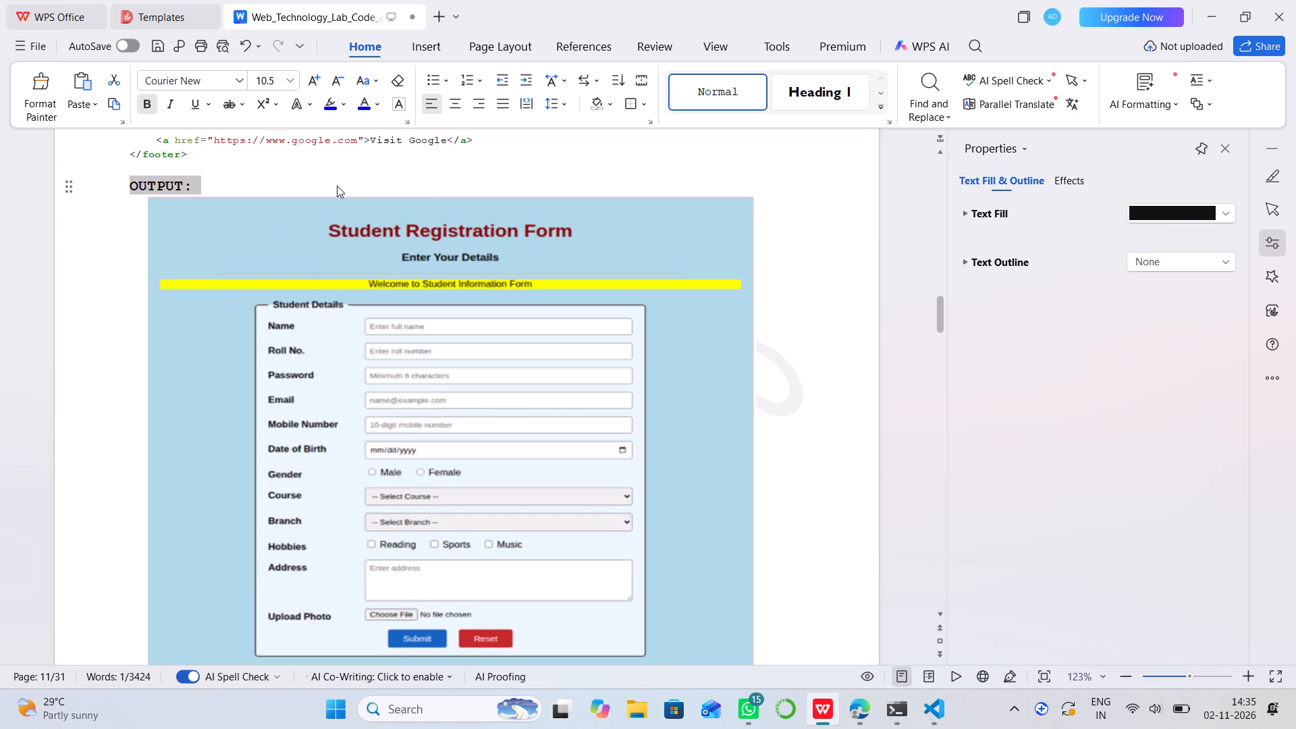
pyautogui.click(337, 186)
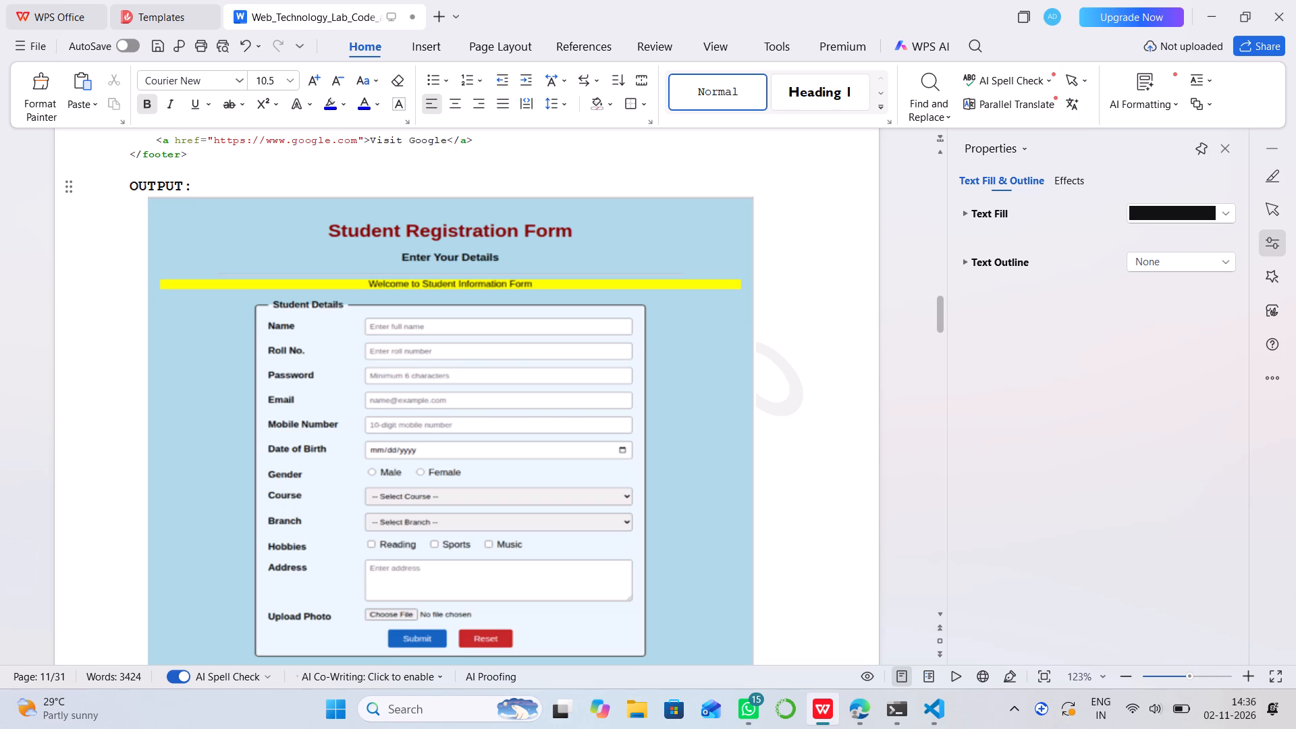
# Widen the Student Registration Form picture to about 6.60 in, keeping its height at 5.01 in.
pyautogui.click(146, 240)
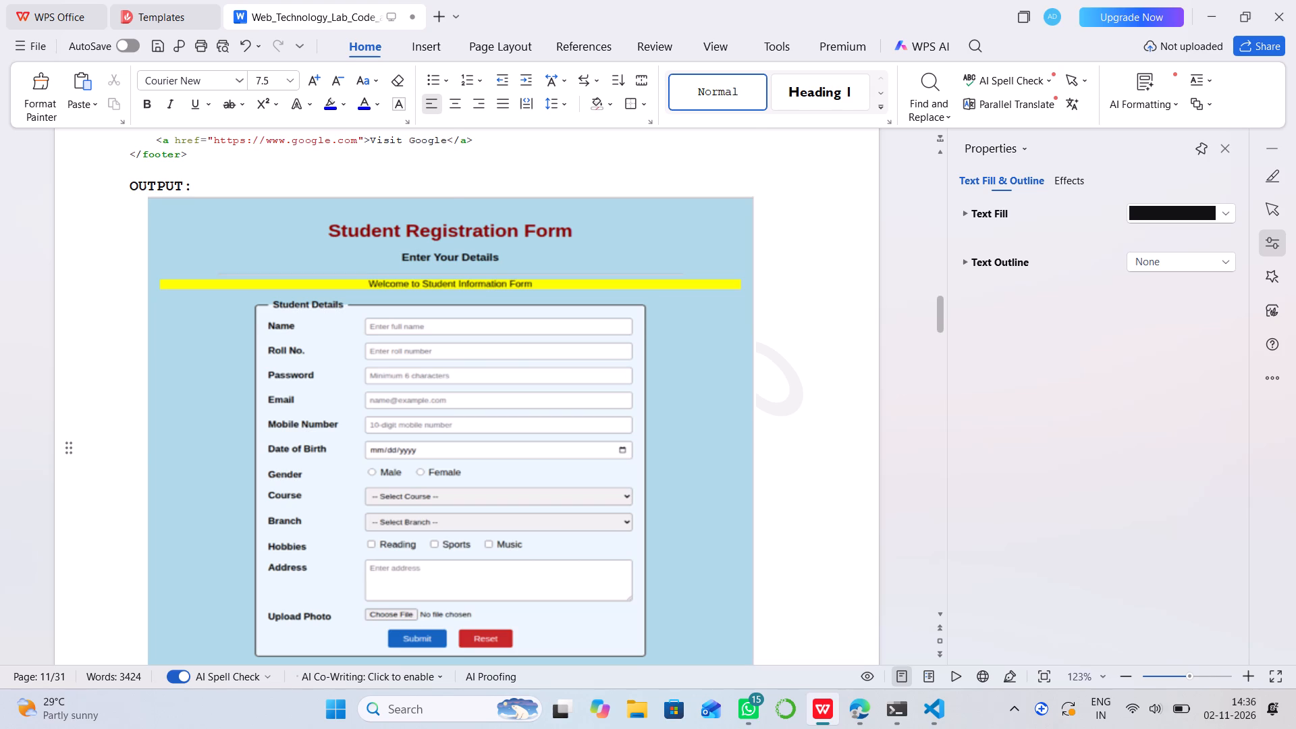
pyautogui.click(151, 244)
pyautogui.moveTo(145, 446); pyautogui.dragTo(126, 446)
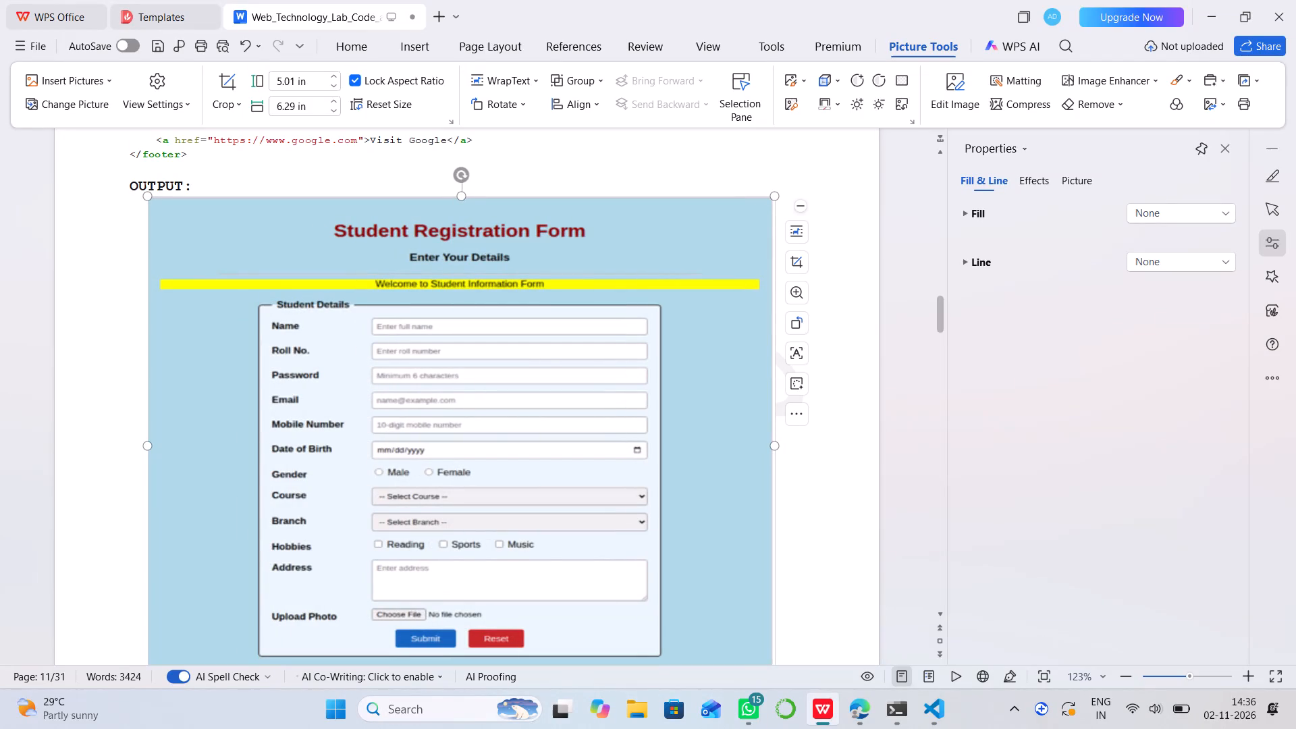
pyautogui.moveTo(147, 448); pyautogui.dragTo(117, 448)
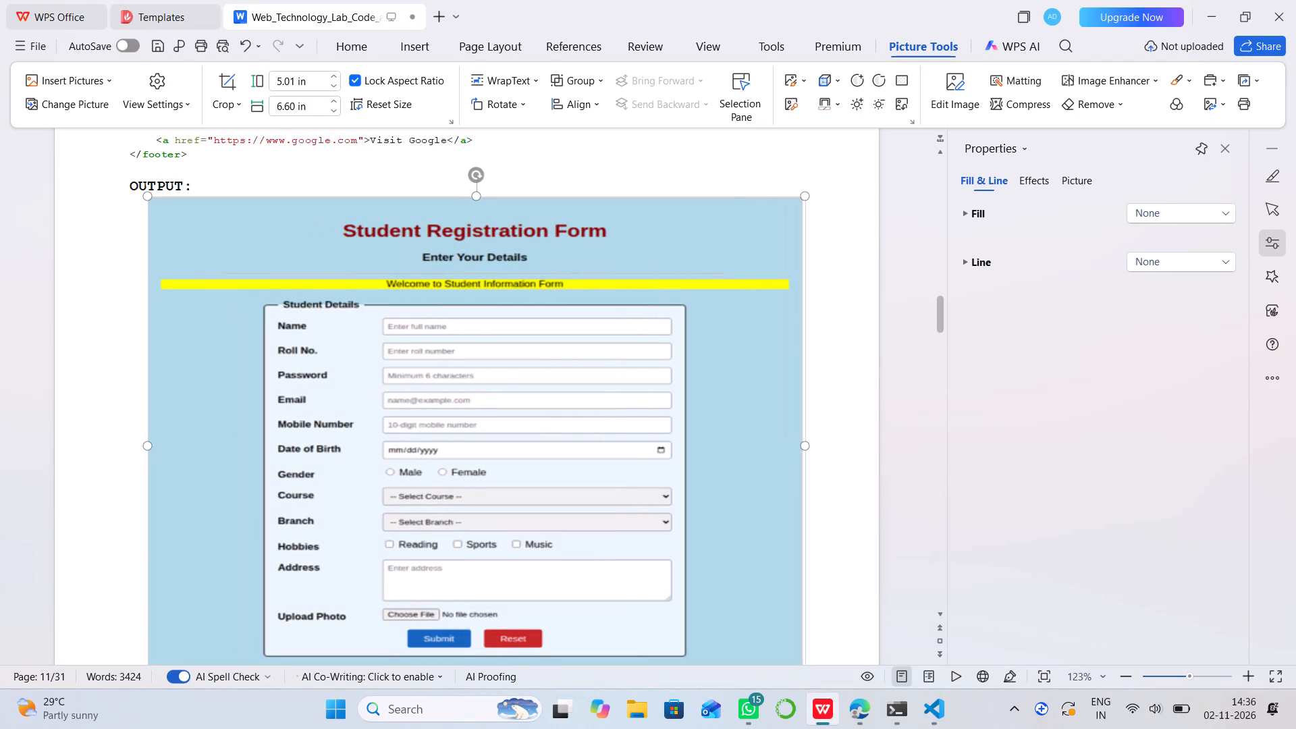
# Indent the OUTPUT: label with two spaces so it lines up with the picture's edge.
pyautogui.click(128, 183)
pyautogui.press('space')
pyautogui.press('space')
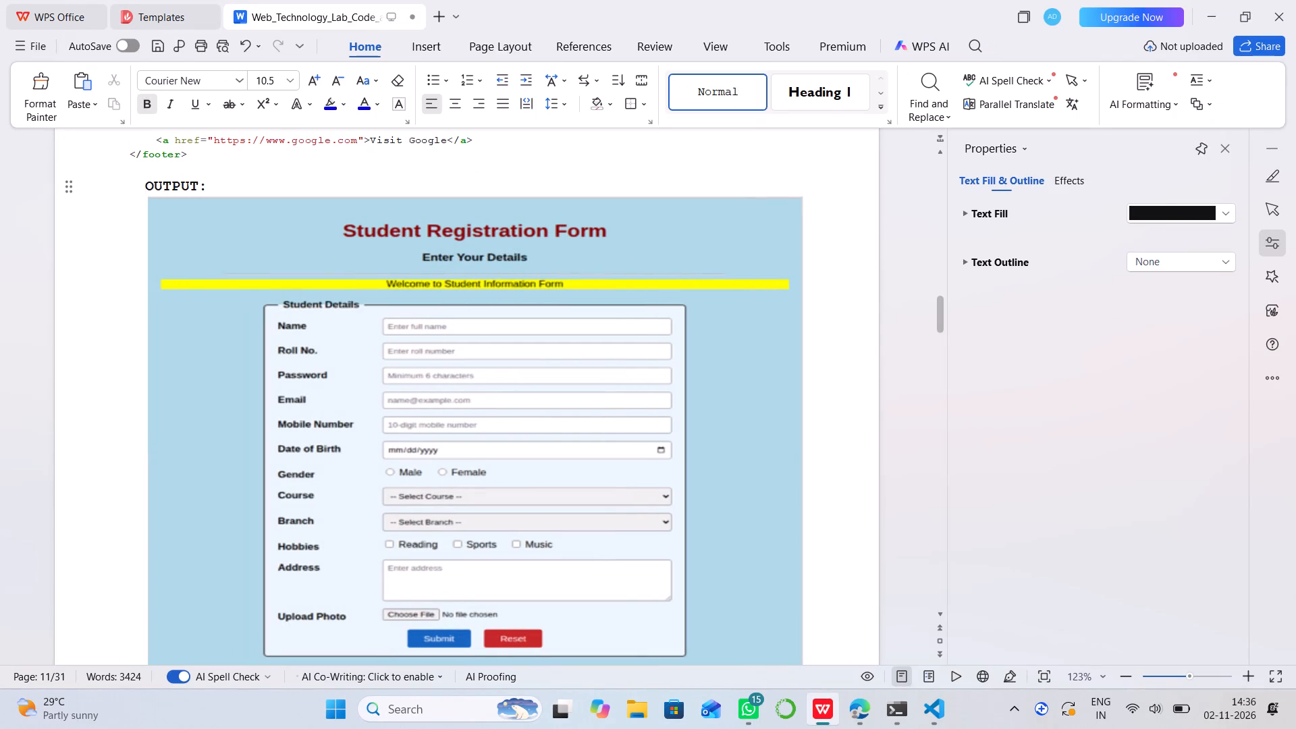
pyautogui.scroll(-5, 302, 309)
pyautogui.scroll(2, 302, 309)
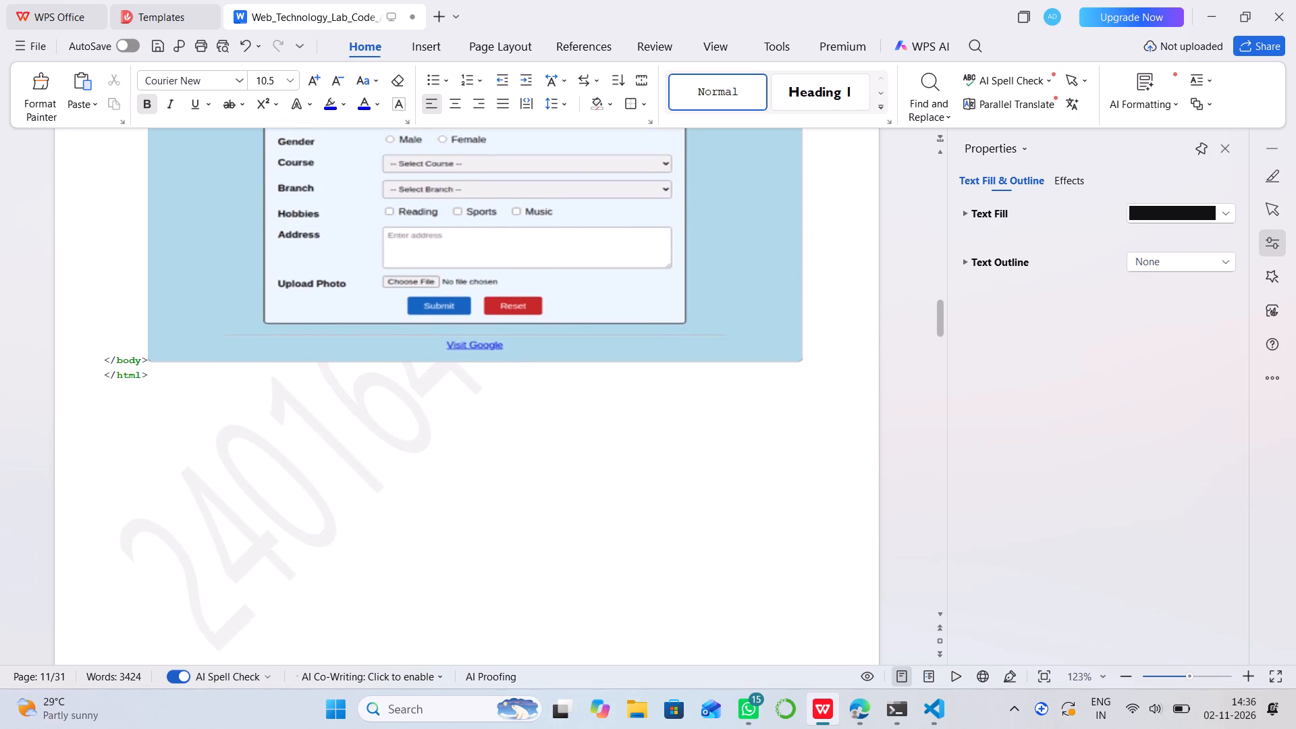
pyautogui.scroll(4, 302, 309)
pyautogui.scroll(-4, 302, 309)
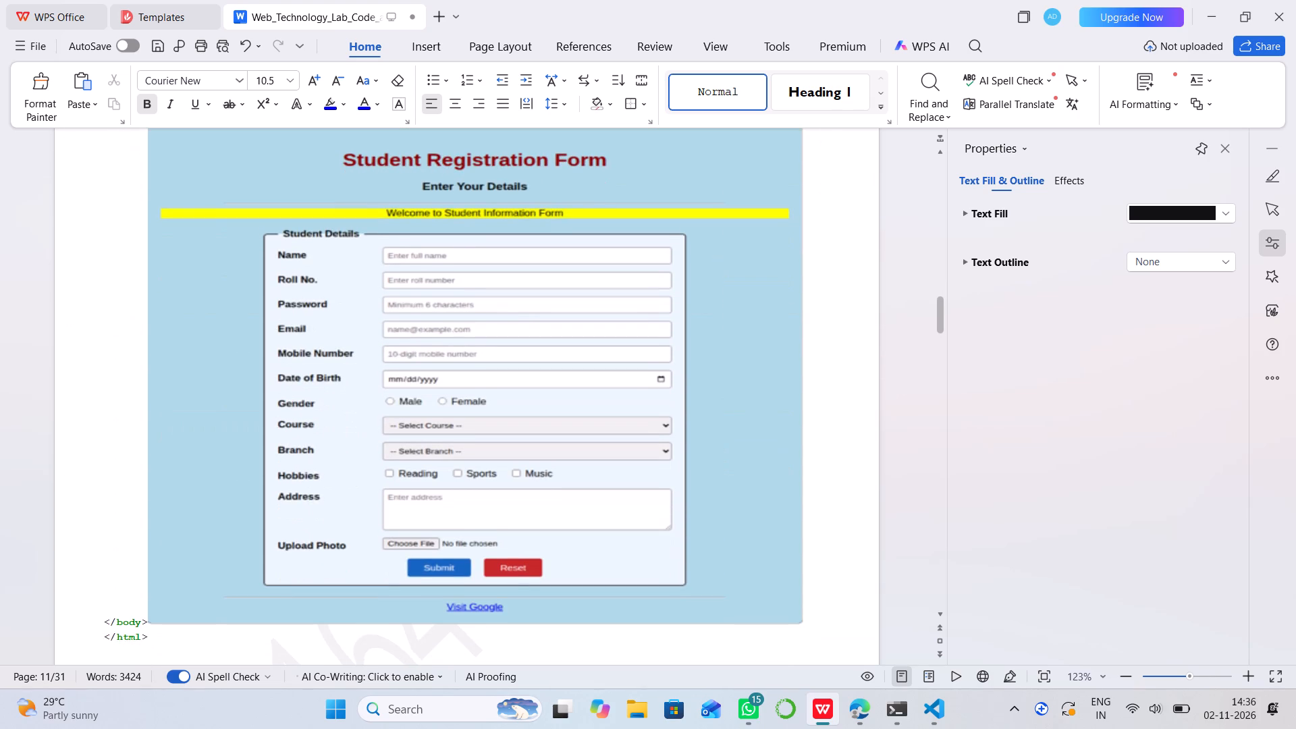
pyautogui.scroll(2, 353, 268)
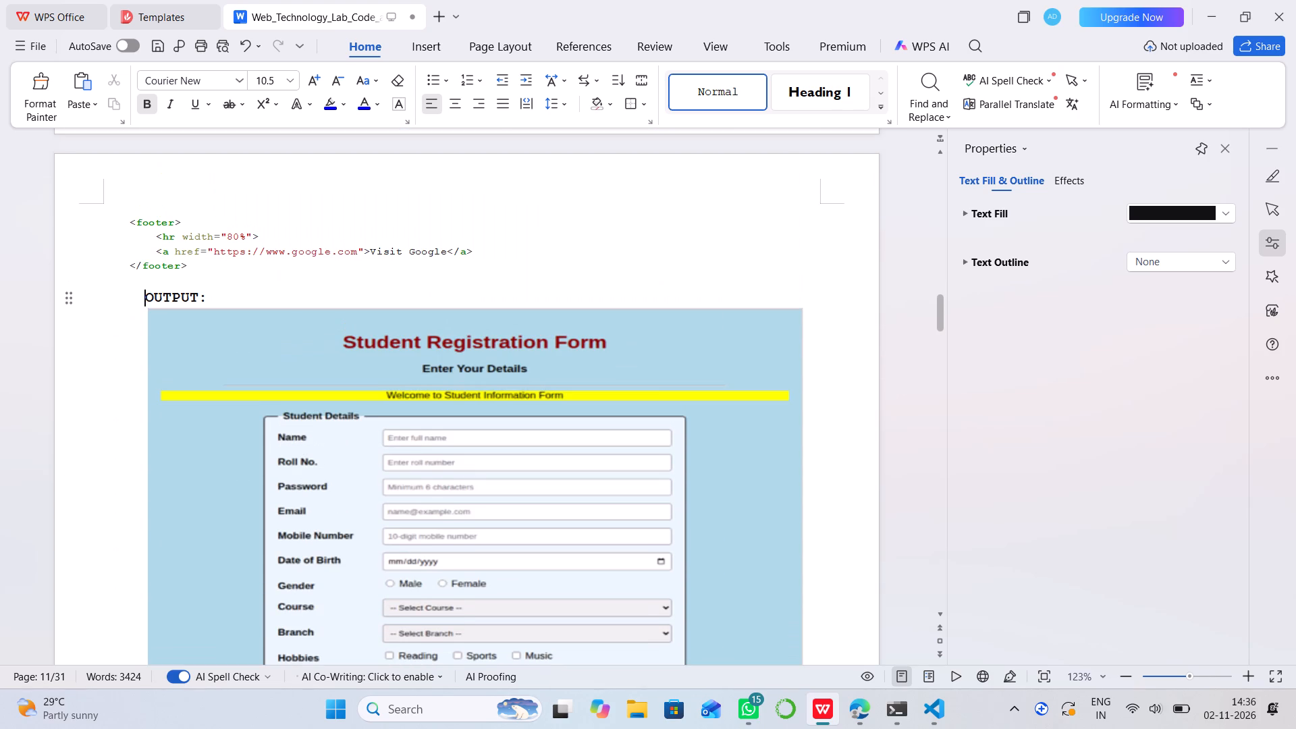
# Insert two blank lines above the OUTPUT: label of the Student Registration Form section.
pyautogui.press('Return')
pyautogui.press('Return')
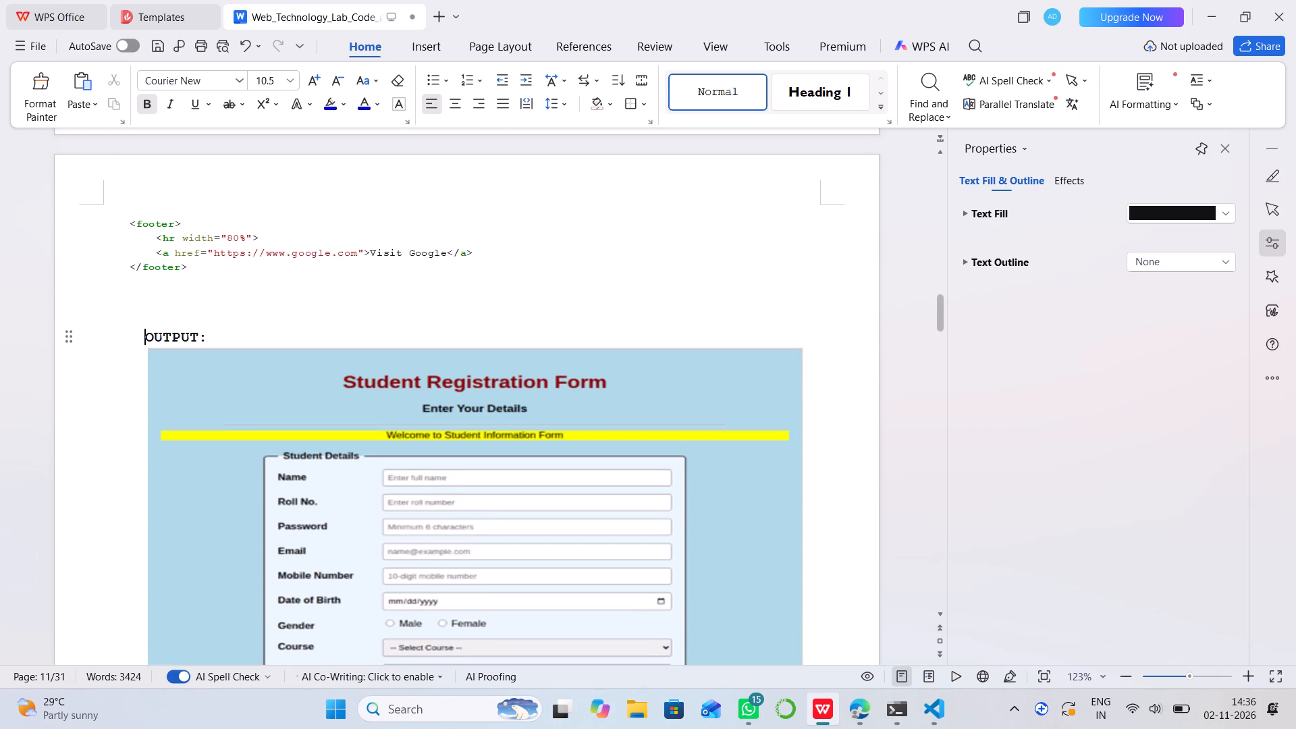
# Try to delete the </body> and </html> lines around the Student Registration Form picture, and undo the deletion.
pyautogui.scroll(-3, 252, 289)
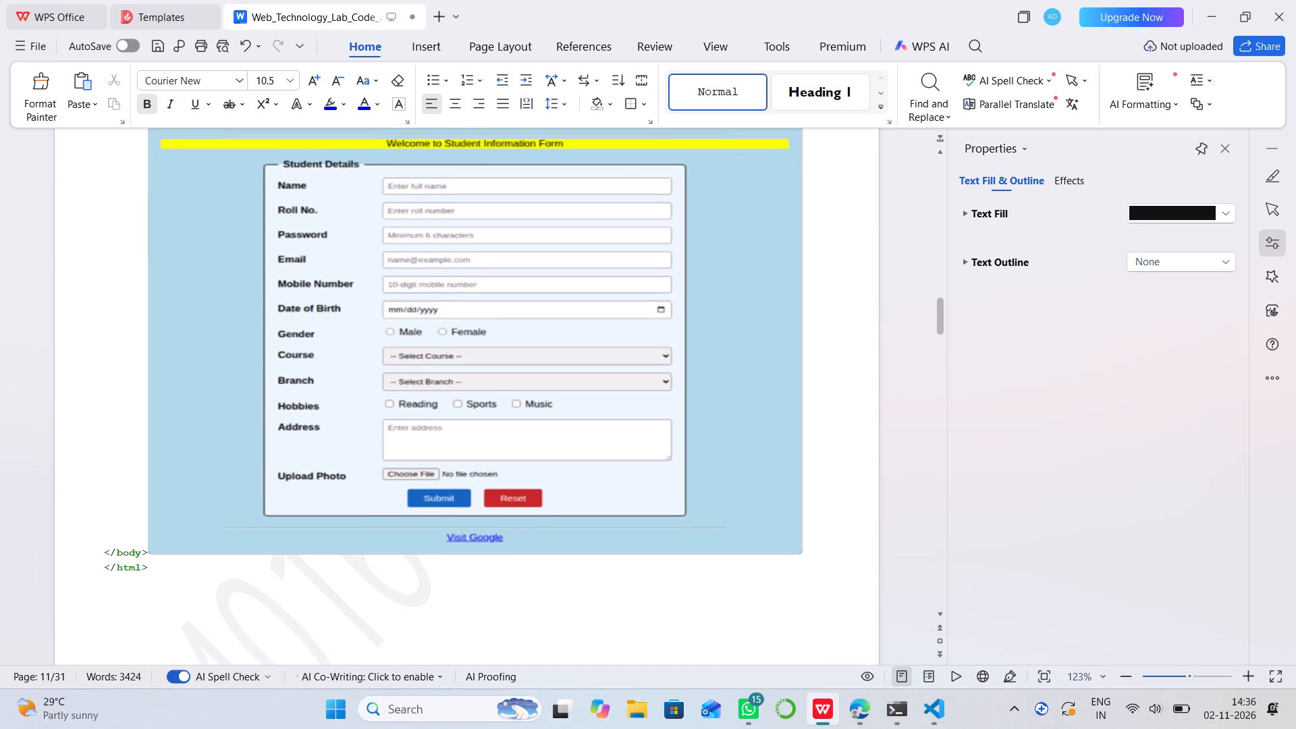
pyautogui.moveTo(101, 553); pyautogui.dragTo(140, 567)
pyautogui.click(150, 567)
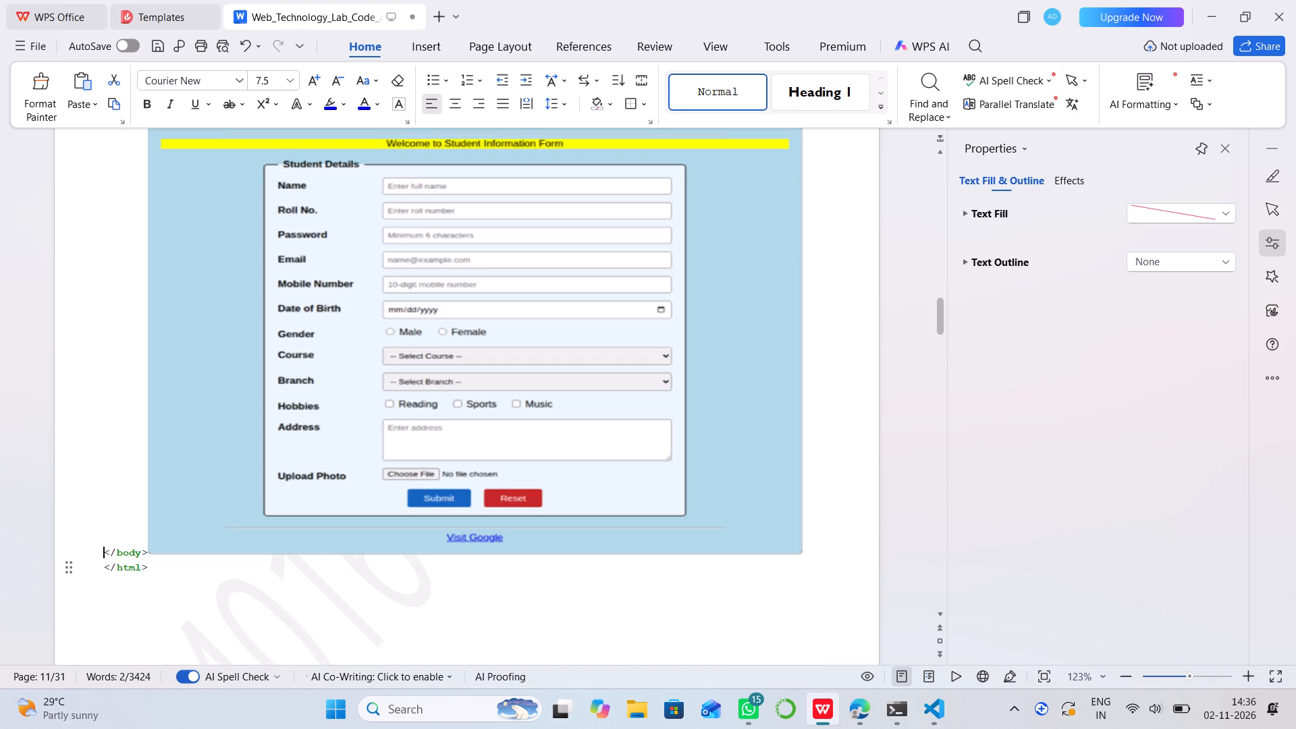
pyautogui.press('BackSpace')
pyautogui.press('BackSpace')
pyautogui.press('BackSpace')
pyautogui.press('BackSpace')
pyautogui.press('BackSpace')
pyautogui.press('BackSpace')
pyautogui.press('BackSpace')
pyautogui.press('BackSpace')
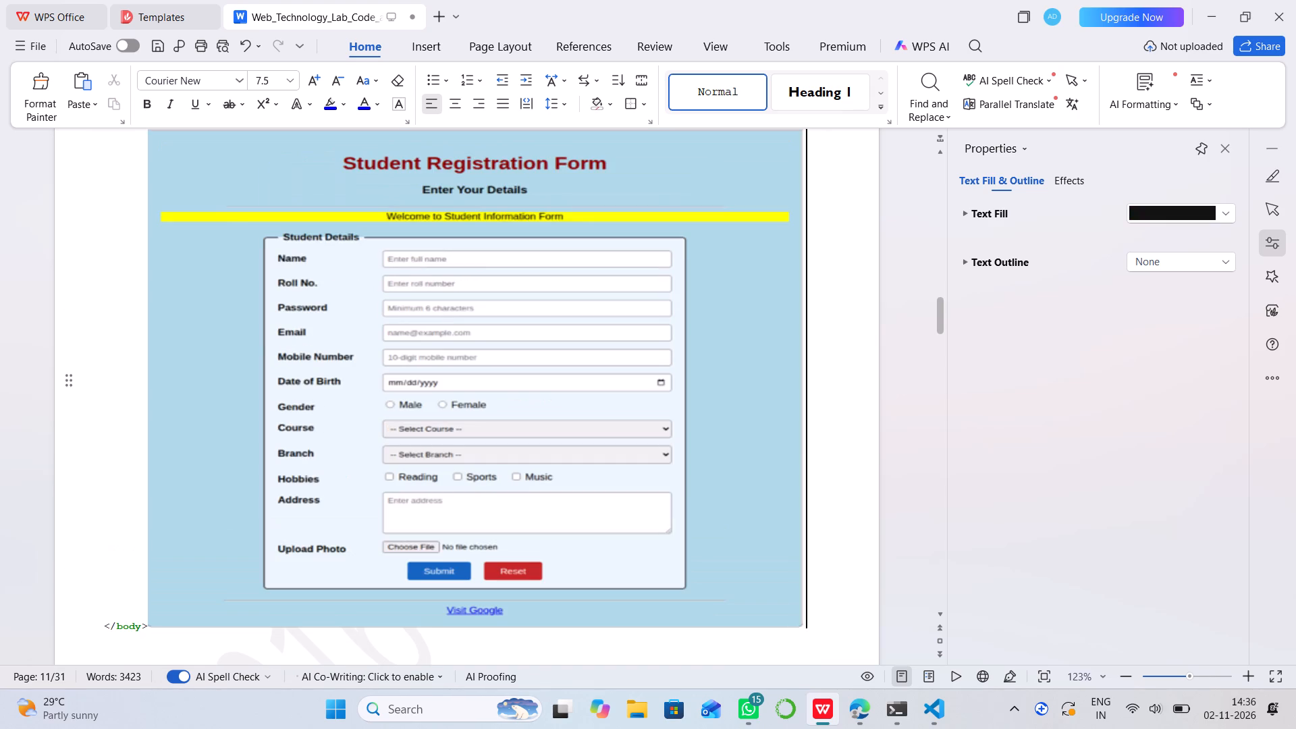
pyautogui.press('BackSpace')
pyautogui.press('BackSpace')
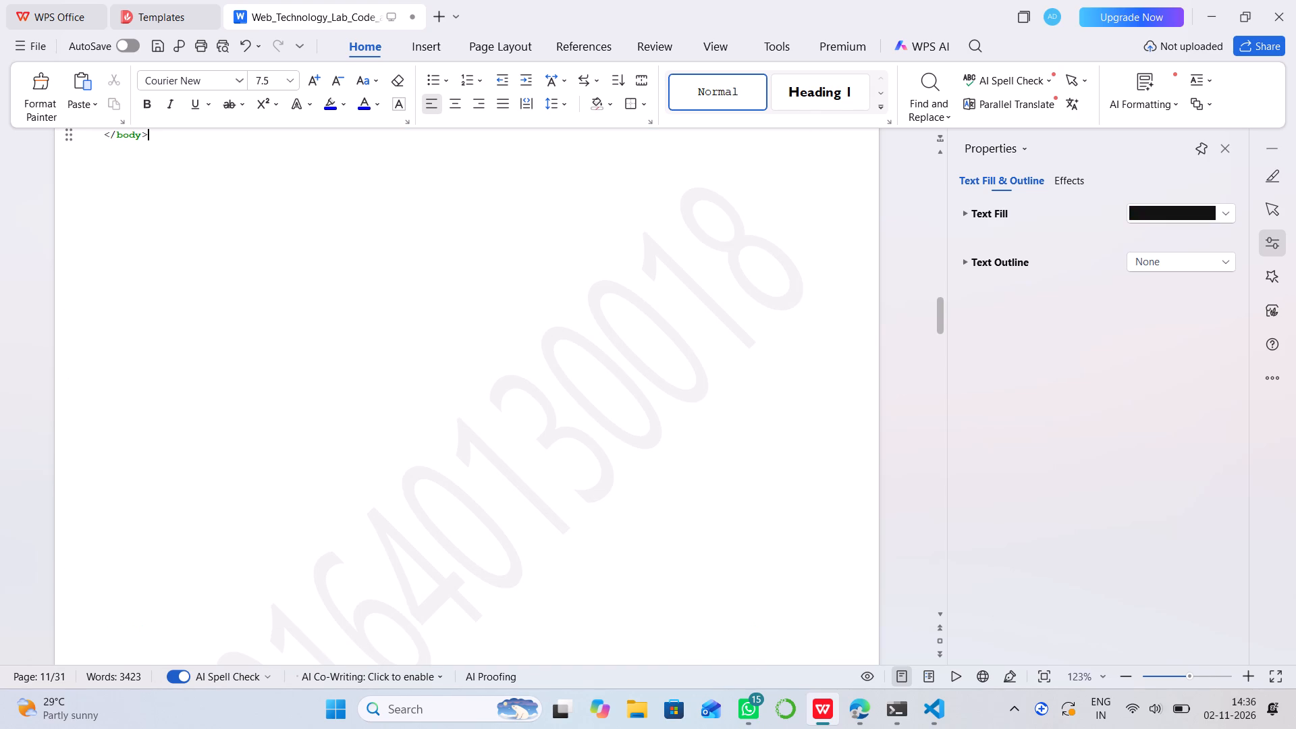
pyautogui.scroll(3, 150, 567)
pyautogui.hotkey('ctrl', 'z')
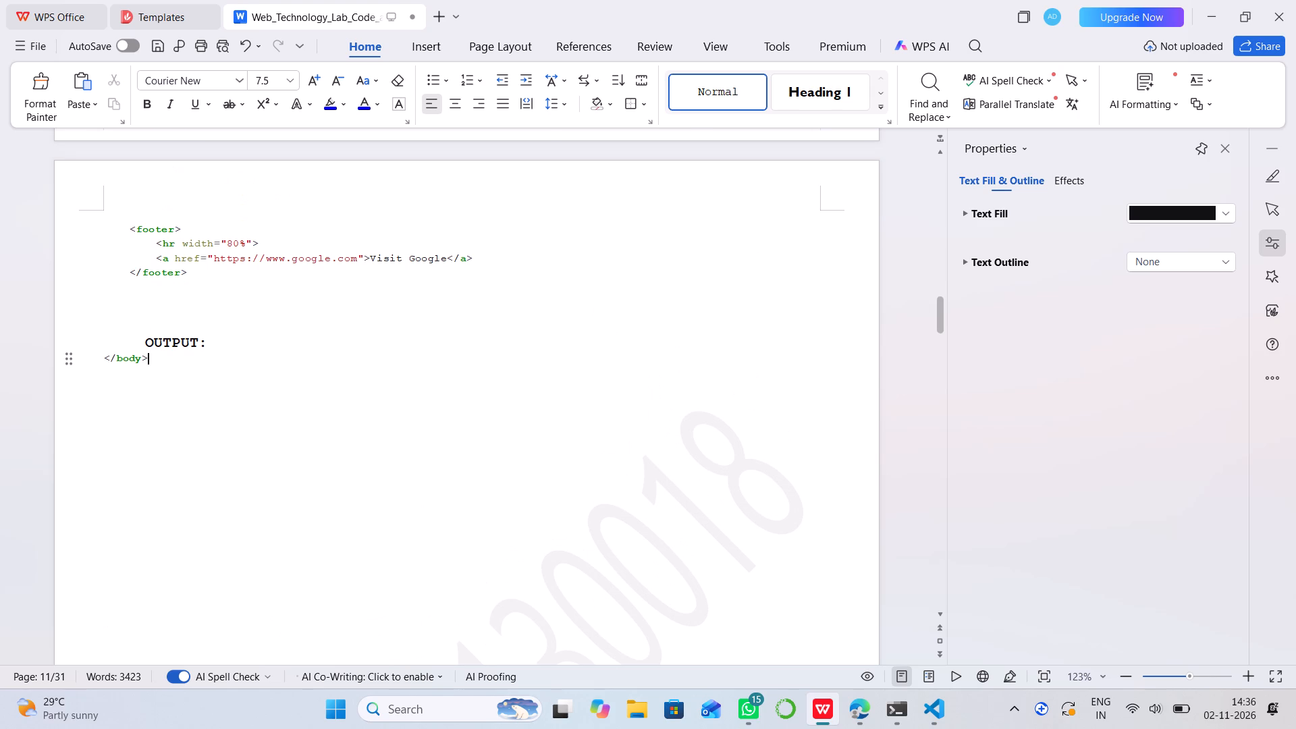
# Move the </body> tag from beside the Student Registration Form picture to a new line directly below </footer>.
pyautogui.click(109, 643)
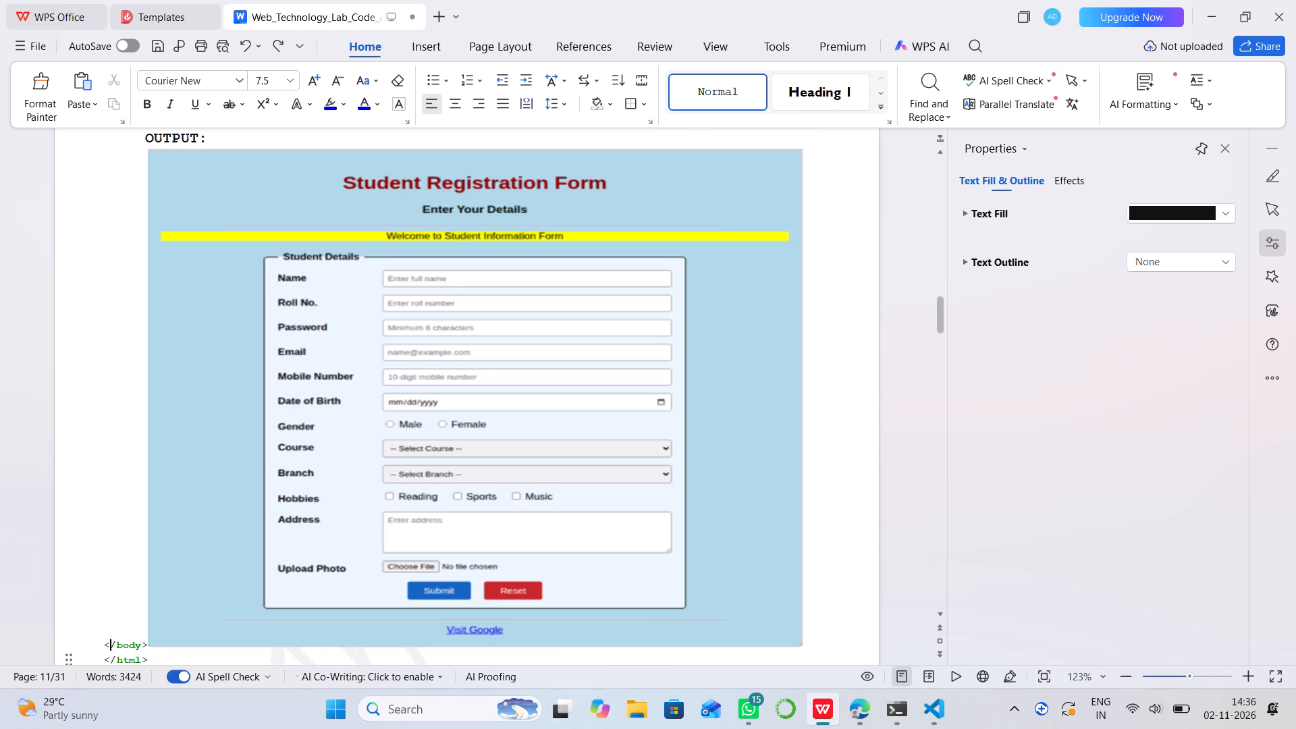
pyautogui.click(147, 643)
pyautogui.moveTo(147, 643); pyautogui.dragTo(110, 647)
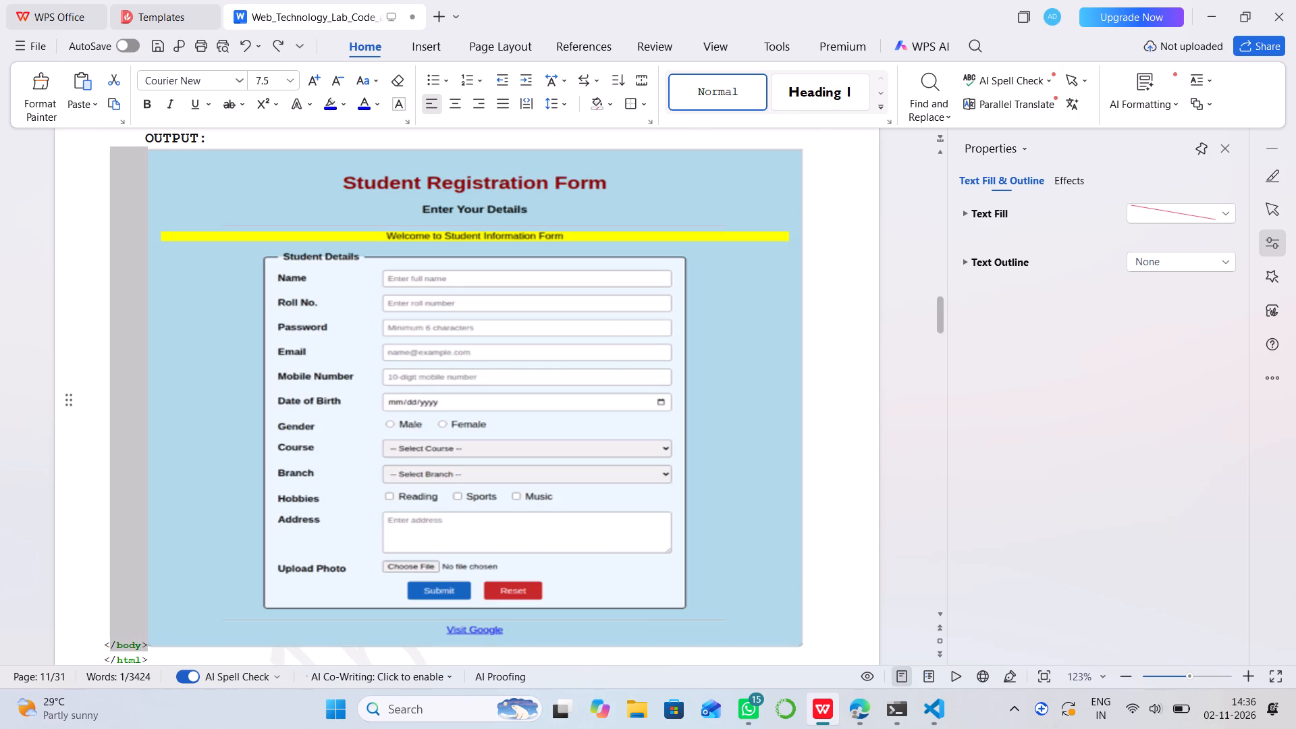
pyautogui.moveTo(110, 647); pyautogui.dragTo(103, 648)
pyautogui.hotkey('ctrl', 'x')
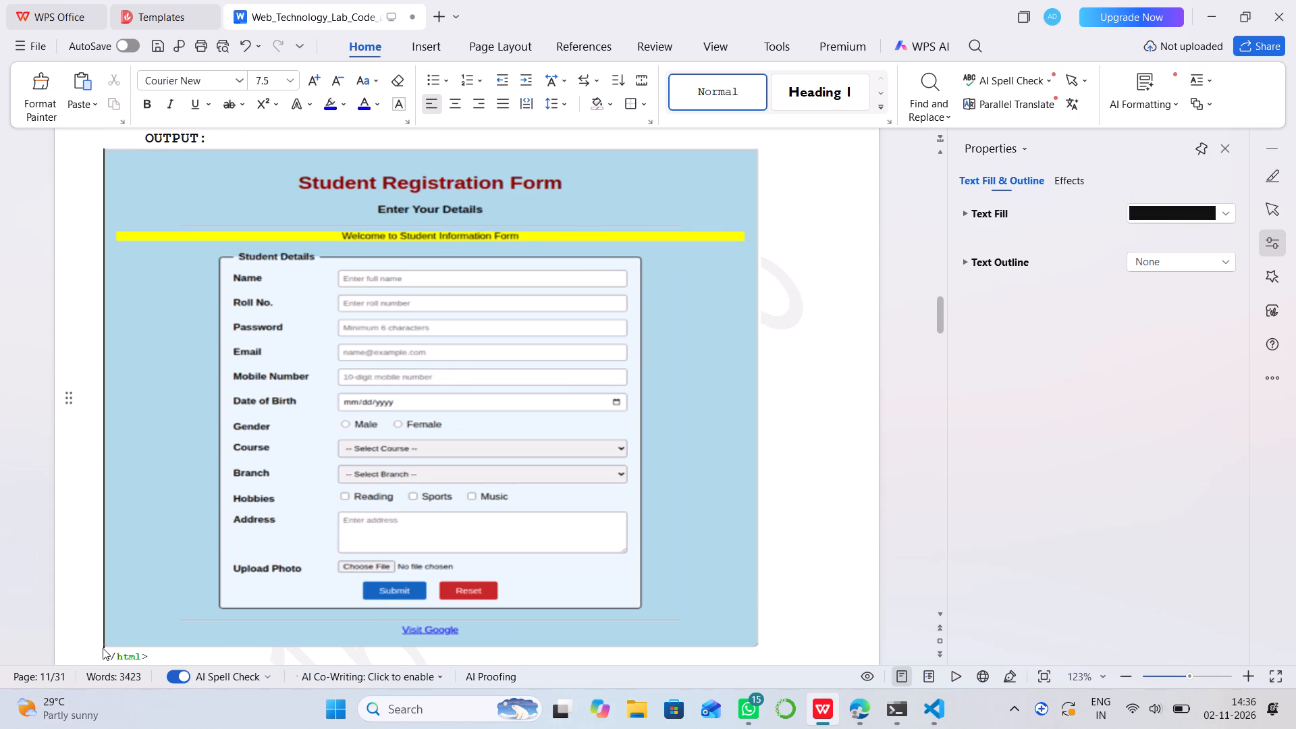
pyautogui.scroll(2, 217, 575)
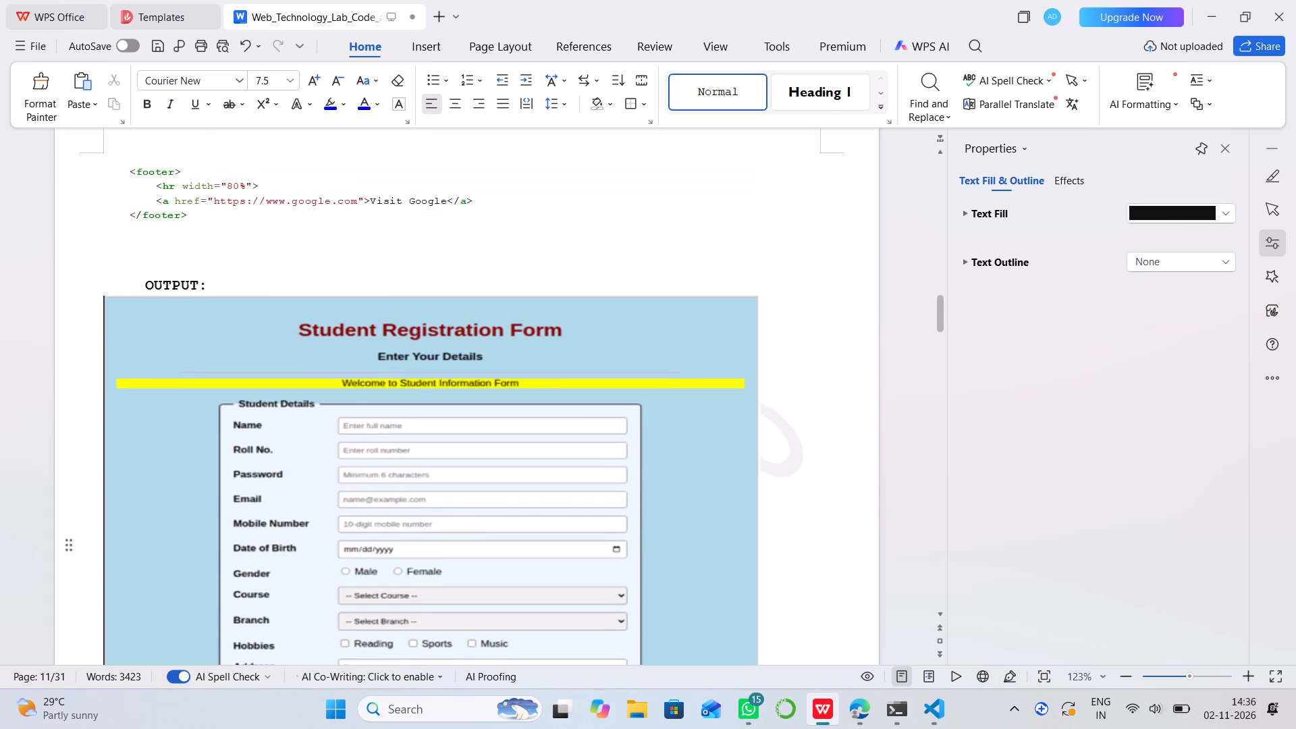
pyautogui.click(200, 216)
pyautogui.press('Return')
pyautogui.hotkey('ctrl', 'v')
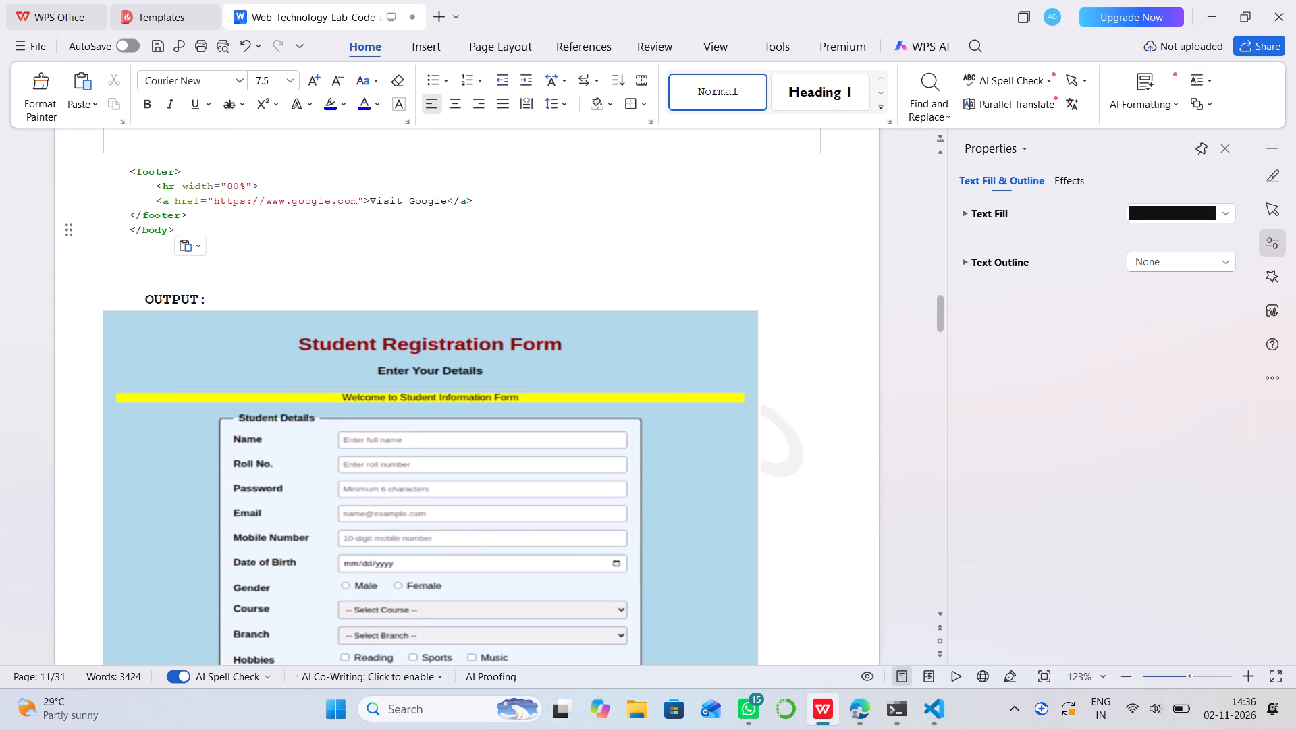
# Move the </html> tag from under the Student Registration Form picture to a new line directly below </body>.
pyautogui.scroll(-6, 250, 344)
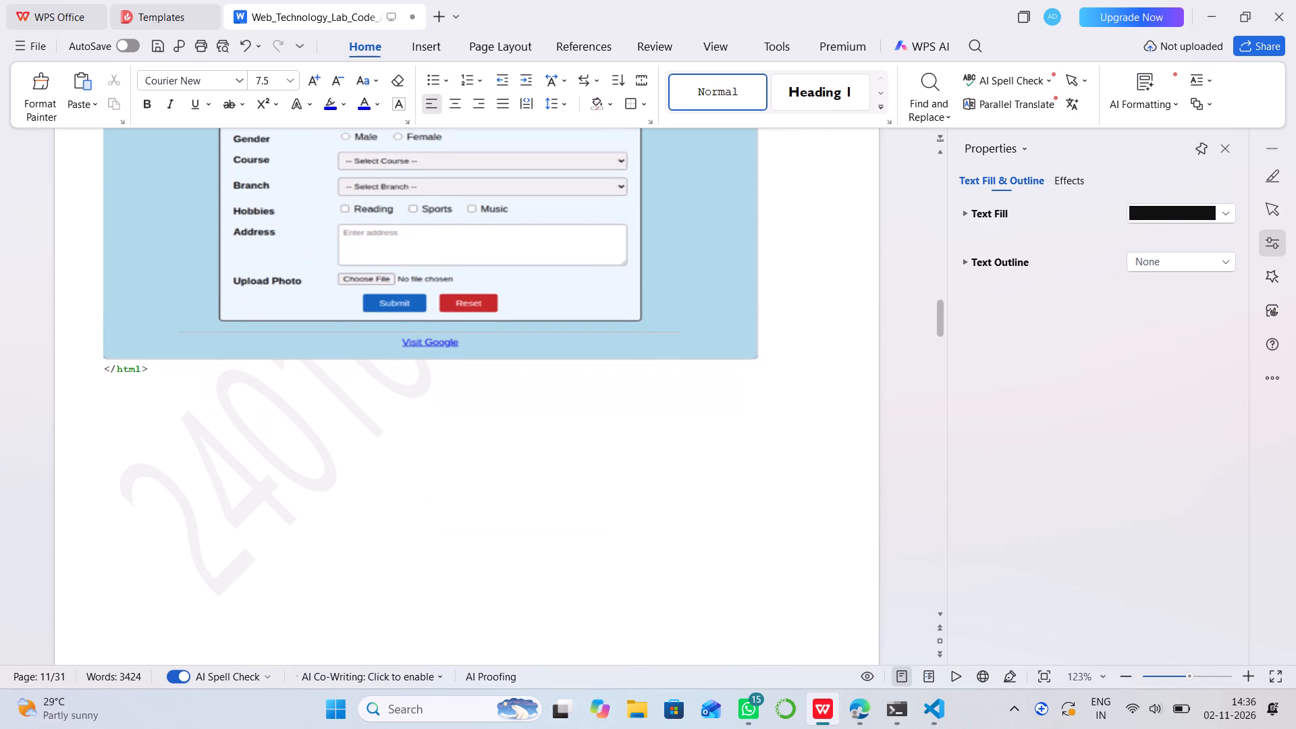
pyautogui.moveTo(152, 371); pyautogui.dragTo(105, 369)
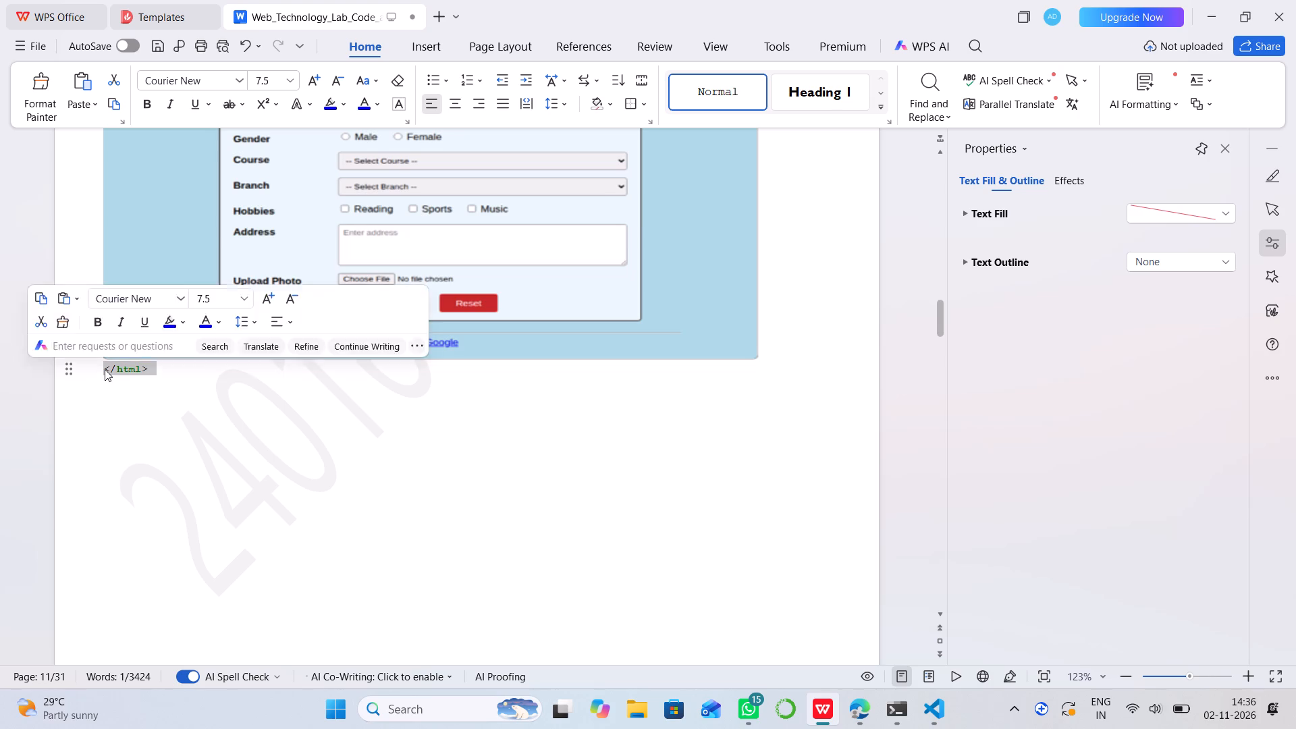
pyautogui.hotkey('ctrl', 'x')
pyautogui.scroll(2, 193, 303)
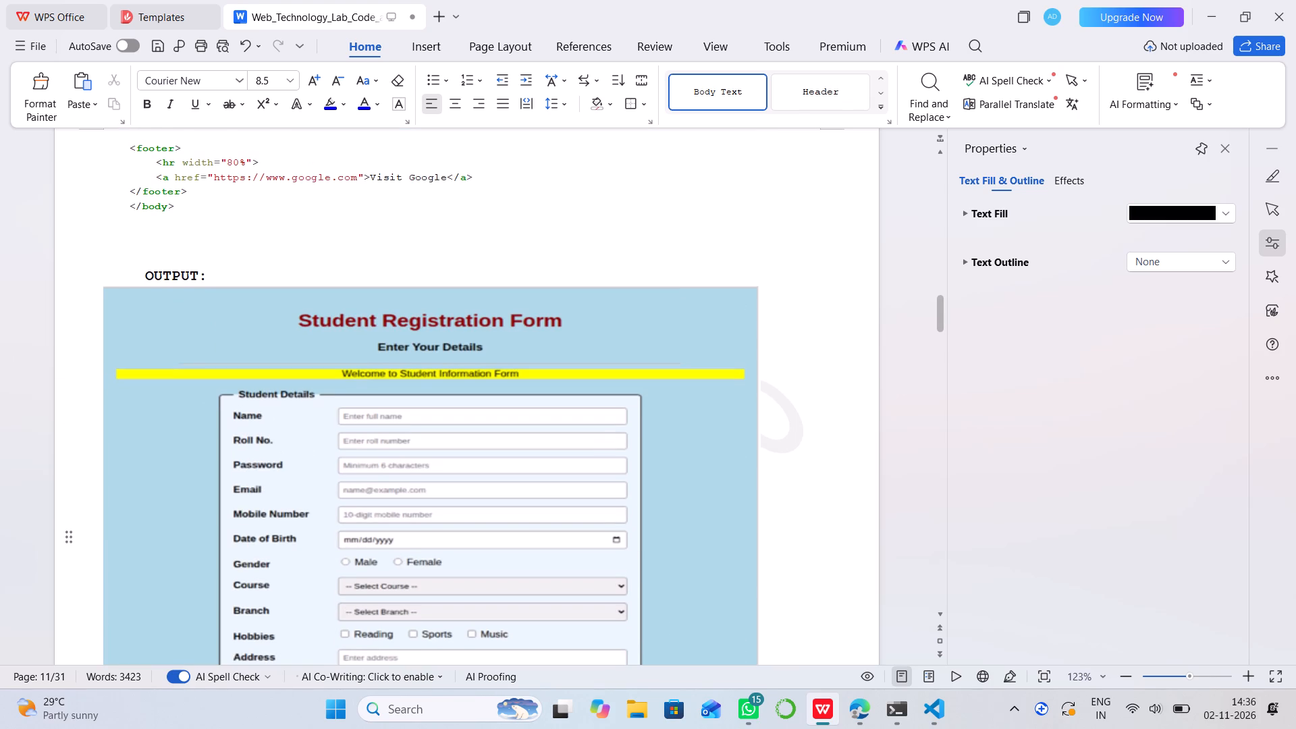
pyautogui.click(182, 205)
pyautogui.press('Return')
pyautogui.hotkey('ctrl', 'v')
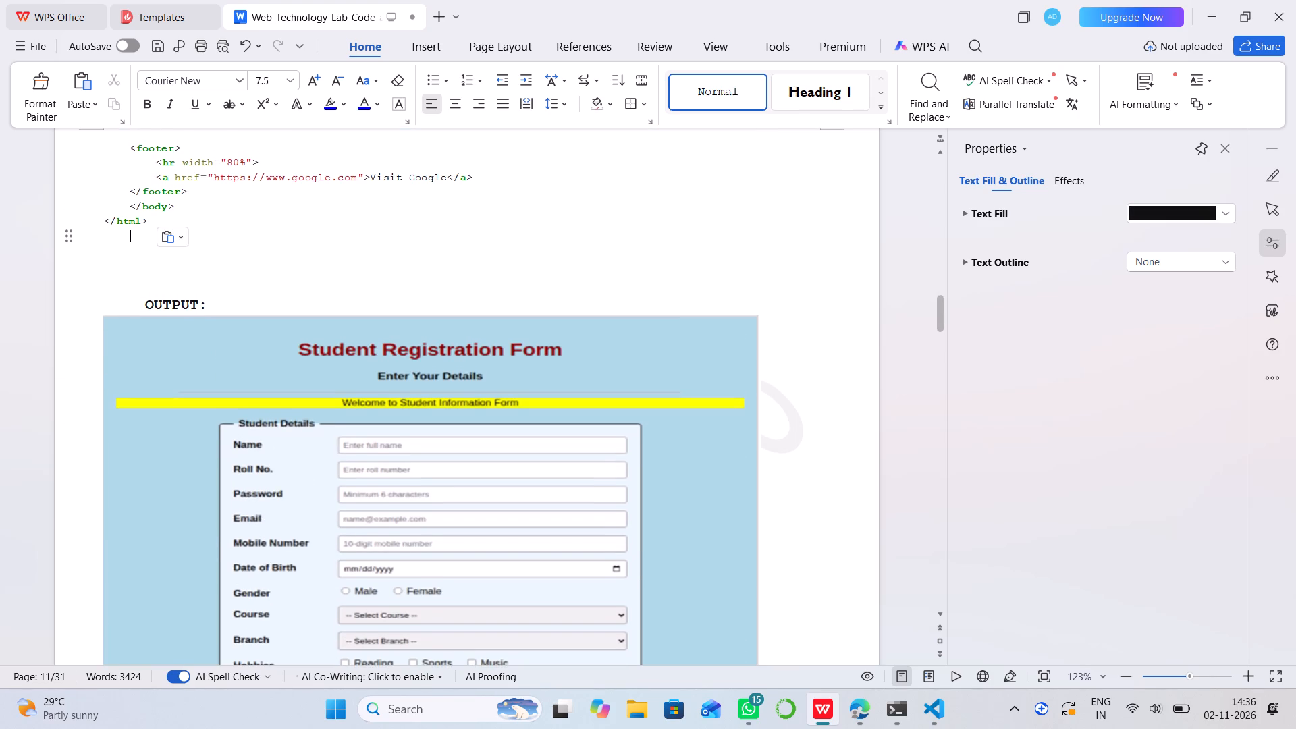
# Indent the <footer> and </footer> lines with extra spaces so the two tags line up.
pyautogui.scroll(1, 150, 159)
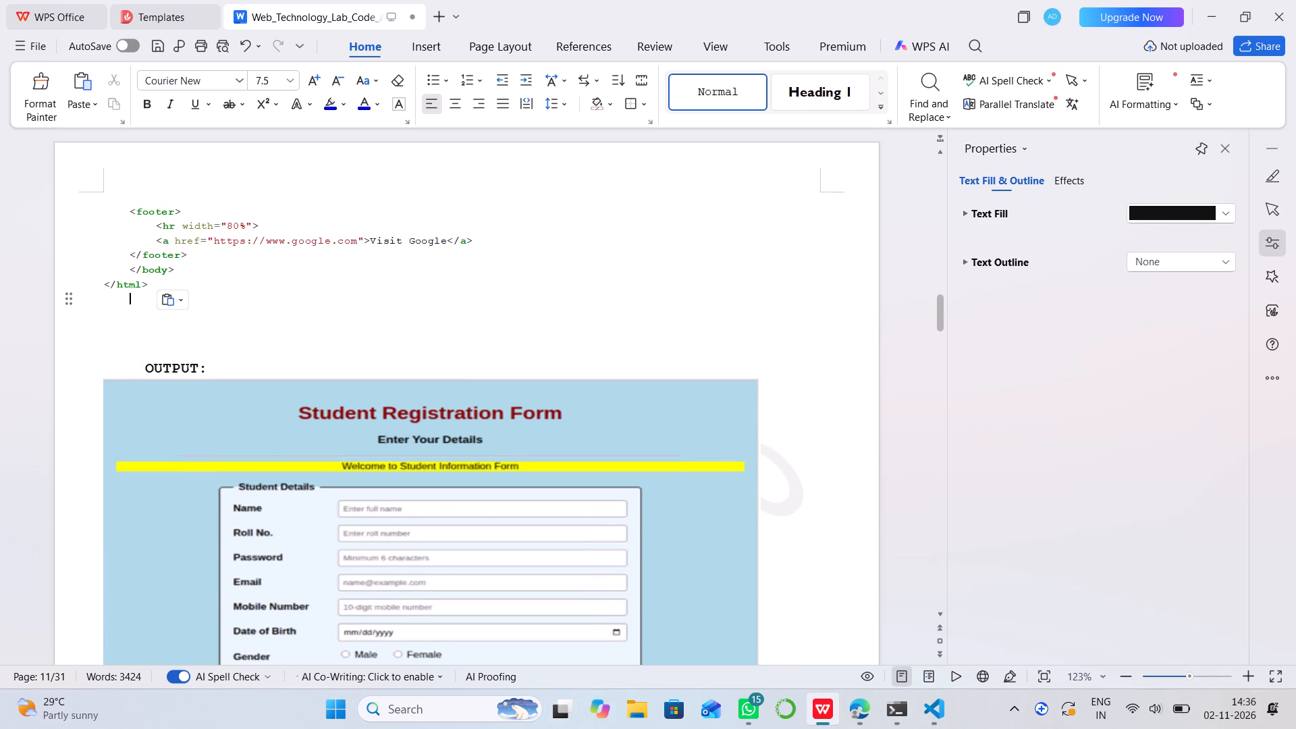
pyautogui.click(128, 214)
pyautogui.press('space')
pyautogui.press('space')
pyautogui.click(125, 250)
pyautogui.press('space')
pyautogui.press('space')
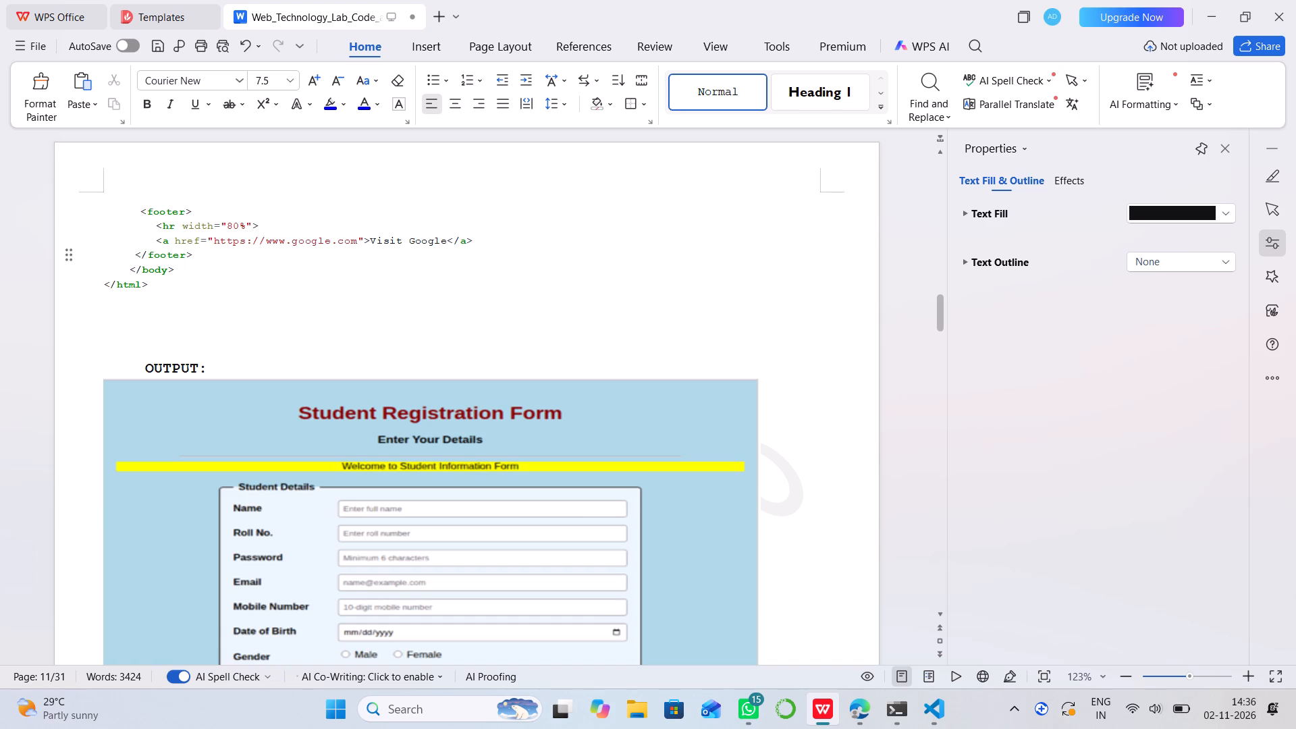
pyautogui.press('space')
pyautogui.click(223, 256)
# Remove surplus blank space between the </html> line and the OUTPUT: label.
pyautogui.scroll(-6, 223, 256)
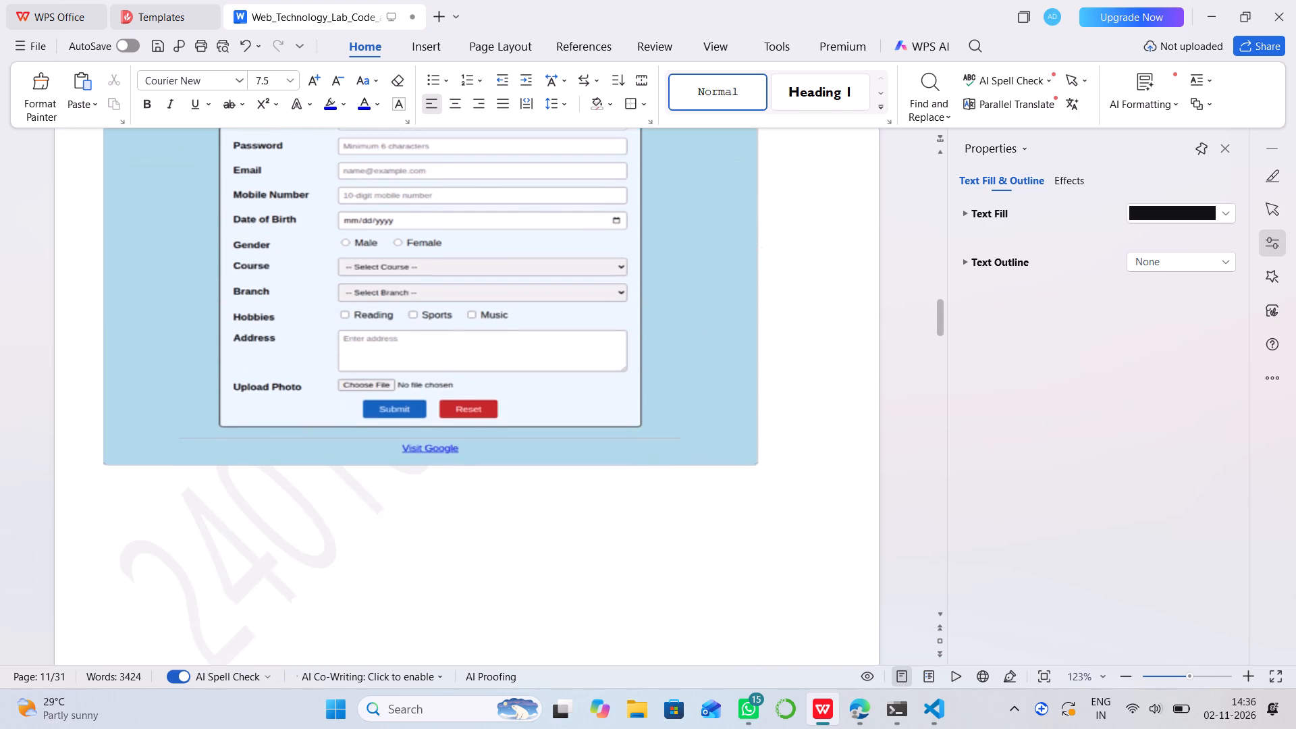
pyautogui.scroll(6, 223, 256)
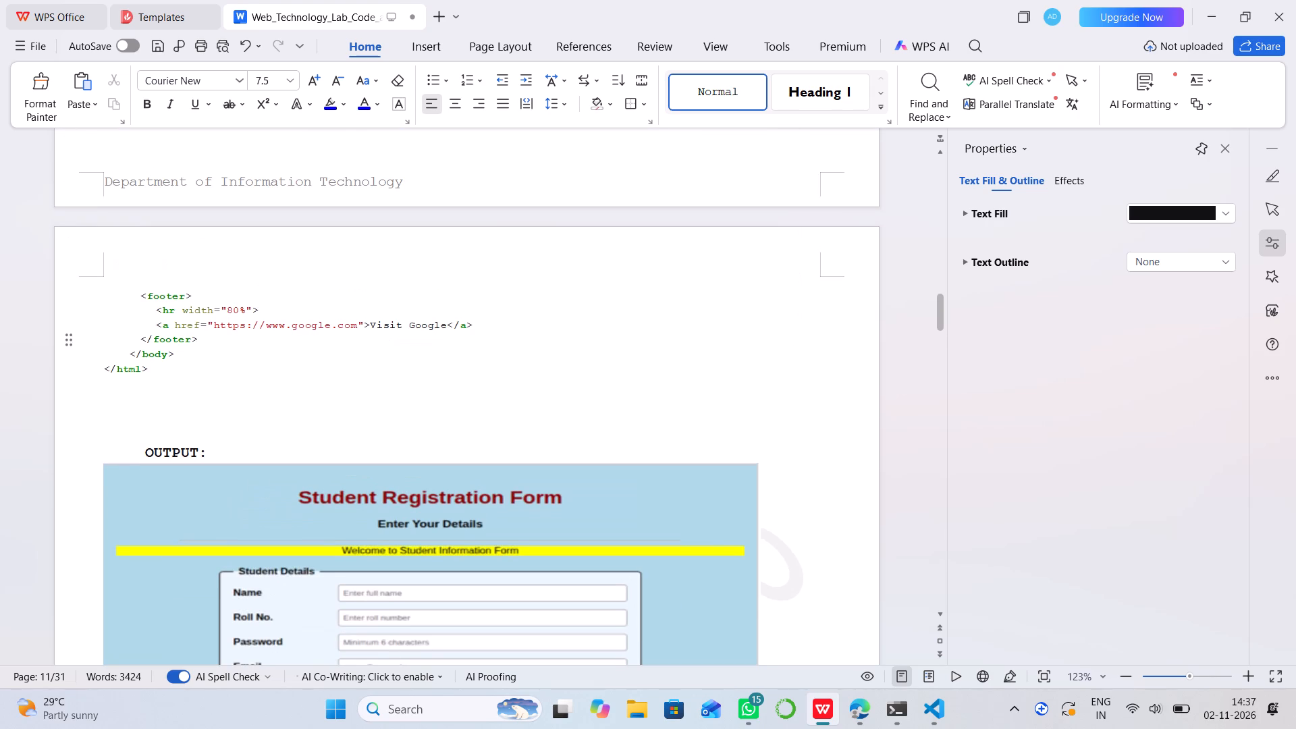
pyautogui.click(151, 427)
pyautogui.press('BackSpace')
pyautogui.press('BackSpace')
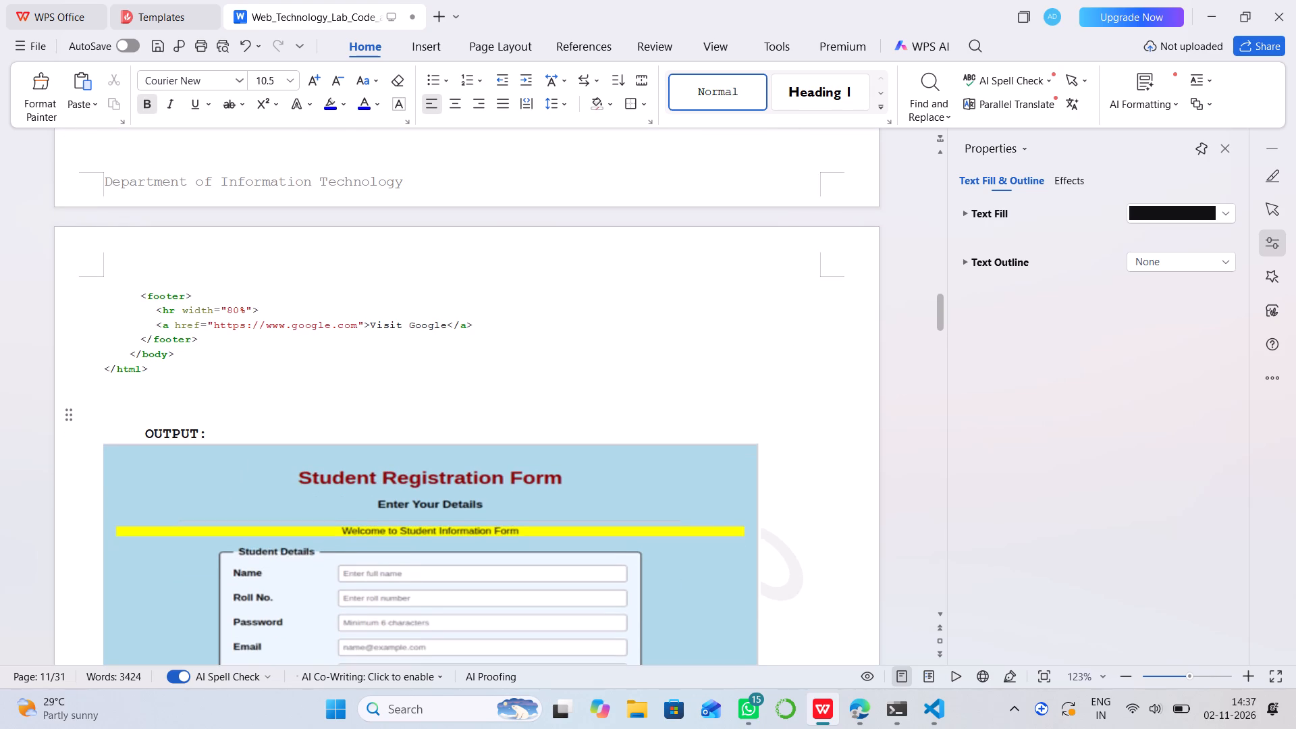
pyautogui.press('BackSpace')
# Look through the Experiment 3 code pages for leftover border lines and layout problems.
pyautogui.scroll(-7, 151, 427)
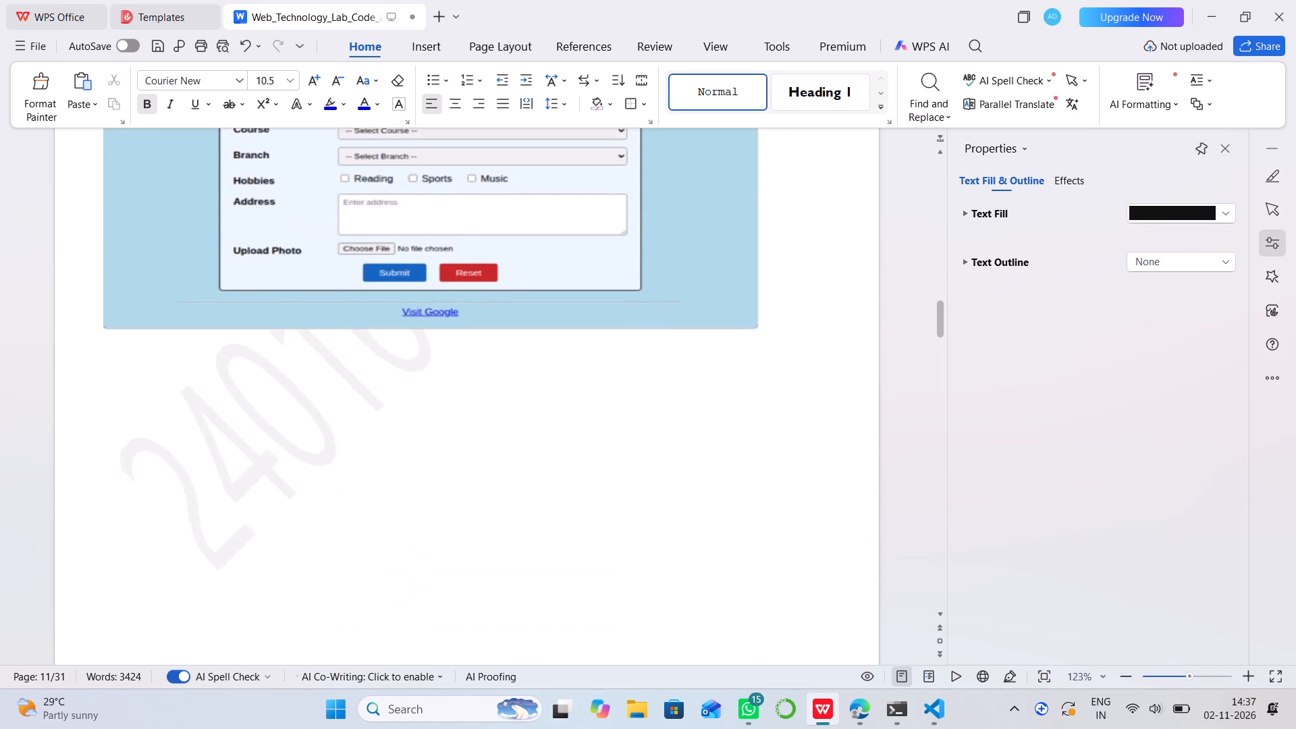
pyautogui.scroll(-4, 151, 427)
pyautogui.scroll(3, 151, 427)
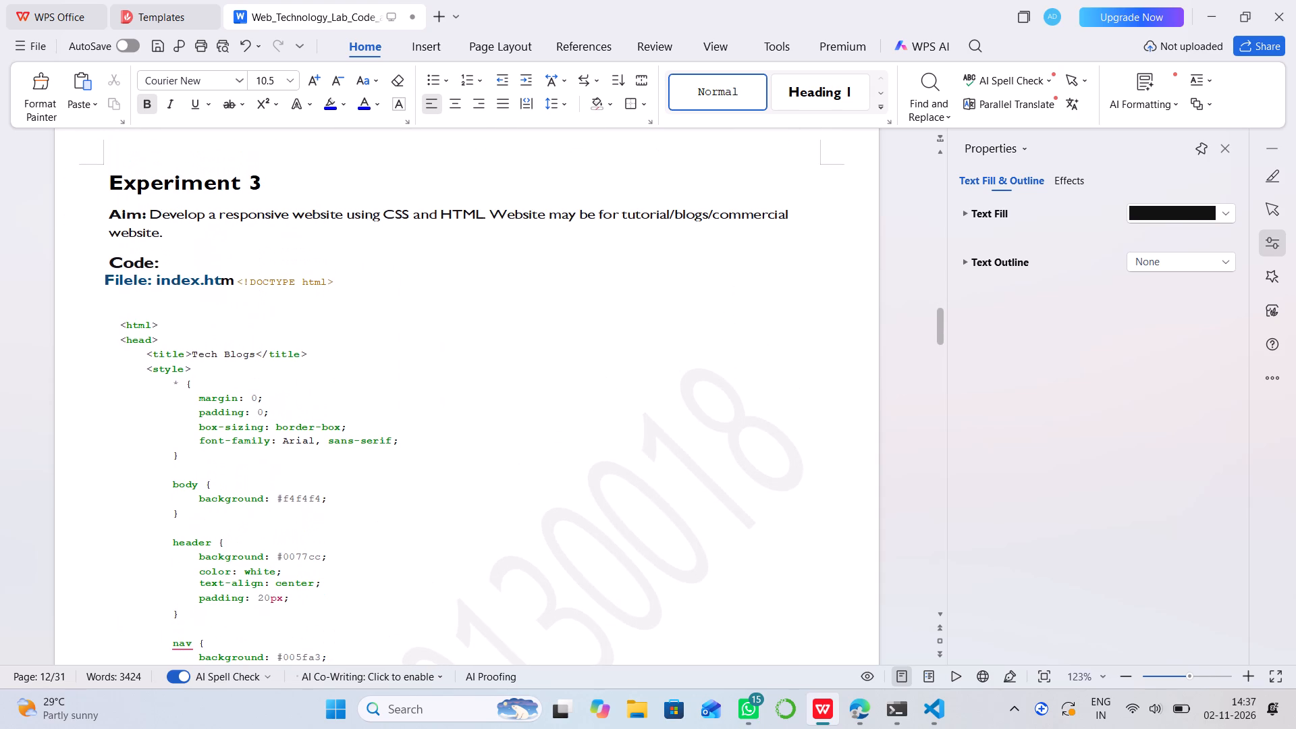
pyautogui.scroll(2, 151, 427)
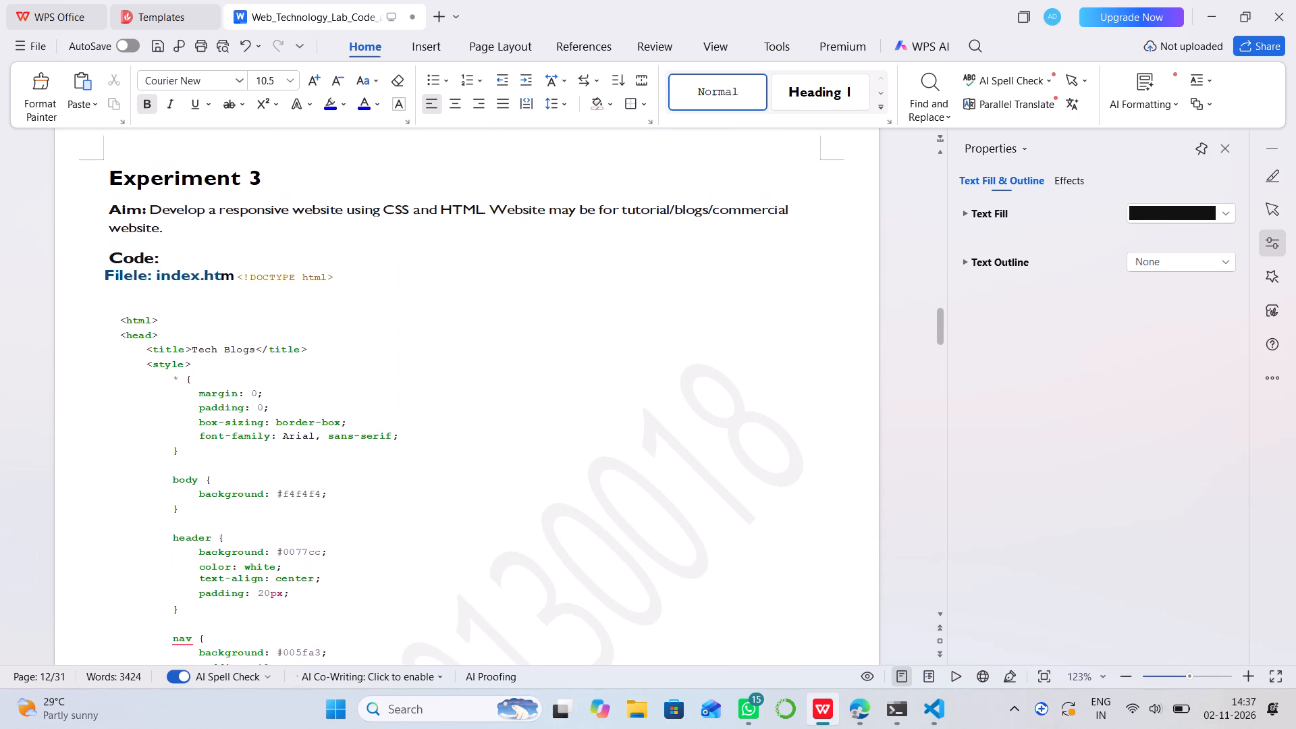
pyautogui.scroll(-7, 151, 427)
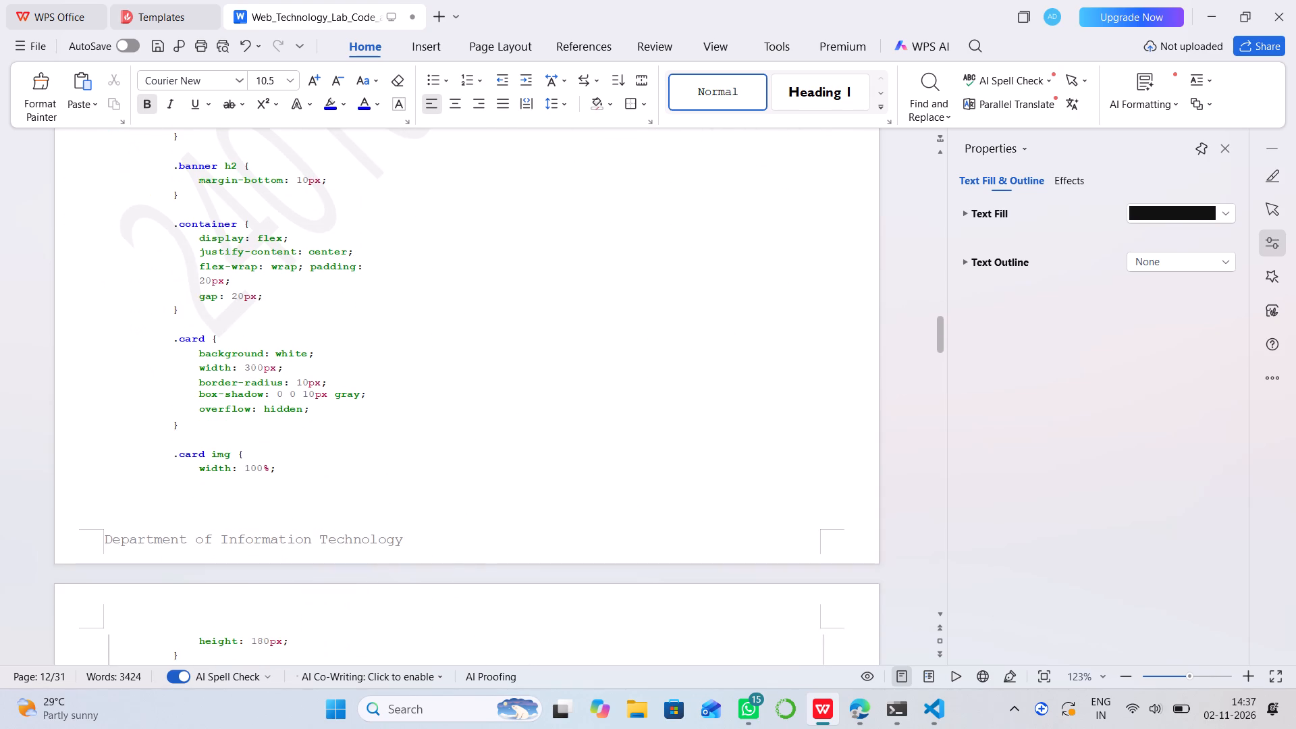
pyautogui.scroll(-5, 151, 427)
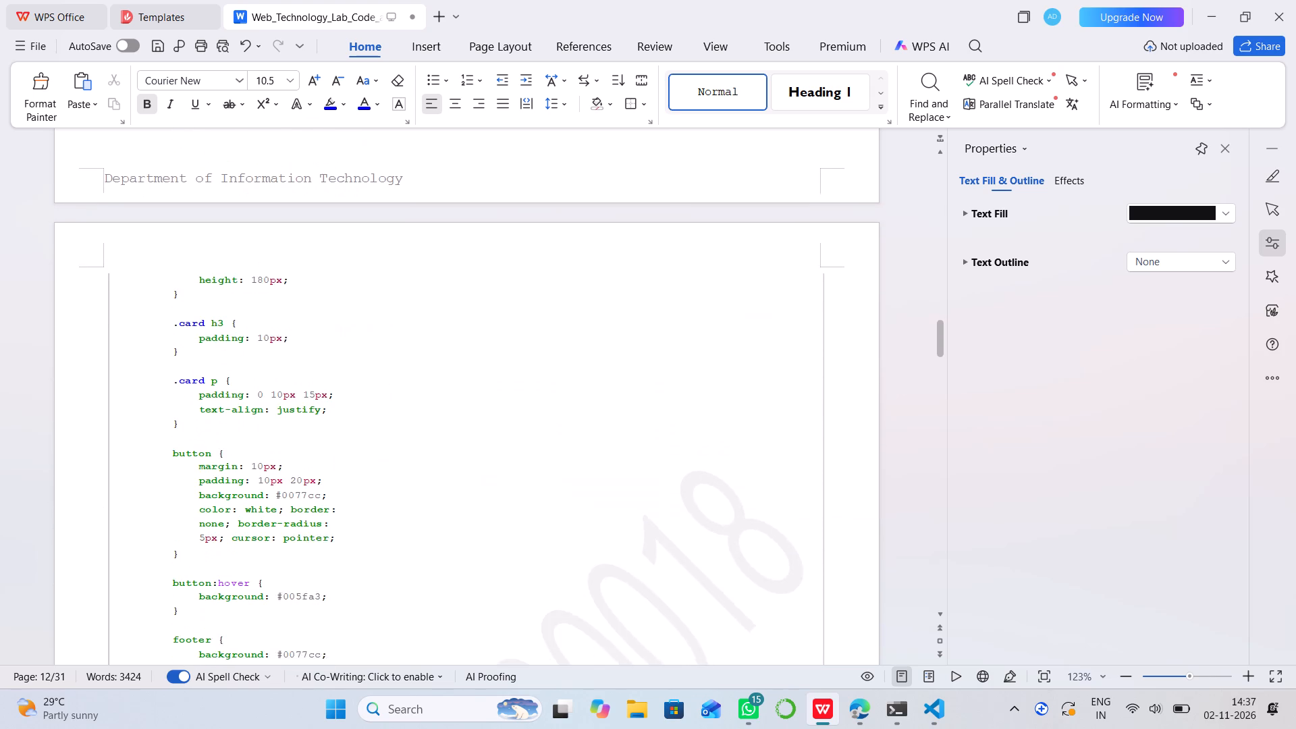
pyautogui.scroll(-6, 151, 427)
# Delete the two vertical border lines on either side of the Experiment 3 code on page 13.
pyautogui.scroll(1, 151, 427)
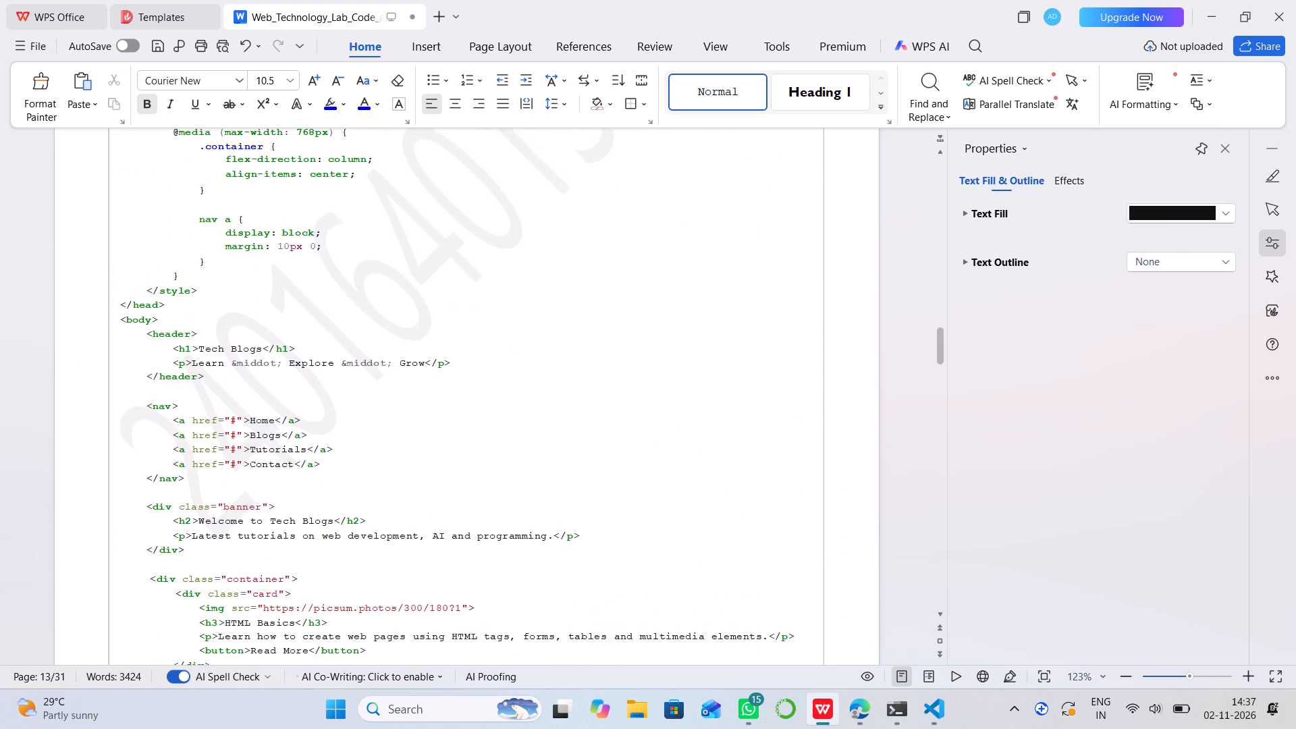
pyautogui.scroll(1, 151, 427)
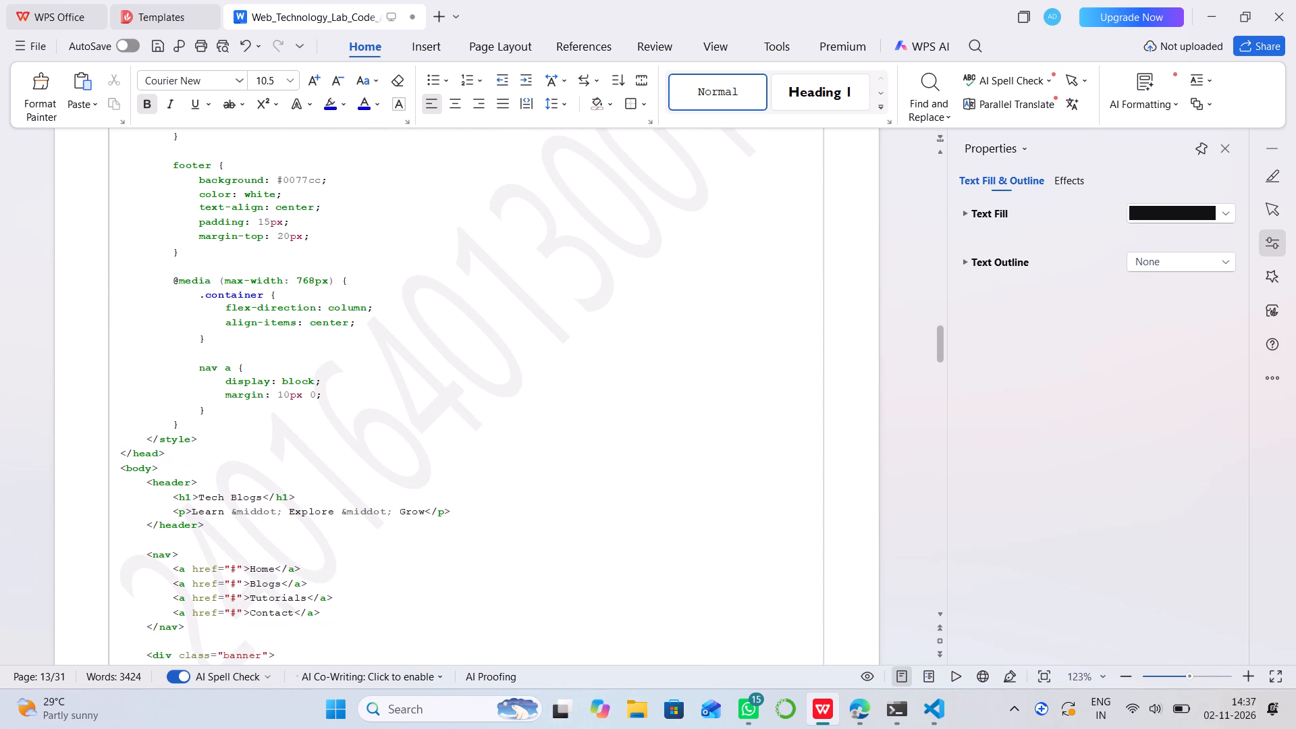
pyautogui.rightClick(109, 339)
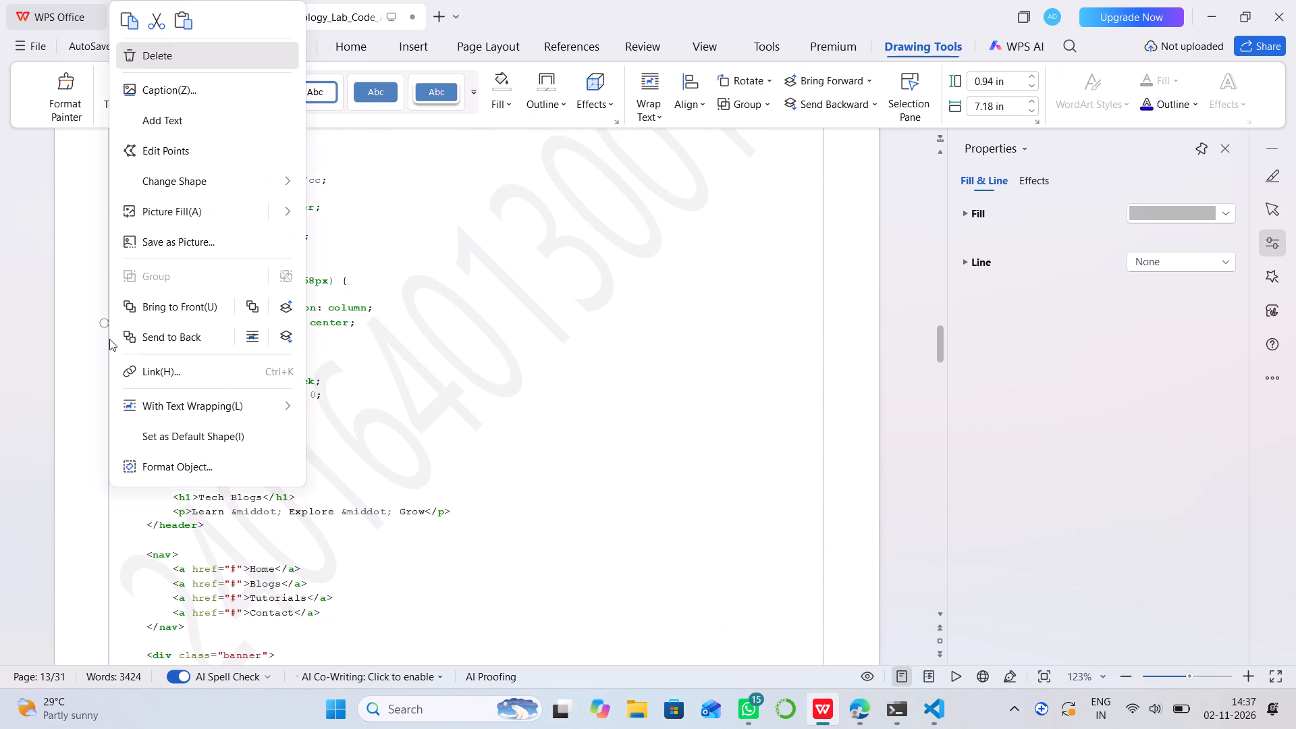
pyautogui.click(175, 47)
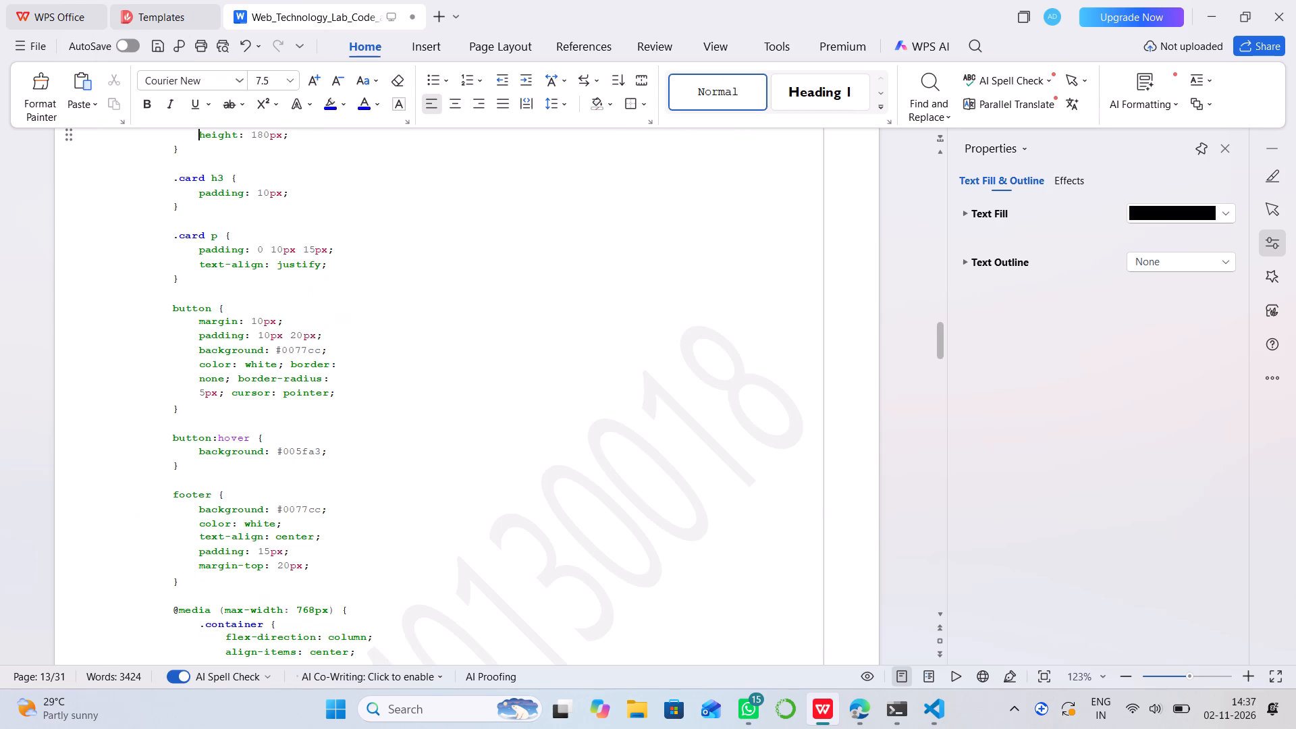
pyautogui.rightClick(823, 275)
pyautogui.click(893, 58)
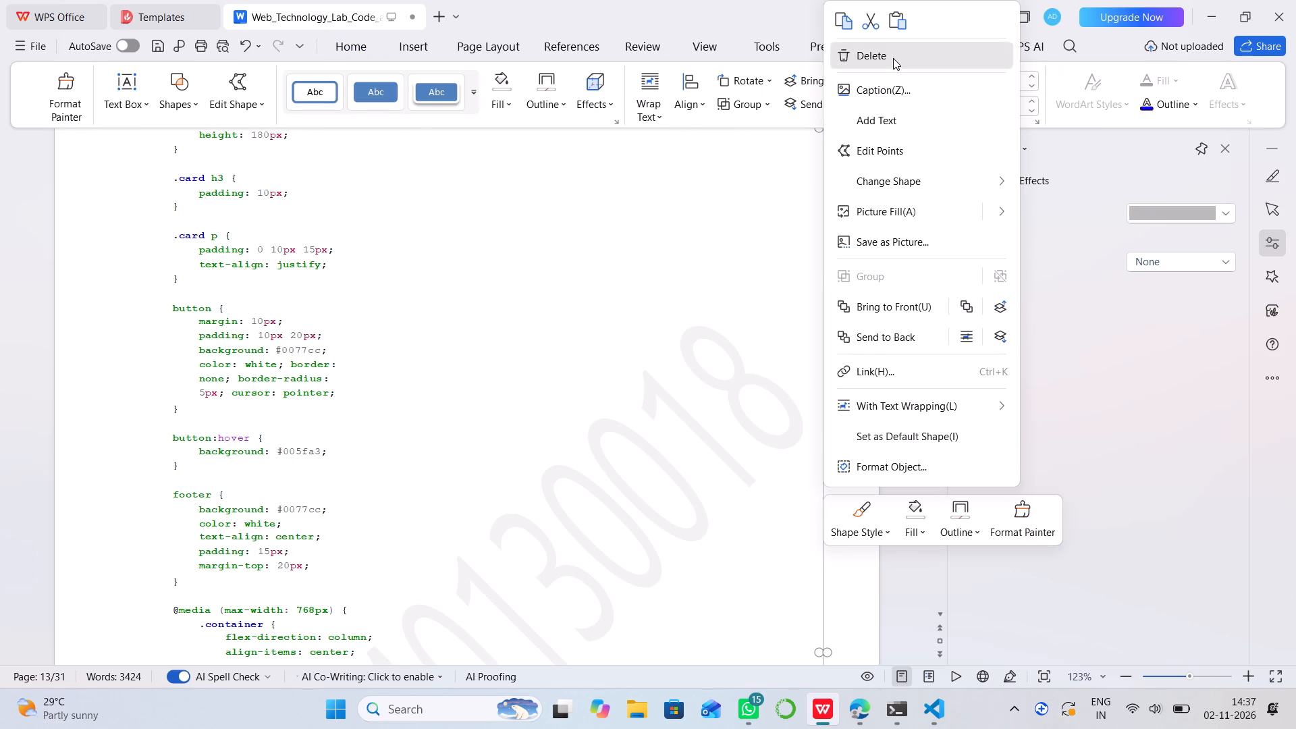
# Cut the remaining HTML code, from the CSS Styling card through </html>, out of the text box on page 14.
pyautogui.scroll(-9, 617, 421)
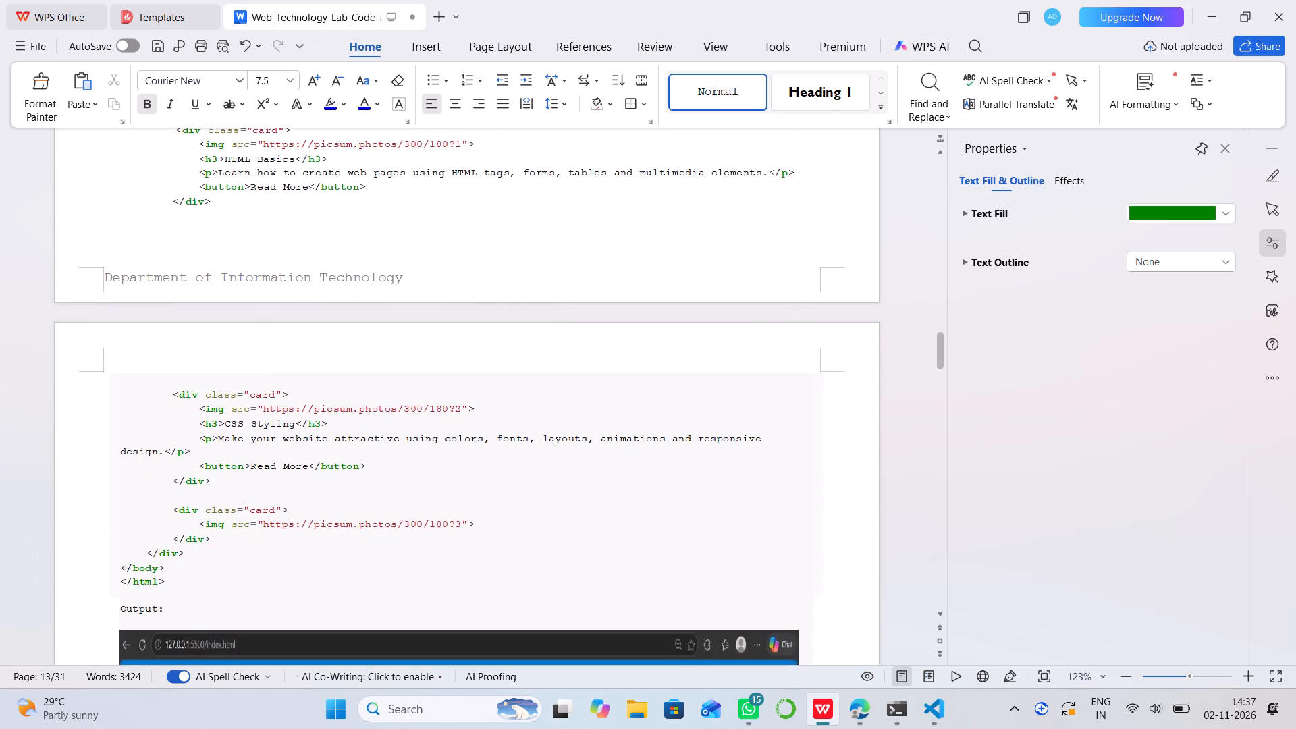
pyautogui.scroll(-1, 617, 421)
pyautogui.click(439, 356)
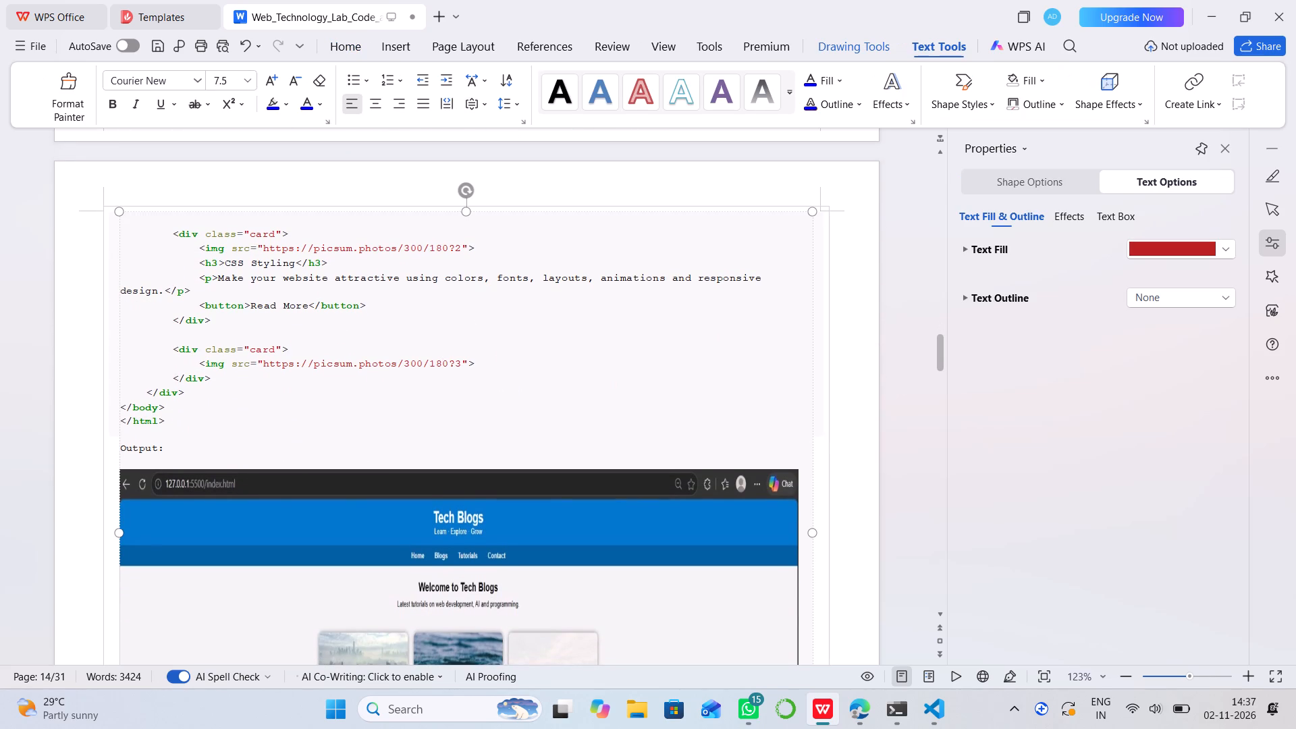
pyautogui.moveTo(175, 429); pyautogui.dragTo(126, 242)
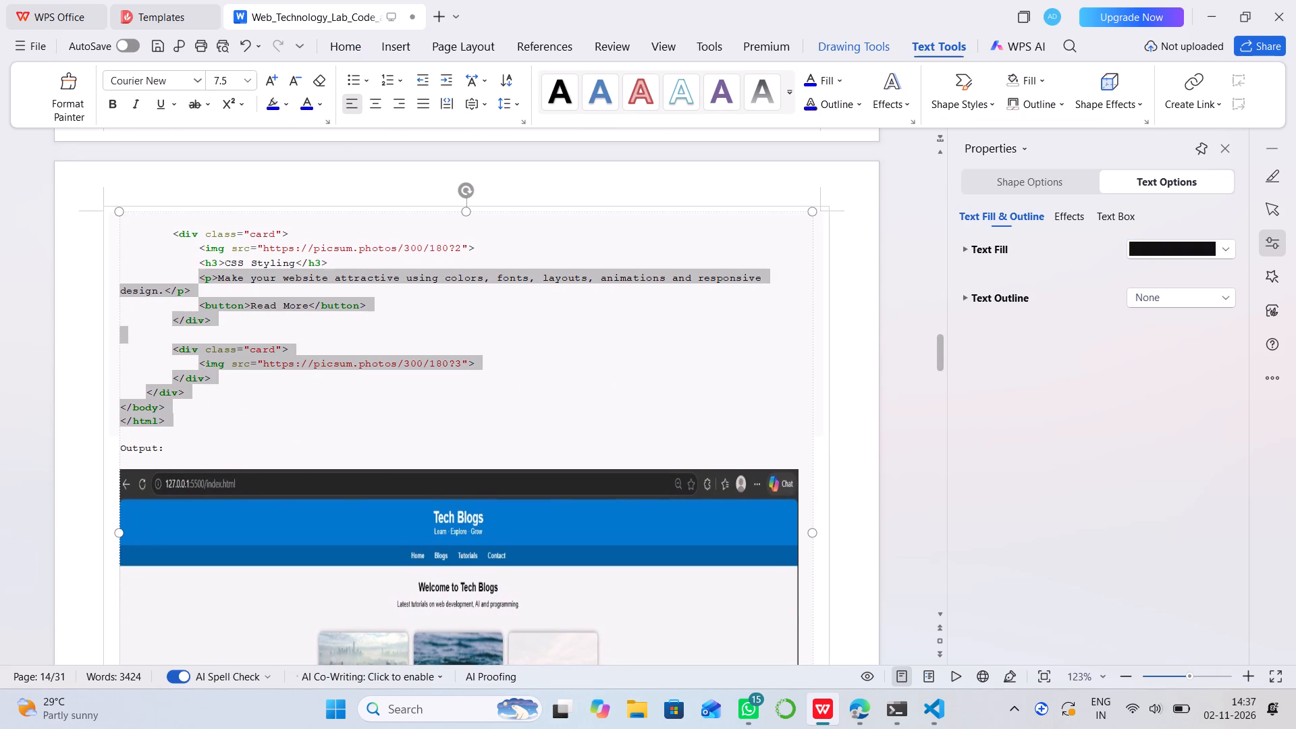
pyautogui.moveTo(126, 242); pyautogui.dragTo(124, 213)
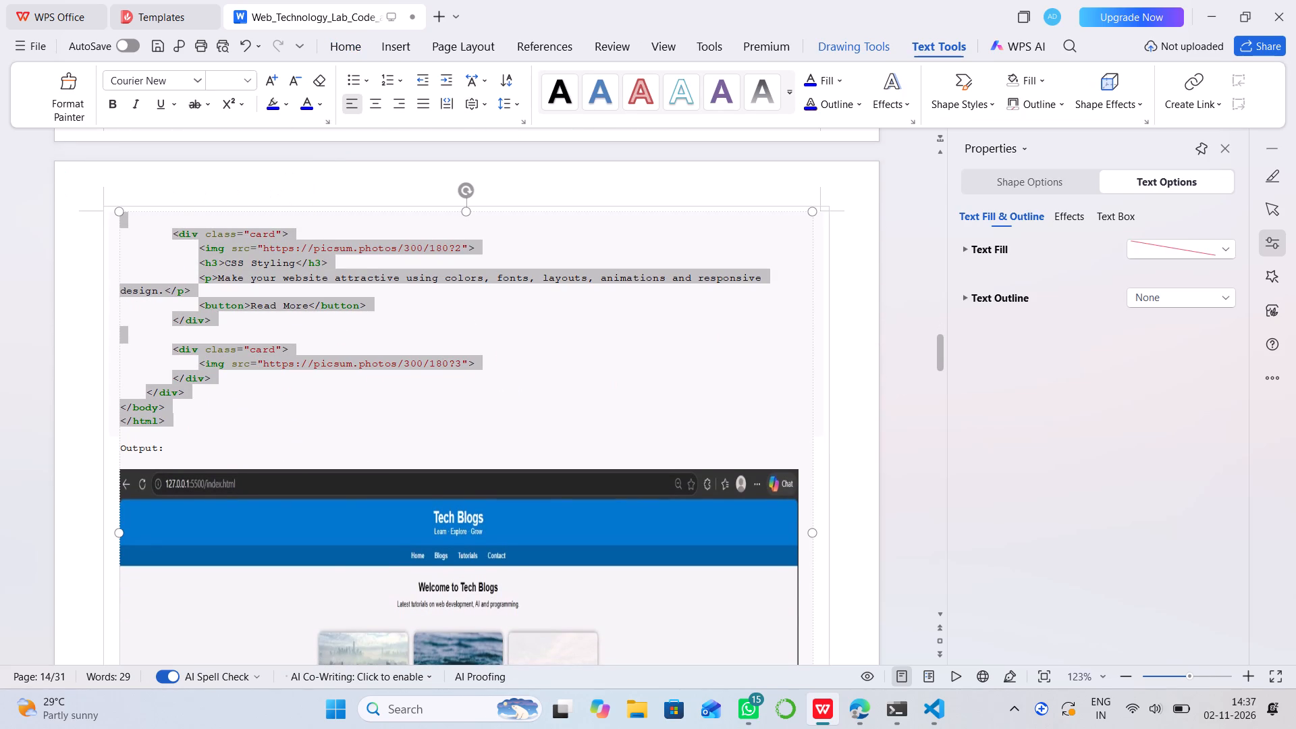
pyautogui.hotkey('ctrl', 'x')
# Move the frames holding the Output: label and Tech Blogs screenshot down page 14 to free space at its top.
pyautogui.moveTo(165, 208); pyautogui.dragTo(165, 210)
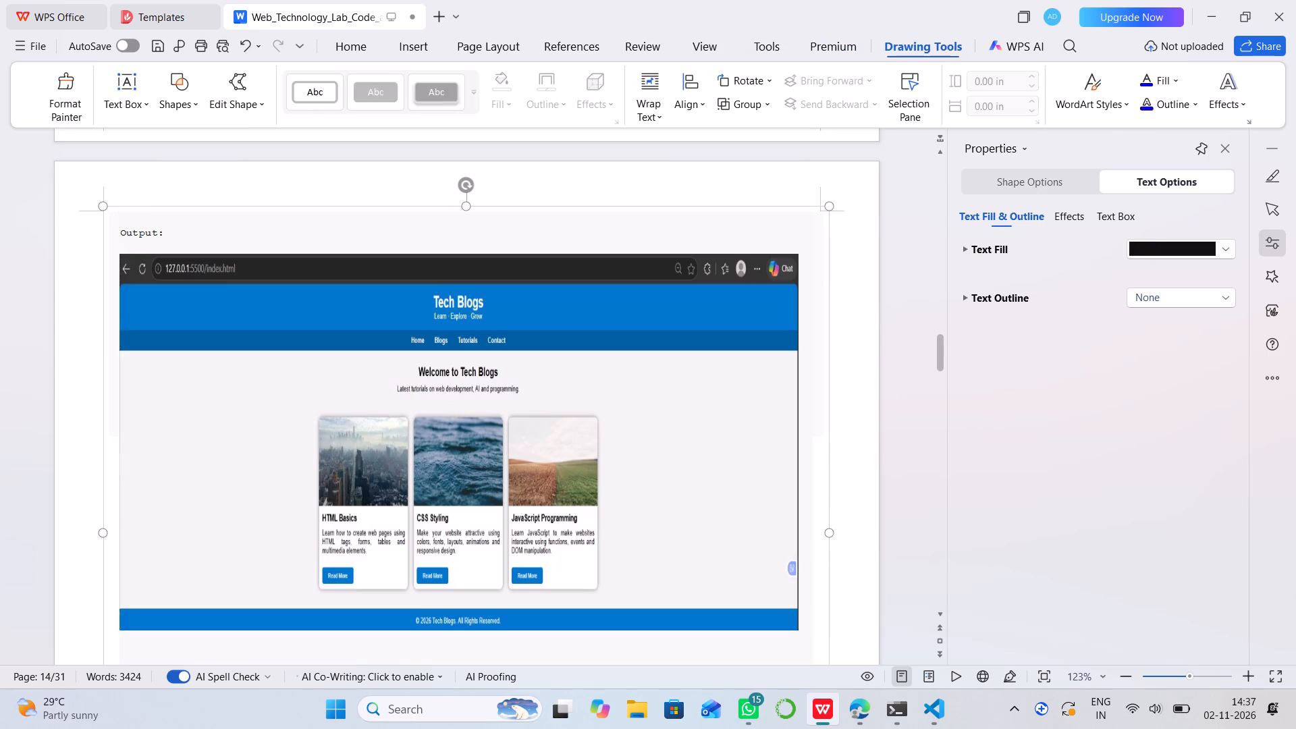
pyautogui.moveTo(165, 210); pyautogui.dragTo(164, 335)
pyautogui.click(148, 209)
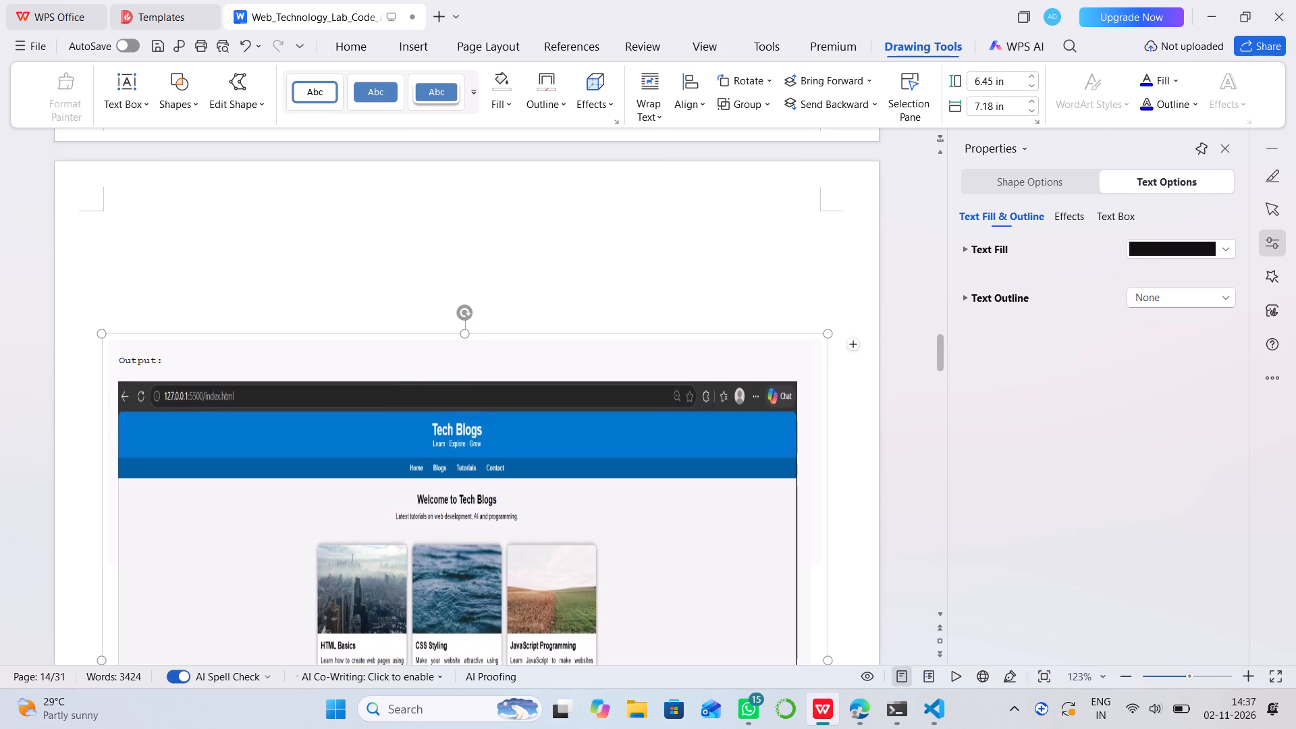
pyautogui.click(432, 425)
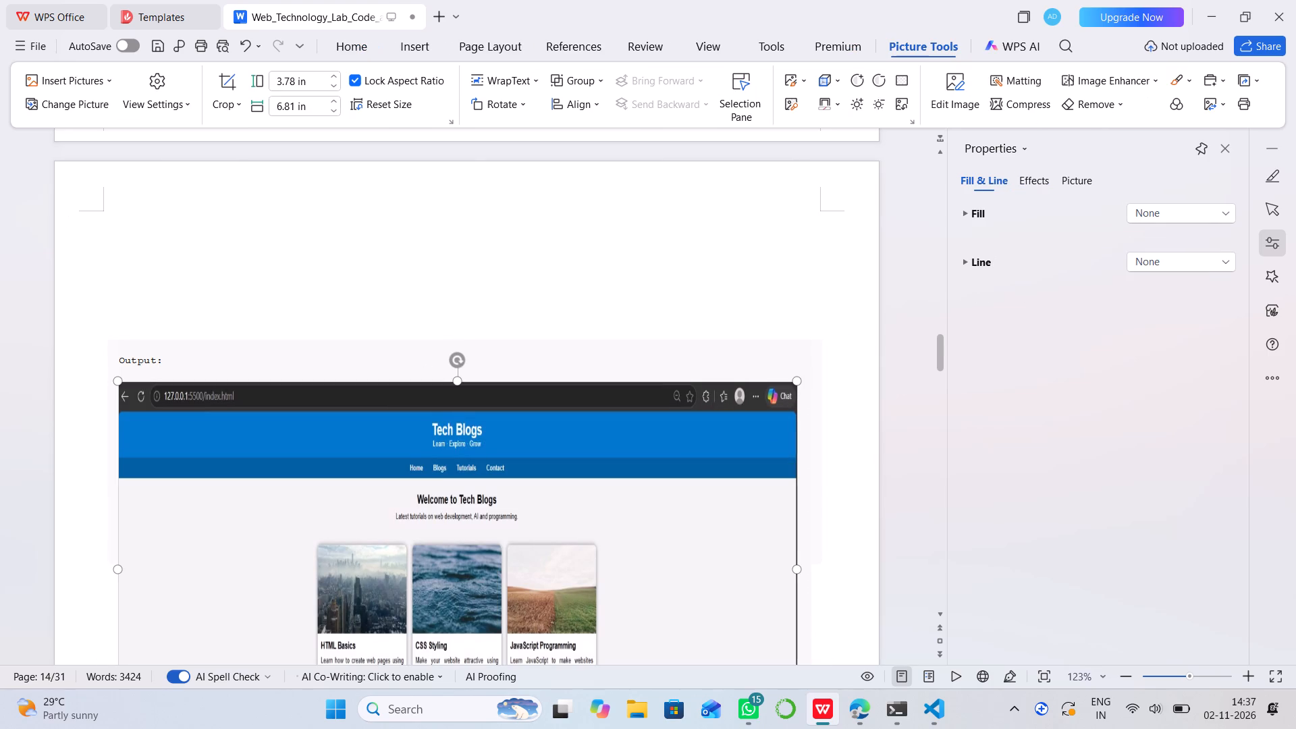
pyautogui.click(370, 348)
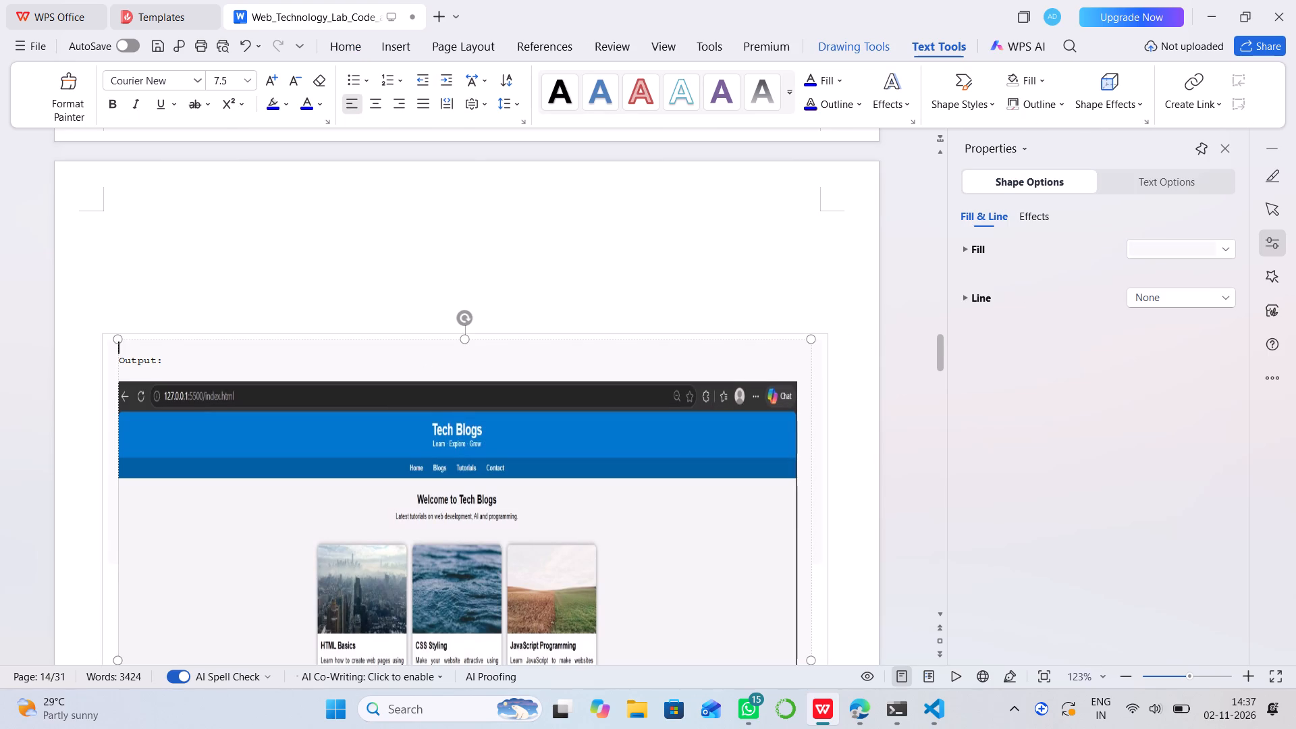
pyautogui.moveTo(466, 336); pyautogui.dragTo(459, 465)
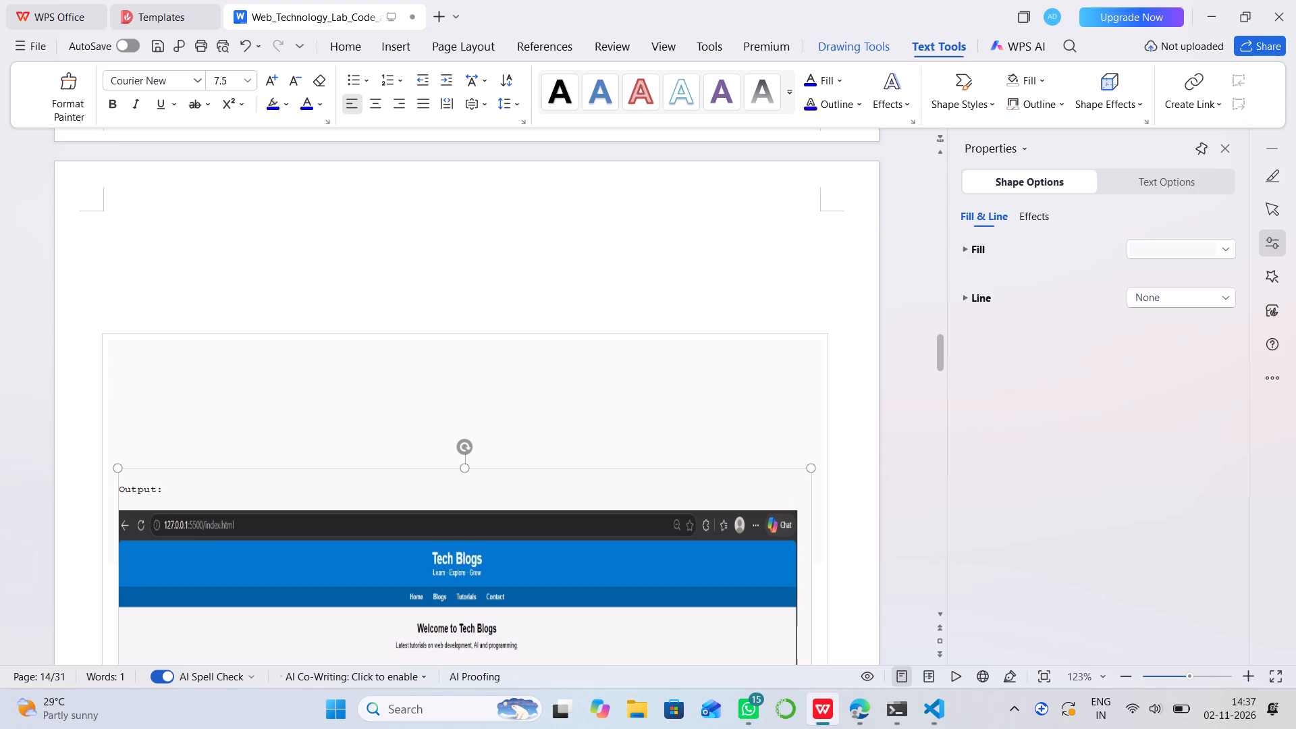
# Pull the empty shaded background shape away from the output text box and delete it.
pyautogui.click(363, 342)
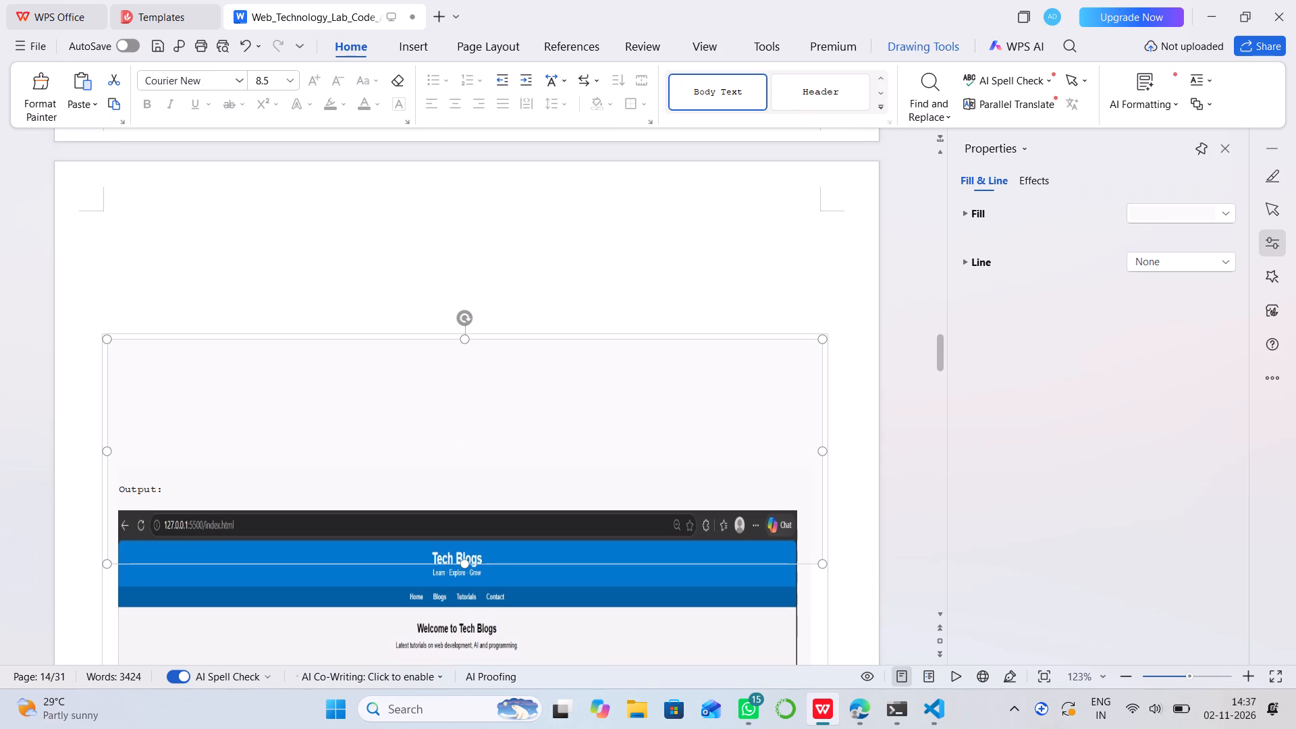
pyautogui.moveTo(459, 339); pyautogui.dragTo(429, 270)
pyautogui.moveTo(429, 270); pyautogui.dragTo(427, 262)
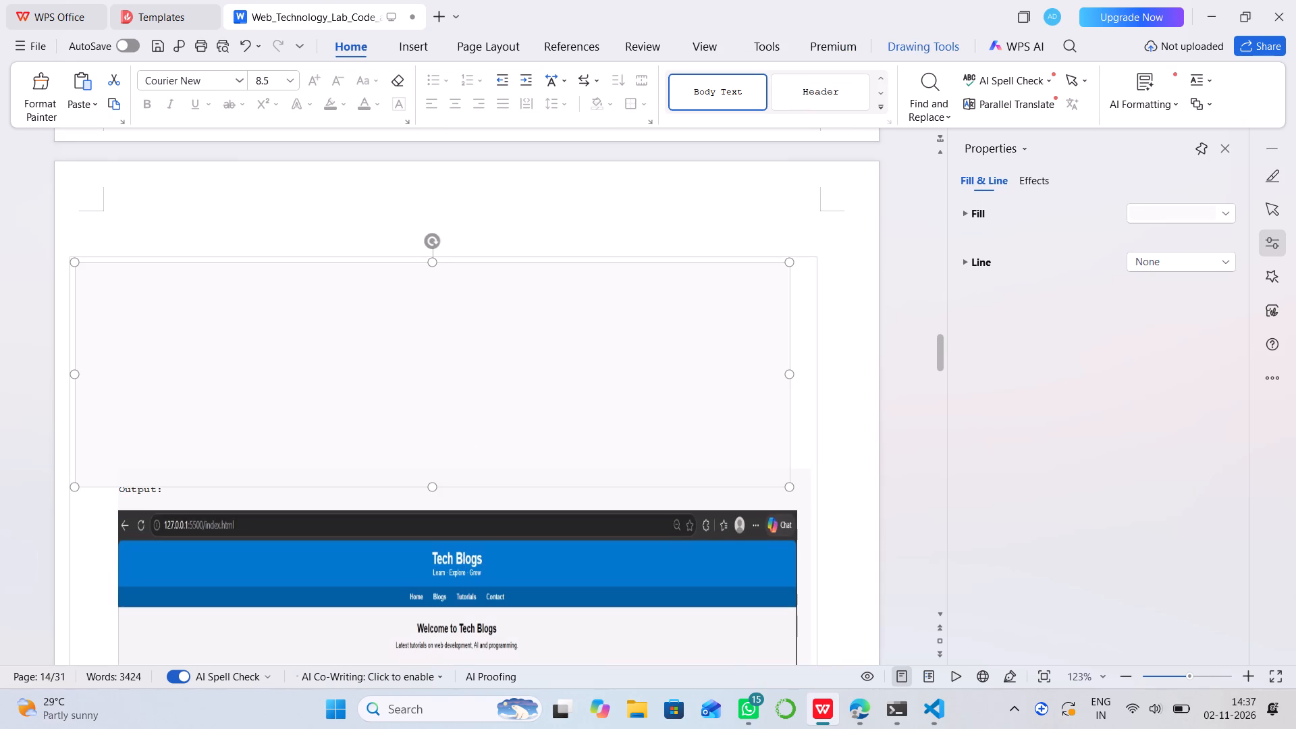
pyautogui.rightClick(427, 263)
pyautogui.click(491, 43)
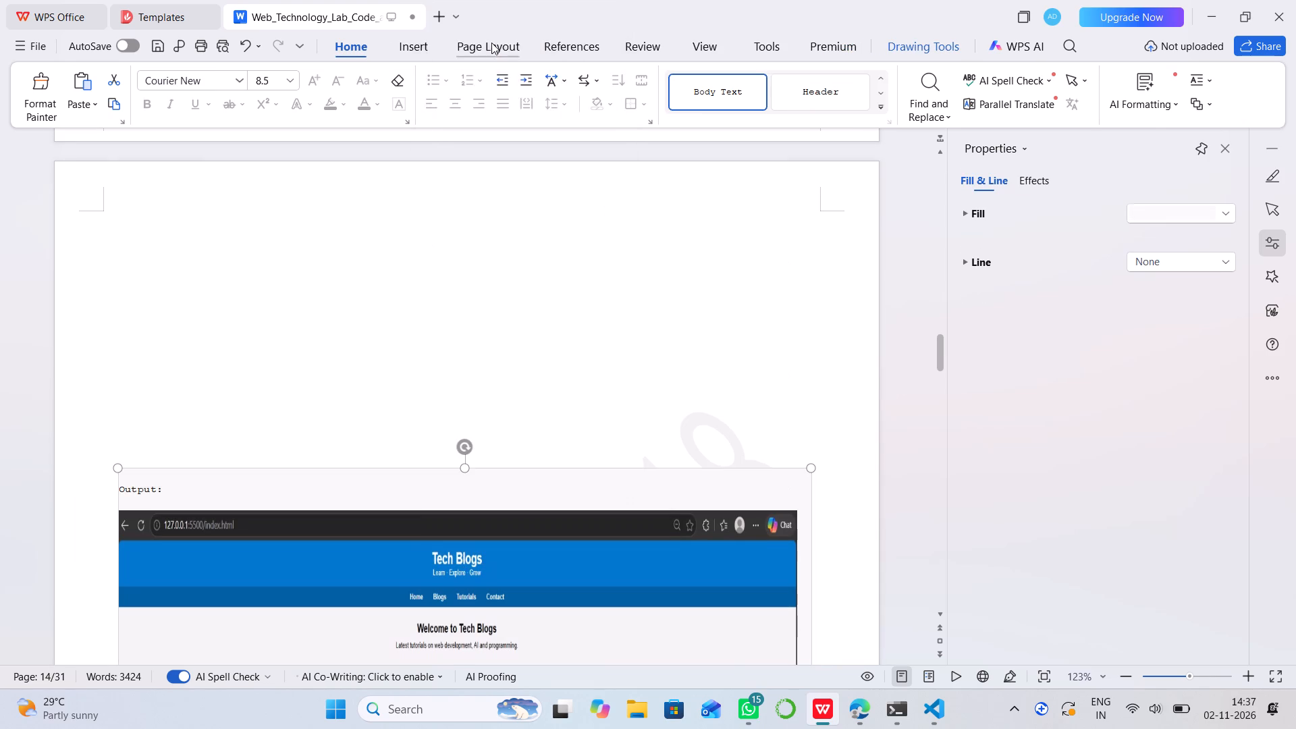
# Paste the cut HTML code as body text at the top of page 14.
pyautogui.click(213, 196)
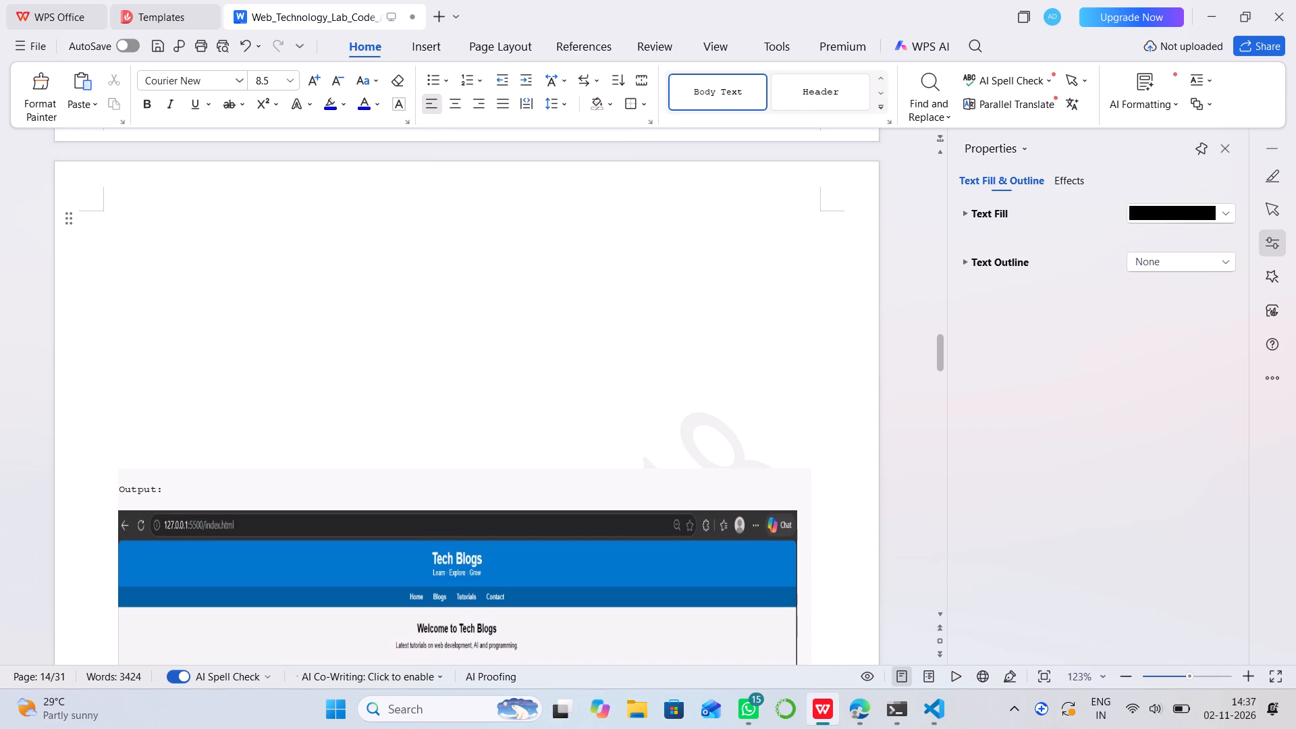
pyautogui.hotkey('ctrl', 'v')
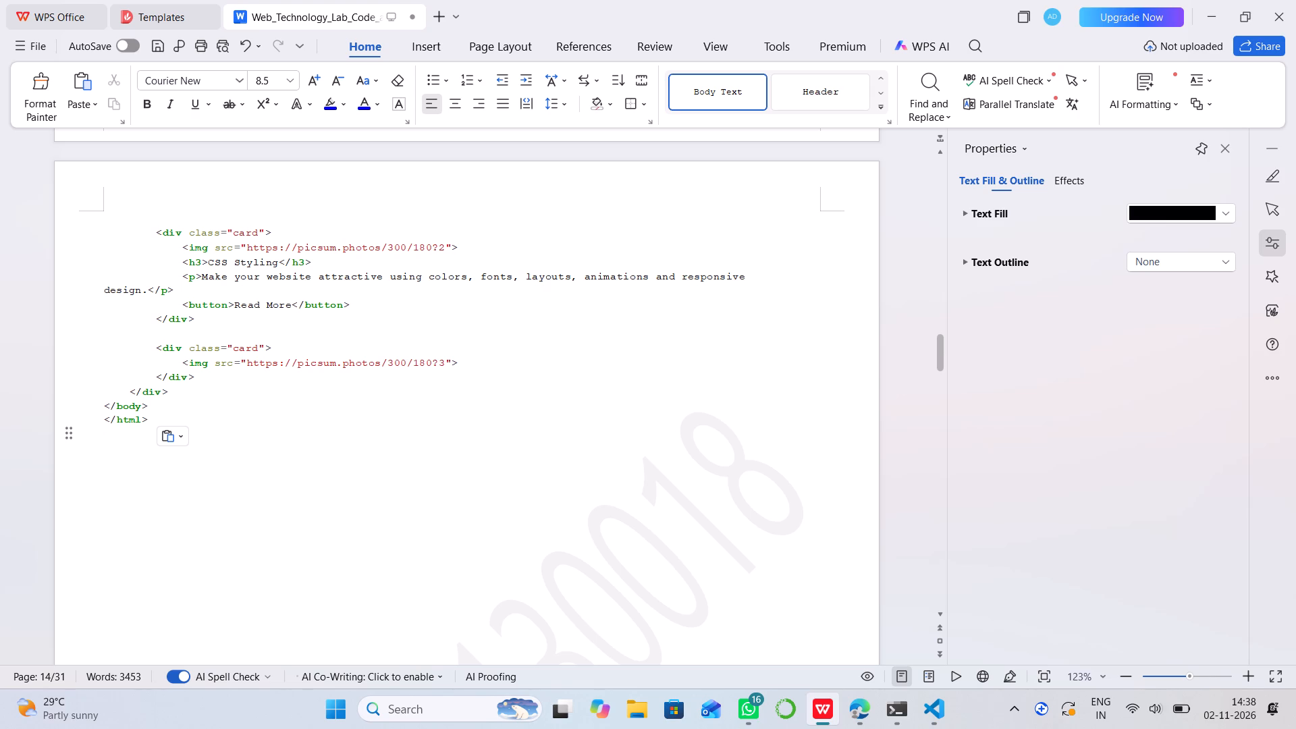
pyautogui.click(224, 435)
# Cut the Tech Blogs screenshot out of the output text box.
pyautogui.scroll(-1, 224, 435)
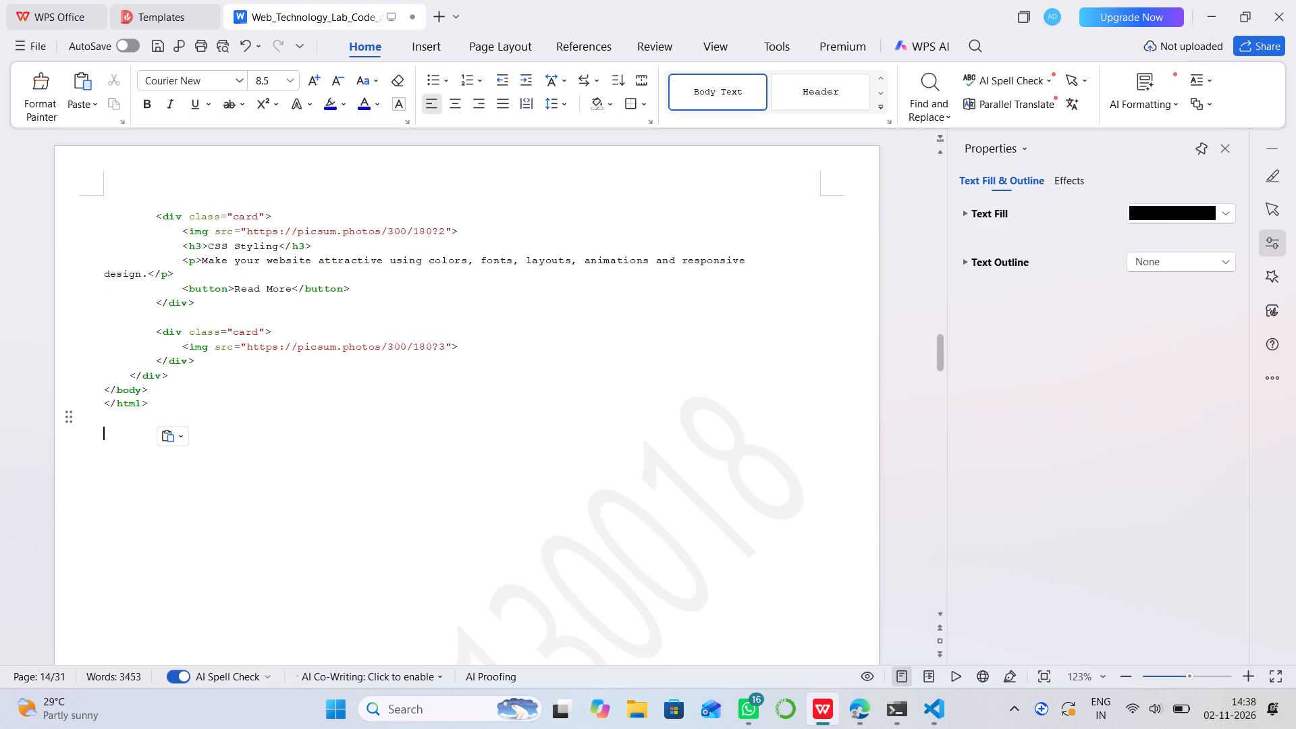
pyautogui.scroll(-3, 224, 435)
pyautogui.scroll(-1, 185, 558)
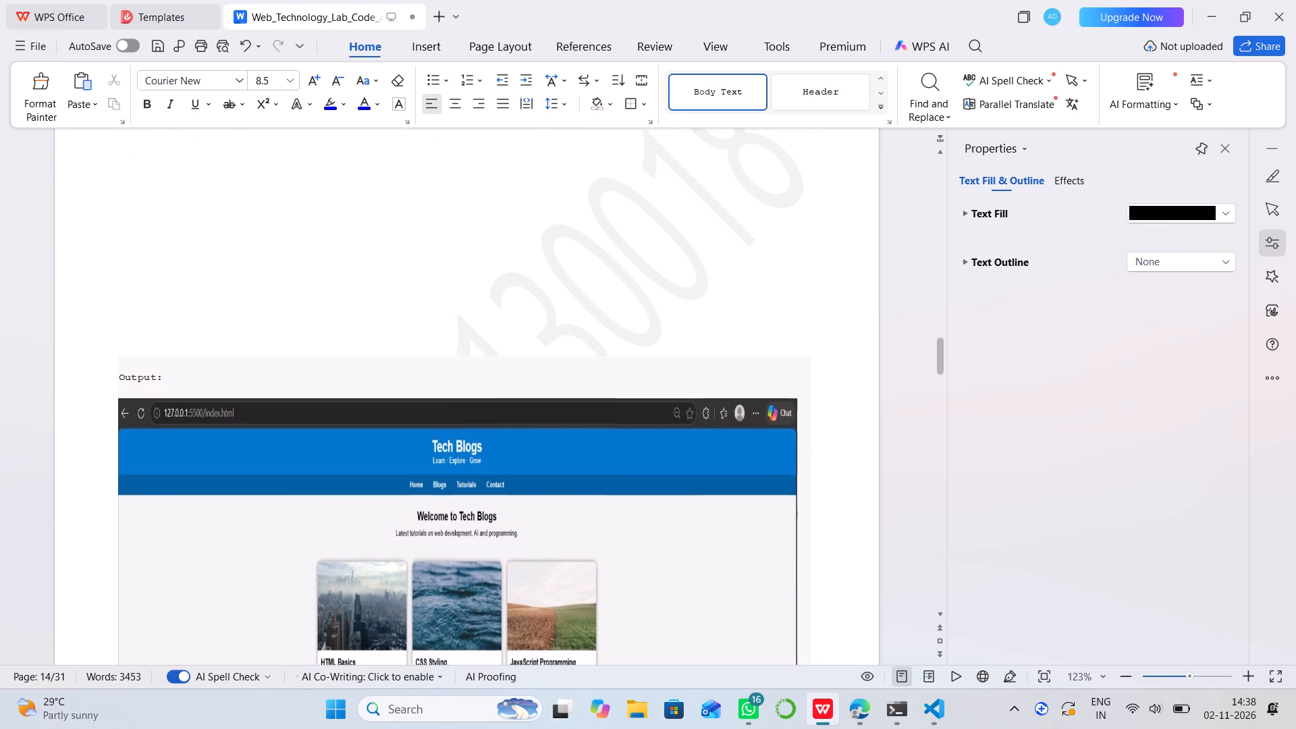
pyautogui.rightClick(207, 474)
pyautogui.click(139, 479)
pyautogui.click(166, 472)
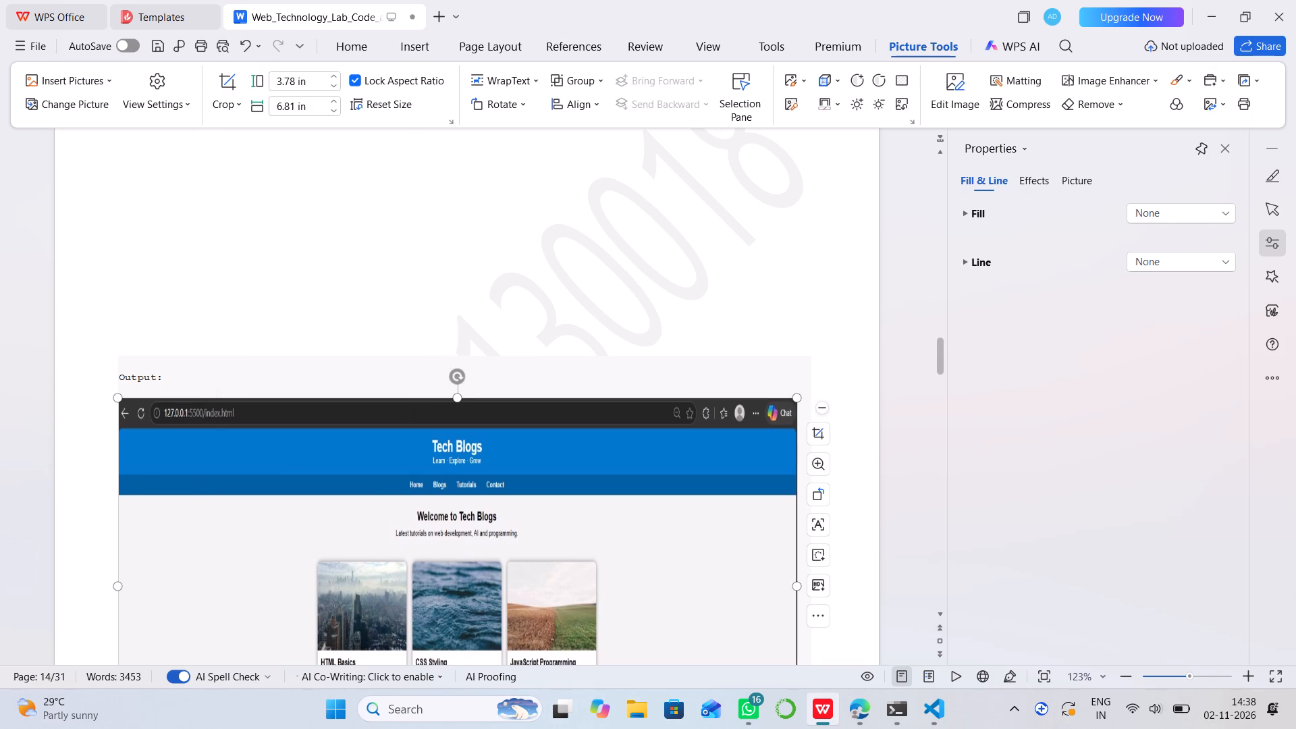
pyautogui.hotkey('ctrl', 'x')
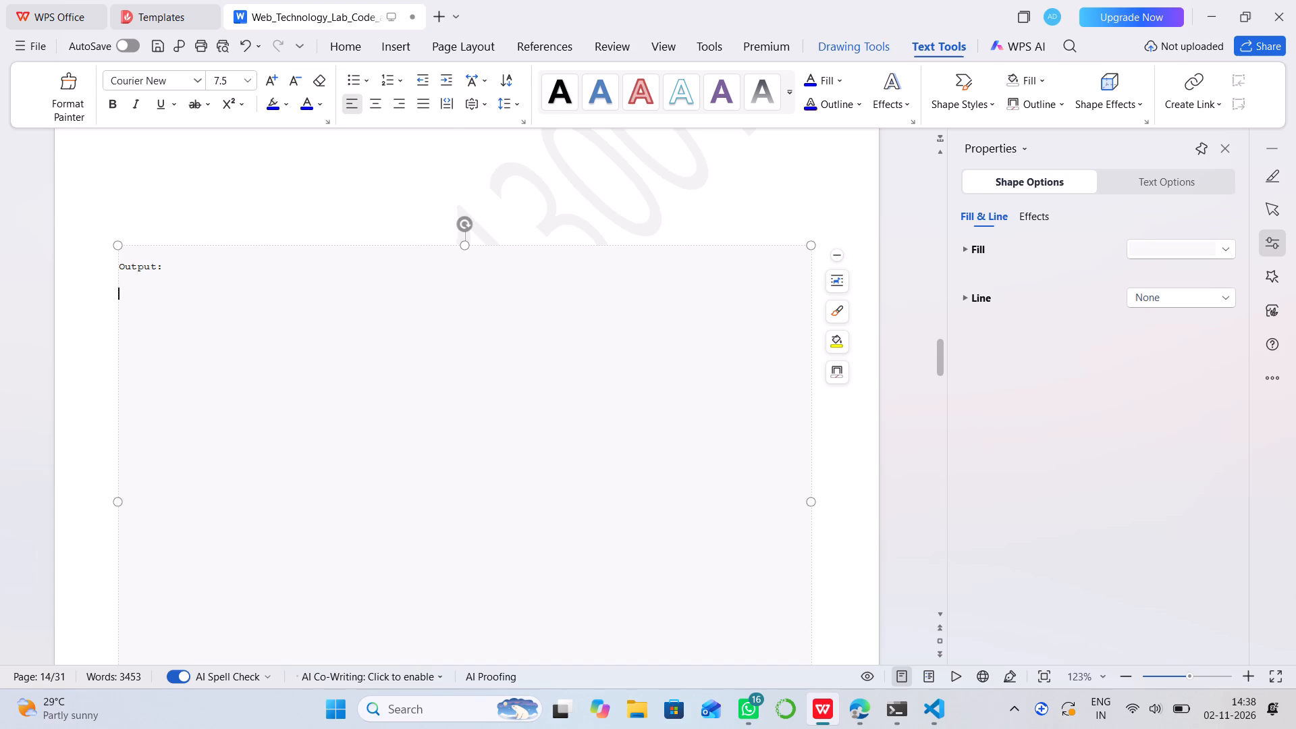
# Delete the shaded text box that holds only the old Output: label.
pyautogui.scroll(1, 182, 259)
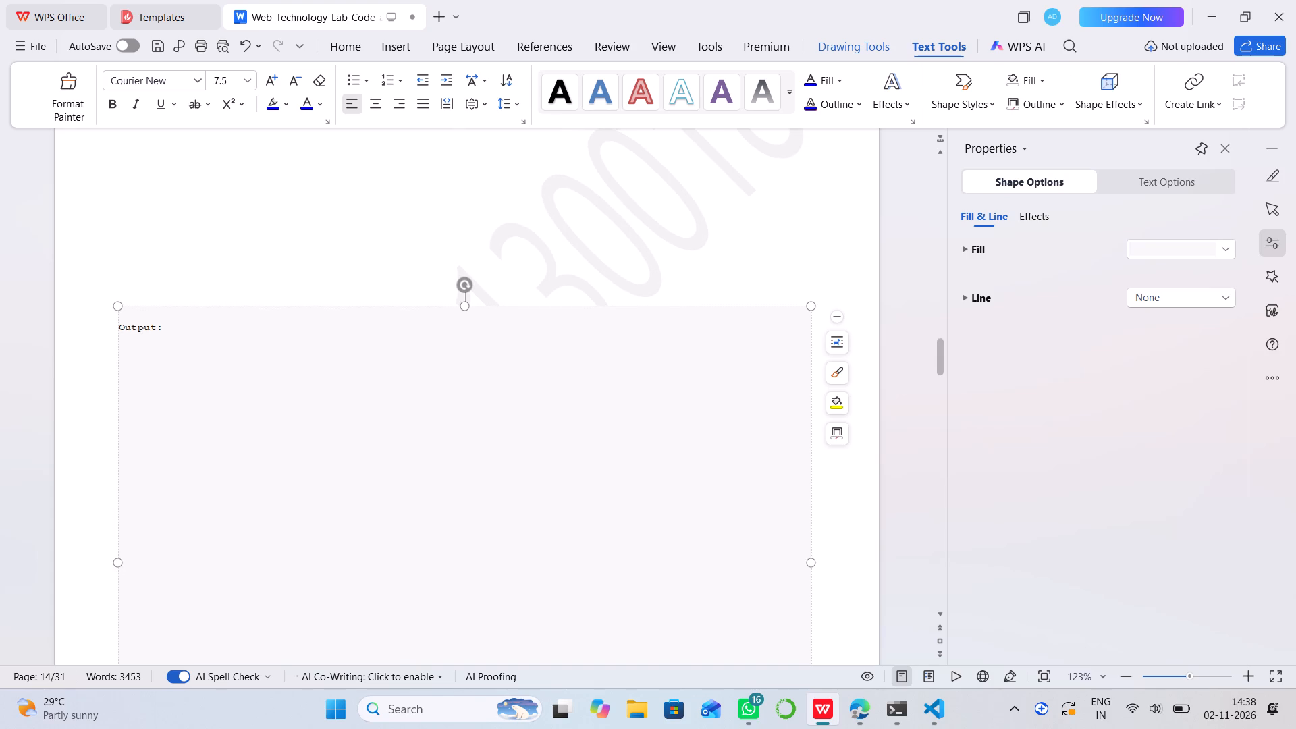
pyautogui.rightClick(159, 306)
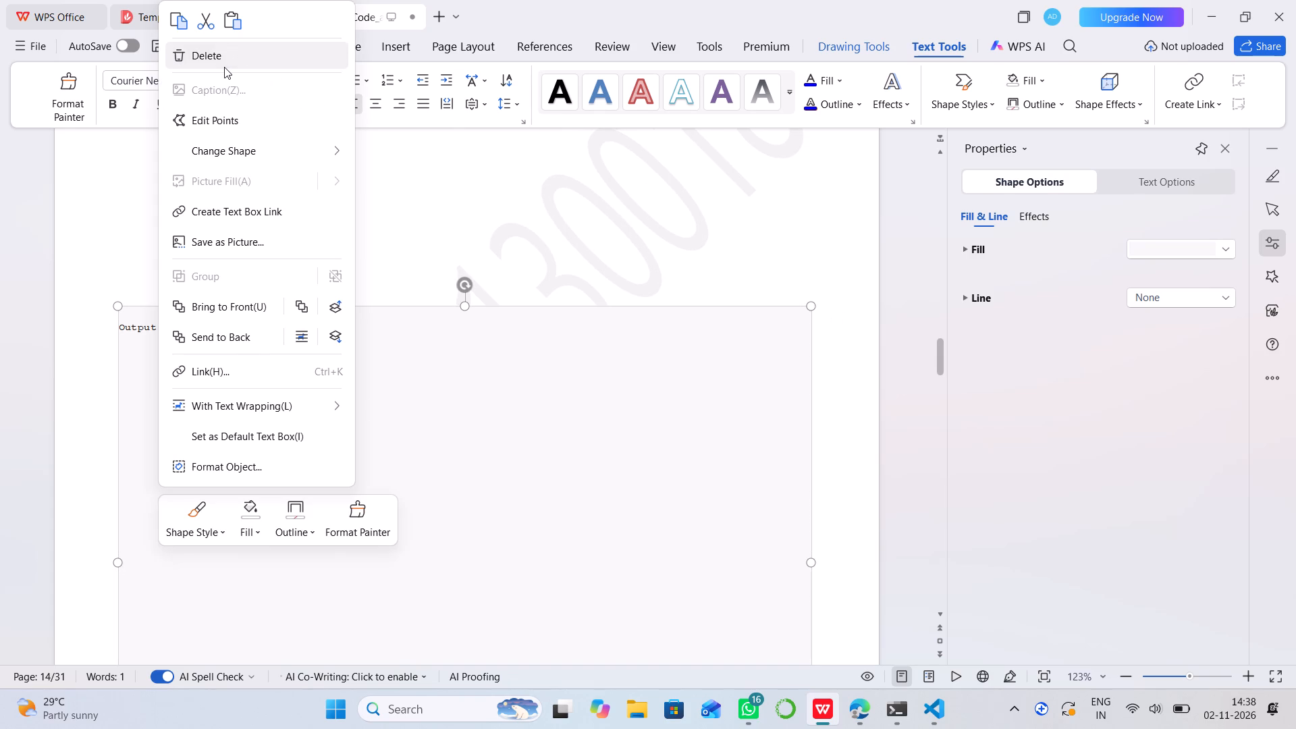
pyautogui.click(224, 67)
# Add an OUTPUT: label a few lines below the </html> line, in bold at font size 10.5.
pyautogui.scroll(2, 174, 214)
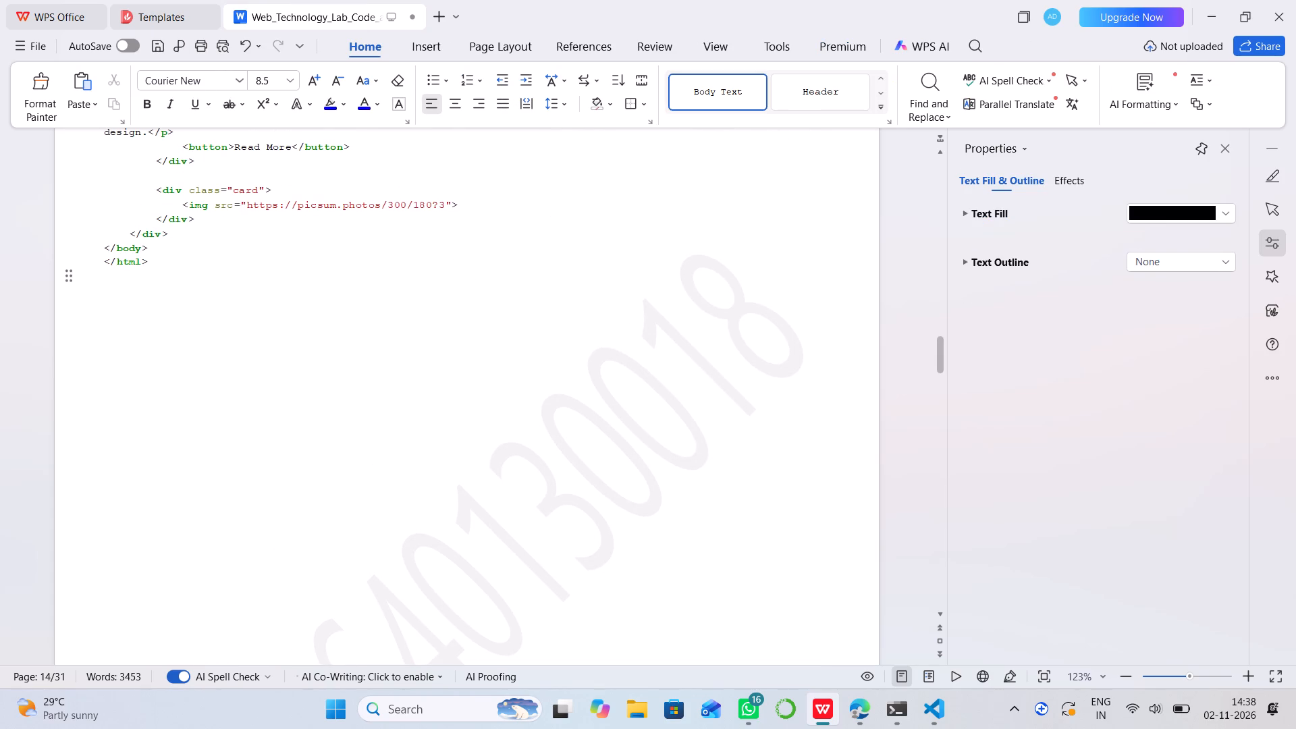
pyautogui.press('Return')
pyautogui.press('Return')
pyautogui.write('OUTPUT')
pyautogui.hotkey('shift', ':')
pyautogui.moveTo(155, 314); pyautogui.dragTo(104, 316)
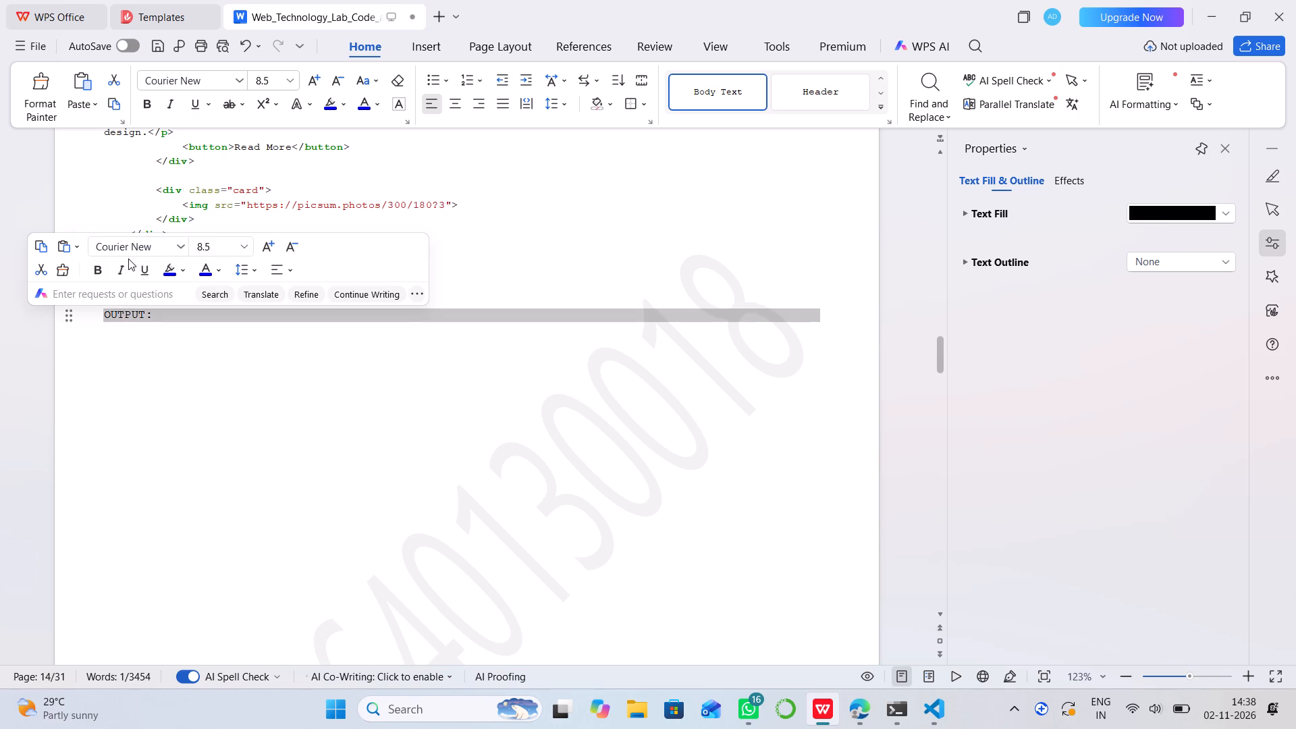
pyautogui.click(98, 272)
pyautogui.click(239, 244)
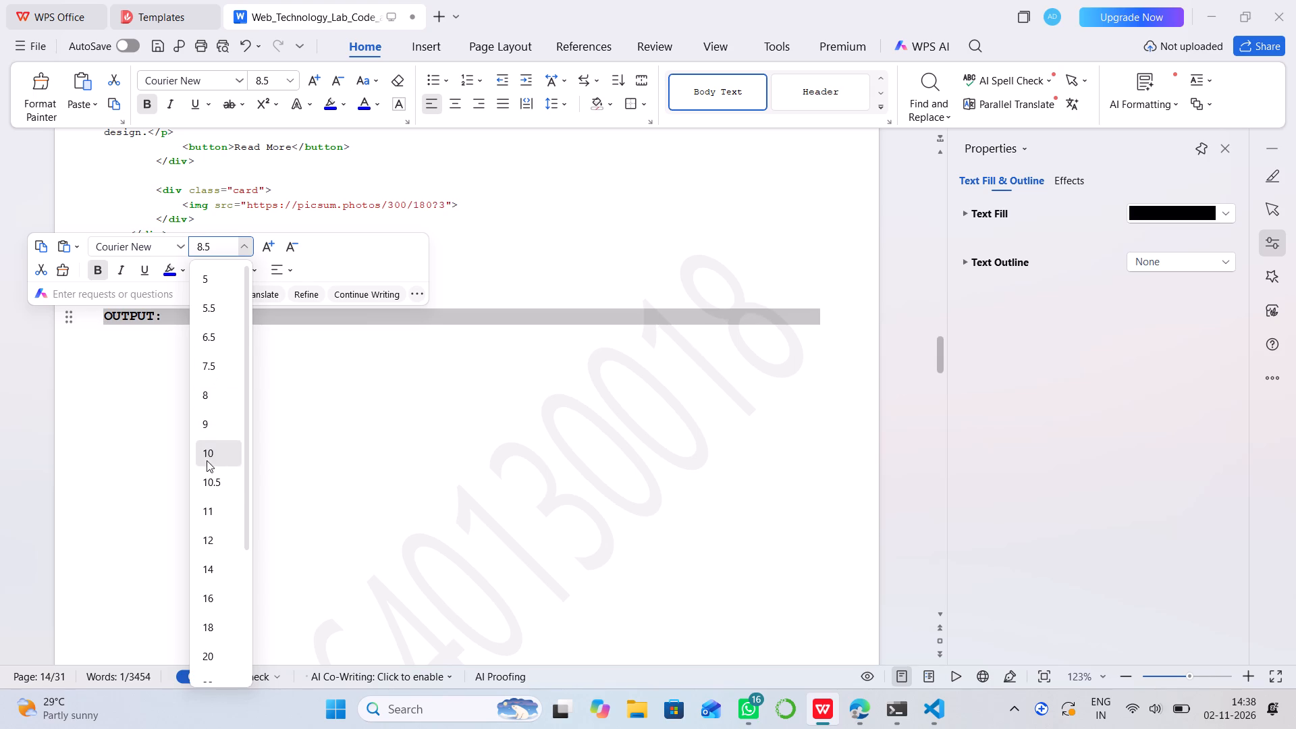
pyautogui.click(207, 477)
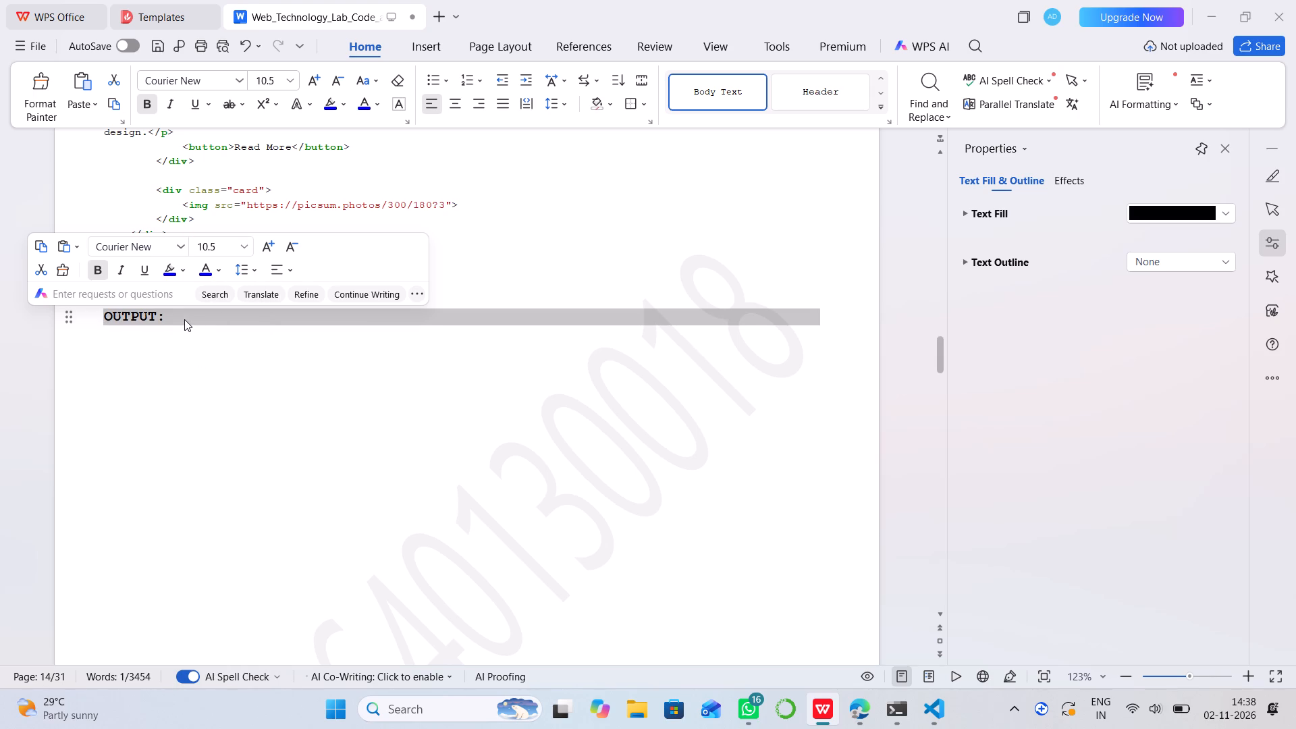
# Paste the Tech Blogs screenshot into the body under the OUTPUT: label and move it up closer to the label.
pyautogui.click(184, 319)
pyautogui.press('Return')
pyautogui.press('Return')
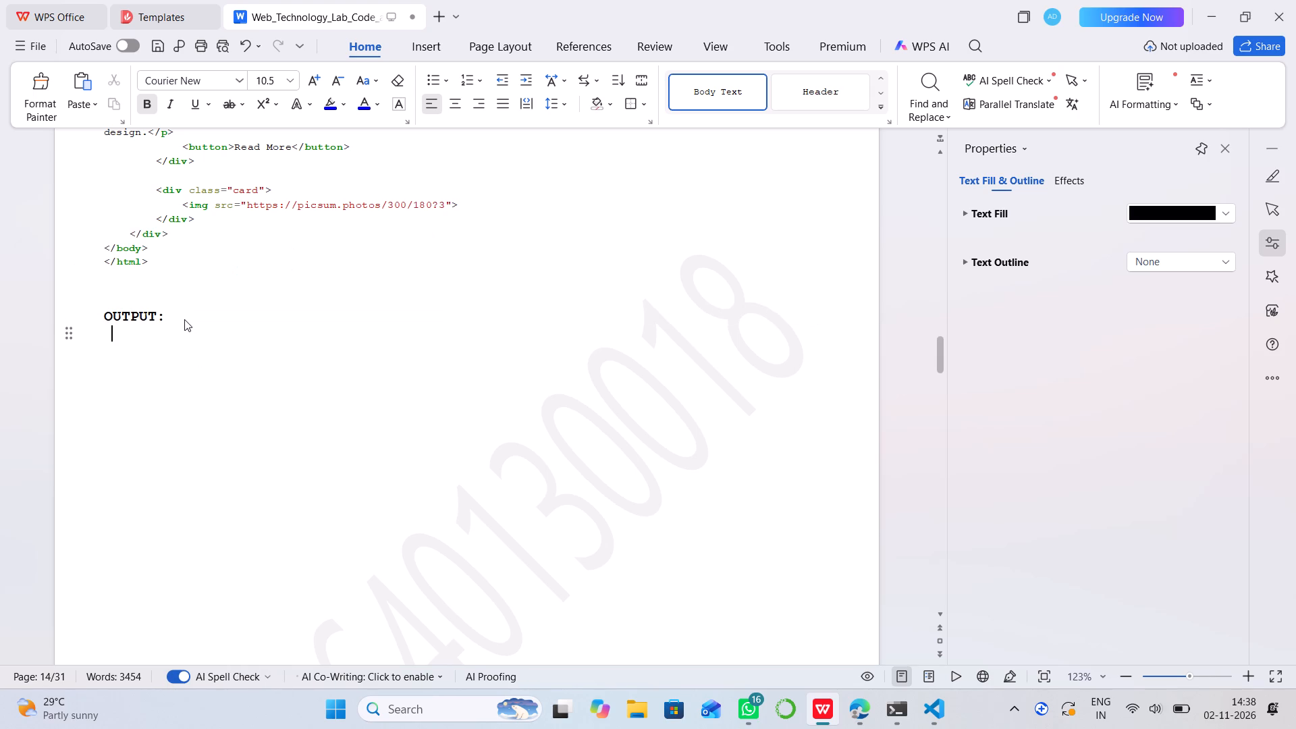
pyautogui.press('Return')
pyautogui.hotkey('ctrl', 'v')
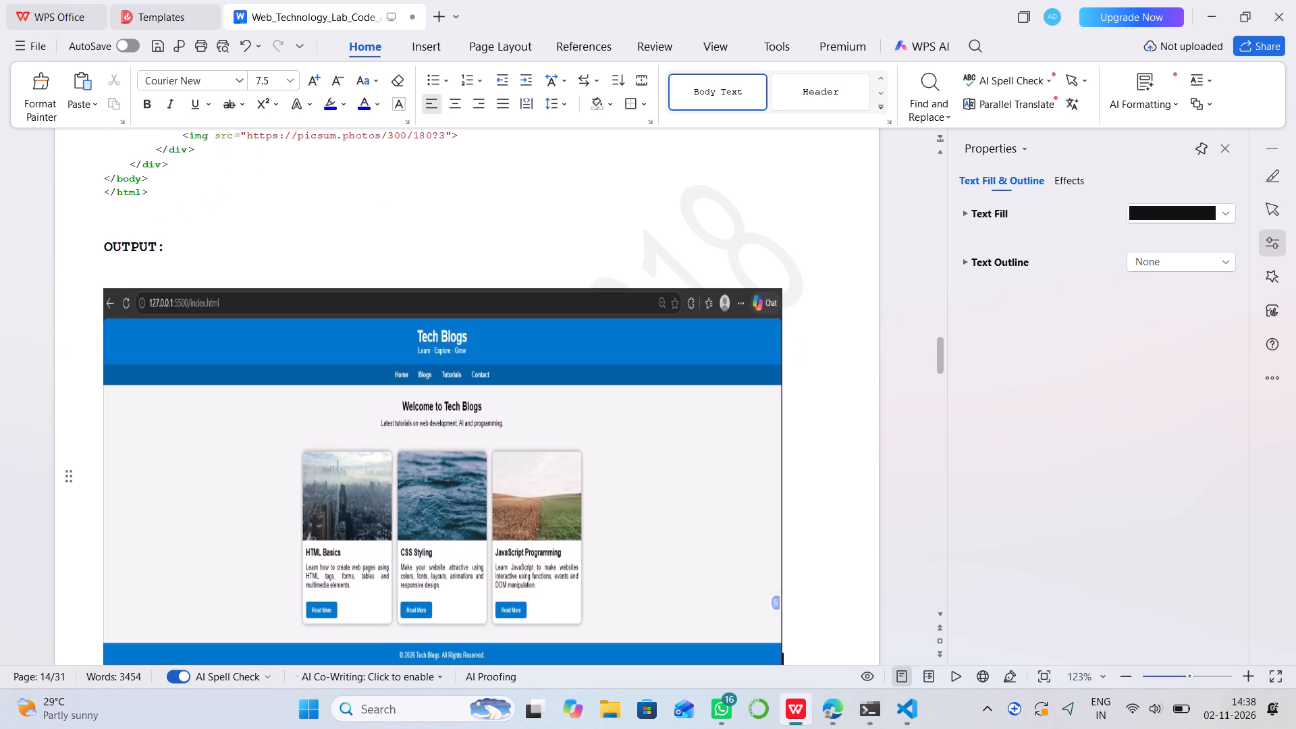
pyautogui.moveTo(180, 306); pyautogui.dragTo(176, 273)
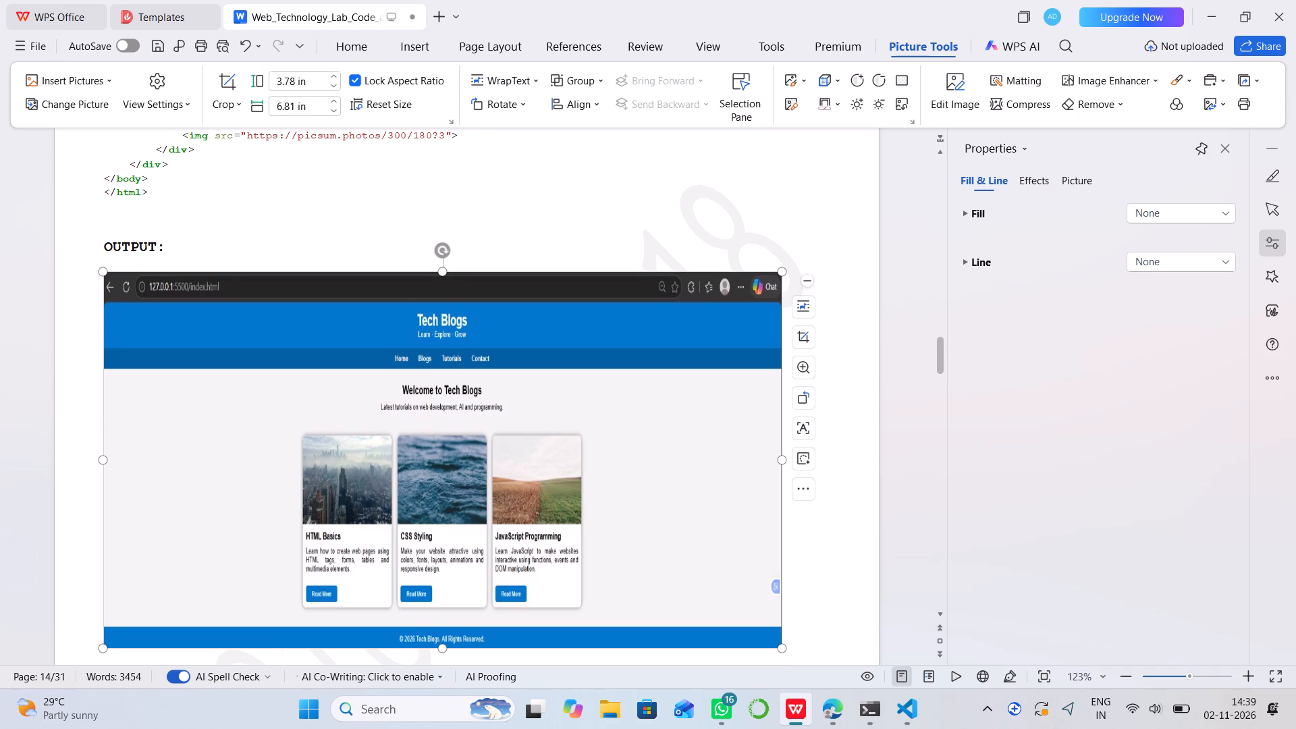
# Look through the Experiment 4 and Experiment 5 pages for remaining frames and layout problems.
pyautogui.scroll(-9, 361, 504)
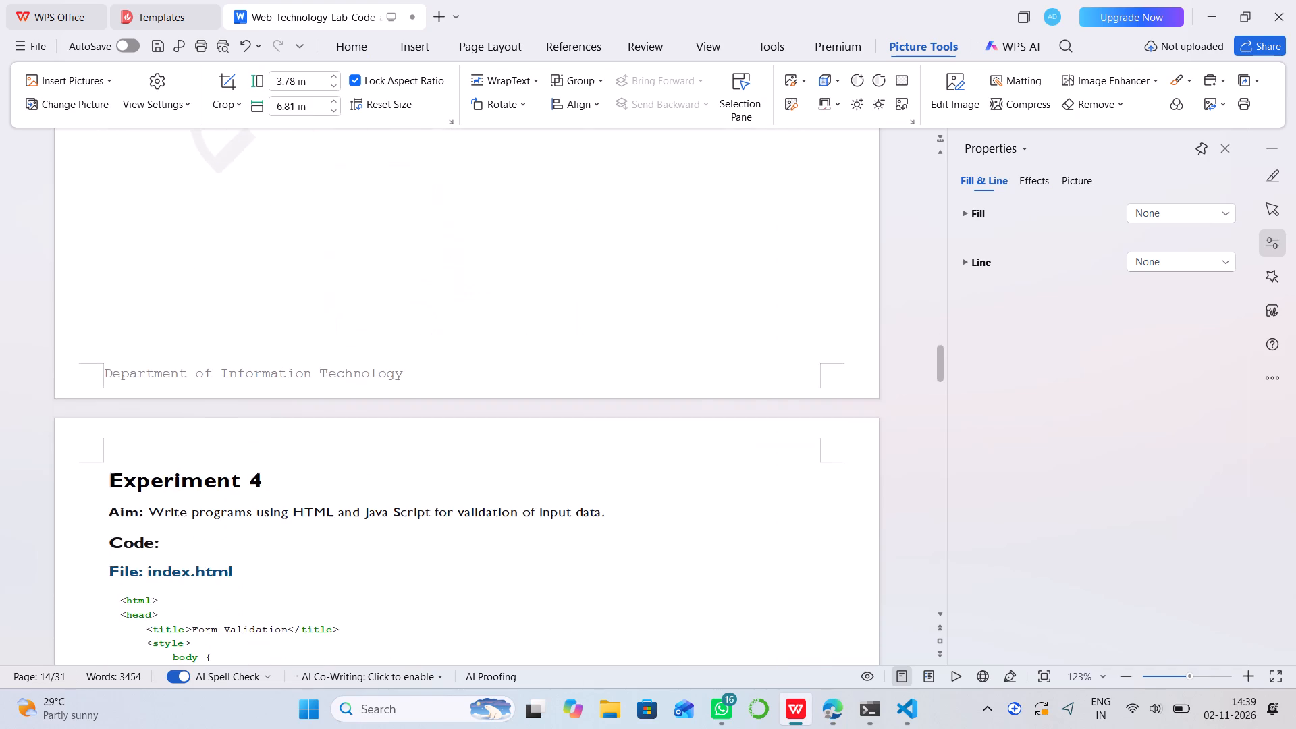
pyautogui.scroll(-9, 361, 504)
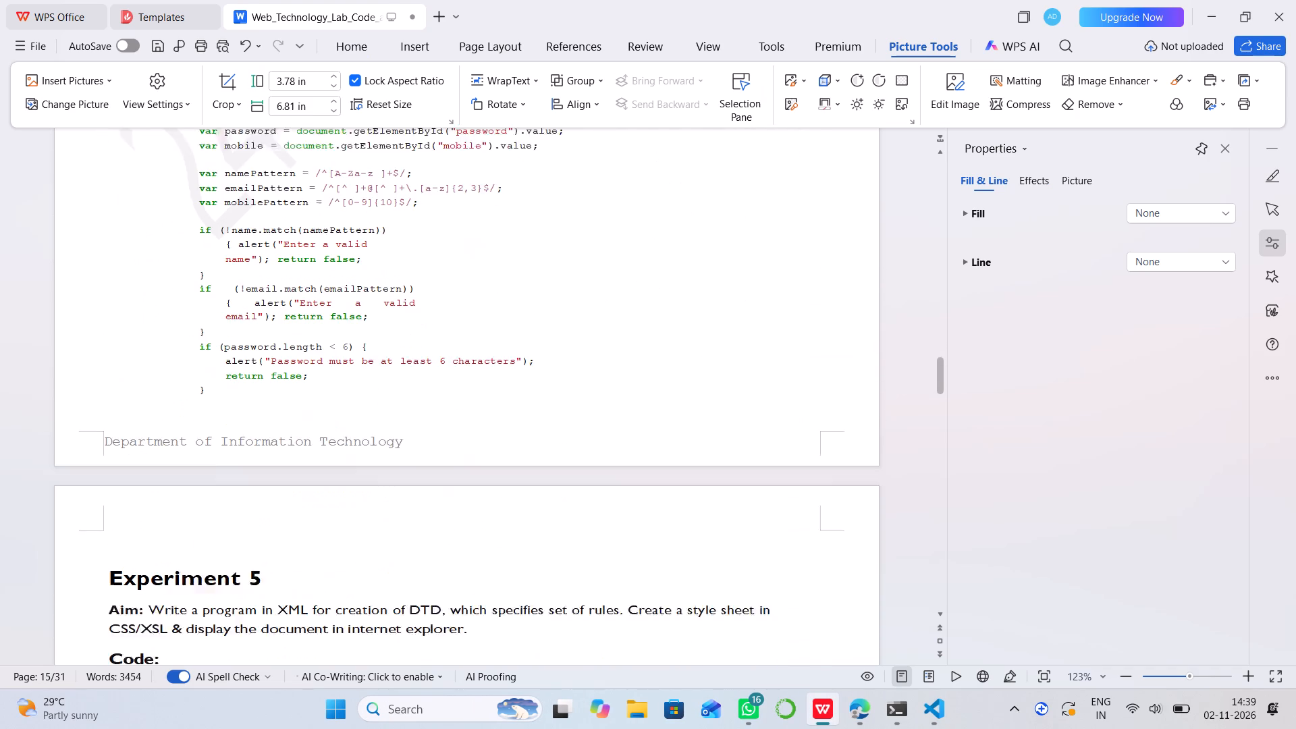
pyautogui.scroll(-6, 361, 504)
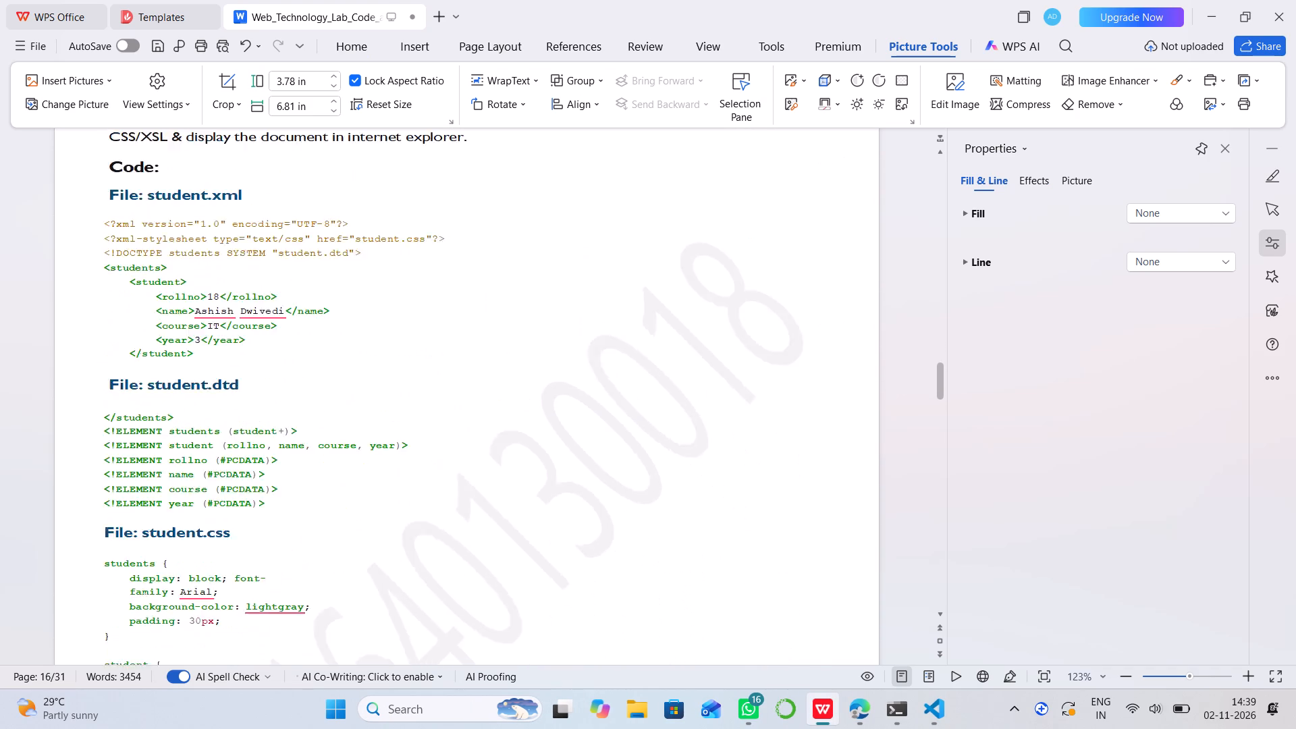
# Look through the Experiment 5, 6 and 7 pages, and back over Experiment 4, for remaining frames and code or output layout problems.
pyautogui.scroll(-7, 361, 504)
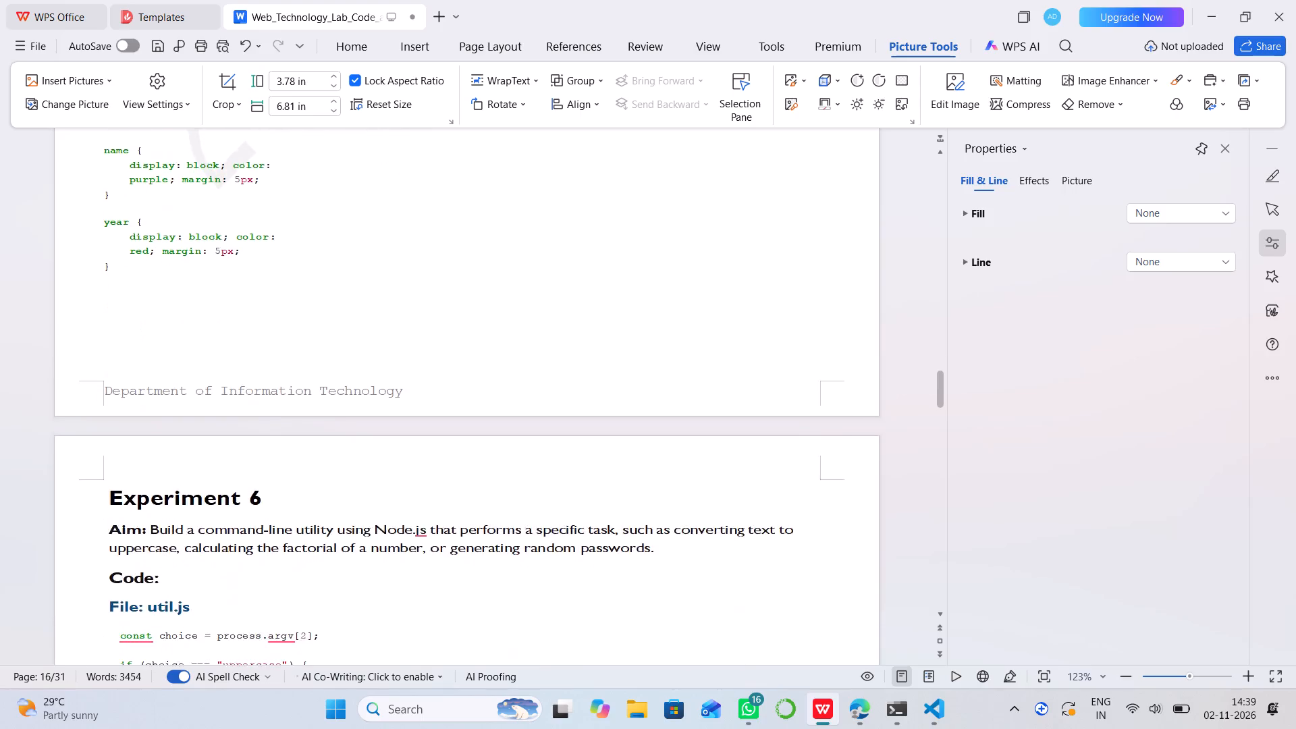
pyautogui.scroll(-2, 361, 504)
pyautogui.click(361, 504)
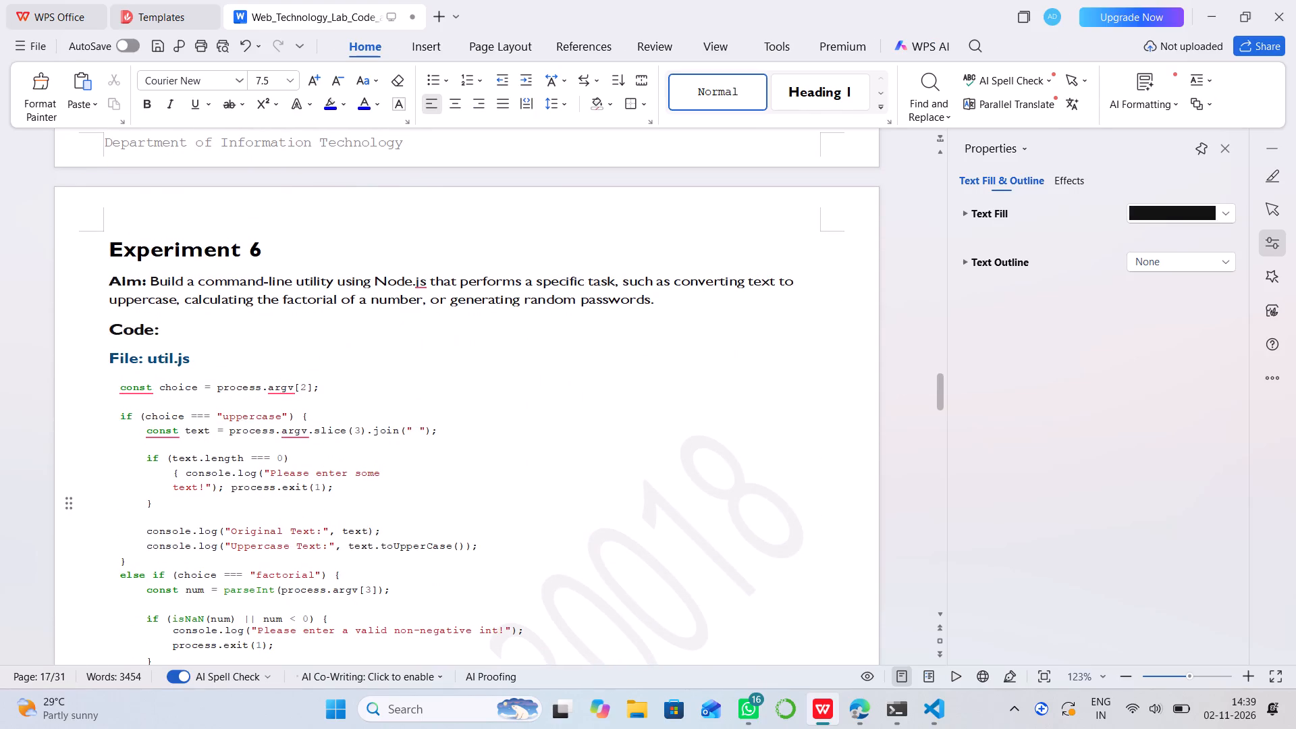
pyautogui.click(398, 487)
pyautogui.scroll(-8, 398, 487)
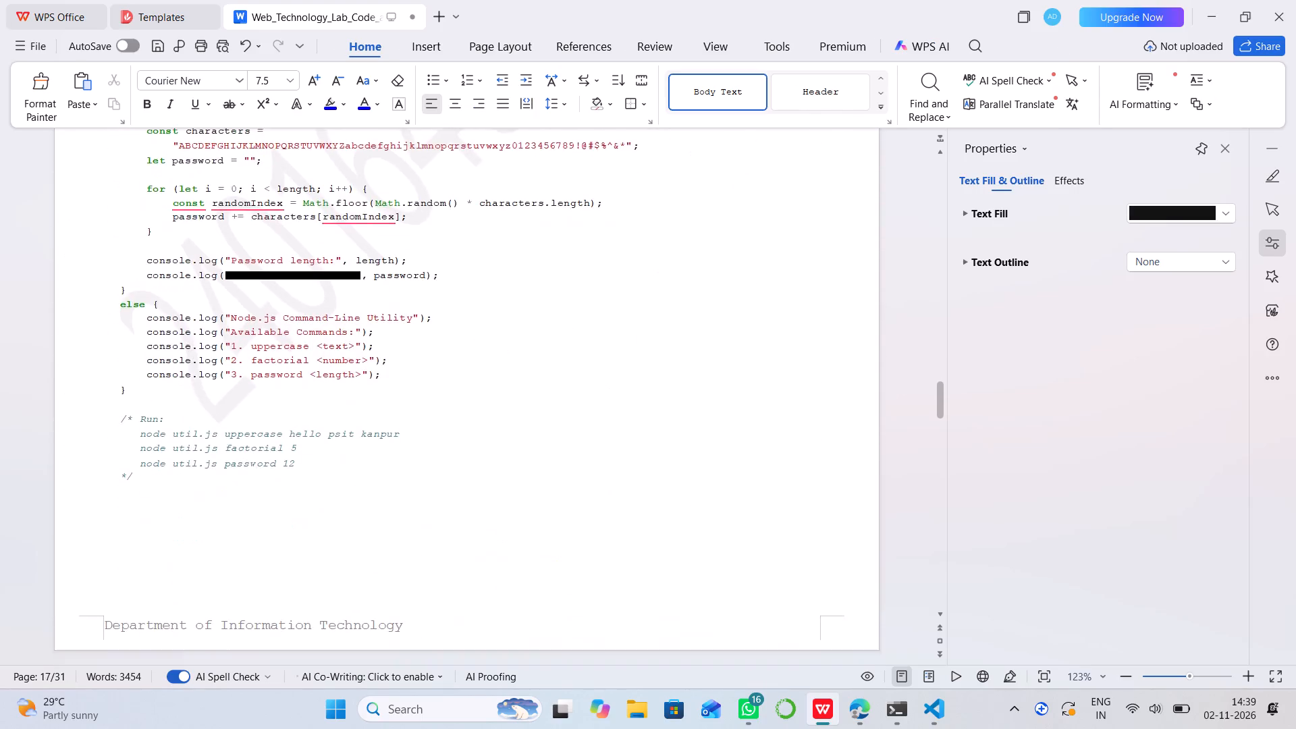
pyautogui.scroll(-3, 398, 487)
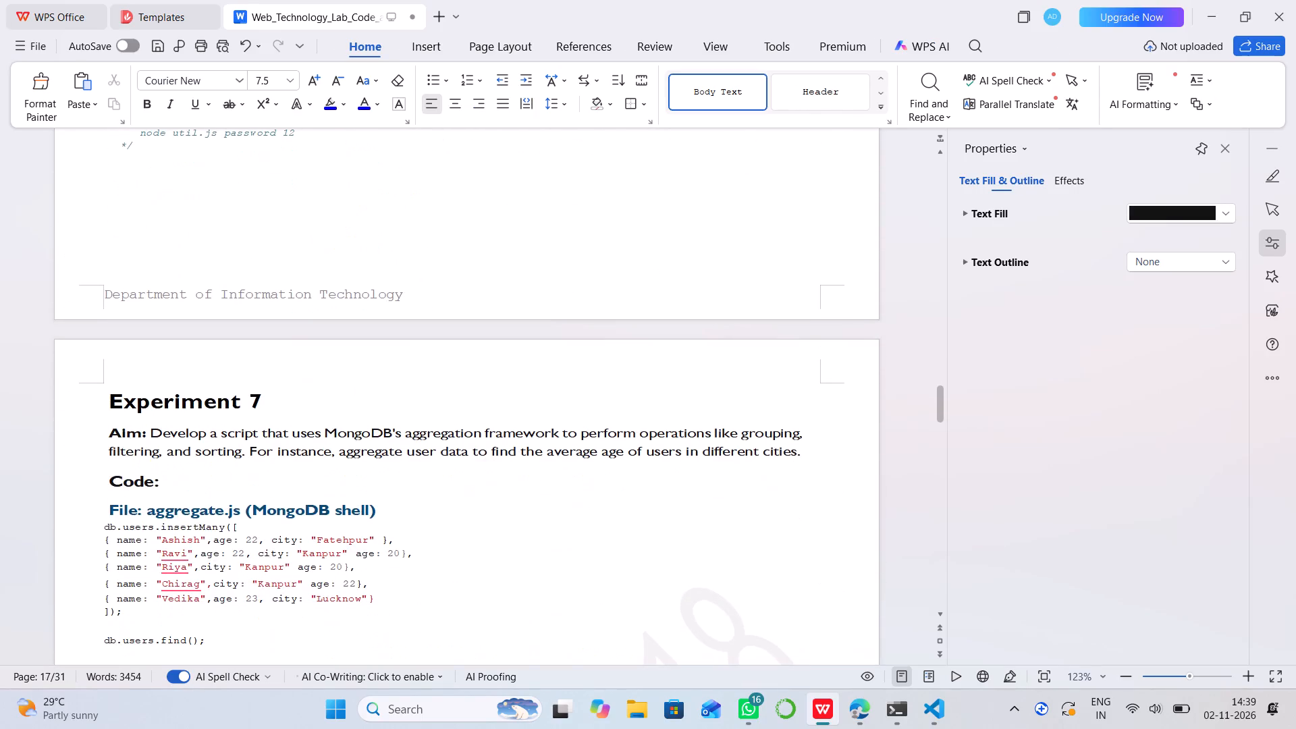
pyautogui.scroll(13, 454, 213)
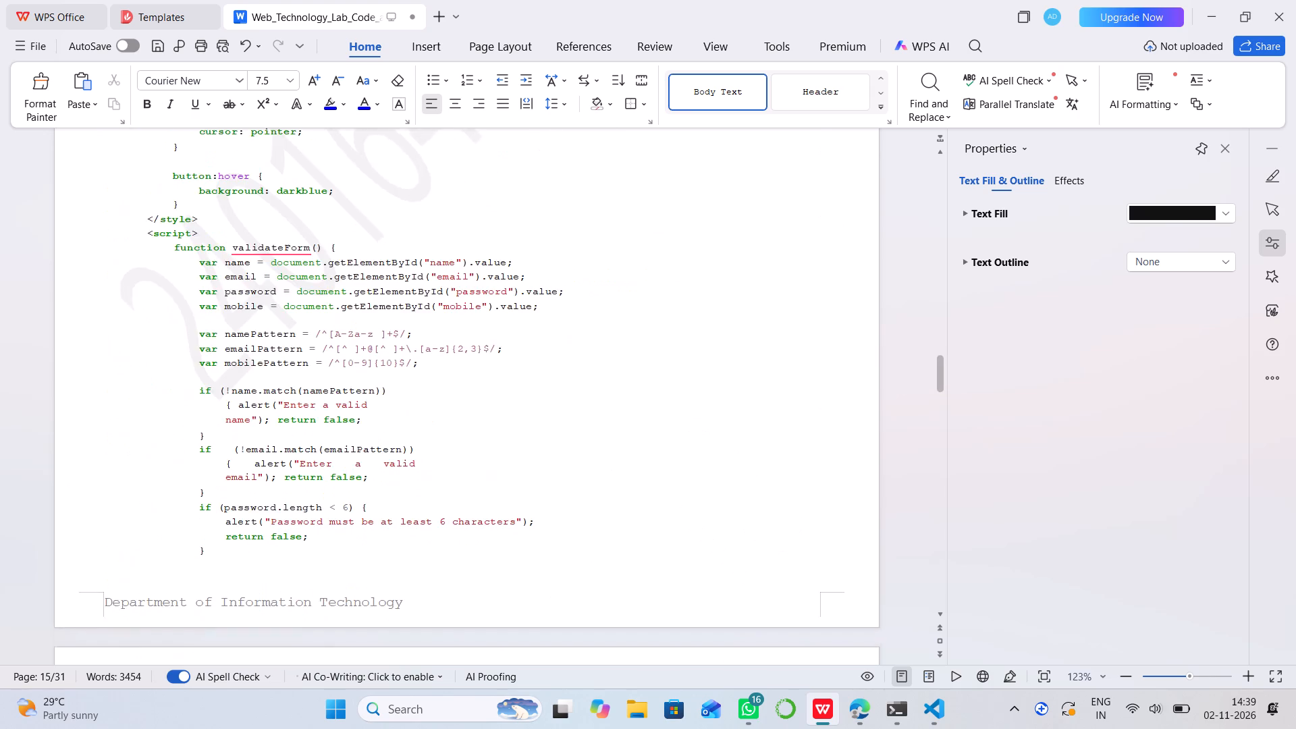
pyautogui.scroll(4, 454, 213)
pyautogui.scroll(-4, 454, 213)
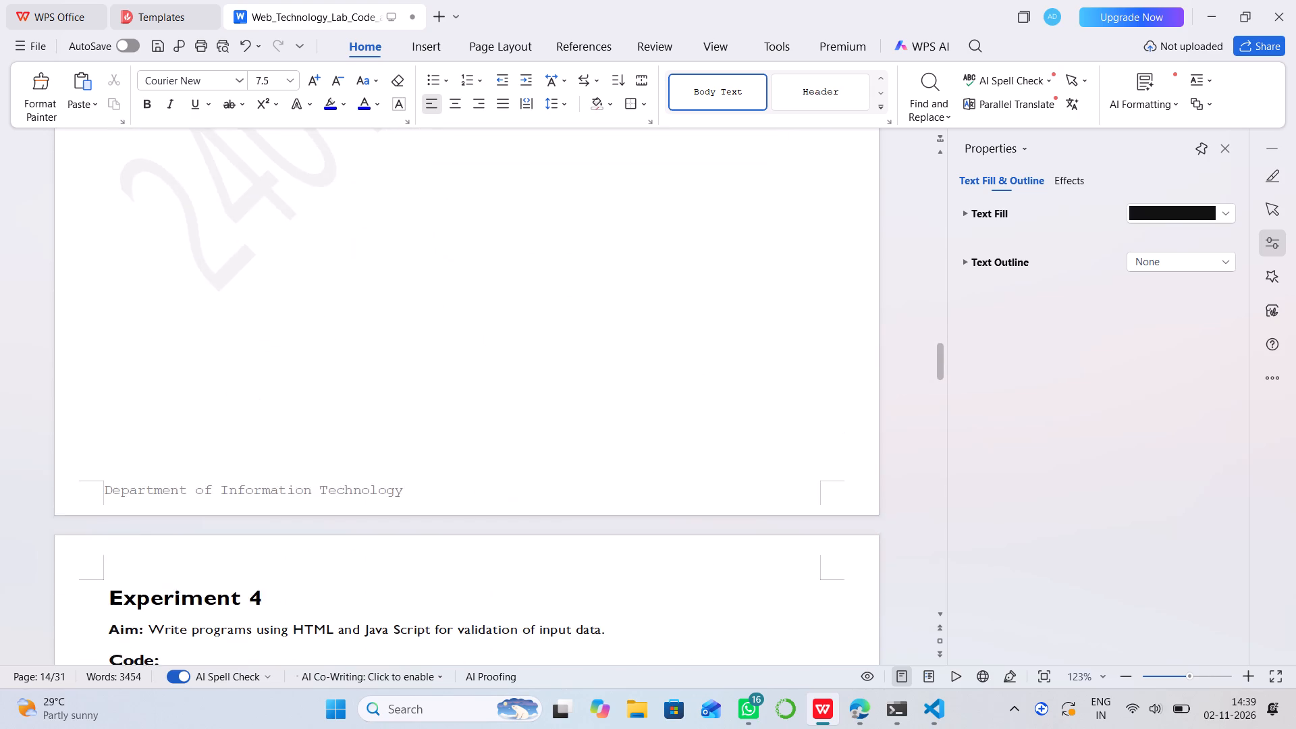
pyautogui.scroll(-7, 454, 213)
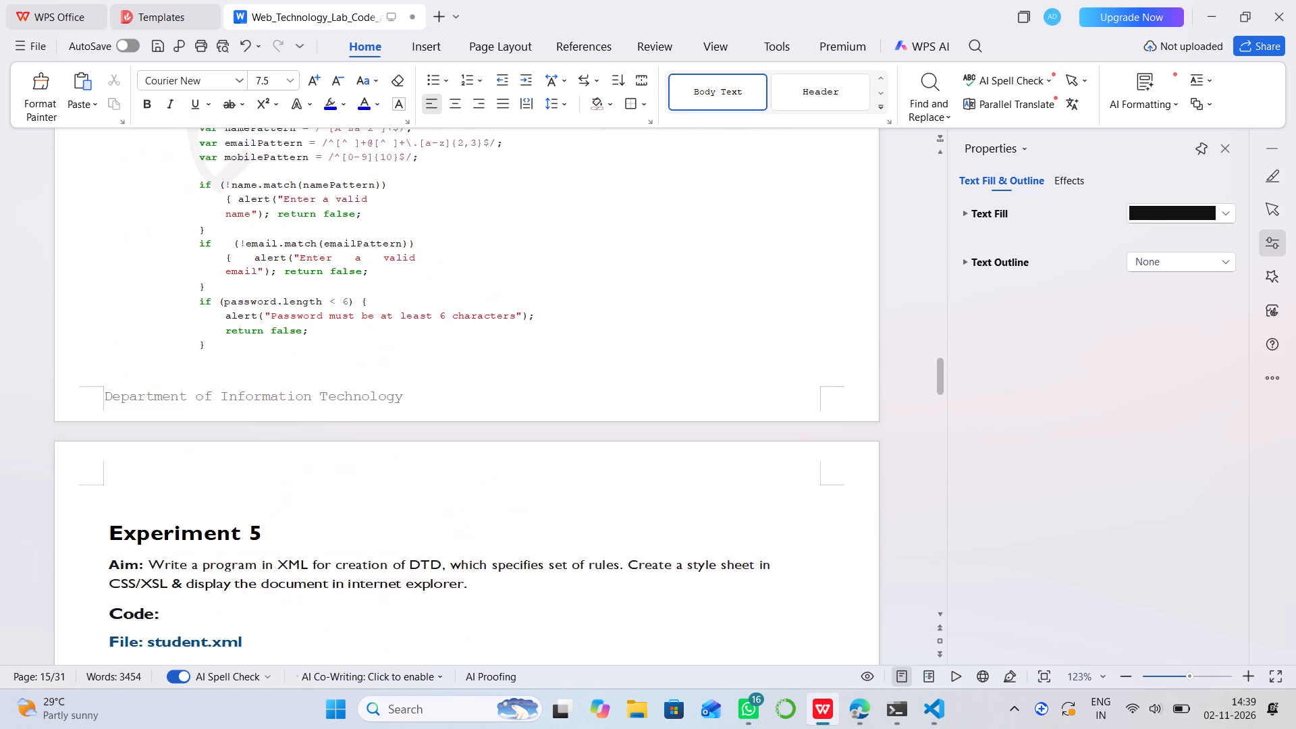
# Insert empty lines after the last closing brace of the Experiment 4 code to open a blank page before Experiment 5.
pyautogui.scroll(-3, 454, 213)
pyautogui.click(283, 265)
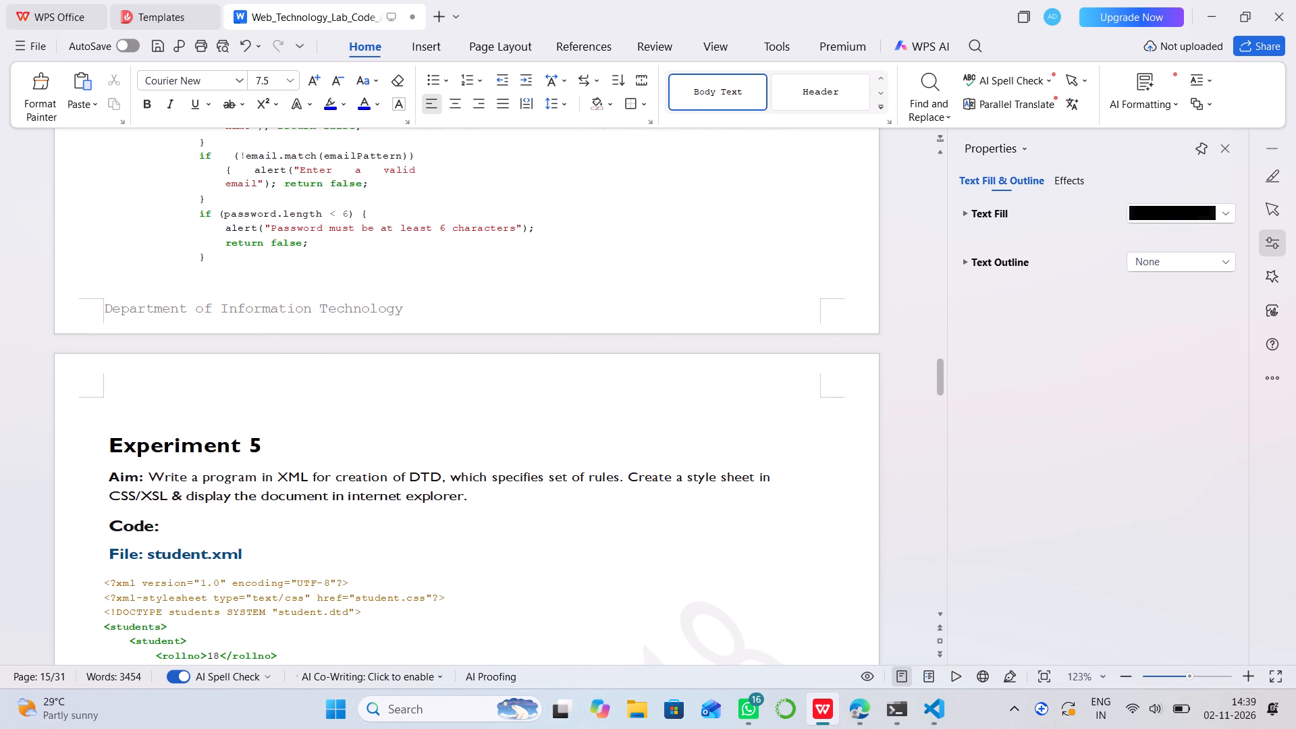
pyautogui.press('Return')
pyautogui.press('Return')
pyautogui.press('Return')
pyautogui.press('Return')
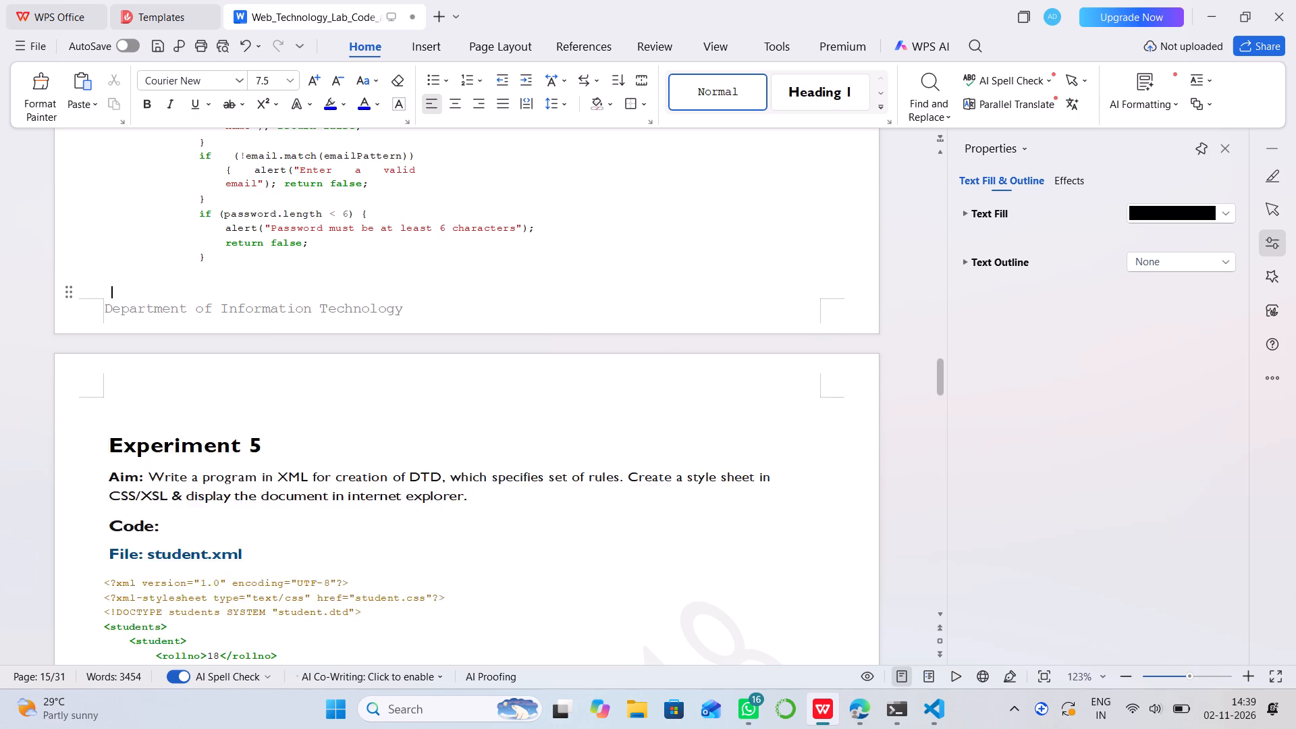
pyautogui.press('Return')
pyautogui.press('Return')
pyautogui.press('Return')
pyautogui.press('Return')
pyautogui.press('Return')
pyautogui.scroll(-3, 283, 265)
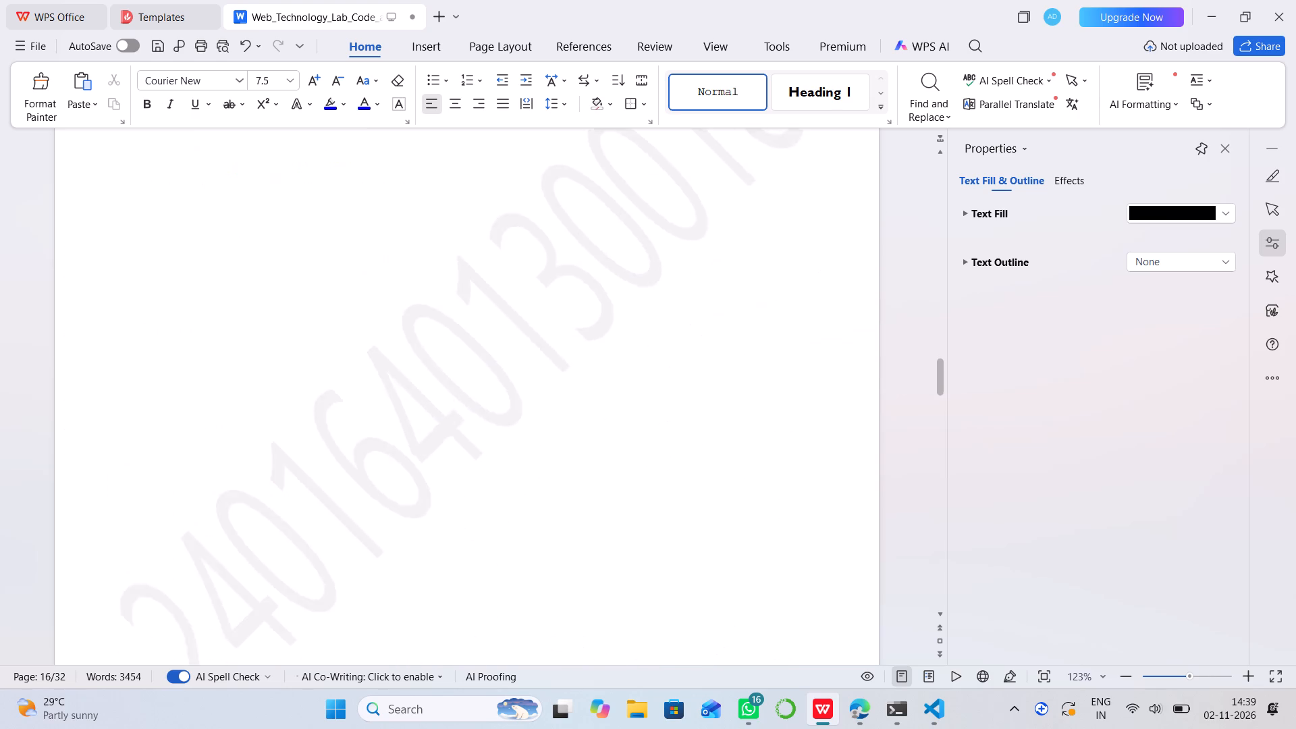
pyautogui.scroll(-8, 283, 265)
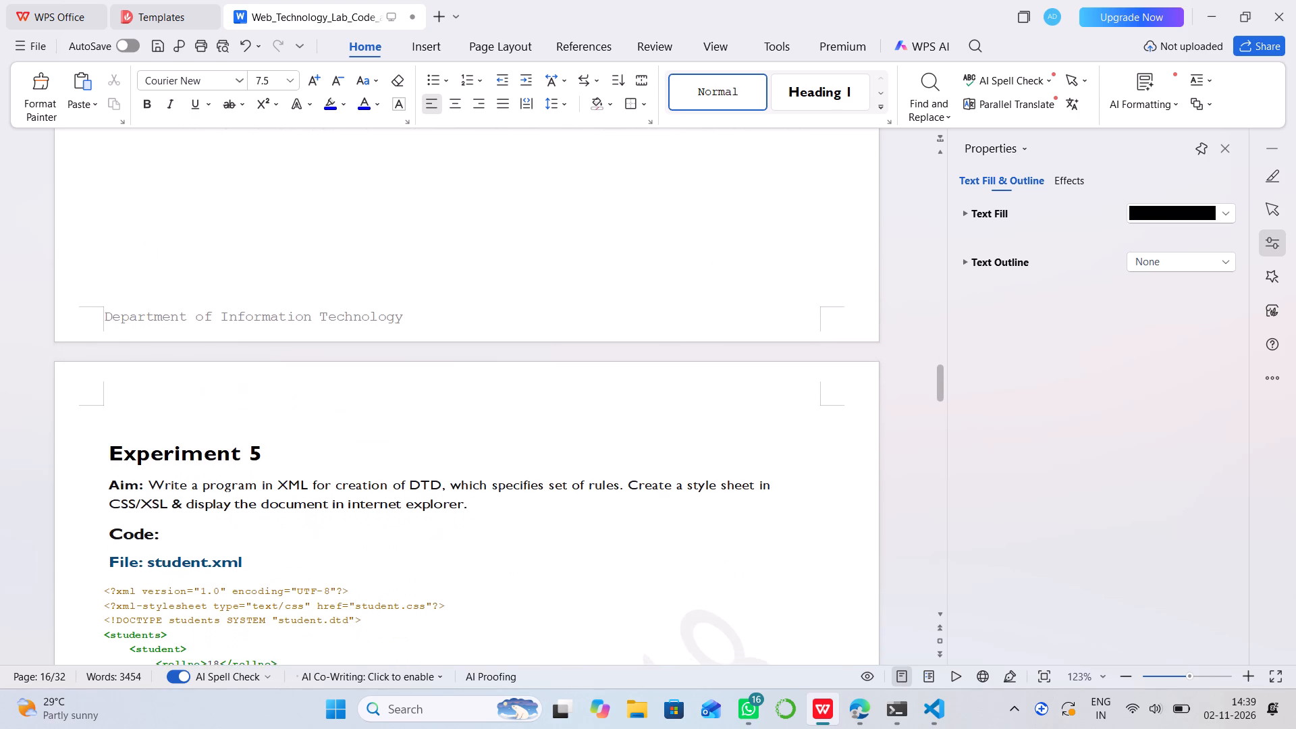
# Delete the extra empty space directly above the Experiment 5 heading.
pyautogui.scroll(-3, 283, 265)
pyautogui.click(138, 437)
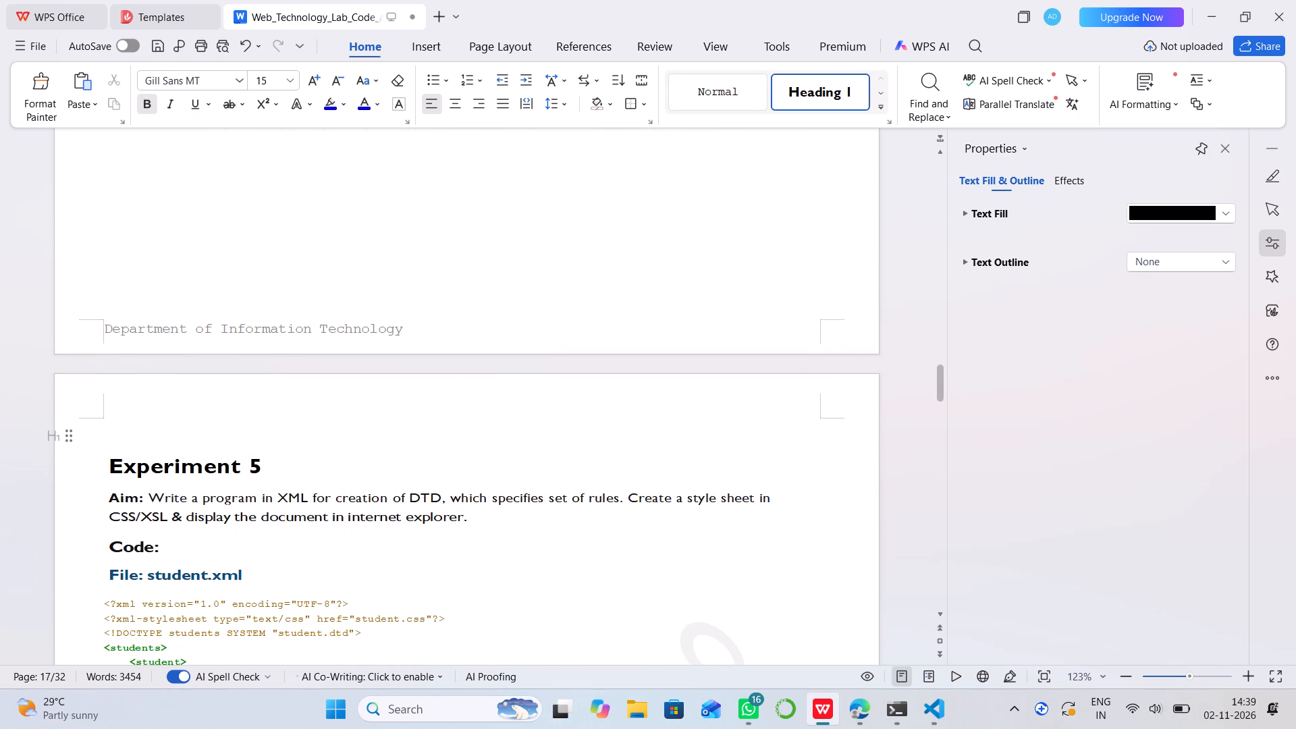
pyautogui.press('BackSpace')
pyautogui.press('BackSpace')
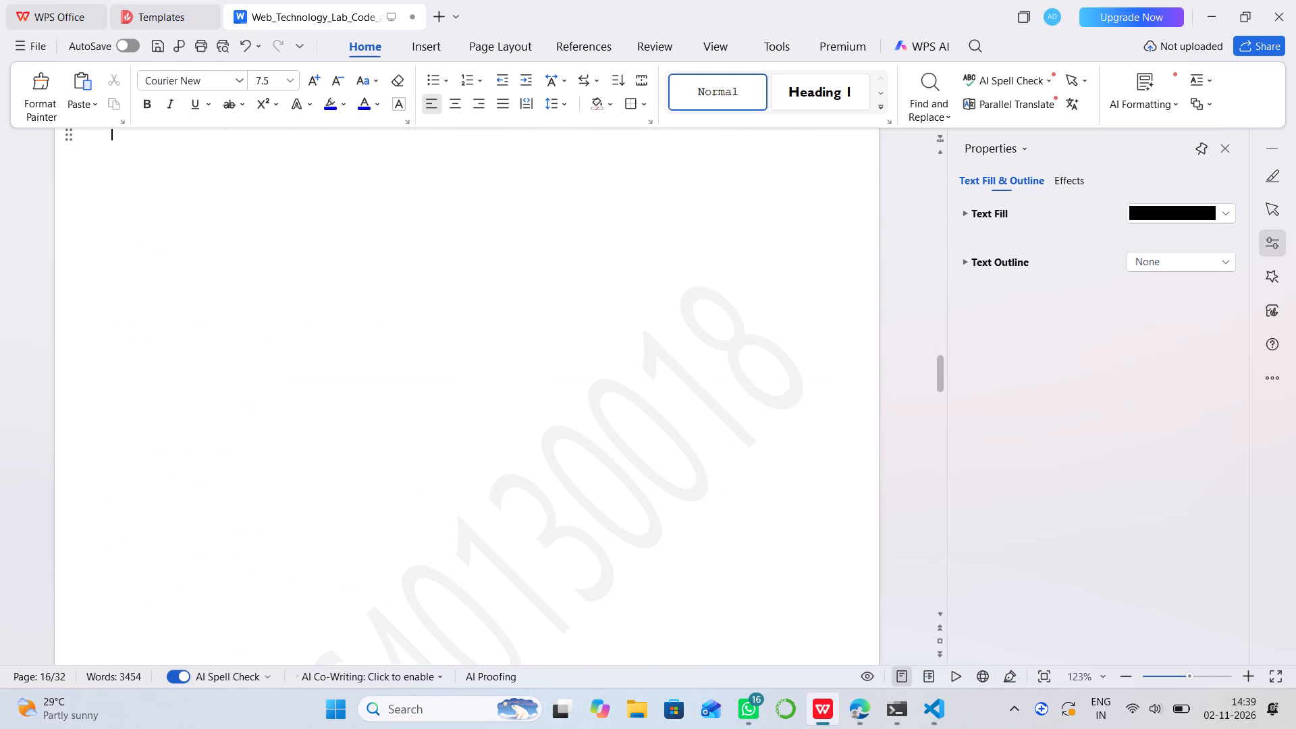
# Look over the Experiment 4 code pages and the blank page before Experiment 5 to check the end of the code and the free space.
pyautogui.scroll(9, 209, 354)
pyautogui.scroll(-3, 209, 354)
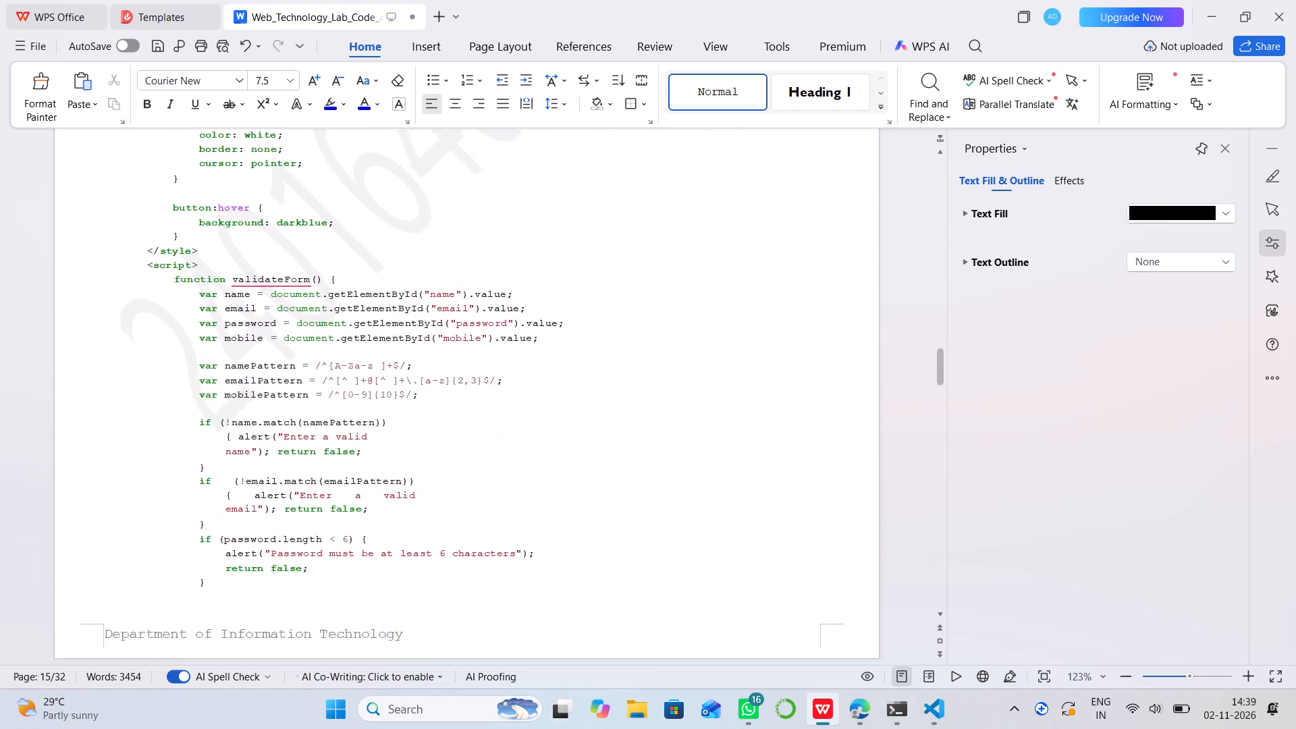
pyautogui.scroll(-4, 209, 354)
pyautogui.scroll(2, 209, 354)
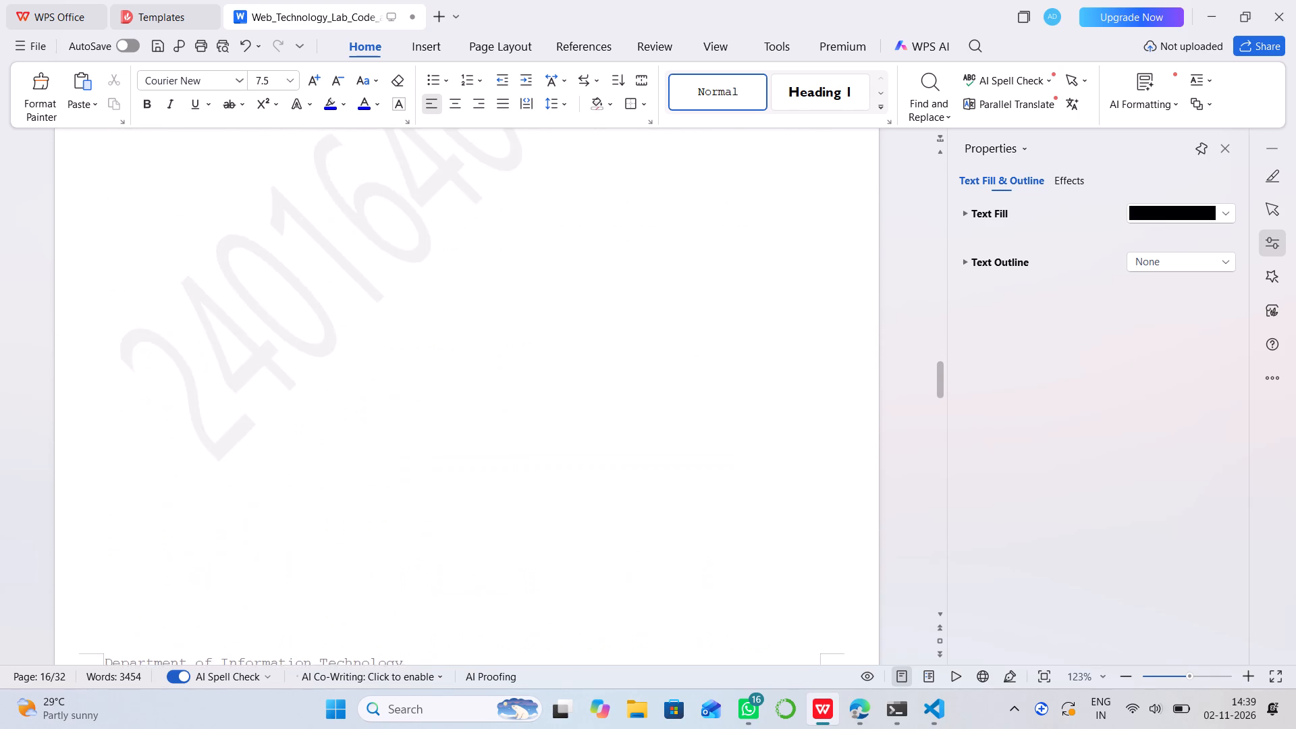
pyautogui.scroll(5, 209, 354)
pyautogui.scroll(1, 212, 459)
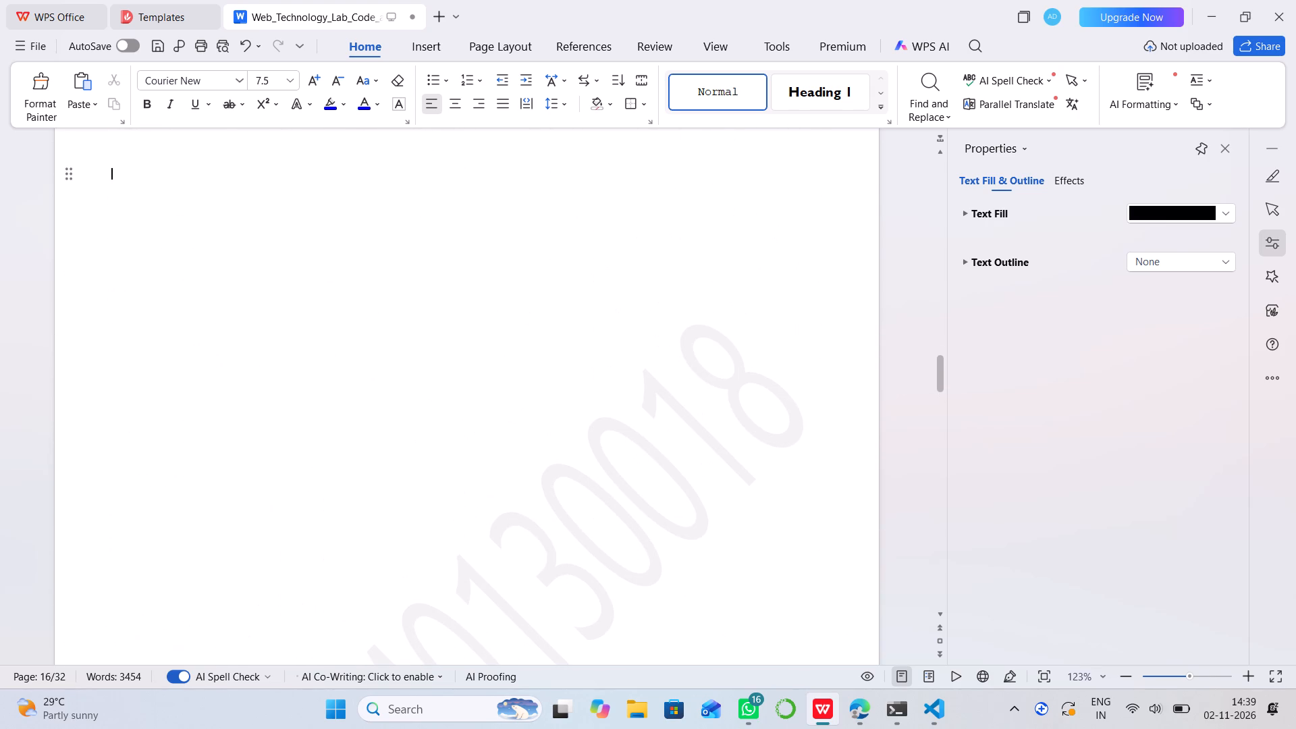
pyautogui.scroll(1, 212, 459)
pyautogui.click(288, 386)
pyautogui.scroll(4, 288, 386)
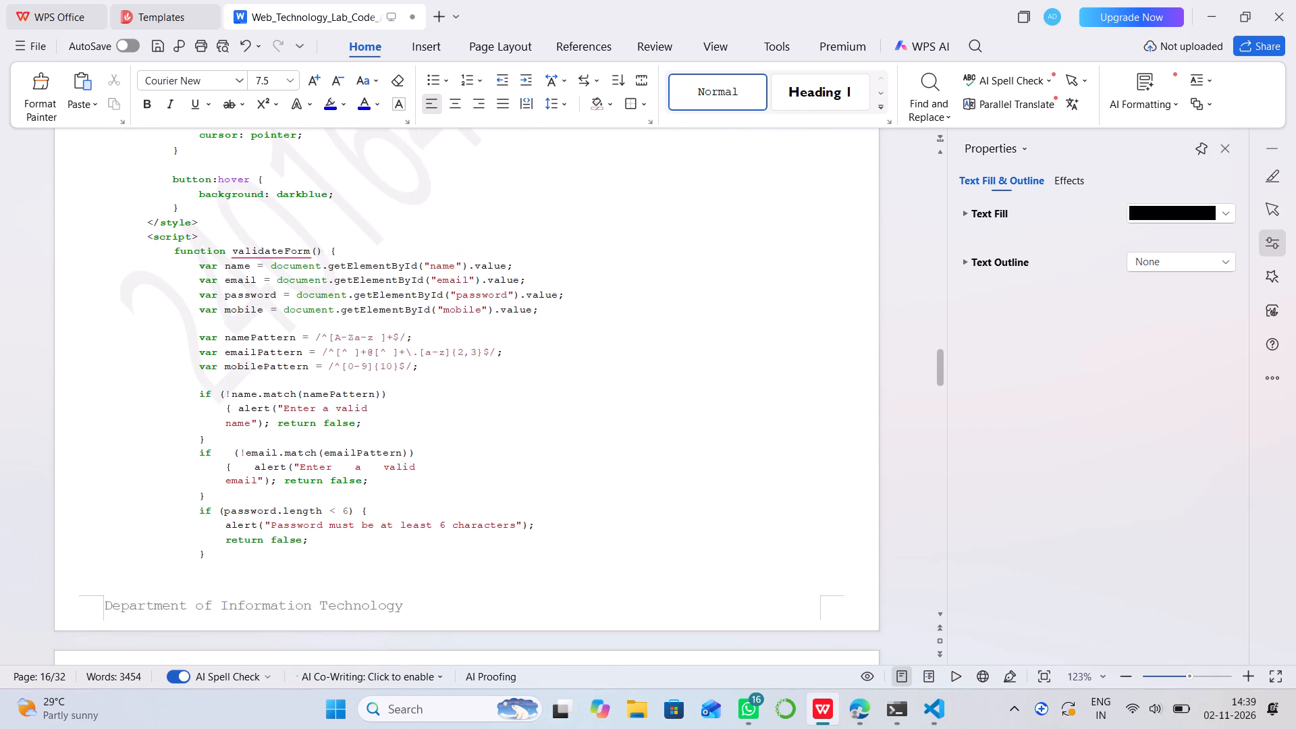
pyautogui.scroll(6, 288, 386)
pyautogui.scroll(-1, 288, 386)
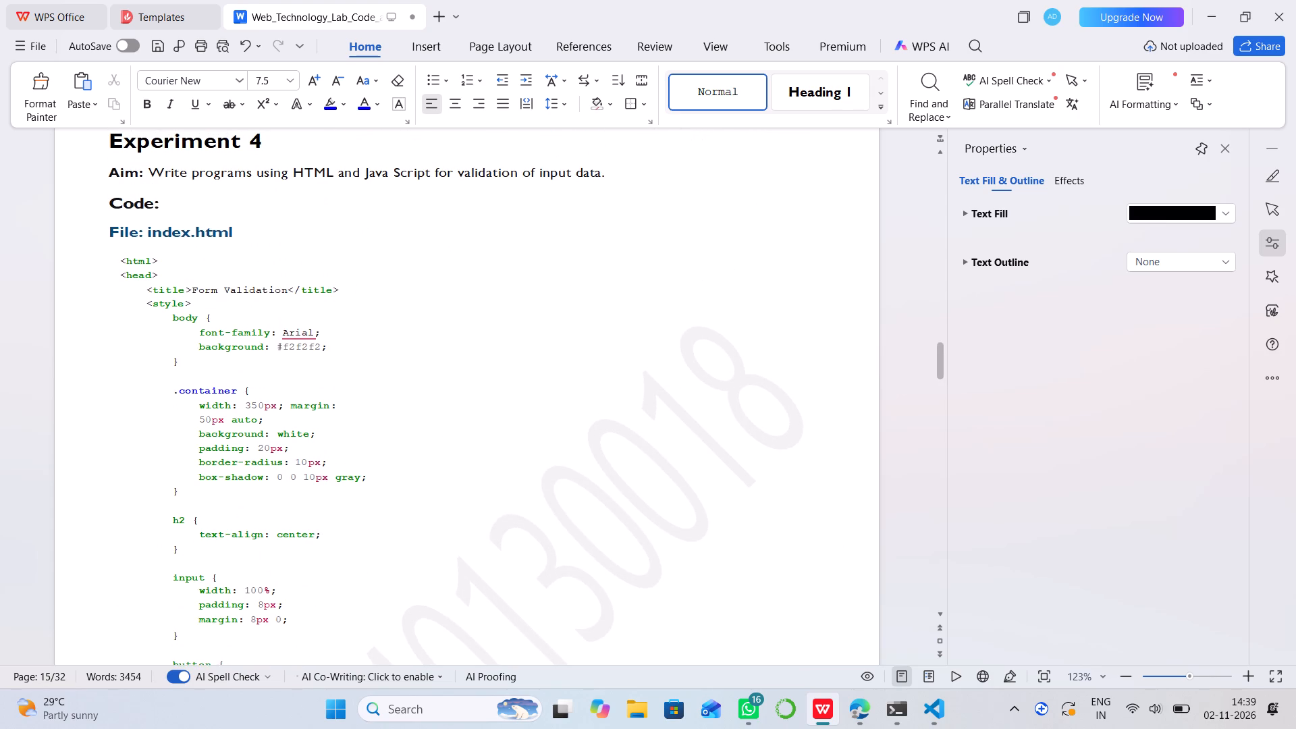
pyautogui.scroll(-4, 288, 386)
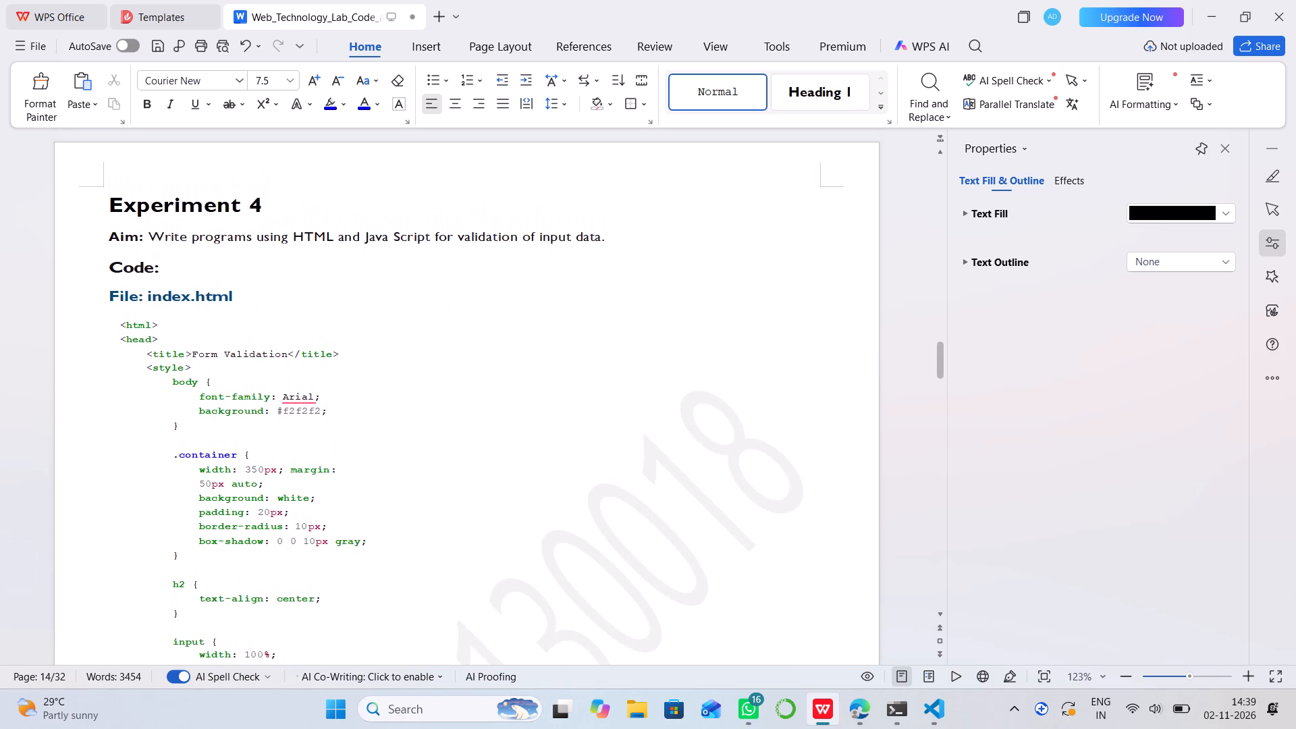
pyautogui.scroll(-5, 288, 386)
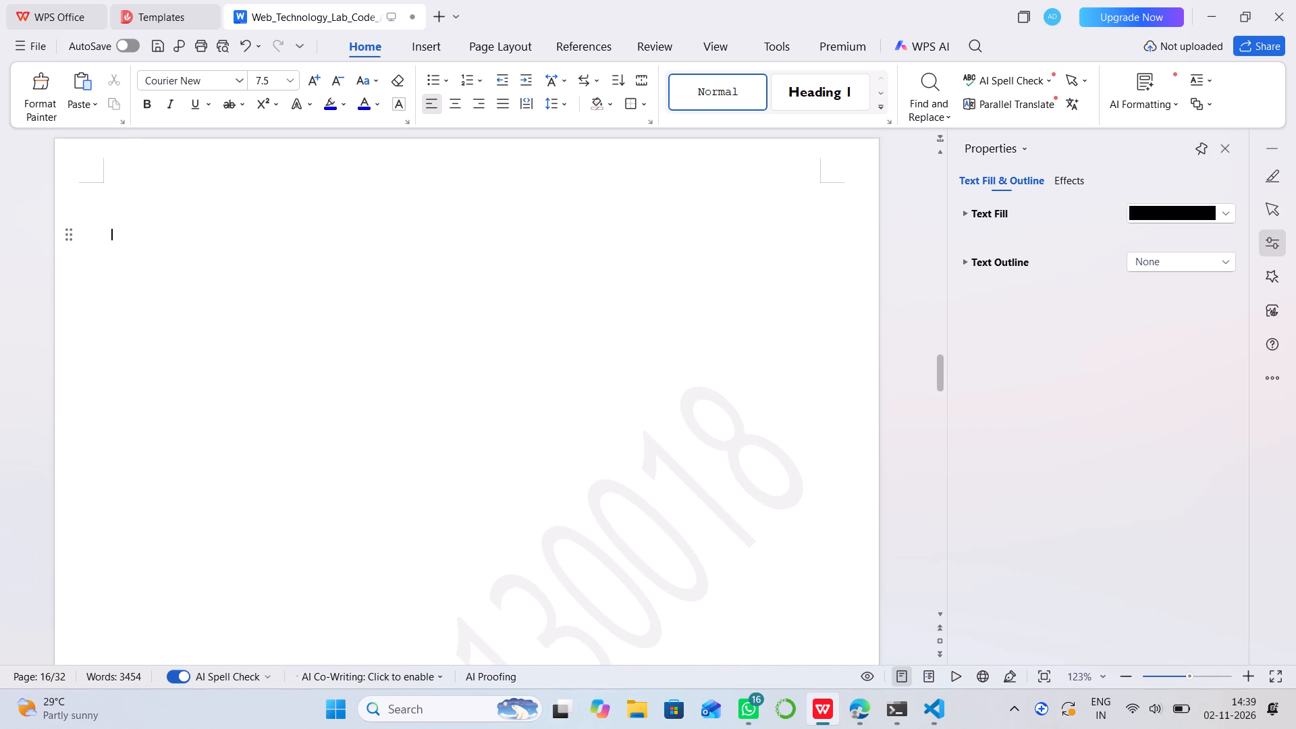
pyautogui.click(500, 362)
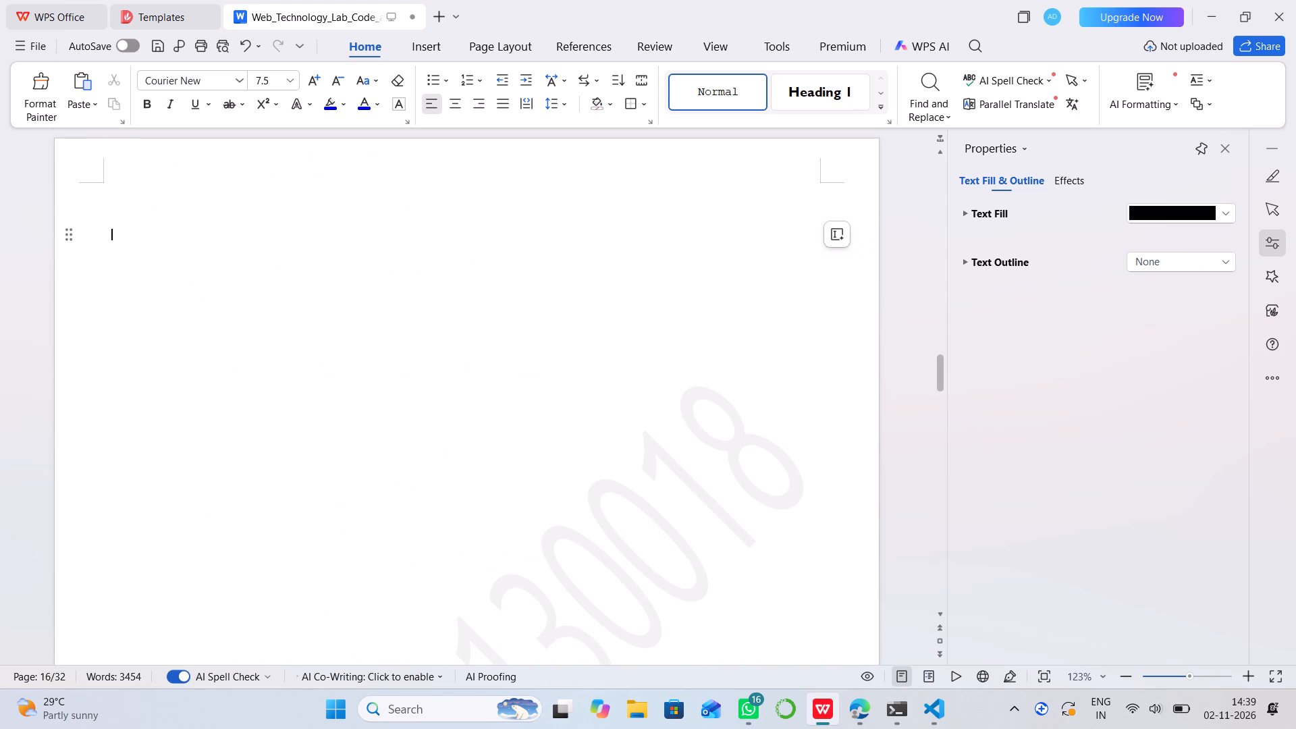
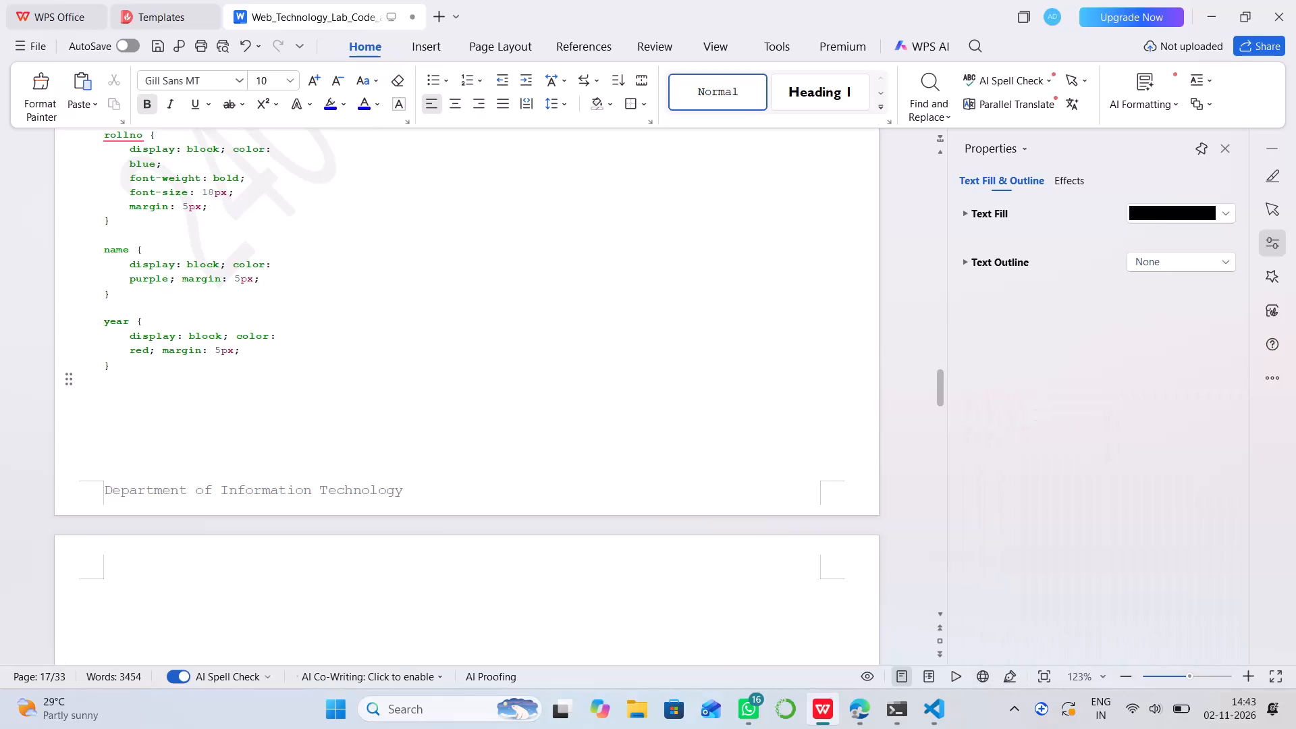
# Paste the student details output screenshot below the year style rule's code and shrink it to about 1.25 in high by 3.46 in wide.
pyautogui.hotkey('ctrl', 'v')
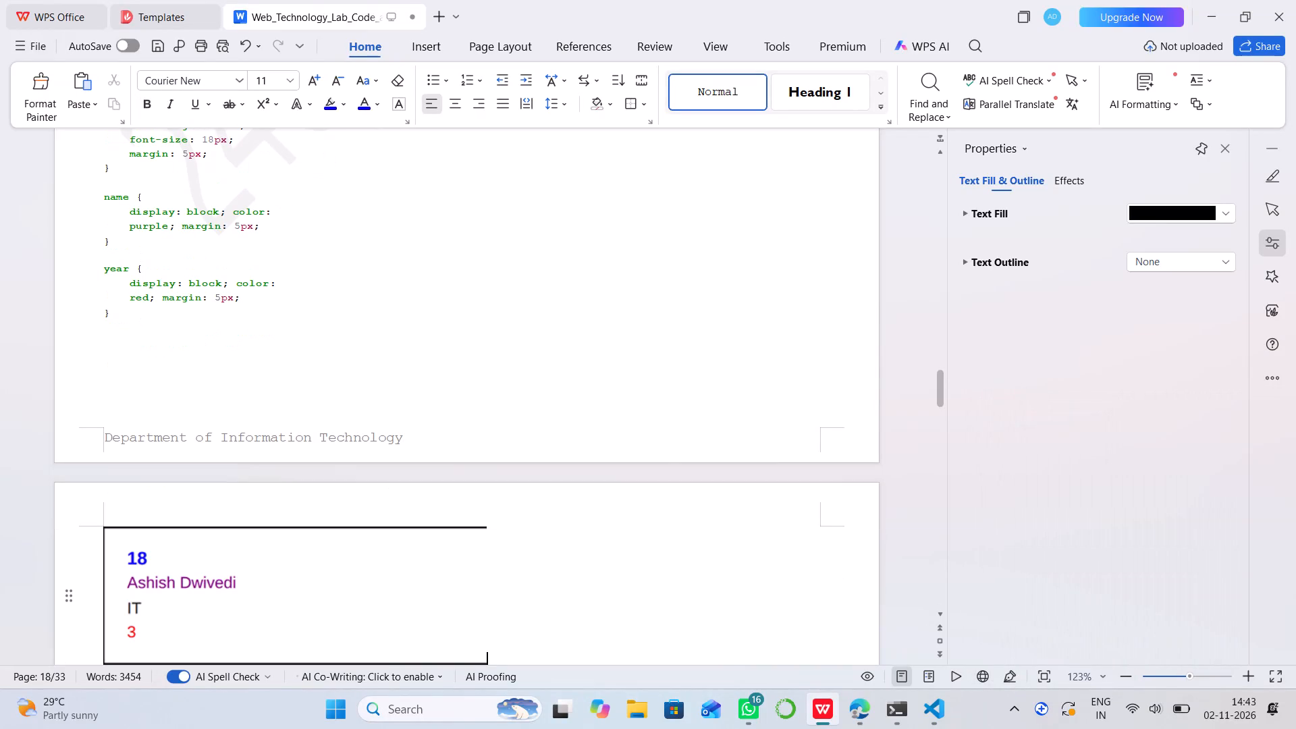
pyautogui.hscroll(-1, 356, 552)
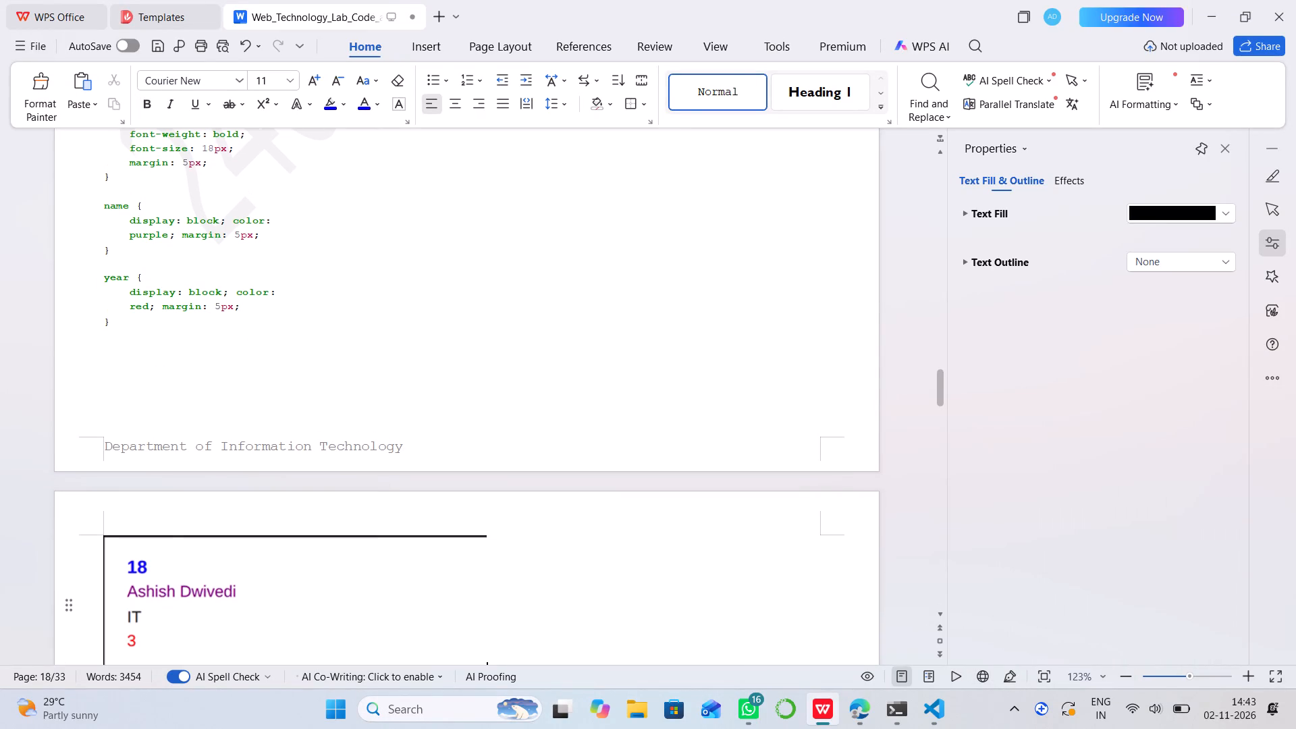
pyautogui.click(483, 568)
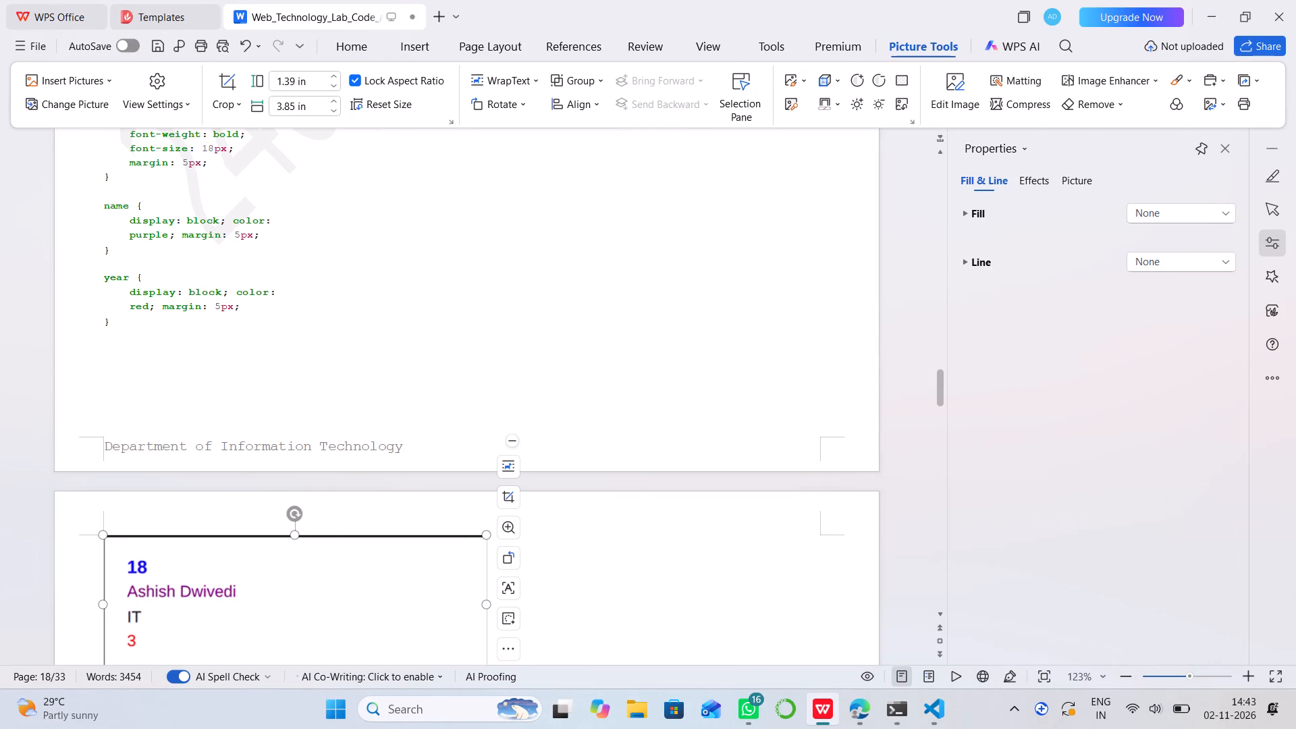
pyautogui.moveTo(322, 563); pyautogui.dragTo(352, 570)
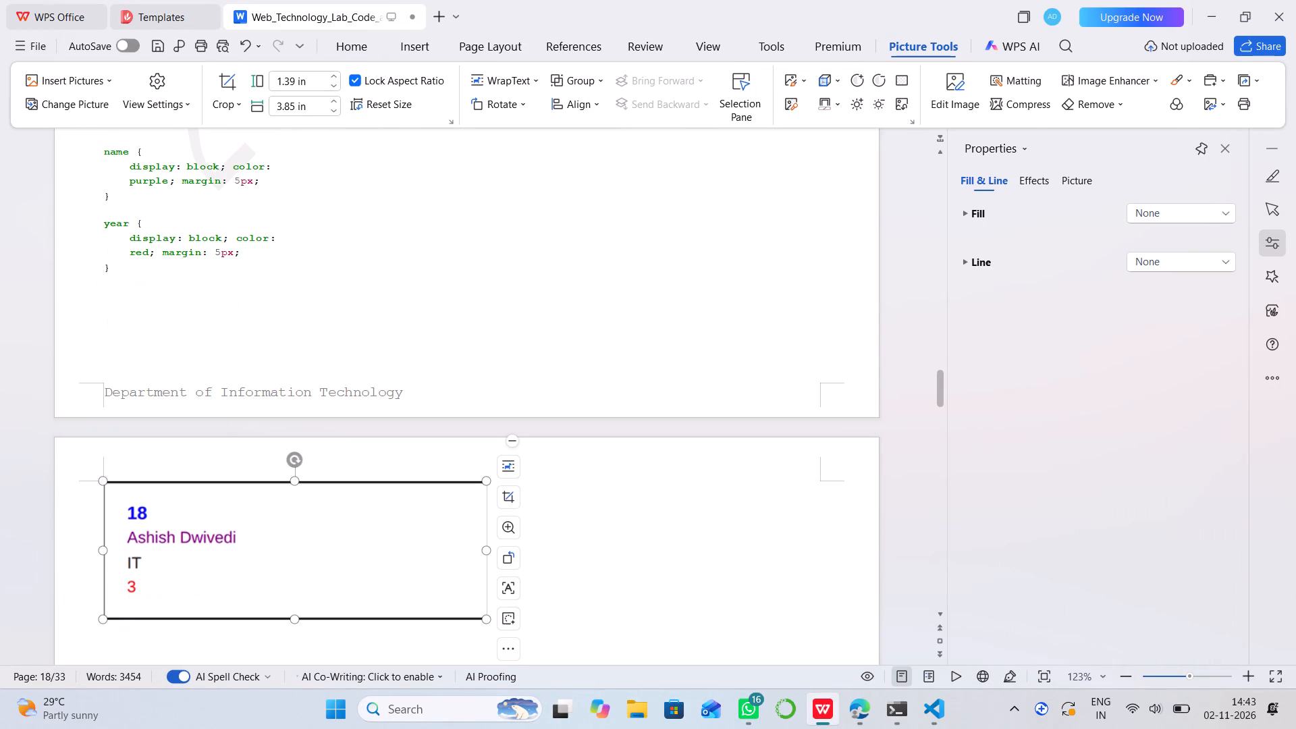
pyautogui.click(481, 617)
# Shrink the XML output picture to 2.80 in wide by 0.91 in high so it fits directly below the CSS code.
pyautogui.moveTo(486, 618); pyautogui.dragTo(447, 599)
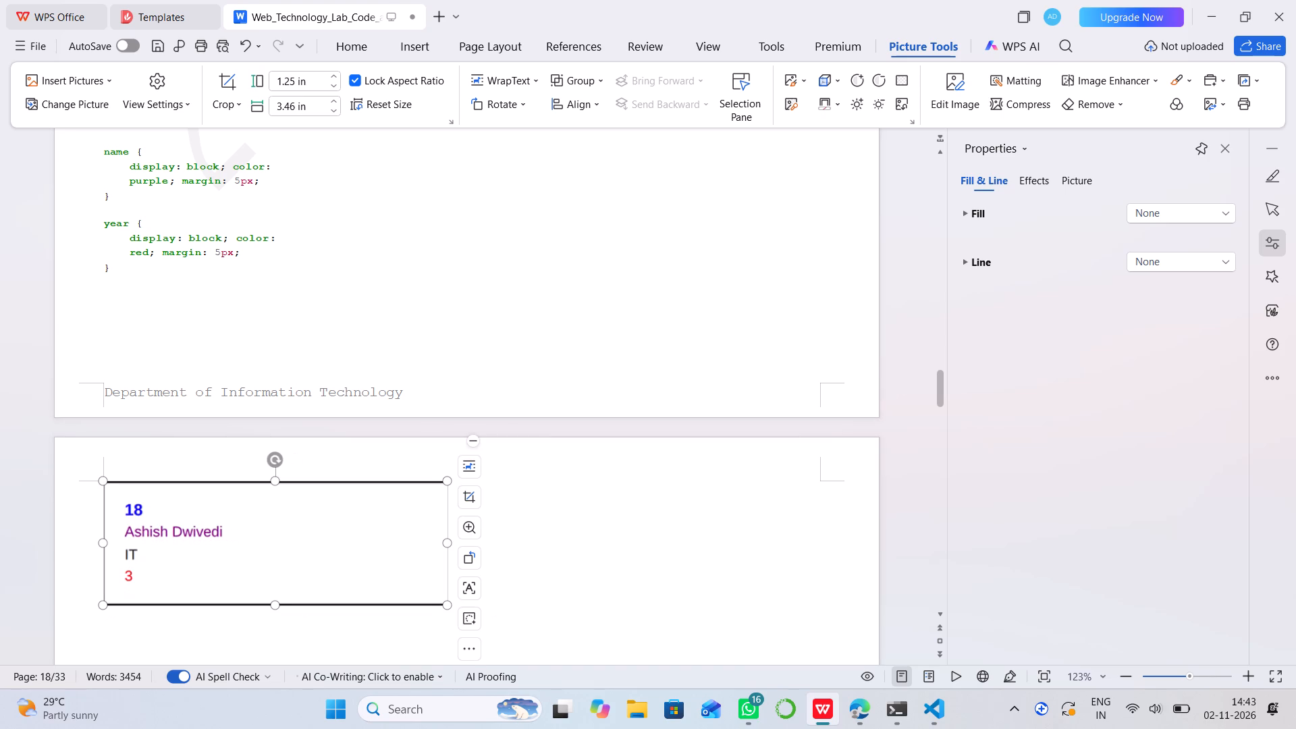
pyautogui.moveTo(447, 605); pyautogui.dragTo(381, 589)
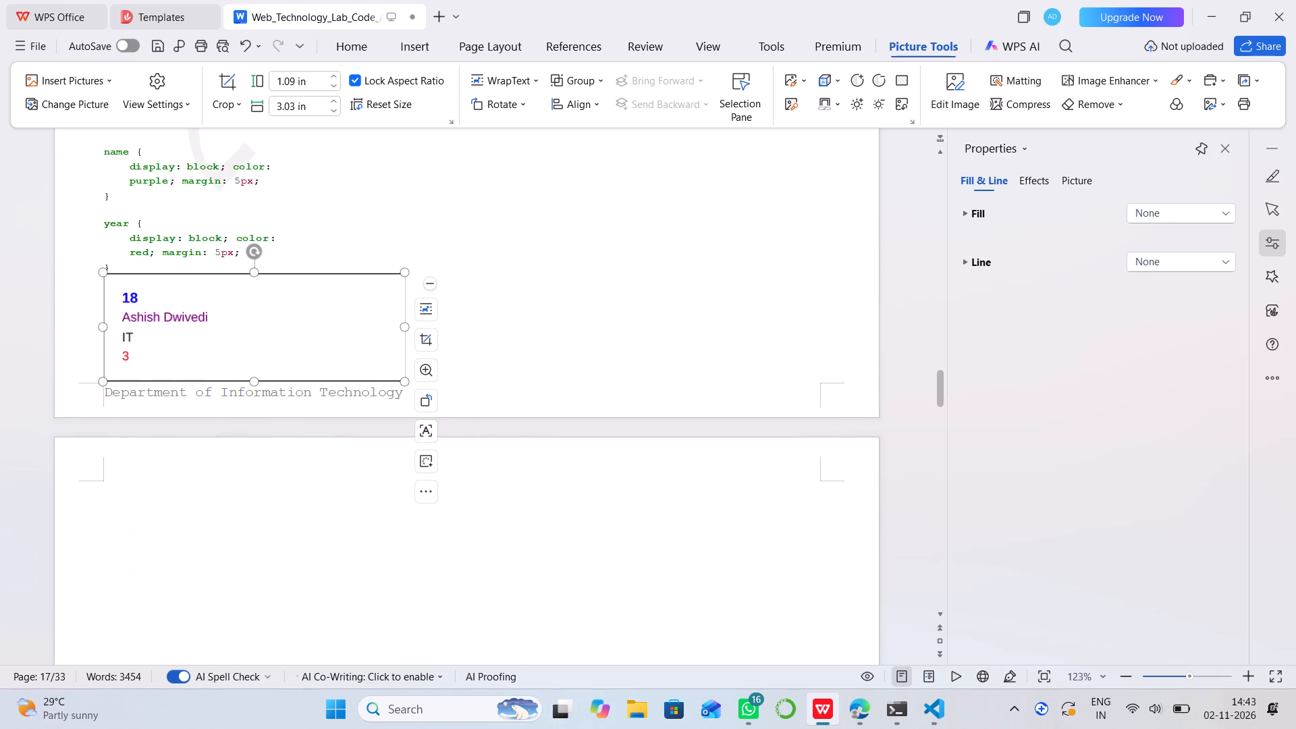
pyautogui.click(242, 340)
pyautogui.moveTo(402, 379); pyautogui.dragTo(328, 371)
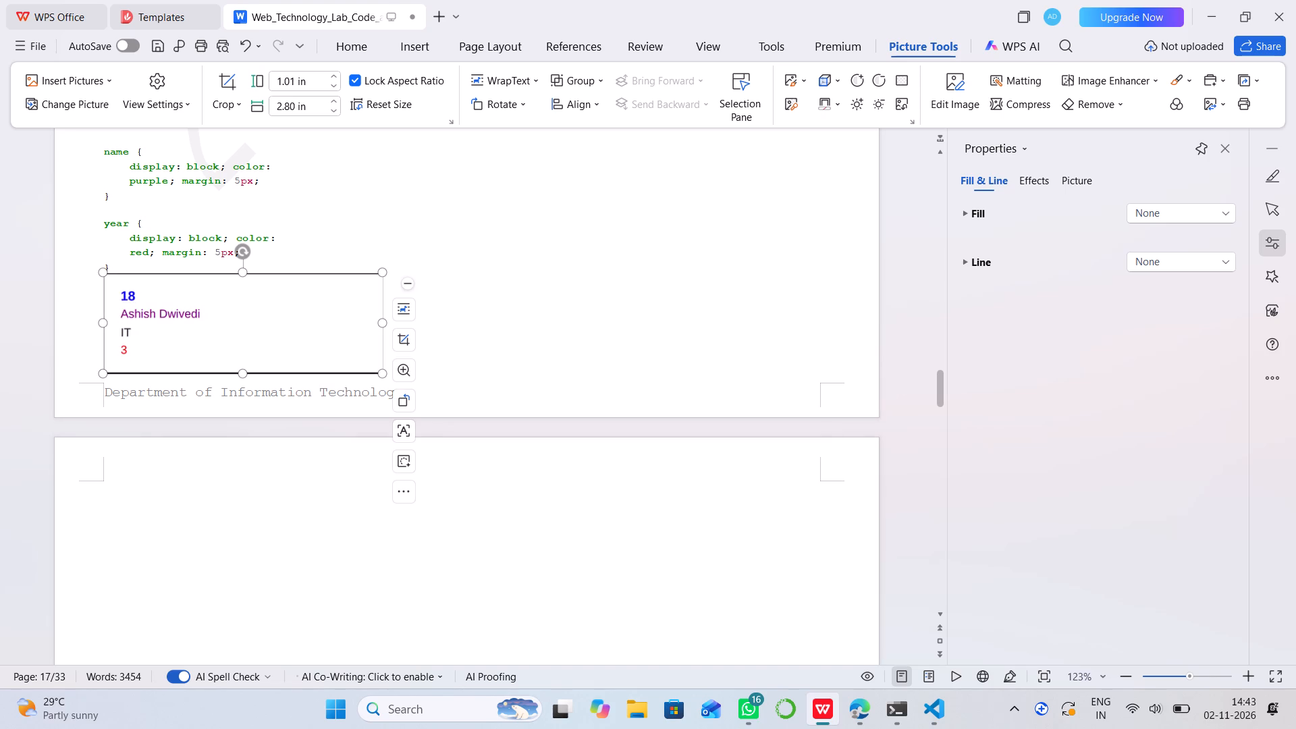
pyautogui.moveTo(240, 273); pyautogui.dragTo(242, 284)
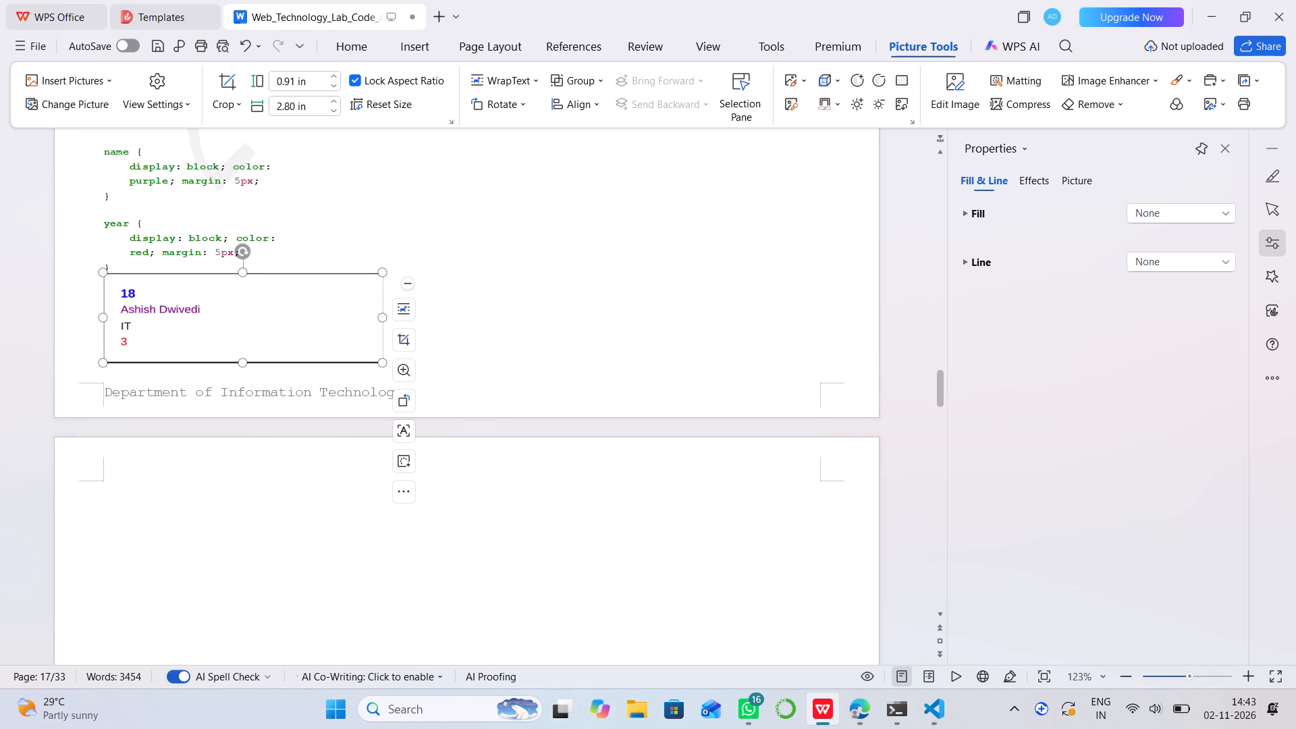
pyautogui.moveTo(219, 287); pyautogui.dragTo(222, 313)
# Add an Output: label on its own line between the CSS code's closing brace and the picture, in bold at font size 10.5.
pyautogui.click(143, 259)
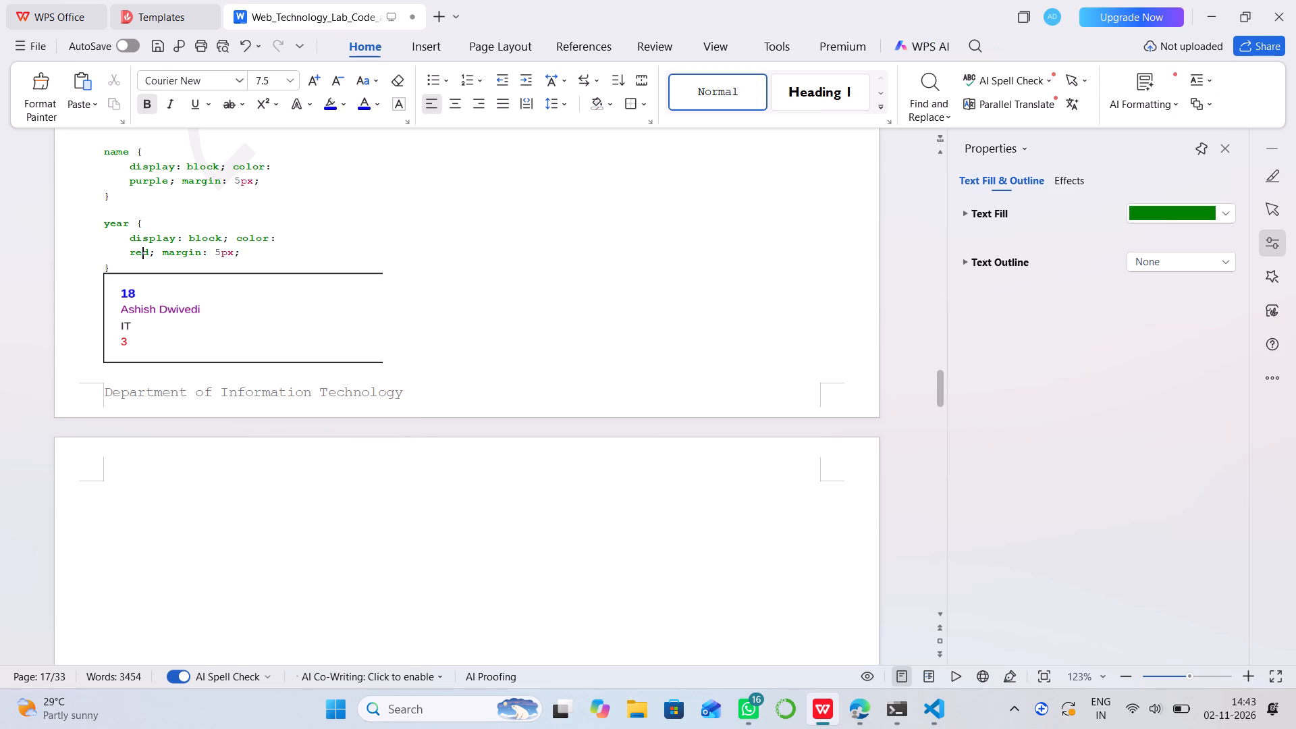
pyautogui.click(122, 267)
pyautogui.hotkey('shift', 'Return')
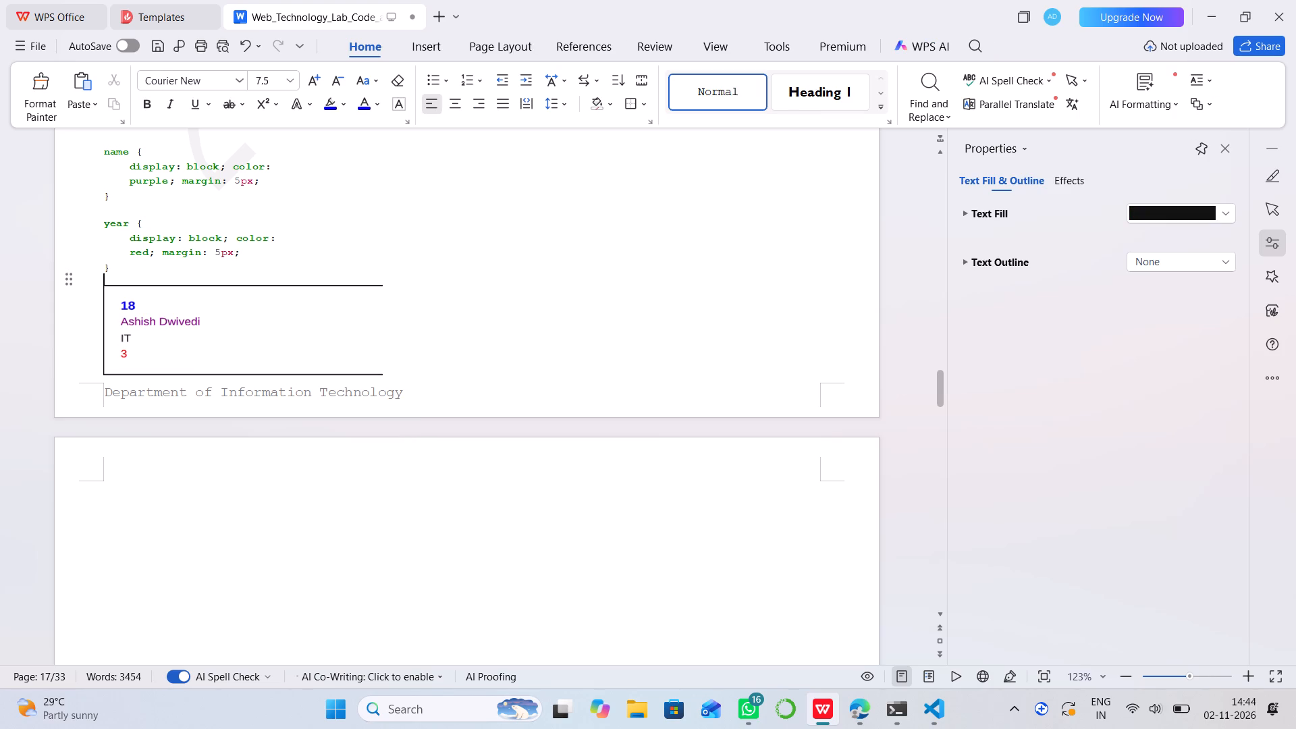
pyautogui.write('Out')
pyautogui.write('put')
pyautogui.hotkey('shift', ':')
pyautogui.moveTo(150, 279); pyautogui.dragTo(100, 281)
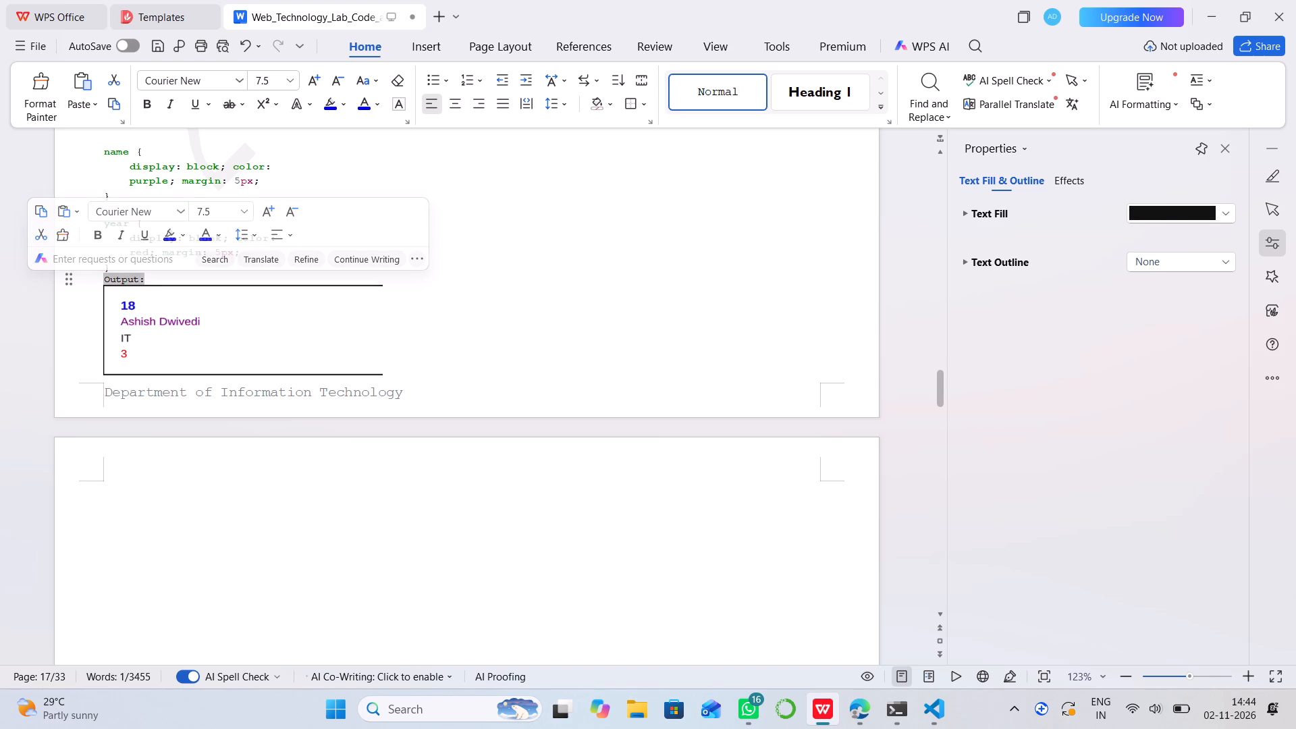
pyautogui.click(99, 232)
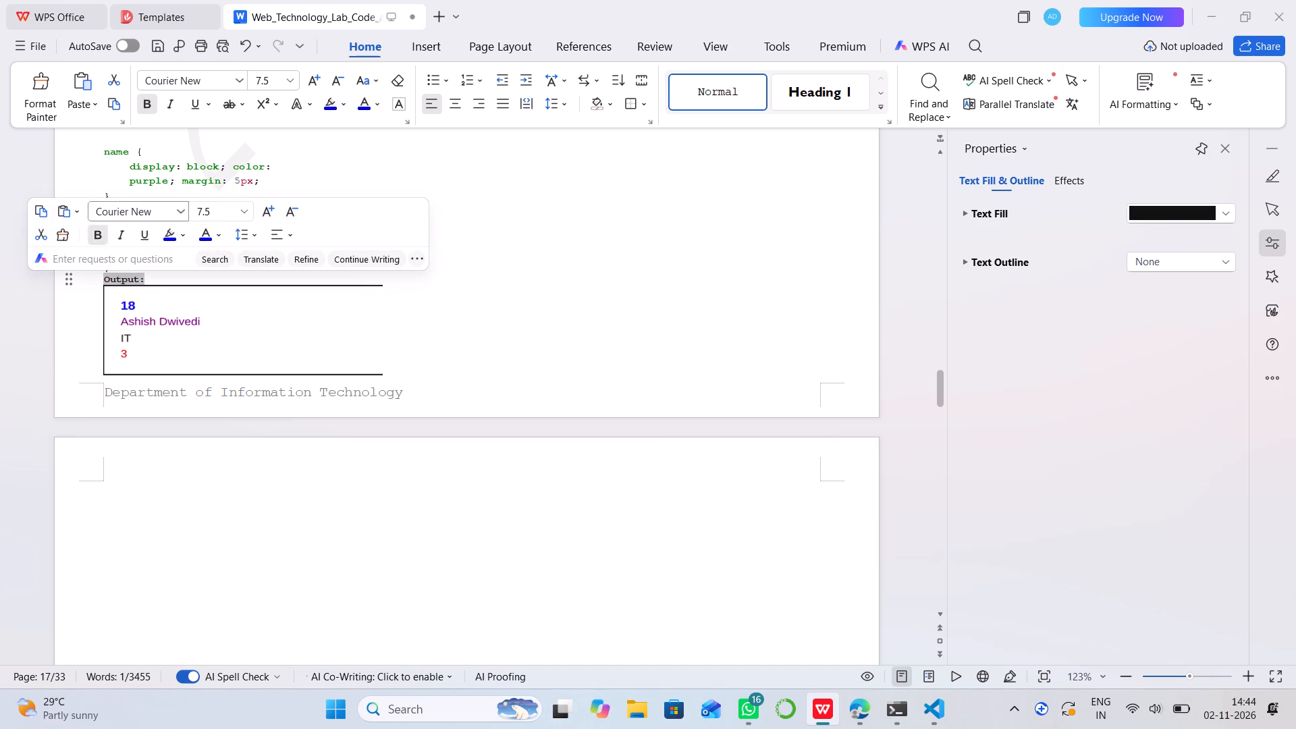
pyautogui.click(286, 80)
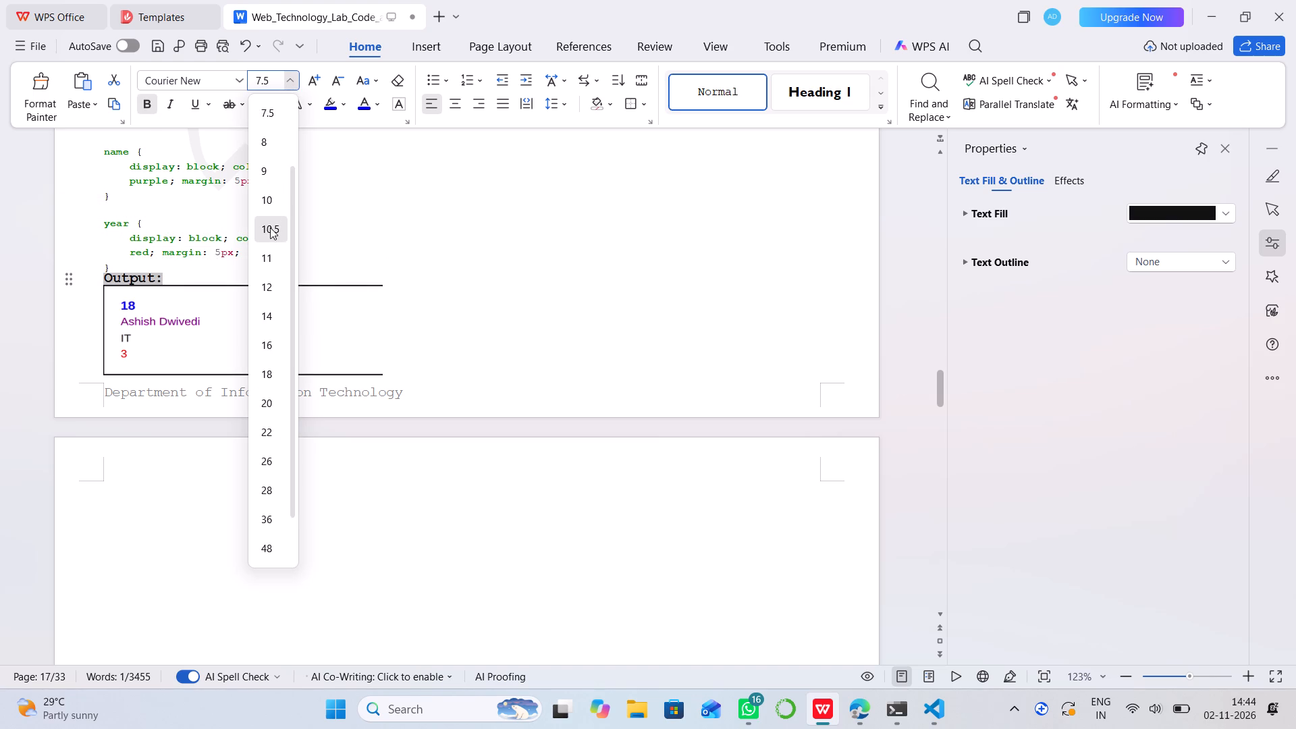
pyautogui.click(270, 227)
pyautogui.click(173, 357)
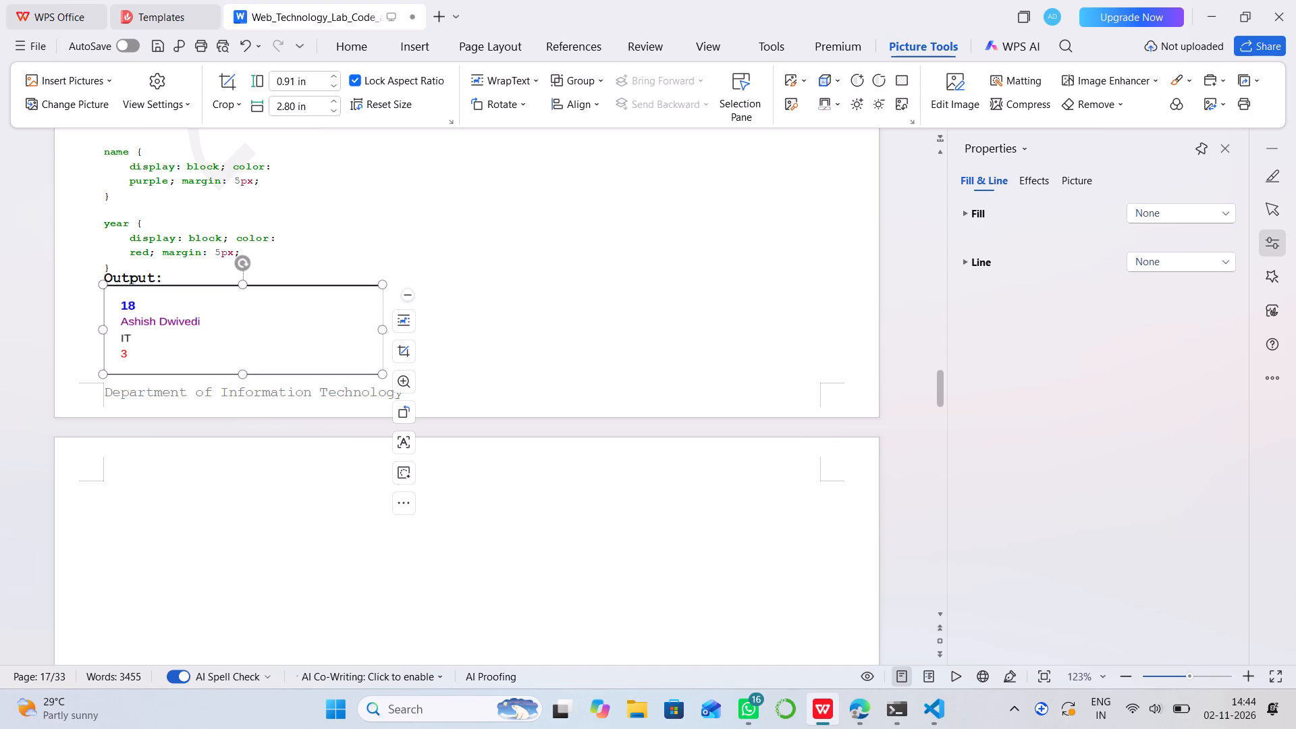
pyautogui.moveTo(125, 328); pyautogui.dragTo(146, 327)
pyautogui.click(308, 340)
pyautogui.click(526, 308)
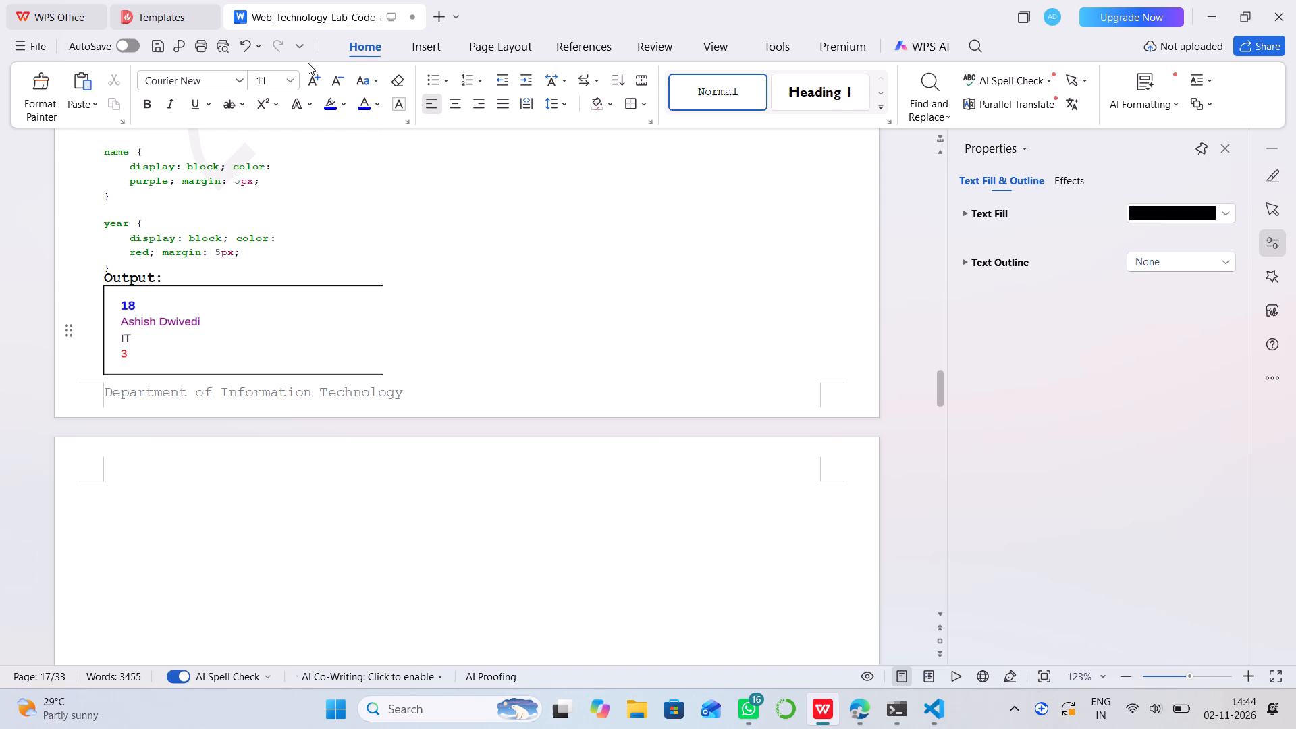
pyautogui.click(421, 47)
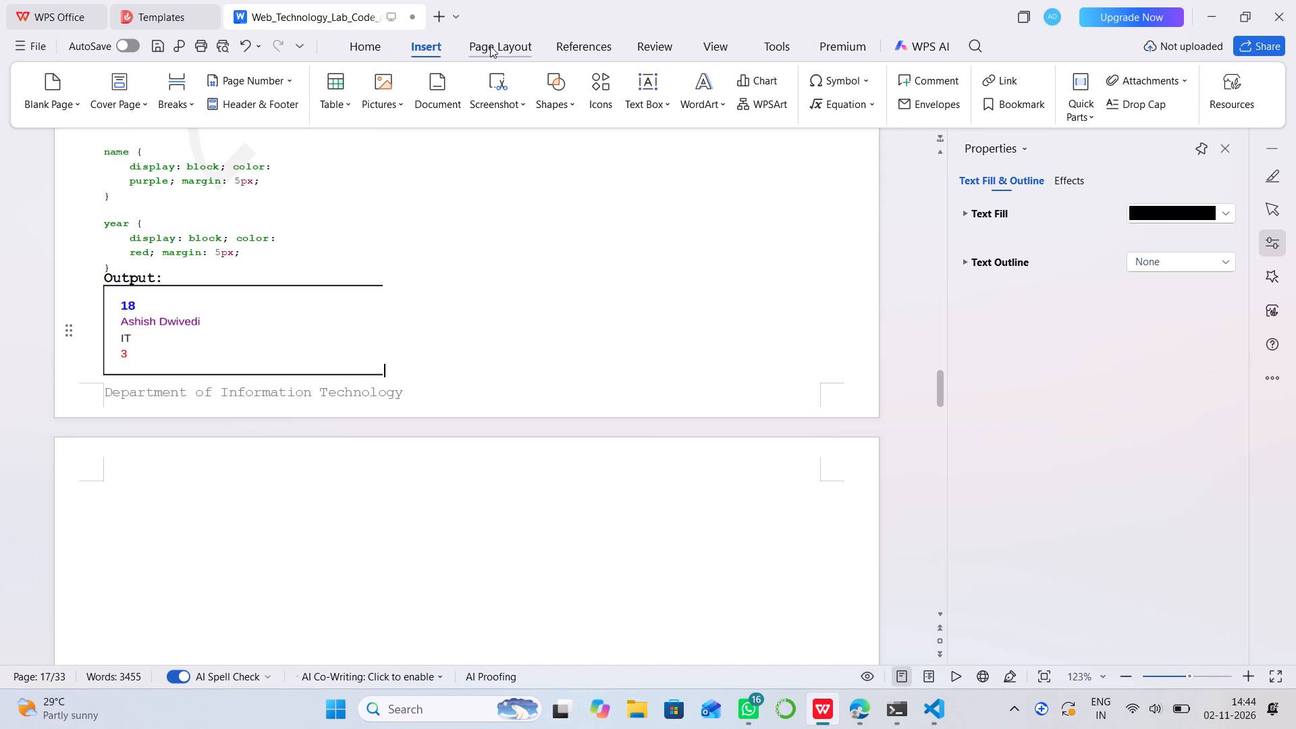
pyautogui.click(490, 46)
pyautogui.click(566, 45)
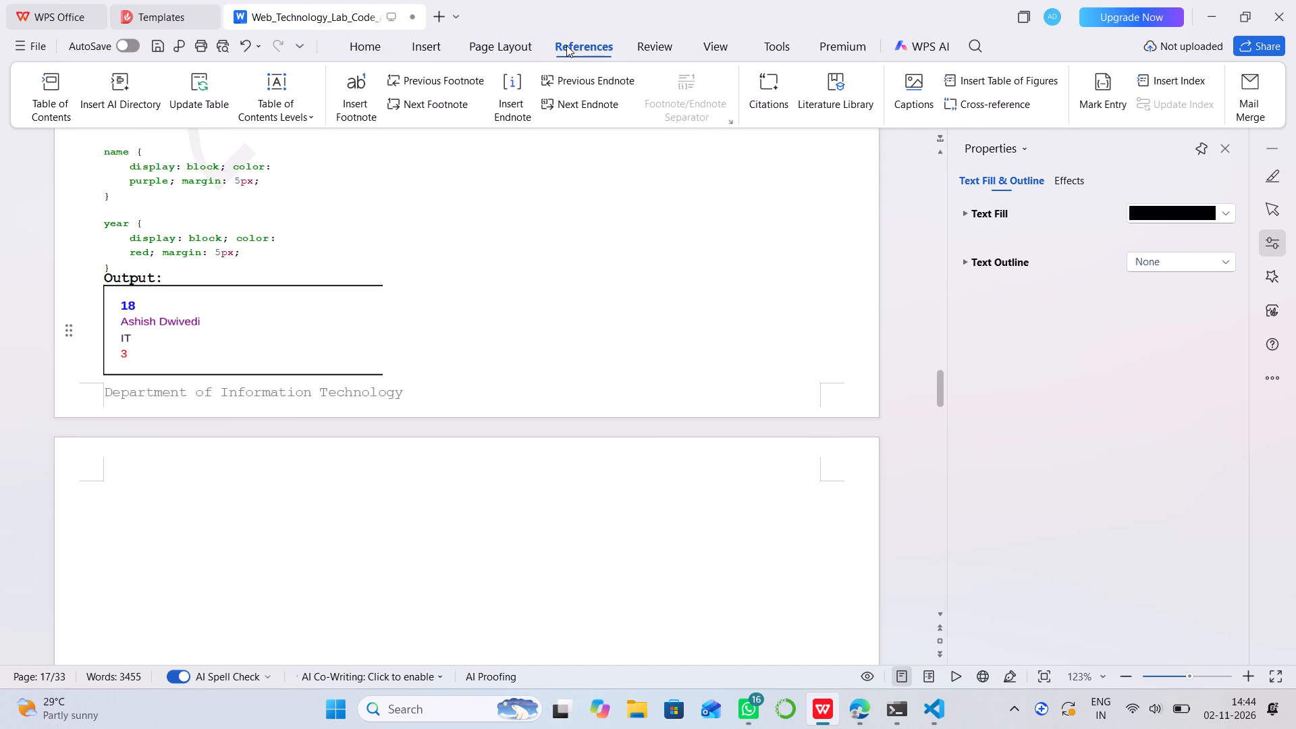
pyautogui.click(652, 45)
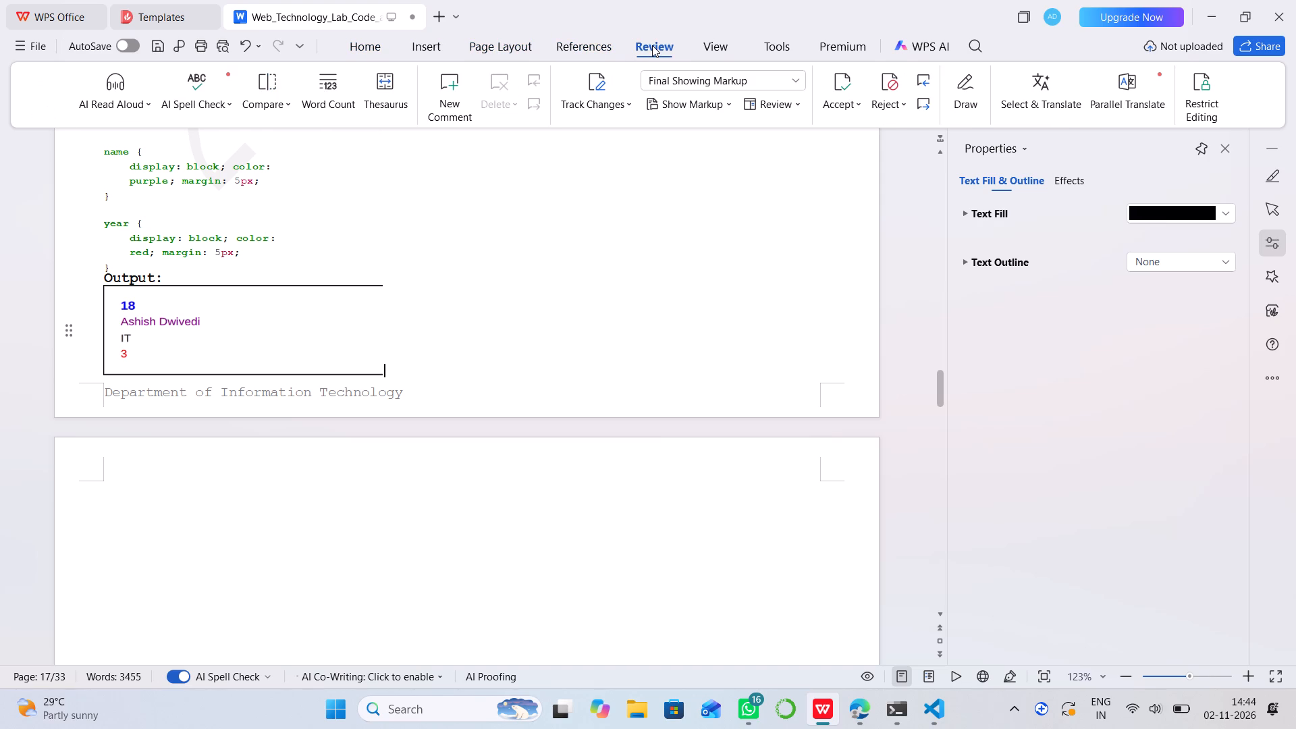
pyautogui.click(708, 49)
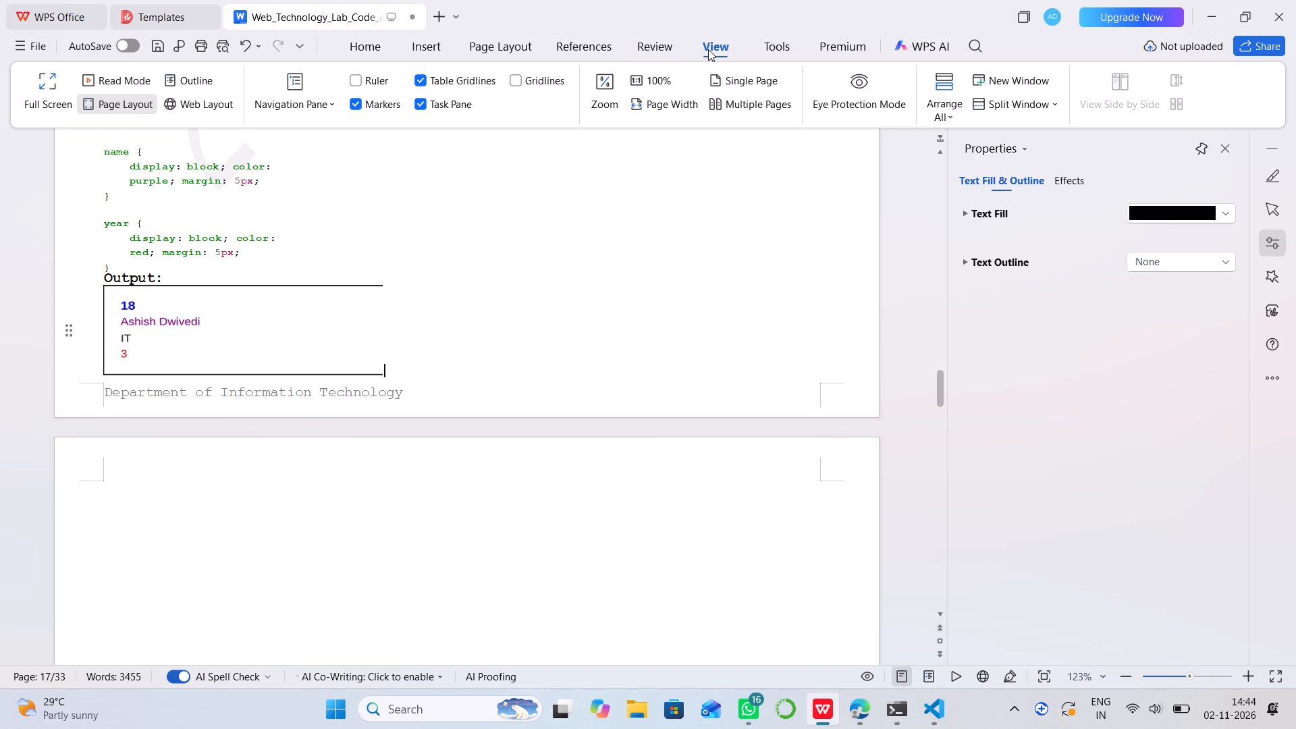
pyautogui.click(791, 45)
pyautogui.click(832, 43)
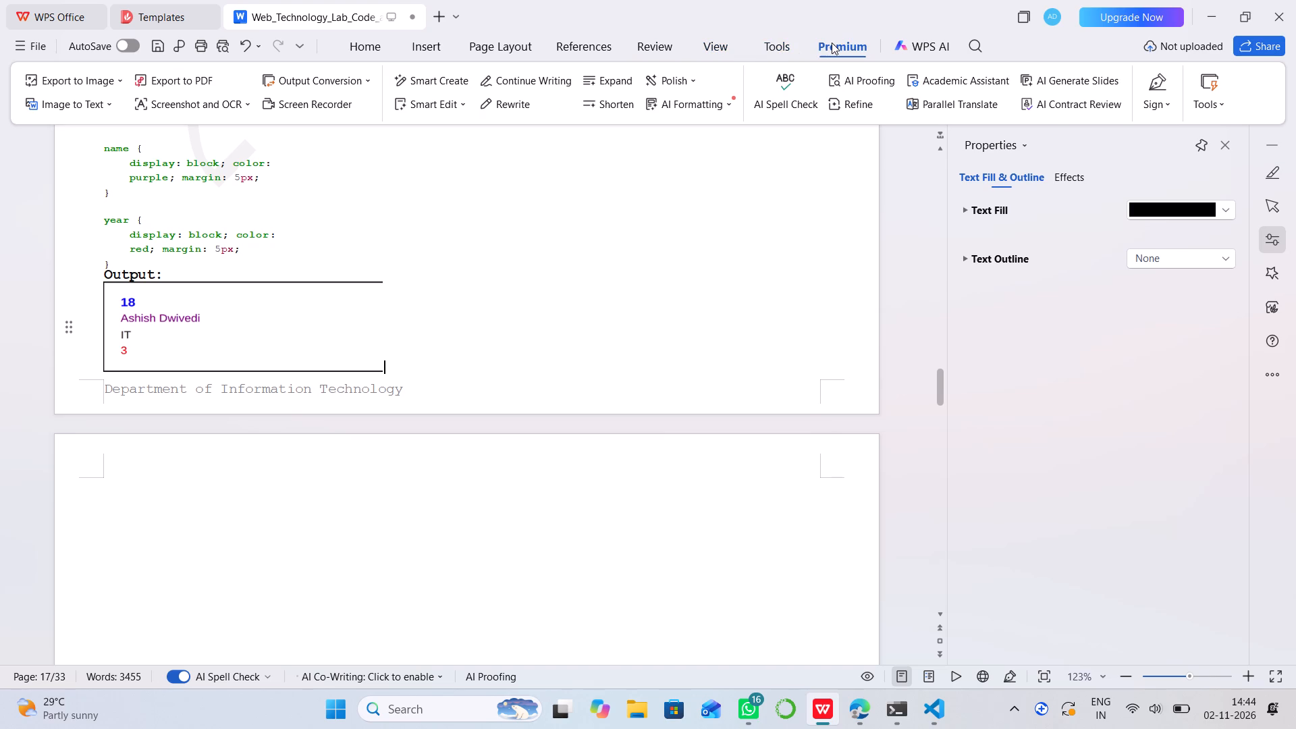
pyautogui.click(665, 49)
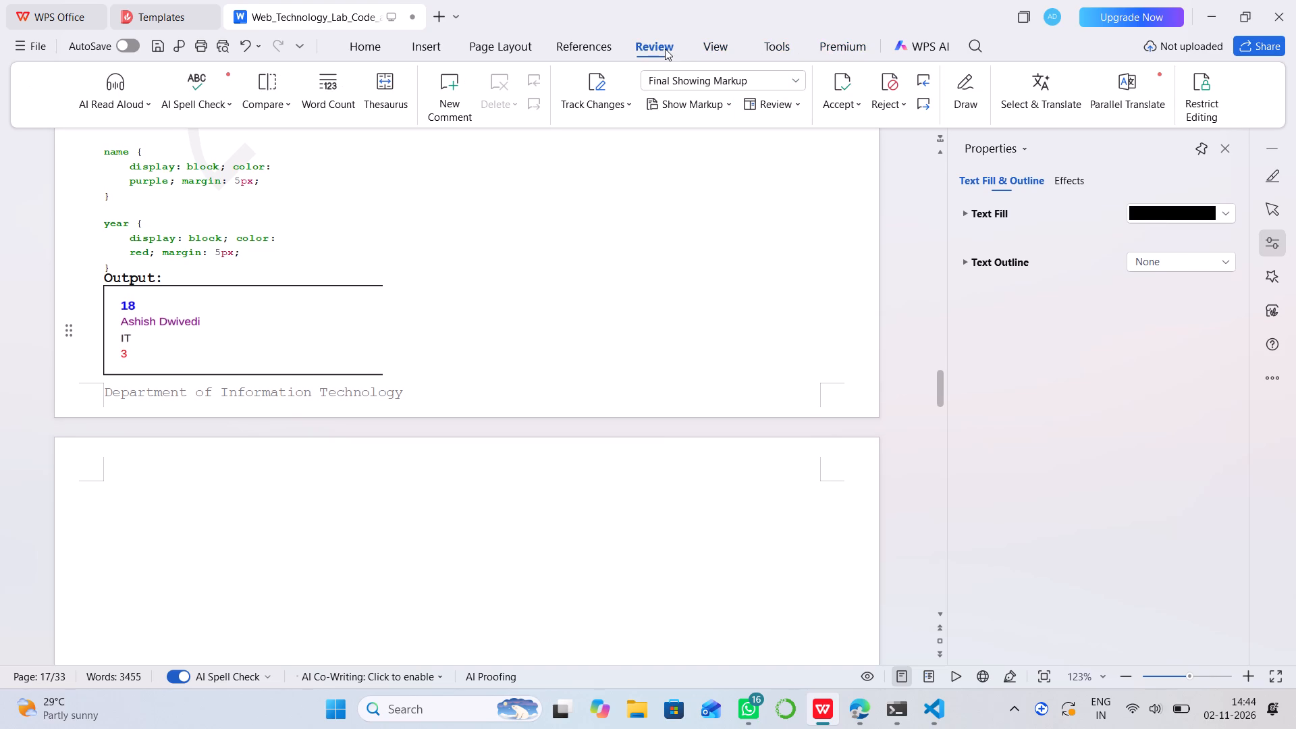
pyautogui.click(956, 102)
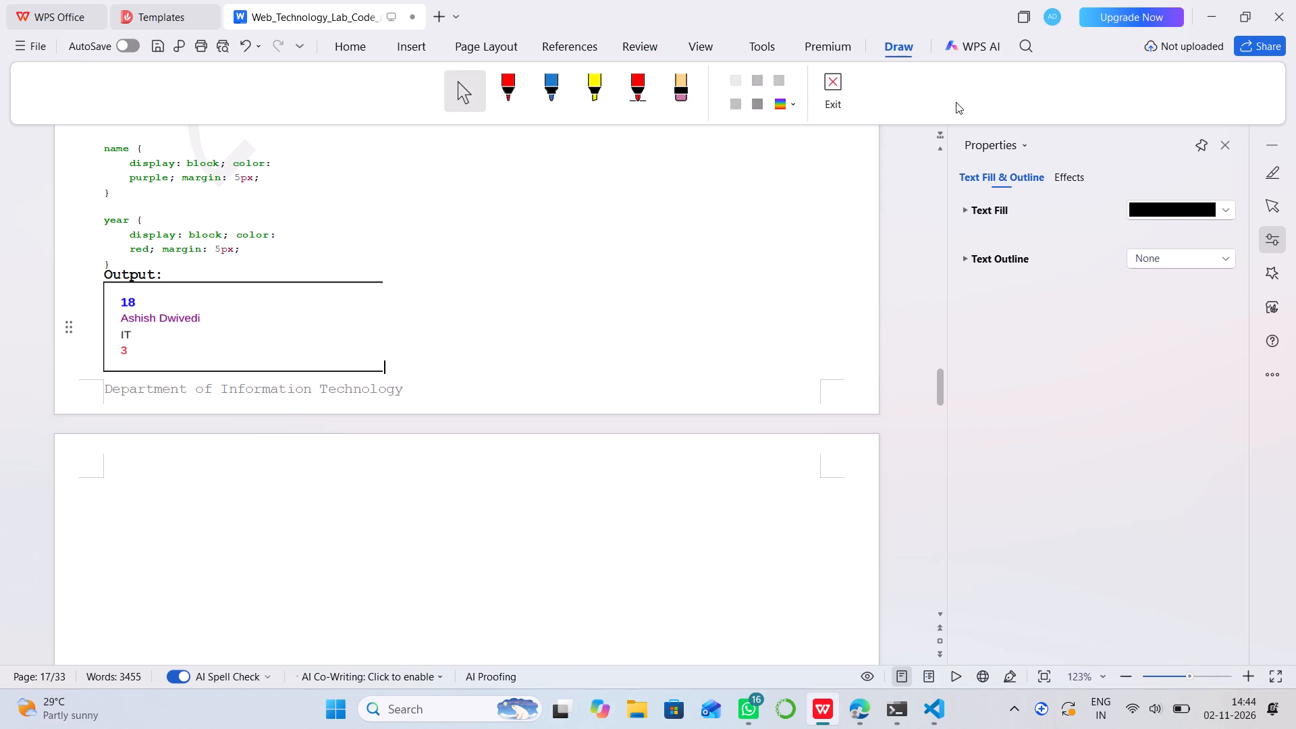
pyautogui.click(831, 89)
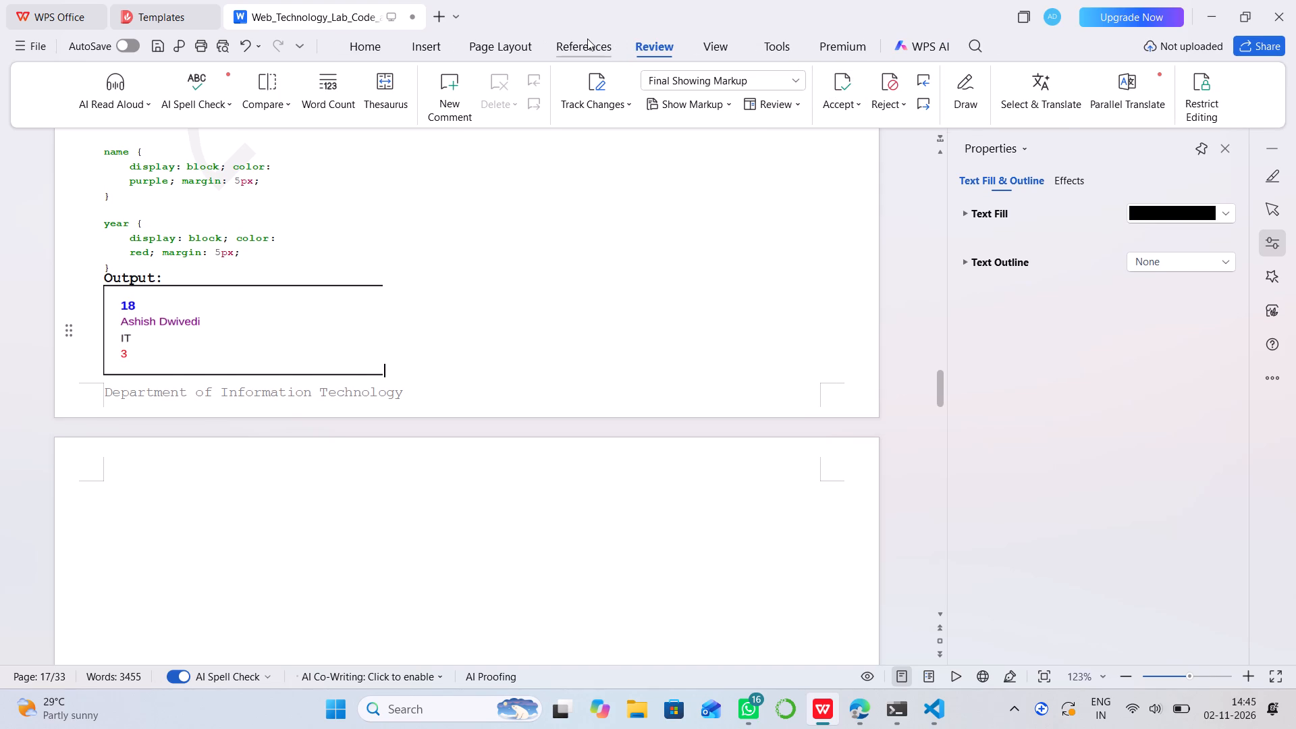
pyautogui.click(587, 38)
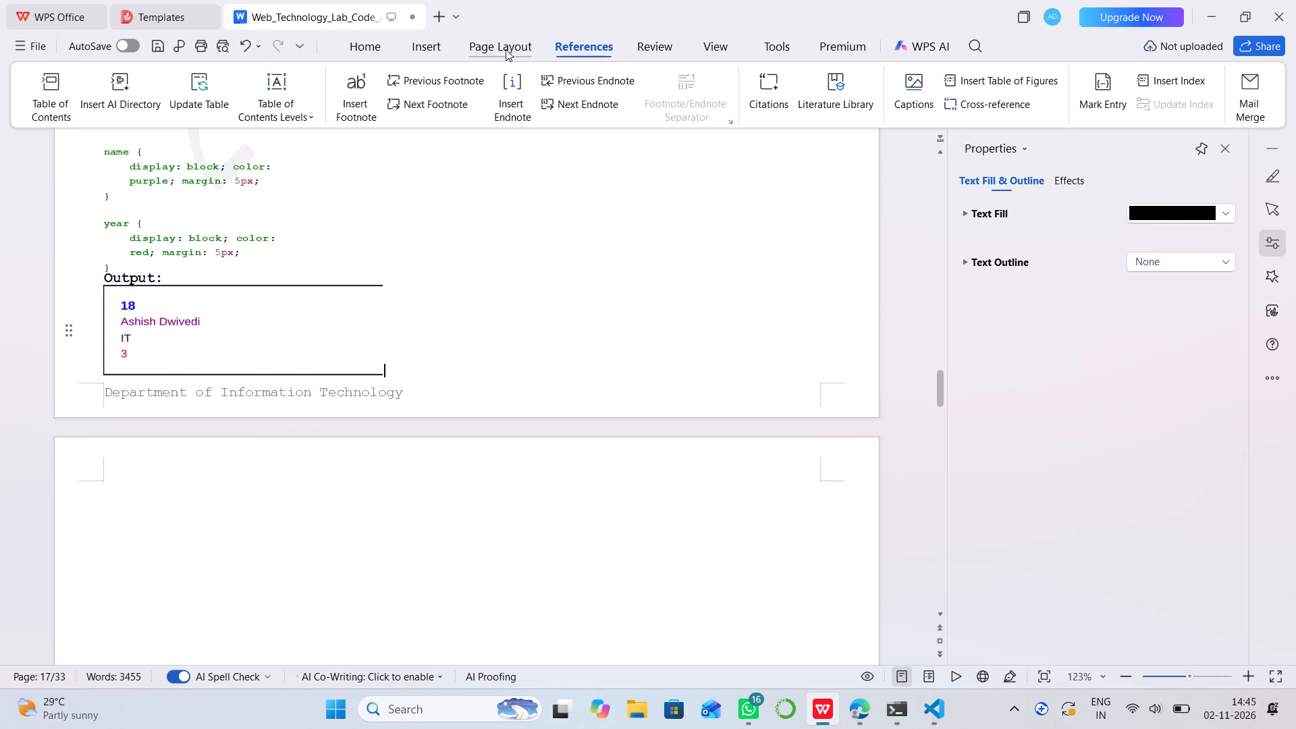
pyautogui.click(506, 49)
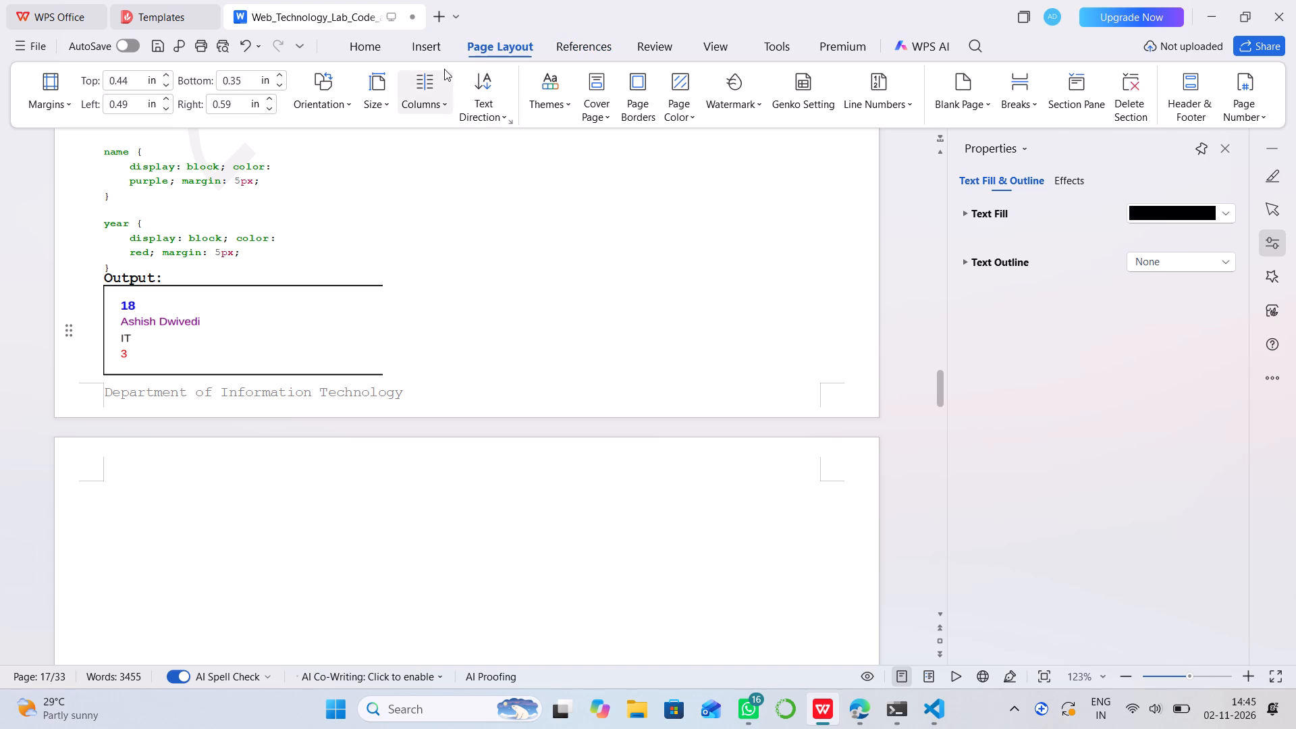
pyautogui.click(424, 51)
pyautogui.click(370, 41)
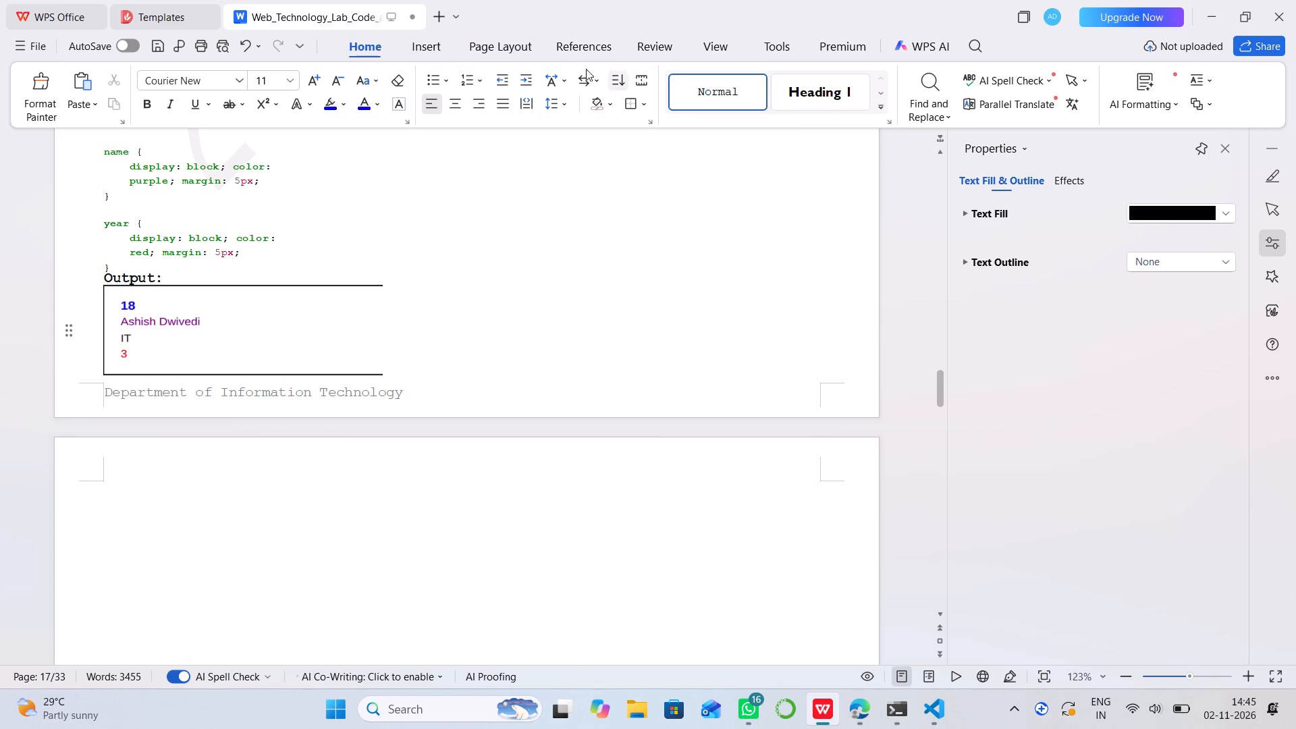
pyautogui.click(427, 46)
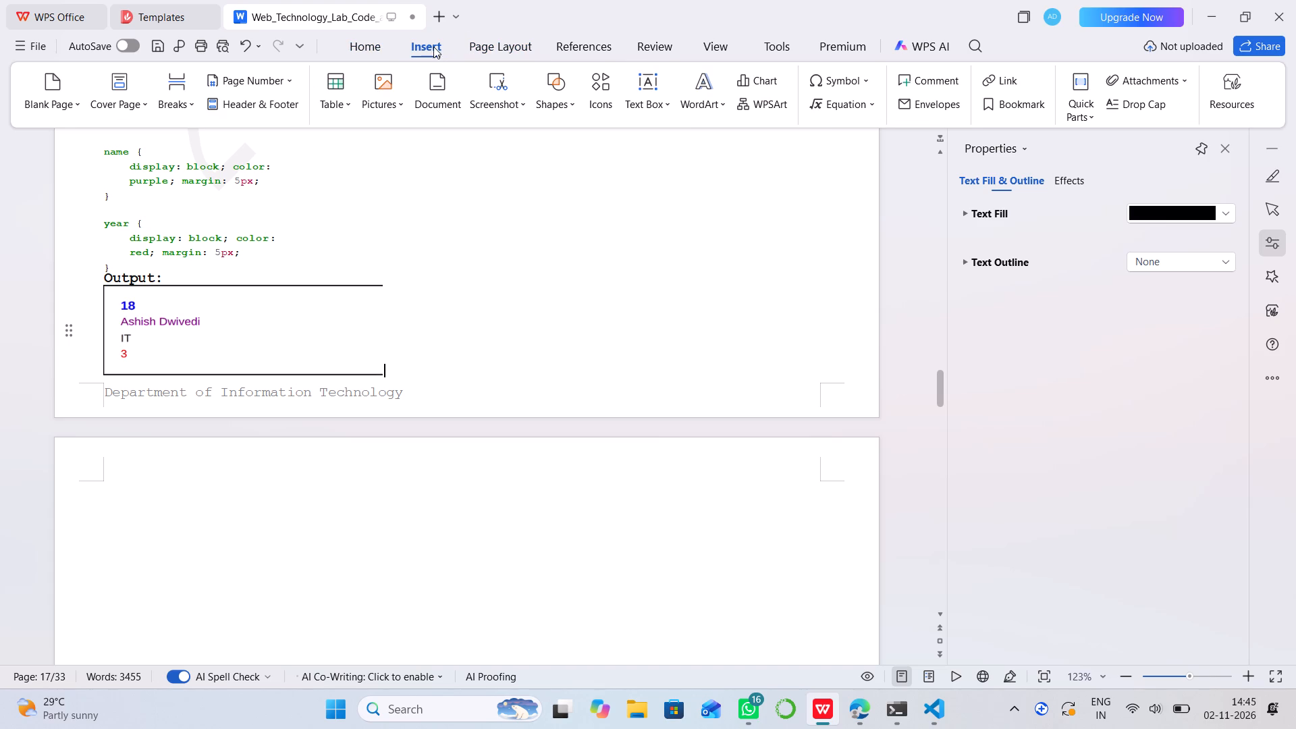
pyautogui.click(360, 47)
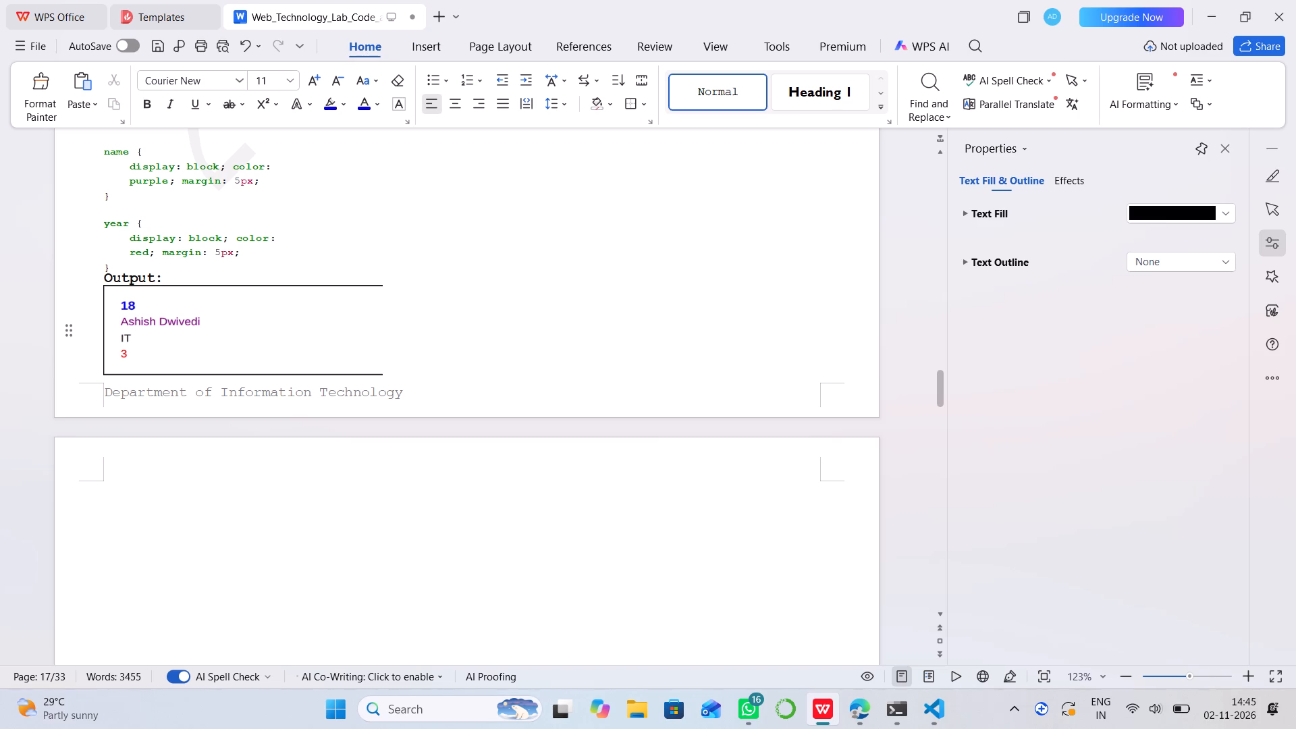
# Delete the indent and empty space before the Experiment 6 heading to remove the blank page preceding it.
pyautogui.scroll(-3, 343, 485)
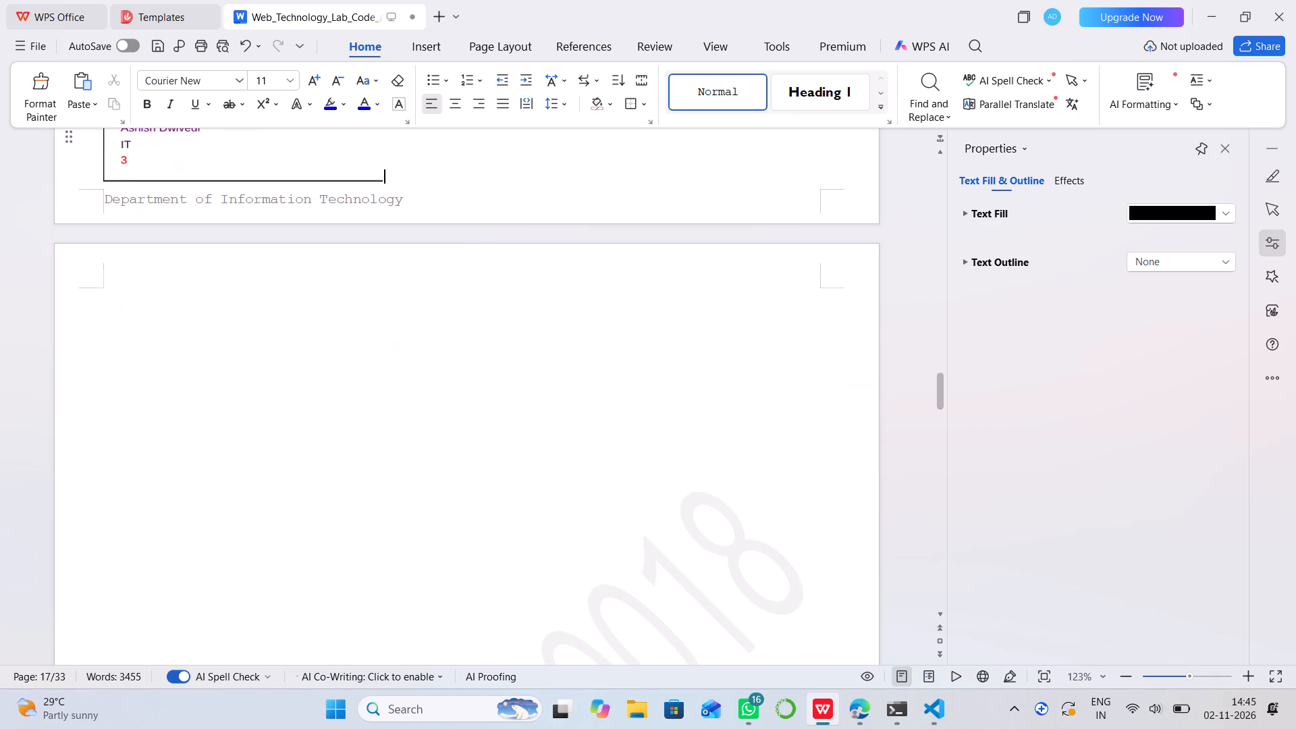
pyautogui.scroll(-10, 343, 485)
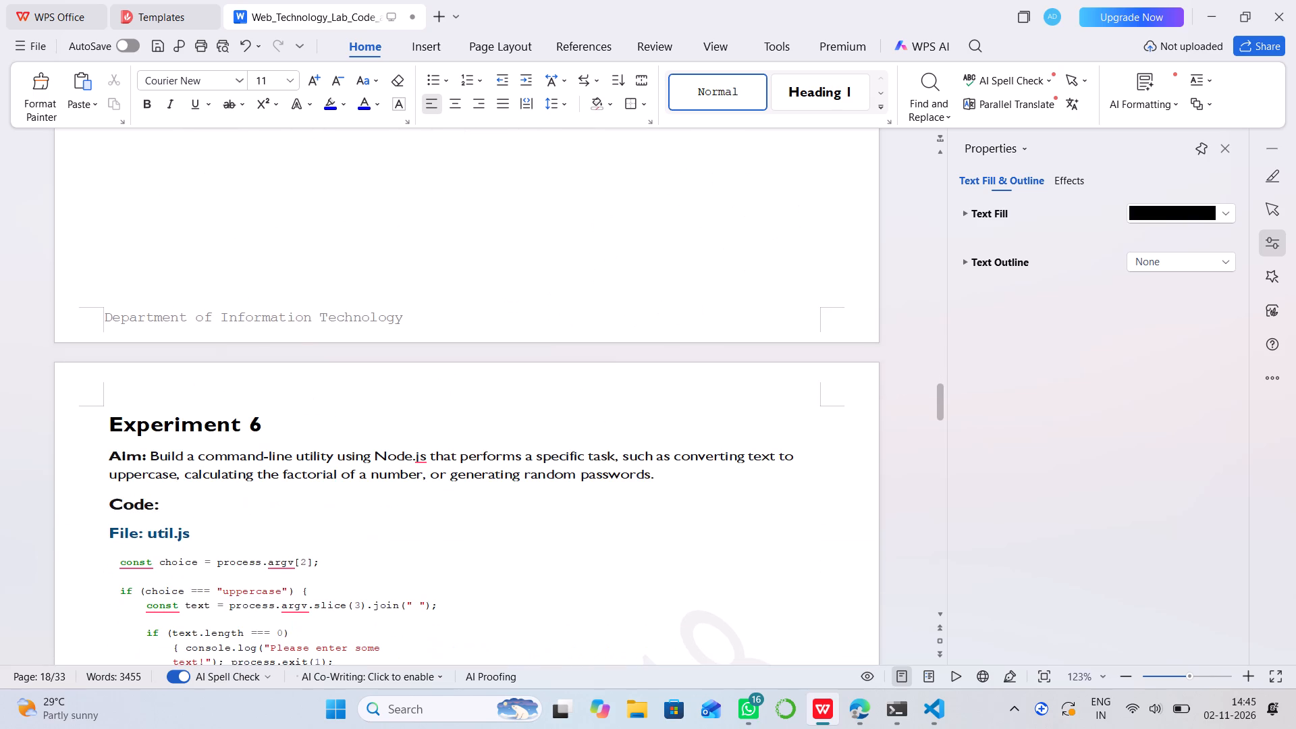
pyautogui.click(104, 418)
pyautogui.press('BackSpace')
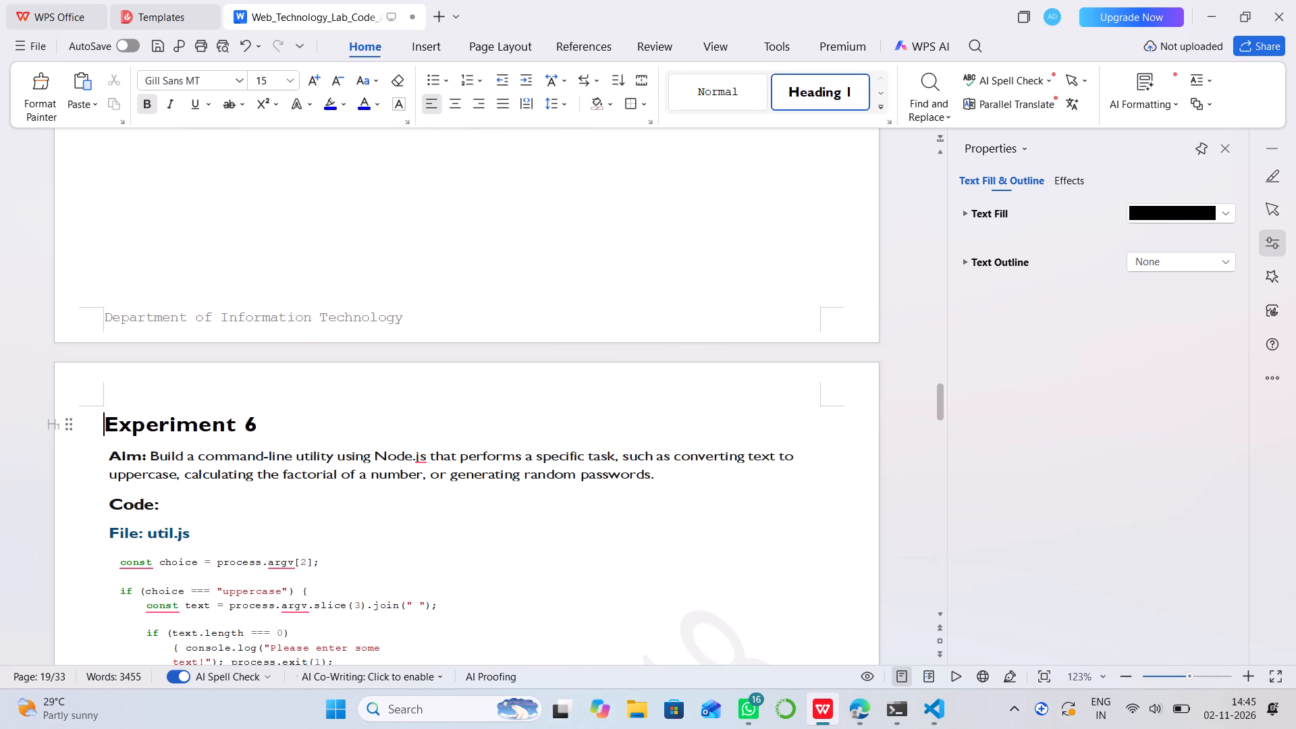
pyautogui.press('BackSpace')
pyautogui.scroll(4, 104, 418)
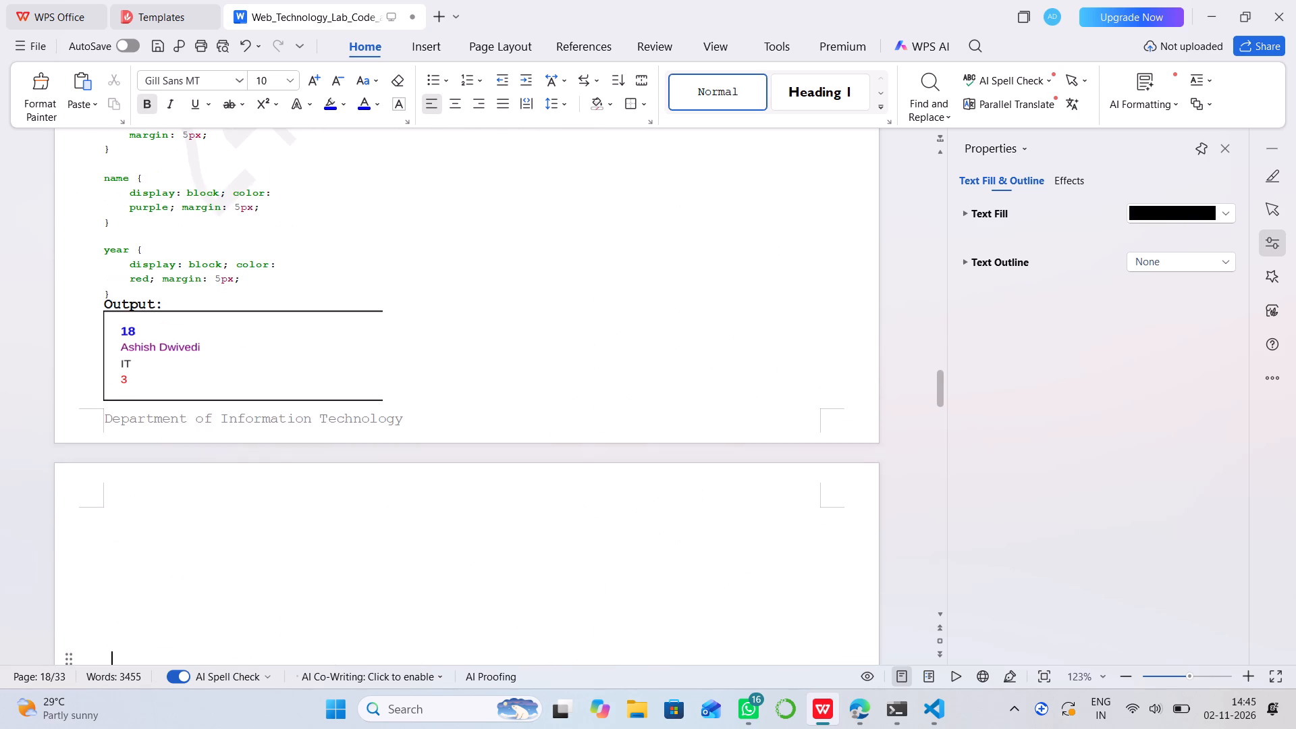
pyautogui.scroll(-7, 104, 418)
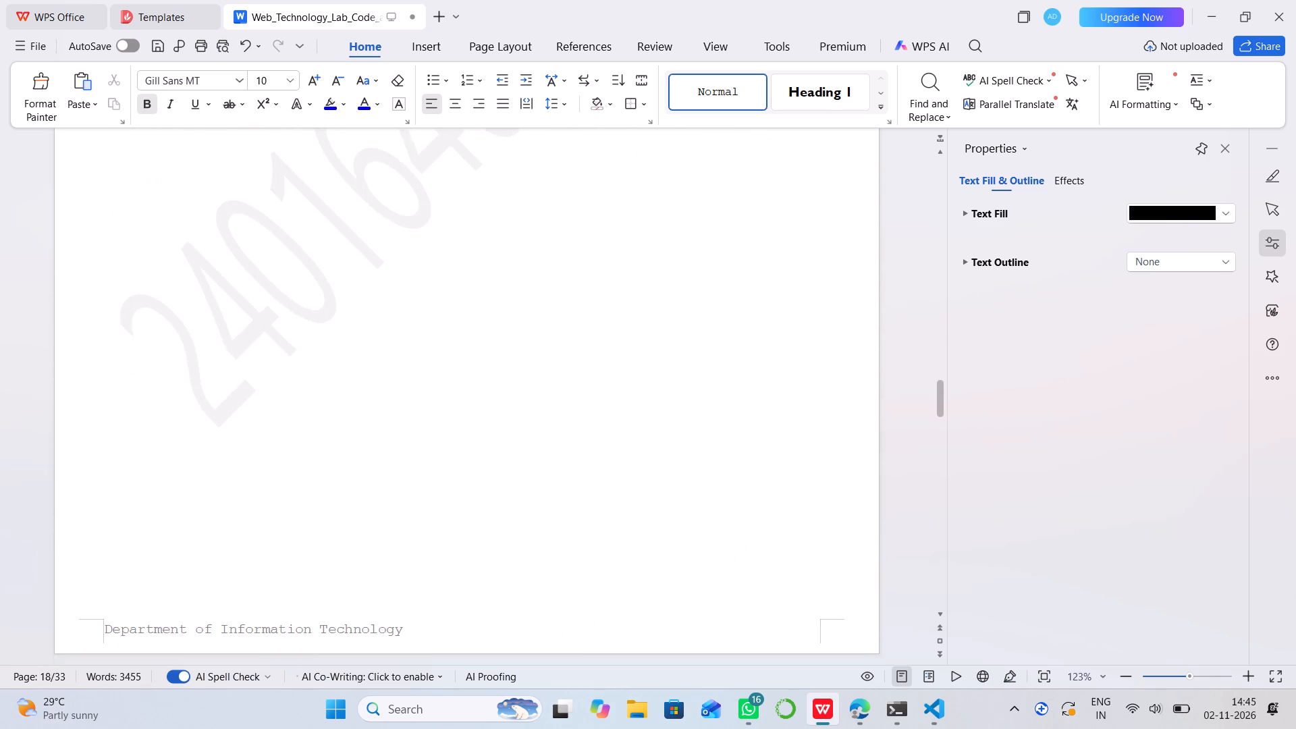
pyautogui.scroll(-2, 104, 418)
pyautogui.click(101, 526)
pyautogui.press('BackSpace')
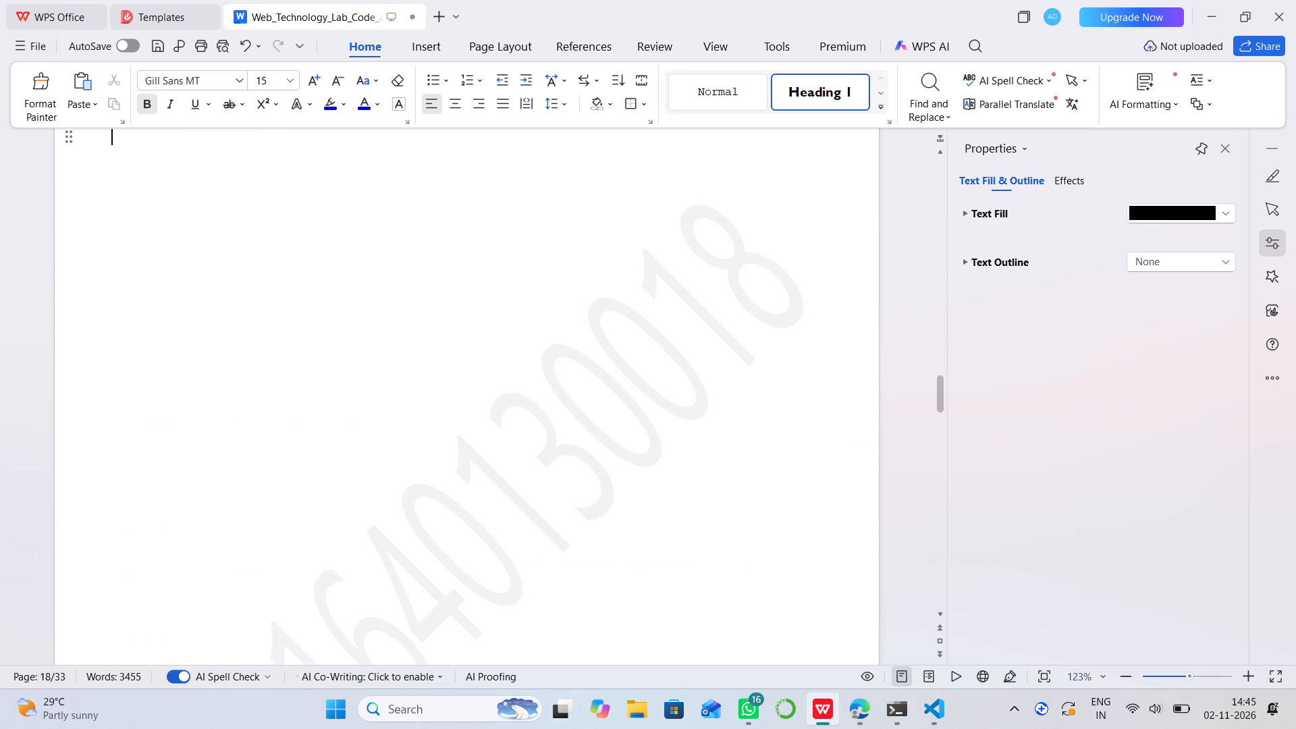
pyautogui.scroll(4, 101, 526)
pyautogui.scroll(-2, 101, 526)
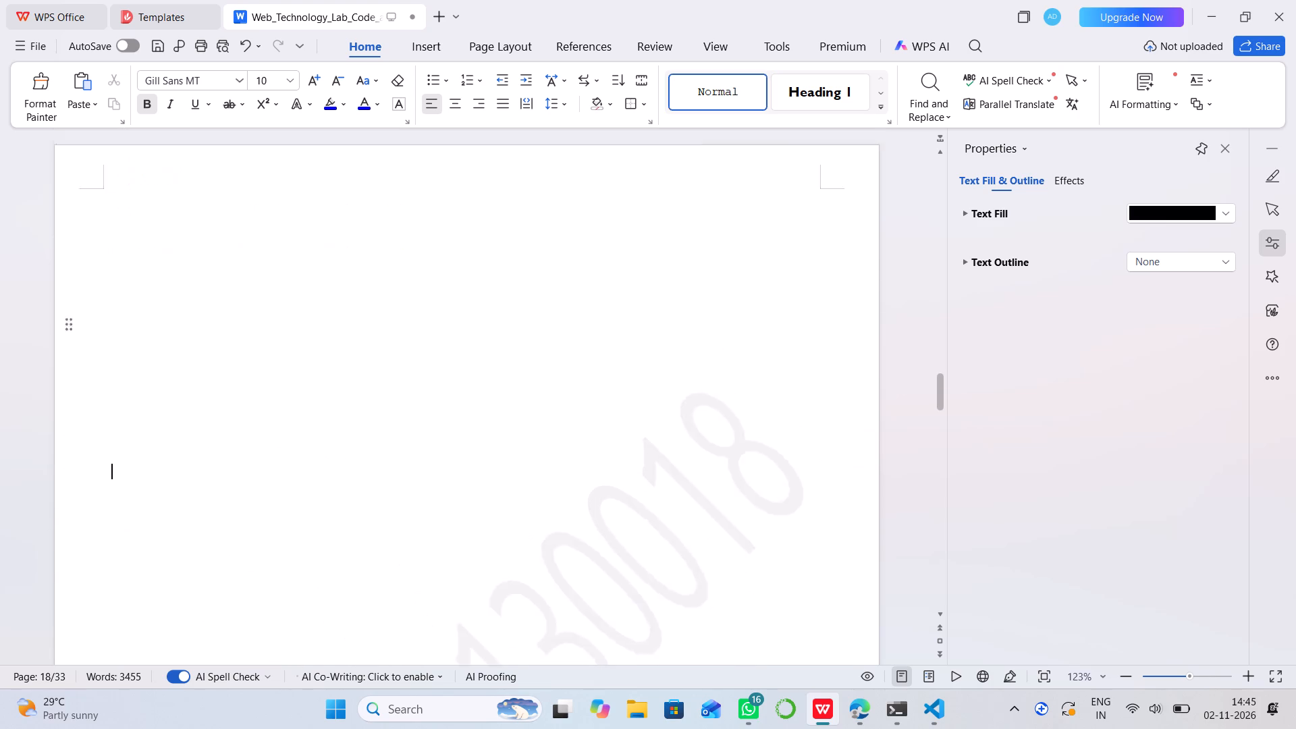
# Delete the empty lines before the Experiment 6 heading to remove the blank pages after Experiment 5's output picture.
pyautogui.scroll(-7, 101, 526)
pyautogui.click(101, 625)
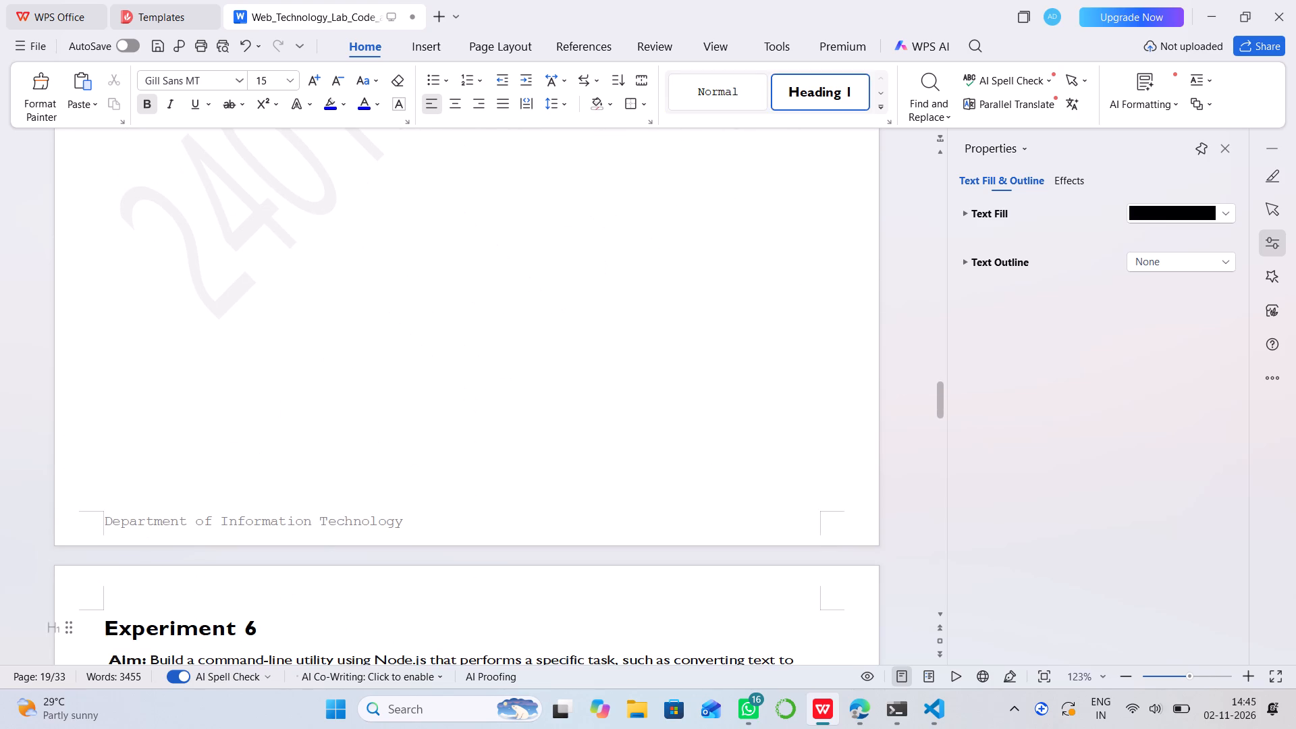
pyautogui.press('BackSpace')
pyautogui.press('BackSpace')
pyautogui.press('BackSpace')
pyautogui.press('BackSpace')
pyautogui.press('BackSpace')
pyautogui.press('BackSpace')
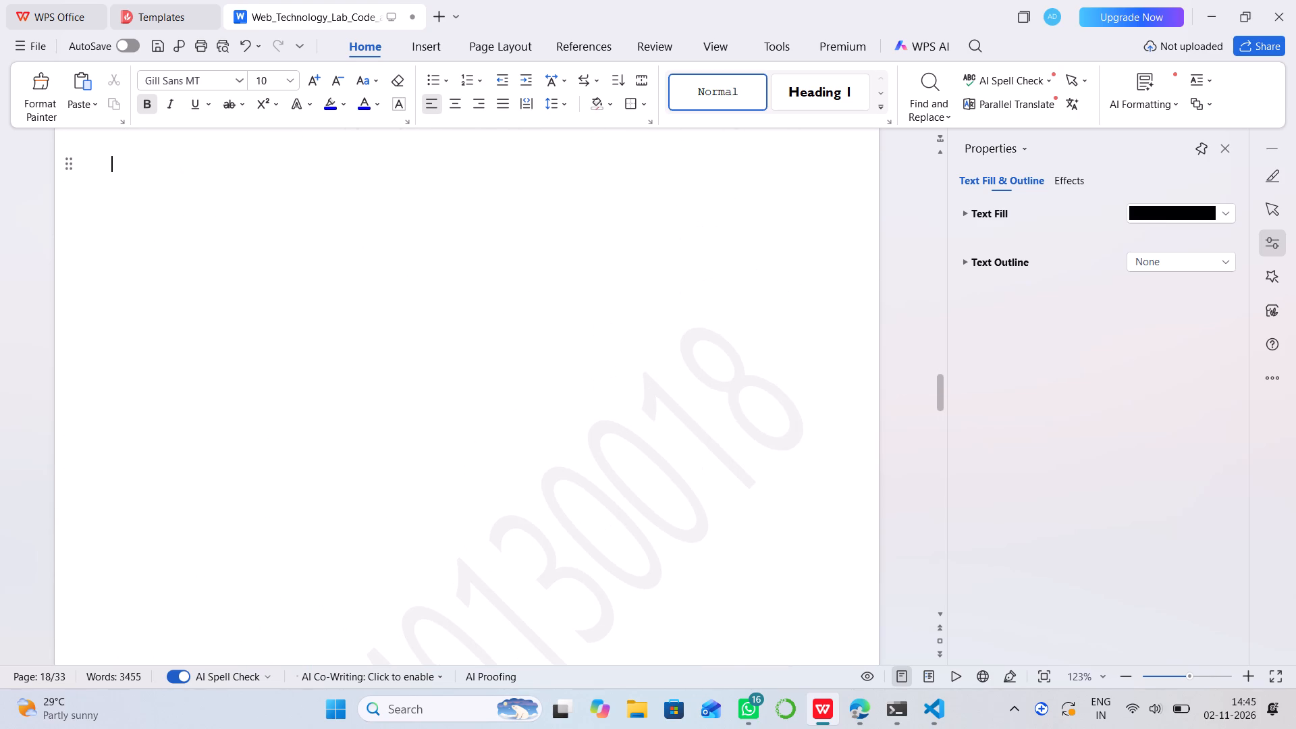
pyautogui.press('BackSpace')
pyautogui.press('BackSpace')
pyautogui.press('BackSpace')
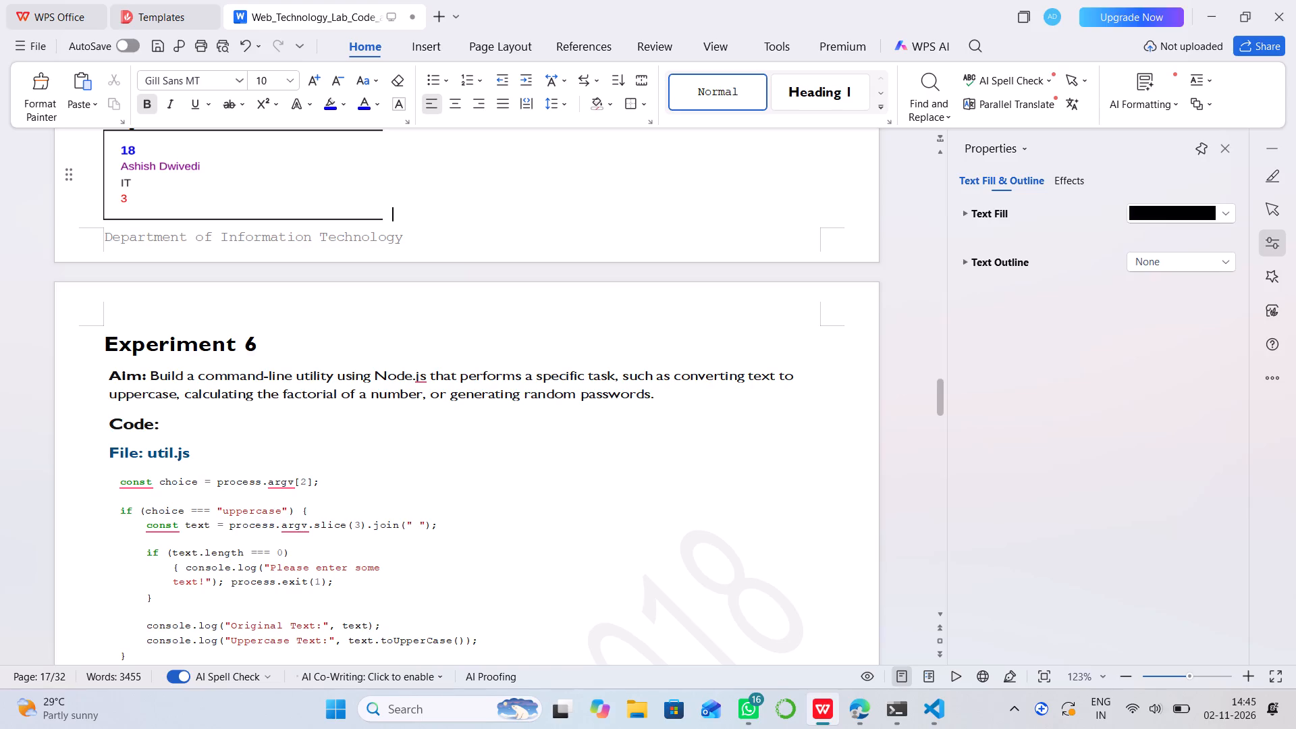
pyautogui.click(225, 477)
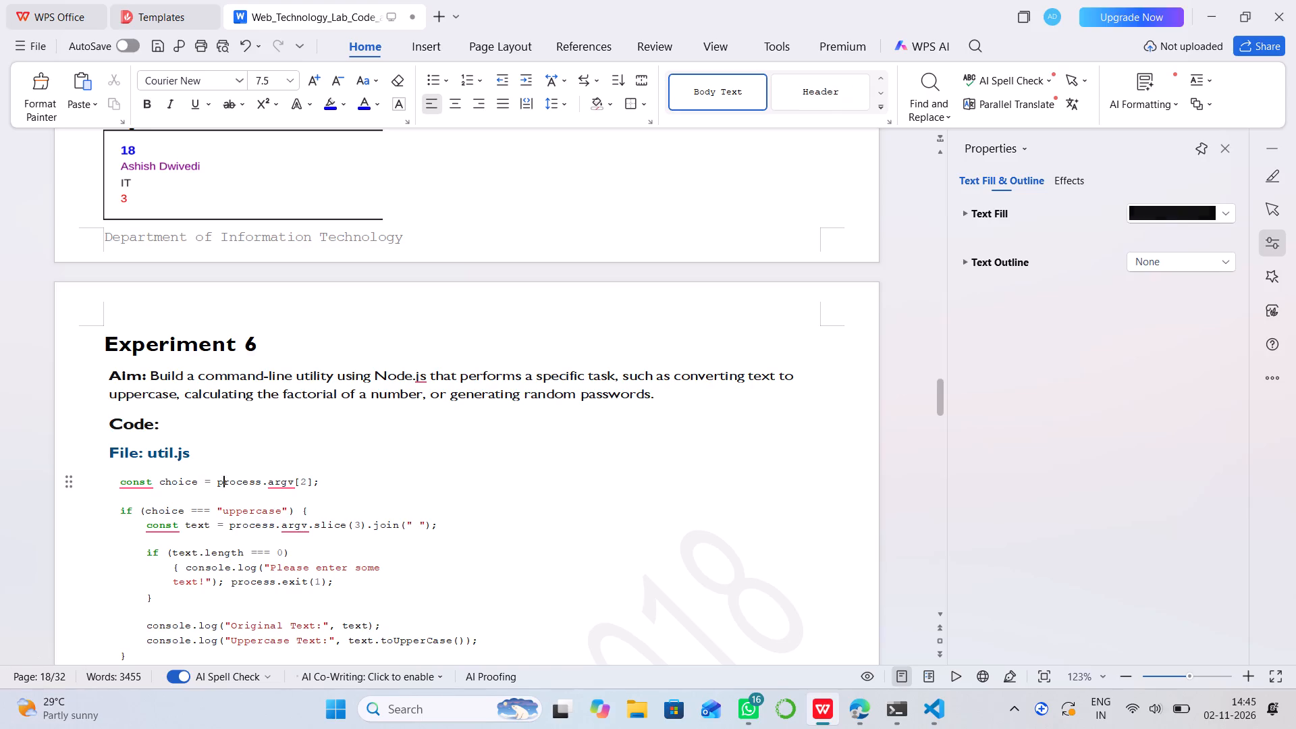
# Look through the Experiment 6 util.js code and the Experiment 7 aggregate.js code for layout problems and places for output.
pyautogui.scroll(-5, 225, 477)
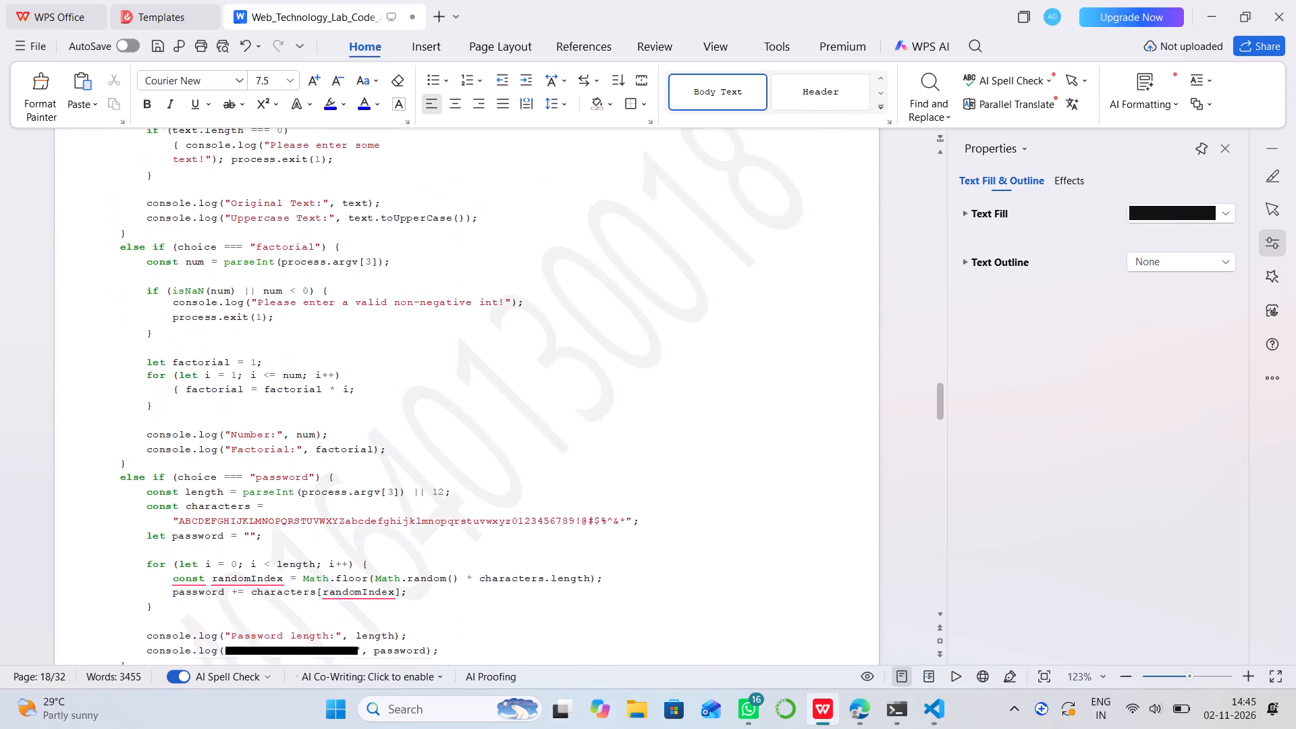
pyautogui.scroll(-7, 225, 477)
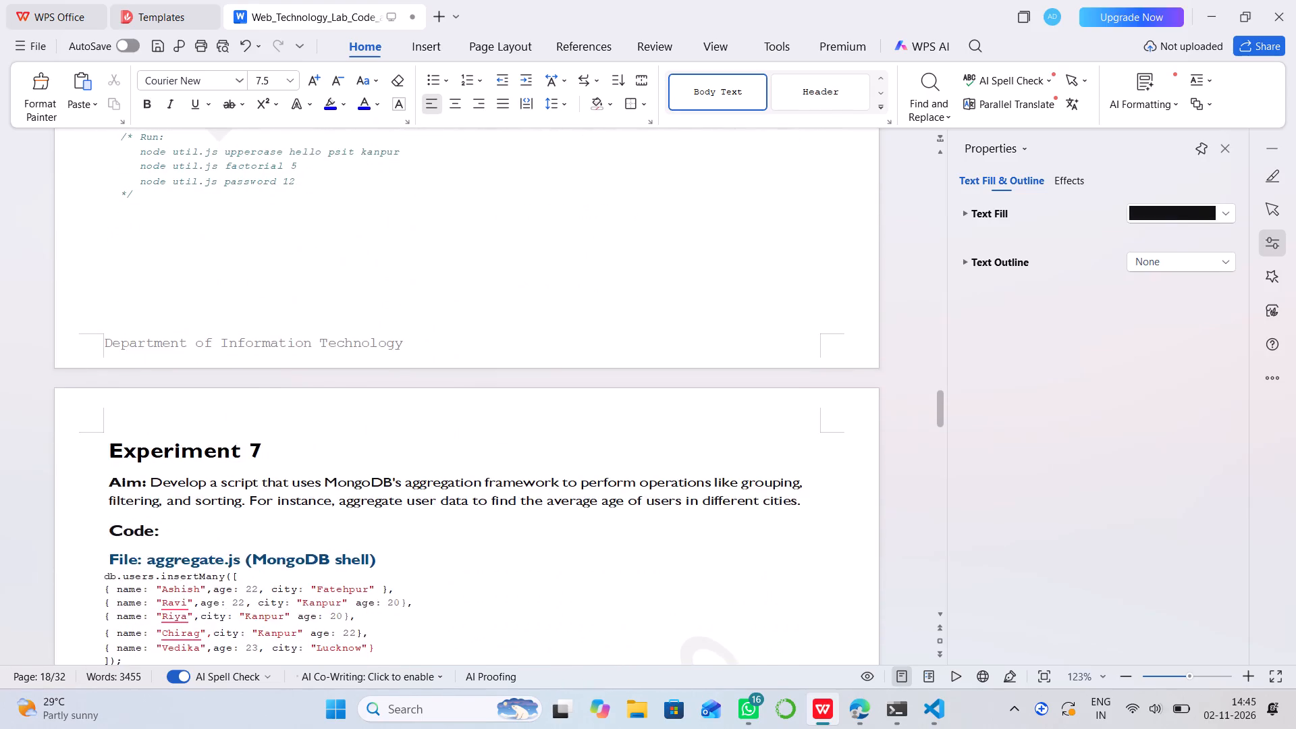
pyautogui.scroll(-6, 225, 477)
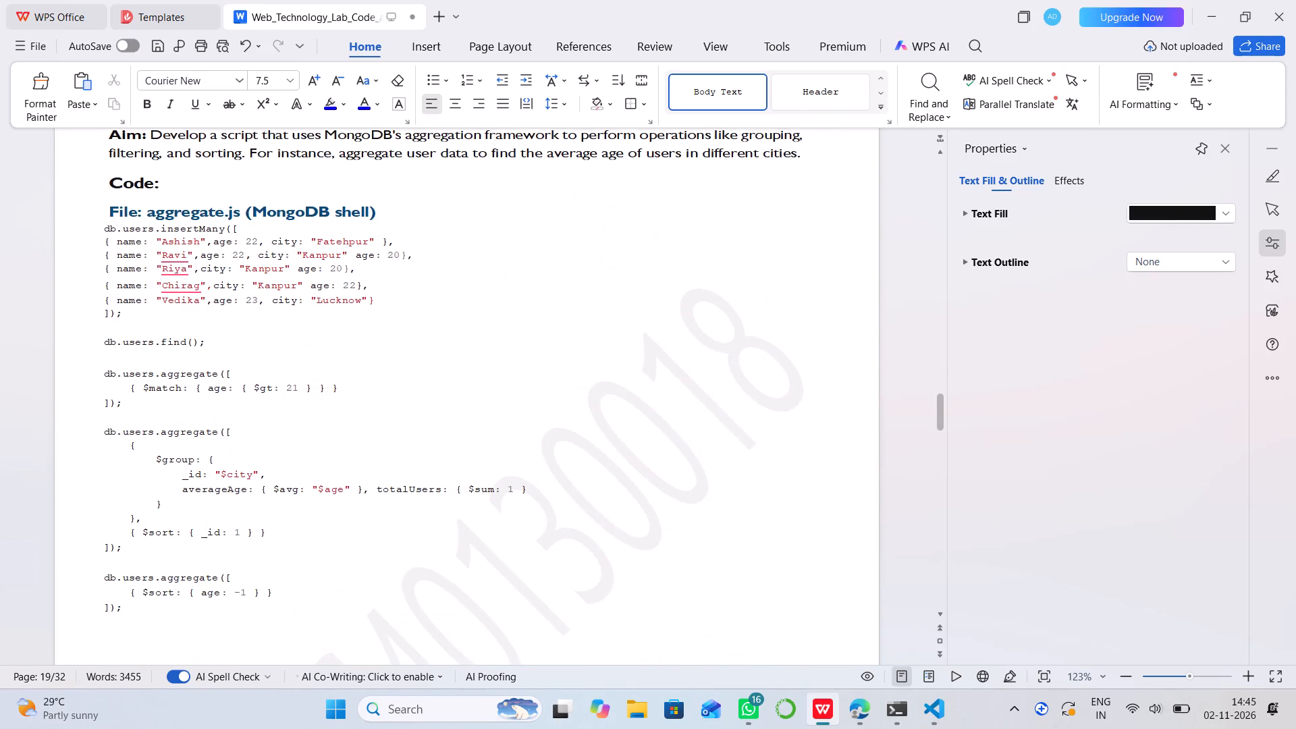
pyautogui.click(299, 389)
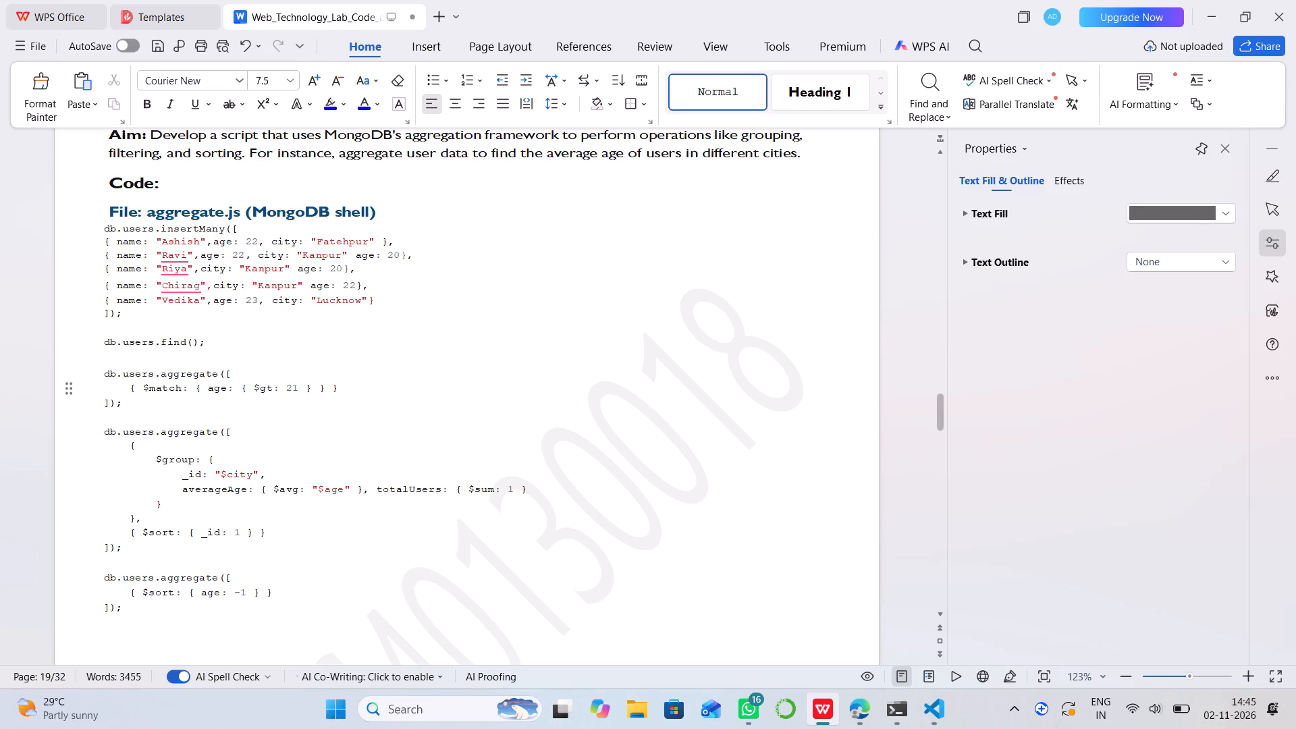
pyautogui.click(278, 351)
pyautogui.scroll(-4, 278, 351)
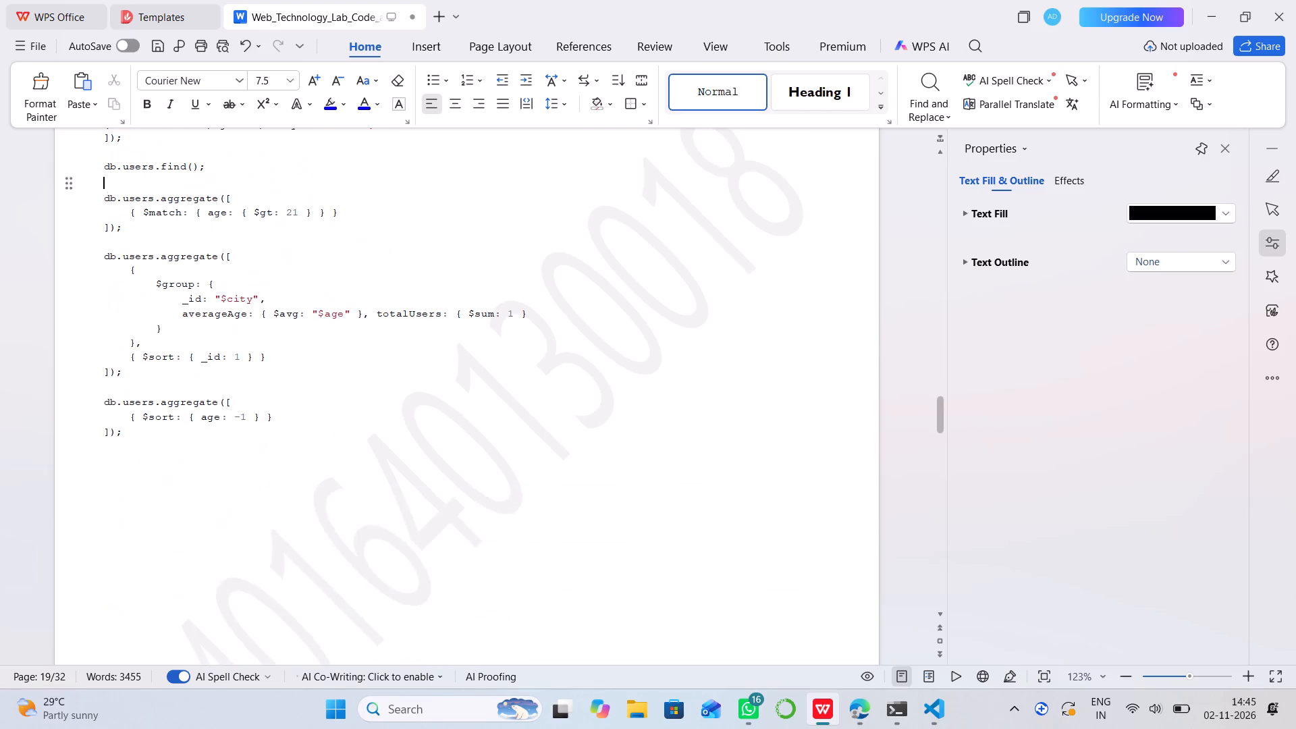
pyautogui.scroll(-7, 278, 351)
pyautogui.scroll(5, 278, 351)
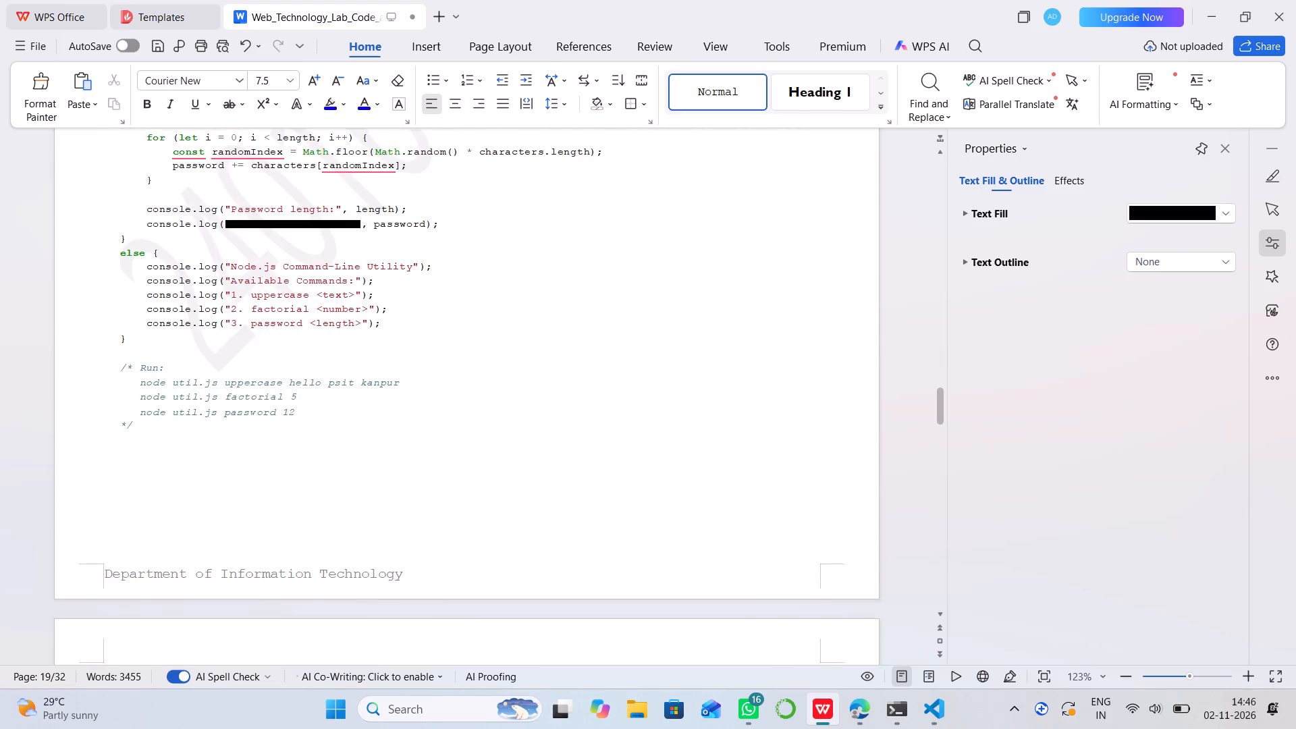
pyautogui.scroll(5, 278, 351)
pyautogui.scroll(-2, 278, 351)
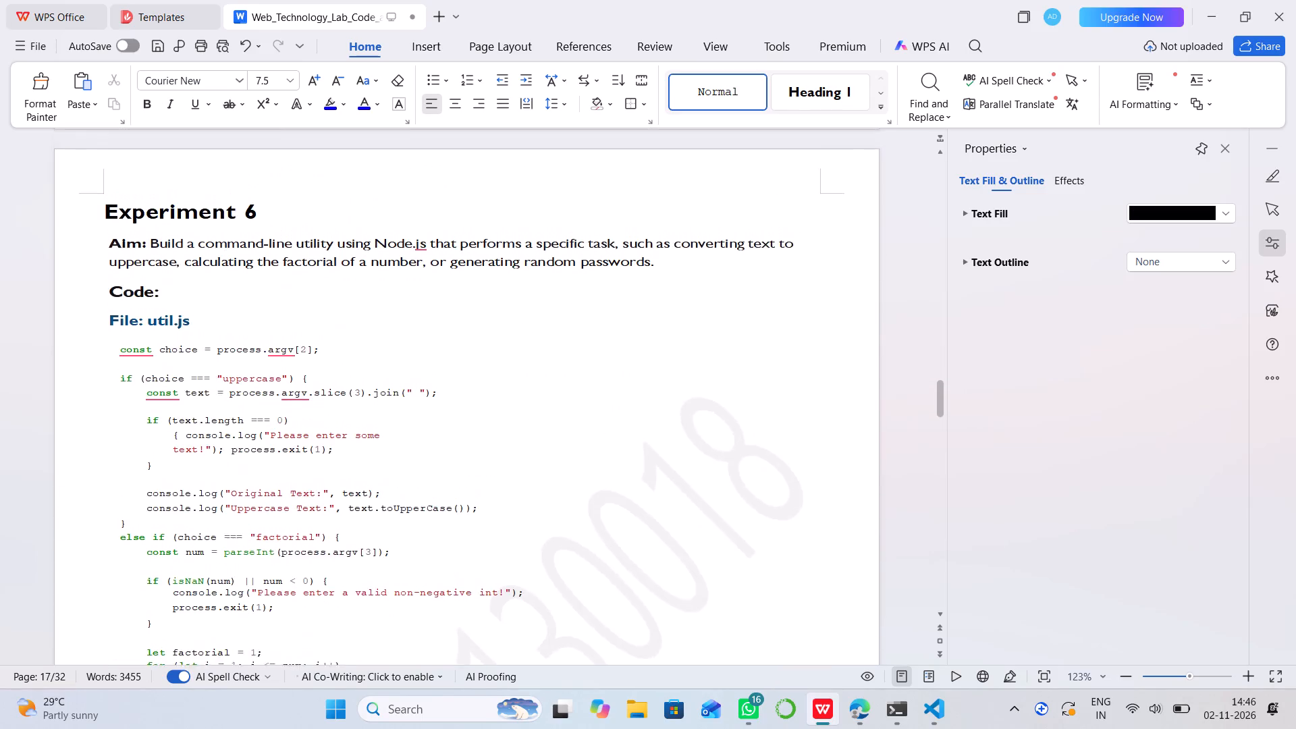
# Place the text cursor at the end of the run comment that closes Experiment 6's util.js code.
pyautogui.scroll(-2, 278, 351)
pyautogui.click(207, 352)
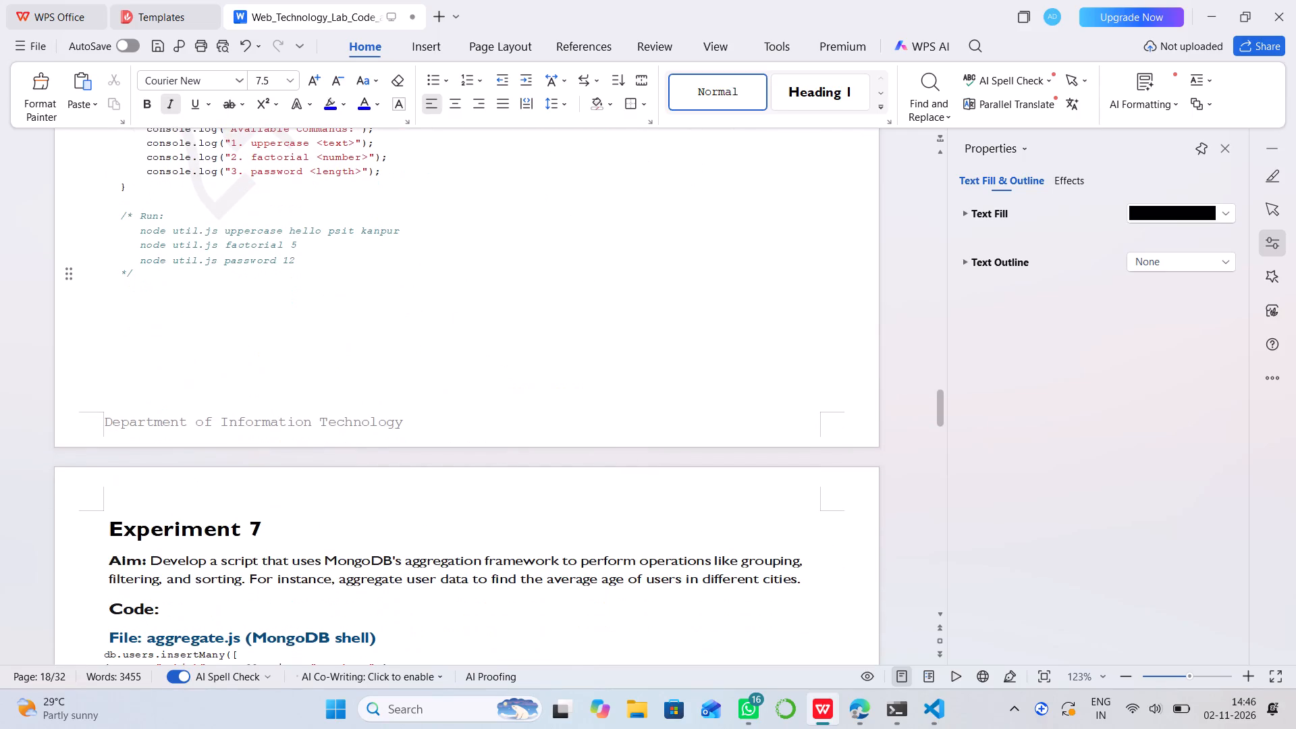
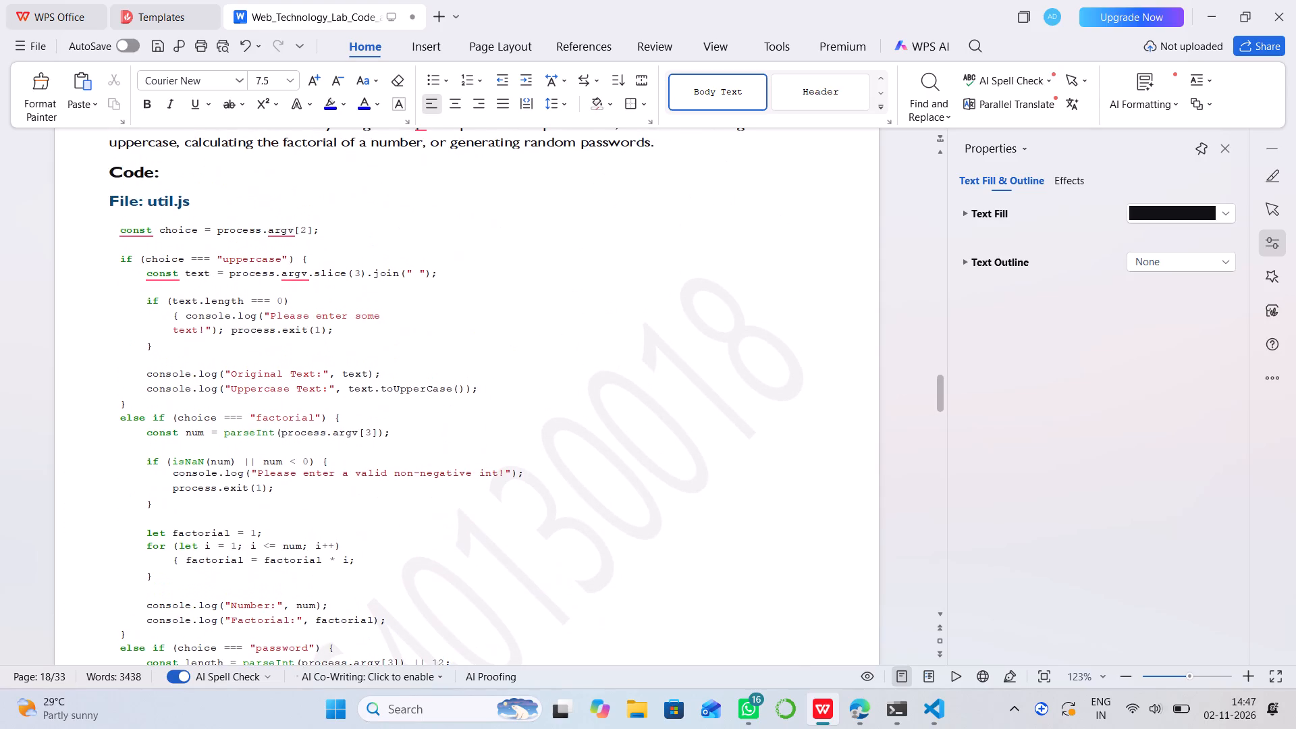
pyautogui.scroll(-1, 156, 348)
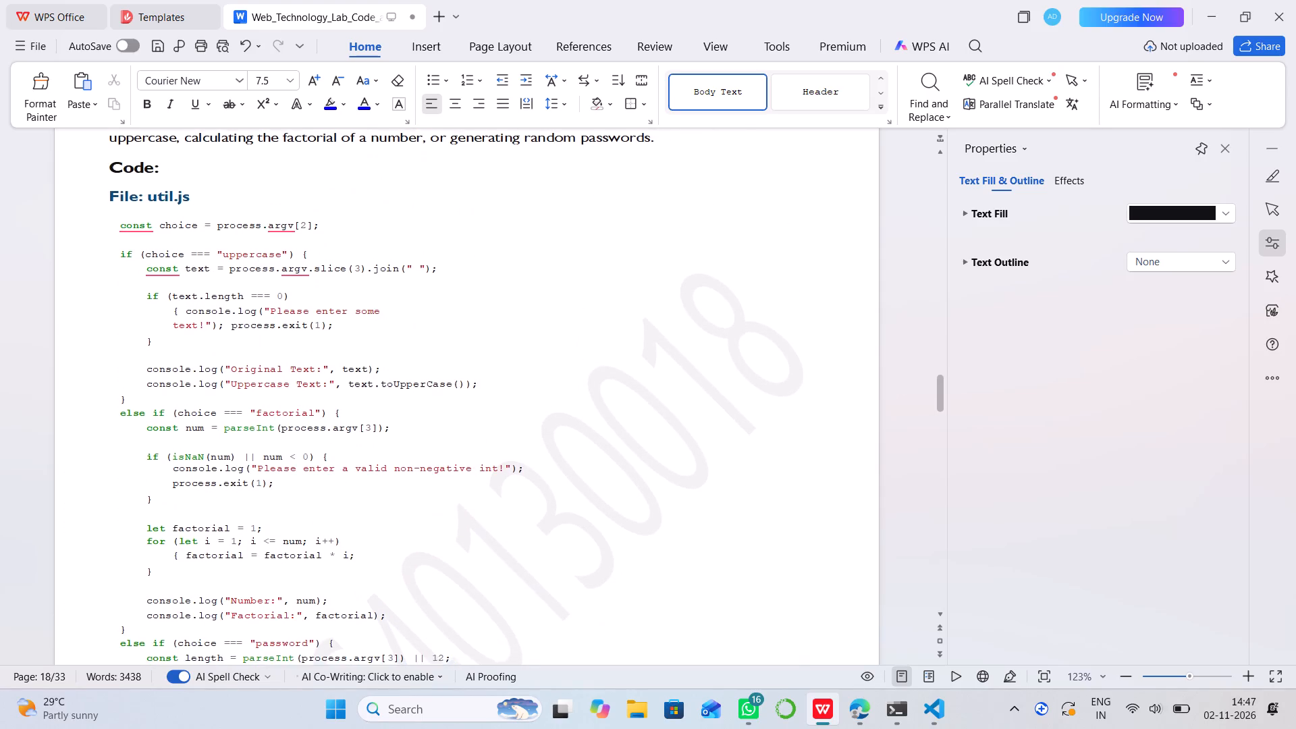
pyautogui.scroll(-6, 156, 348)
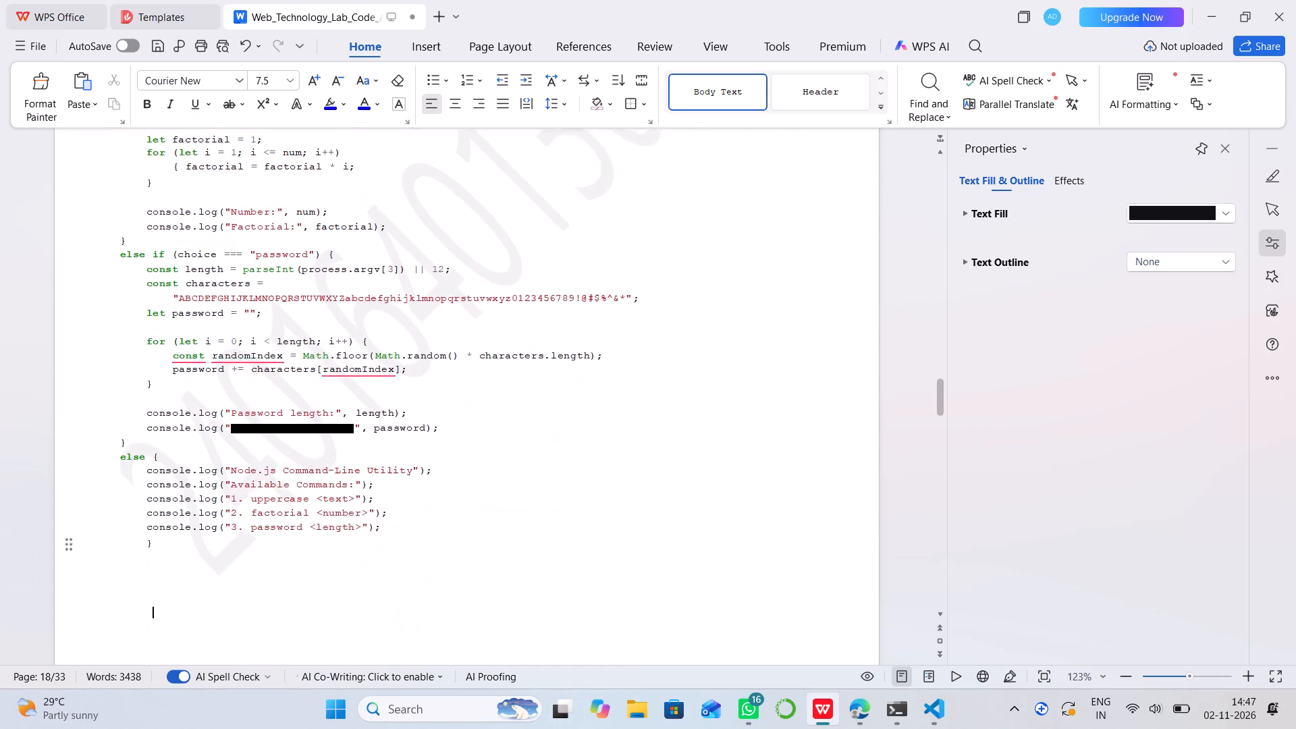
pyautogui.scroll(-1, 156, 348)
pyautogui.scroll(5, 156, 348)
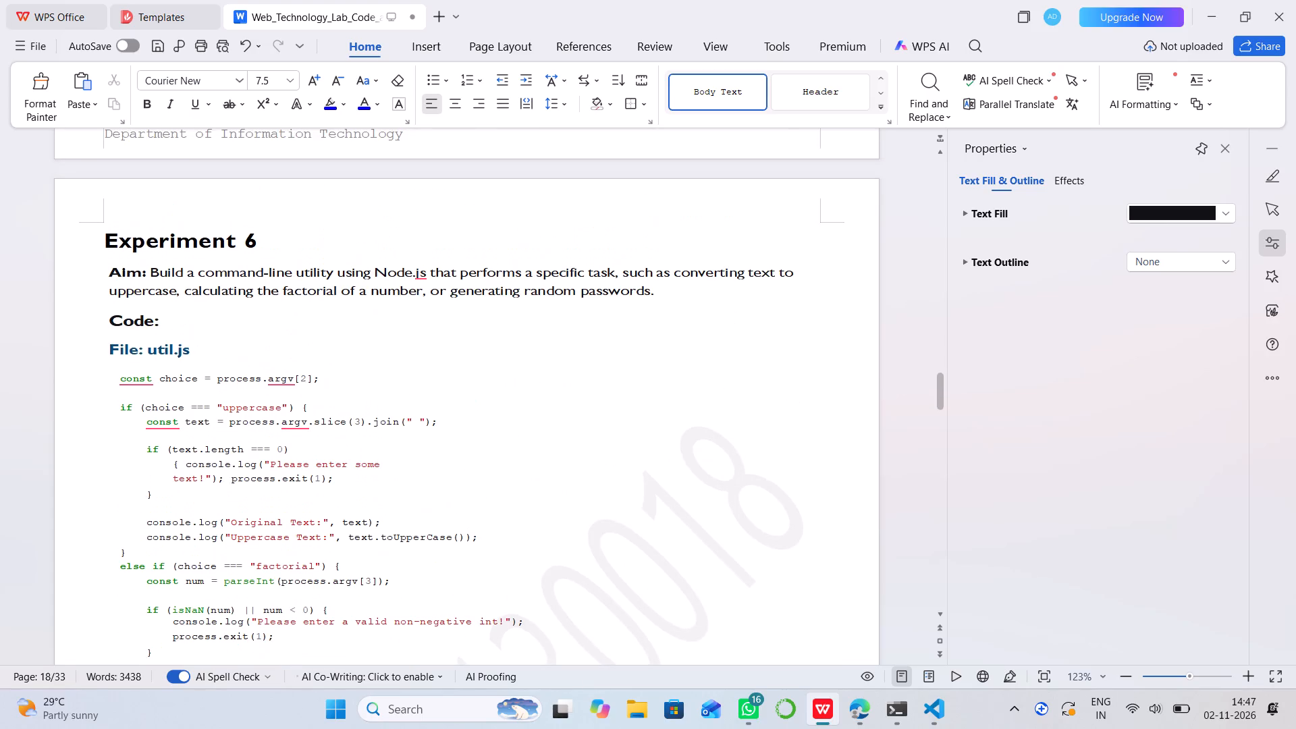
# Delete what follows the last console.log line, the password command entry, at the end of Experiment 6's util.js code.
pyautogui.click(117, 362)
pyautogui.press('BackSpace')
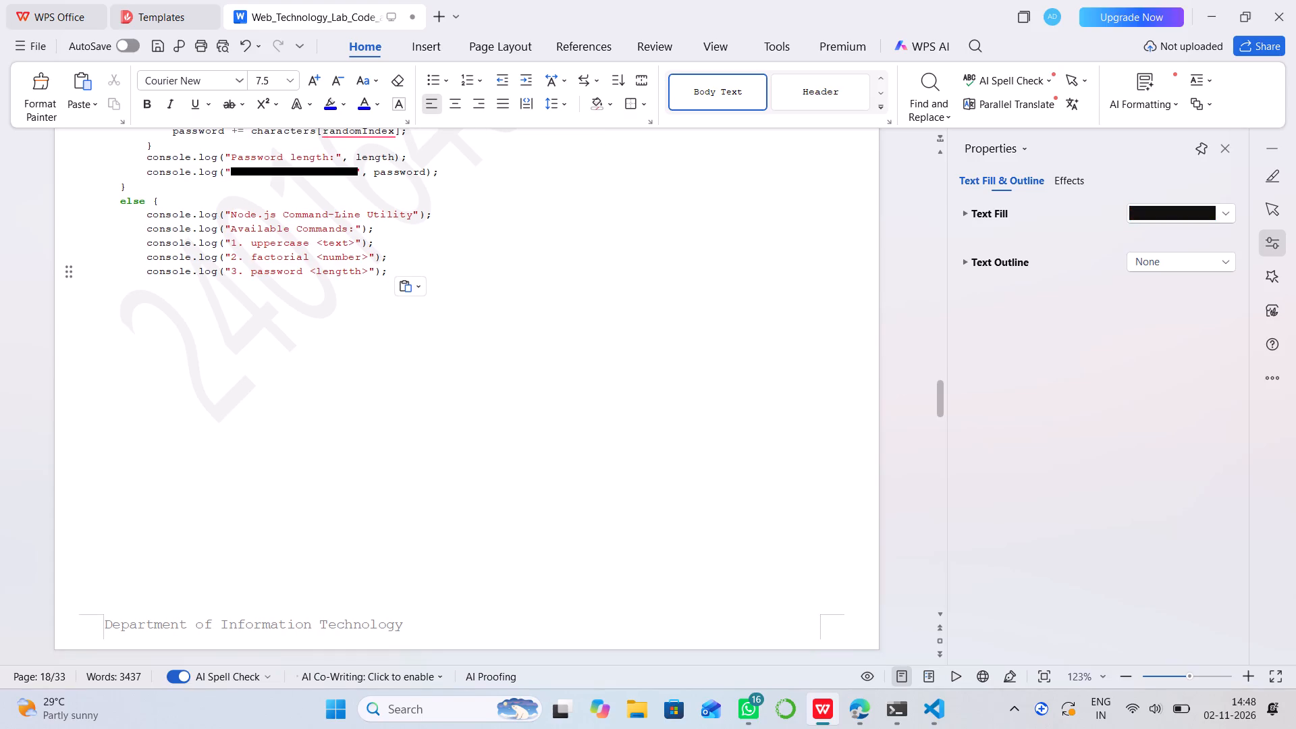
# Add the missing closing brace on a new line after the last console.log line of the Experiment 6 code.
pyautogui.press('Return')
pyautogui.hotkey('shift', '}')
# Shrink the Experiment 6 terminal output picture to 4.00 in wide by 2.84 in high so it fits on the code's page.
pyautogui.scroll(-5, 407, 294)
pyautogui.click(551, 515)
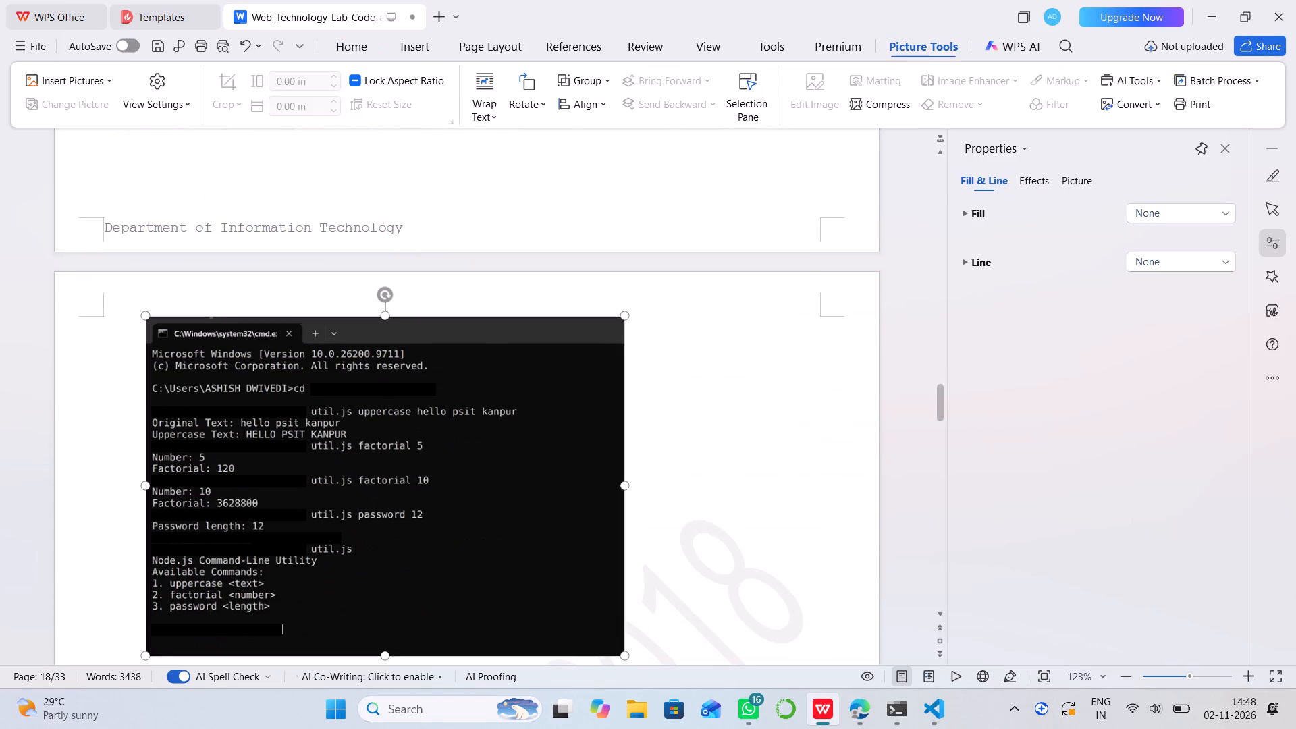
pyautogui.scroll(-1, 551, 515)
pyautogui.moveTo(629, 581); pyautogui.dragTo(549, 456)
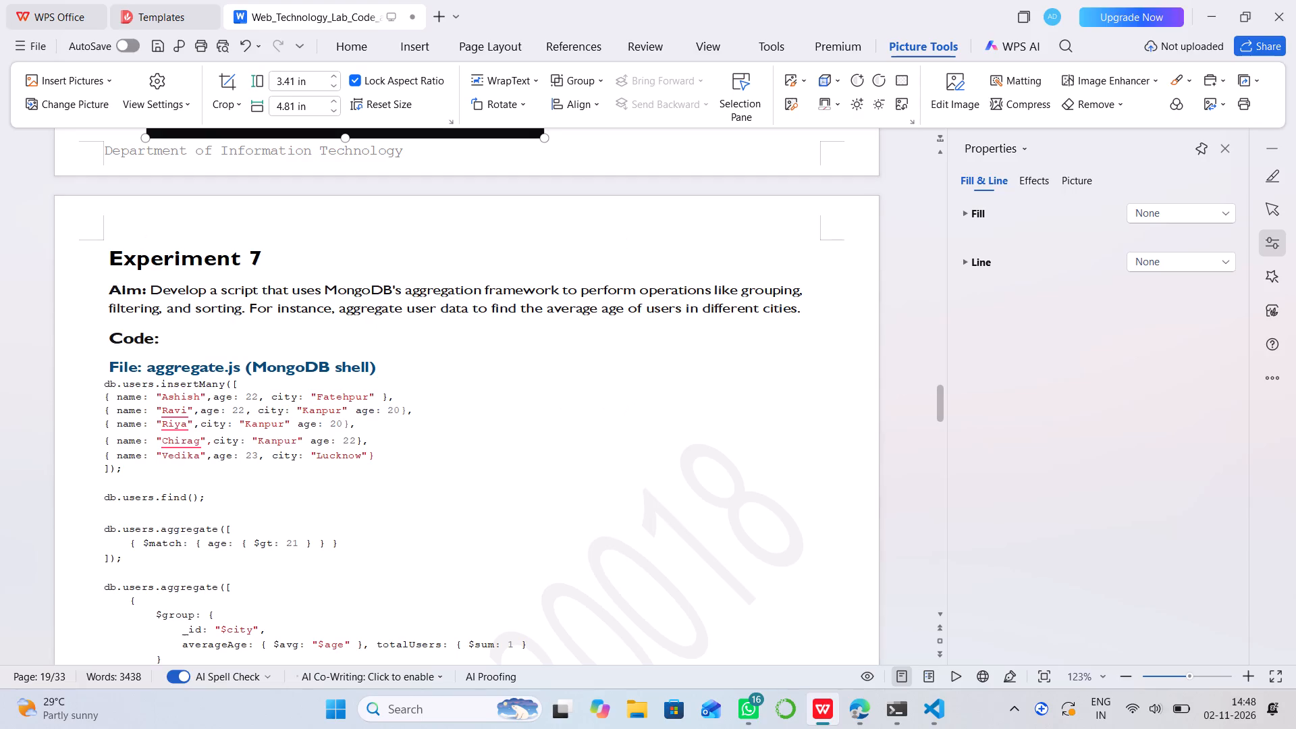
pyautogui.scroll(4, 426, 367)
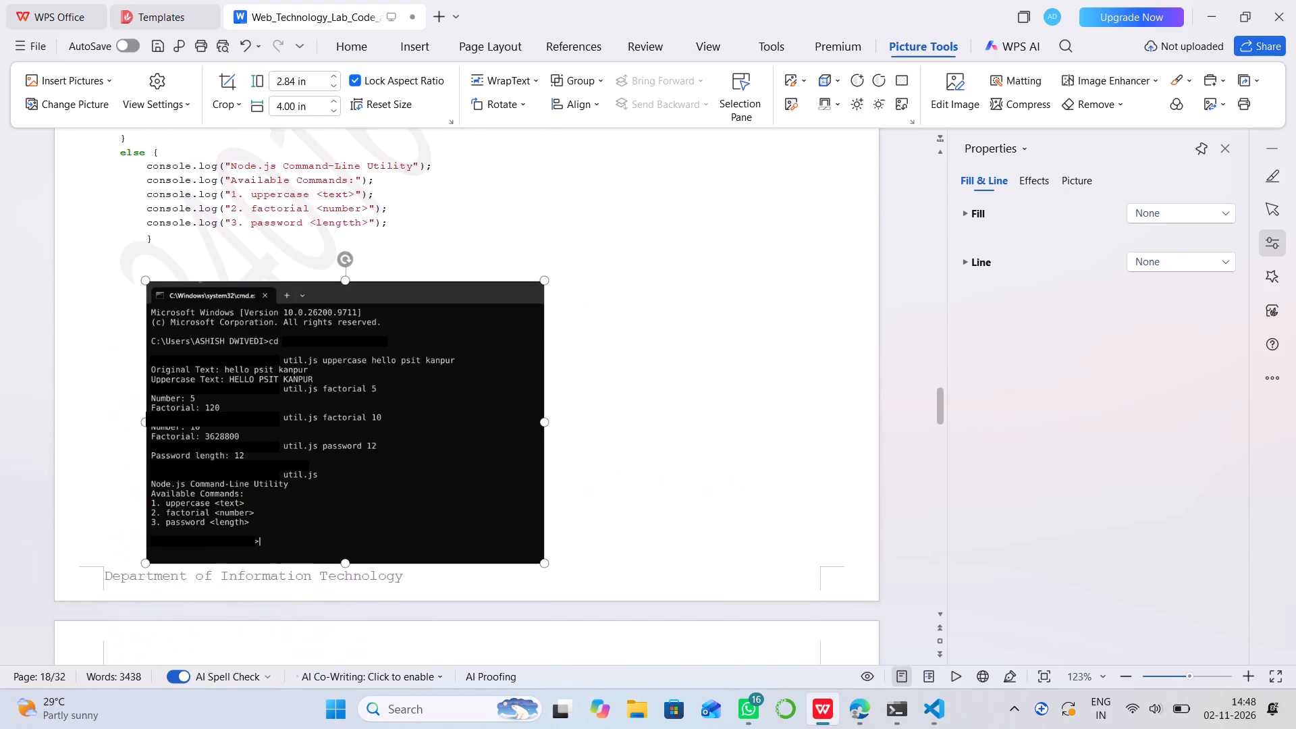
# Move the terminal output picture up slightly so it sits closer beneath the code's closing brace.
pyautogui.scroll(2, 426, 367)
pyautogui.moveTo(246, 367); pyautogui.dragTo(231, 359)
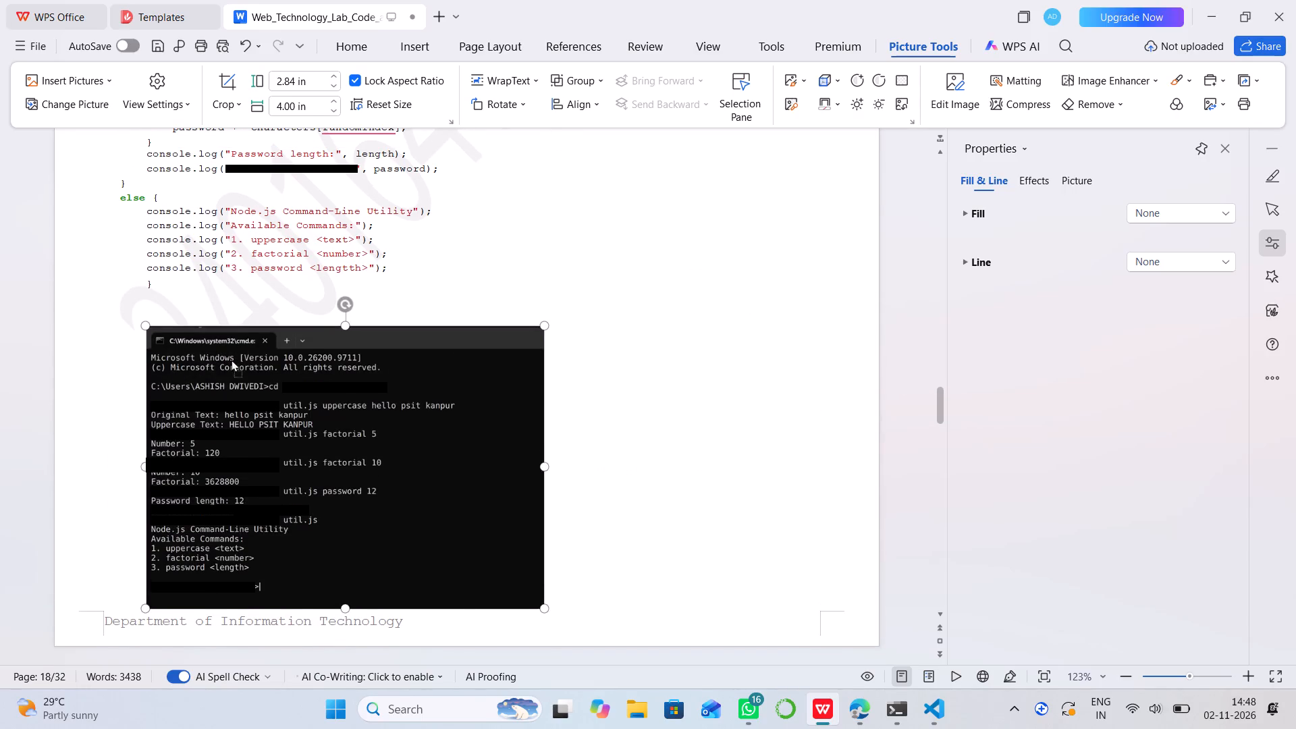
pyautogui.moveTo(231, 359); pyautogui.dragTo(206, 321)
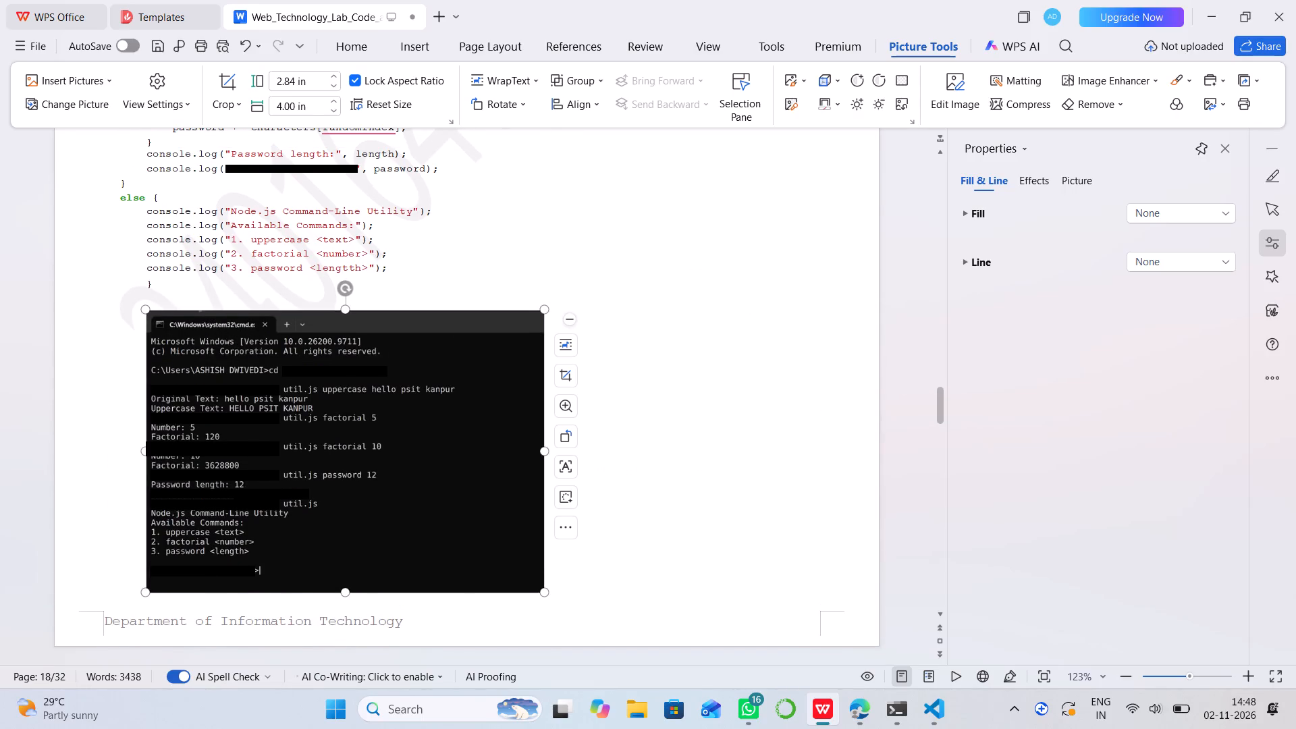
# Stretch the terminal output picture horizontally to 6.49 in wide, keeping its height at 2.84 in.
pyautogui.moveTo(148, 451); pyautogui.dragTo(123, 454)
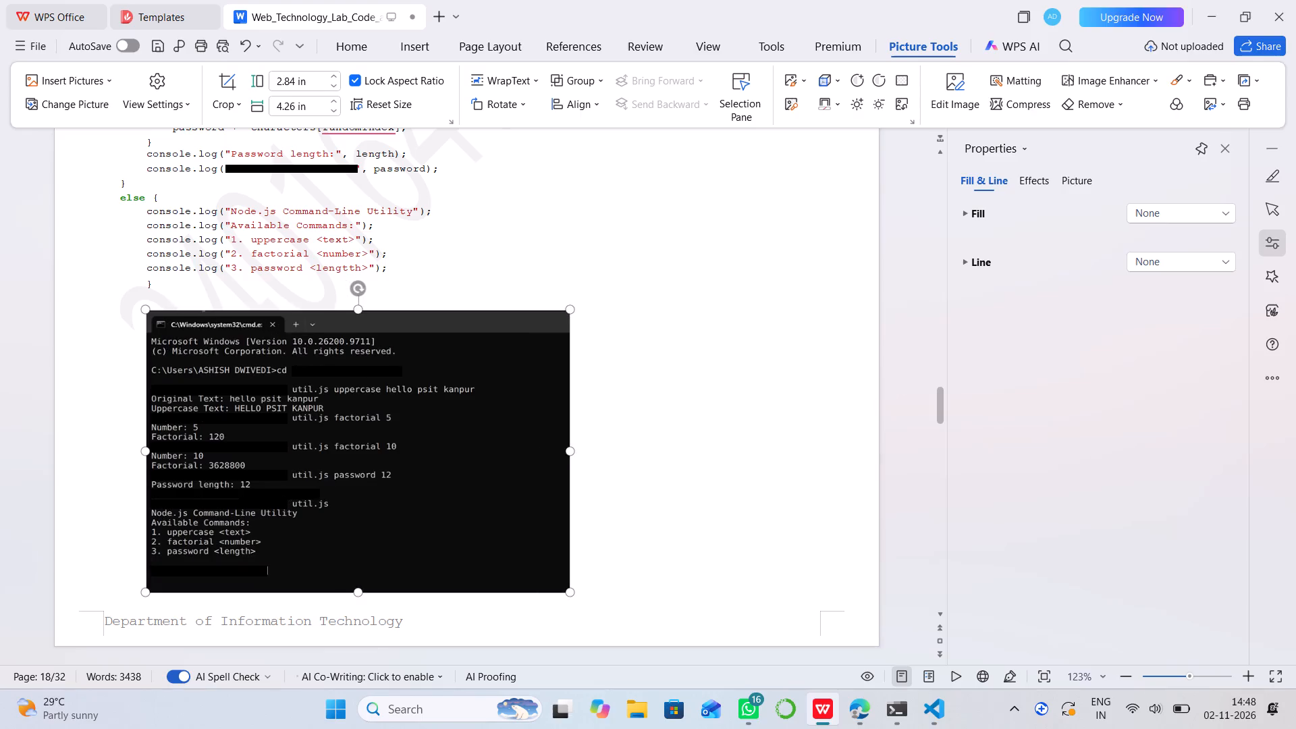
pyautogui.click(407, 444)
pyautogui.hscroll(1, 407, 444)
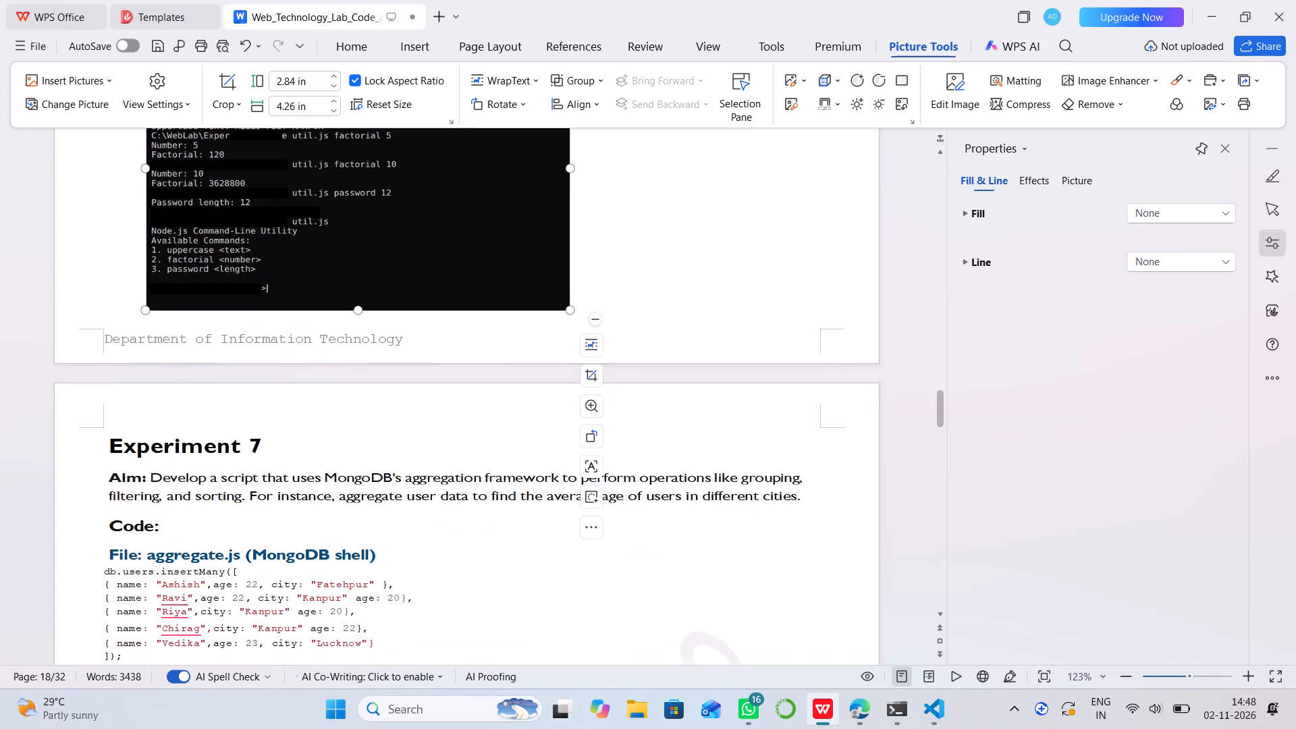
pyautogui.hscroll(1, 407, 444)
pyautogui.scroll(1, 407, 444)
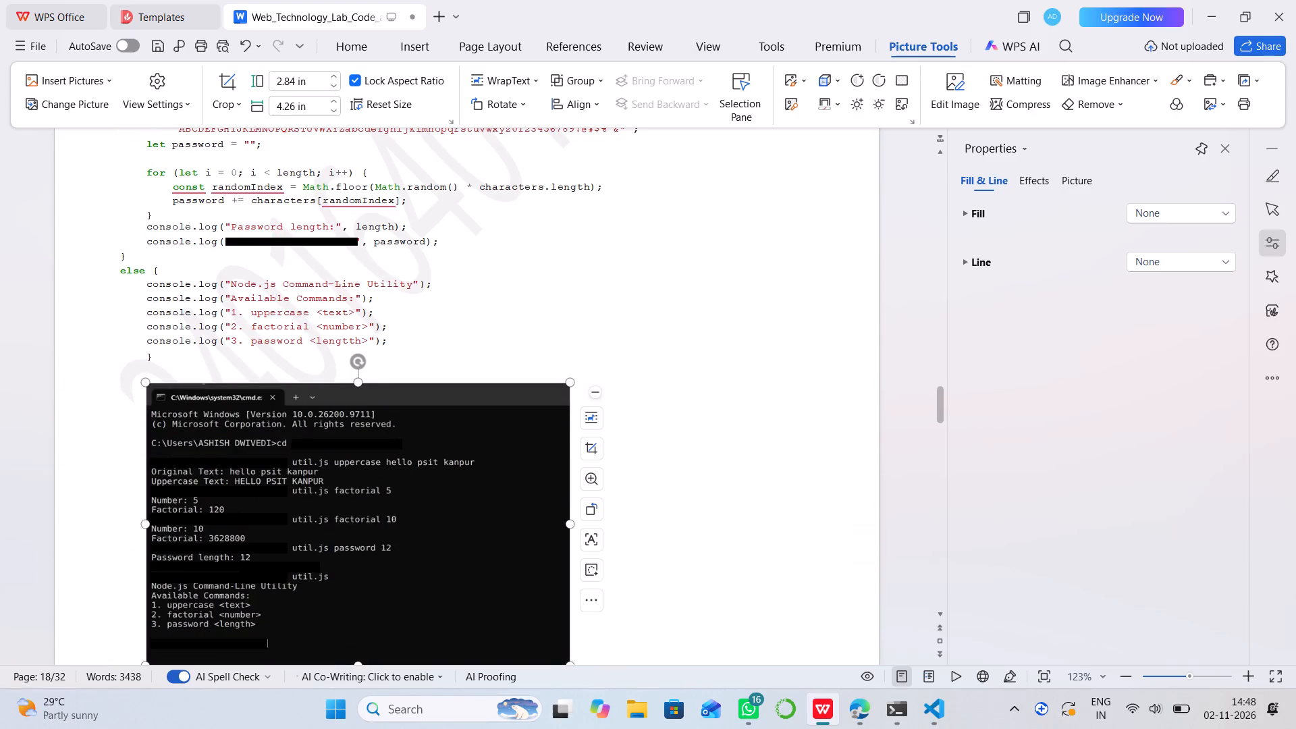
pyautogui.moveTo(570, 524); pyautogui.dragTo(792, 510)
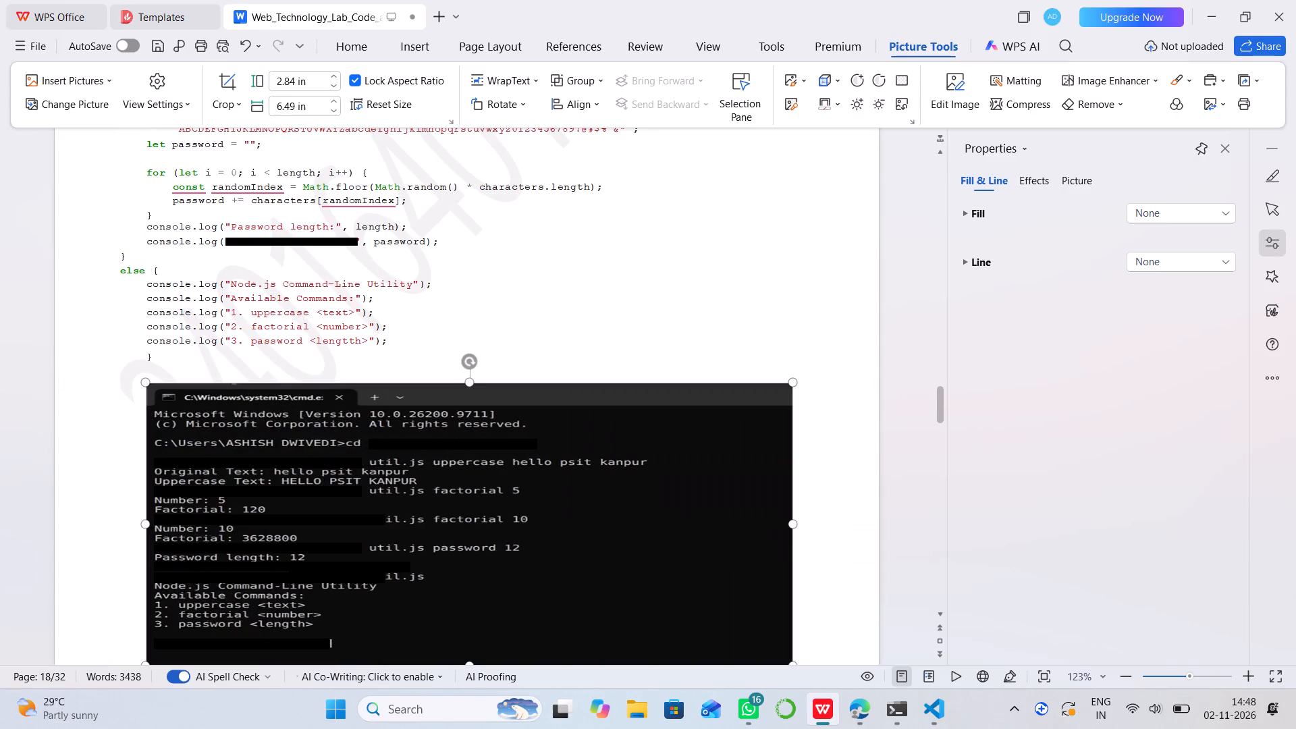
# Look over the Experiment 6 output page, the Experiment 7 code and the pages after it for layout problems and missing output.
pyautogui.scroll(-2, 568, 546)
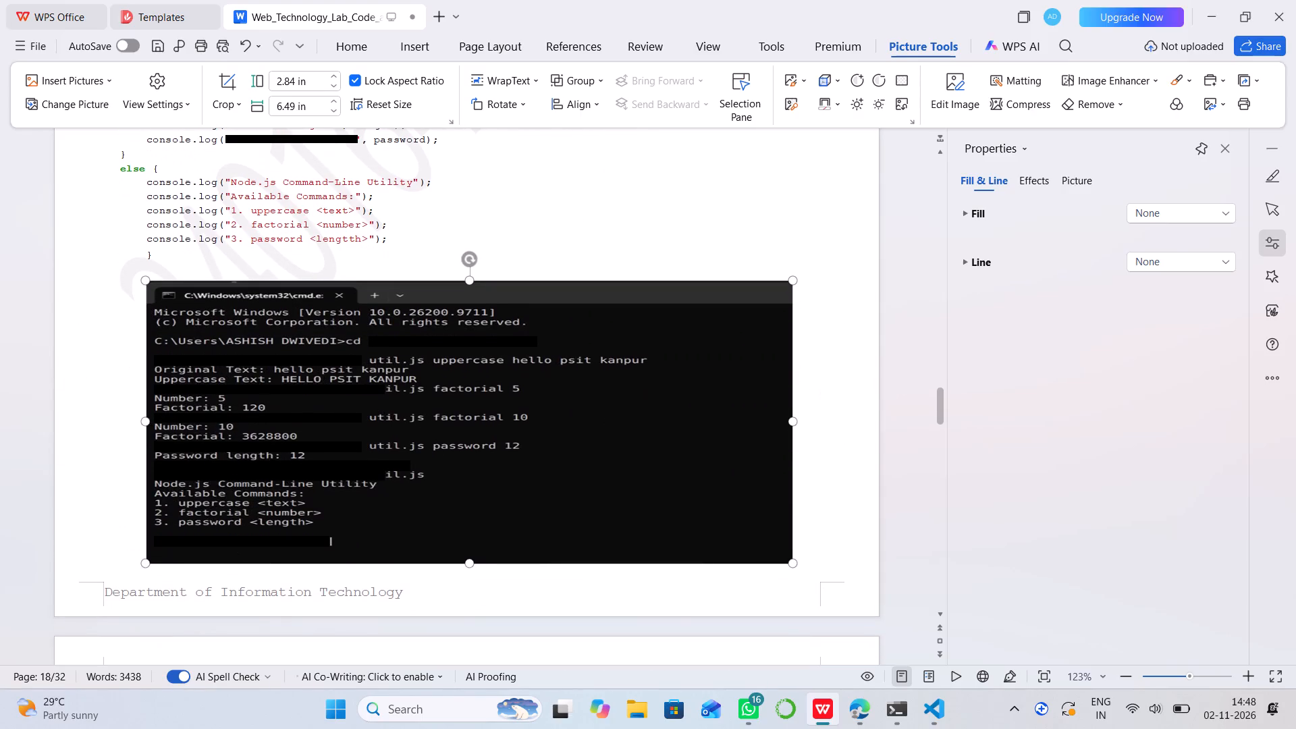
pyautogui.scroll(1, 568, 546)
pyautogui.scroll(-4, 568, 546)
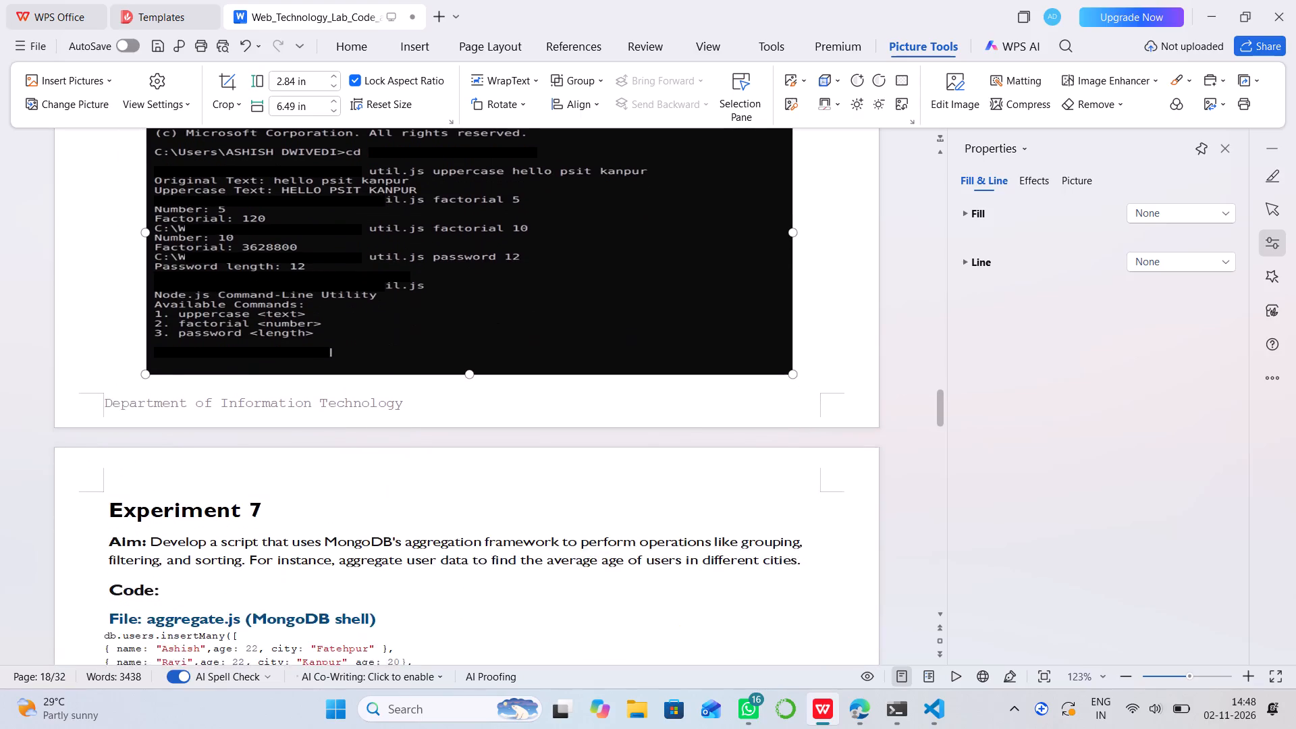
pyautogui.scroll(-6, 568, 546)
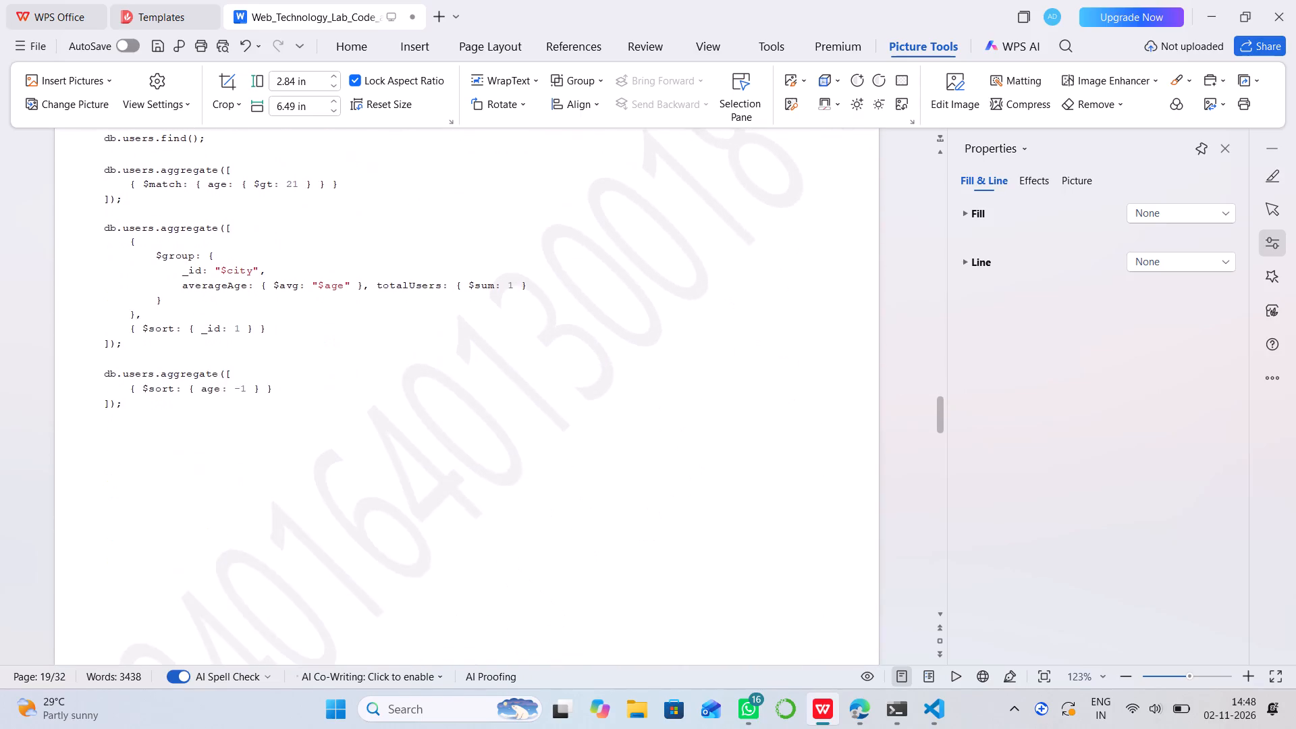
pyautogui.scroll(-15, 568, 546)
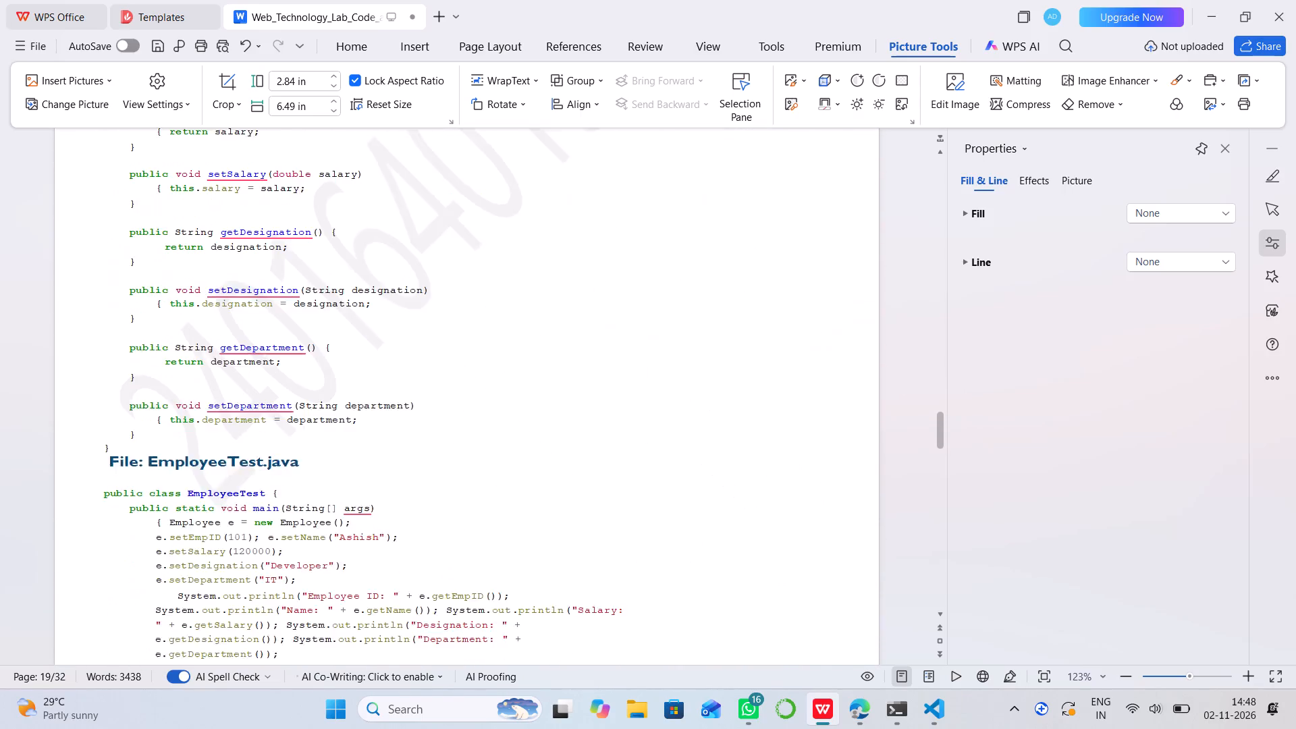
pyautogui.scroll(2, 568, 546)
pyautogui.scroll(-2, 568, 546)
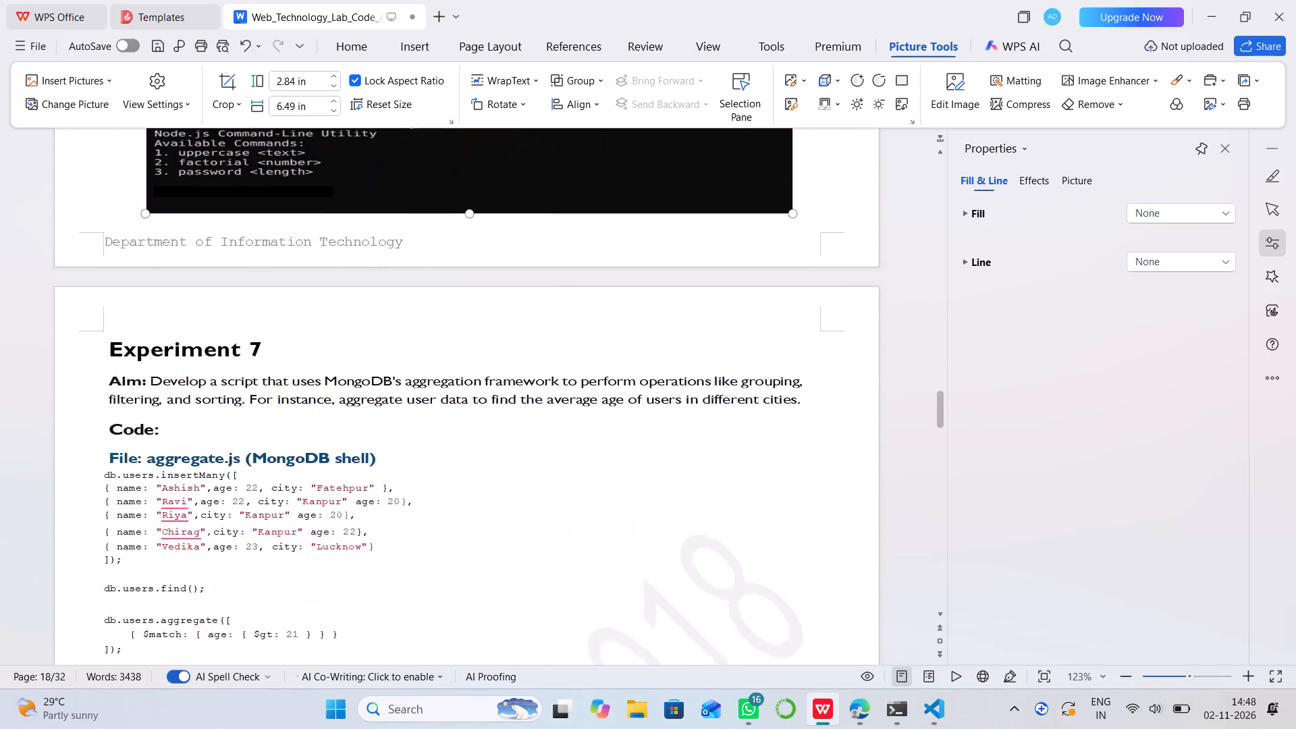
pyautogui.scroll(-7, 568, 546)
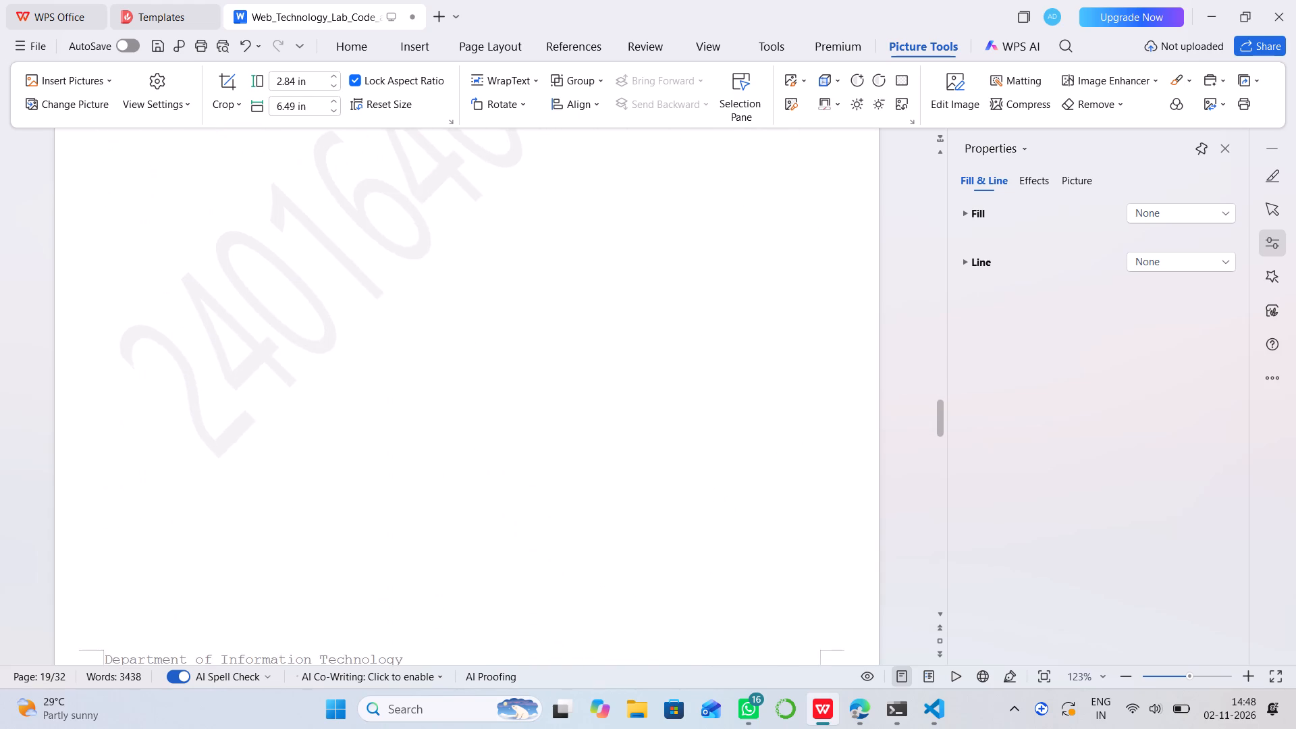
pyautogui.scroll(-2, 568, 546)
pyautogui.scroll(3, 568, 546)
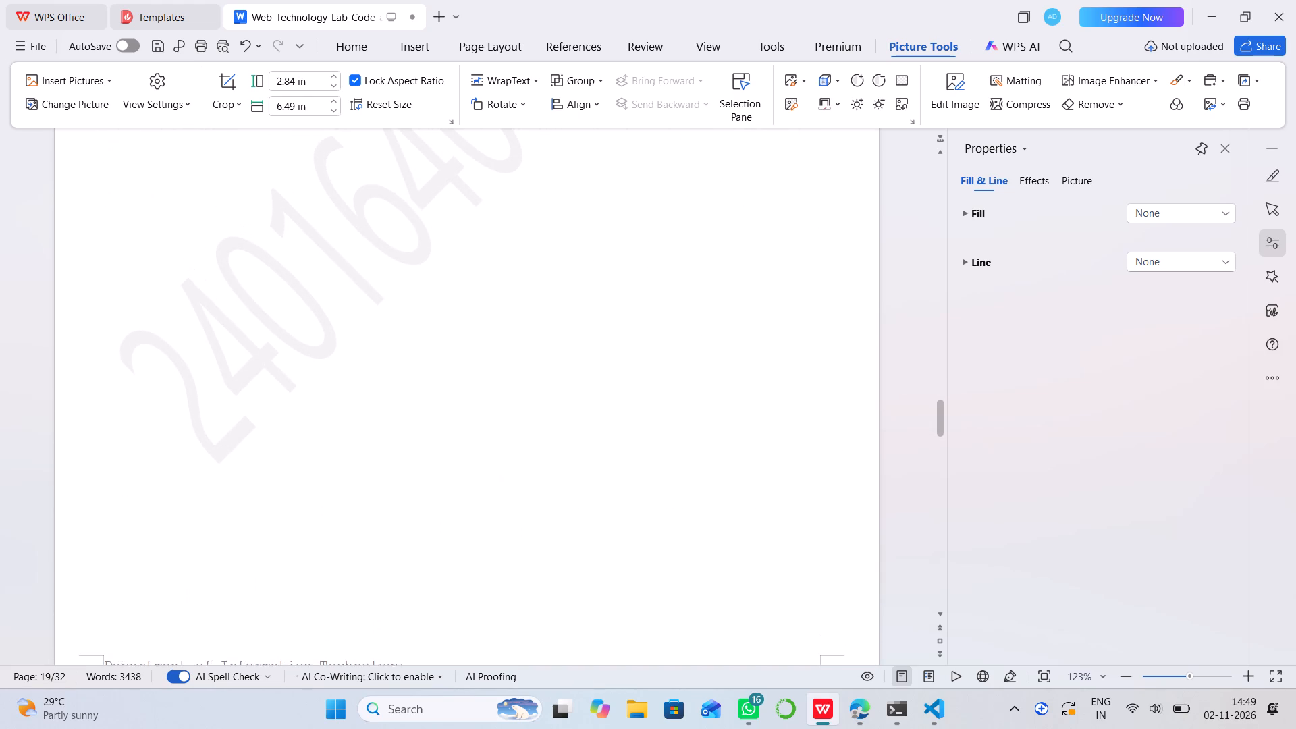
pyautogui.scroll(1, 568, 546)
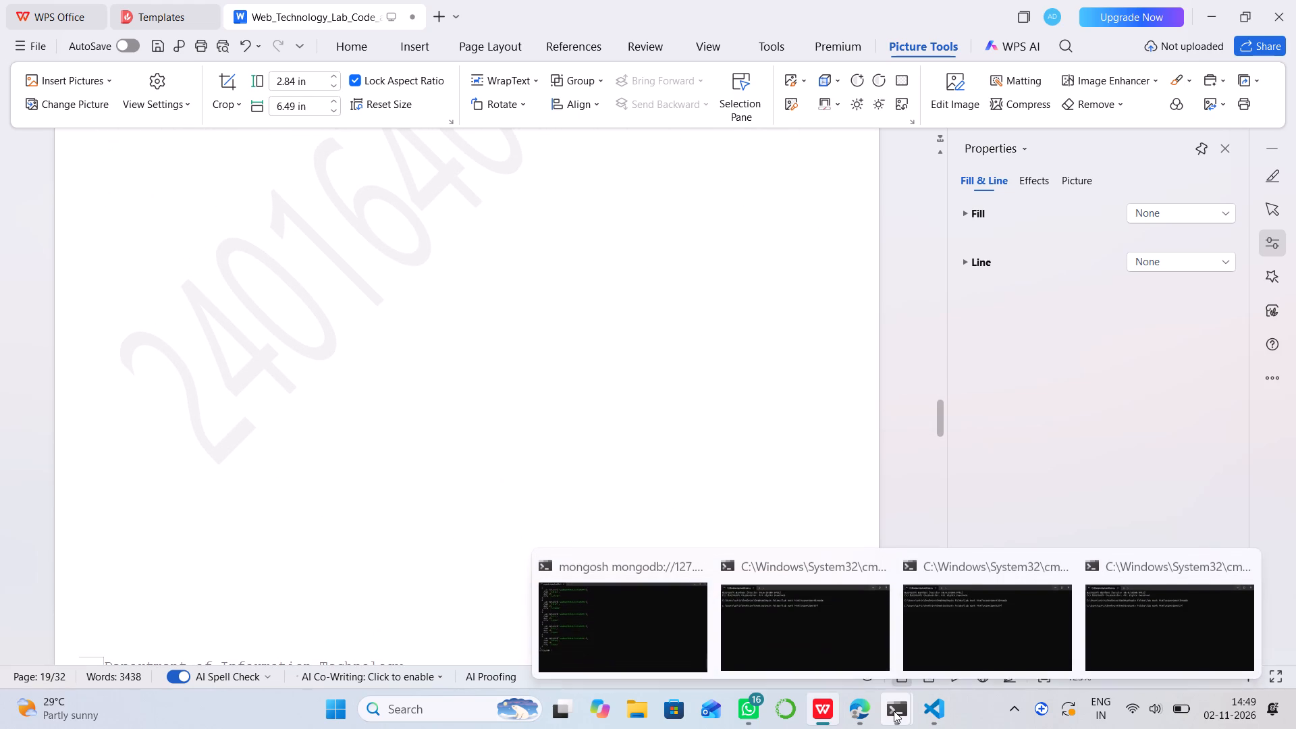
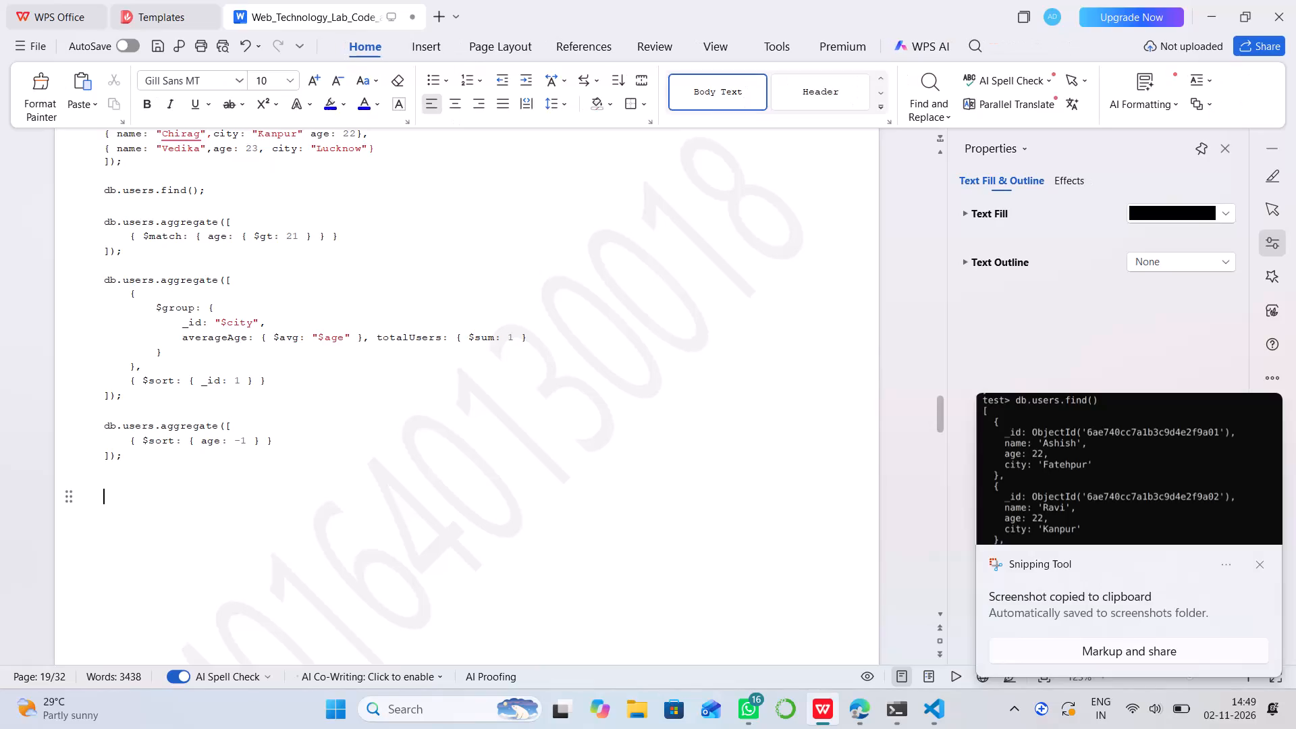
# Paste the copied db.users.find() output screenshot below the last db.users.aggregate block of the aggregate.js code.
pyautogui.scroll(2, 196, 500)
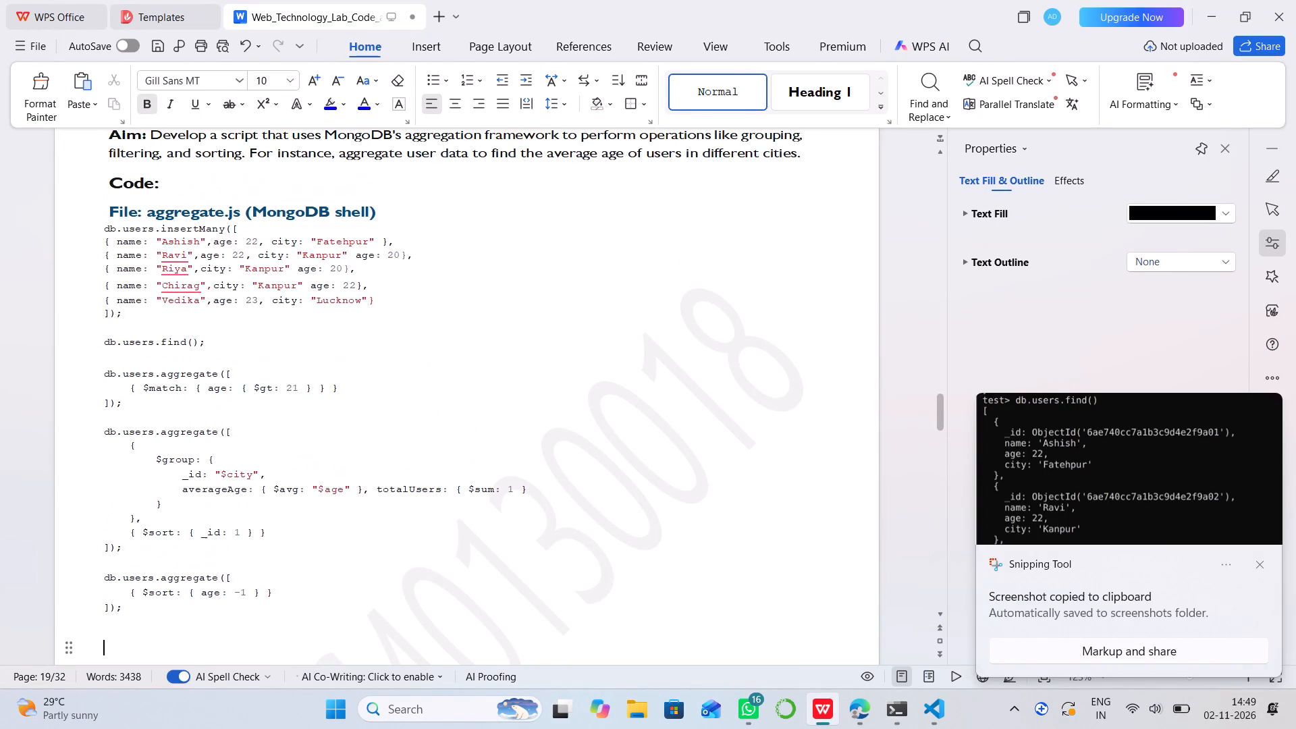
pyautogui.scroll(-1, 196, 500)
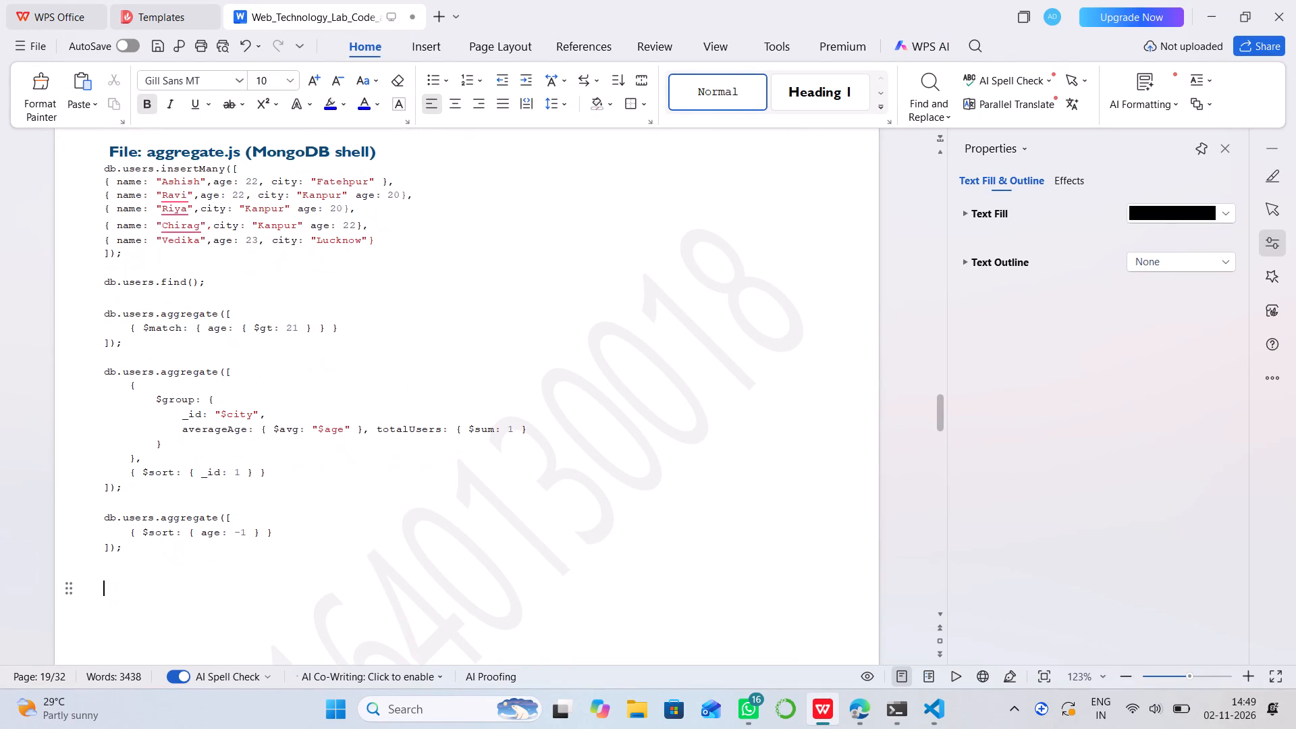
pyautogui.hotkey('ctrl', 'v')
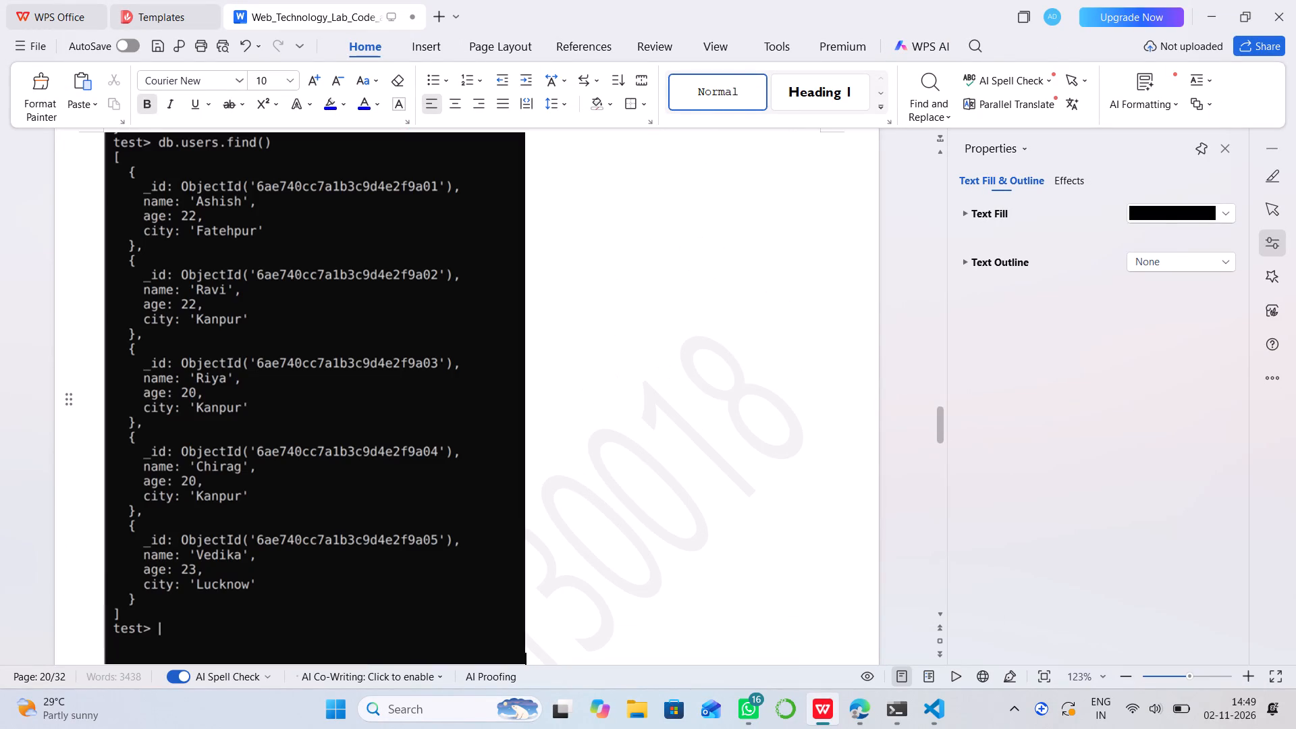
# Delete the blank line before the last db.users.aggregate block to bring the output picture up onto the code's page.
pyautogui.scroll(6, 313, 424)
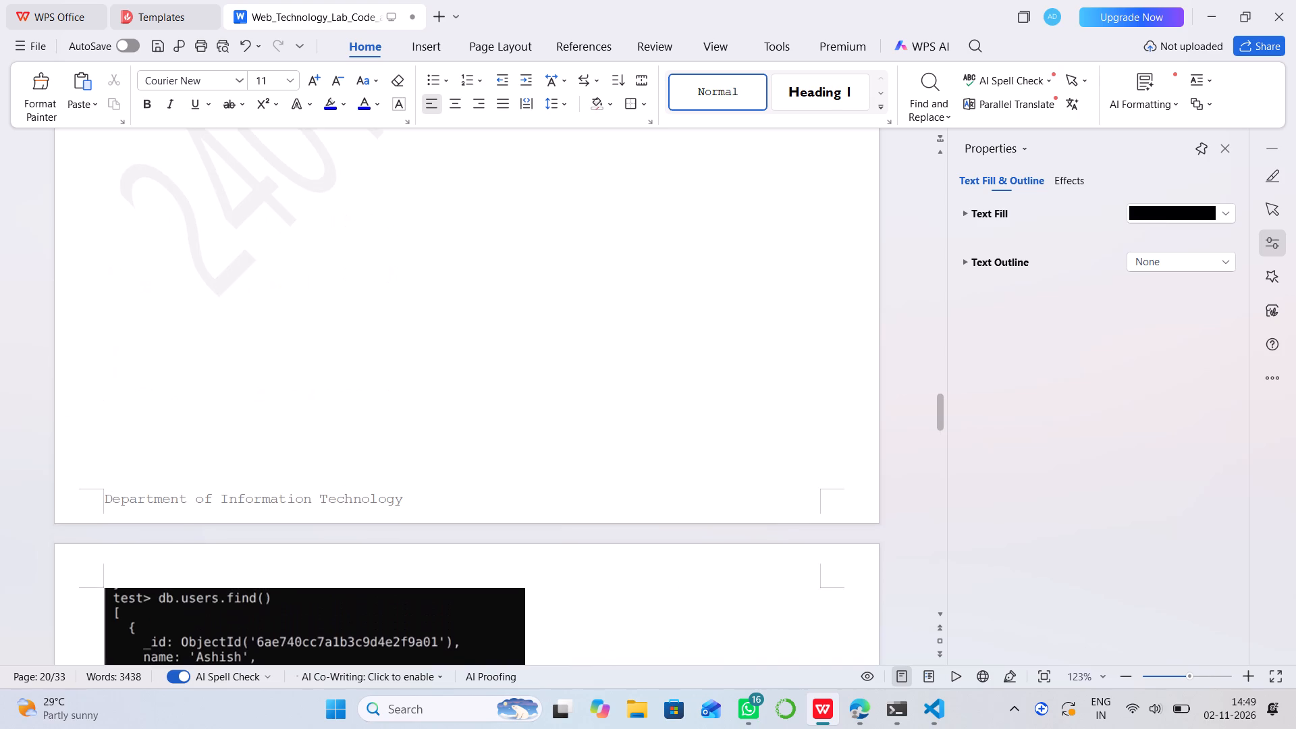
pyautogui.scroll(4, 313, 424)
pyautogui.scroll(-6, 199, 477)
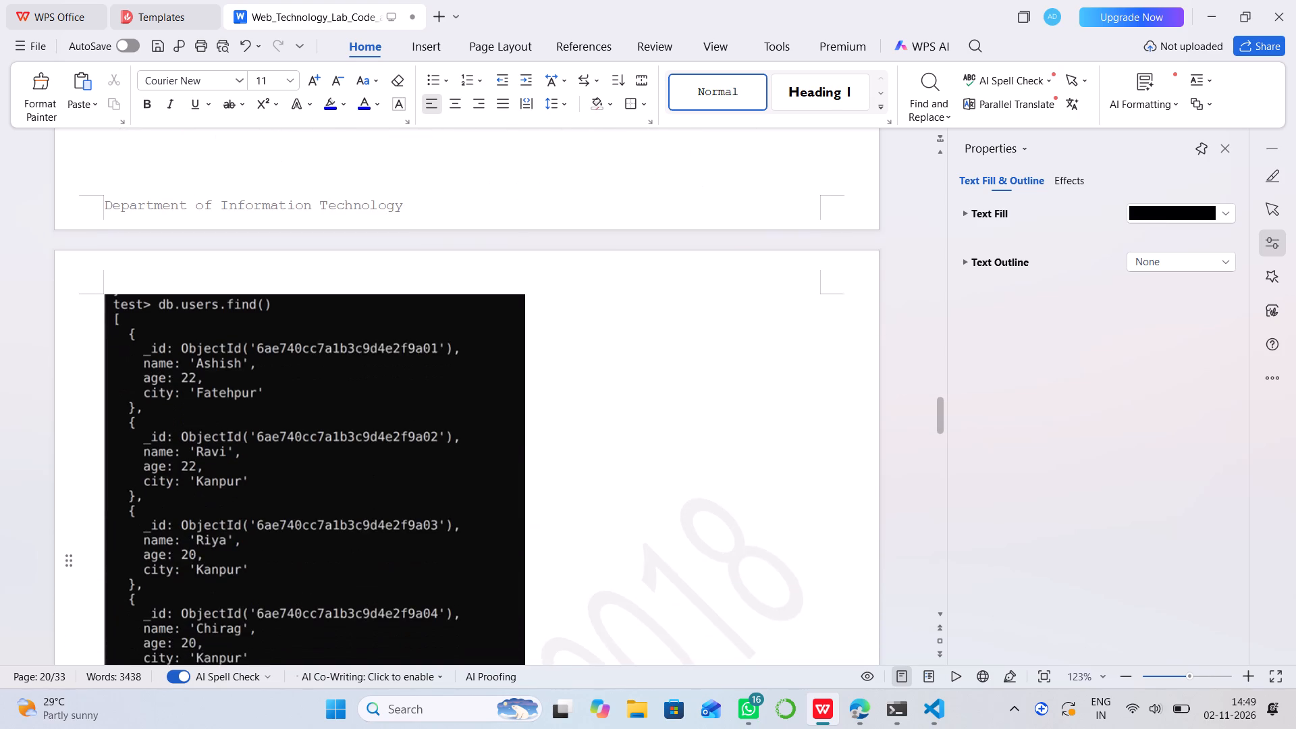
pyautogui.scroll(6, 199, 477)
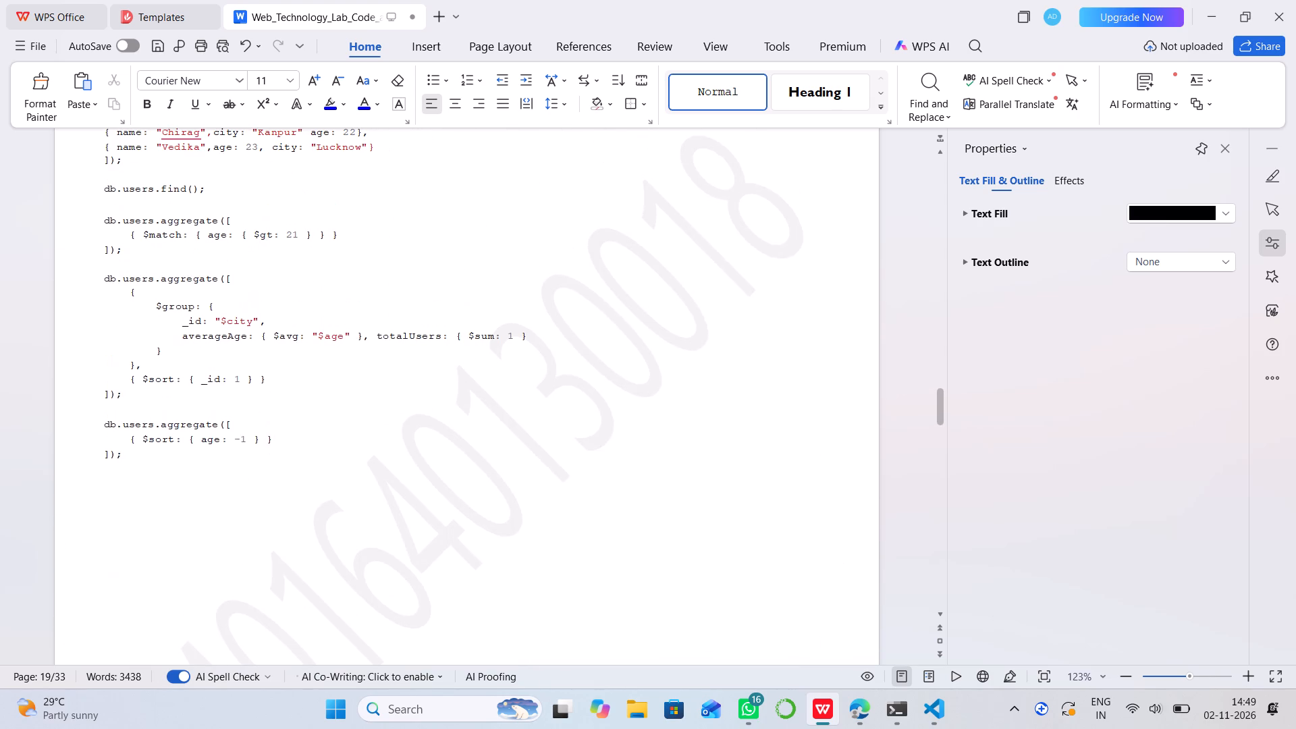
pyautogui.scroll(2, 199, 477)
pyautogui.click(112, 425)
pyautogui.press('BackSpace')
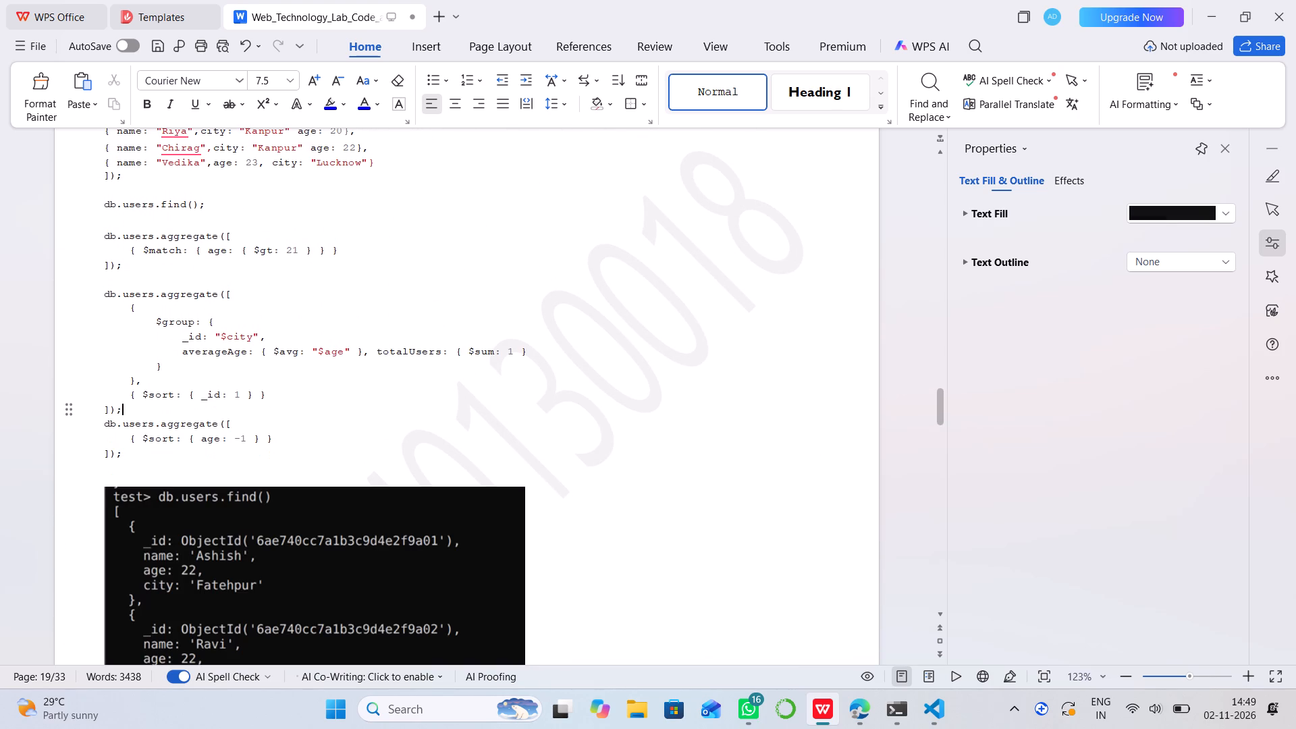
# Remove the blank lines separating the db.users.find() and db.users.aggregate commands in the MongoDB code above the terminal screenshot.
pyautogui.click(111, 283)
pyautogui.press('BackSpace')
pyautogui.click(104, 223)
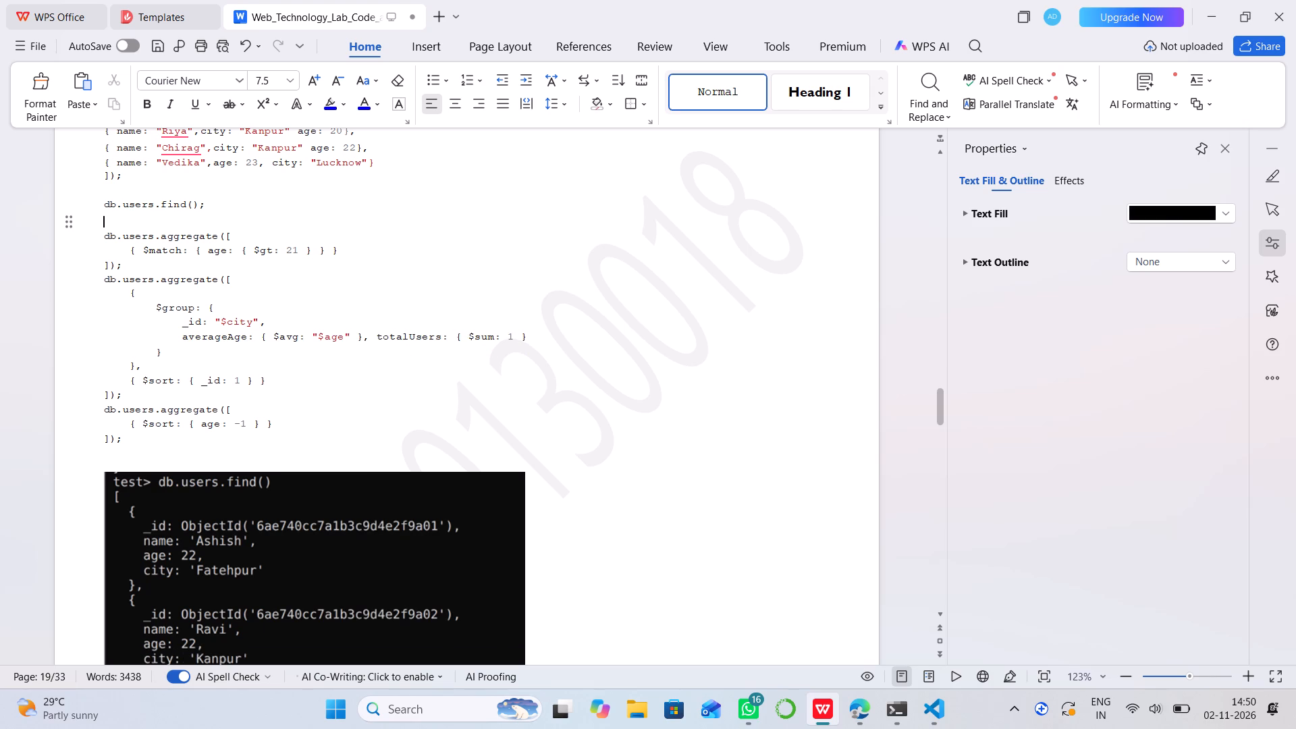
pyautogui.press('BackSpace')
pyautogui.click(104, 189)
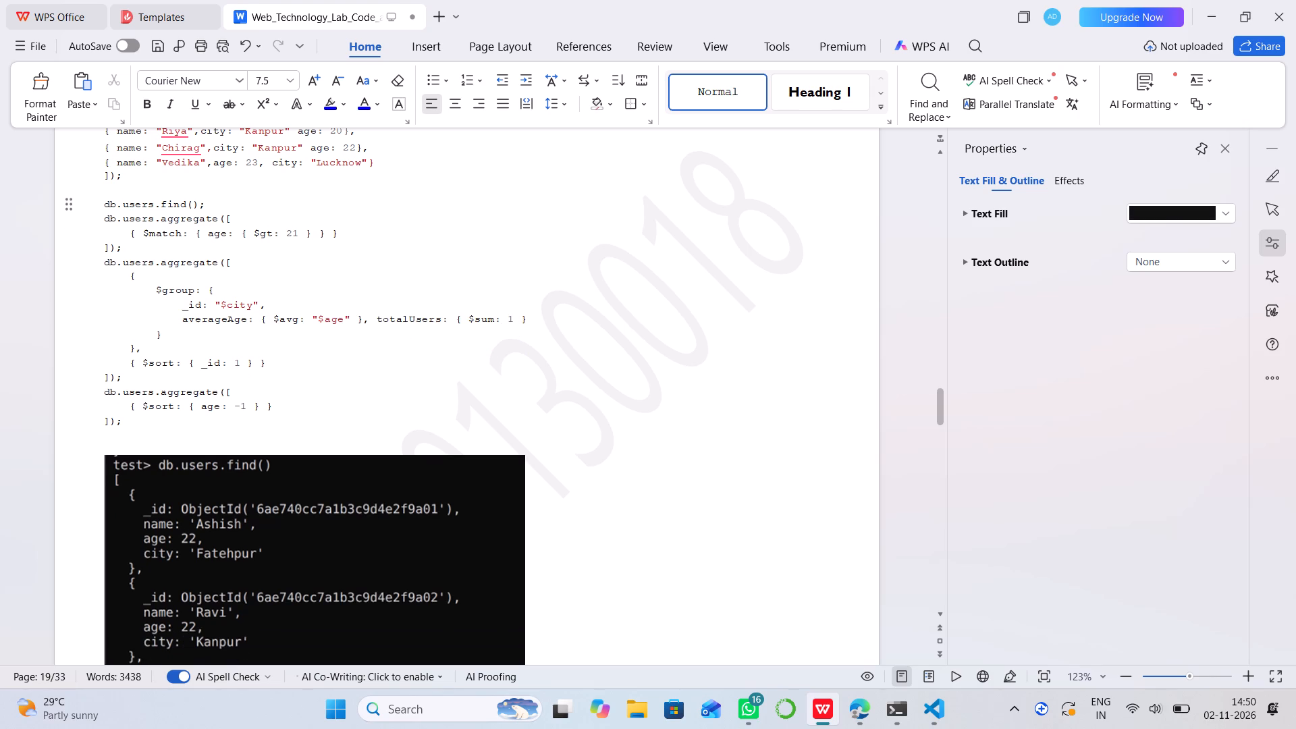
pyautogui.press('BackSpace')
pyautogui.click(168, 440)
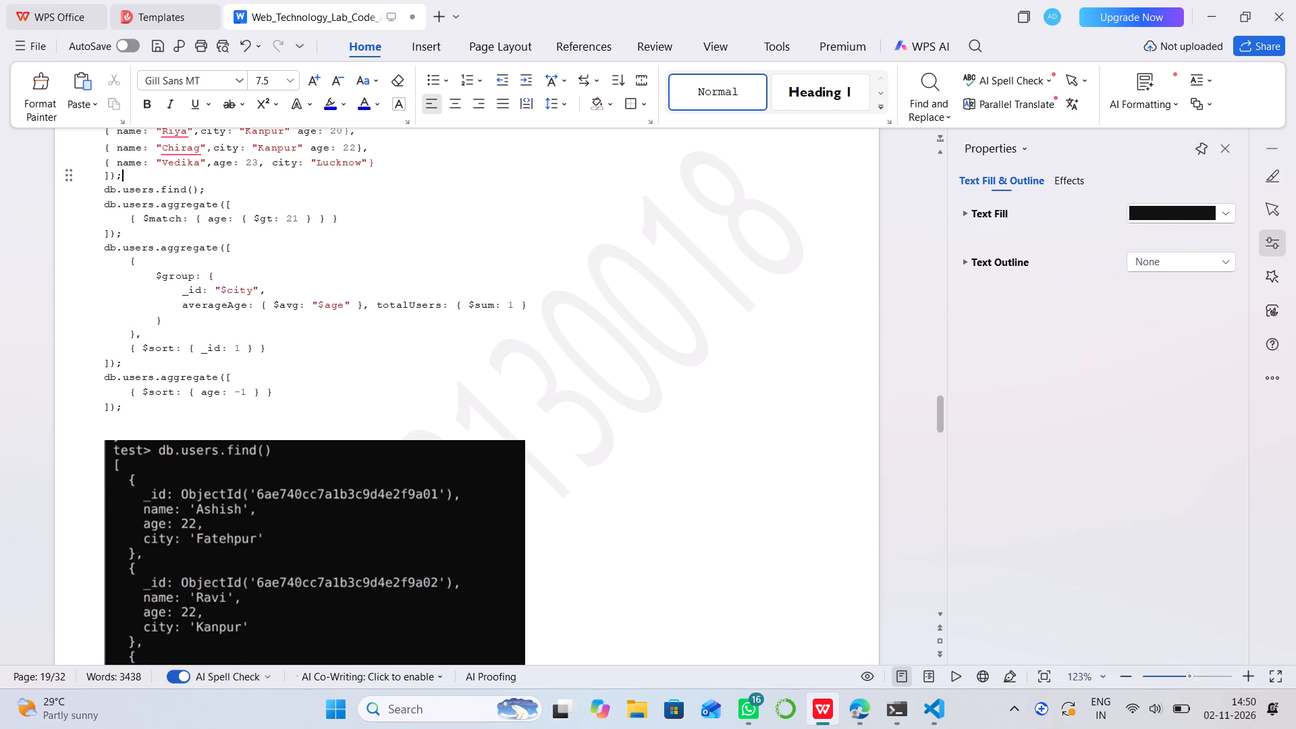
# Narrow the db.users.find() terminal screenshot below the MongoDB code to 3.58 in wide, keeping its height at 5.34 in.
pyautogui.scroll(-5, 168, 440)
pyautogui.scroll(1, 168, 440)
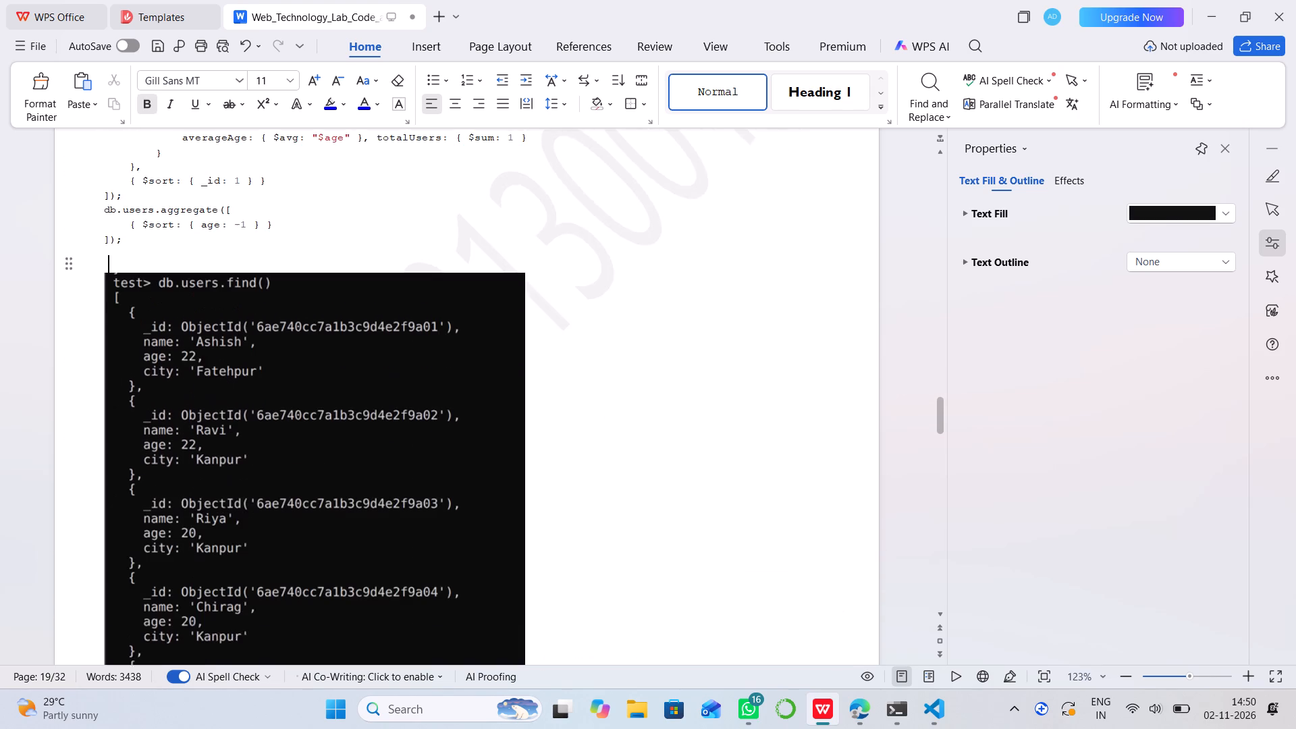
pyautogui.scroll(1, 168, 440)
pyautogui.click(314, 458)
pyautogui.scroll(-2, 314, 458)
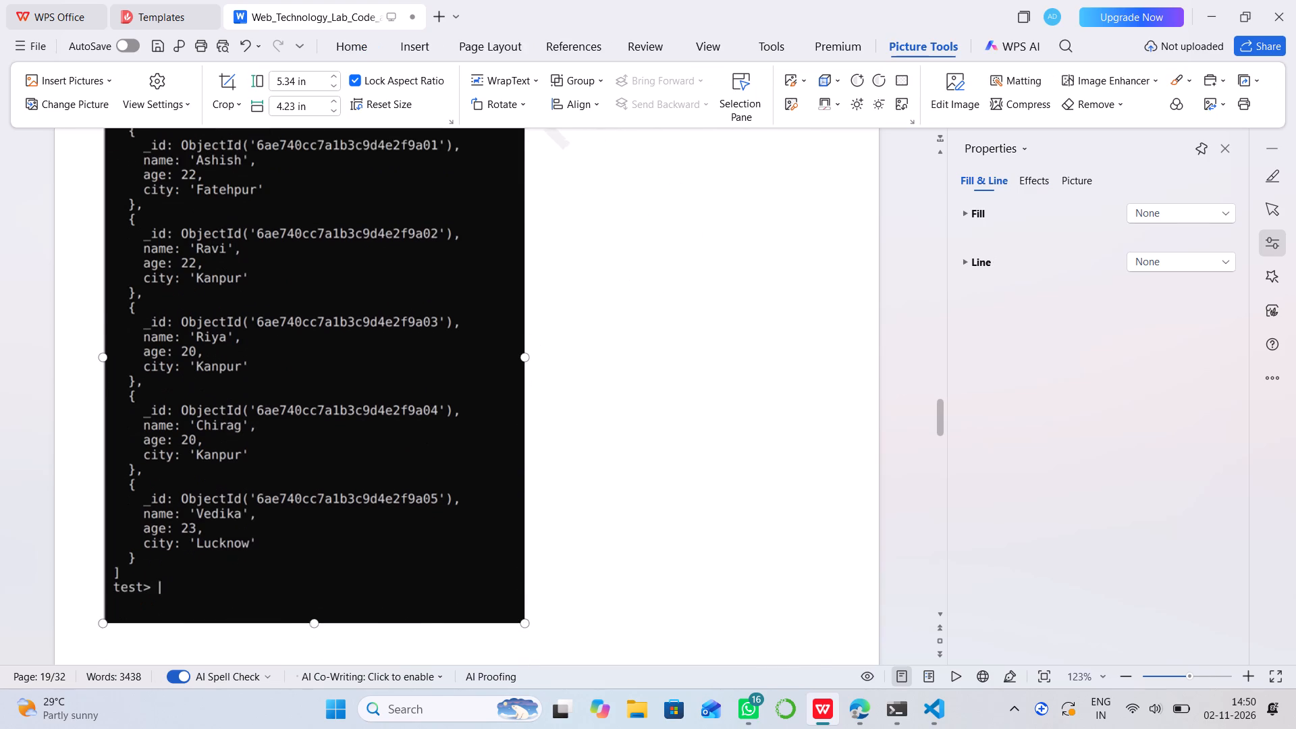
pyautogui.scroll(-2, 314, 458)
pyautogui.click(520, 585)
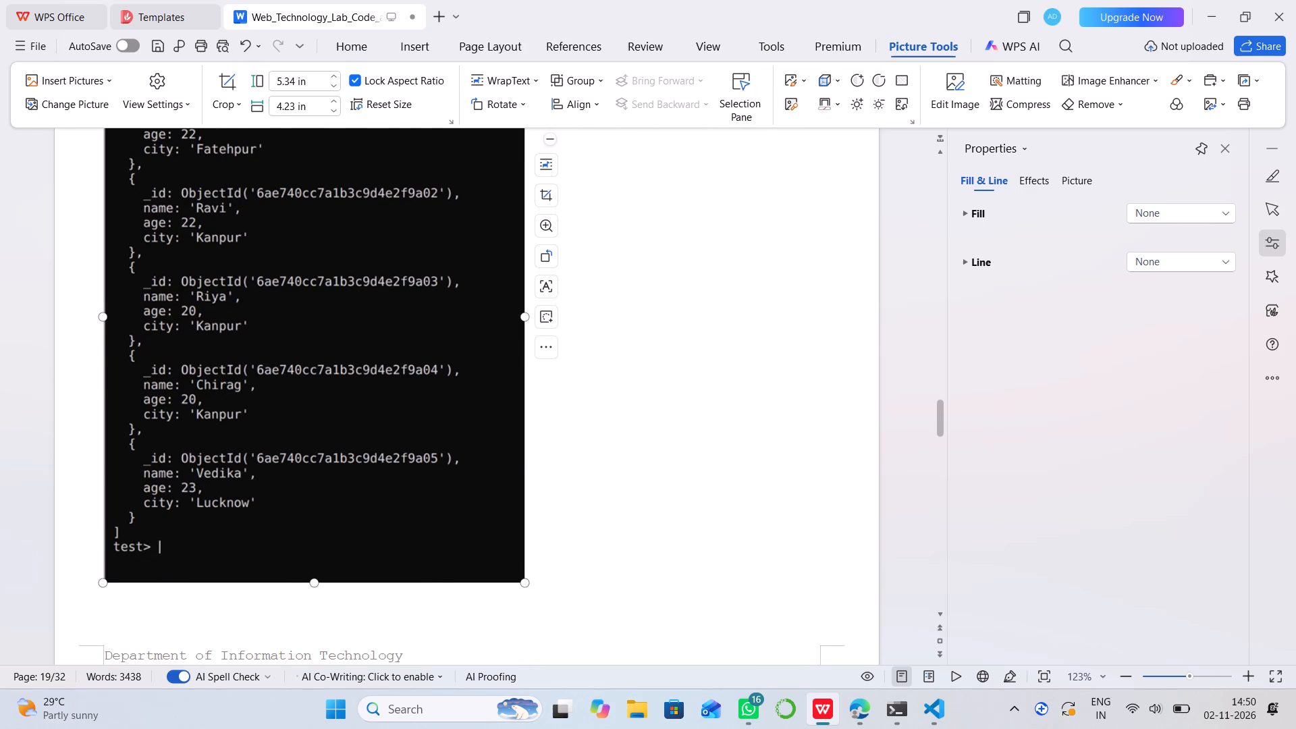
pyautogui.moveTo(526, 318); pyautogui.dragTo(462, 333)
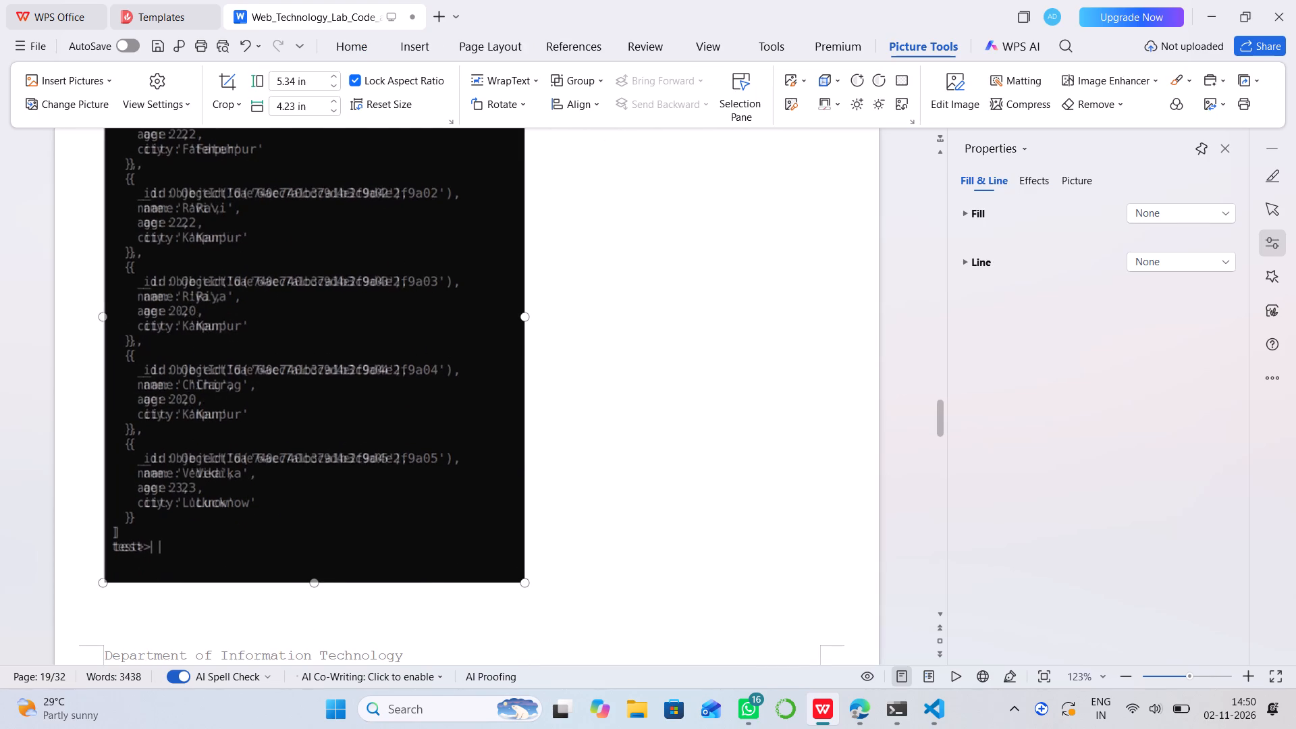
pyautogui.moveTo(462, 333); pyautogui.dragTo(462, 333)
pyautogui.scroll(2, 379, 394)
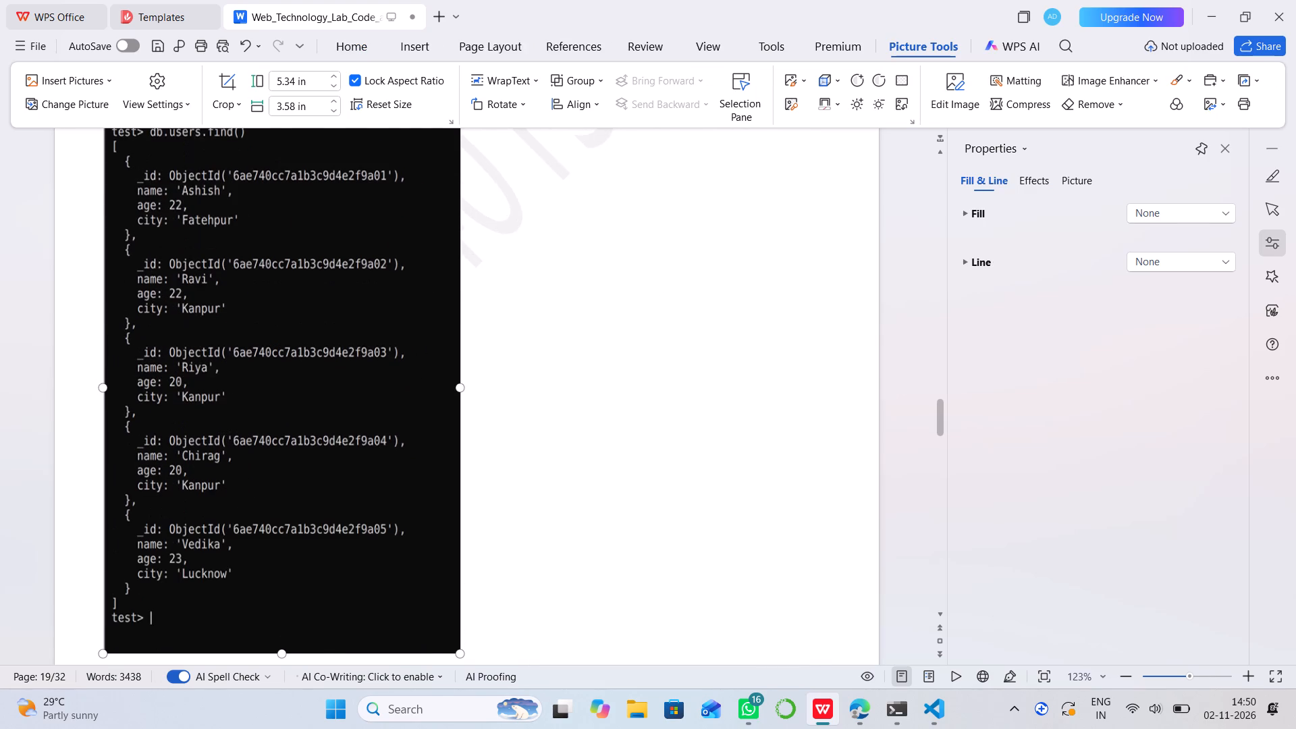
pyautogui.scroll(1, 379, 394)
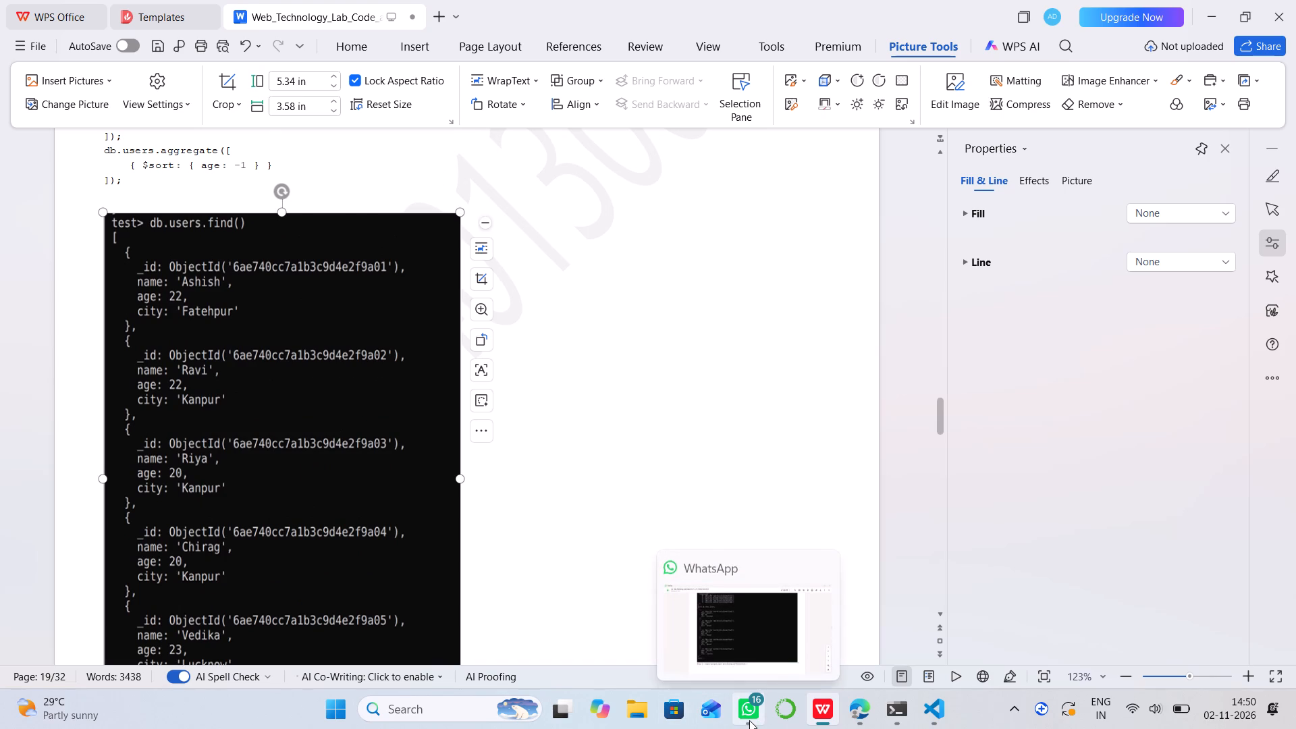
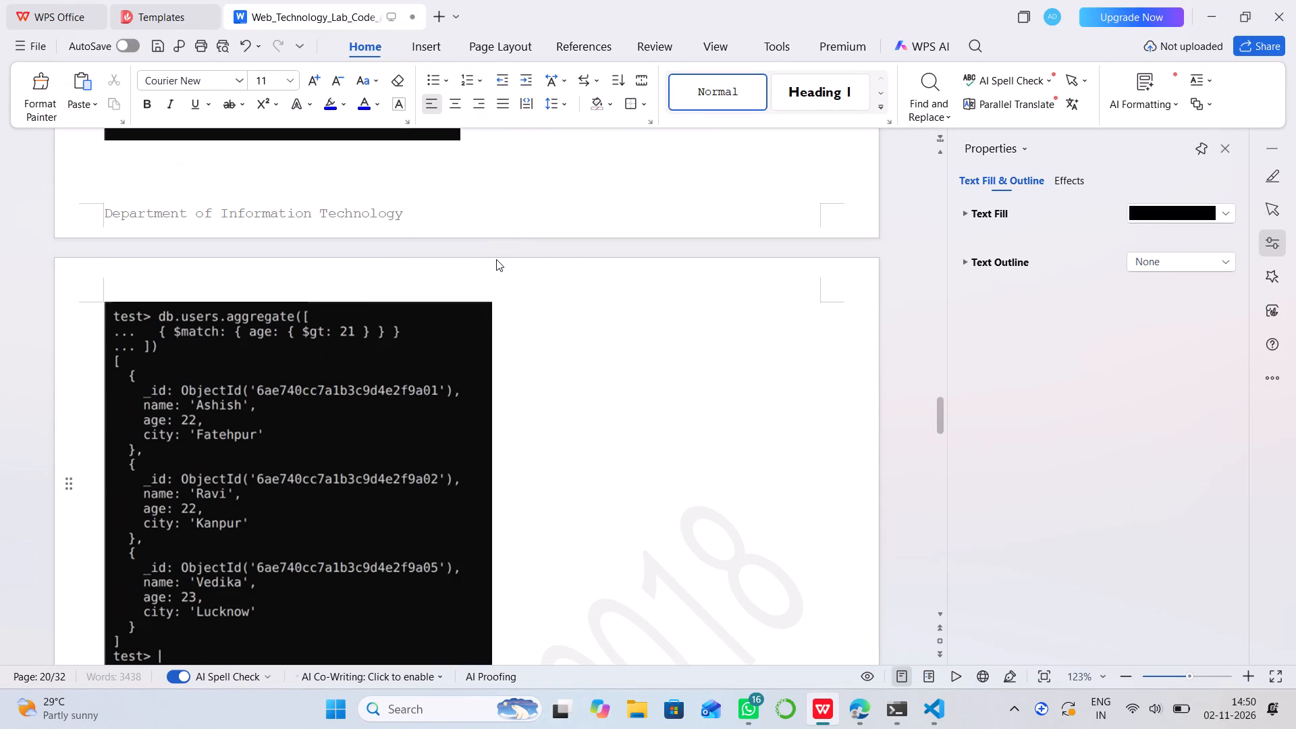
# Review the placement of the two MongoDB output pictures across their pages, through to the start of Experiment 8.
pyautogui.scroll(6, 496, 259)
pyautogui.scroll(-2, 496, 259)
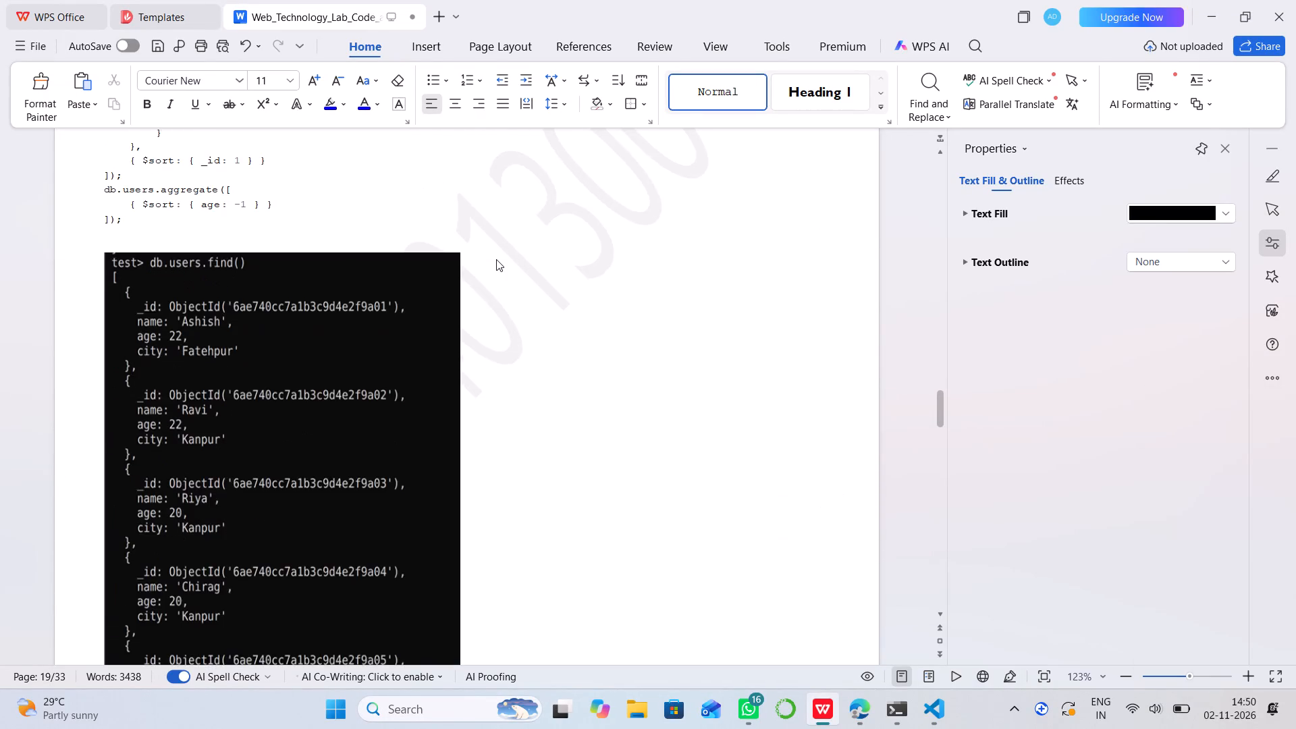
pyautogui.scroll(-4, 496, 259)
pyautogui.scroll(2, 496, 259)
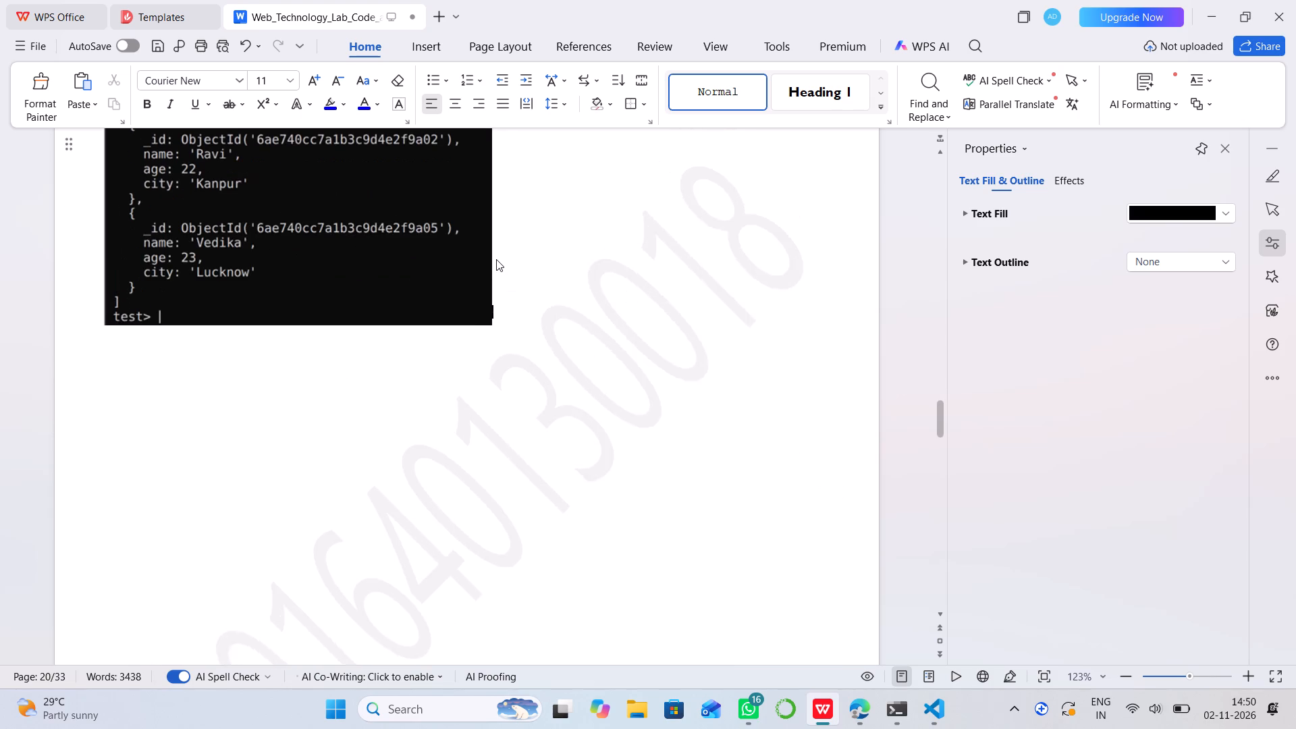
pyautogui.scroll(5, 496, 259)
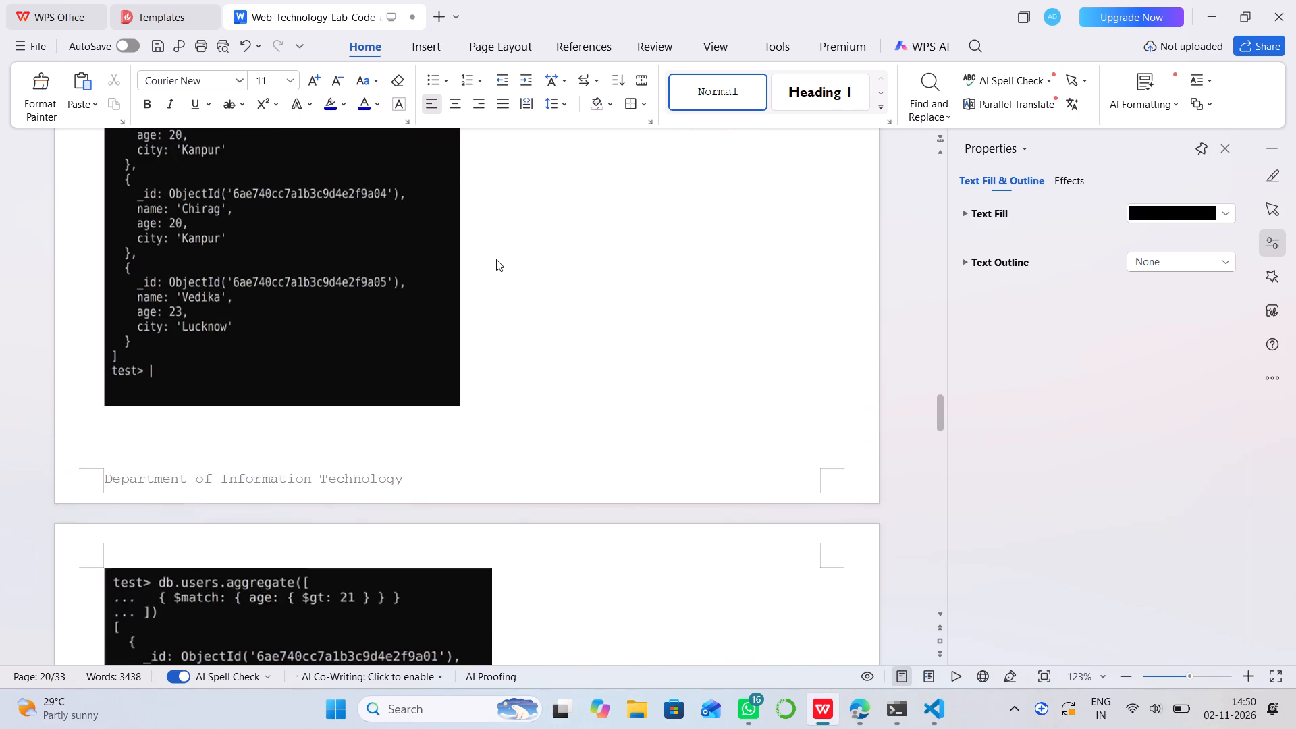
pyautogui.scroll(4, 496, 259)
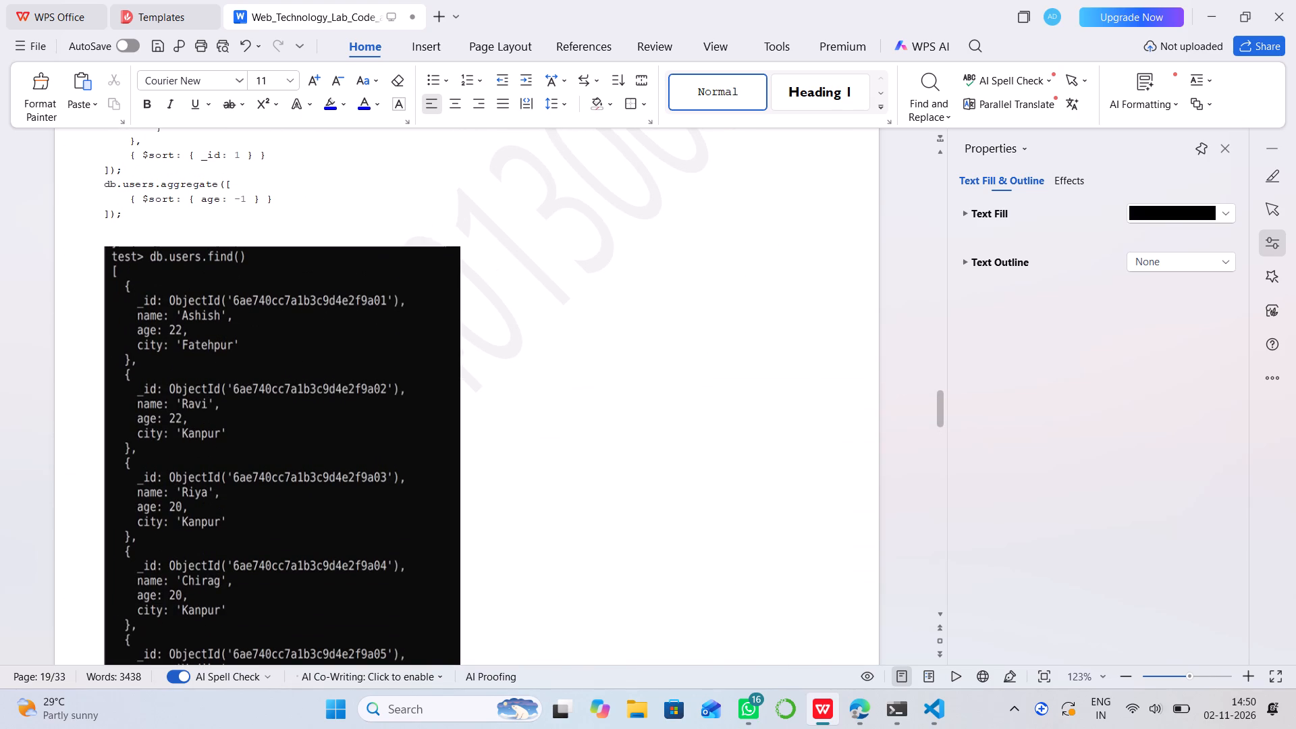
pyautogui.click(466, 309)
pyautogui.scroll(-3, 466, 309)
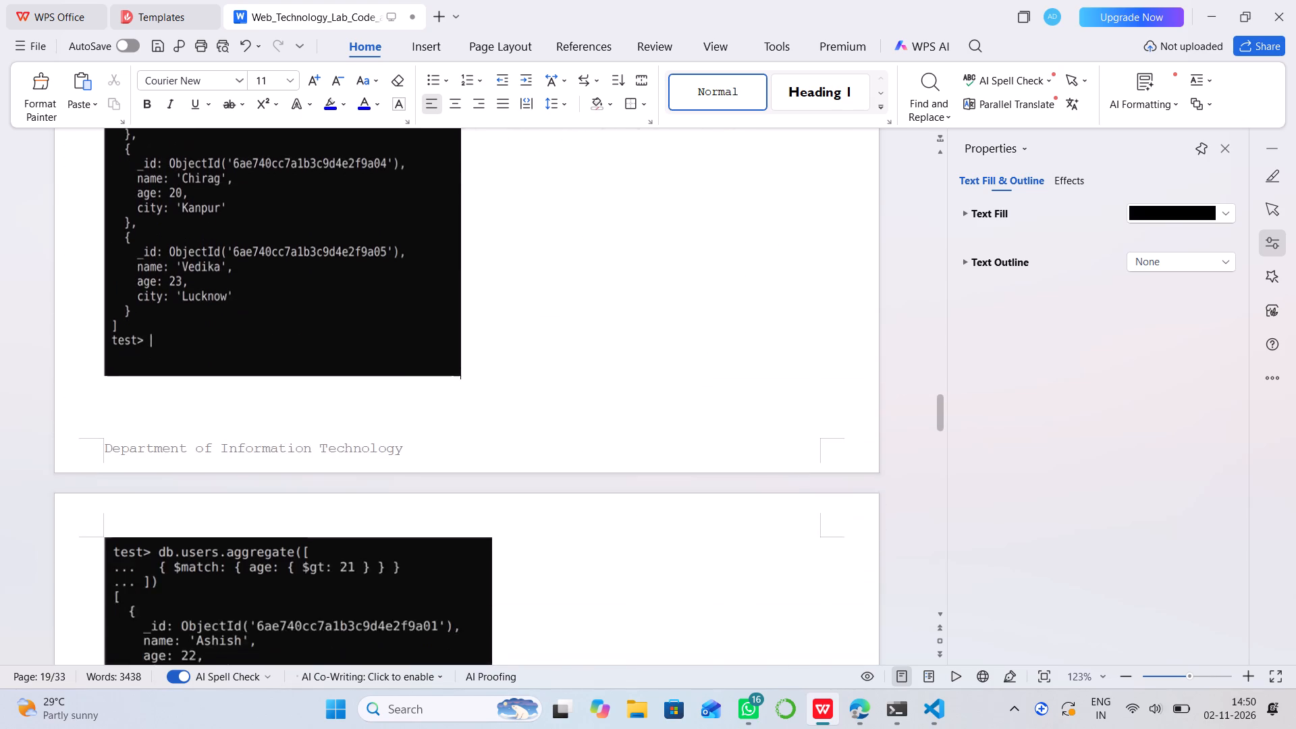
pyautogui.scroll(-8, 466, 309)
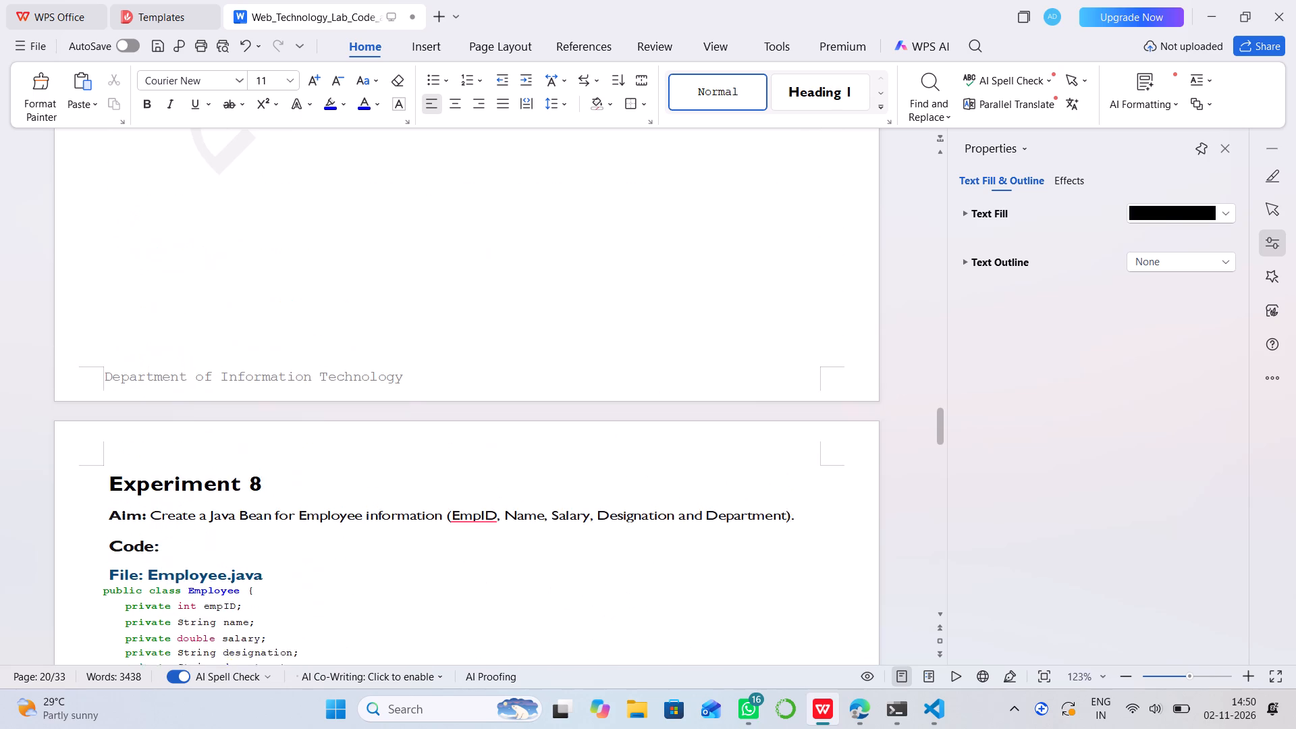
pyautogui.scroll(-1, 466, 309)
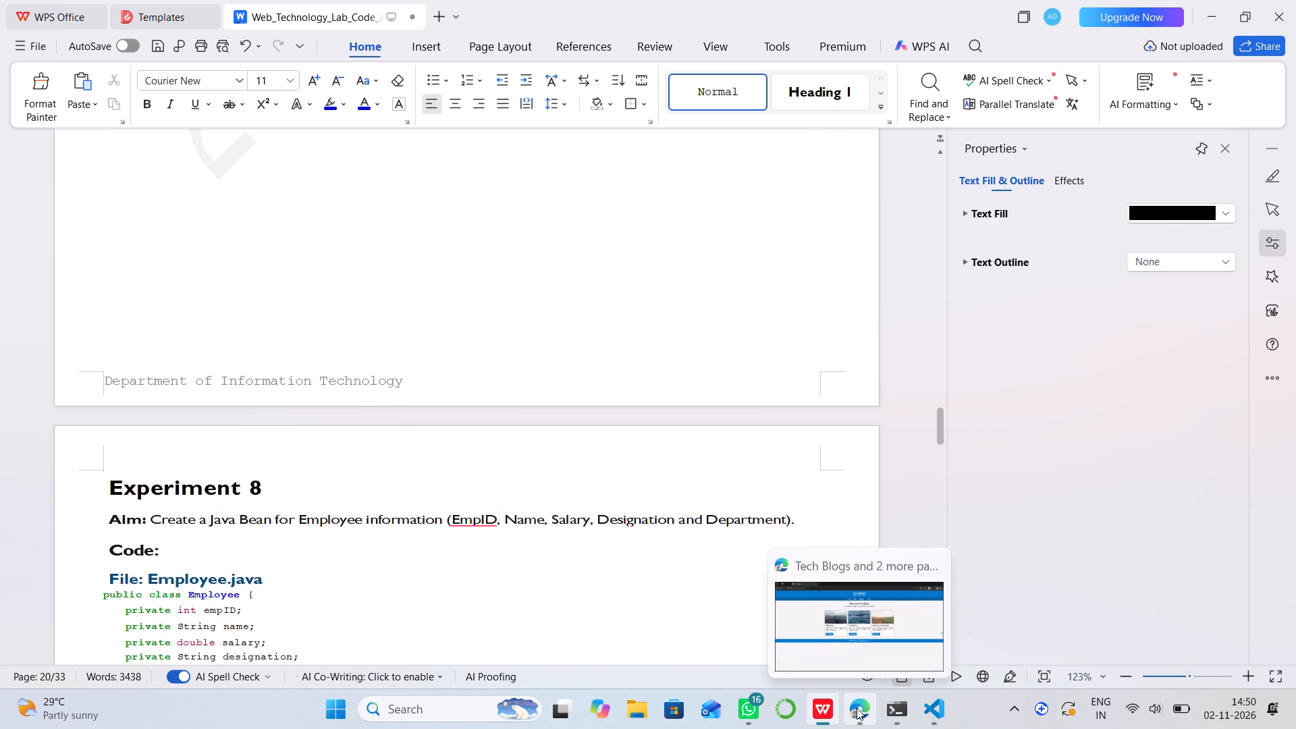
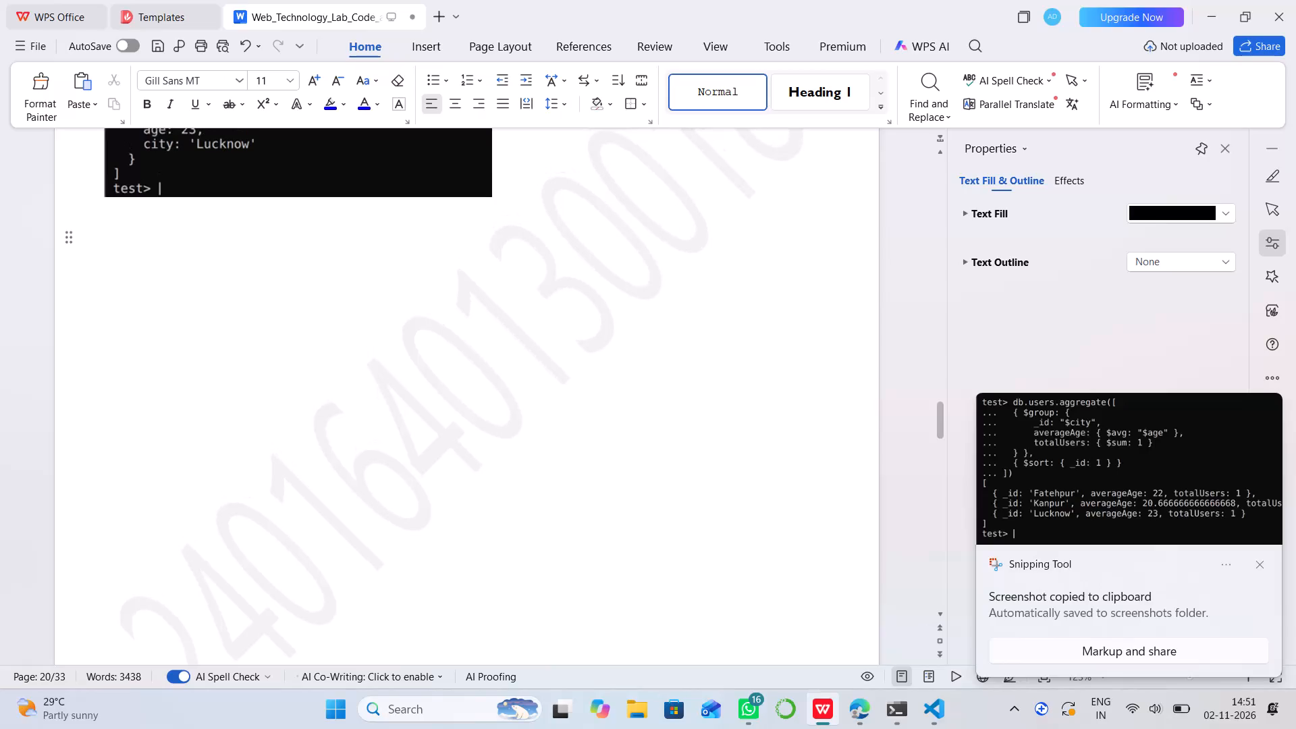
# Paste the copied terminal screenshot of the db.users.aggregate $group and $sort output below the $match output picture.
pyautogui.hotkey('ctrl', 'v')
pyautogui.scroll(5, 338, 394)
pyautogui.scroll(-1, 338, 394)
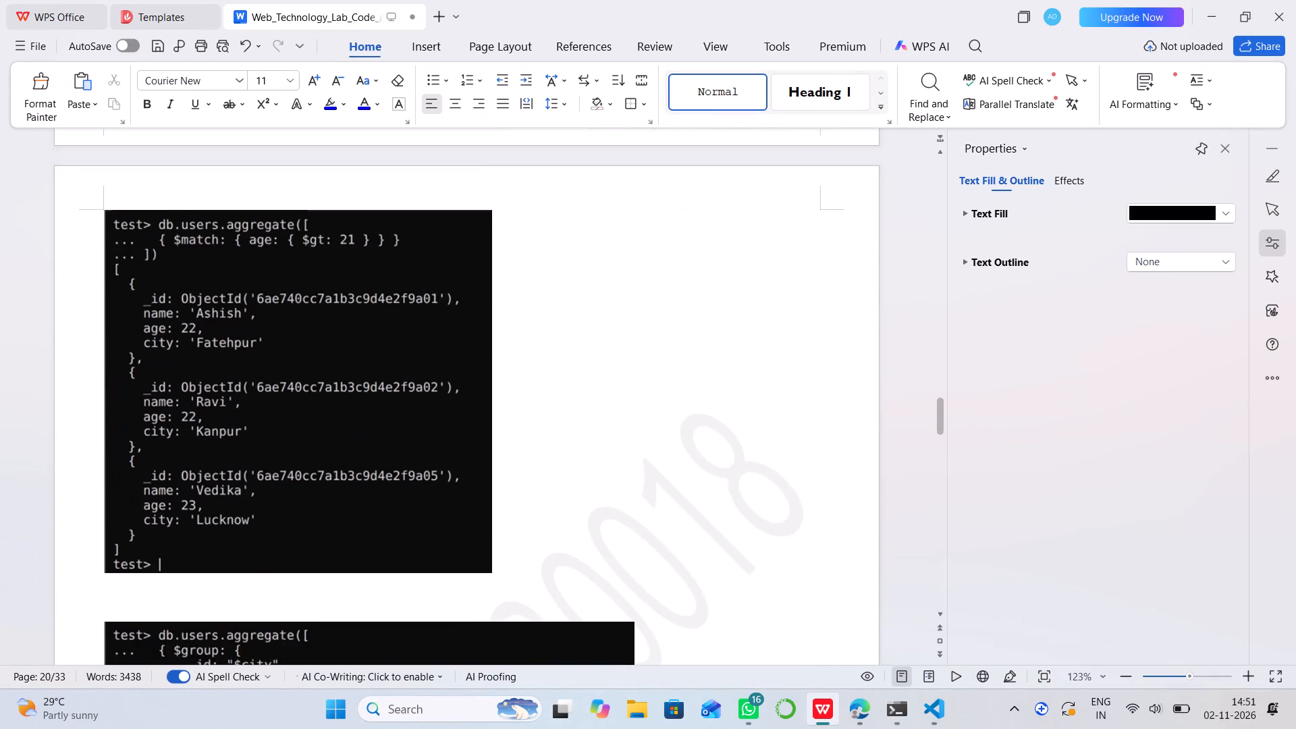
pyautogui.scroll(-1, 338, 394)
pyautogui.scroll(5, 338, 394)
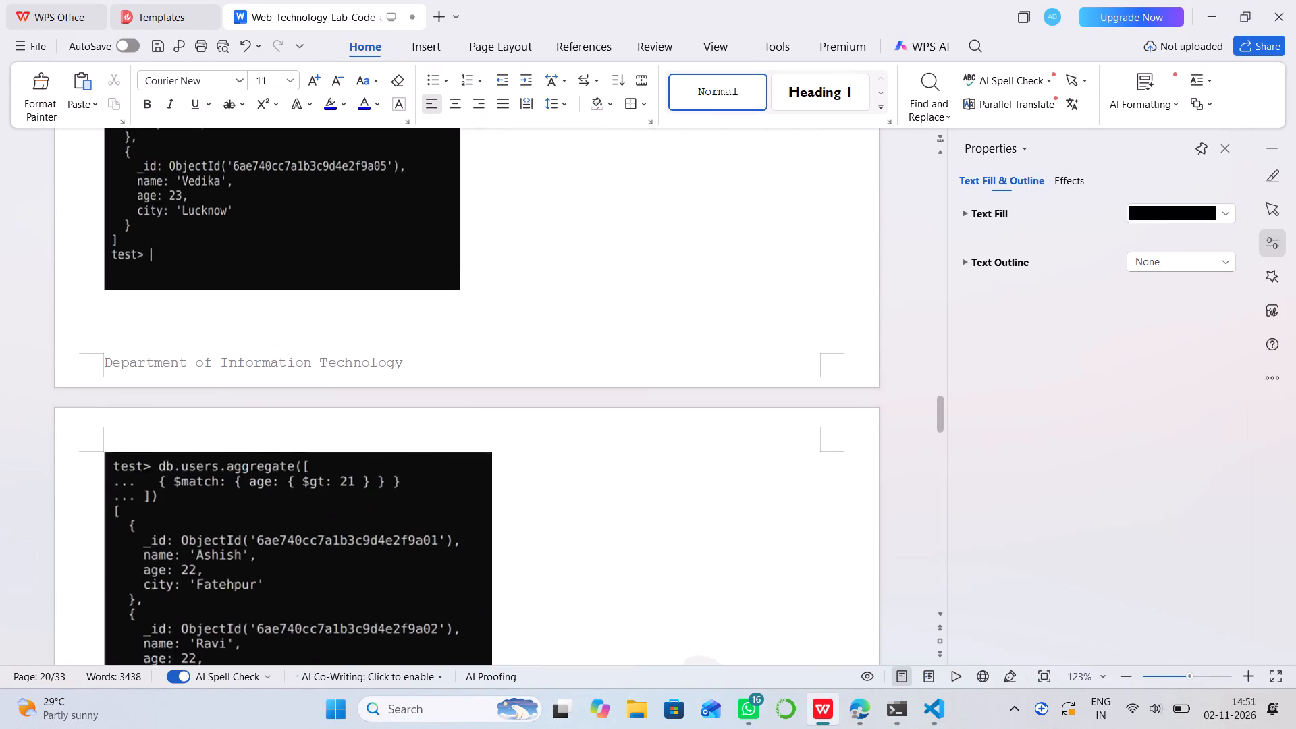
pyautogui.scroll(3, 338, 394)
pyautogui.scroll(-5, 338, 394)
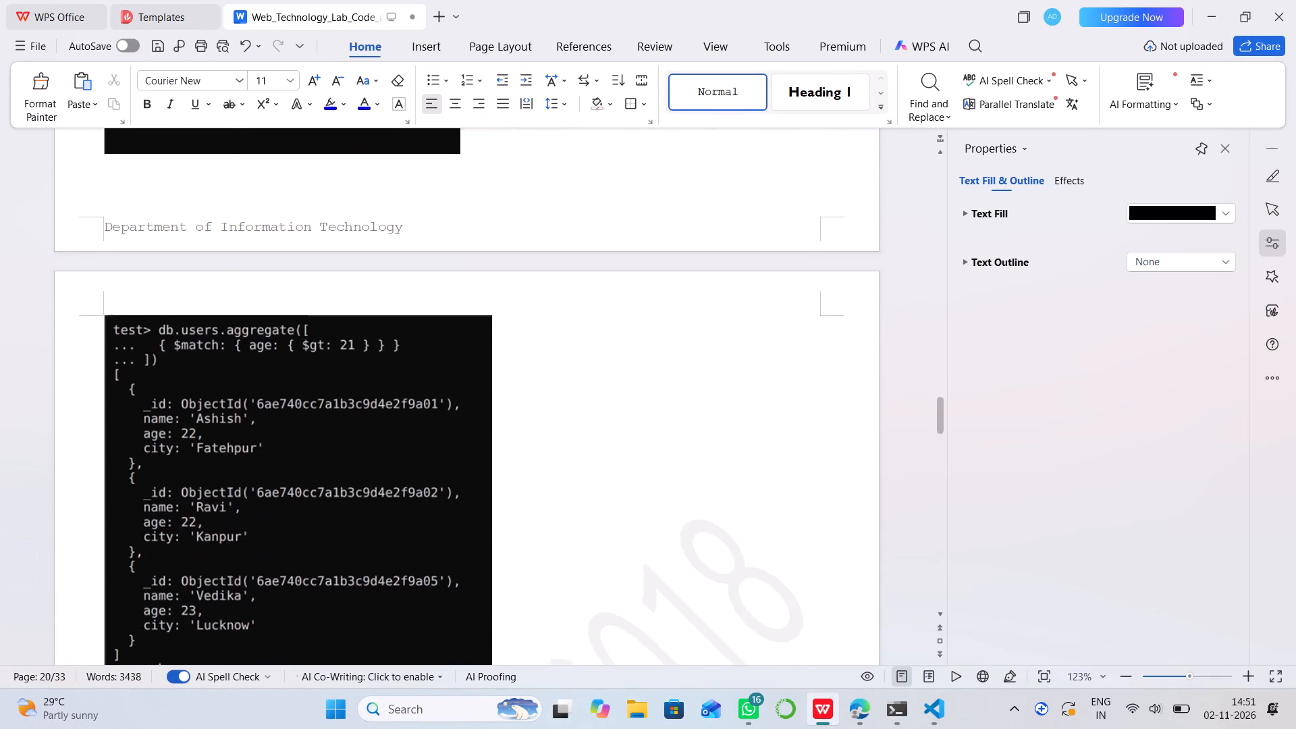
# Place the text cursor at the start of the blank page following the EmployeeTest.java code in Experiment 8.
pyautogui.scroll(-7, 338, 394)
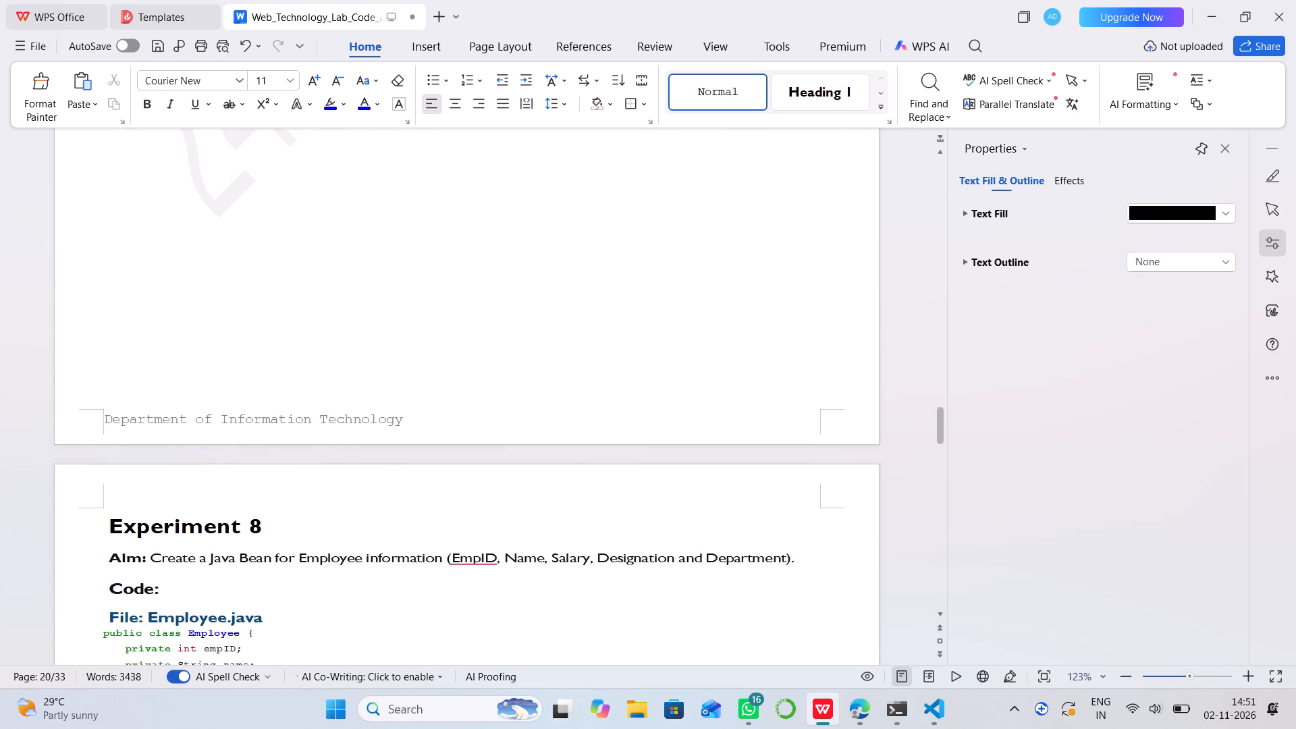
pyautogui.scroll(-7, 338, 394)
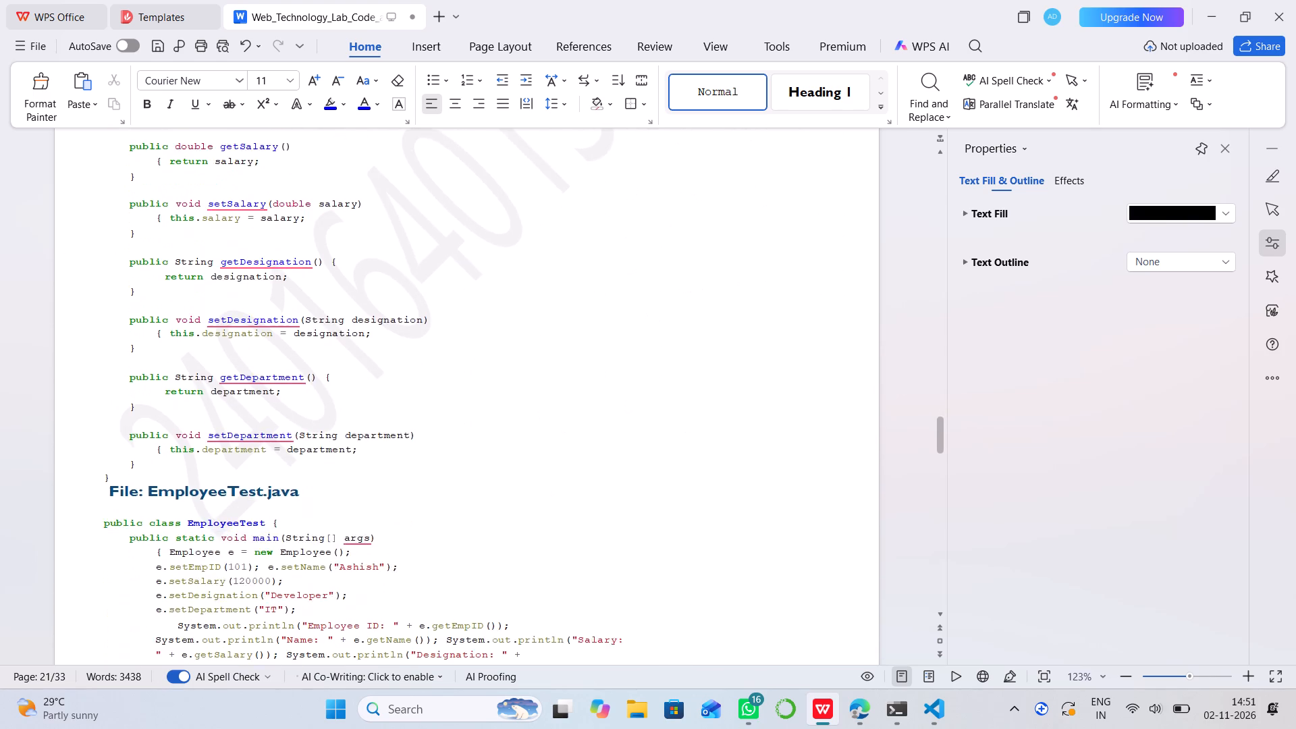
pyautogui.scroll(-7, 338, 394)
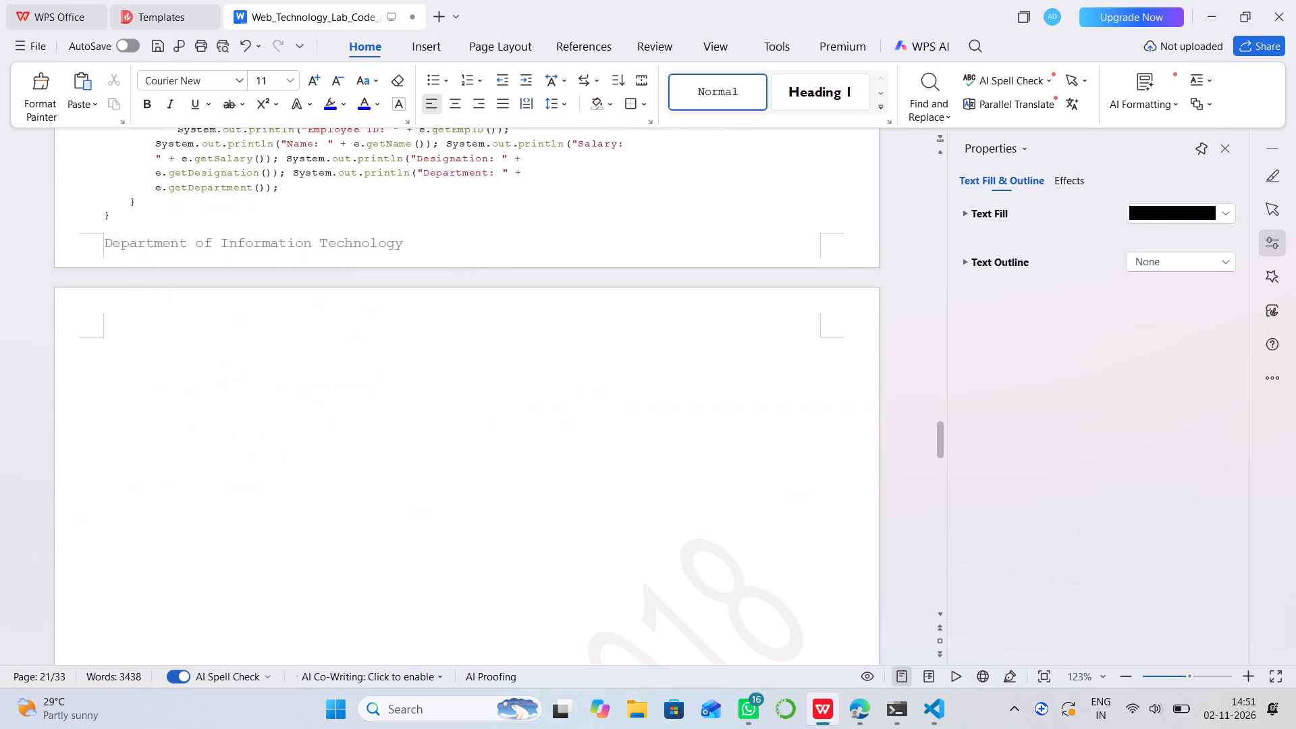
pyautogui.scroll(-10, 338, 394)
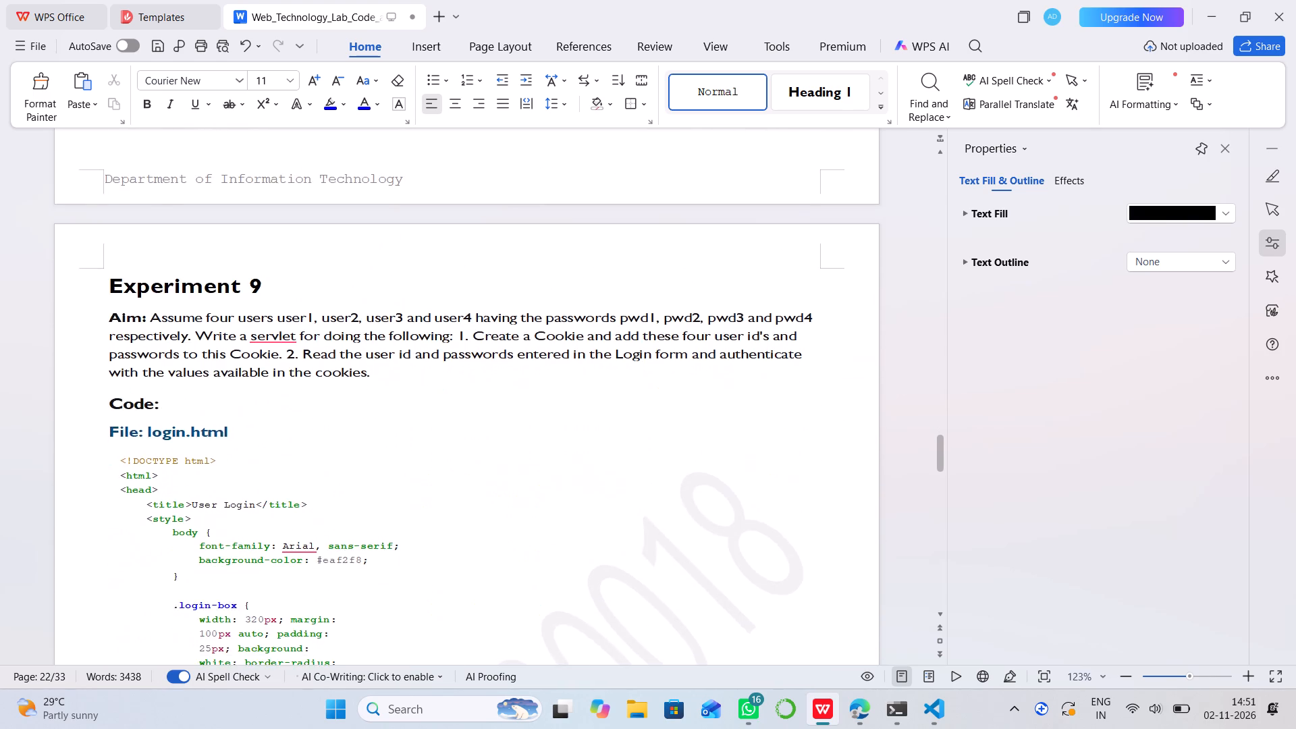
pyautogui.scroll(-7, 338, 394)
pyautogui.scroll(3, 338, 394)
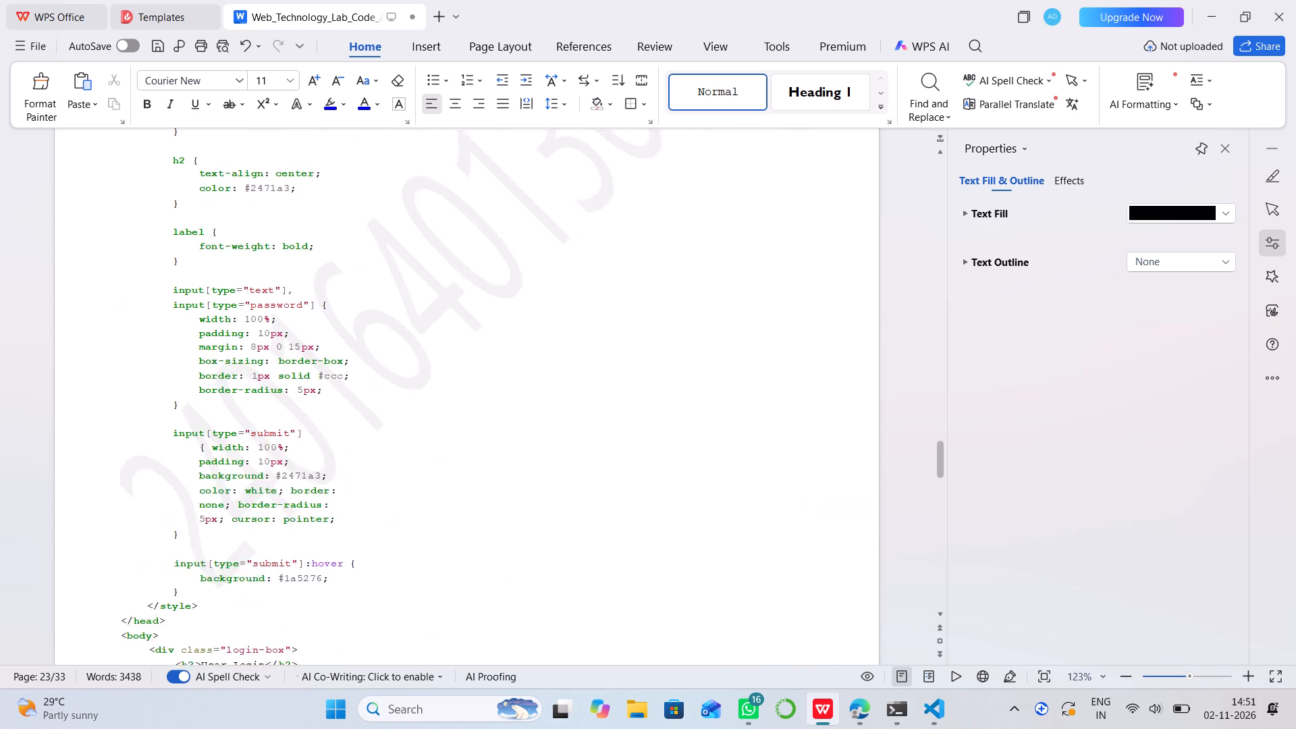
pyautogui.scroll(8, 338, 394)
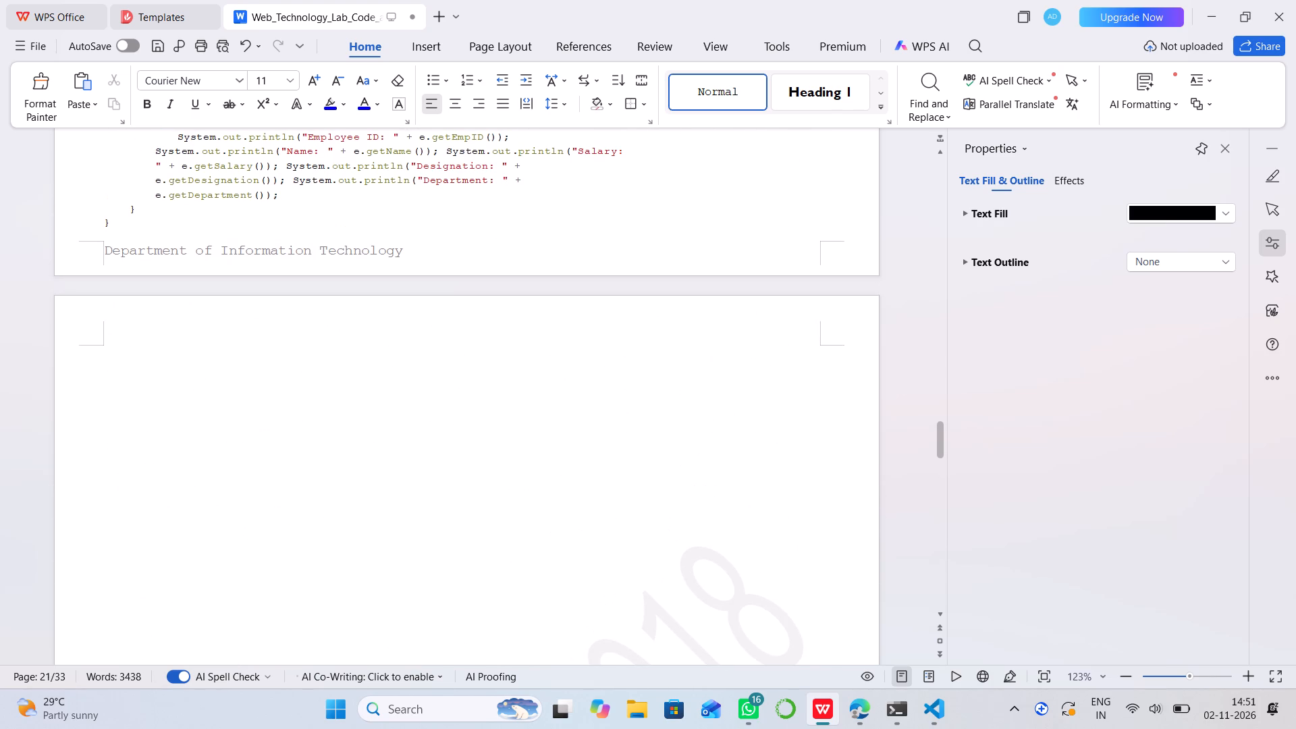
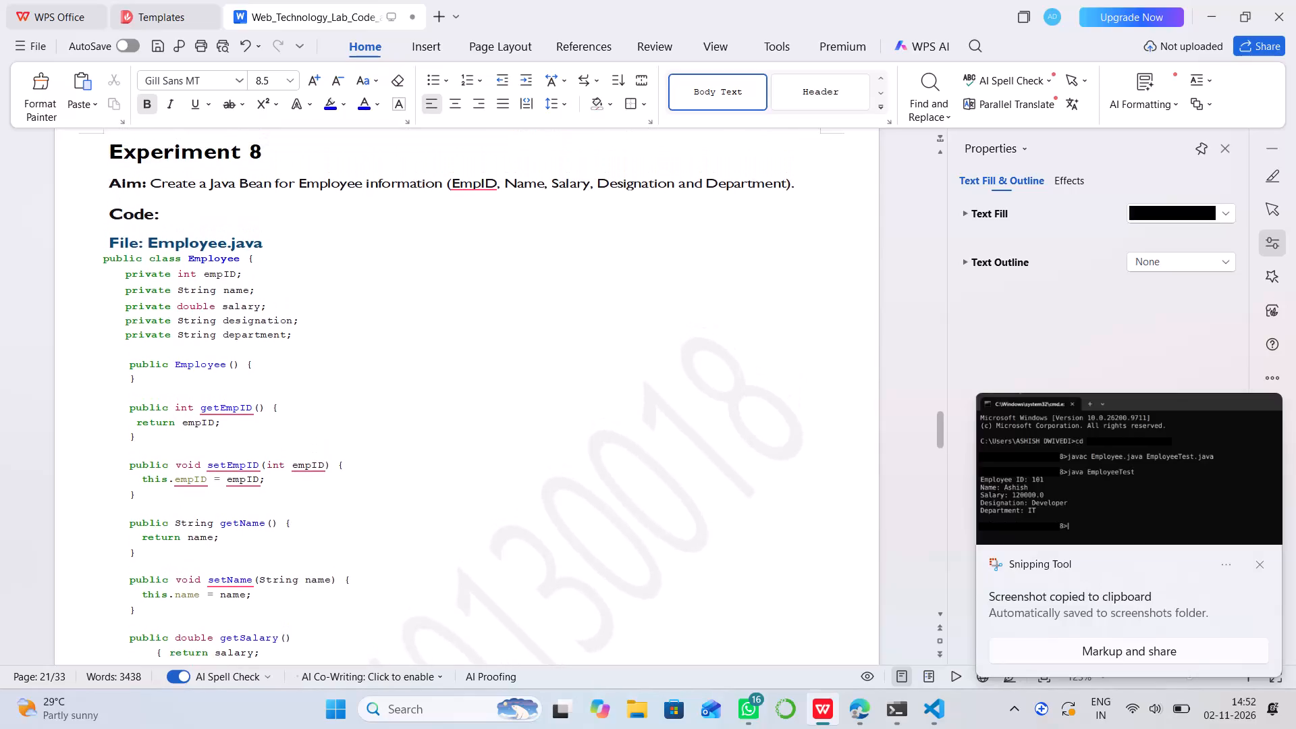
# Paste the copied terminal screenshot of the EmployeeTest run below the EmployeeTest.java code, on the following page after added blank lines.
pyautogui.scroll(-2, 475, 448)
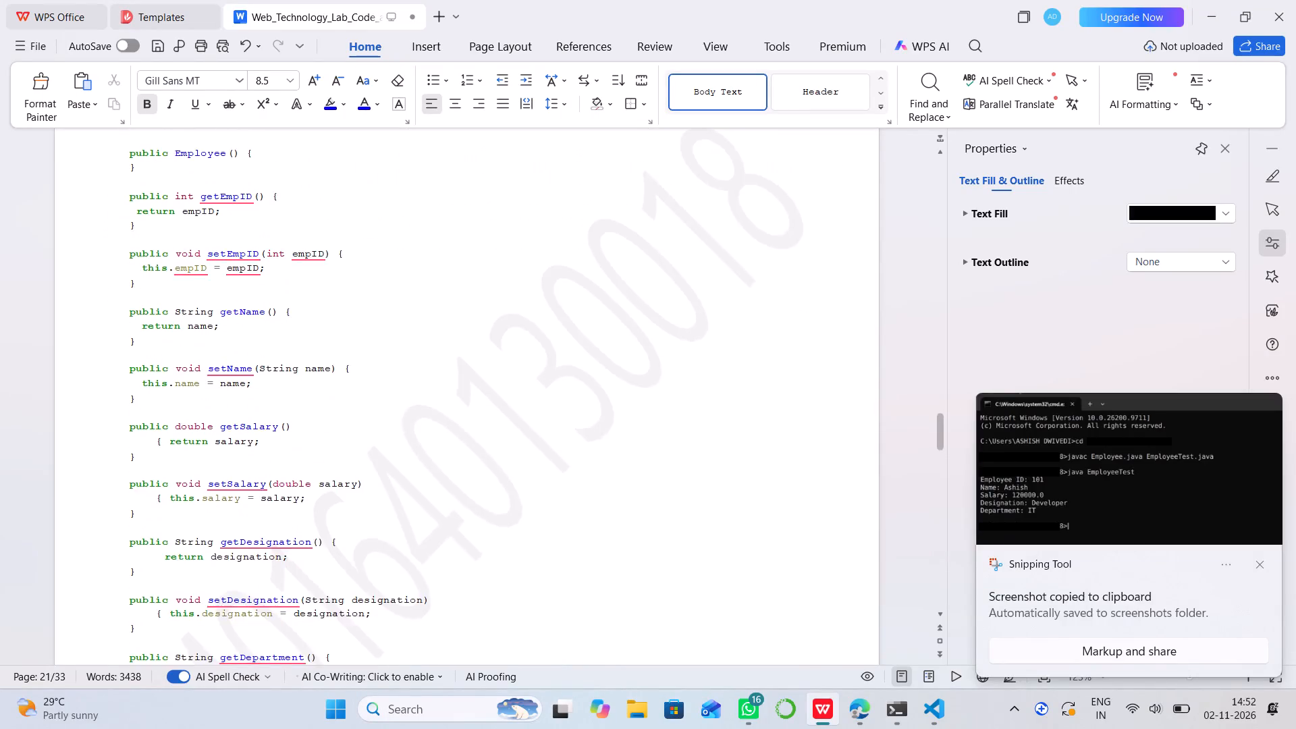
pyautogui.scroll(-4, 475, 448)
pyautogui.press('Return')
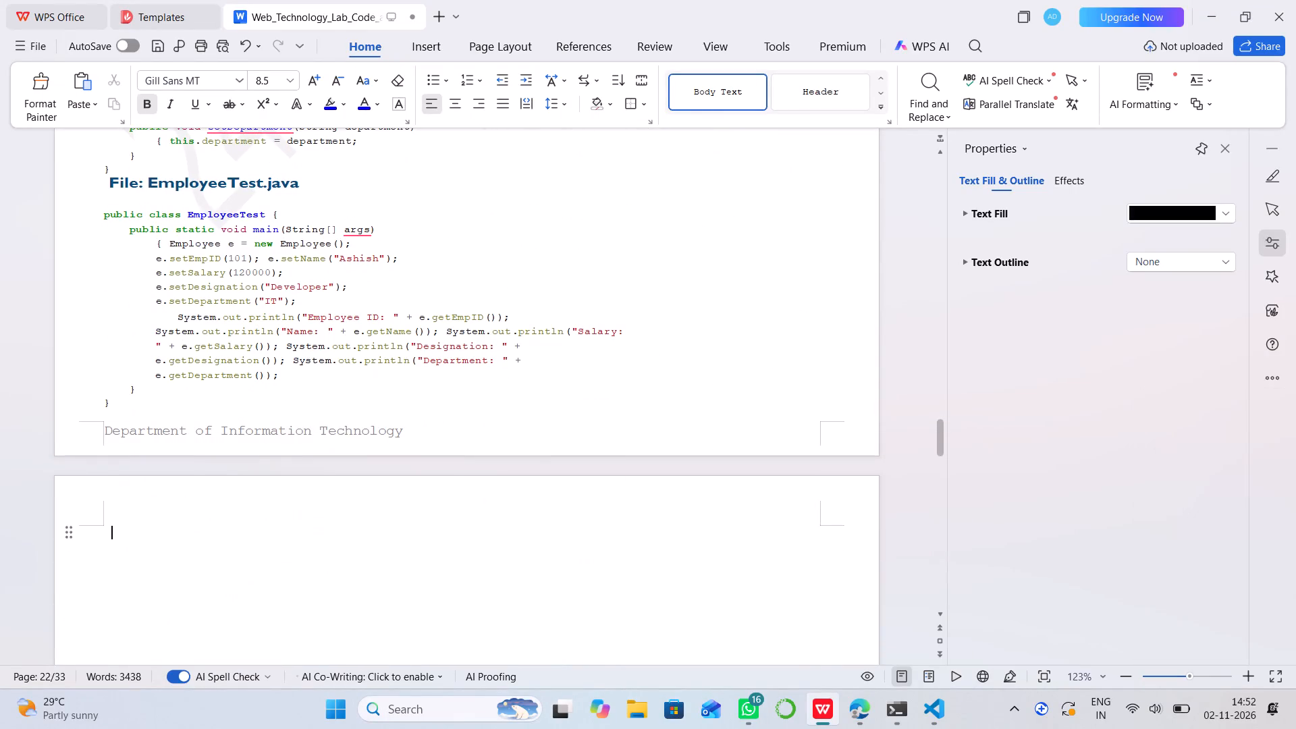
pyautogui.press('Return')
pyautogui.hotkey('ctrl', 'v')
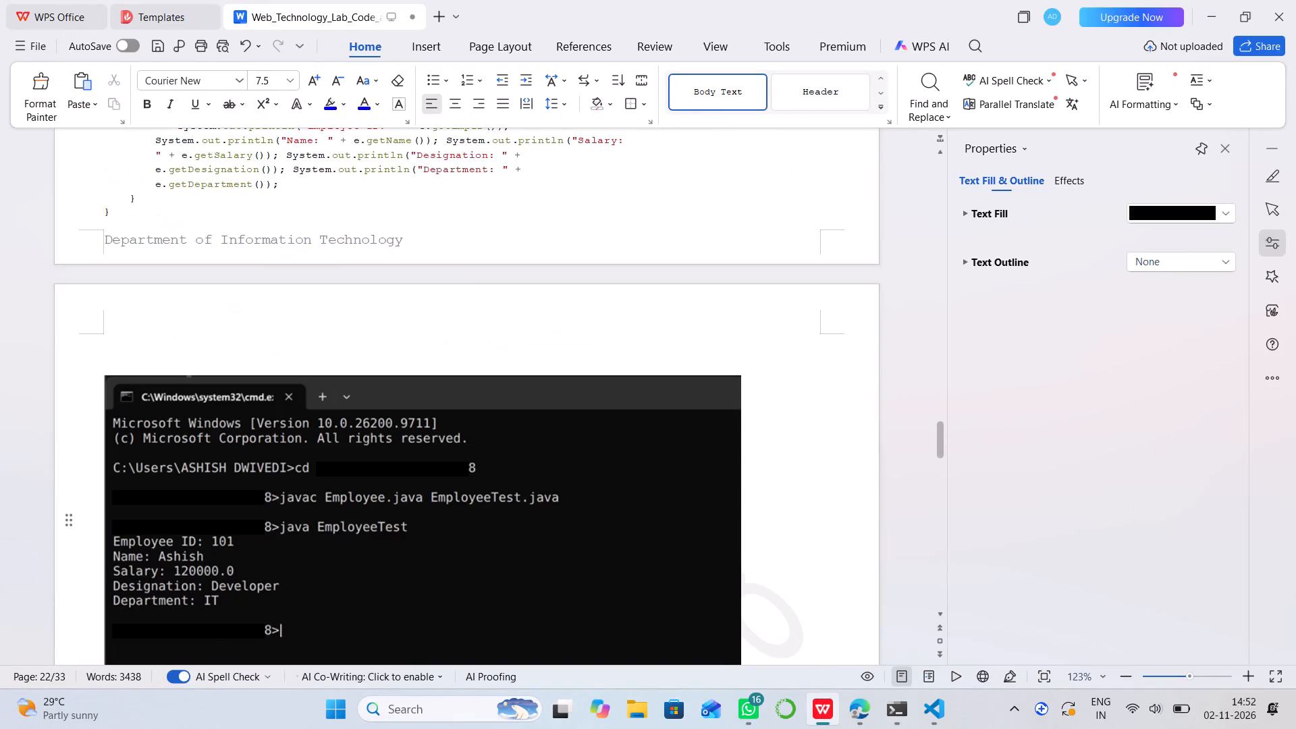
# Widen the pasted EmployeeTest terminal picture horizontally so its right edge reaches about the page's right margin.
pyautogui.scroll(-1, 470, 421)
pyautogui.click(628, 399)
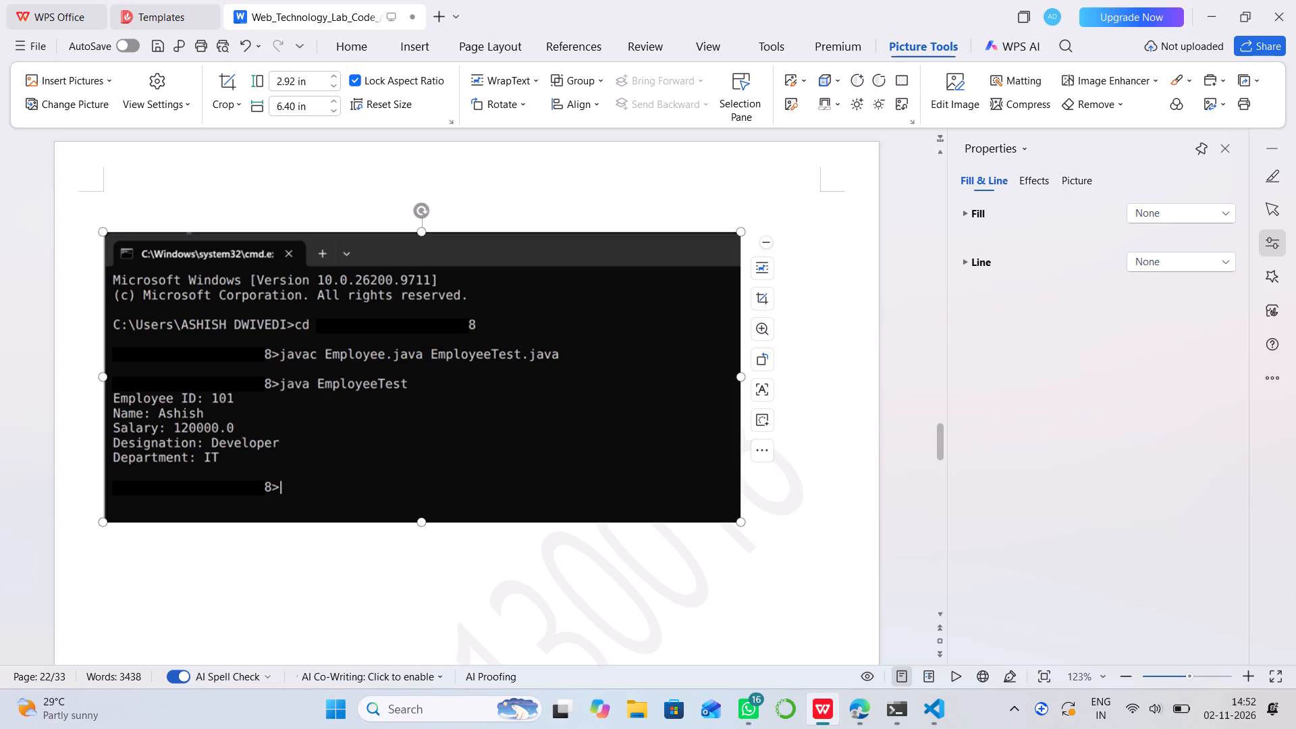
pyautogui.moveTo(742, 378); pyautogui.dragTo(819, 373)
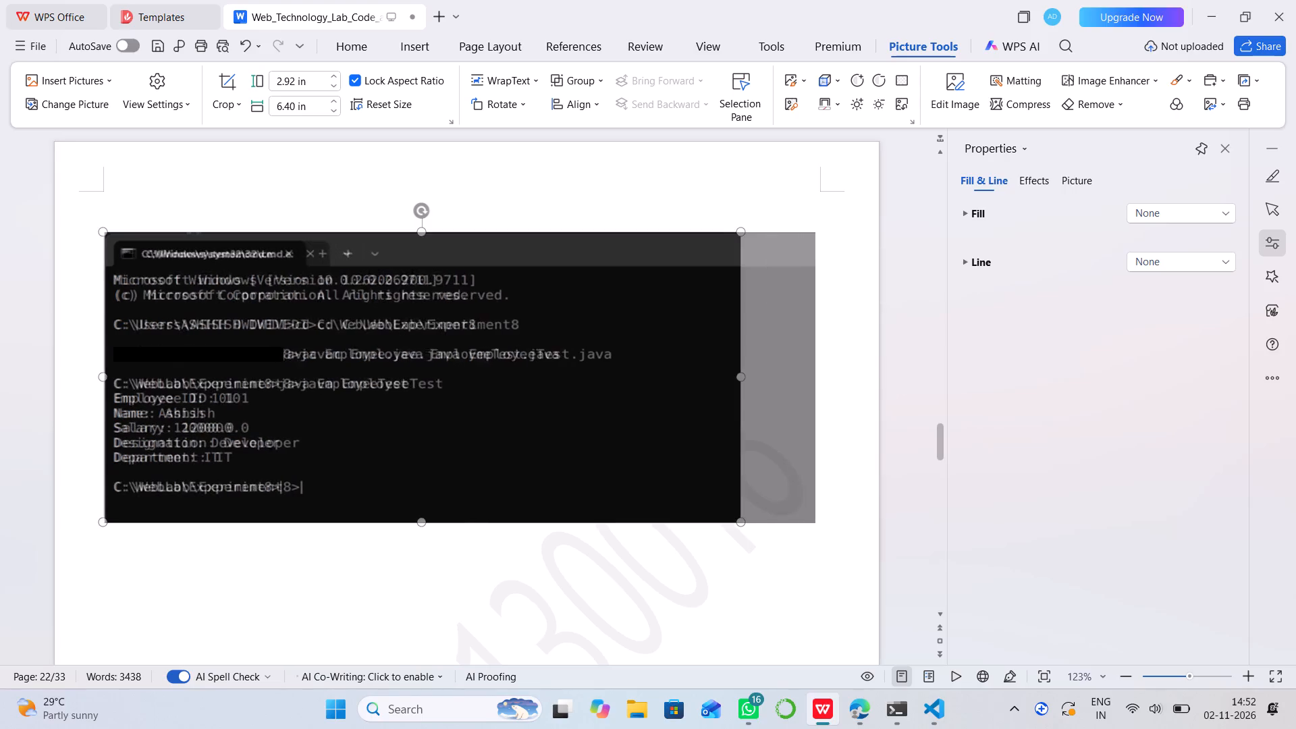
# Widen the Experiment 8 terminal screenshot to 7.18 in while keeping its height of 2.92 in.
pyautogui.moveTo(819, 373); pyautogui.dragTo(820, 373)
# Insert a blank line between the Employee class's closing brace and the File: EmployeeTest.java heading.
pyautogui.scroll(4, 540, 385)
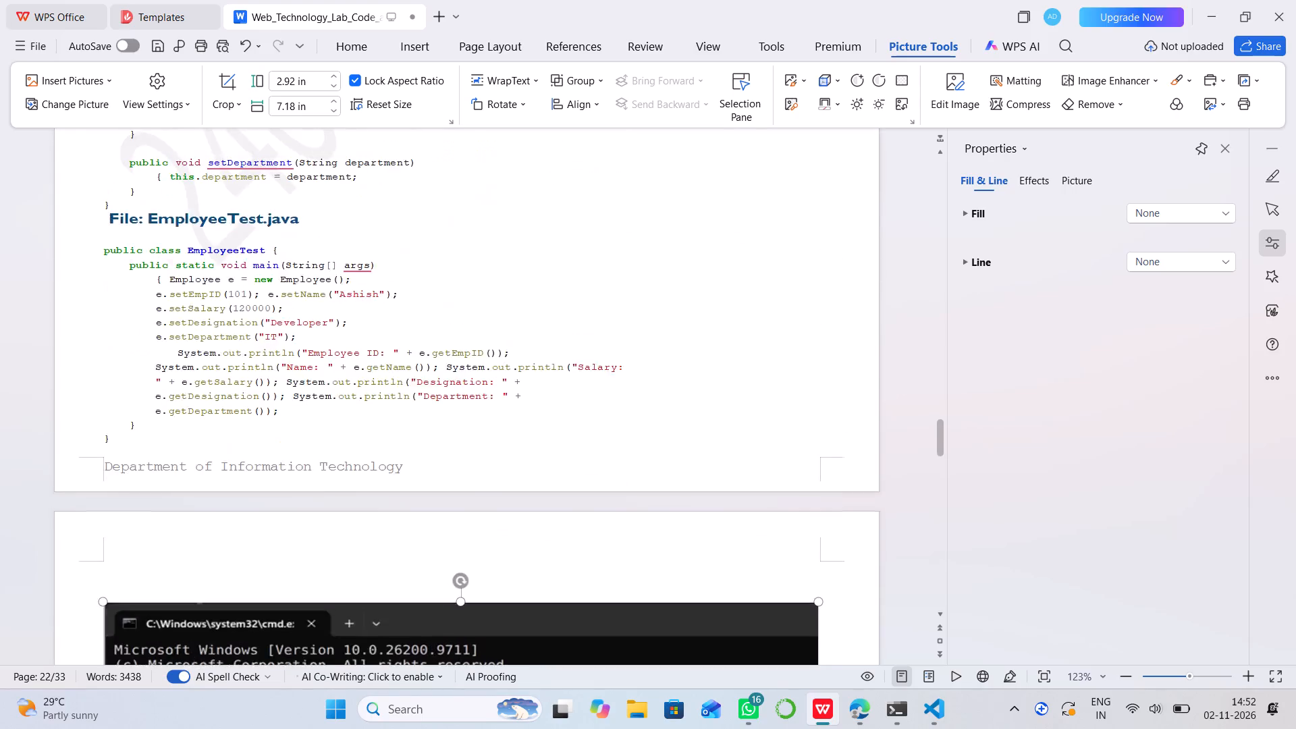
pyautogui.scroll(1, 540, 385)
pyautogui.click(178, 370)
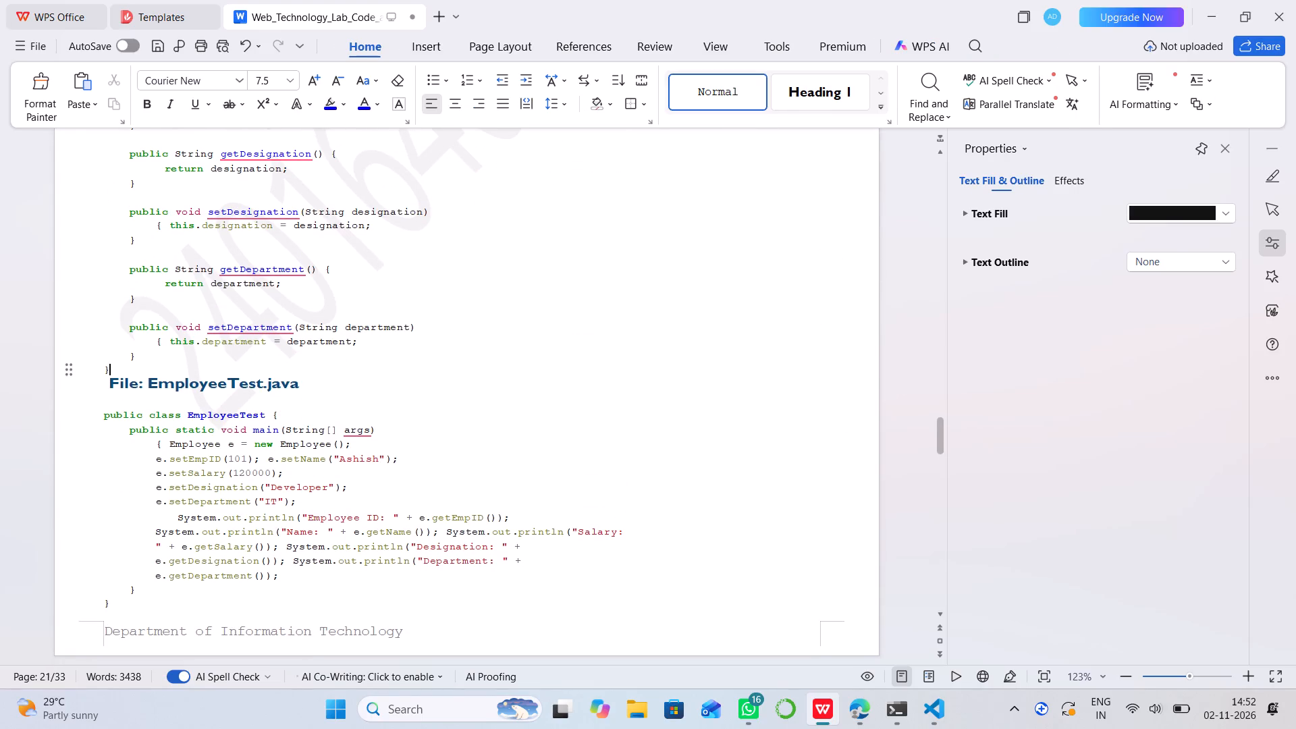
pyautogui.press('Return')
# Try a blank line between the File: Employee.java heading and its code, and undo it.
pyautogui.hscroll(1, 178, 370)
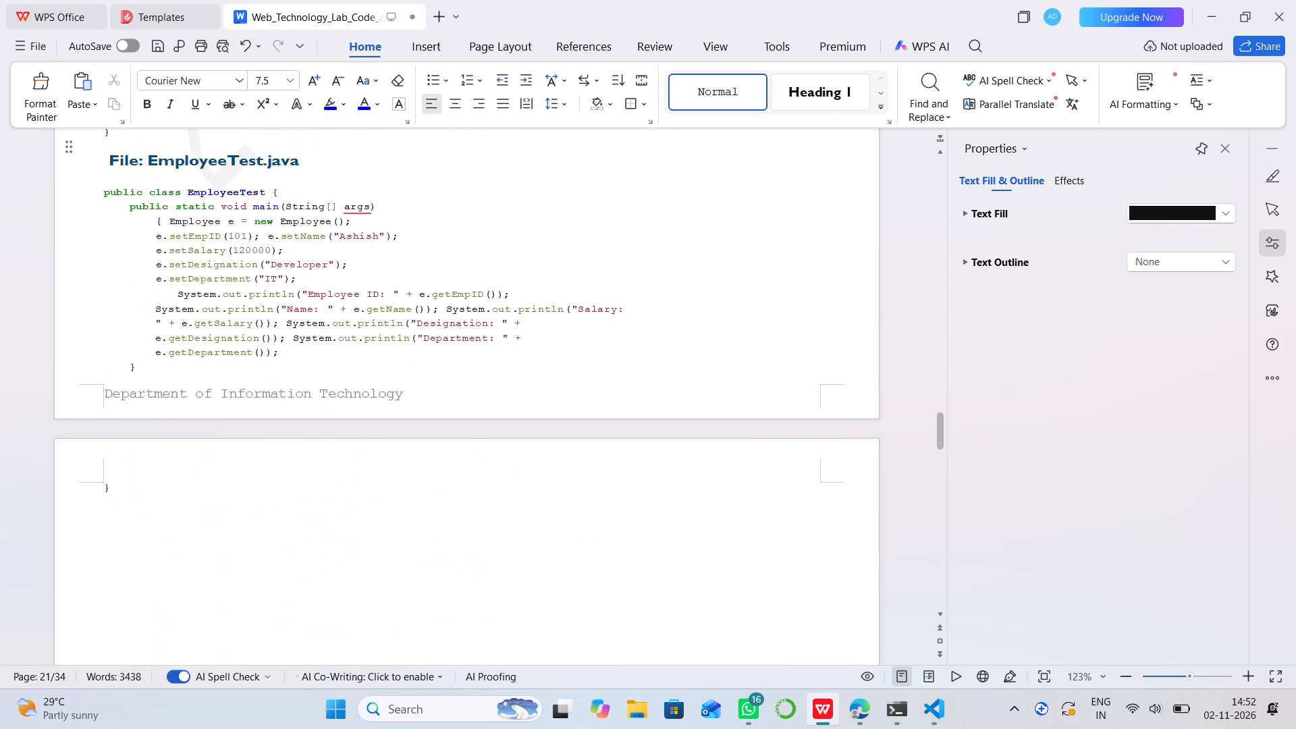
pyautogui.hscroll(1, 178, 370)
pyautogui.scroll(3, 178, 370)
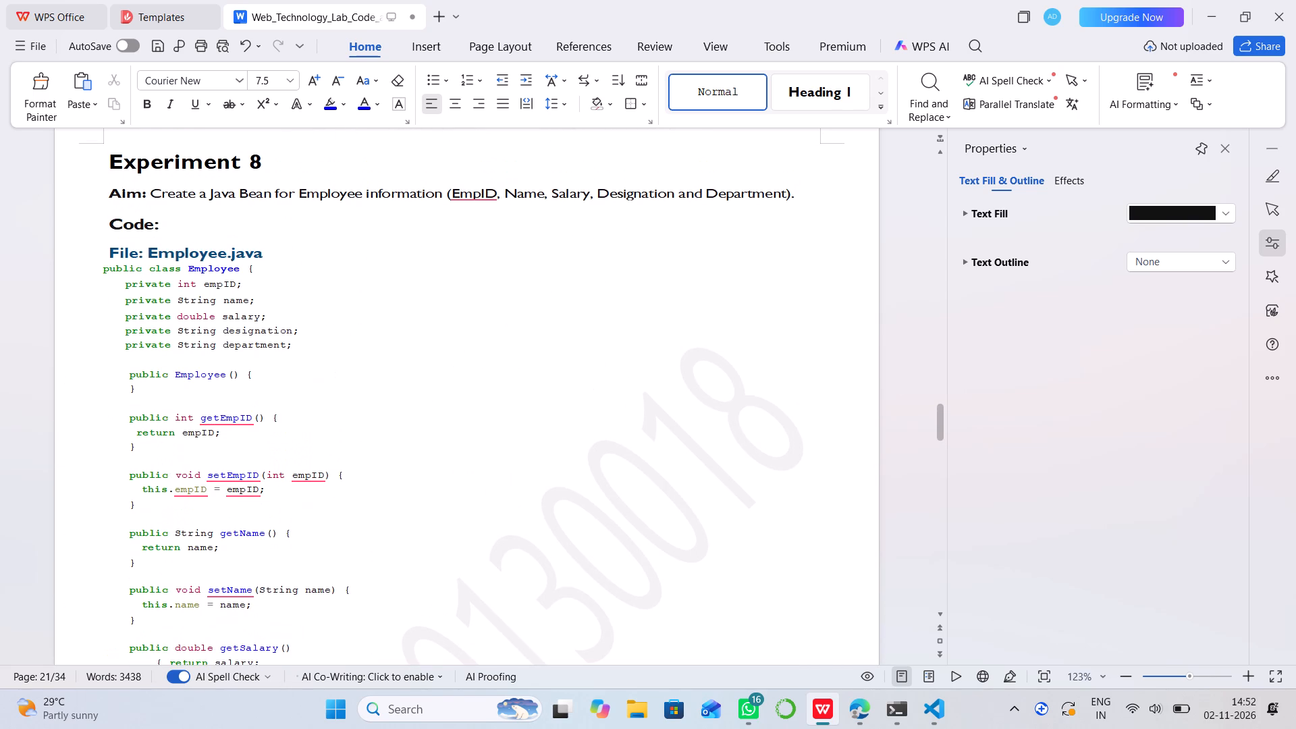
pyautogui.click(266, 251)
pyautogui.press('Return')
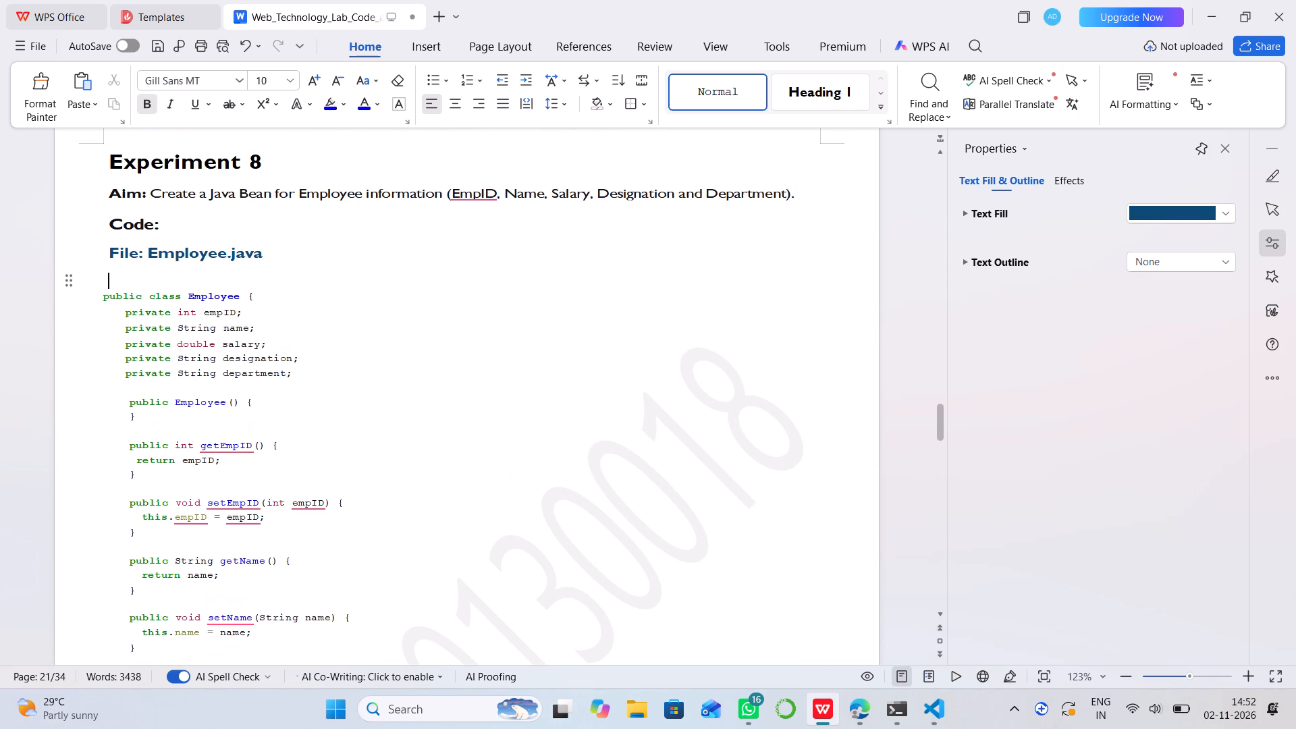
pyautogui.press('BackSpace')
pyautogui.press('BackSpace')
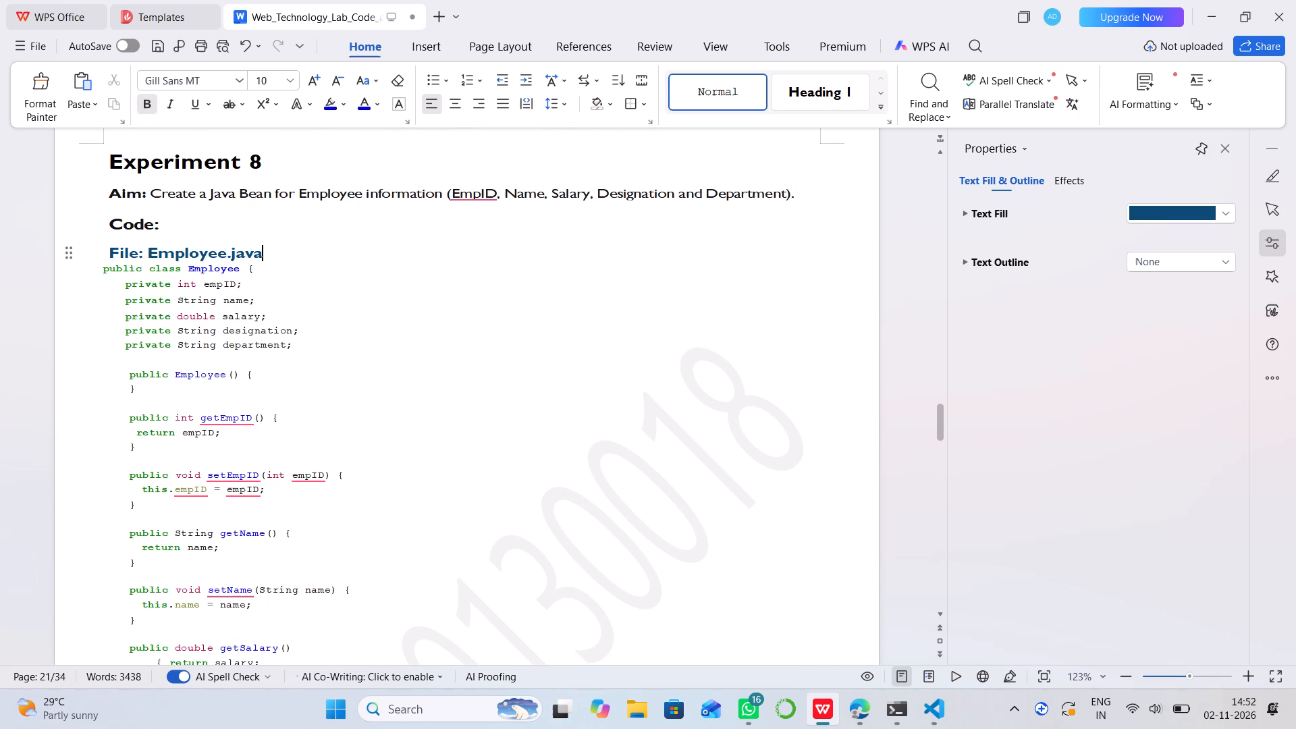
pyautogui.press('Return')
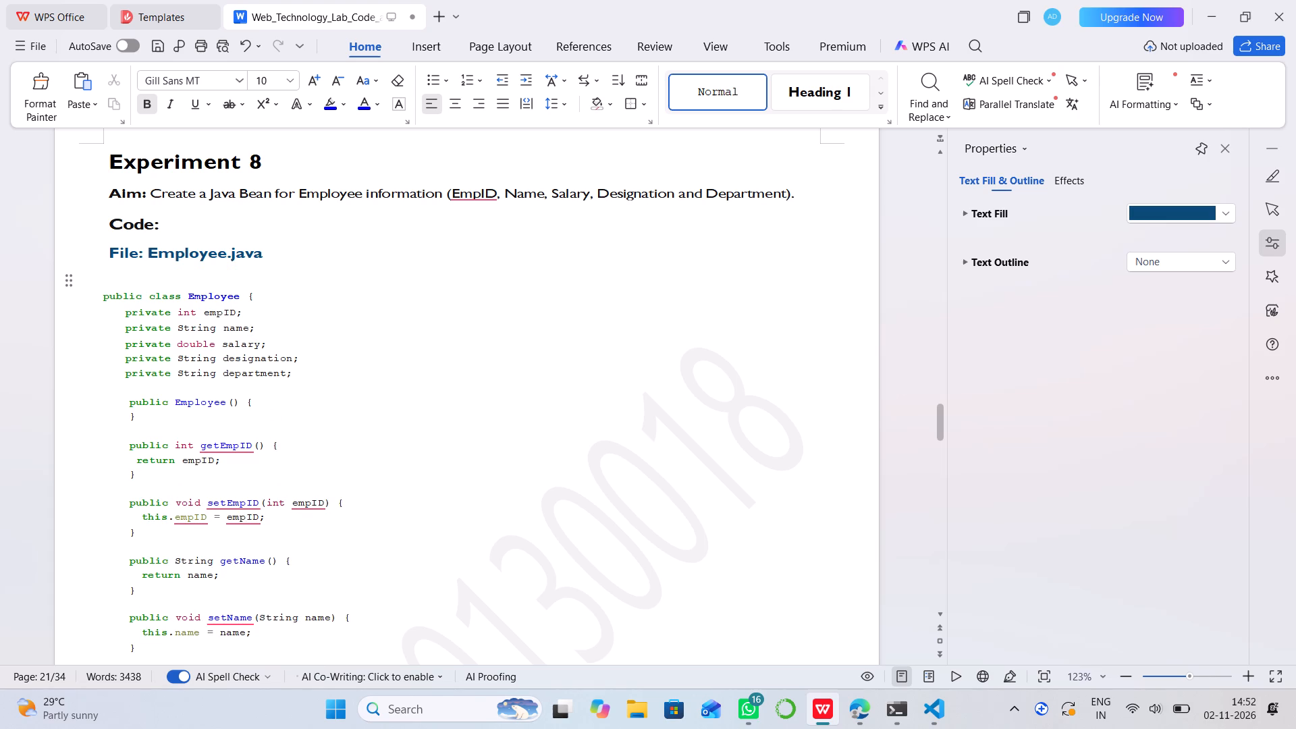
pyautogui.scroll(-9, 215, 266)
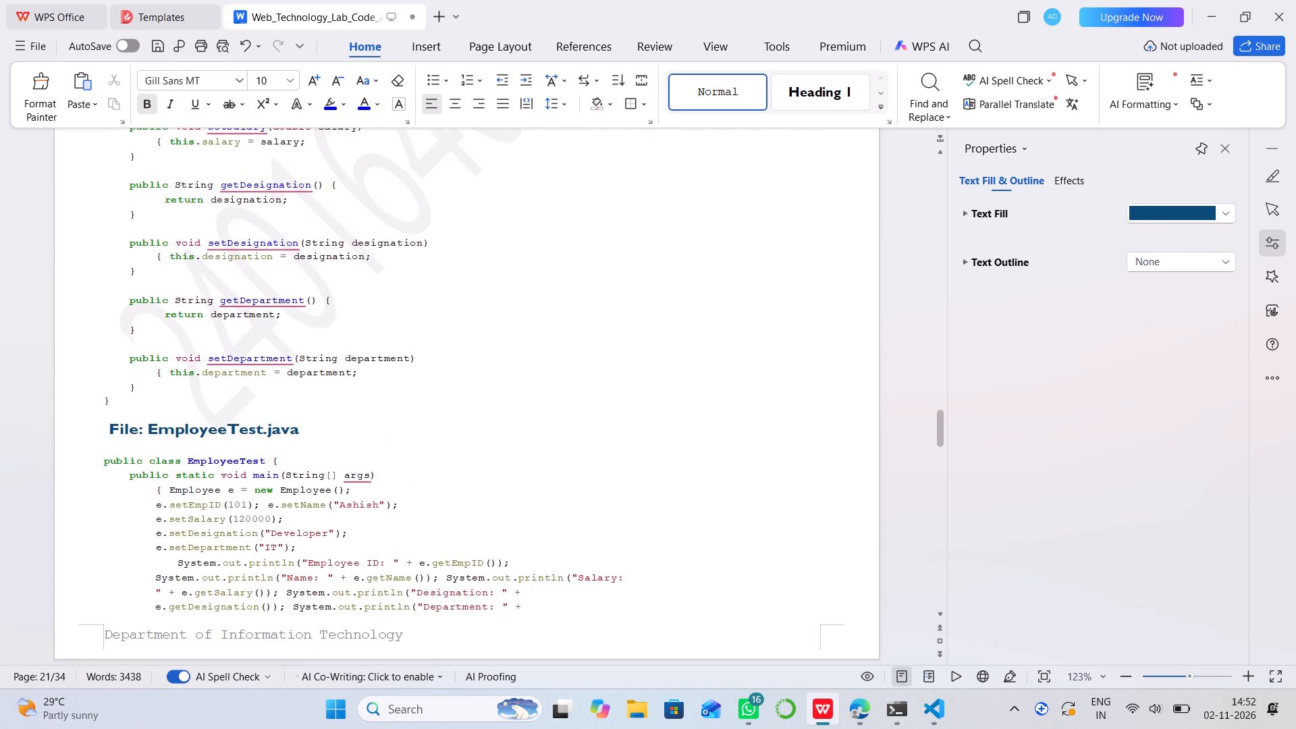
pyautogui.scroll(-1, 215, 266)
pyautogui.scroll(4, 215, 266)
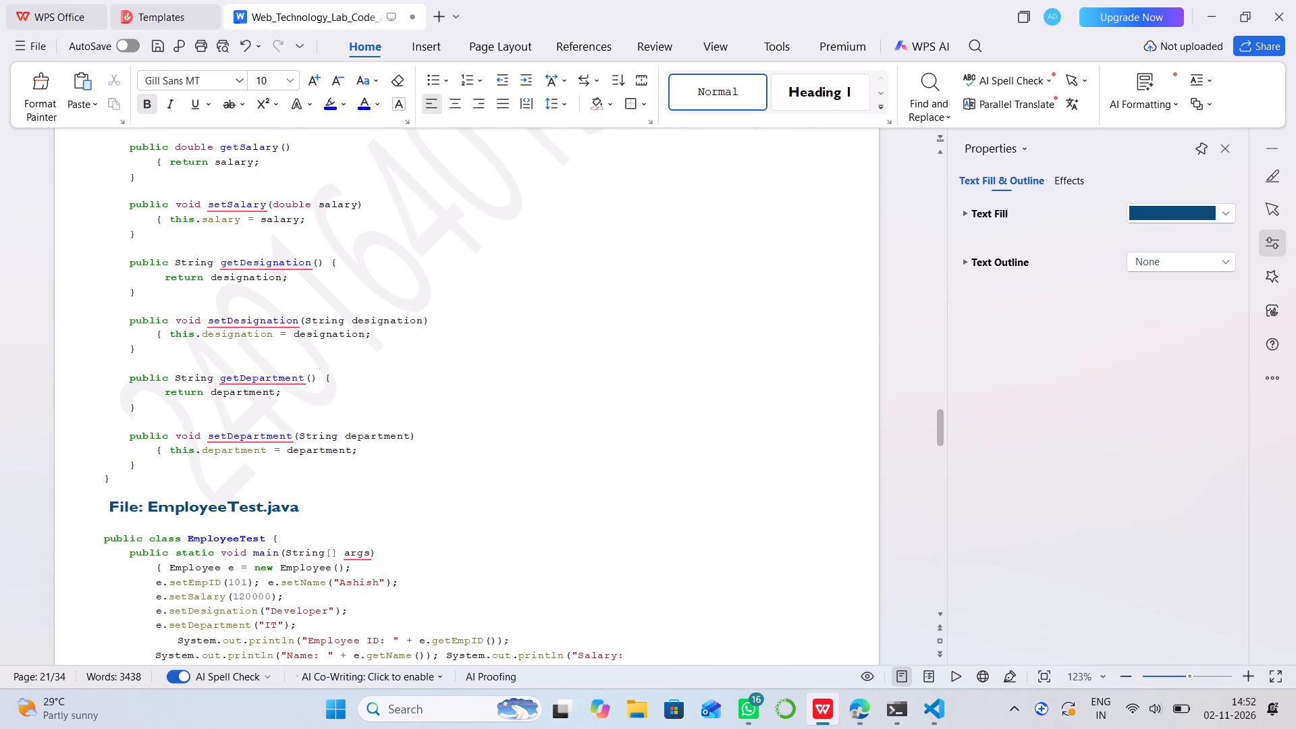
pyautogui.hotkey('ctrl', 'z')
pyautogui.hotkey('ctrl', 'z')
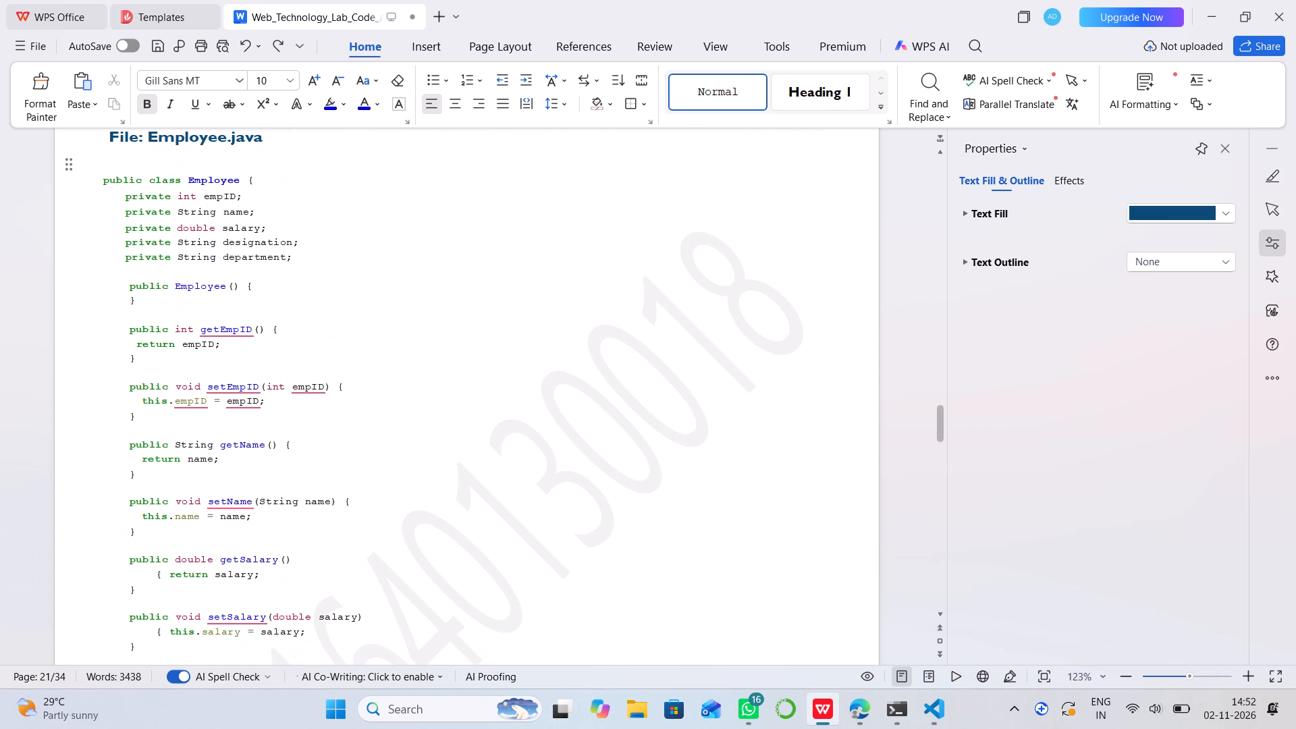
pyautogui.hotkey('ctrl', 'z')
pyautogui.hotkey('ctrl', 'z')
# Indent the "public class Employee {" line with spaces so it lines up with the private field declarations below it.
pyautogui.scroll(-3, 215, 266)
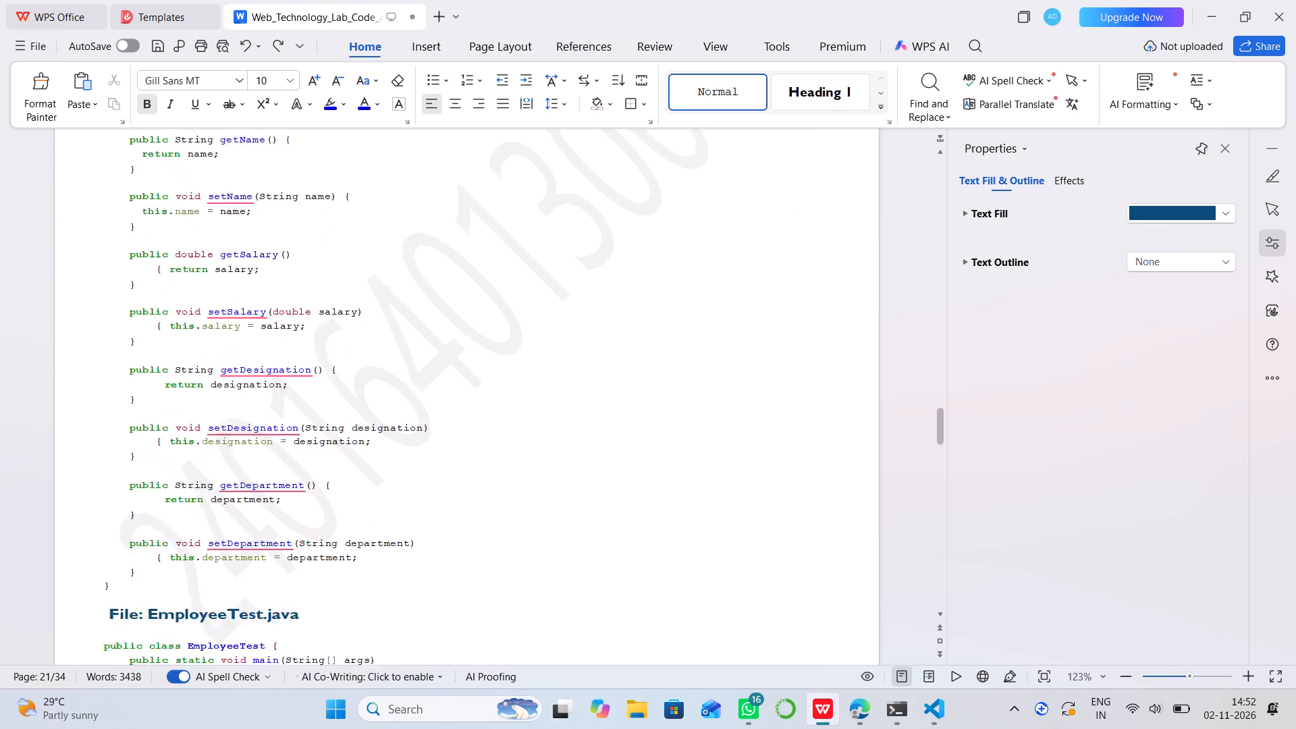
pyautogui.scroll(-2, 215, 266)
pyautogui.scroll(5, 215, 266)
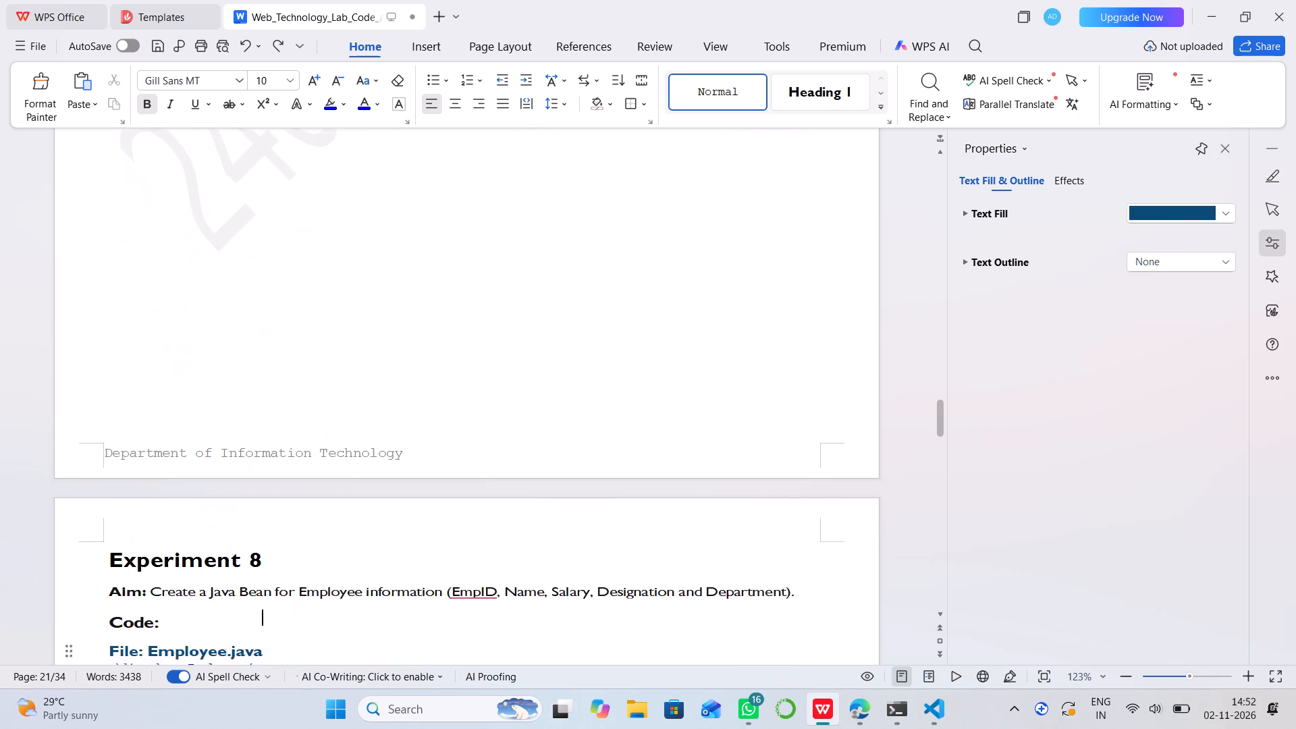
pyautogui.scroll(3, 215, 266)
pyautogui.scroll(-3, 215, 266)
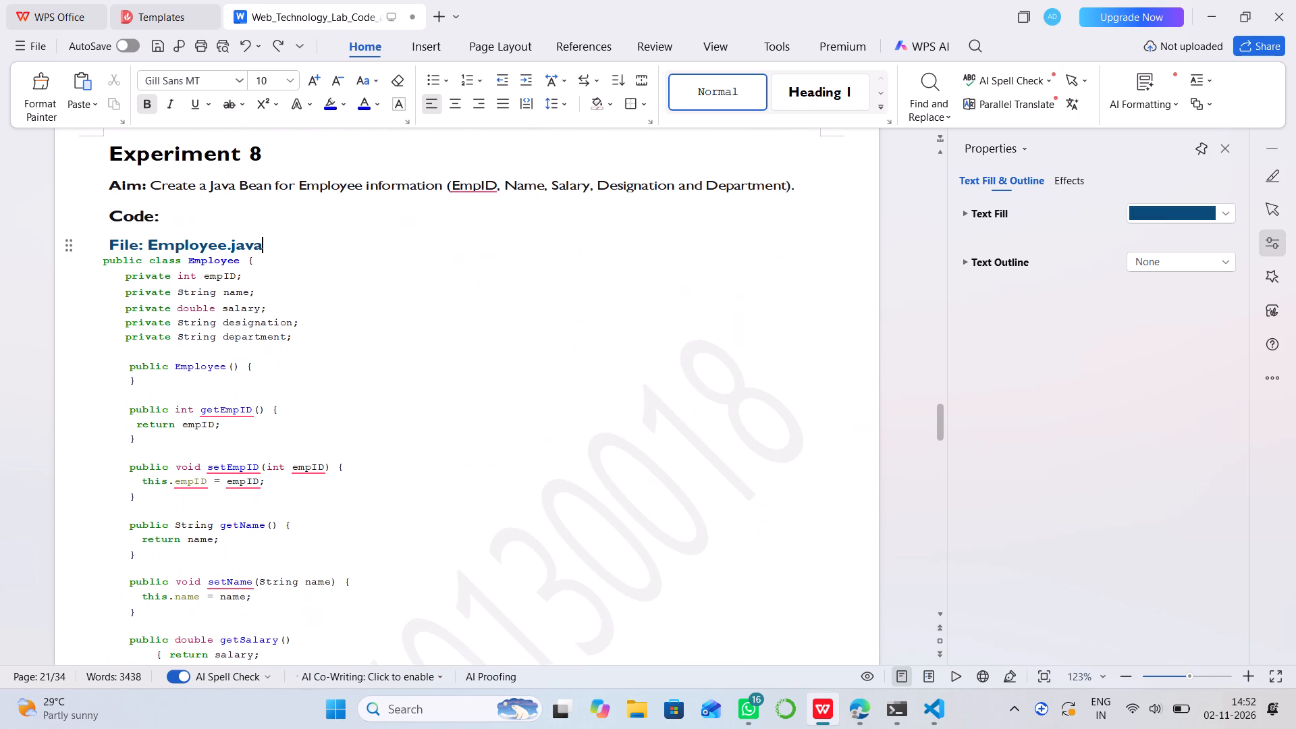
pyautogui.click(101, 256)
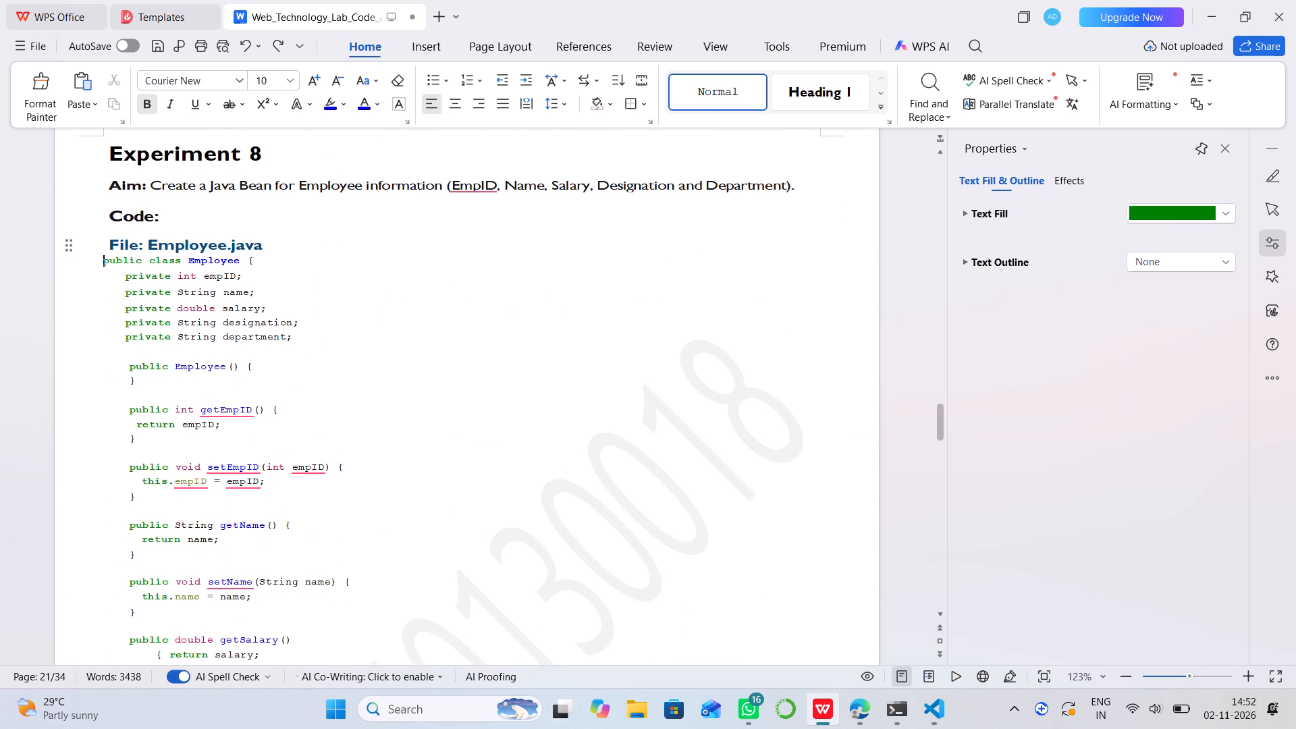
pyautogui.press('space')
pyautogui.press('space')
pyautogui.press('BackSpace')
pyautogui.press('space')
pyautogui.press('space')
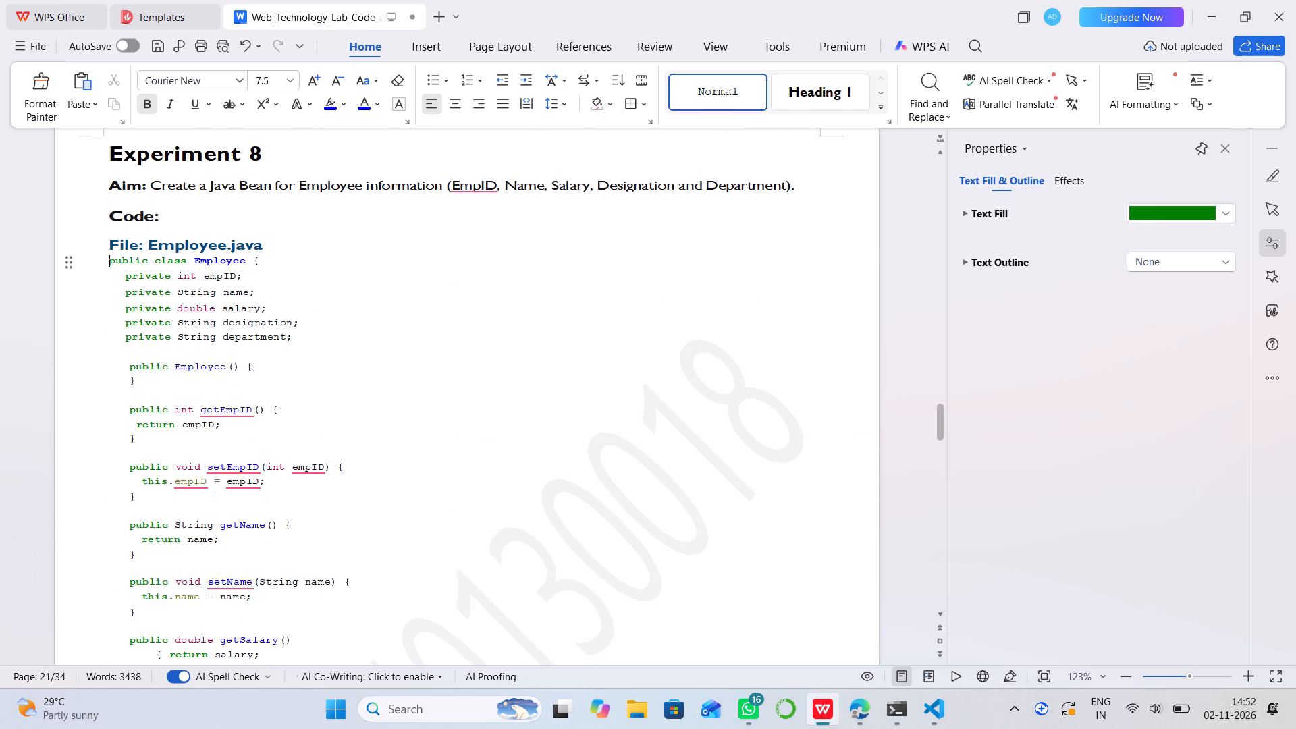
pyautogui.press('space')
pyautogui.press('space')
# Remove the blank line between the File: EmployeeTest.java heading and its code.
pyautogui.scroll(-6, 101, 256)
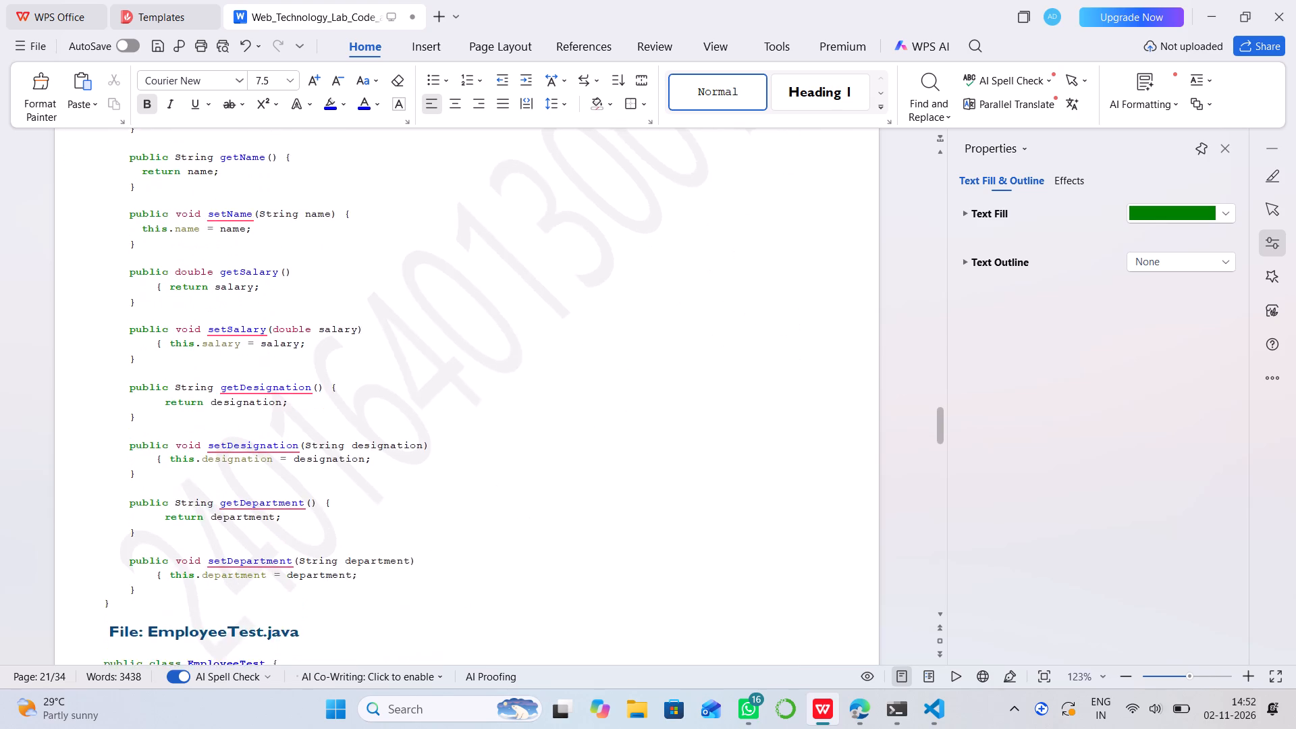
pyautogui.scroll(-3, 101, 256)
pyautogui.scroll(2, 101, 256)
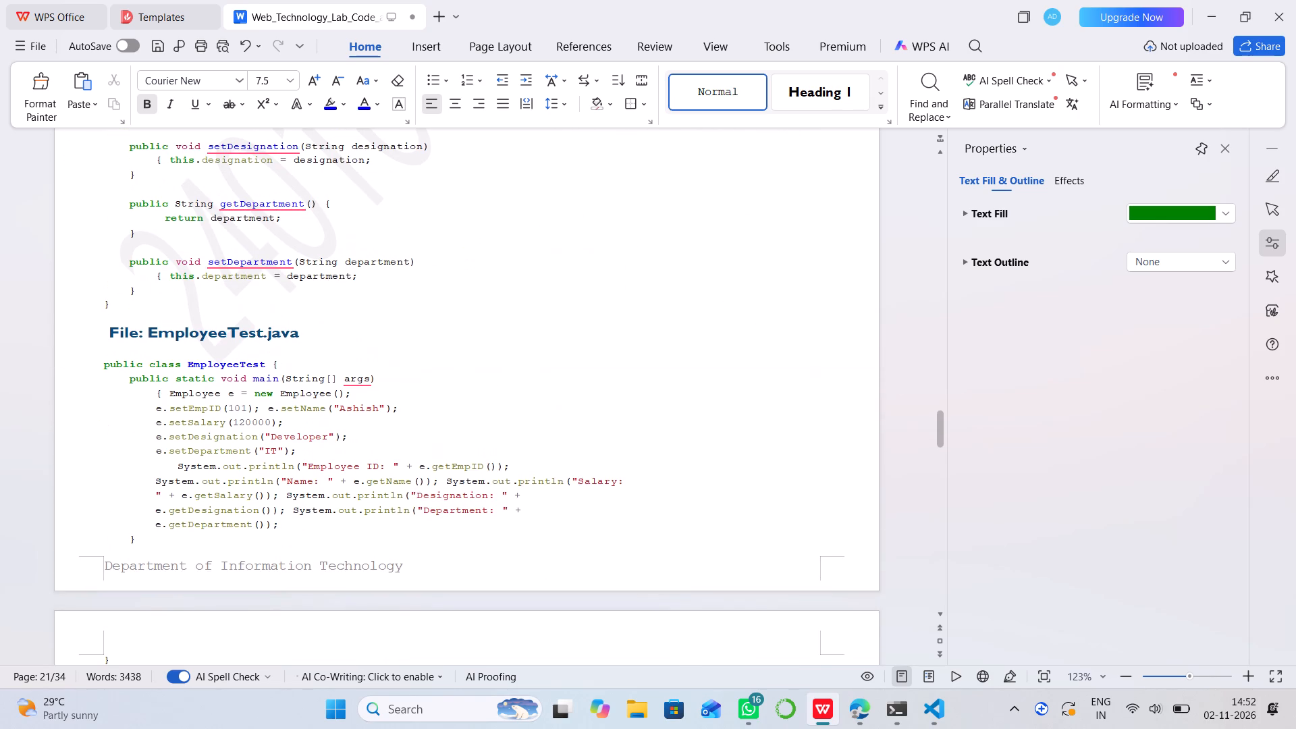
pyautogui.scroll(6, 101, 256)
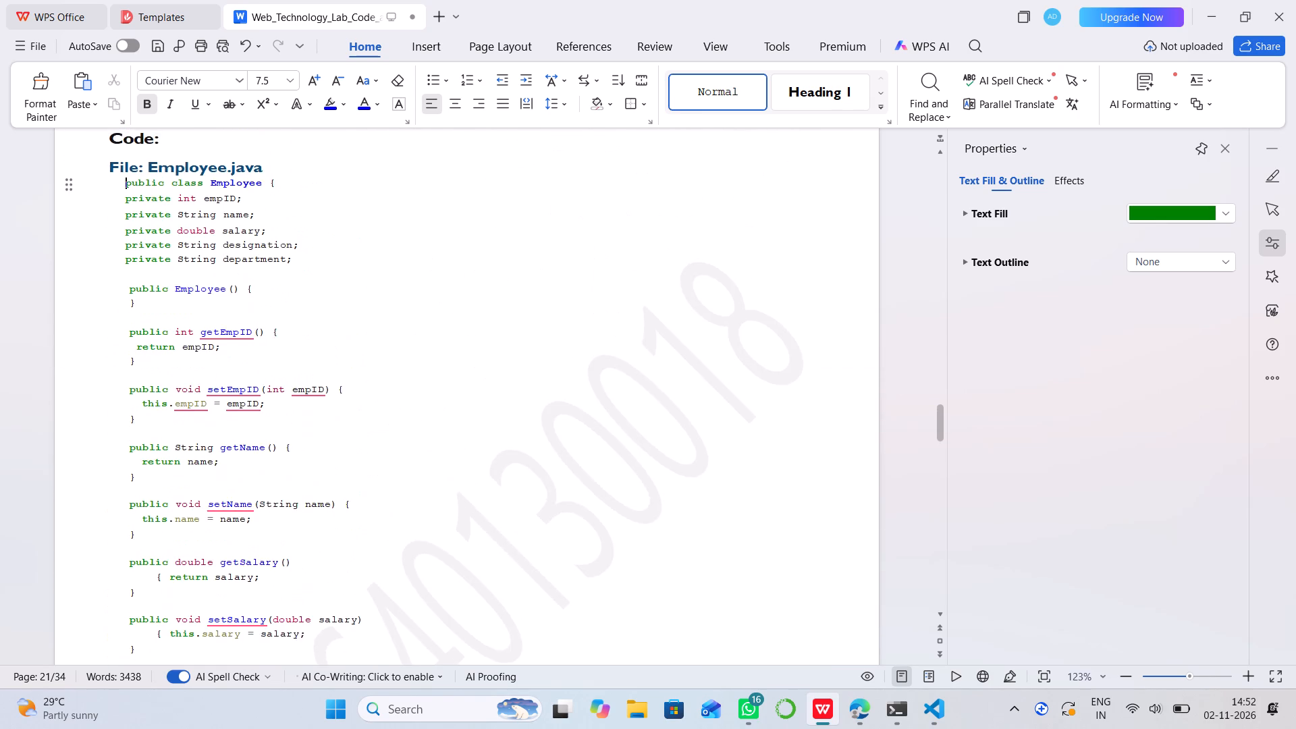
pyautogui.scroll(-3, 101, 256)
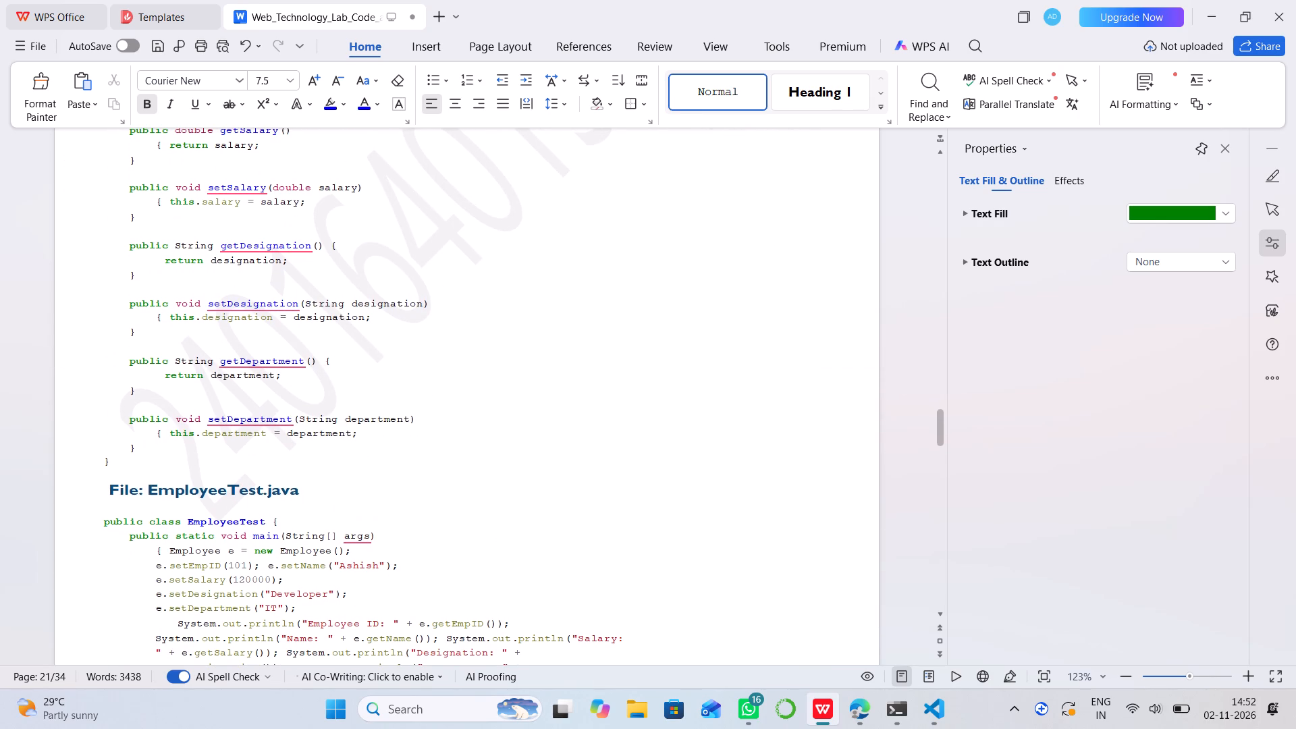
pyautogui.scroll(-1, 101, 256)
pyautogui.click(119, 506)
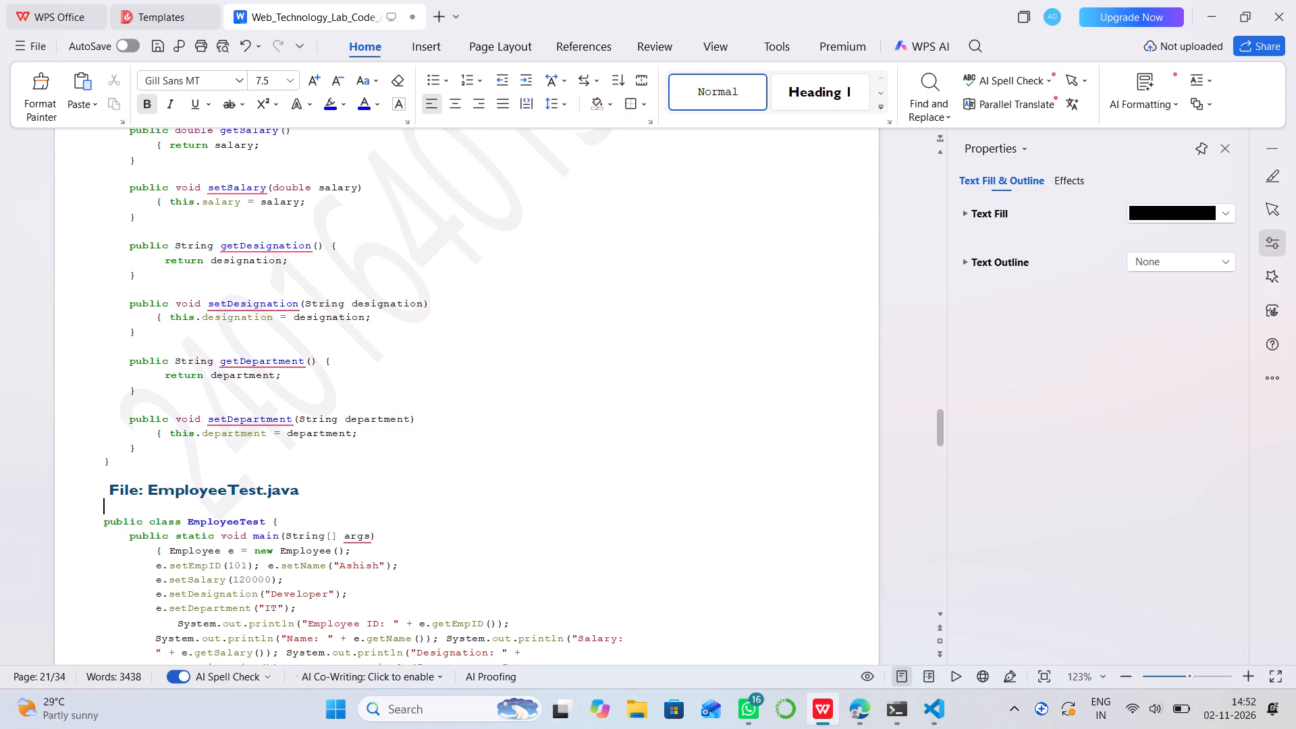
pyautogui.press('BackSpace')
# Insert one space before the "public class EmployeeTest {" line.
pyautogui.click(103, 506)
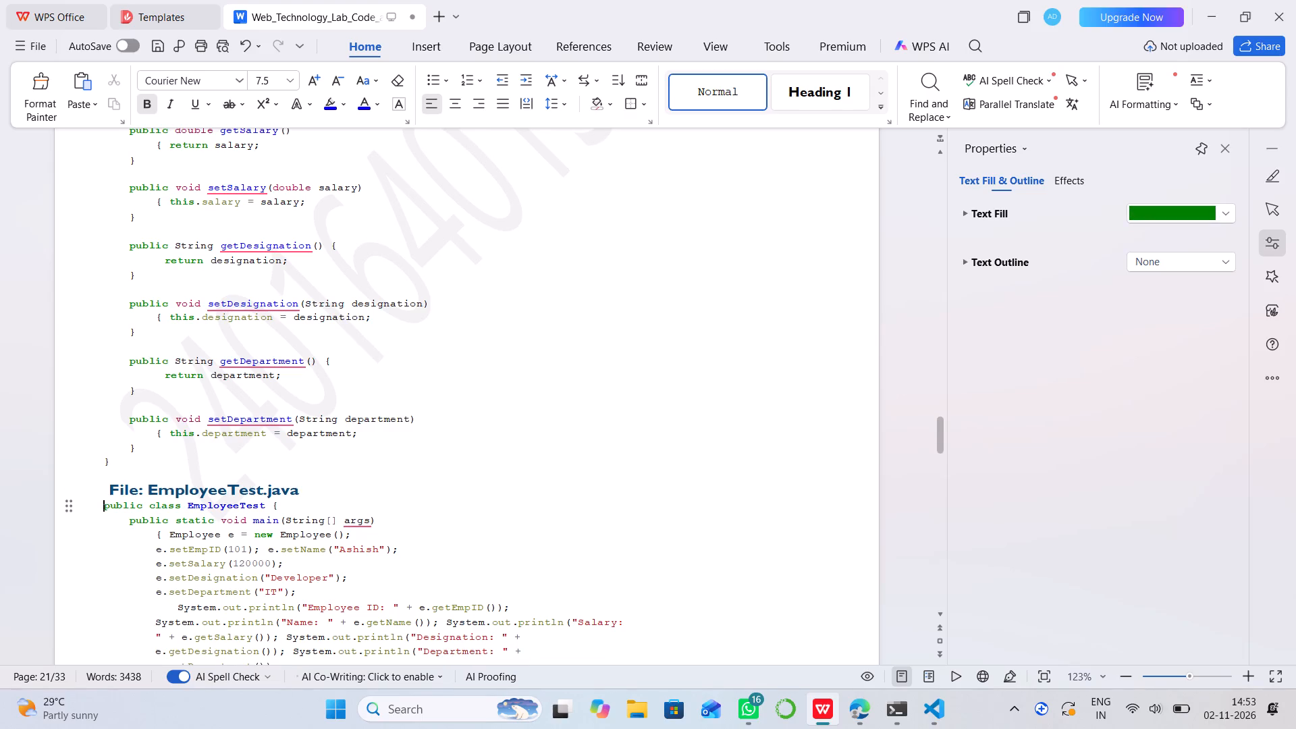
pyautogui.press('space')
# Review the layout from the Experiment 8 output through the Experiment 9 code files to the start of Experiment 10.
pyautogui.scroll(-3, 221, 545)
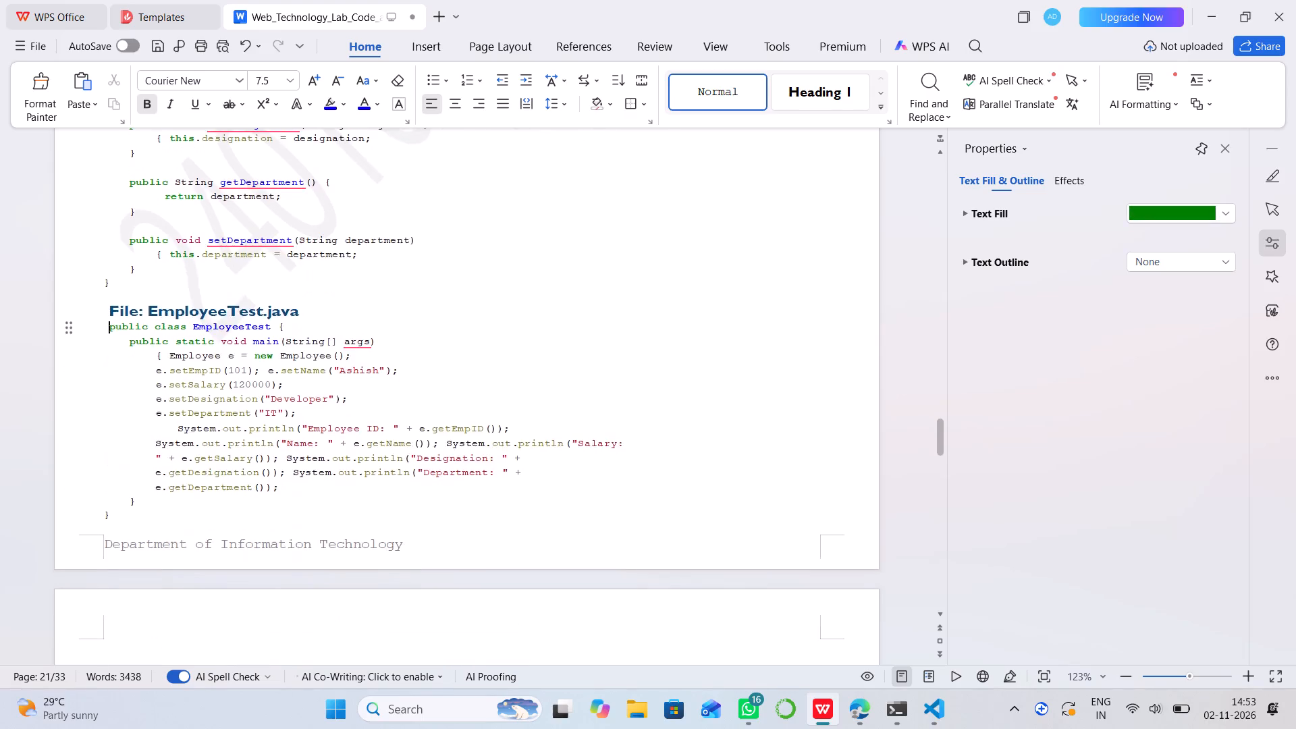
pyautogui.scroll(-8, 221, 545)
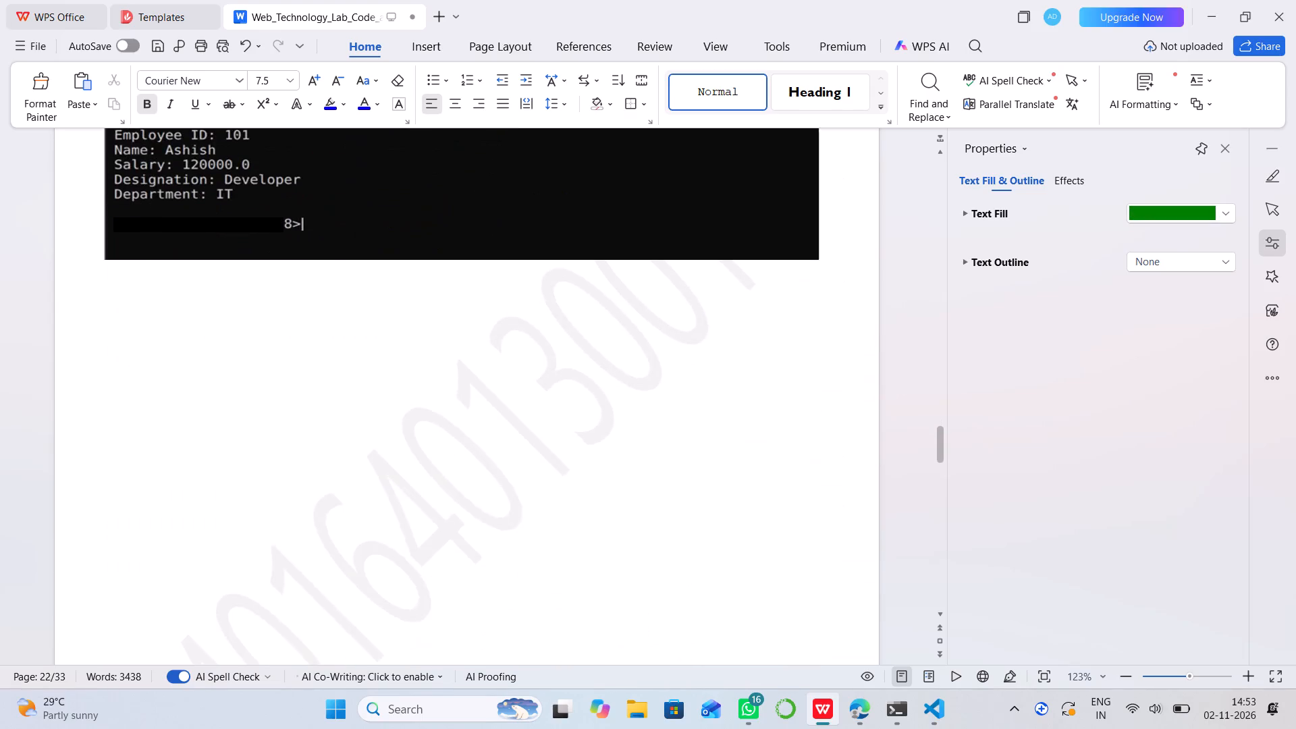
pyautogui.scroll(-8, 221, 545)
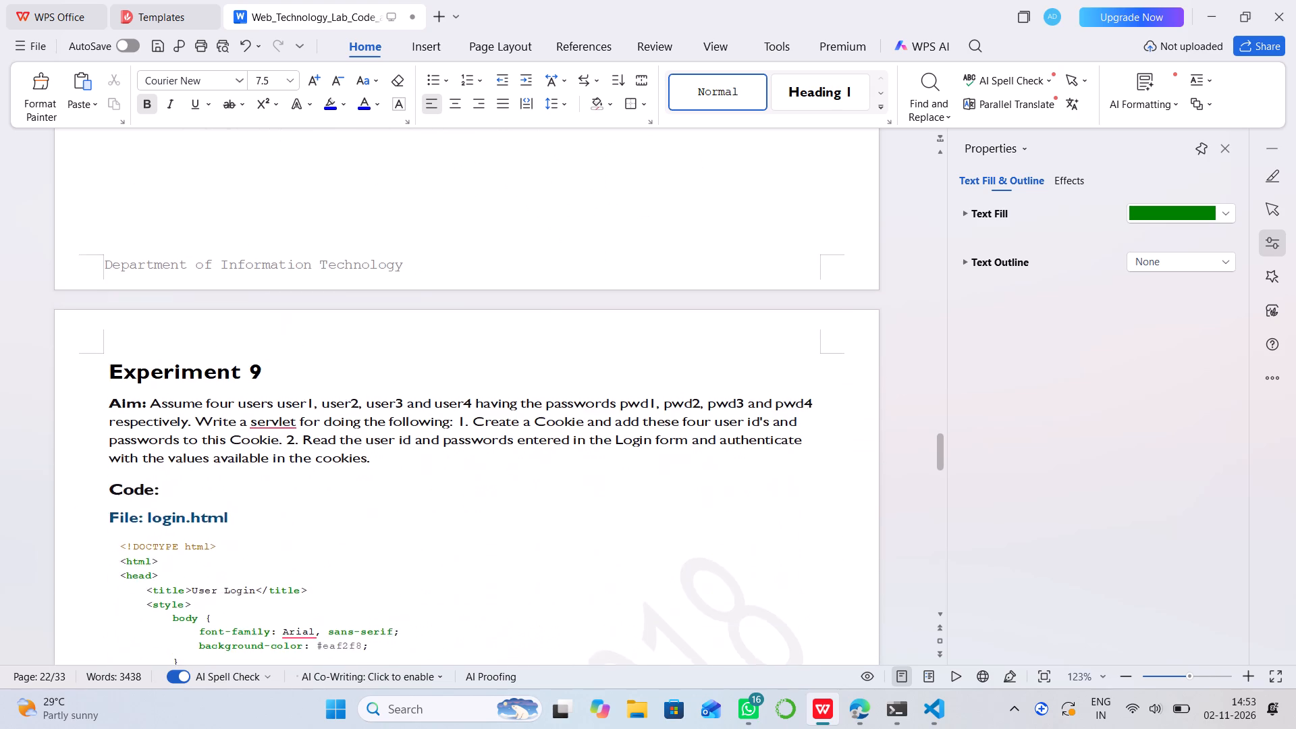
pyautogui.scroll(-8, 221, 545)
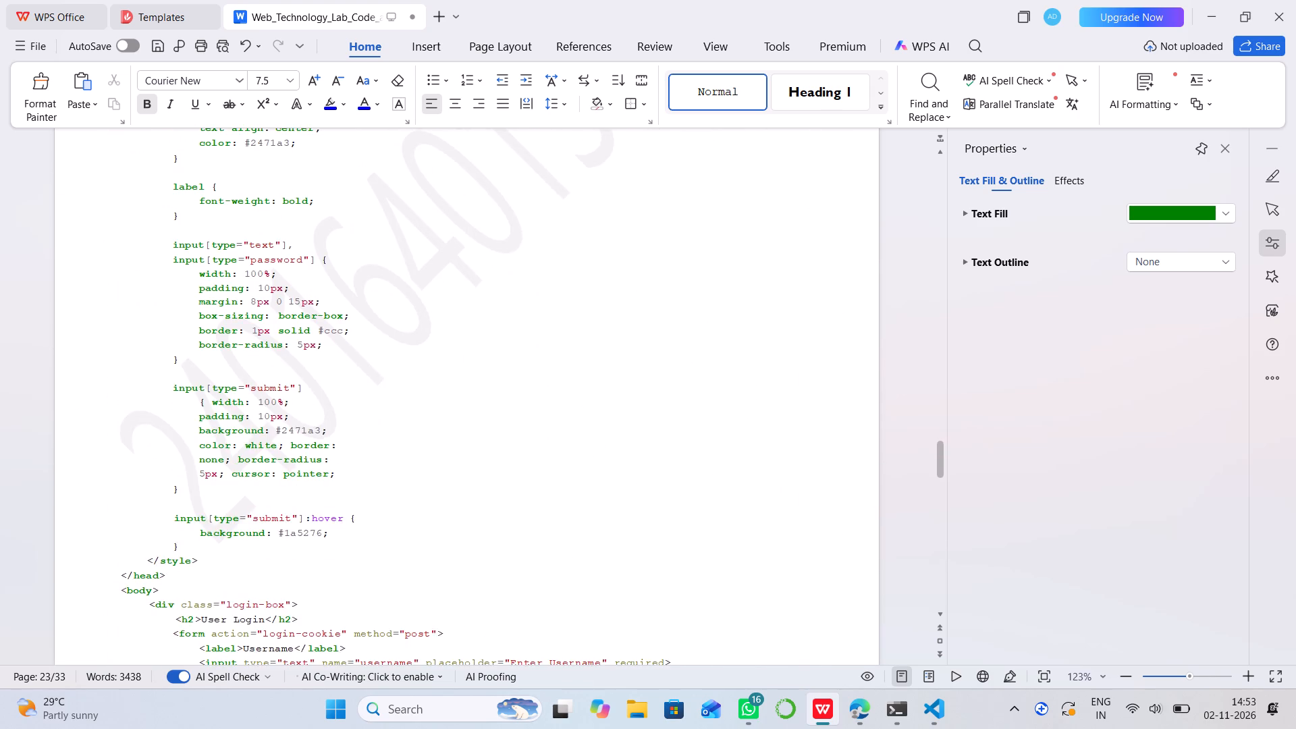
pyautogui.scroll(-6, 221, 545)
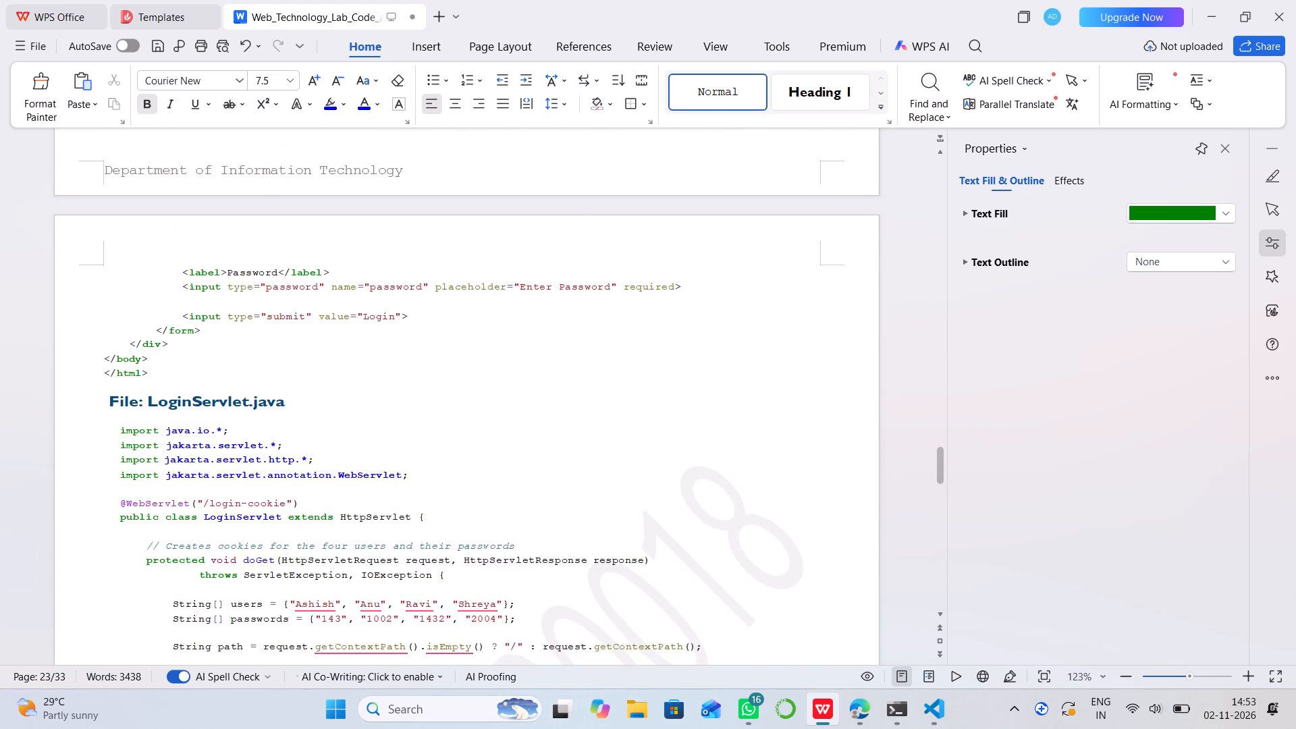
pyautogui.scroll(-5, 221, 545)
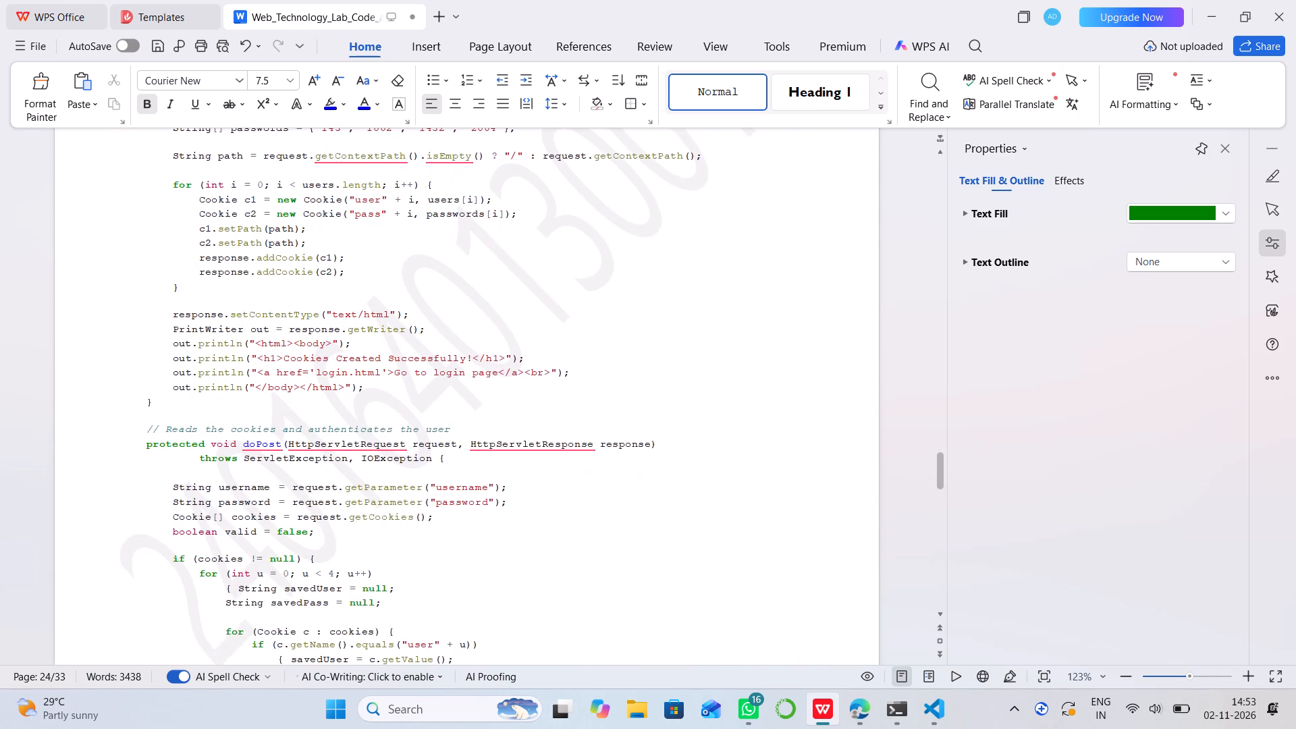
pyautogui.scroll(-7, 221, 545)
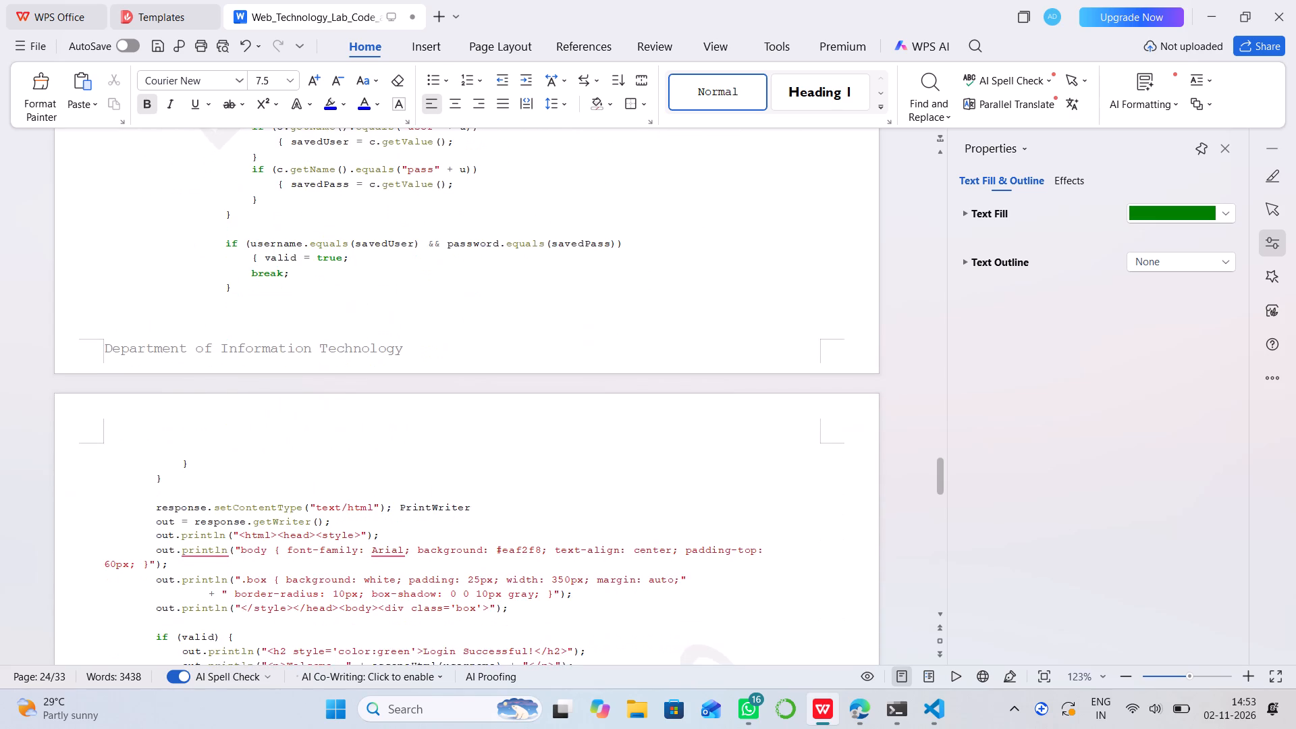
pyautogui.scroll(-6, 221, 545)
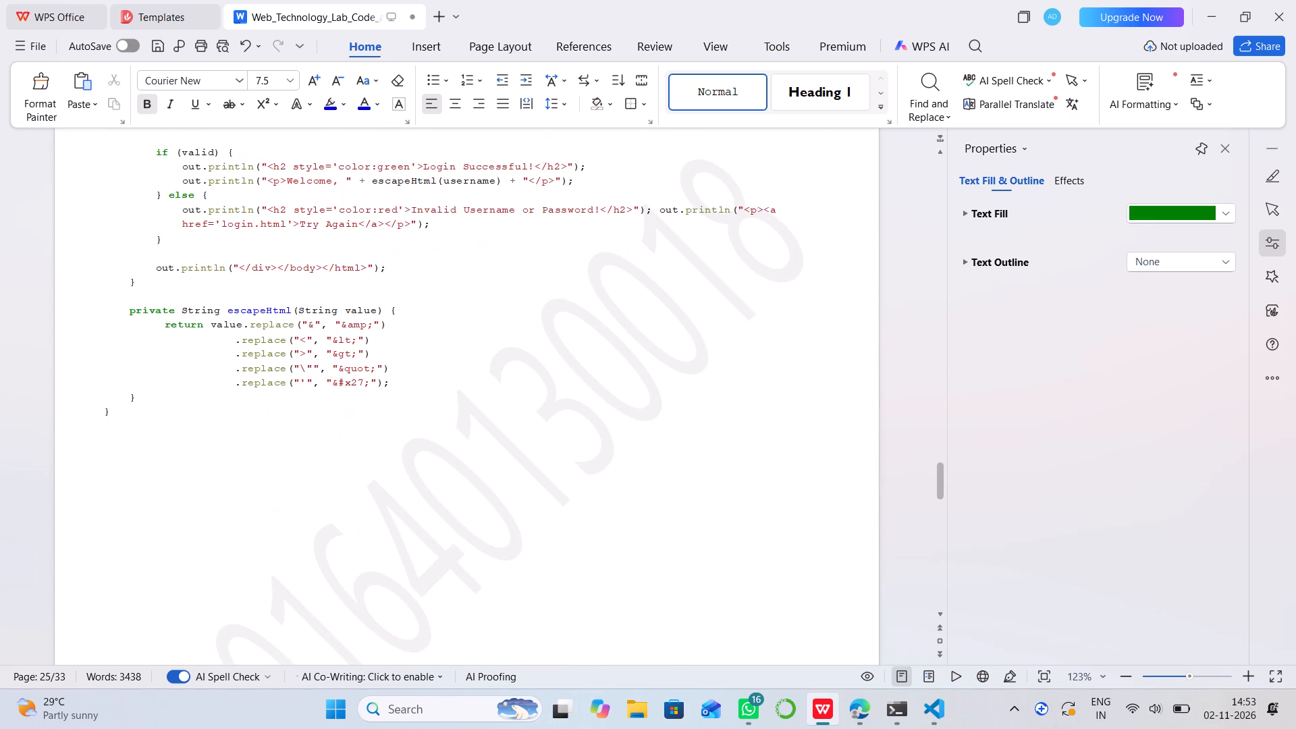
pyautogui.scroll(-2, 221, 545)
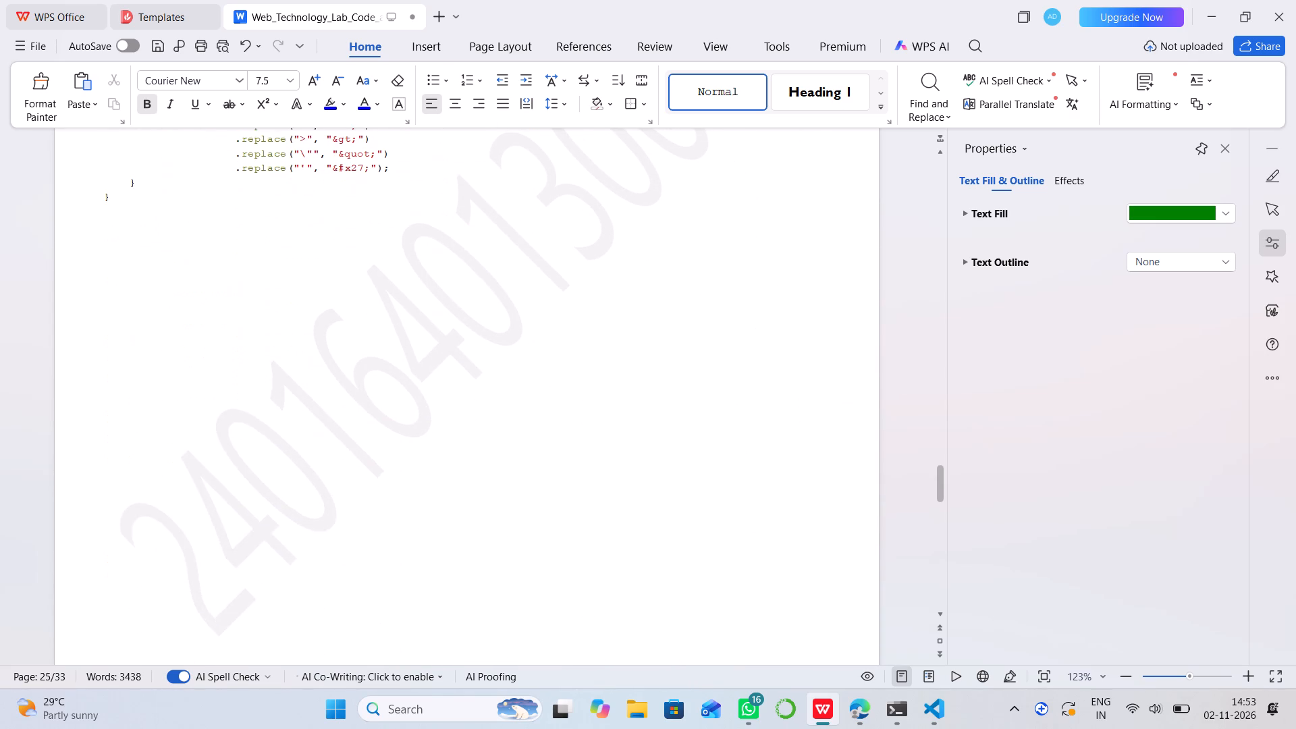
pyautogui.scroll(-1, 221, 545)
pyautogui.scroll(2, 221, 545)
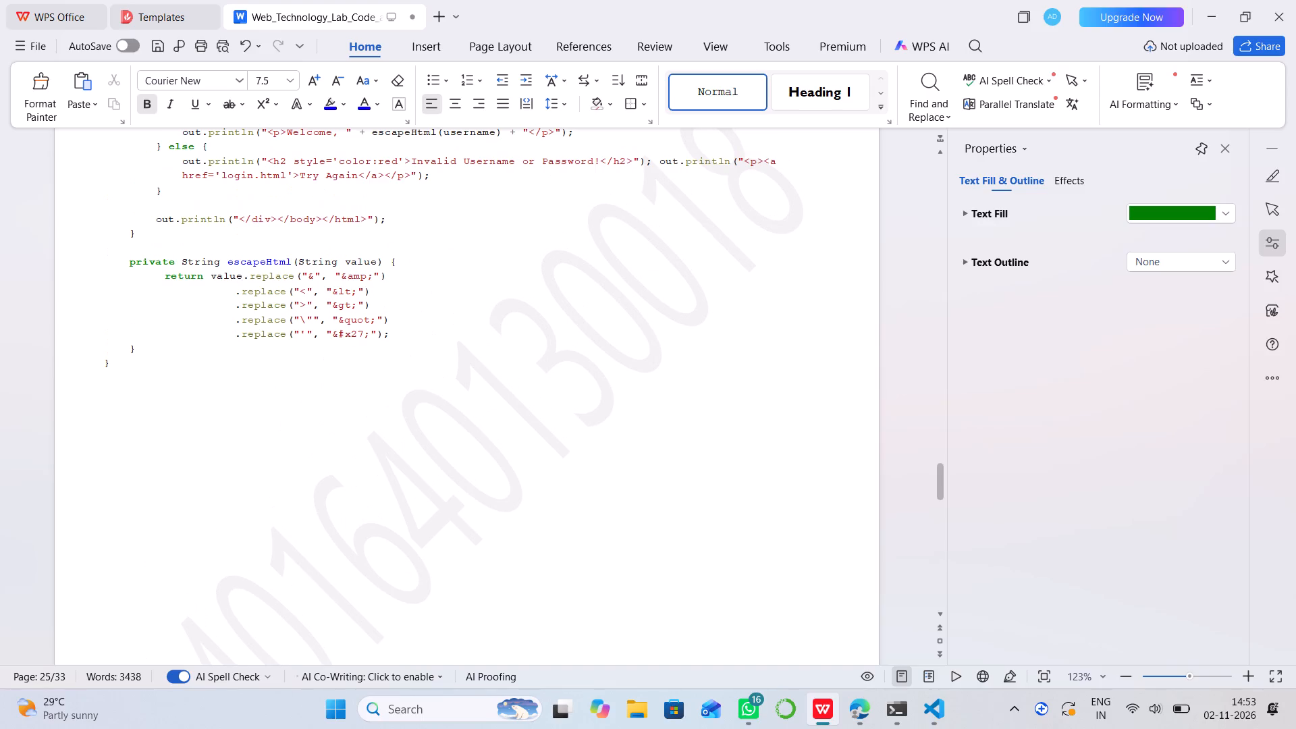
pyautogui.scroll(-8, 221, 545)
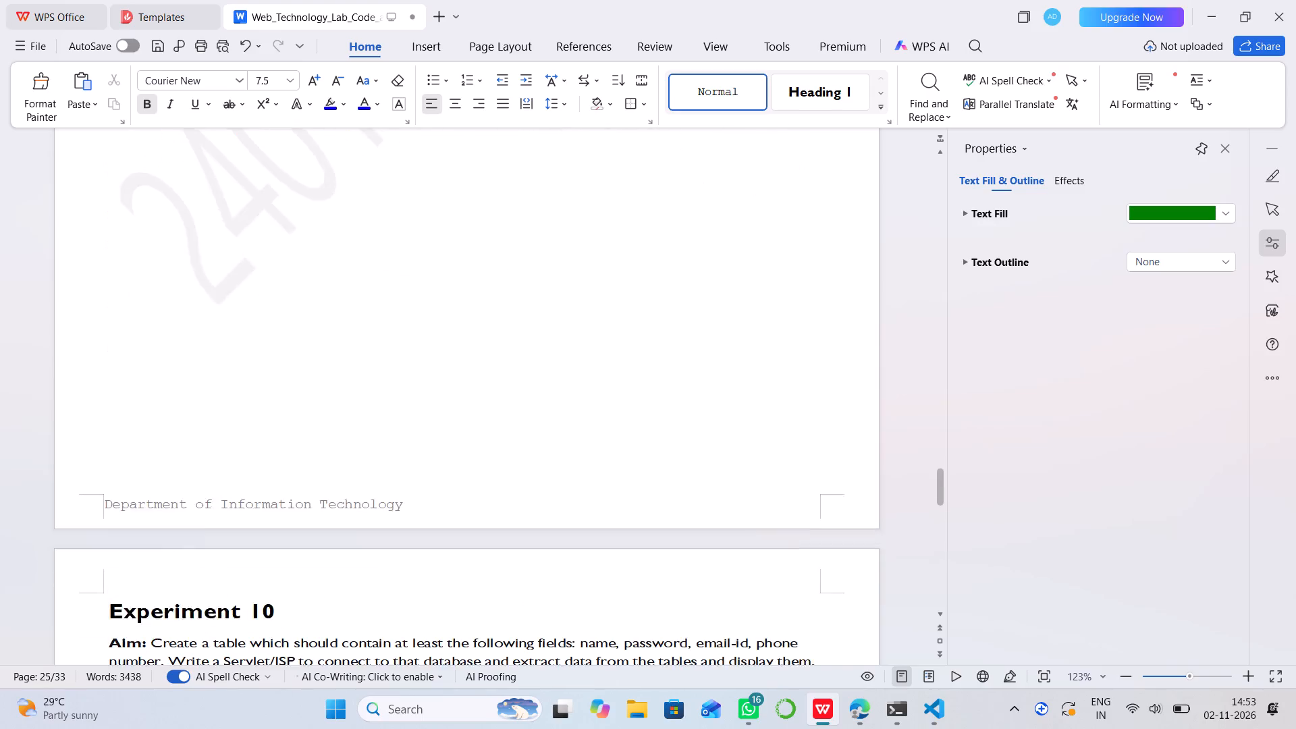
pyautogui.scroll(-6, 221, 545)
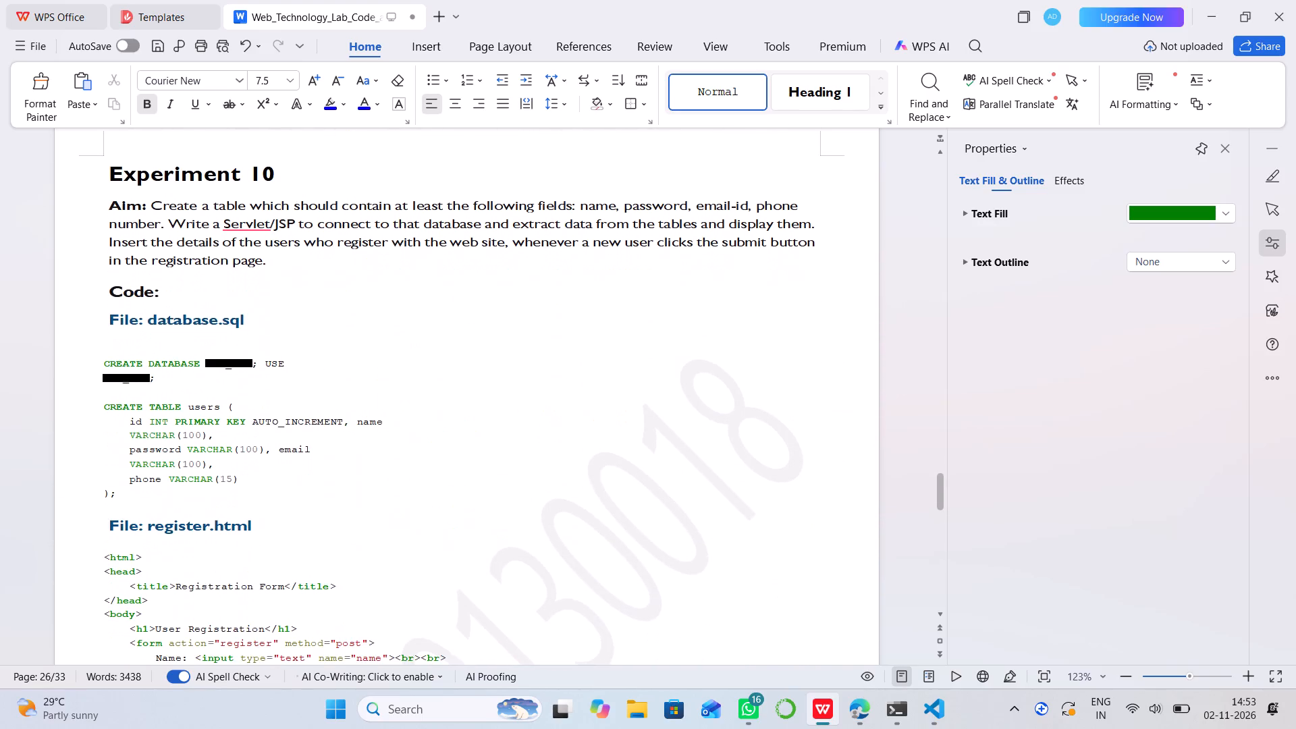
pyautogui.scroll(-2, 221, 545)
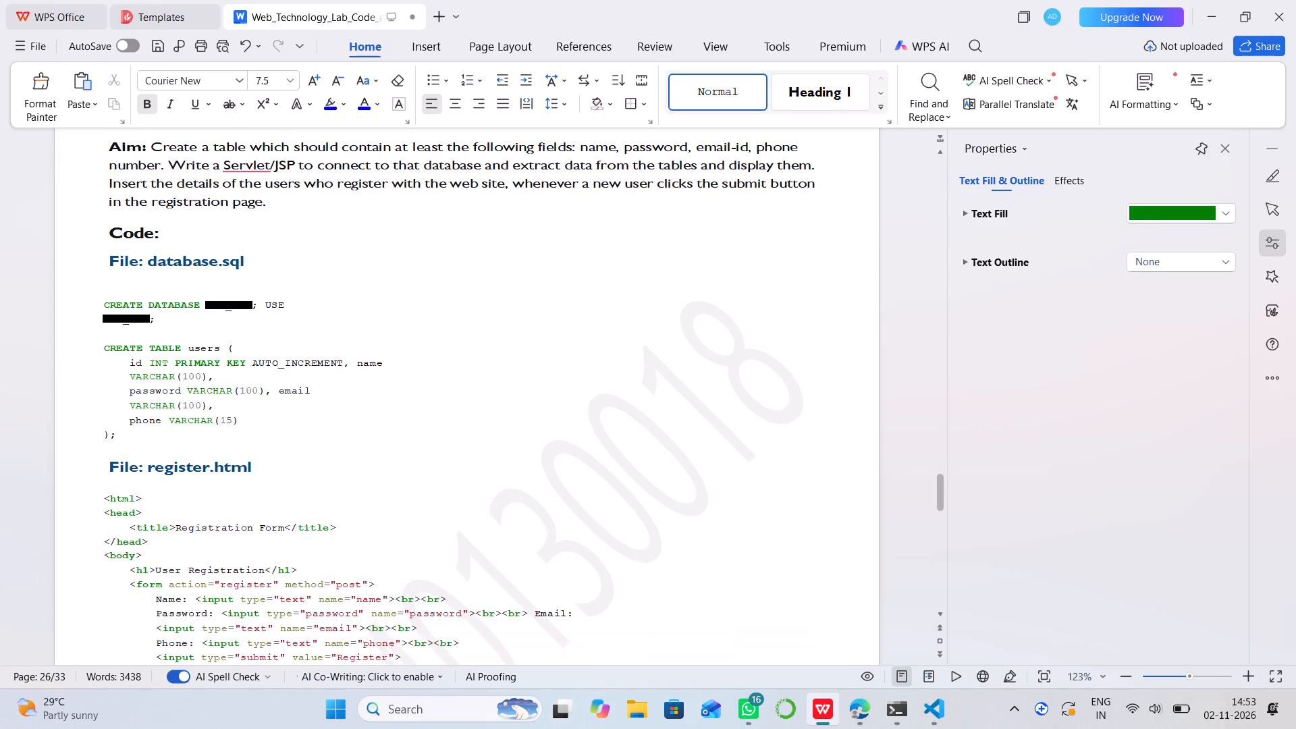
# Review Experiment 10's aim and its database.sql, register.html and RegisterServlet.java code through to the start of Experiment 11.
pyautogui.scroll(-1, 221, 545)
pyautogui.scroll(1, 221, 545)
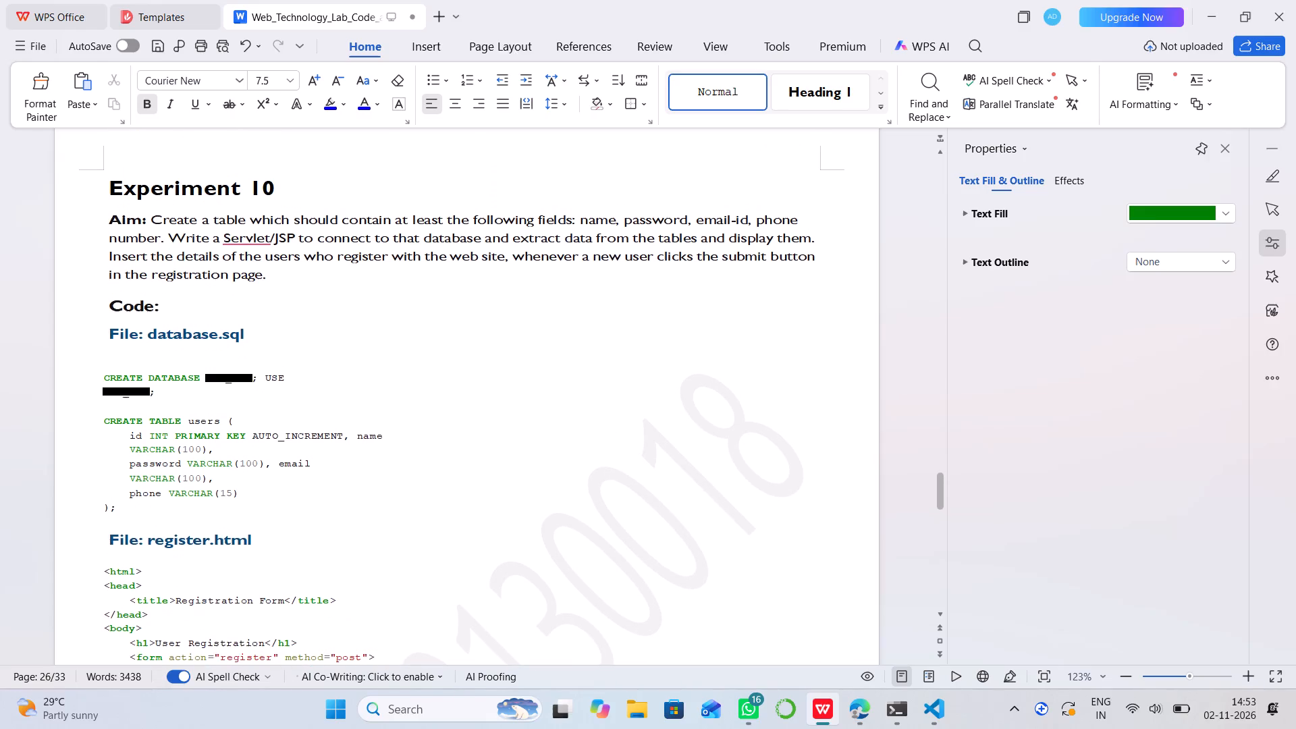
pyautogui.scroll(-2, 221, 545)
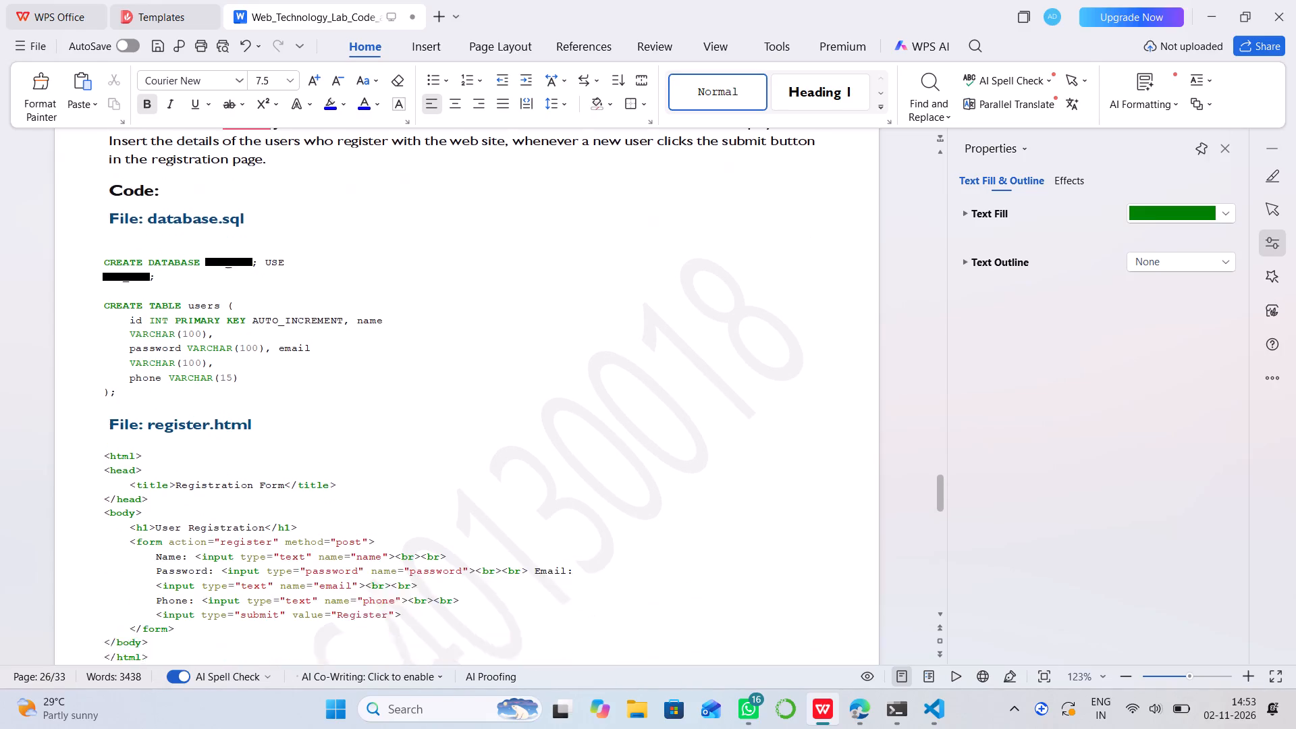
pyautogui.scroll(-6, 221, 545)
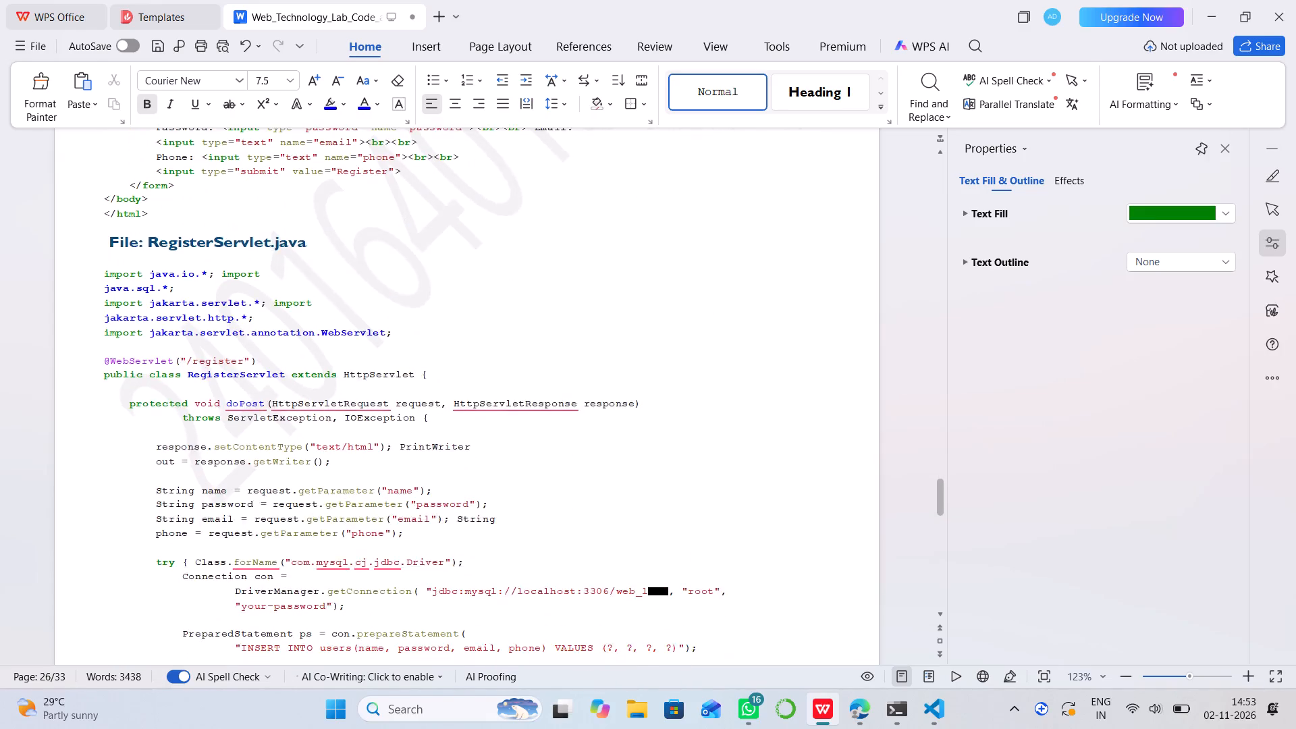
pyautogui.scroll(-7, 221, 545)
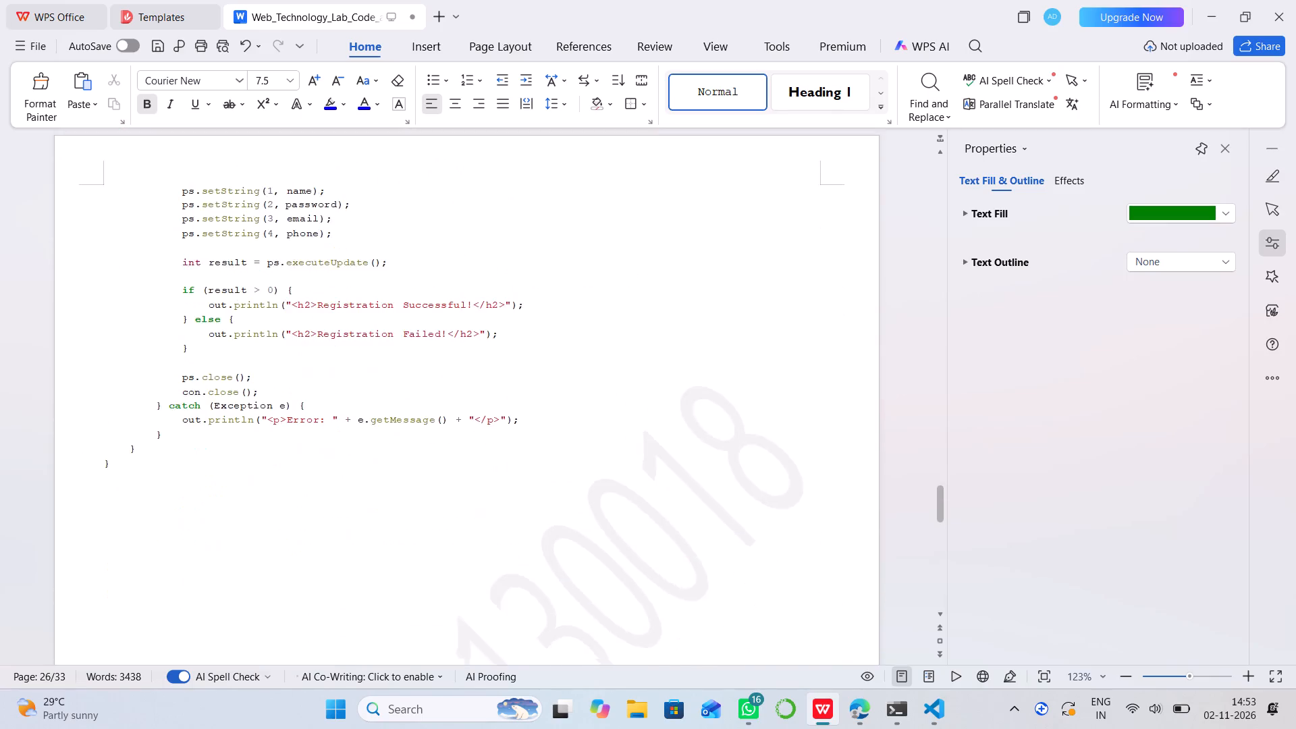
pyautogui.scroll(-7, 221, 545)
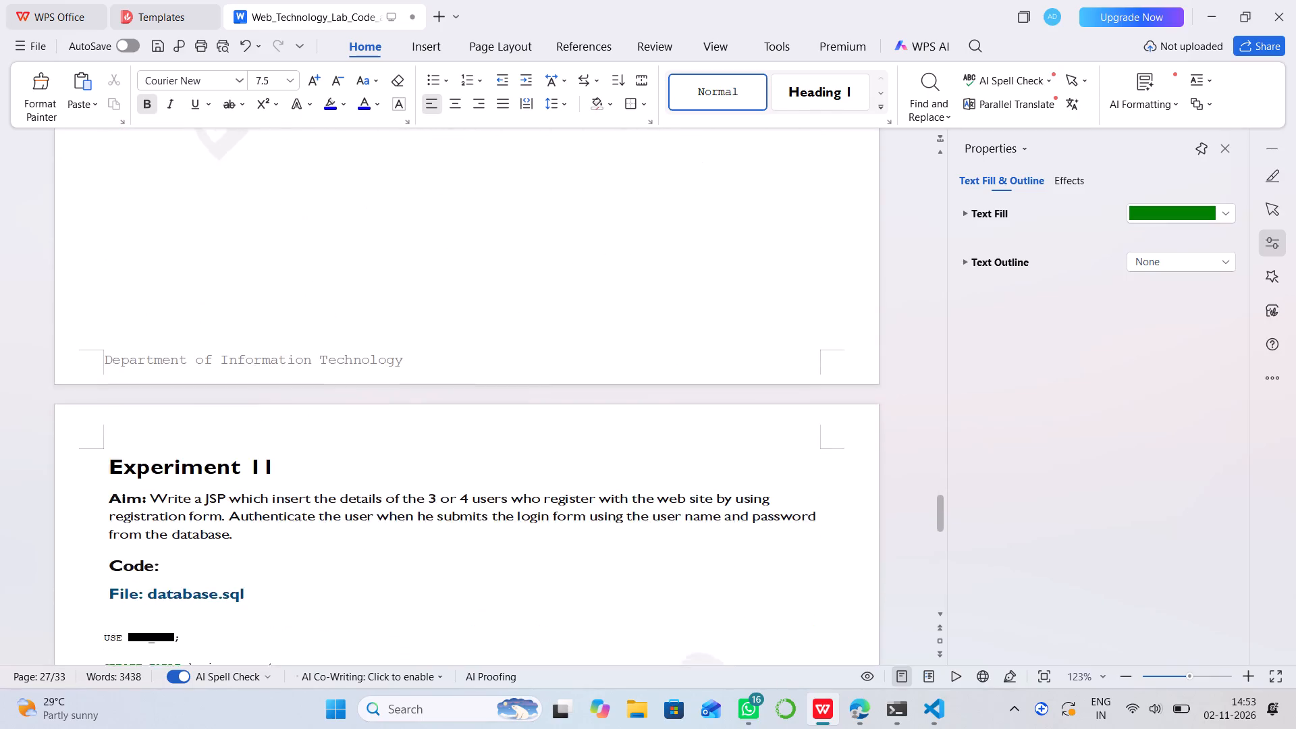
pyautogui.scroll(-2, 221, 545)
# Recheck the Experiment 9 pages between the Experiment 8 output and Experiment 10, including login.html, the cookie servlet code and the space after it.
pyautogui.scroll(7, 221, 545)
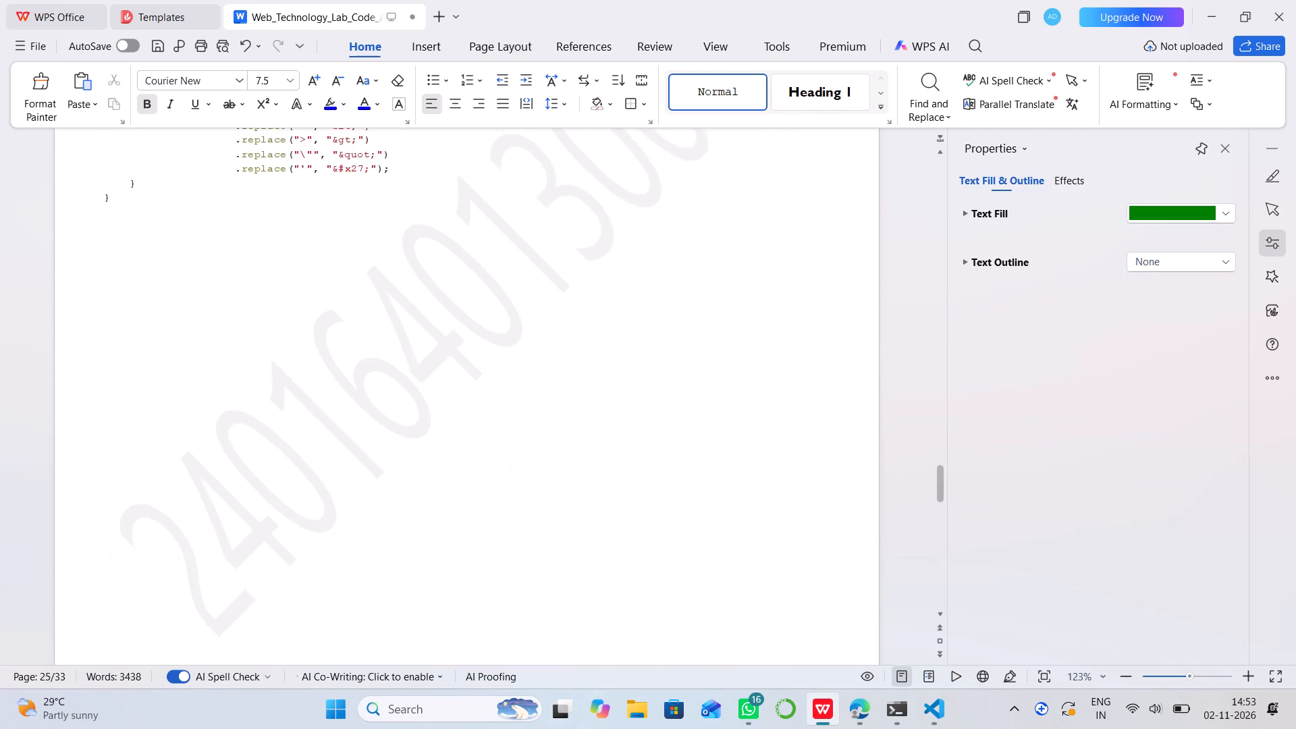
pyautogui.scroll(9, 221, 545)
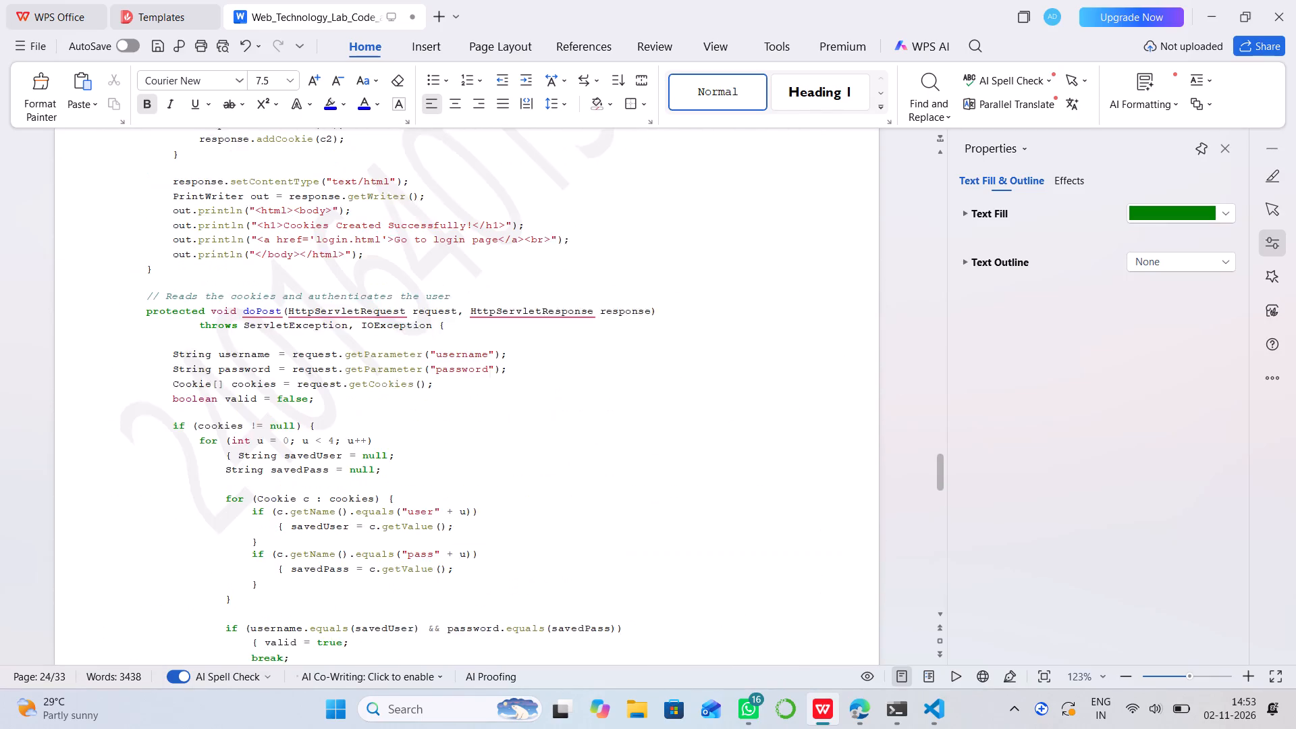
pyautogui.scroll(9, 221, 545)
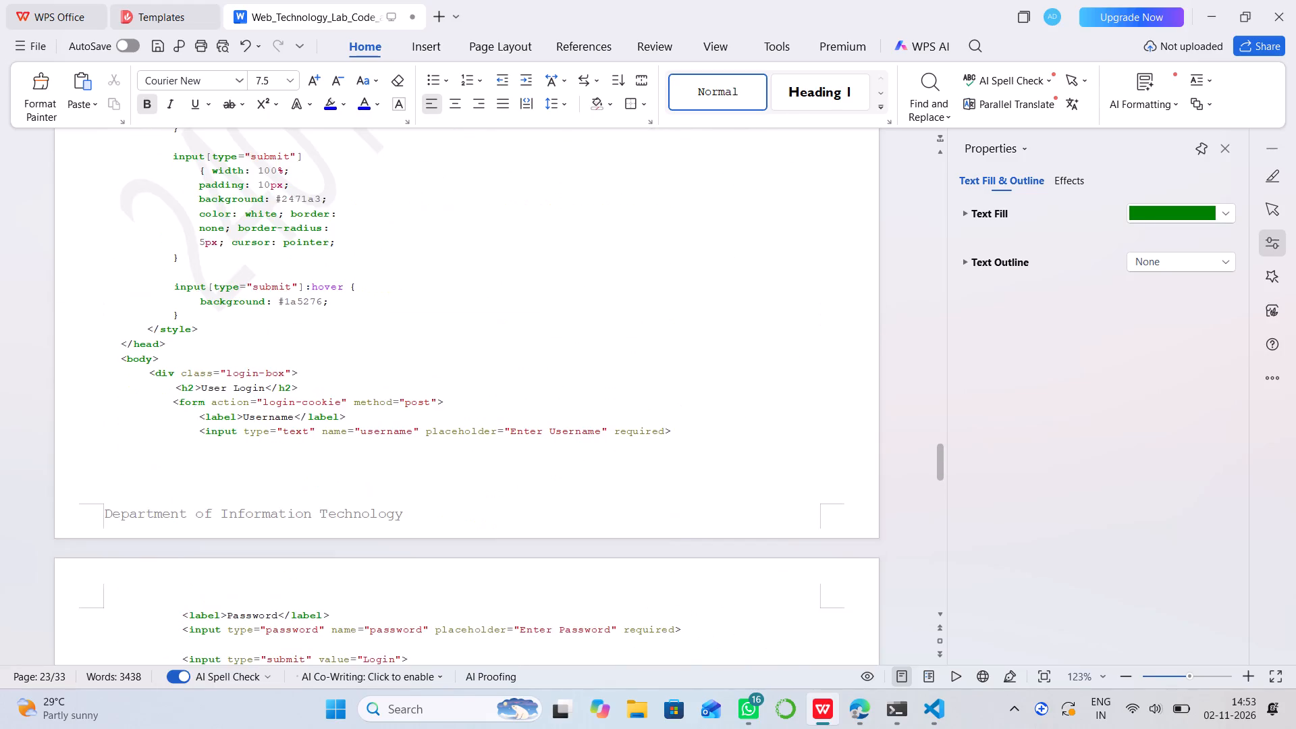
pyautogui.scroll(9, 221, 545)
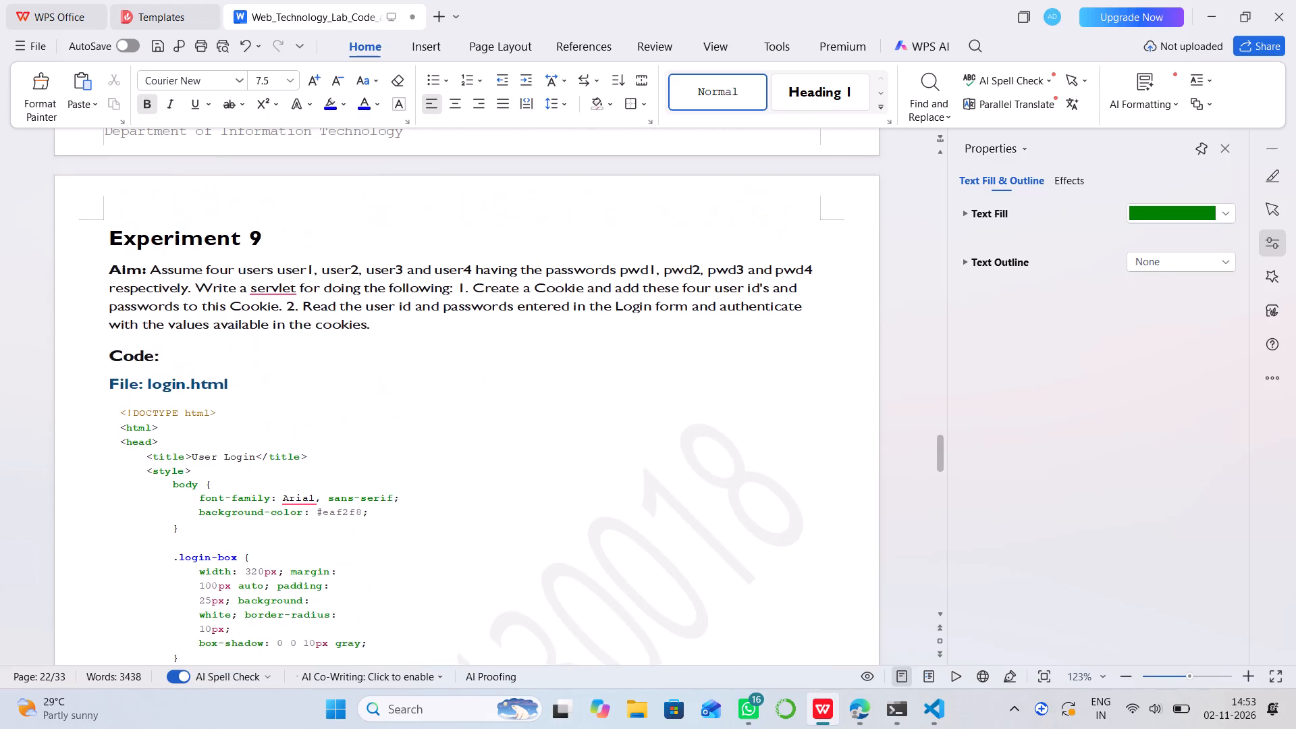
pyautogui.scroll(8, 221, 545)
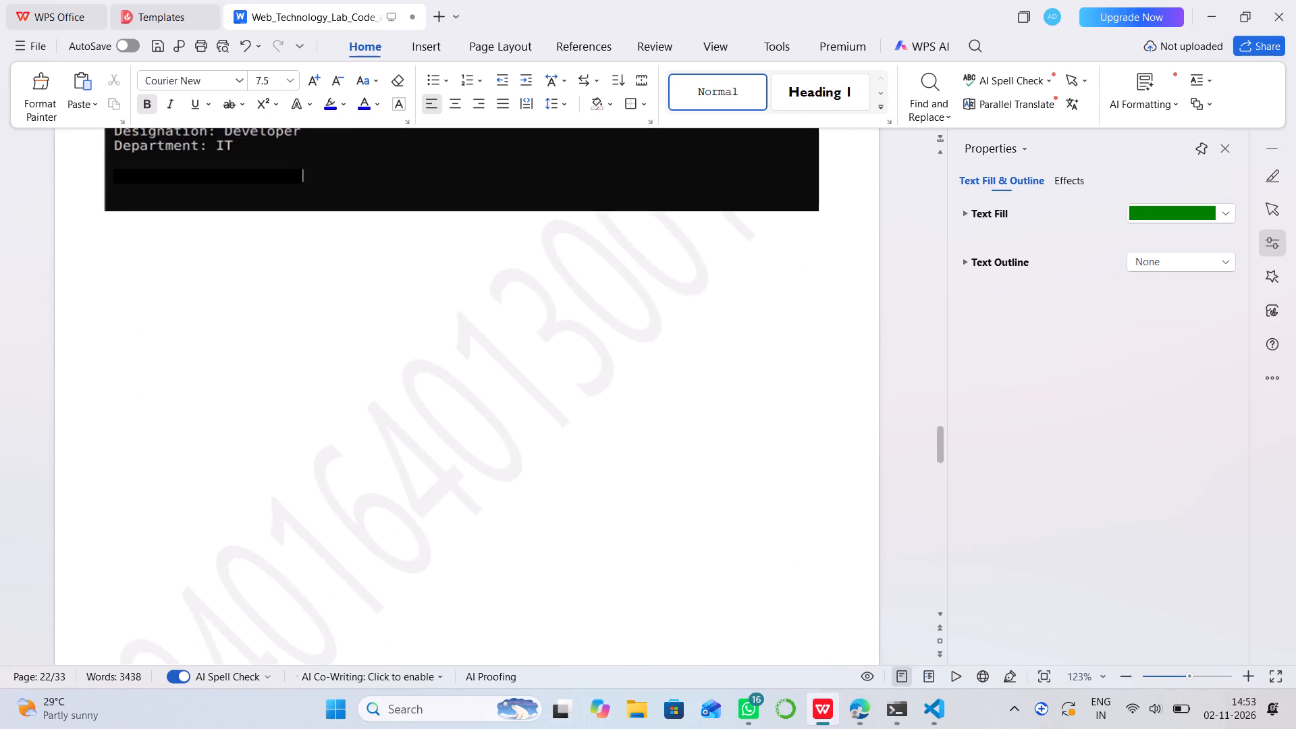
pyautogui.scroll(-12, 221, 545)
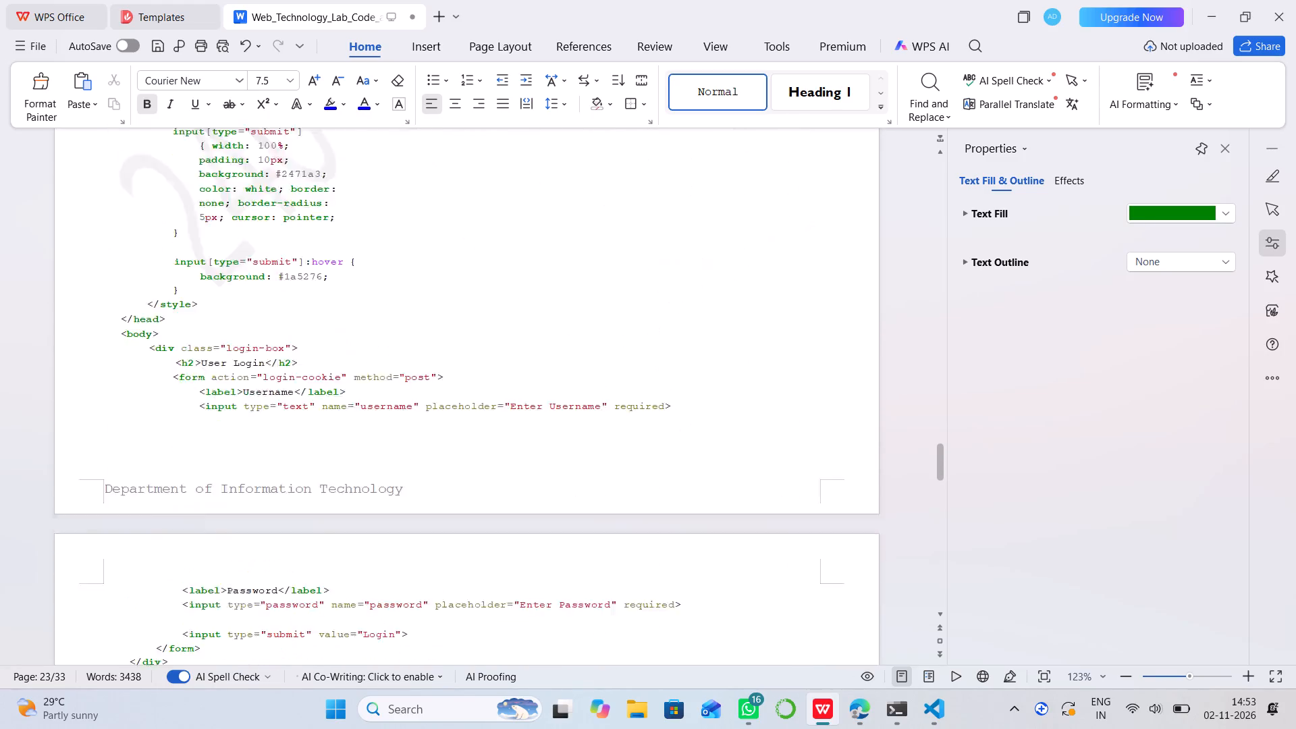
pyautogui.scroll(-12, 221, 545)
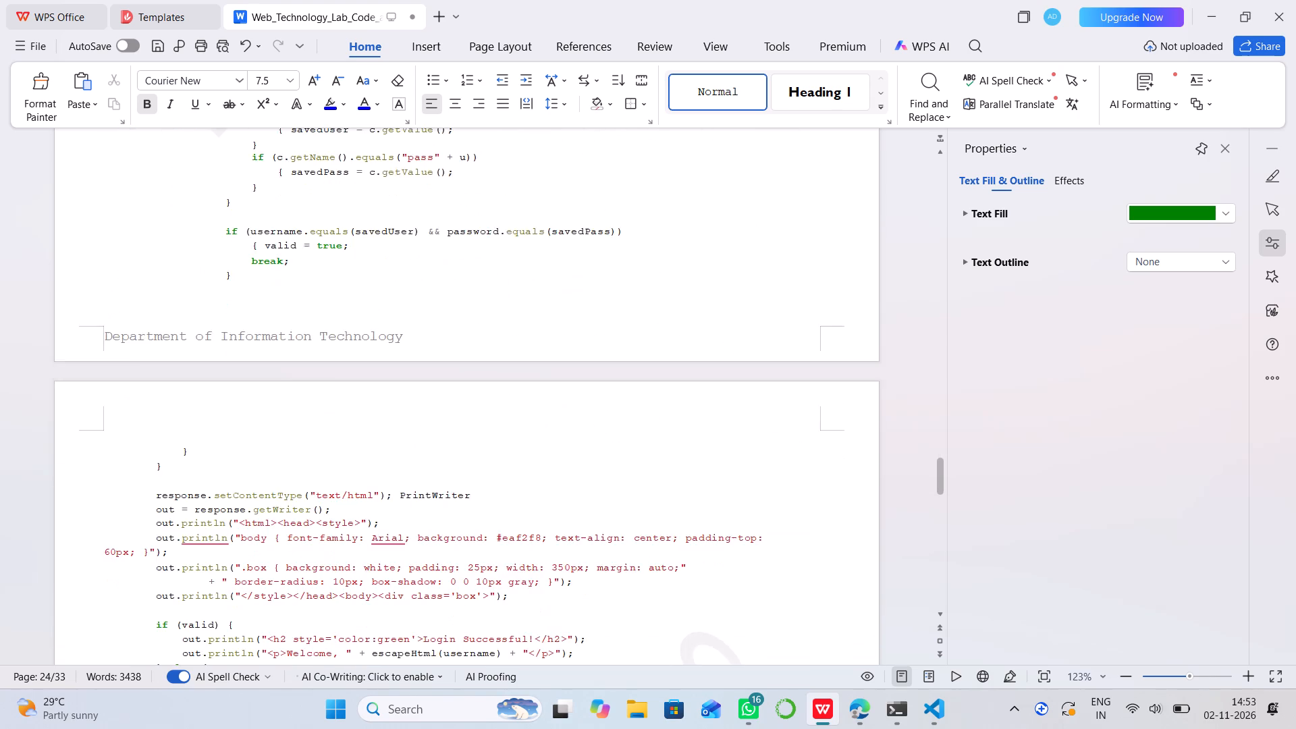
pyautogui.scroll(-9, 221, 545)
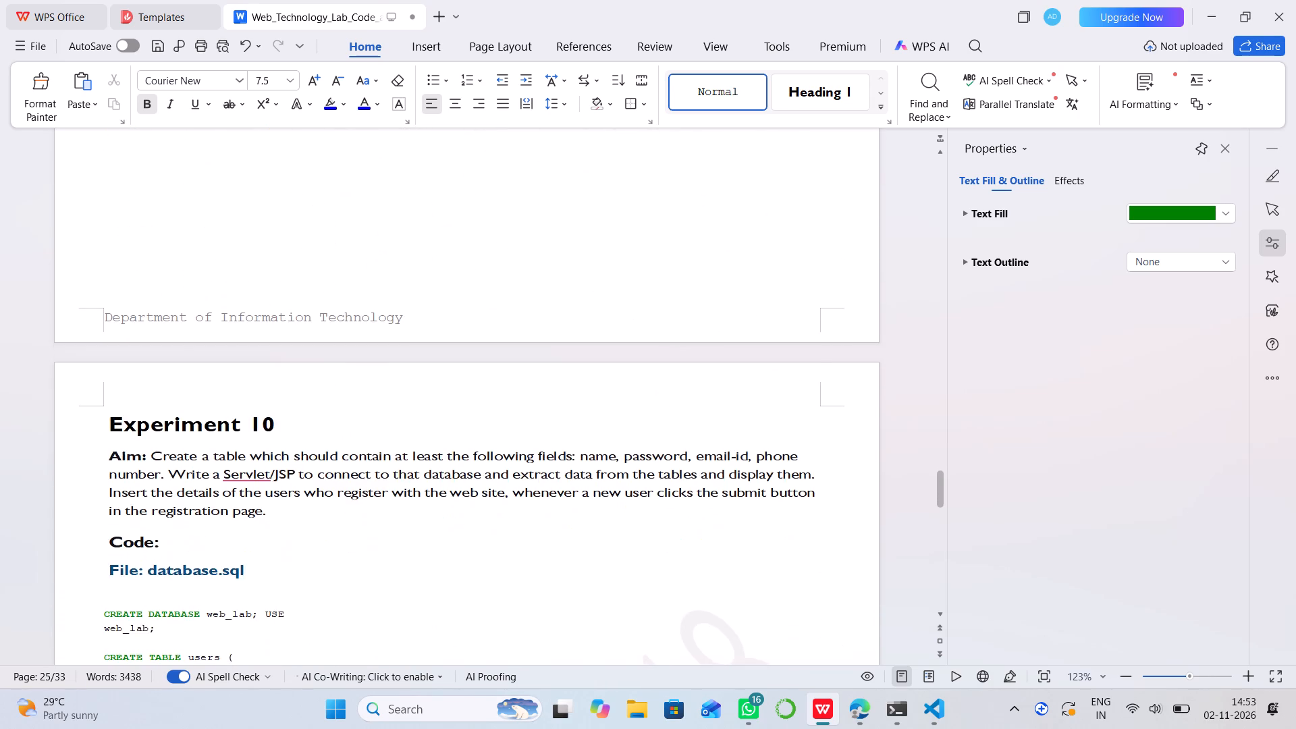
pyautogui.scroll(2, 221, 545)
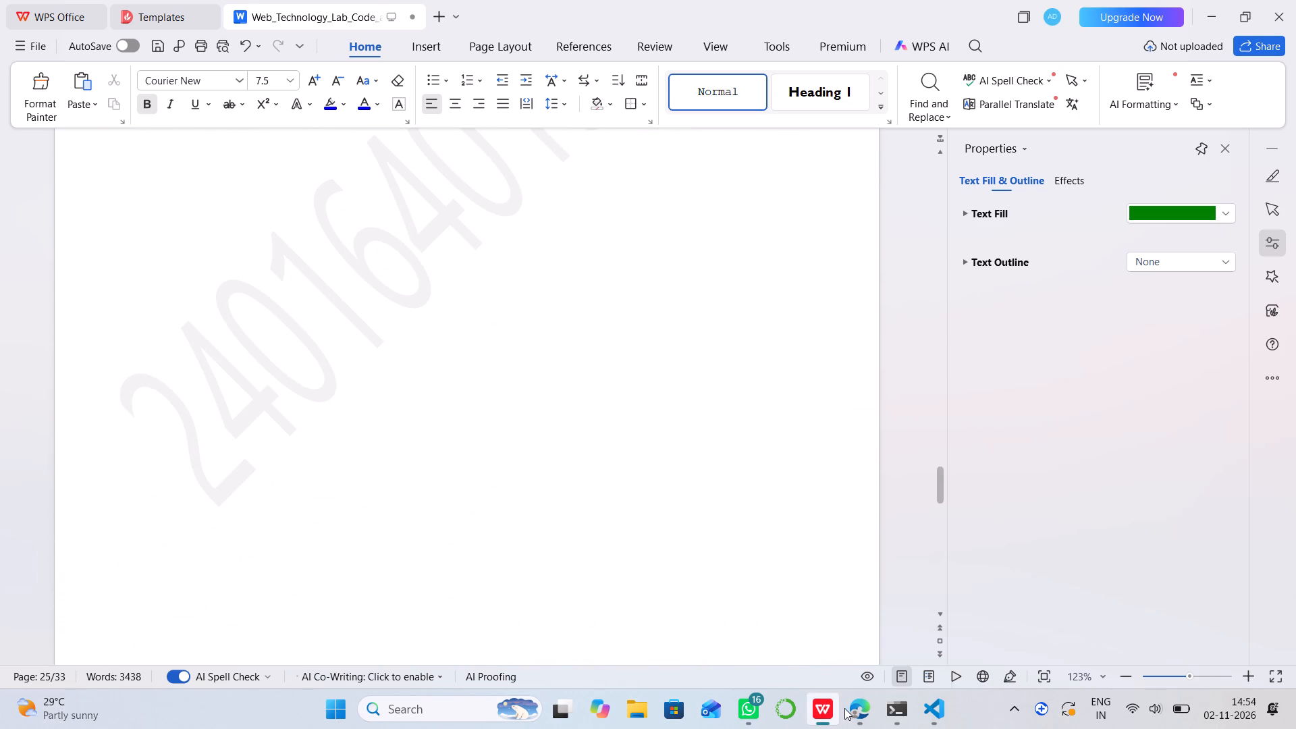
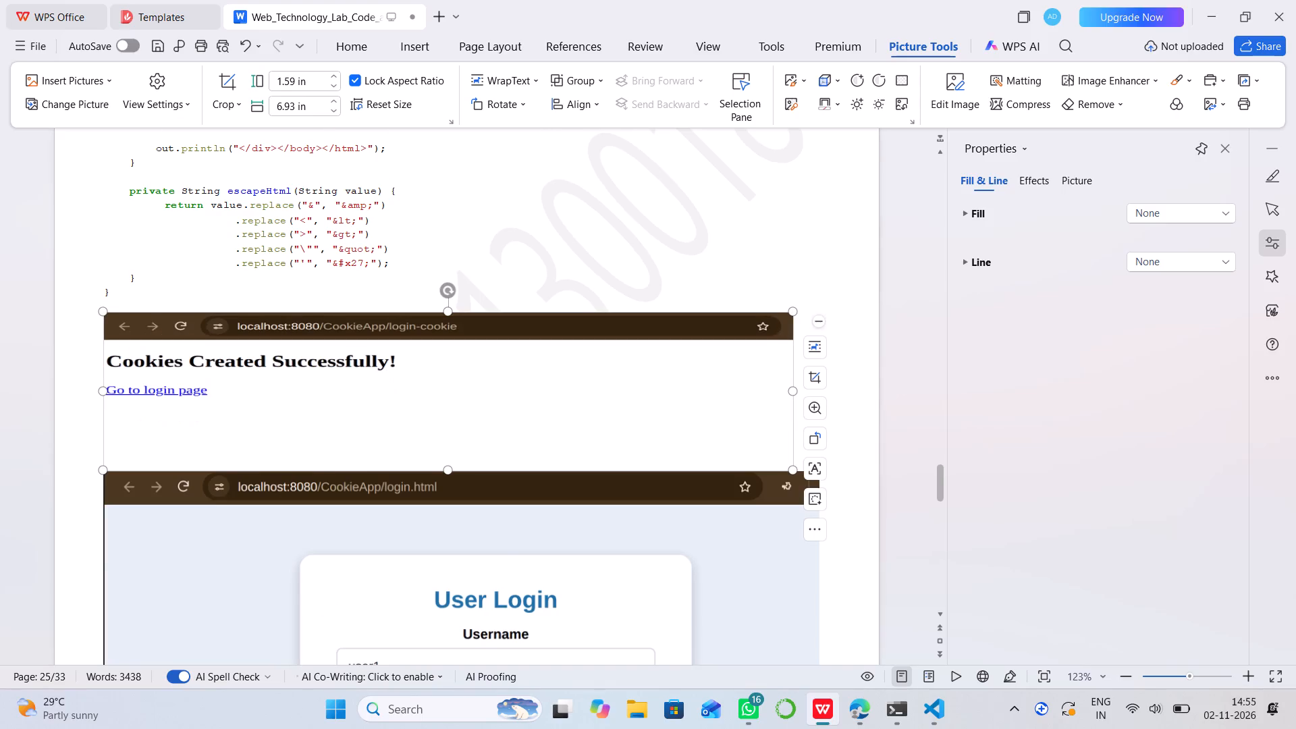
# Review the page layout from the Experiment 9 output screenshots through Experiment 10's SQL, register.html and RegisterServlet.java code.
pyautogui.scroll(-6, 464, 443)
pyautogui.scroll(2, 464, 443)
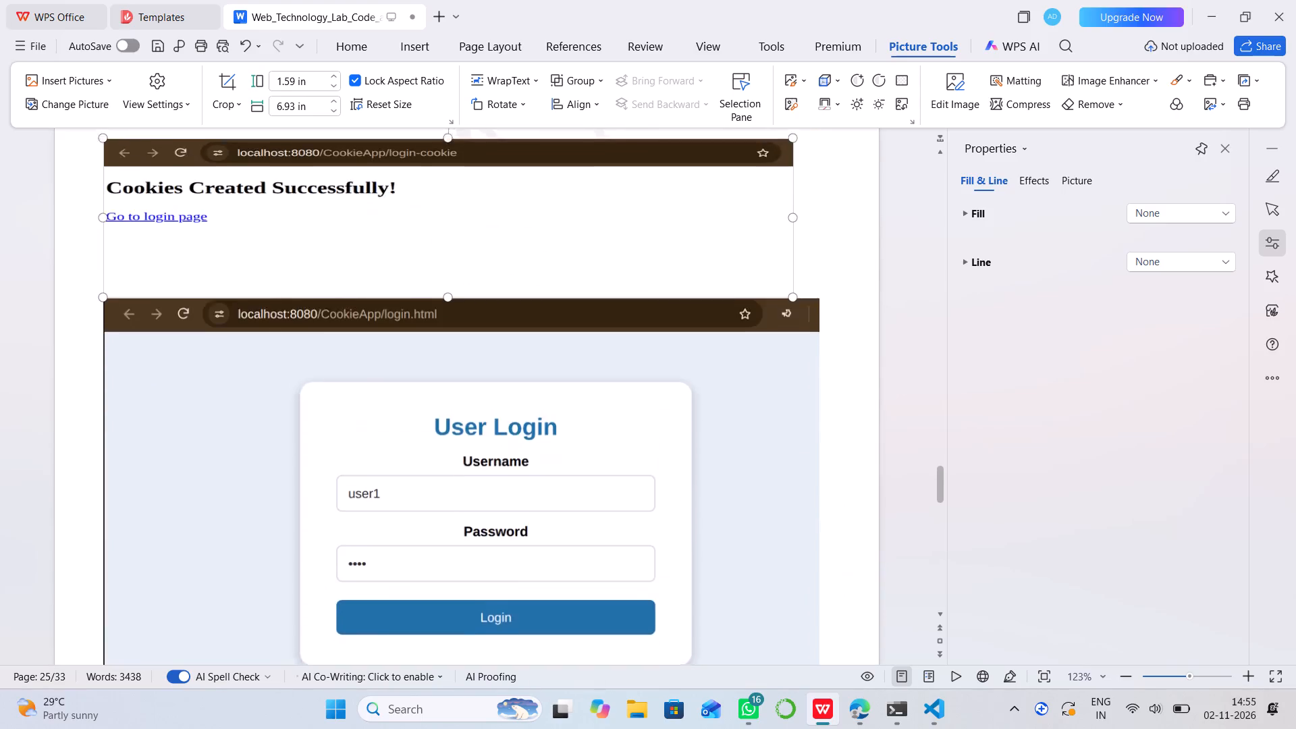
pyautogui.scroll(2, 464, 443)
pyautogui.scroll(-6, 464, 443)
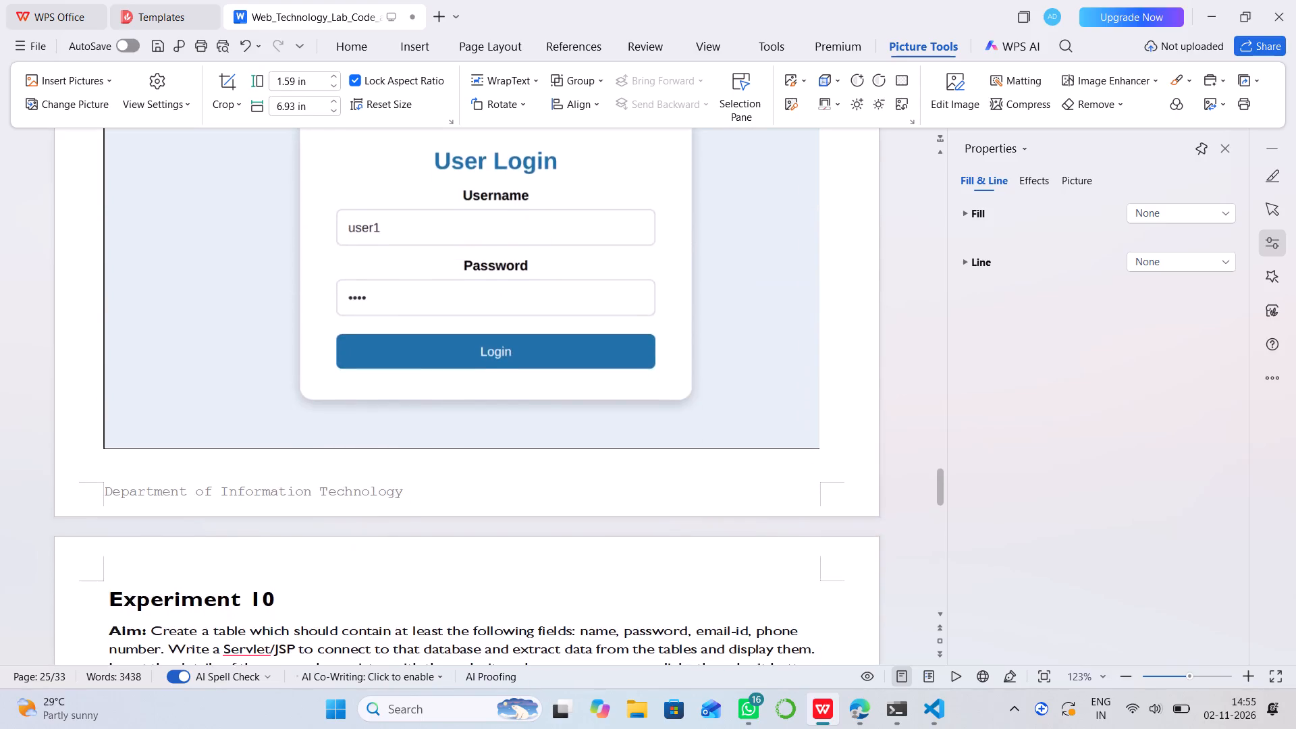
pyautogui.scroll(-6, 464, 443)
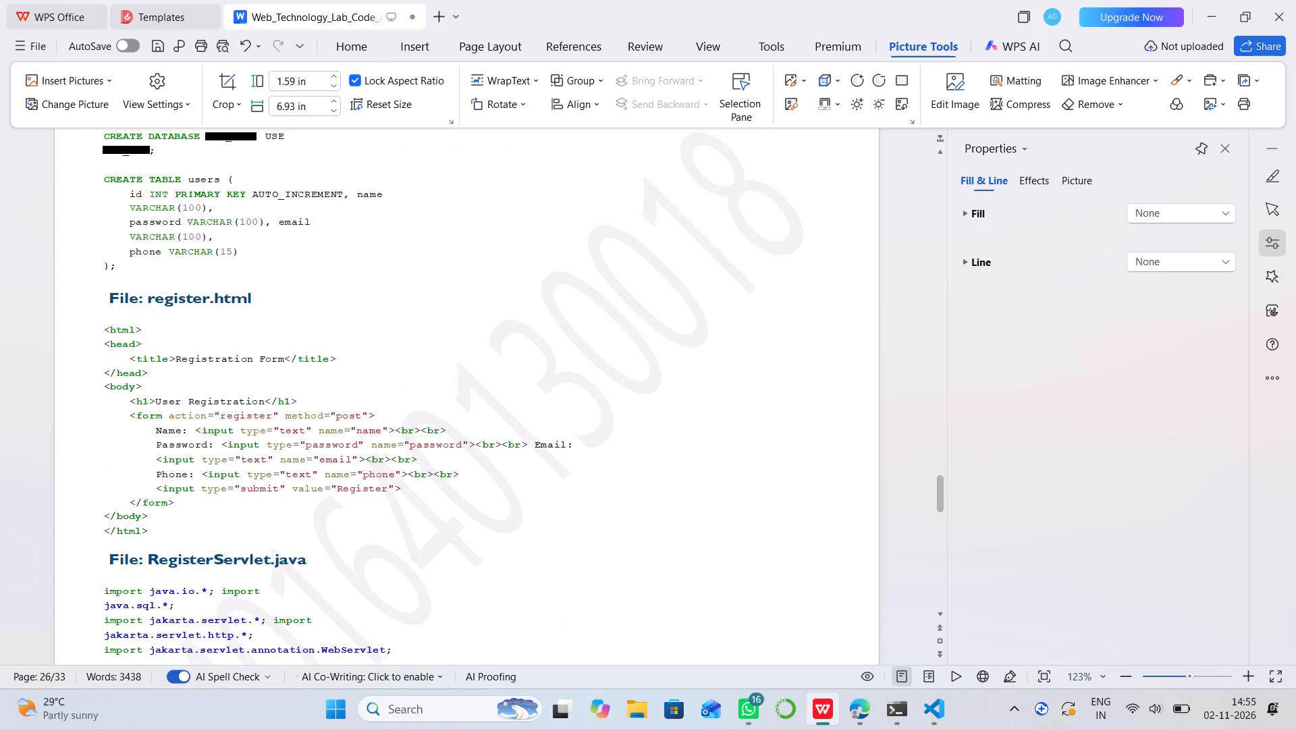
pyautogui.click(399, 454)
pyautogui.scroll(-6, 399, 454)
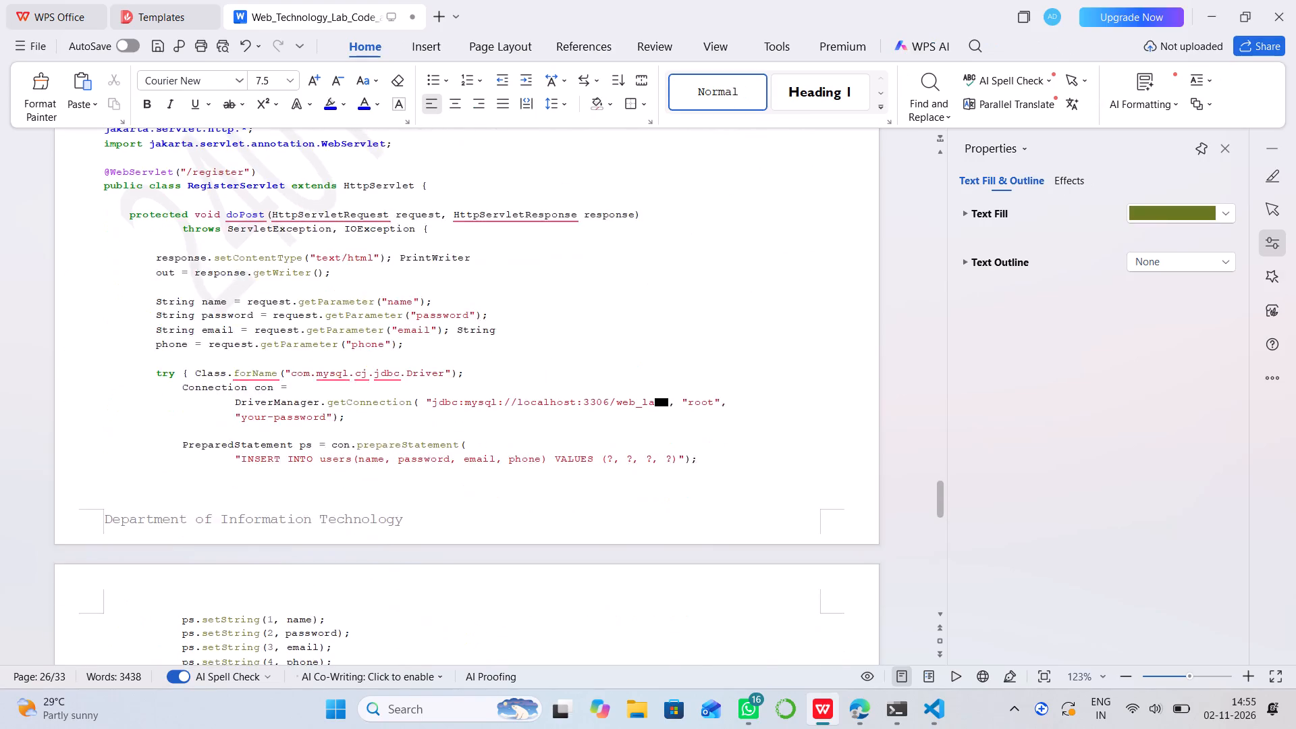
pyautogui.scroll(-8, 399, 454)
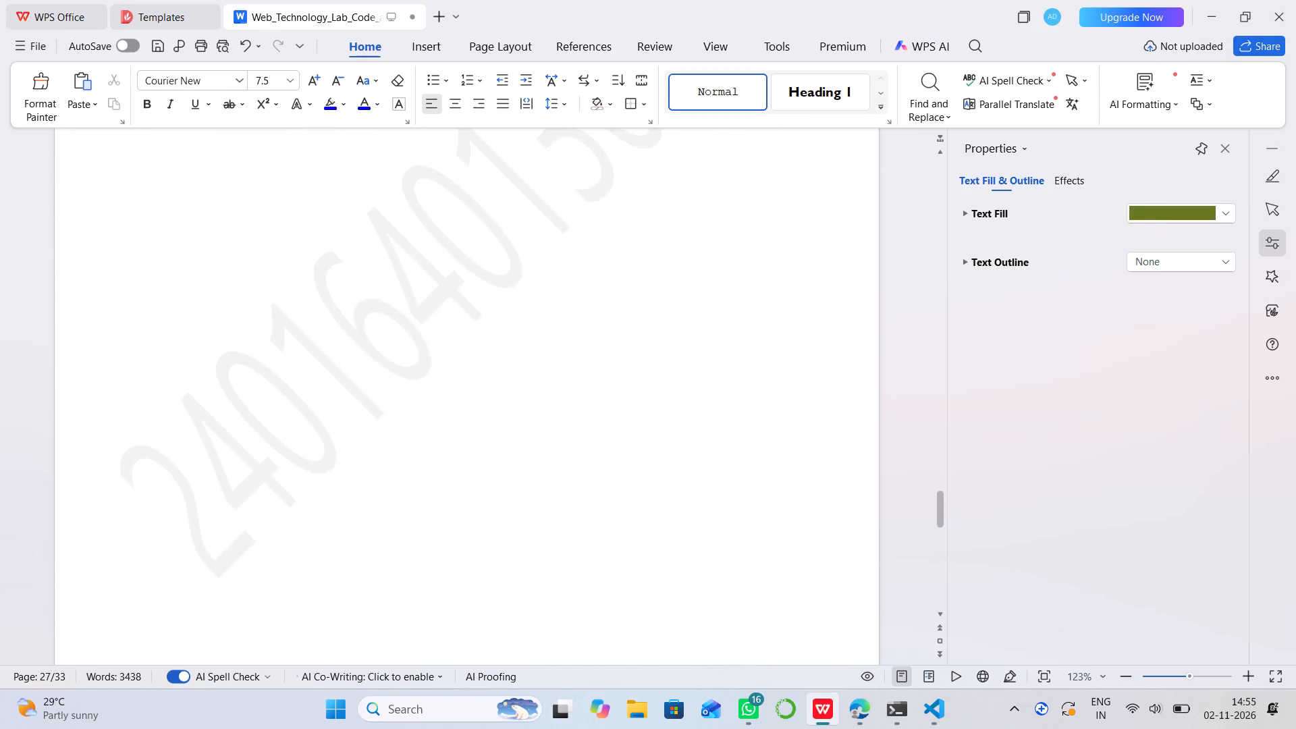
# Review the page layout from the end of Experiment 10 through Experiment 11's database.sql, register.jsp, save.jsp and login.jsp code.
pyautogui.scroll(-4, 399, 454)
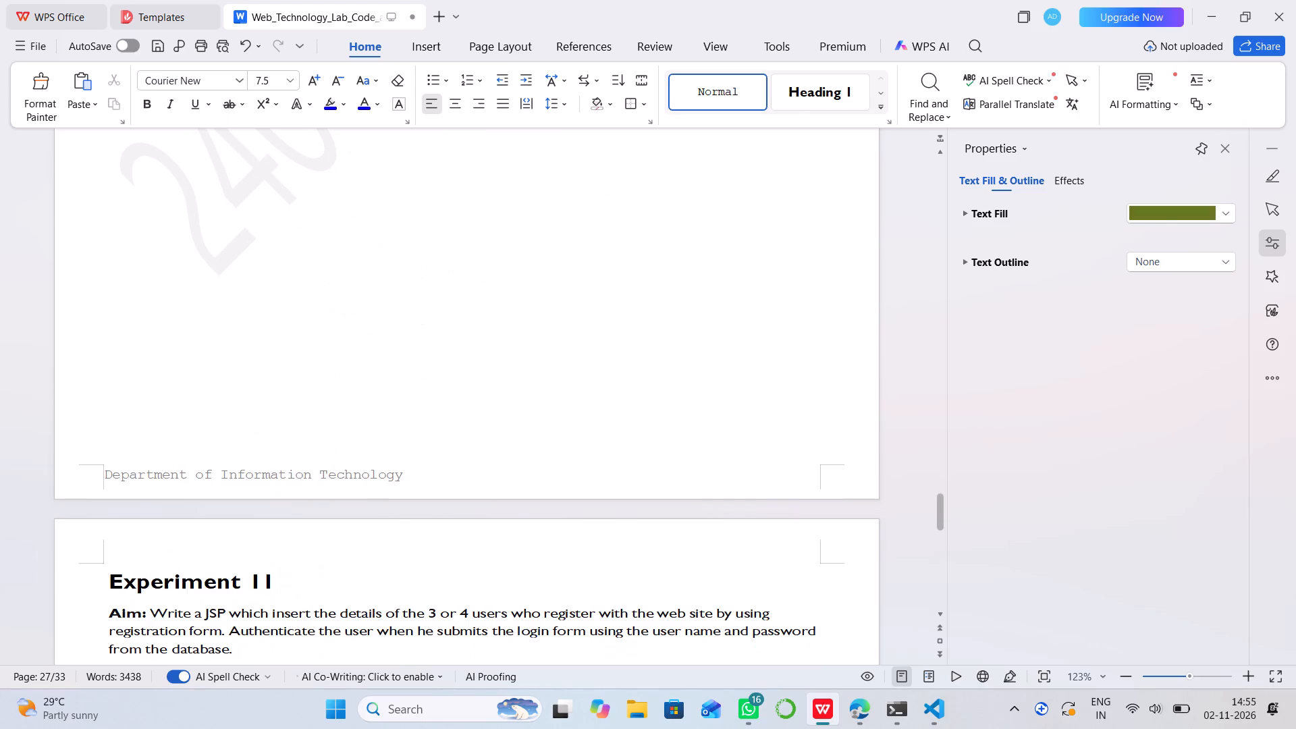
pyautogui.scroll(-7, 399, 454)
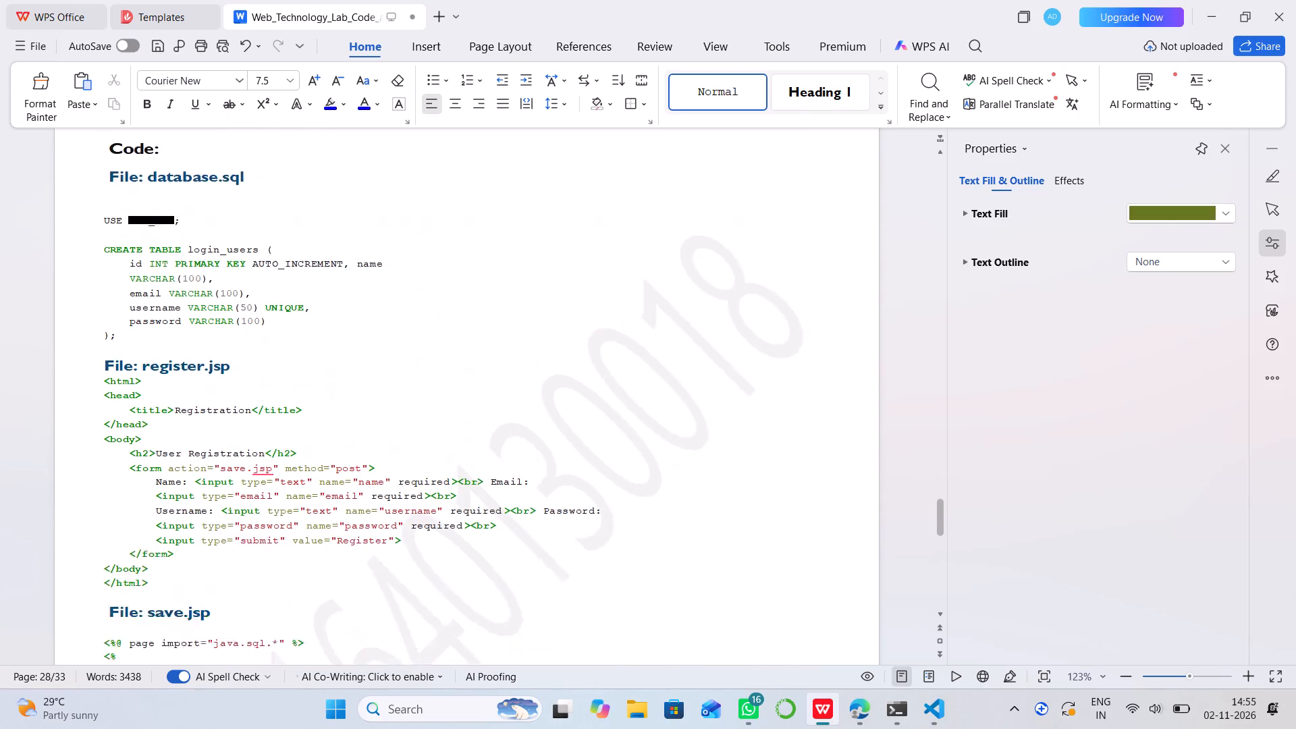
pyautogui.scroll(-8, 399, 454)
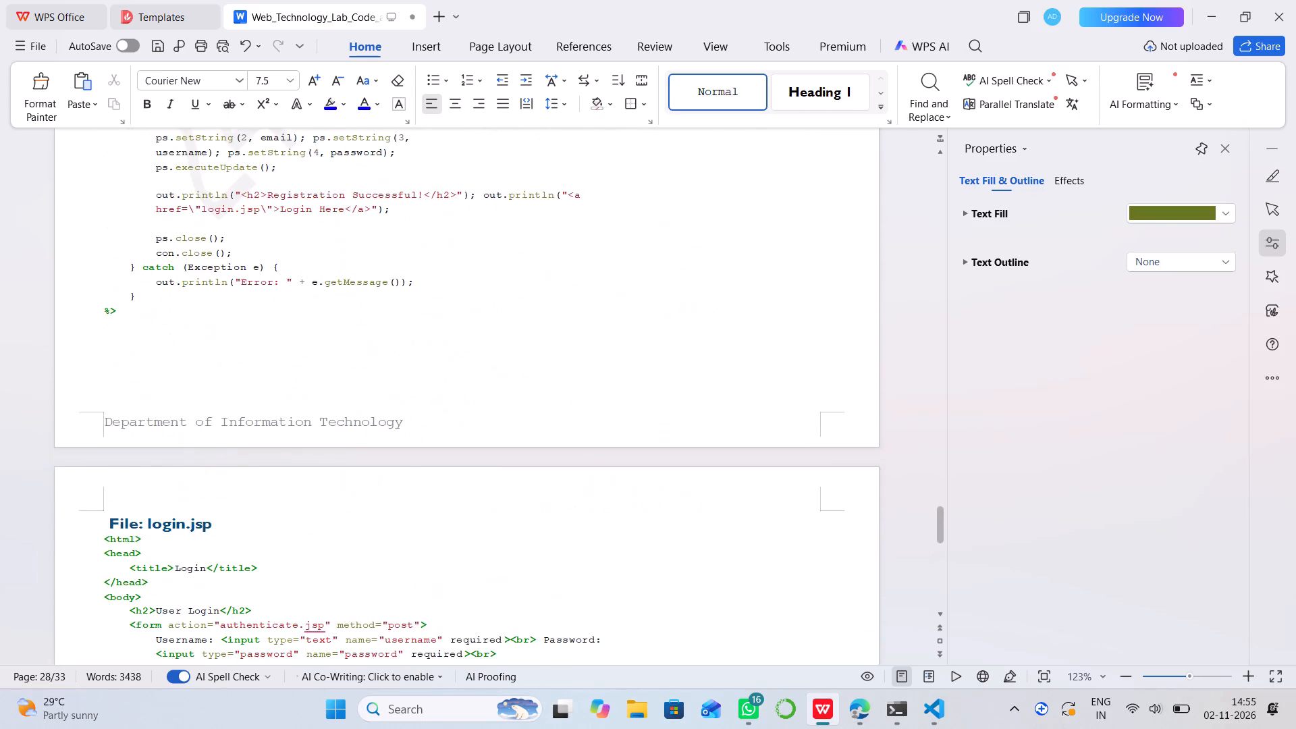
pyautogui.scroll(-2, 399, 454)
# Recheck Experiment 10's register.html and RegisterServlet.java code and the page area following it, where output screenshots could go.
pyautogui.scroll(5, 399, 454)
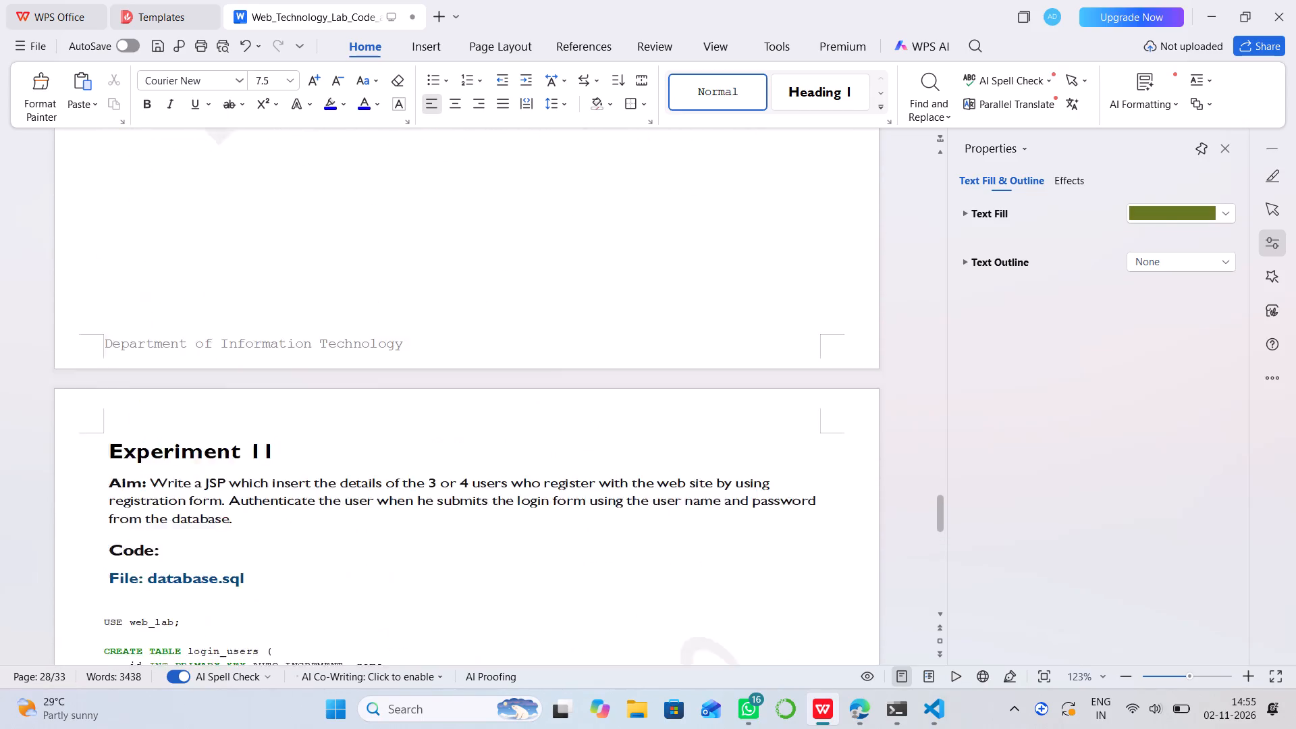
pyautogui.scroll(7, 399, 454)
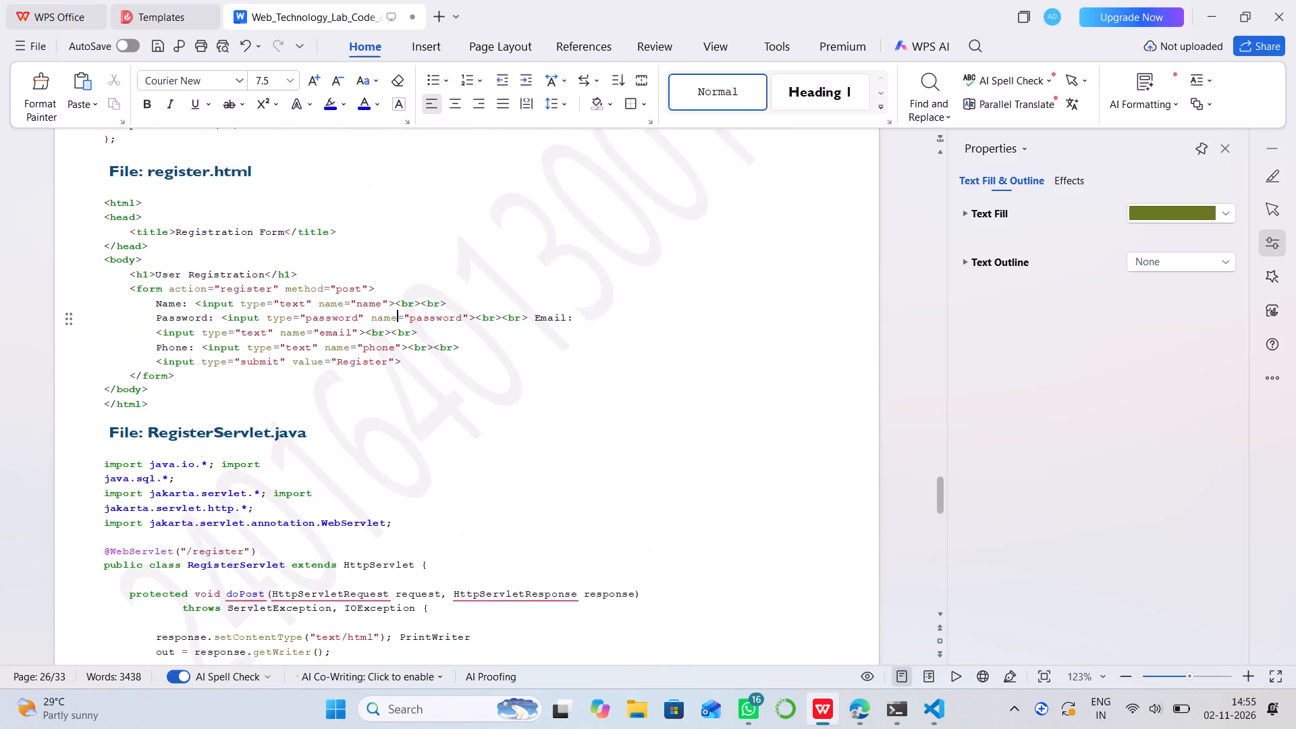
pyautogui.scroll(4, 399, 454)
pyautogui.scroll(-5, 399, 454)
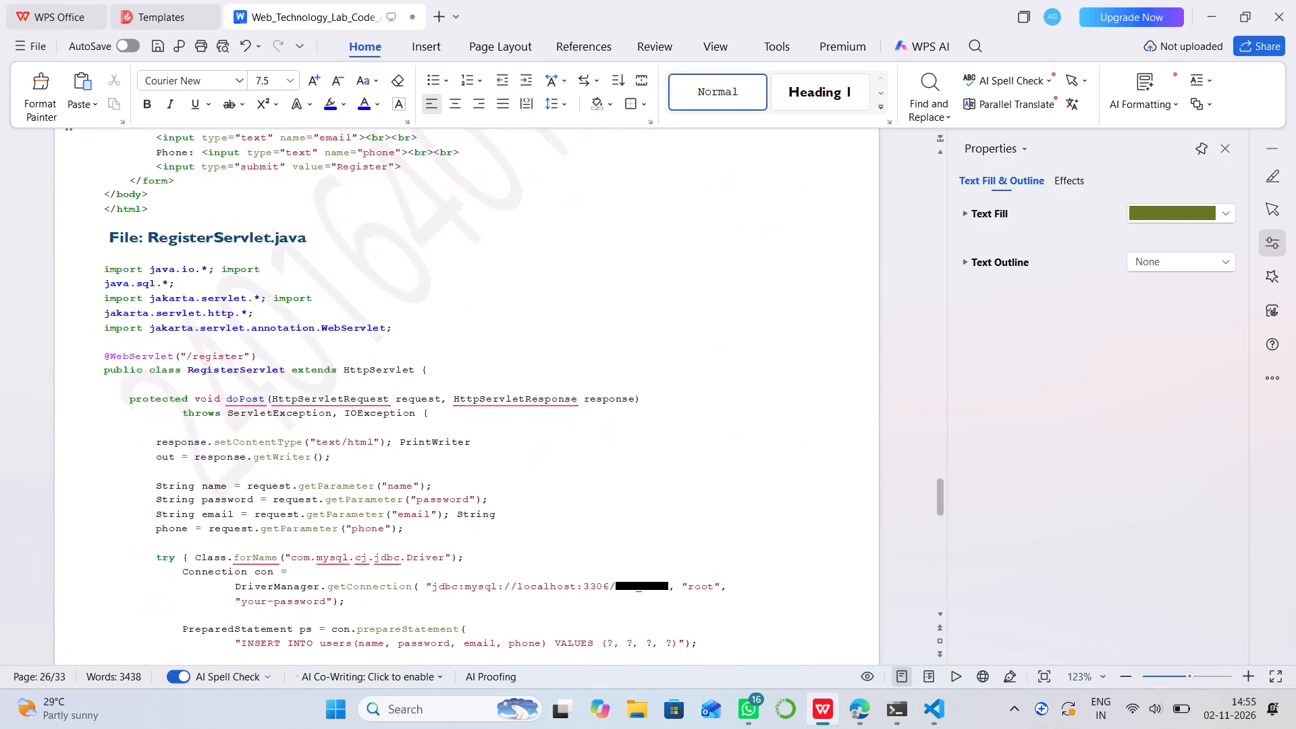
pyautogui.scroll(-7, 399, 454)
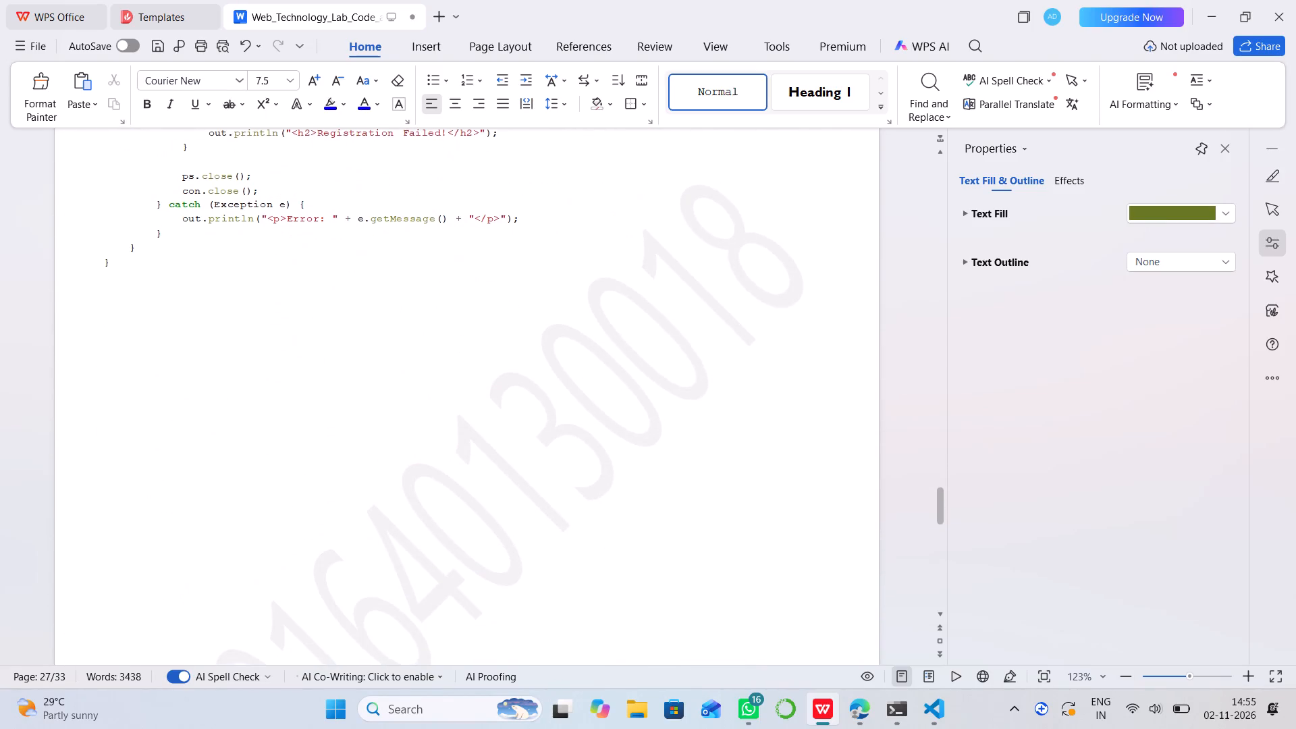
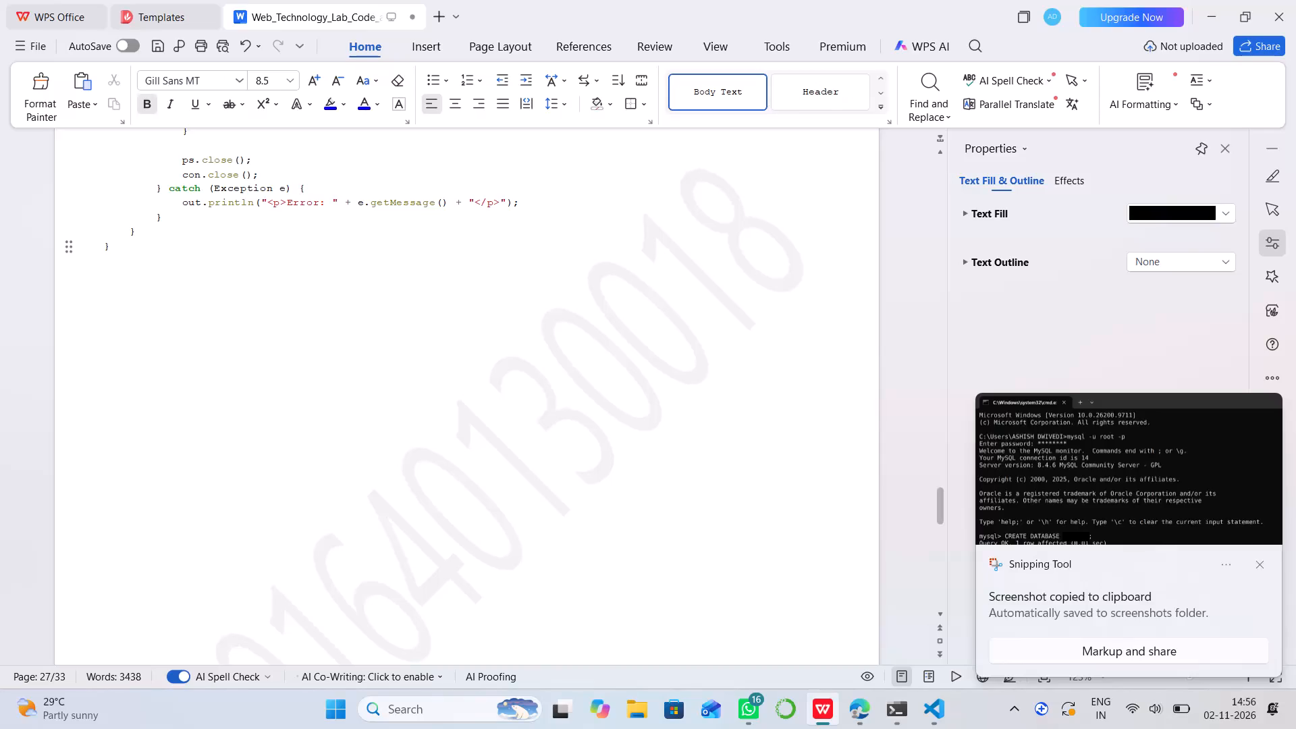
# Paste the copied MySQL terminal screenshot on a new line after the RegisterServlet.java code at the end of Experiment 10.
pyautogui.press('Return')
pyautogui.hotkey('ctrl', 'v')
pyautogui.scroll(2, 285, 304)
pyautogui.scroll(-2, 285, 304)
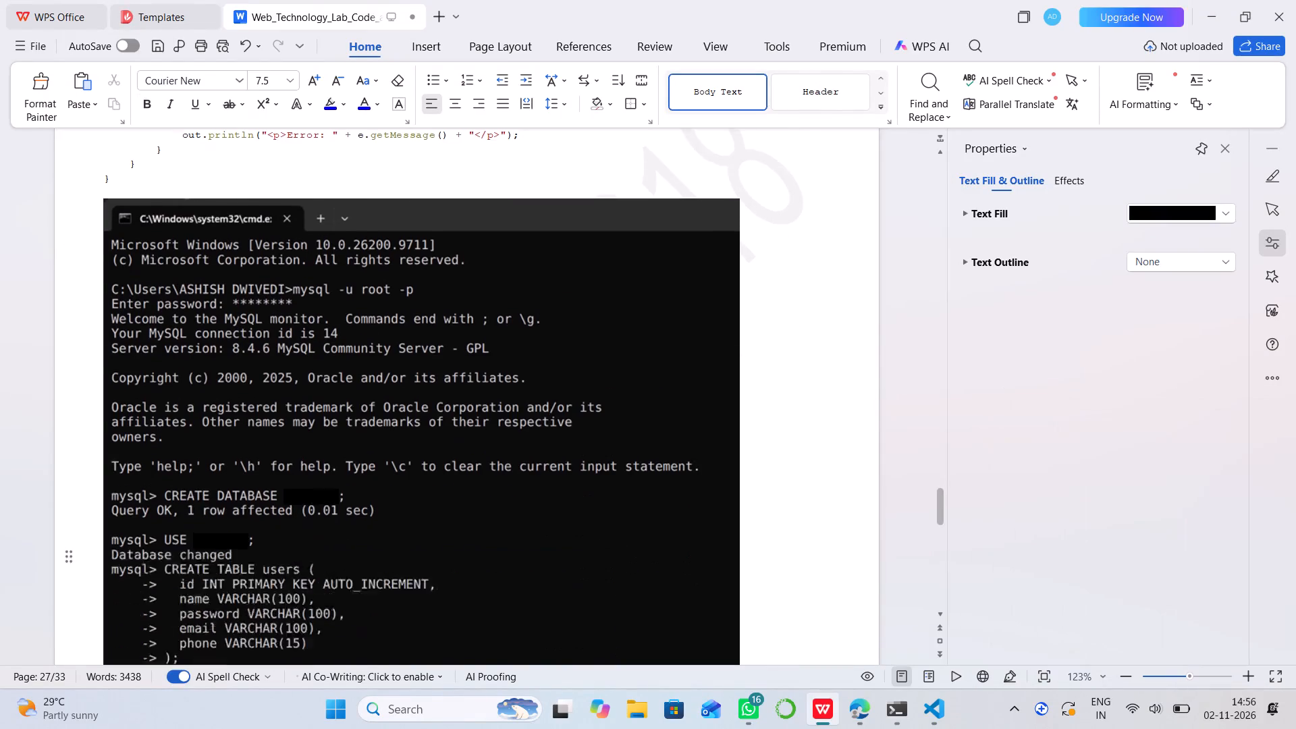
# Add a new line directly after the pasted MySQL screenshot, before the Experiment 11 page.
pyautogui.scroll(-4, 285, 304)
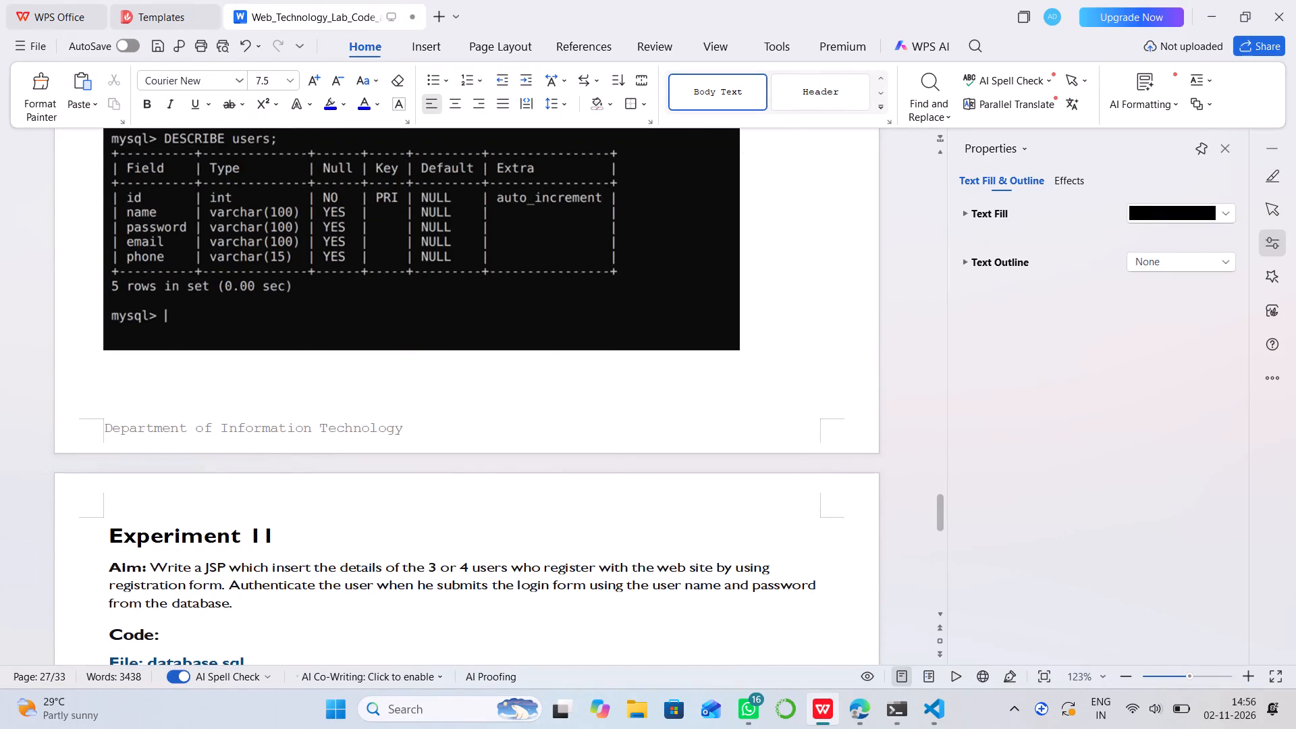
pyautogui.click(747, 354)
pyautogui.press('Return')
# Place the text cursor at the start of the Experiment 11 heading.
pyautogui.scroll(-2, 747, 354)
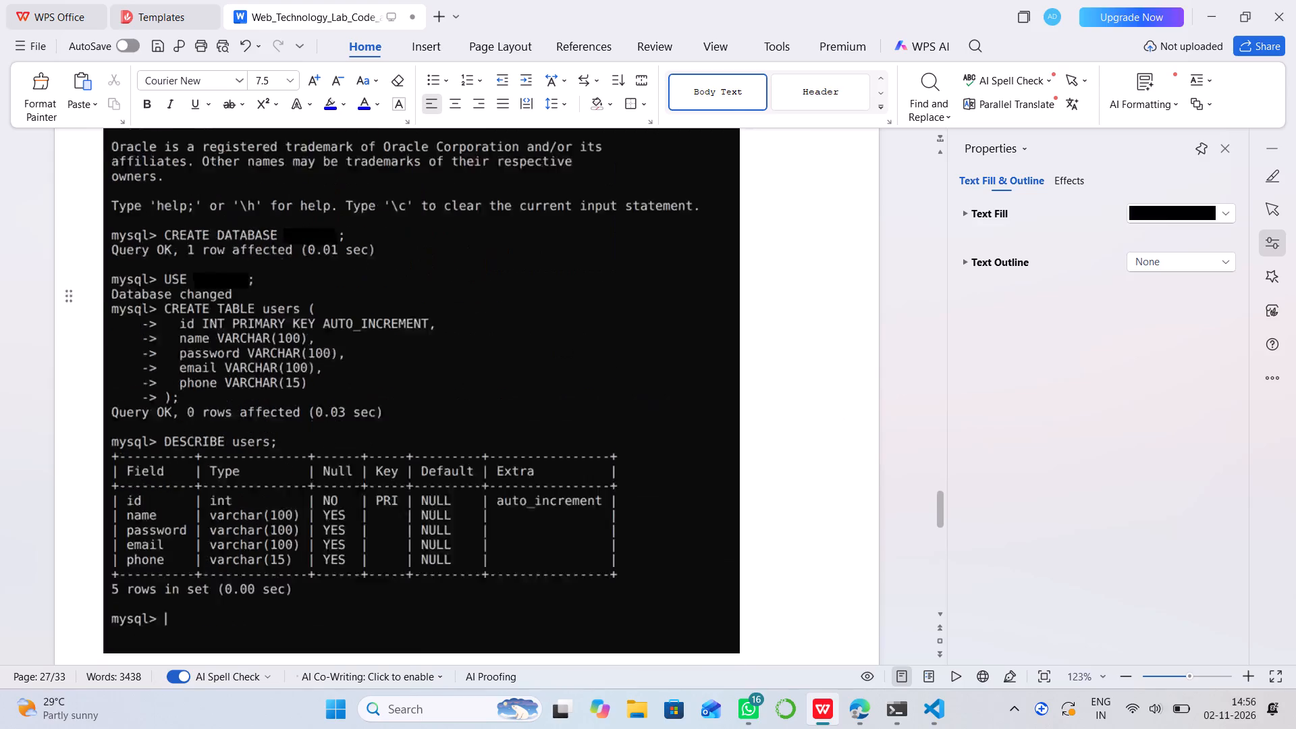
pyautogui.scroll(-4, 747, 354)
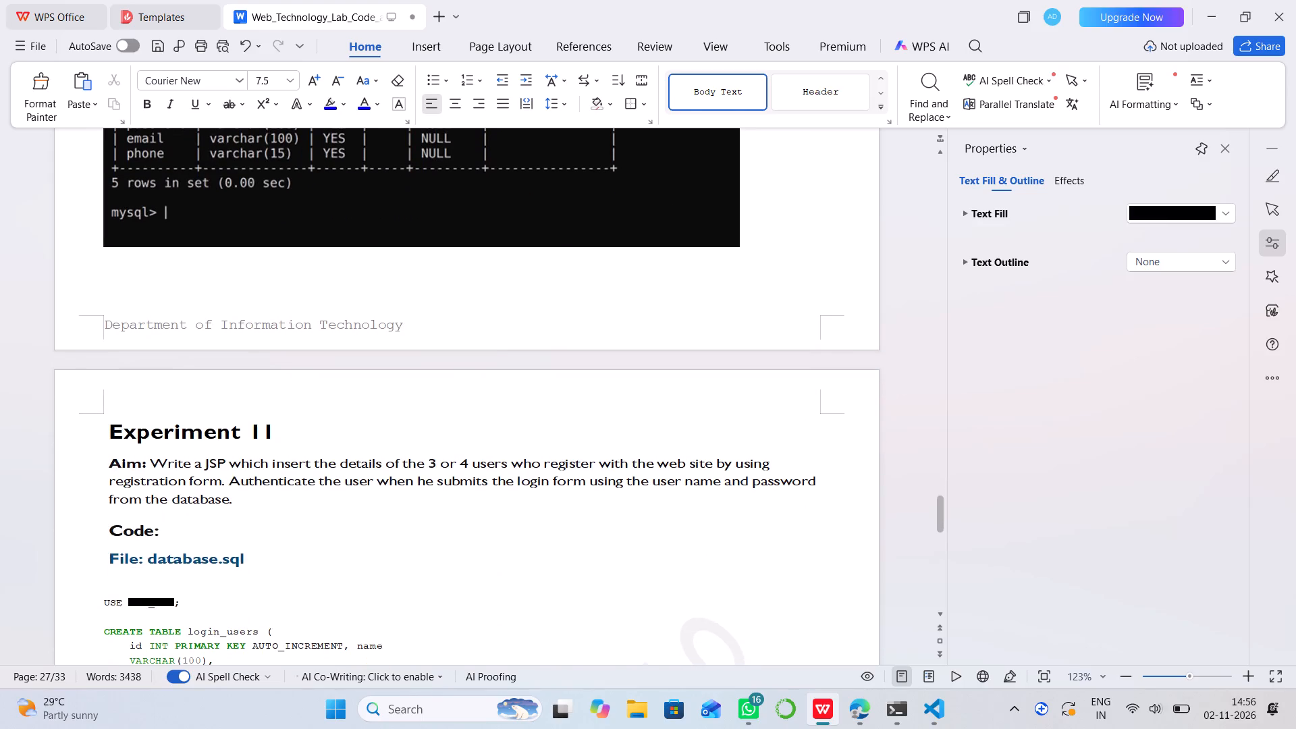
pyautogui.click(132, 405)
pyautogui.click(105, 418)
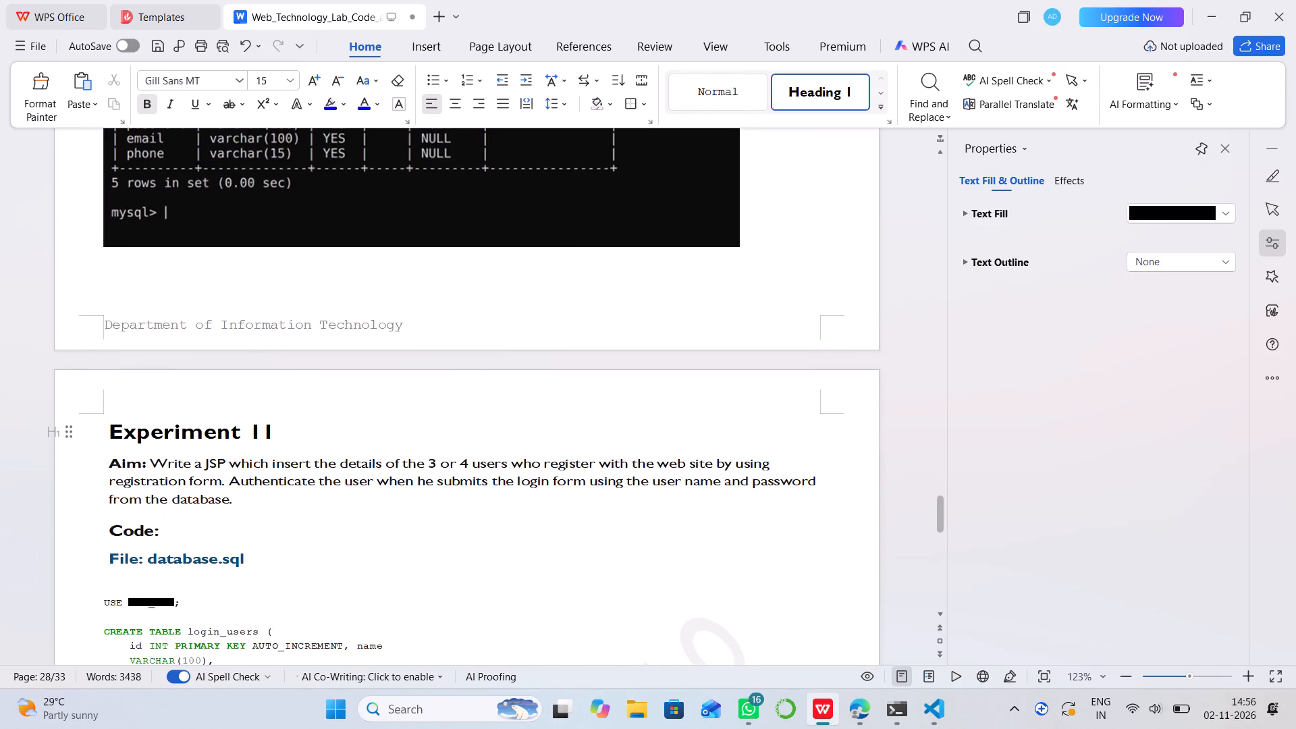
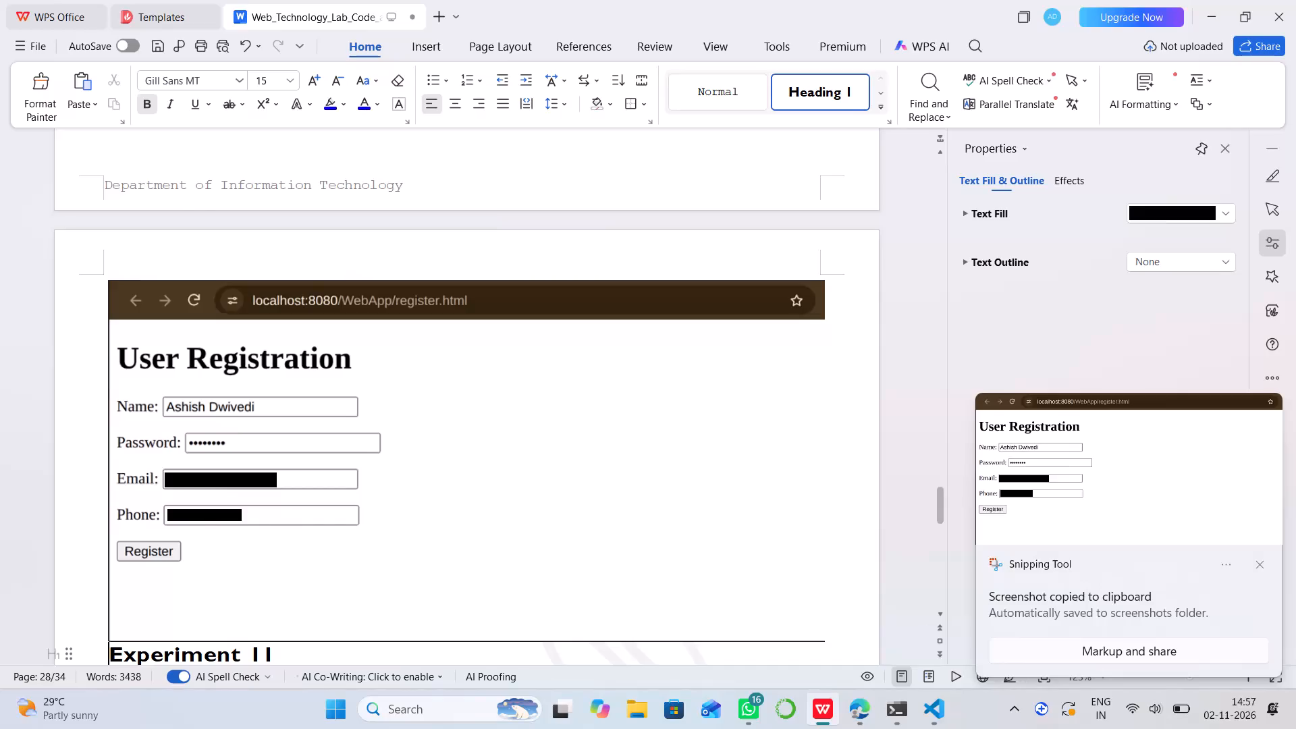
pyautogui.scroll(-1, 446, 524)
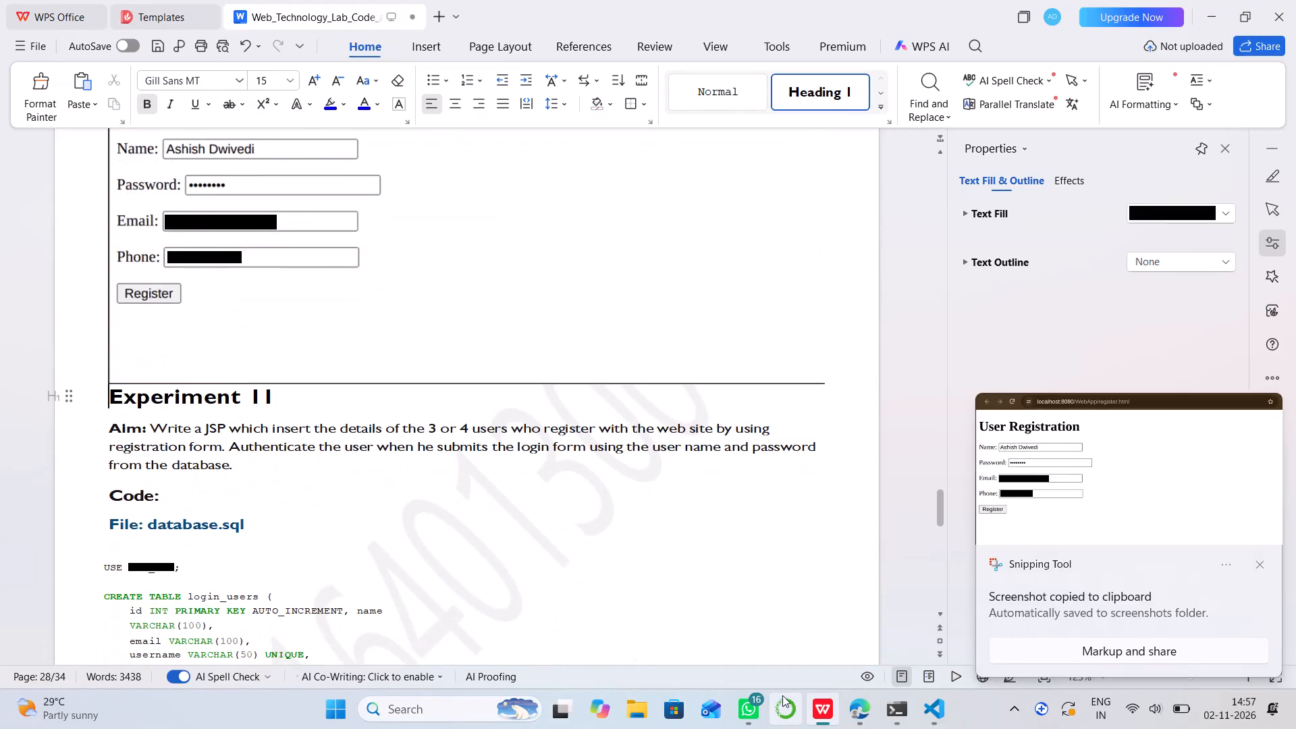
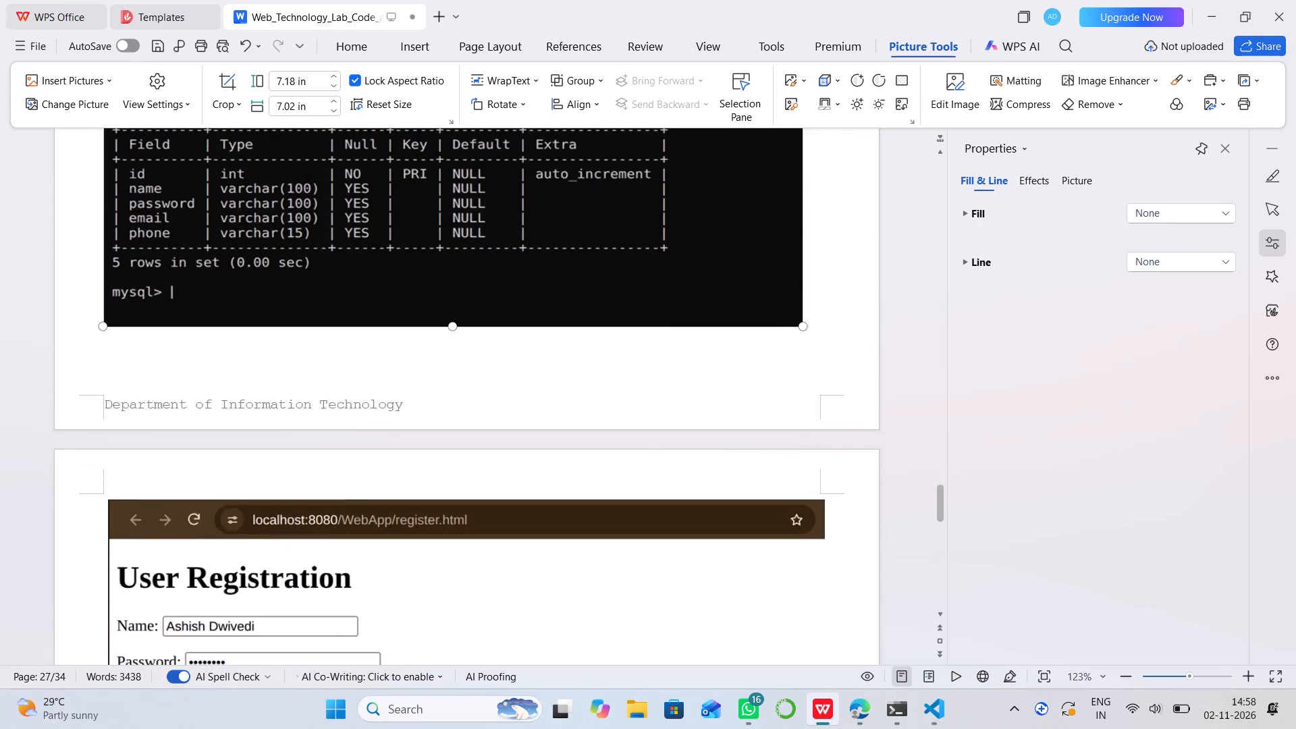
# Stretch the Experiment 10 MySQL screenshot that ends with DESCRIBE users to a width of about 7.20 in.
pyautogui.hscroll(1, 719, 335)
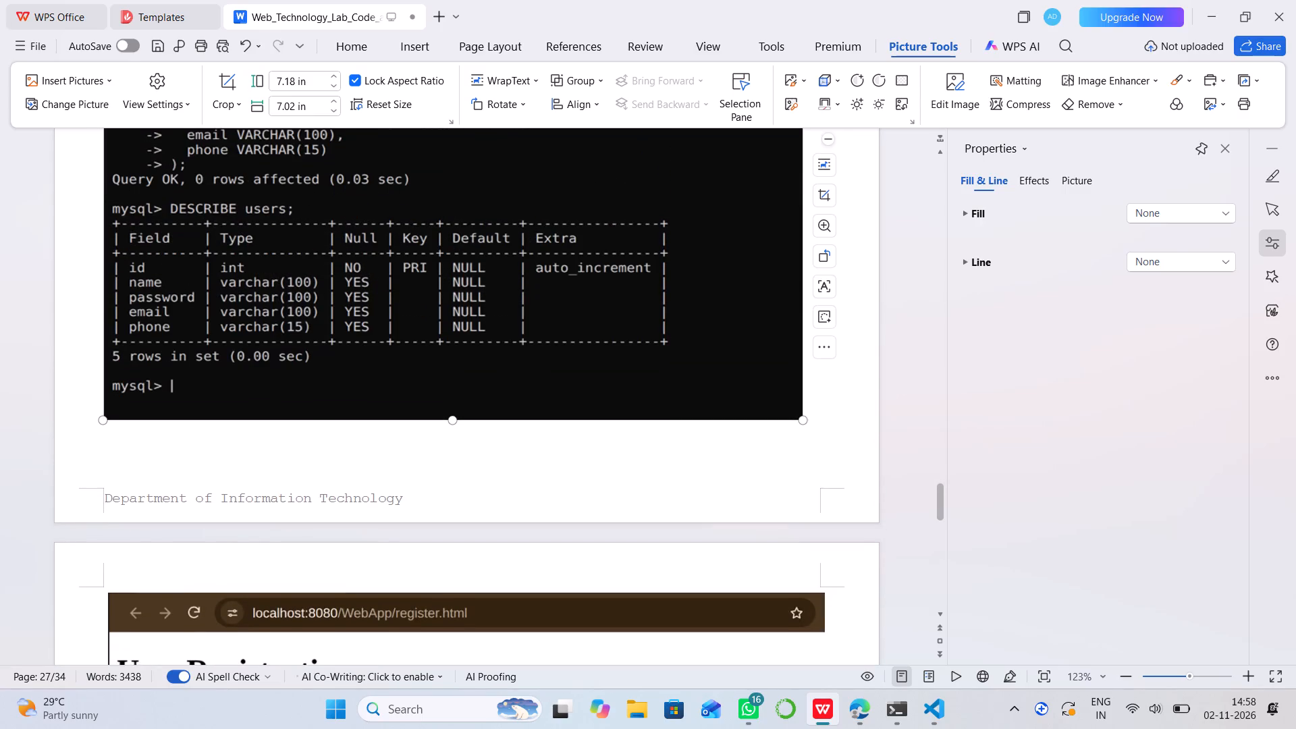
pyautogui.click(769, 207)
pyautogui.scroll(2, 736, 286)
pyautogui.moveTo(803, 192); pyautogui.dragTo(805, 192)
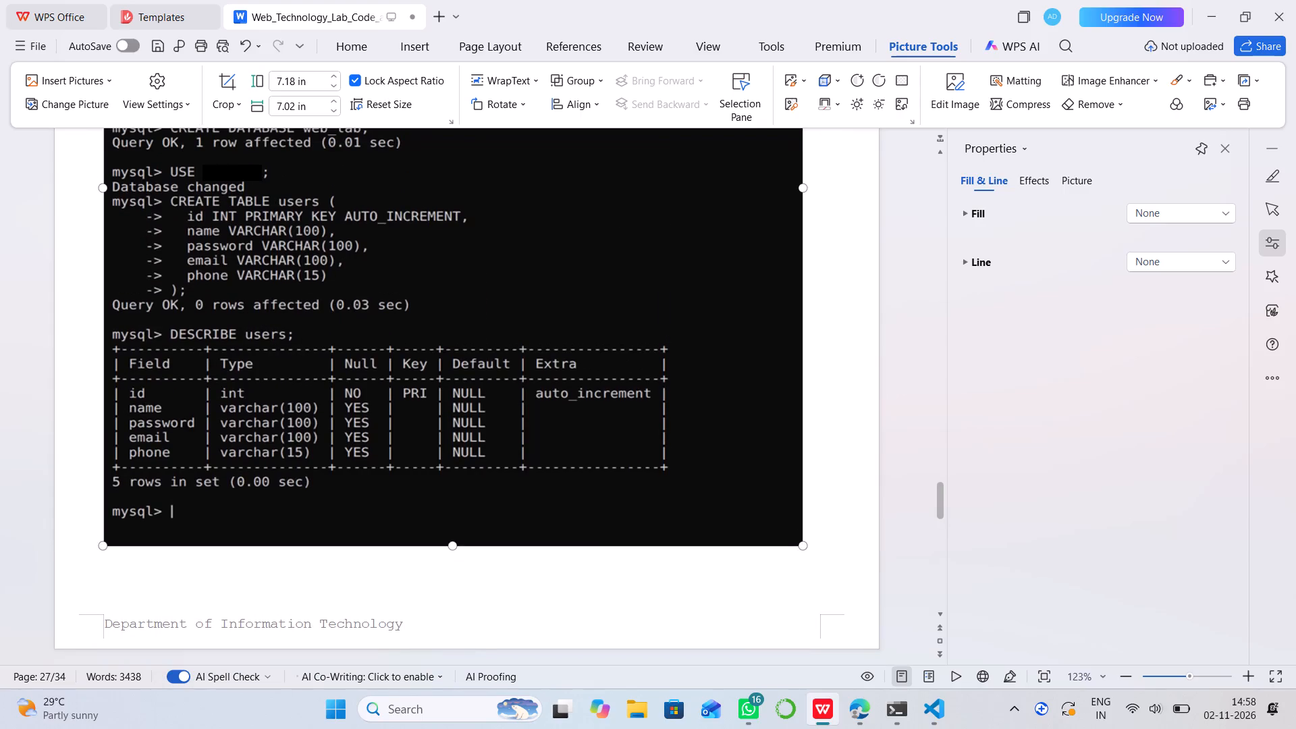
pyautogui.moveTo(805, 192); pyautogui.dragTo(821, 189)
# Stretch the MySQL screenshot below the Registration Successful output to a width of about 7.17 in.
pyautogui.scroll(-3, 735, 396)
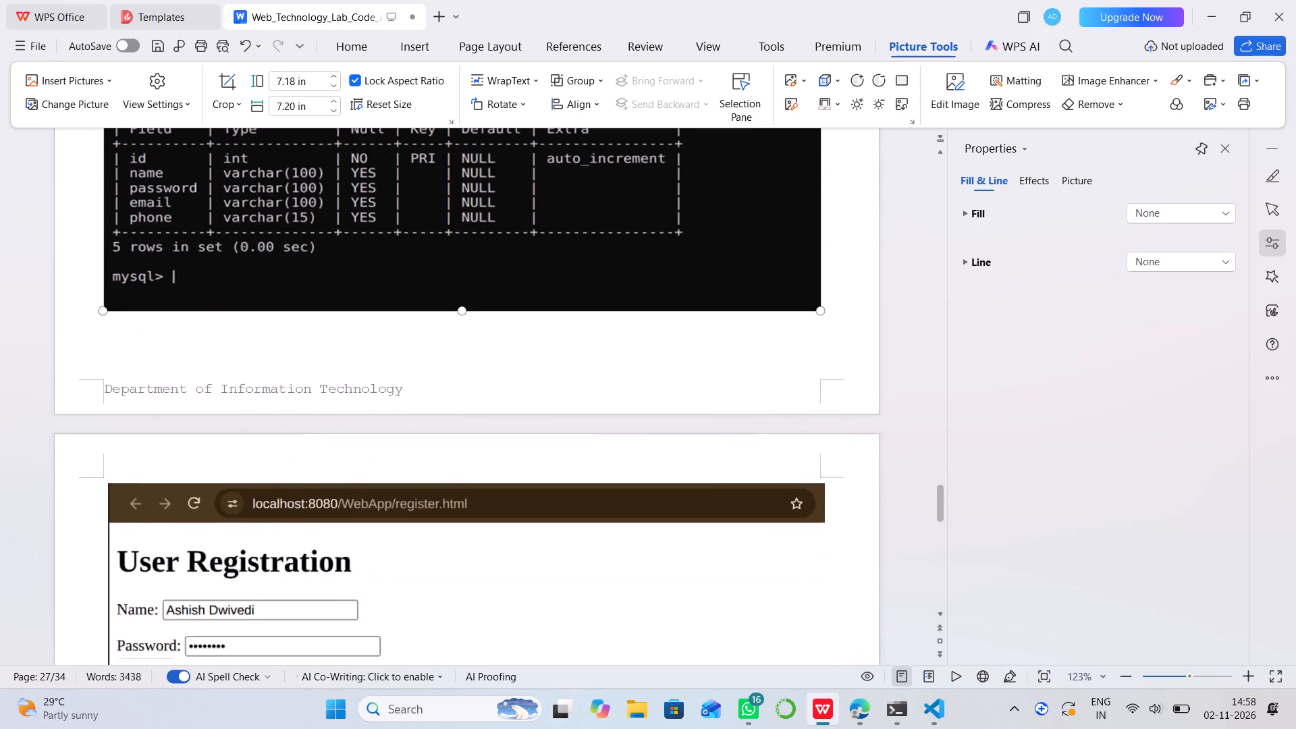
pyautogui.scroll(-5, 735, 396)
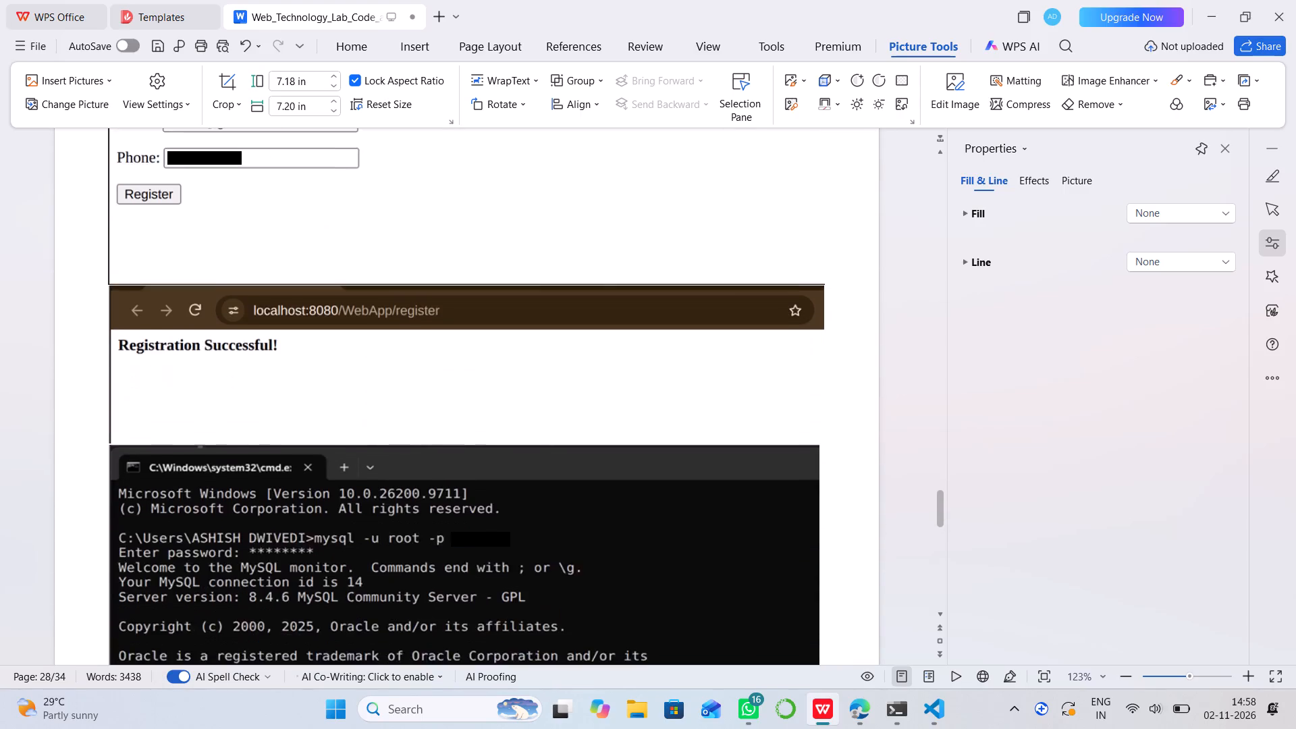
pyautogui.scroll(-2, 735, 396)
pyautogui.click(805, 419)
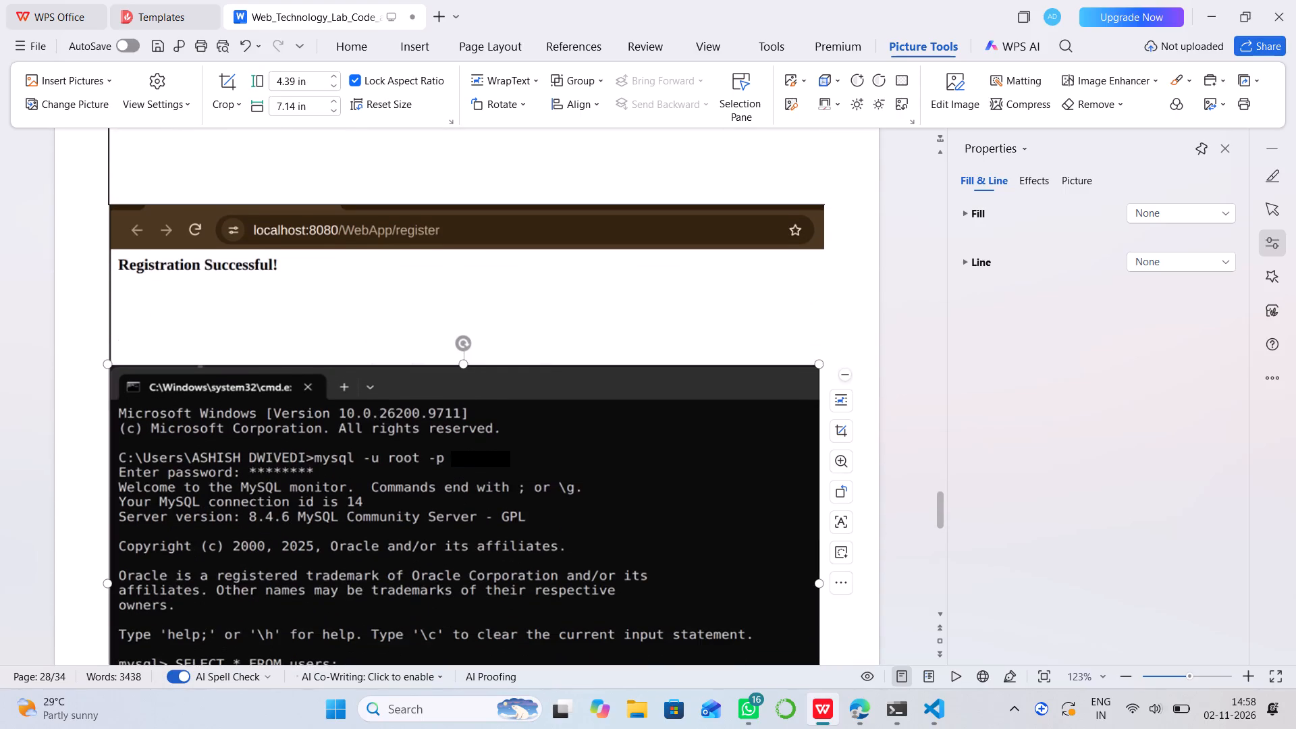
pyautogui.click(819, 580)
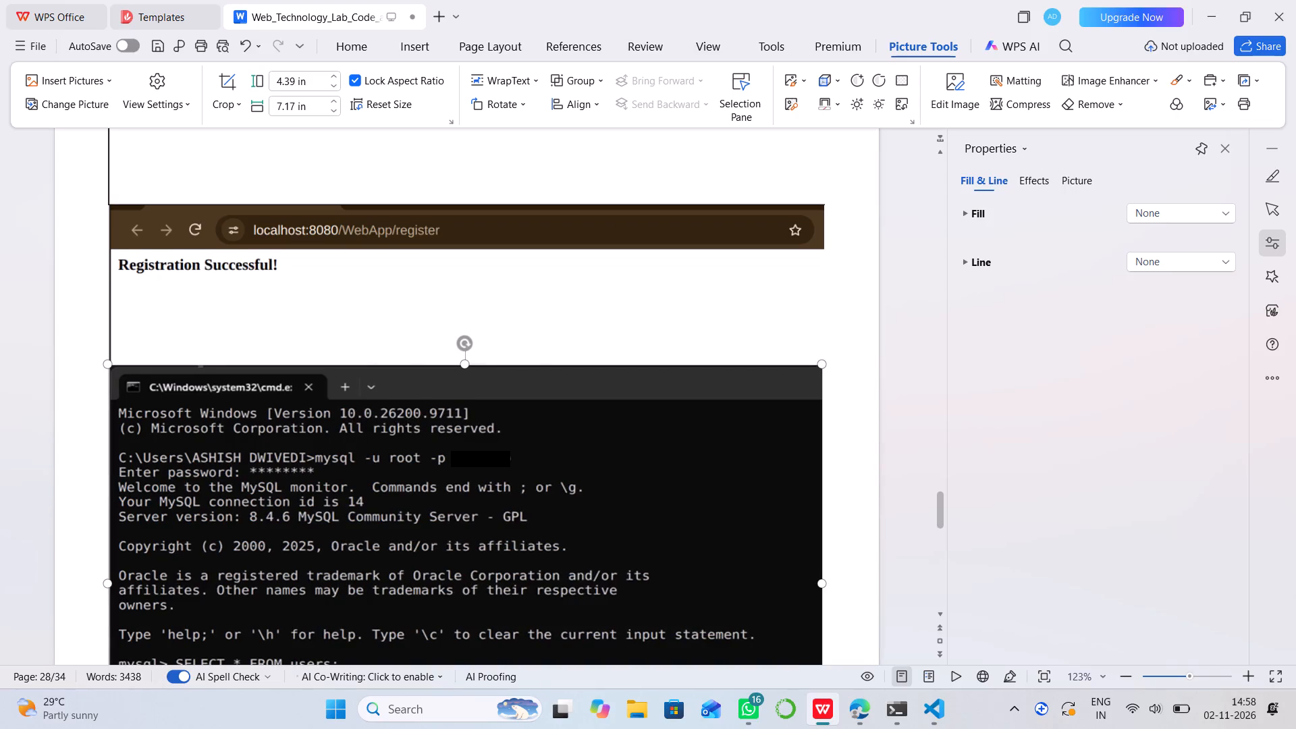
# Insert five blank lines before the Experiment 11 heading to push it onto a new page.
pyautogui.scroll(-4, 727, 572)
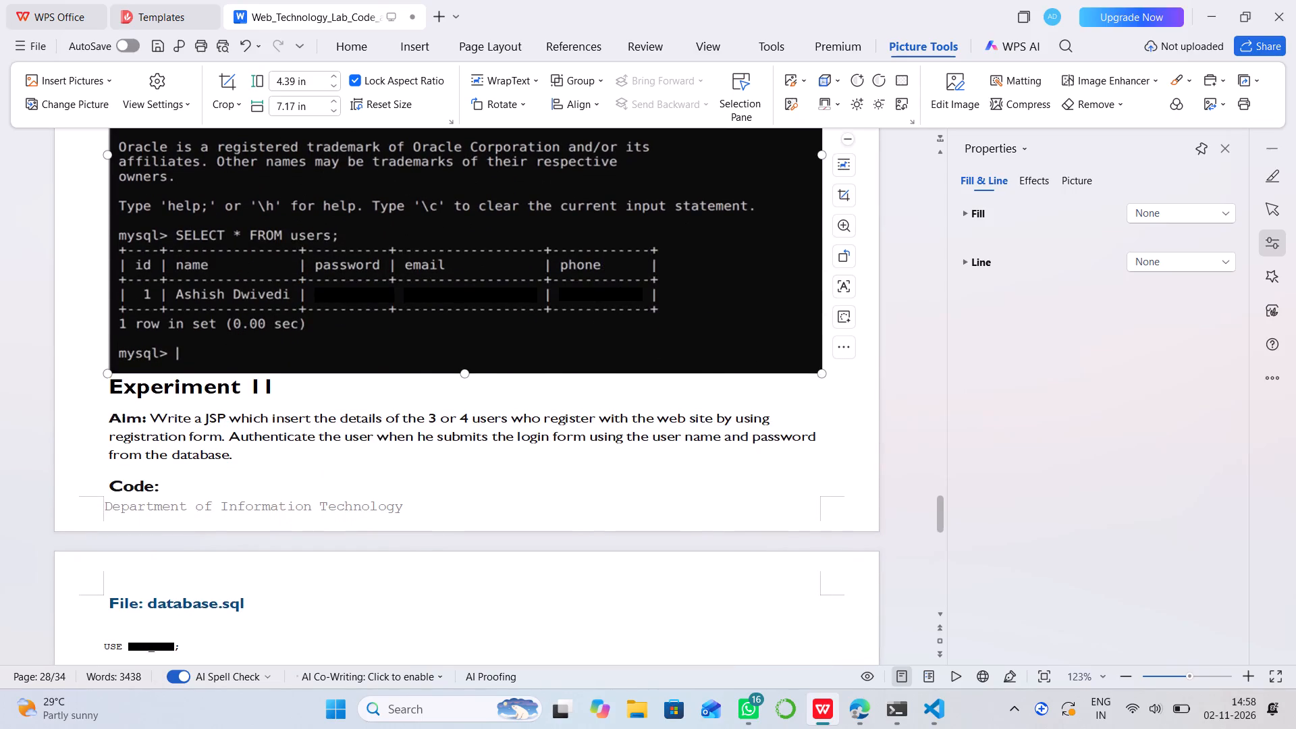
pyautogui.click(107, 389)
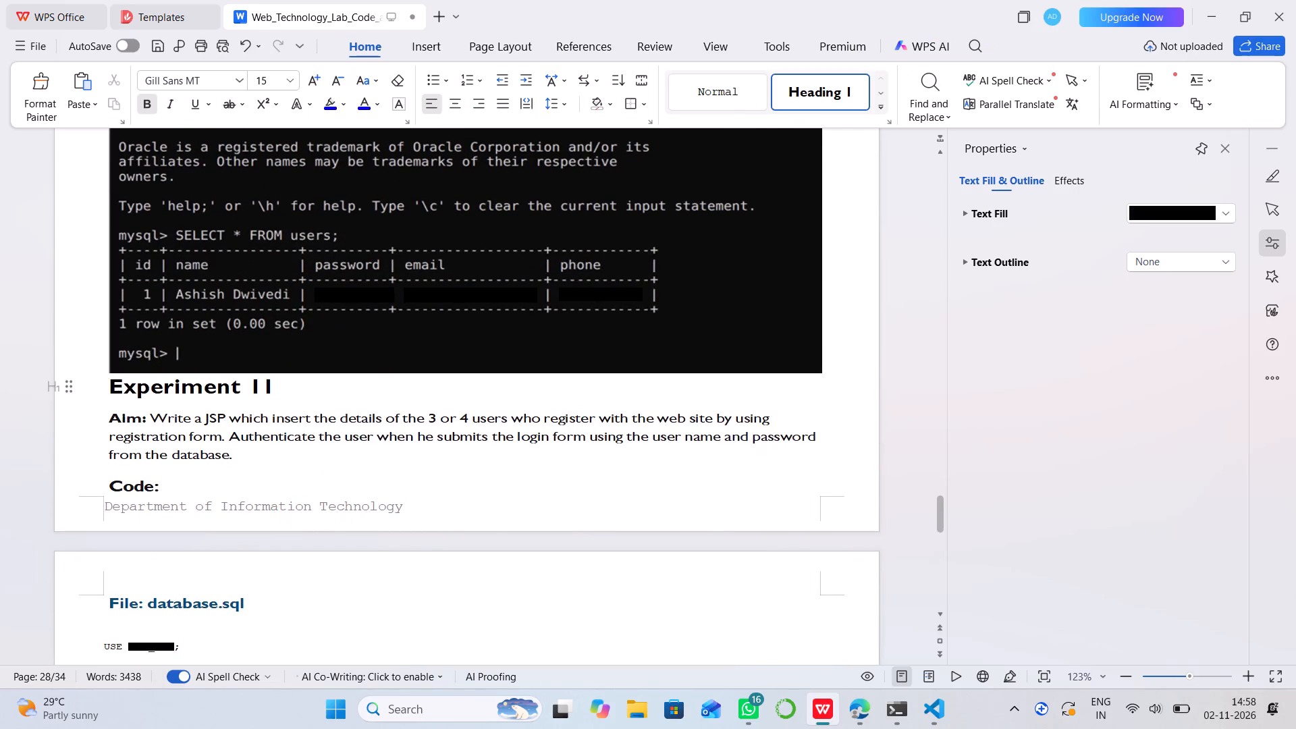
pyautogui.press('Return')
pyautogui.press('Return')
pyautogui.press('Return')
pyautogui.press('Return')
pyautogui.press('Return')
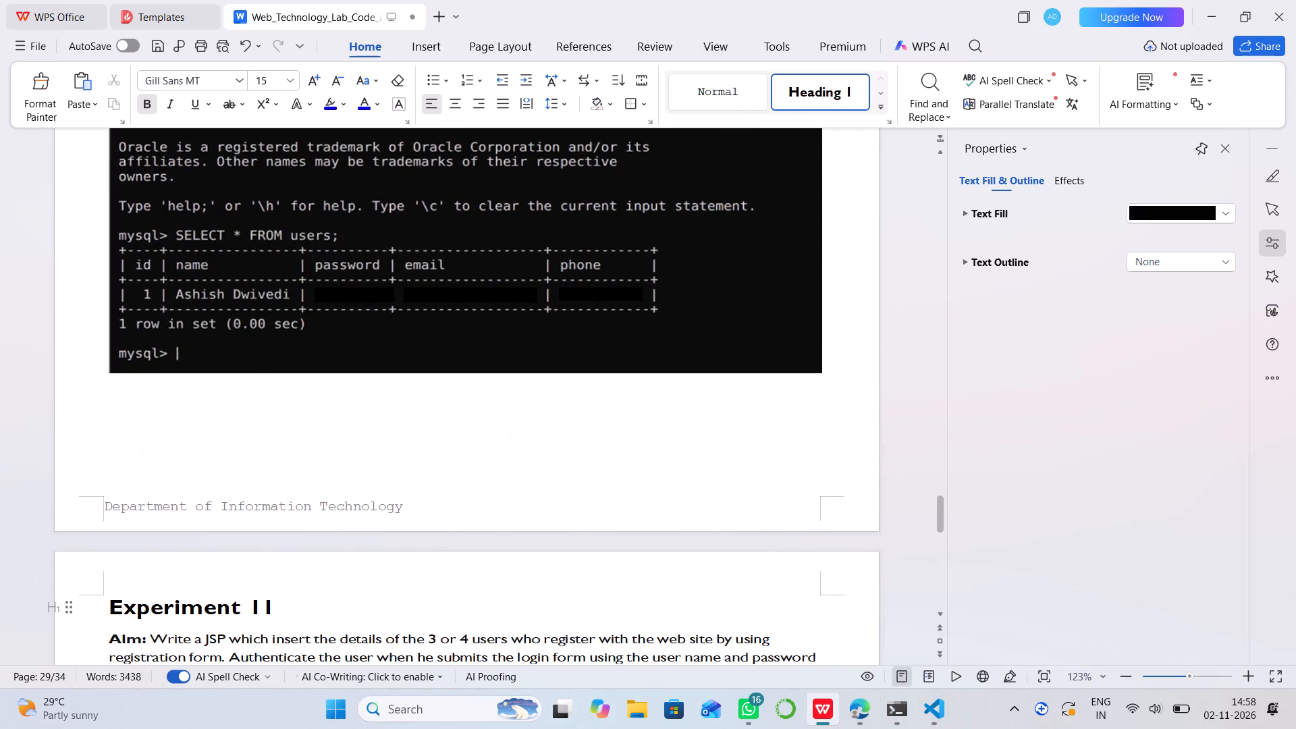
# Review the page layout of Experiment 11's code from database.sql through logout.jsp.
pyautogui.scroll(-7, 107, 389)
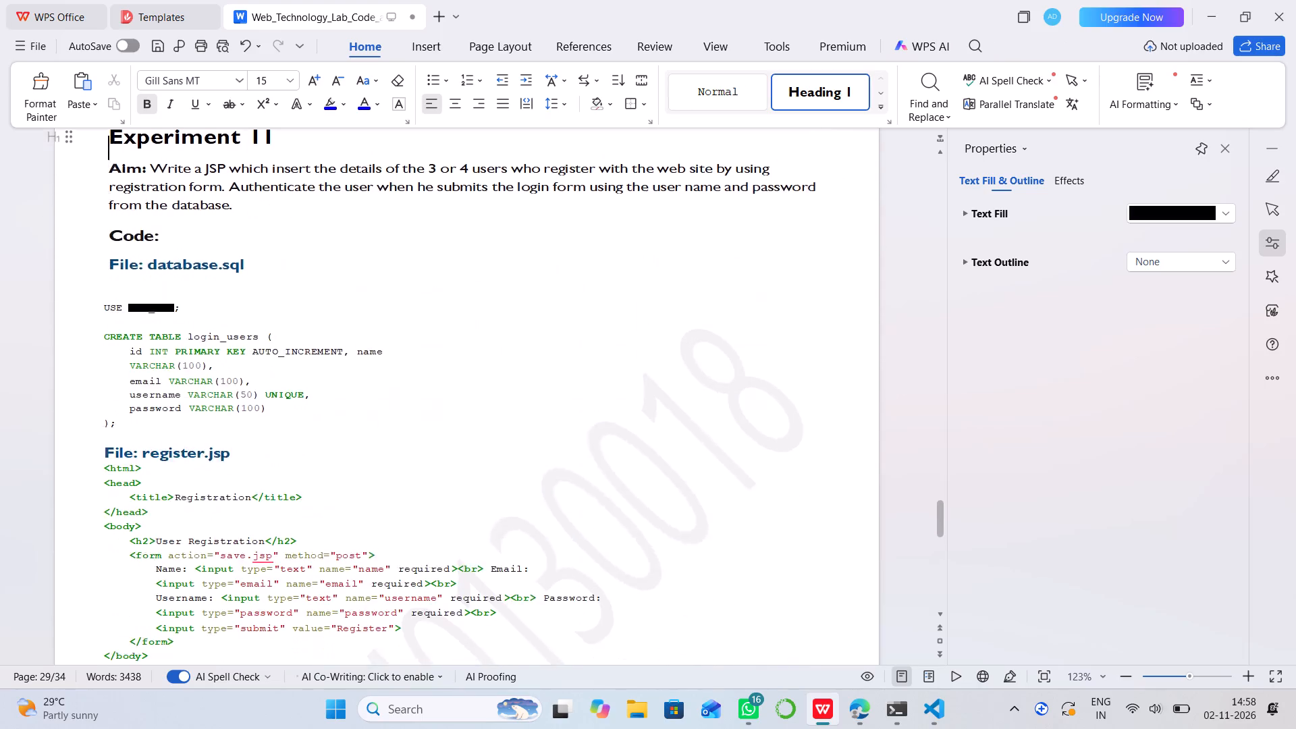
pyautogui.scroll(-7, 107, 389)
pyautogui.scroll(2, 107, 389)
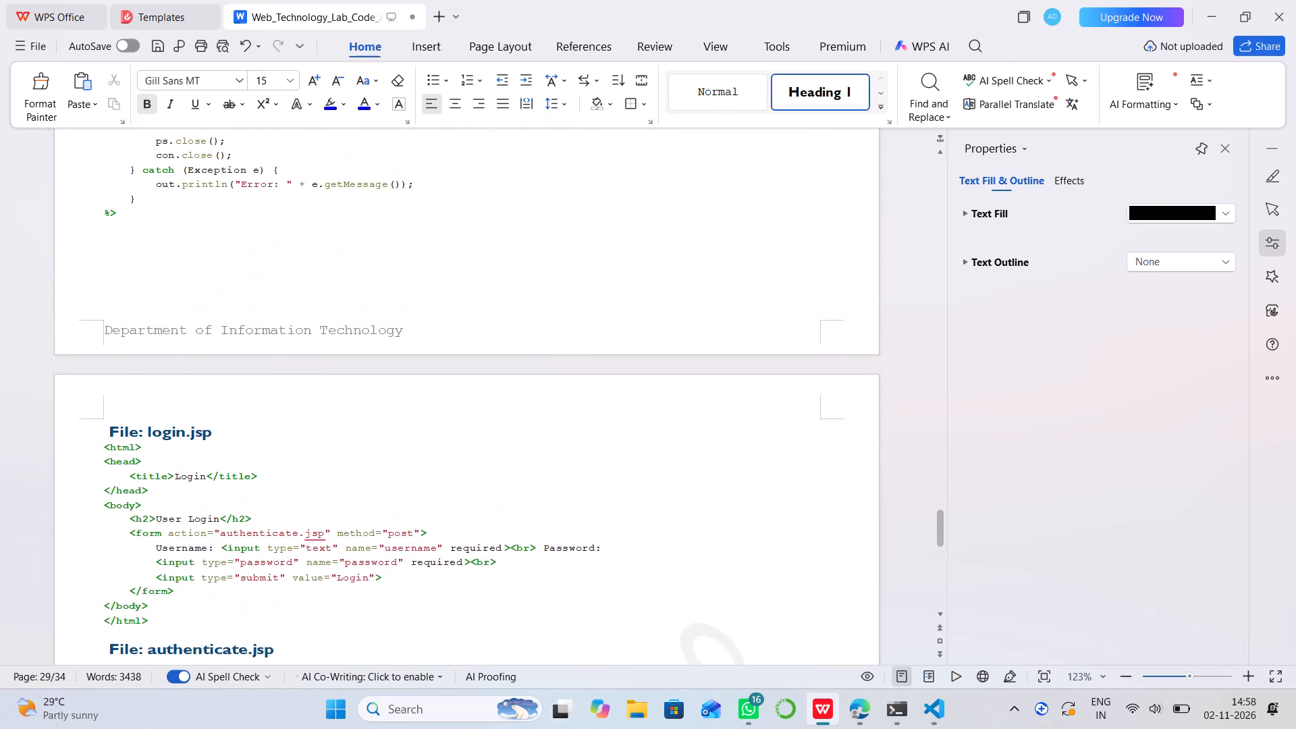
pyautogui.scroll(-4, 107, 389)
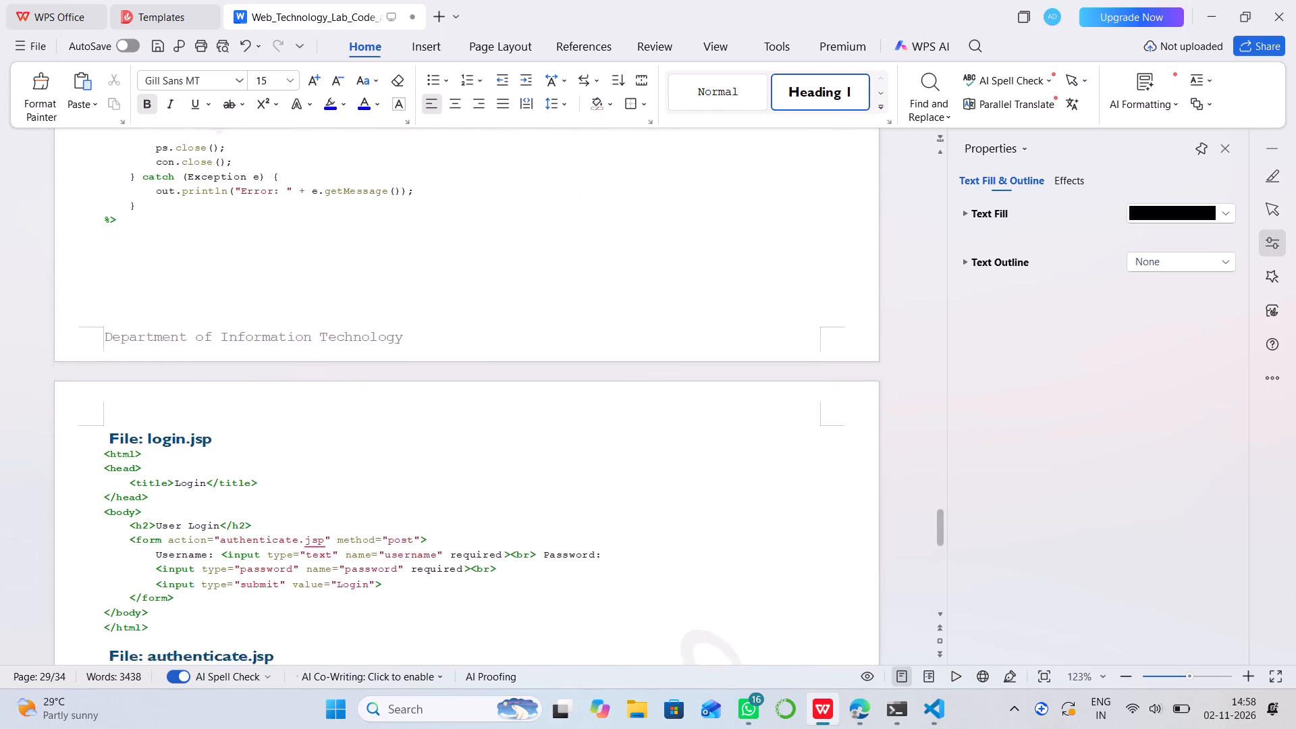
pyautogui.scroll(-10, 107, 389)
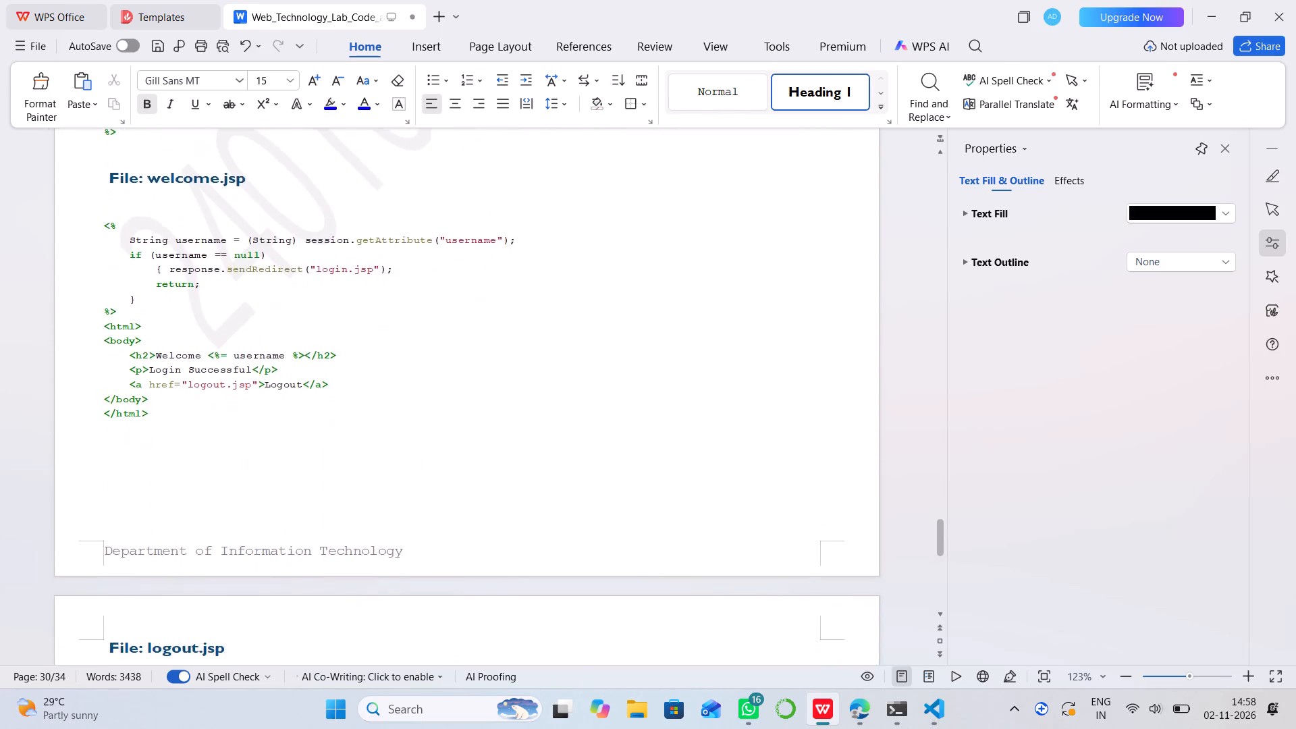
pyautogui.scroll(-3, 107, 389)
# Remove the extra blank line between the File: welcome.jsp heading and its code.
pyautogui.scroll(4, 107, 389)
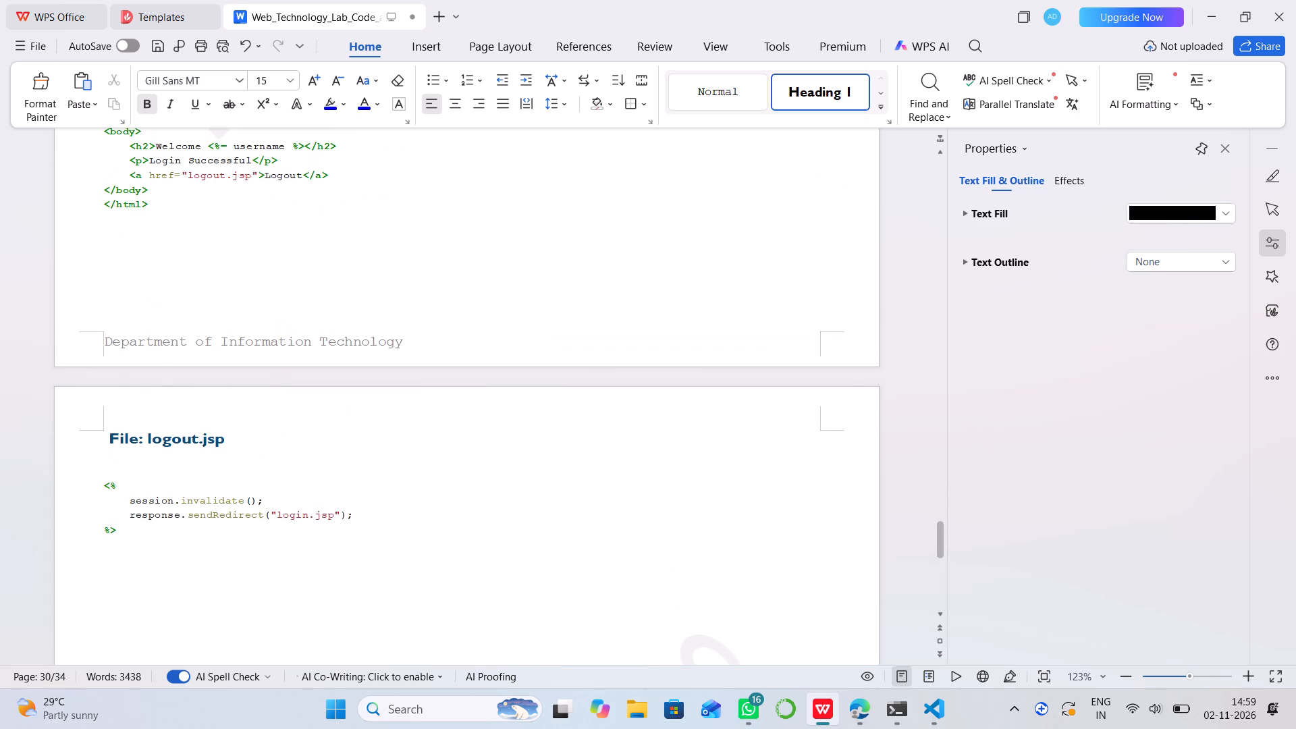
pyautogui.scroll(4, 107, 389)
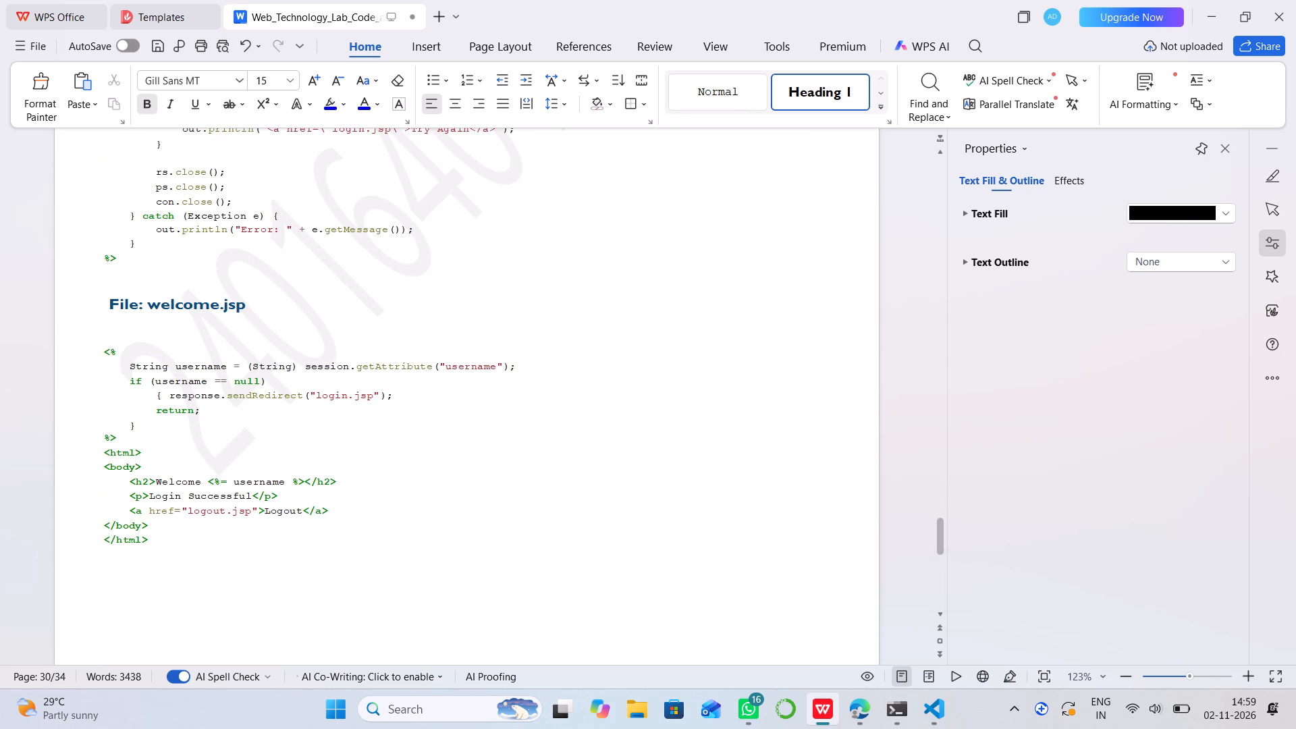
pyautogui.click(105, 332)
pyautogui.press('BackSpace')
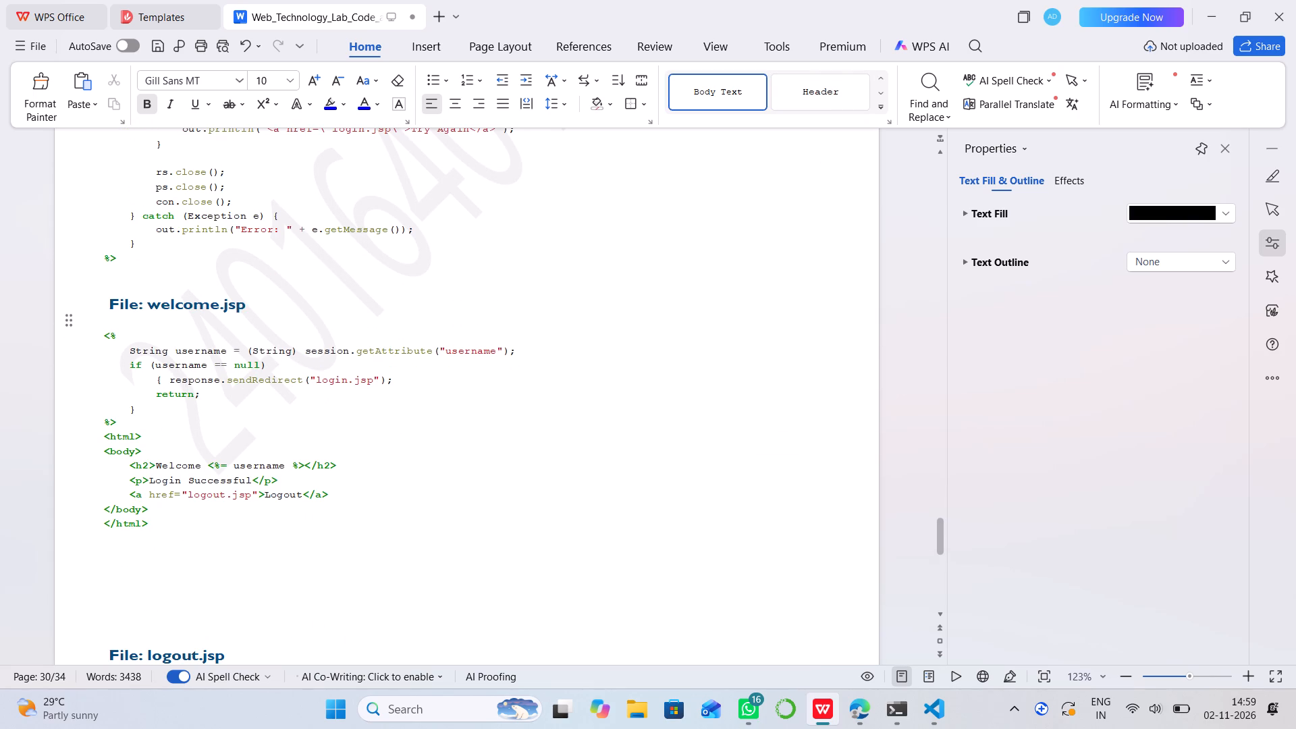
# Delete five blank lines between the end of the welcome.jsp code and the File: logout.jsp heading.
pyautogui.click(105, 638)
pyautogui.press('BackSpace')
pyautogui.press('BackSpace')
pyautogui.press('BackSpace')
pyautogui.press('BackSpace')
pyautogui.press('BackSpace')
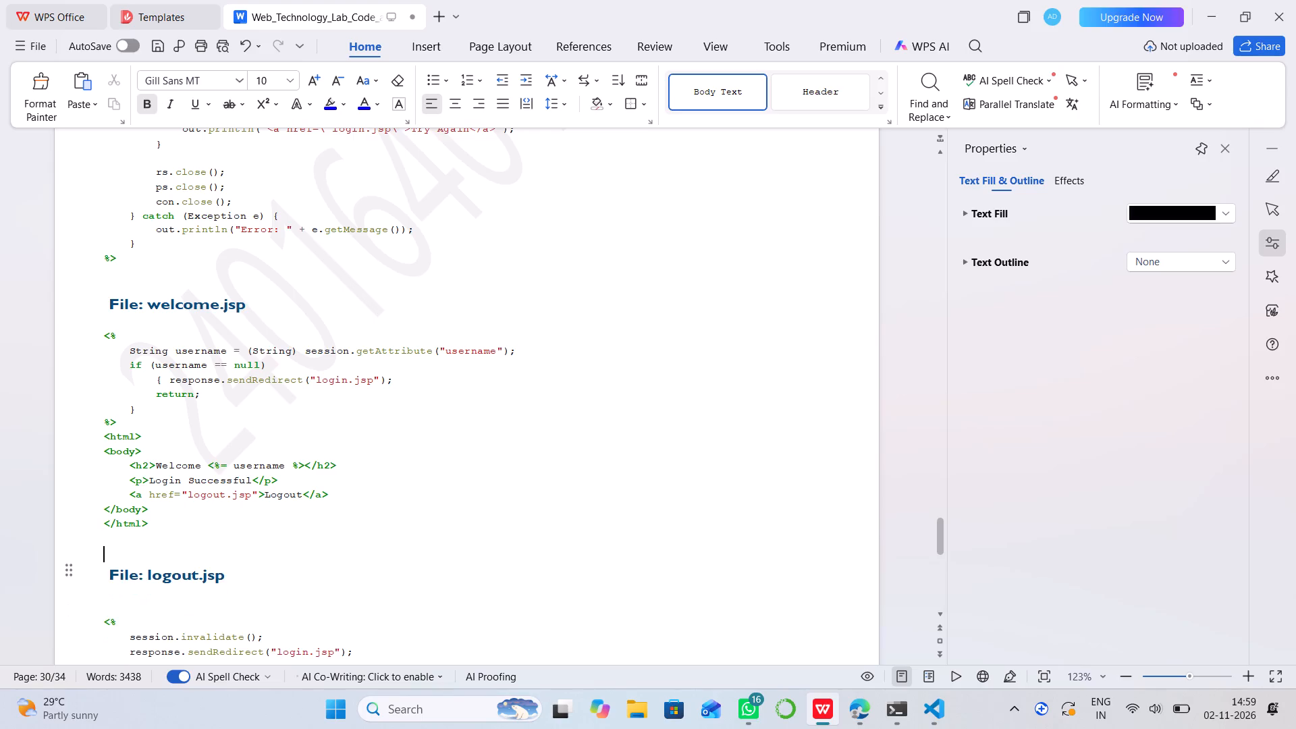
# Remove one more blank line between the end of the welcome.jsp code and the File: logout.jsp heading.
pyautogui.press('BackSpace')
# Review the layout of Experiment 11's code from register.jsp through logout.jsp and the blank page that follows.
pyautogui.scroll(-4, 105, 638)
pyautogui.scroll(2, 105, 638)
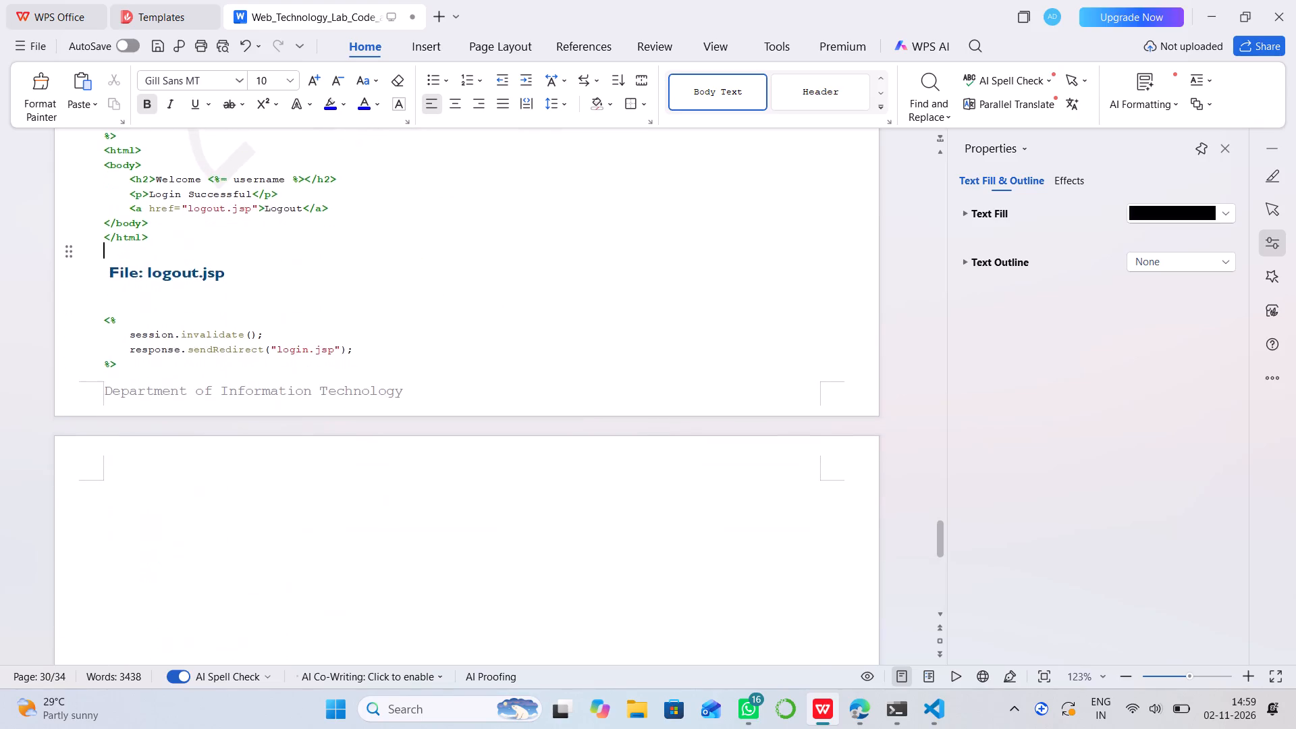
pyautogui.scroll(6, 105, 638)
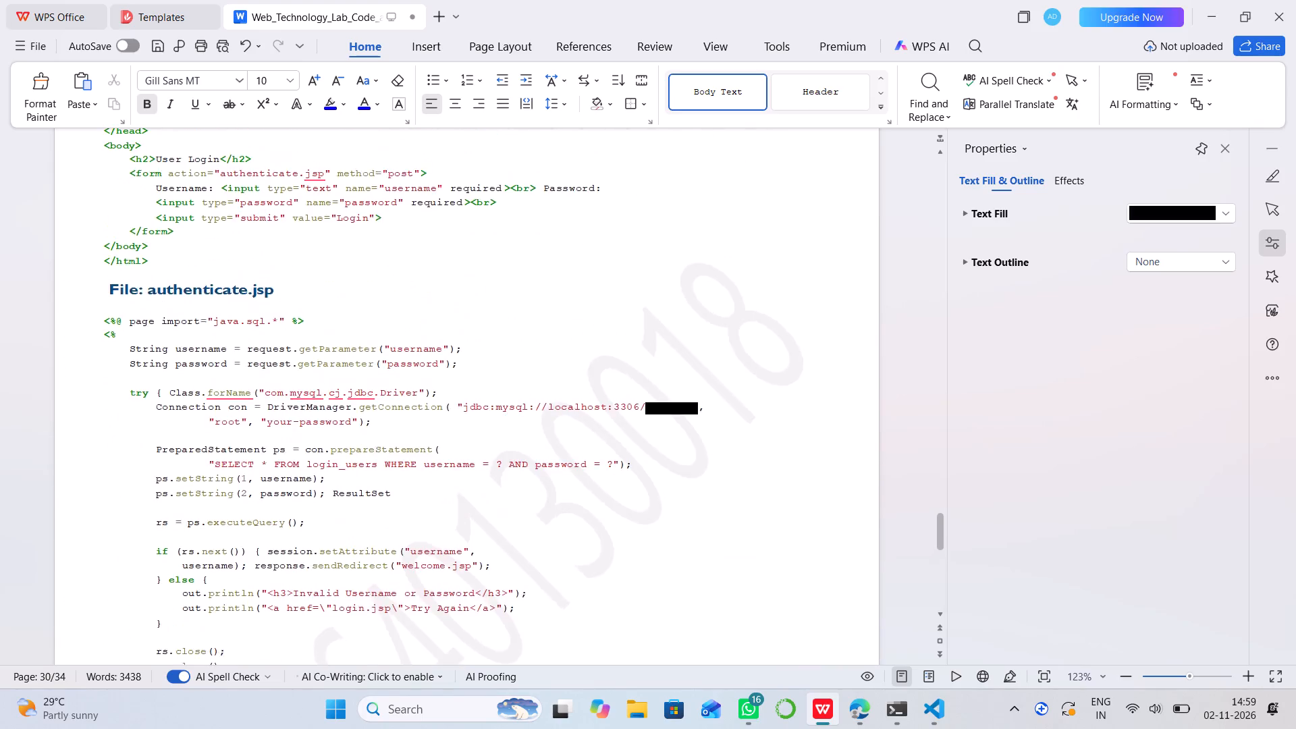
pyautogui.scroll(6, 105, 638)
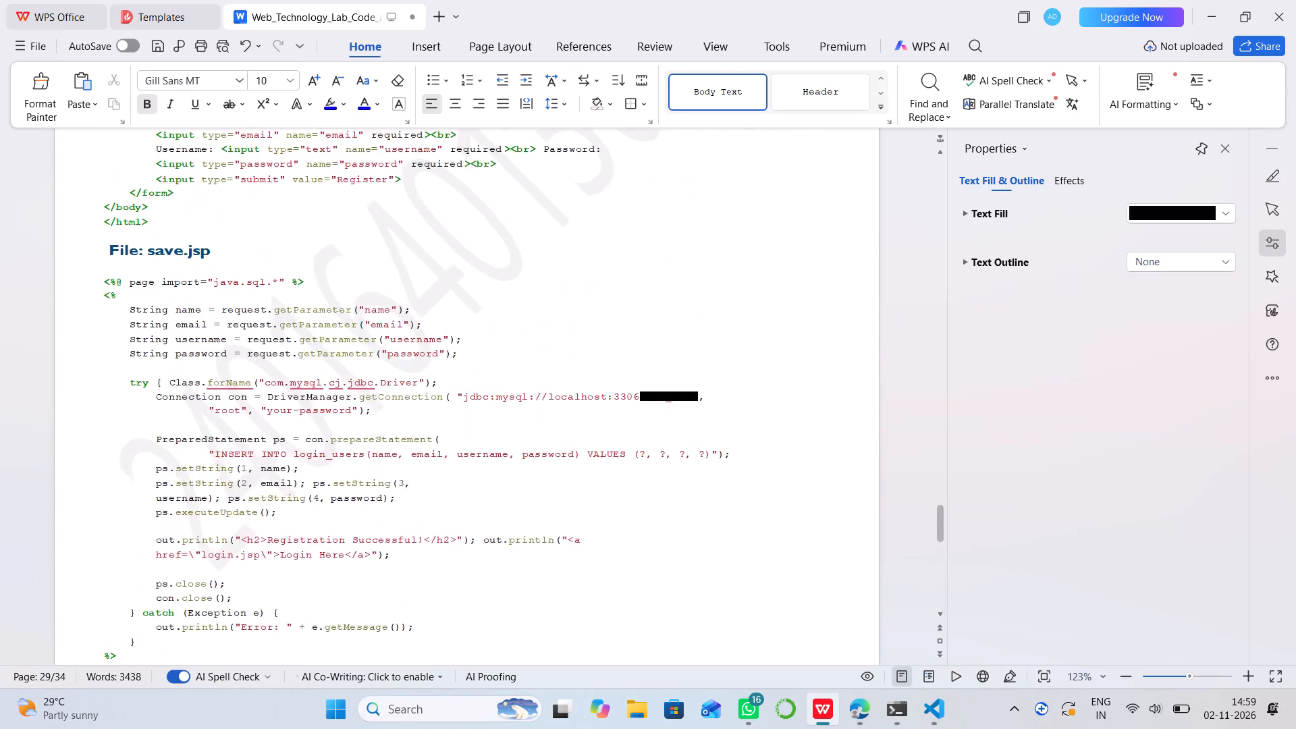
pyautogui.scroll(7, 105, 638)
pyautogui.scroll(-3, 105, 638)
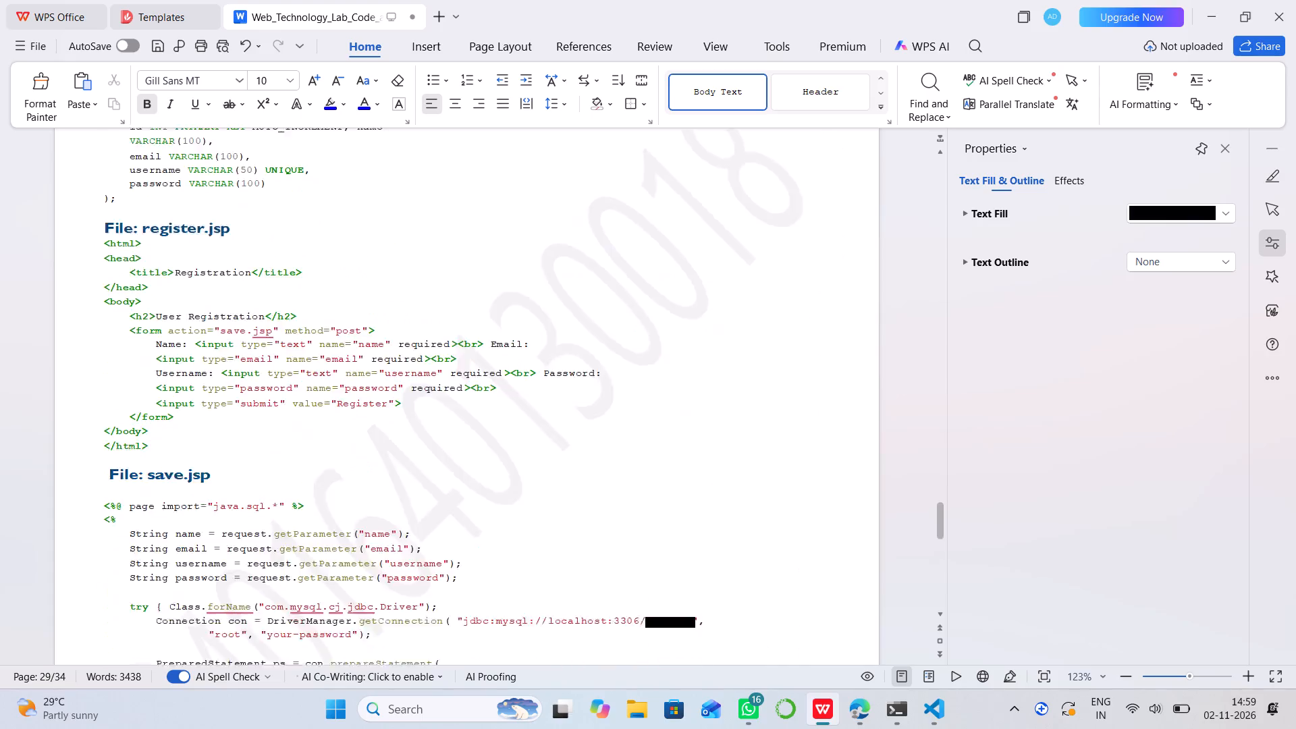
pyautogui.scroll(-14, 105, 638)
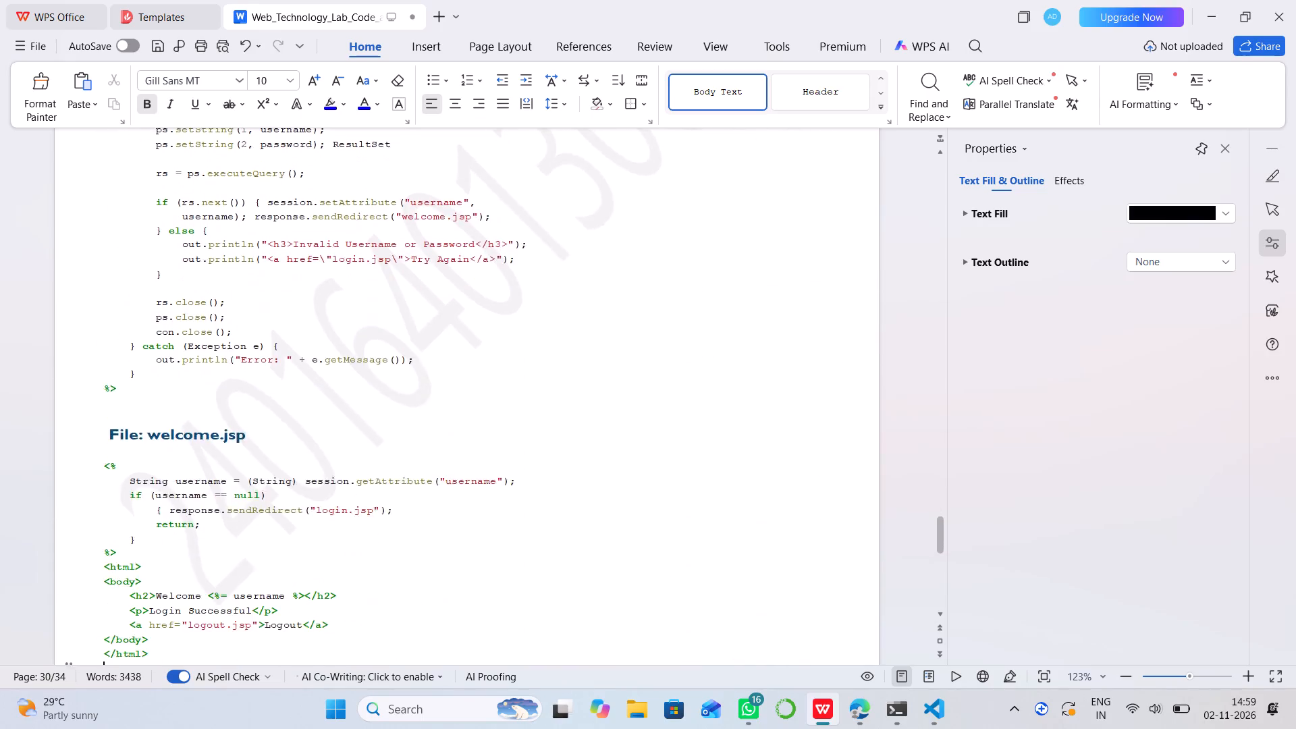
pyautogui.scroll(-9, 105, 638)
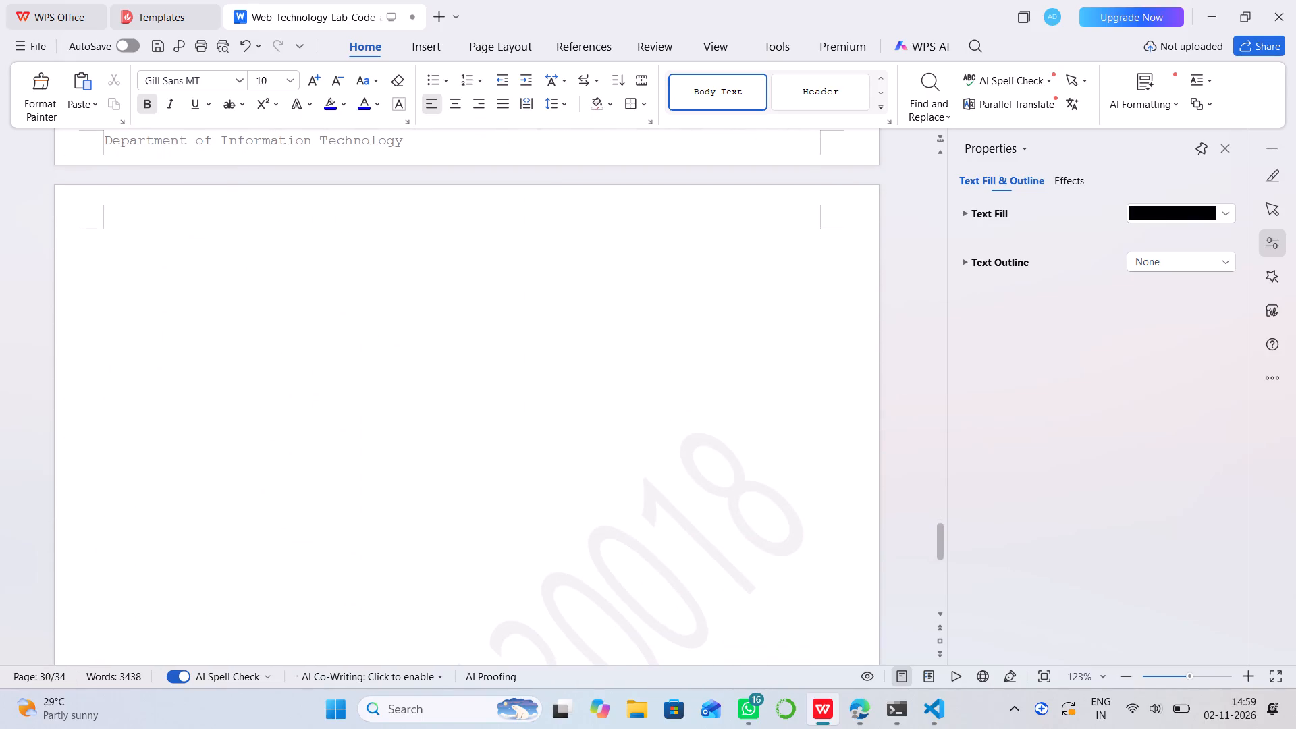
# Place the insertion point at the top of the blank page after Experiment 11's logout.jsp code.
pyautogui.click(150, 239)
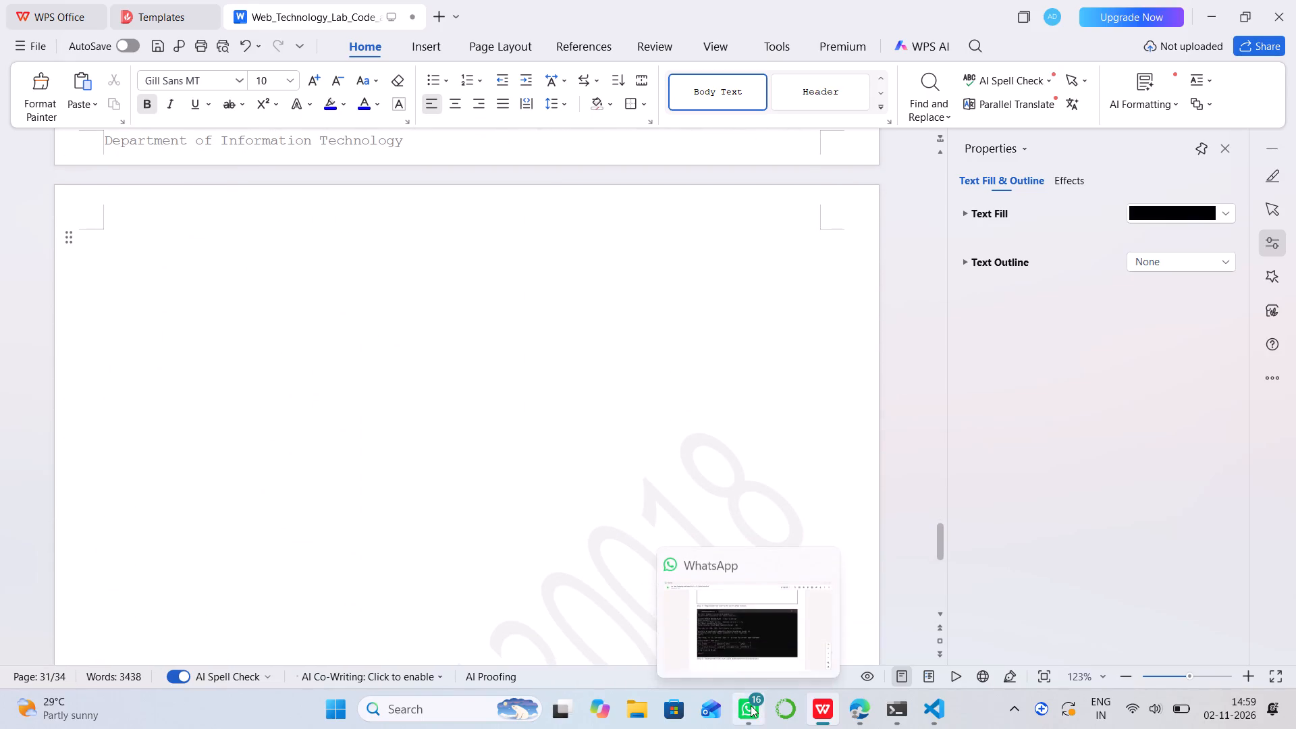
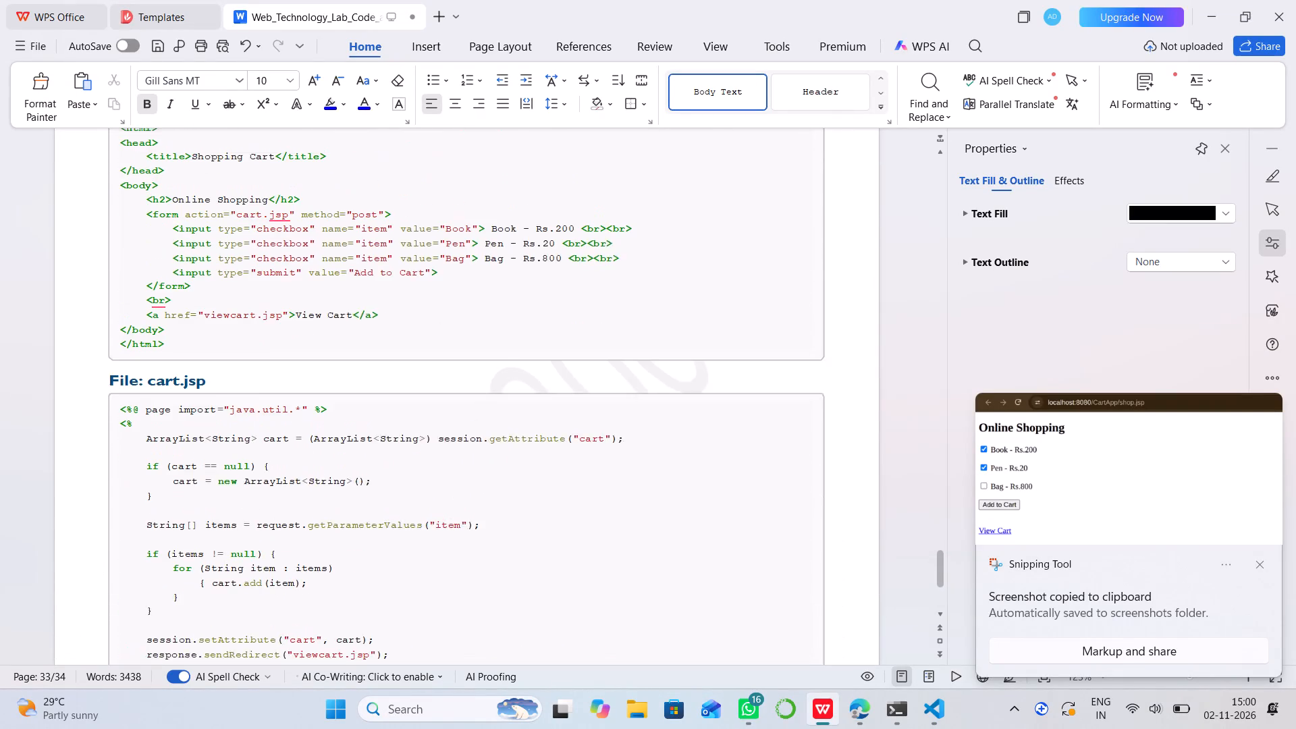
# Place the insertion point at the end of the File: clearcart.jsp heading on the document's last page.
pyautogui.scroll(-6, 531, 505)
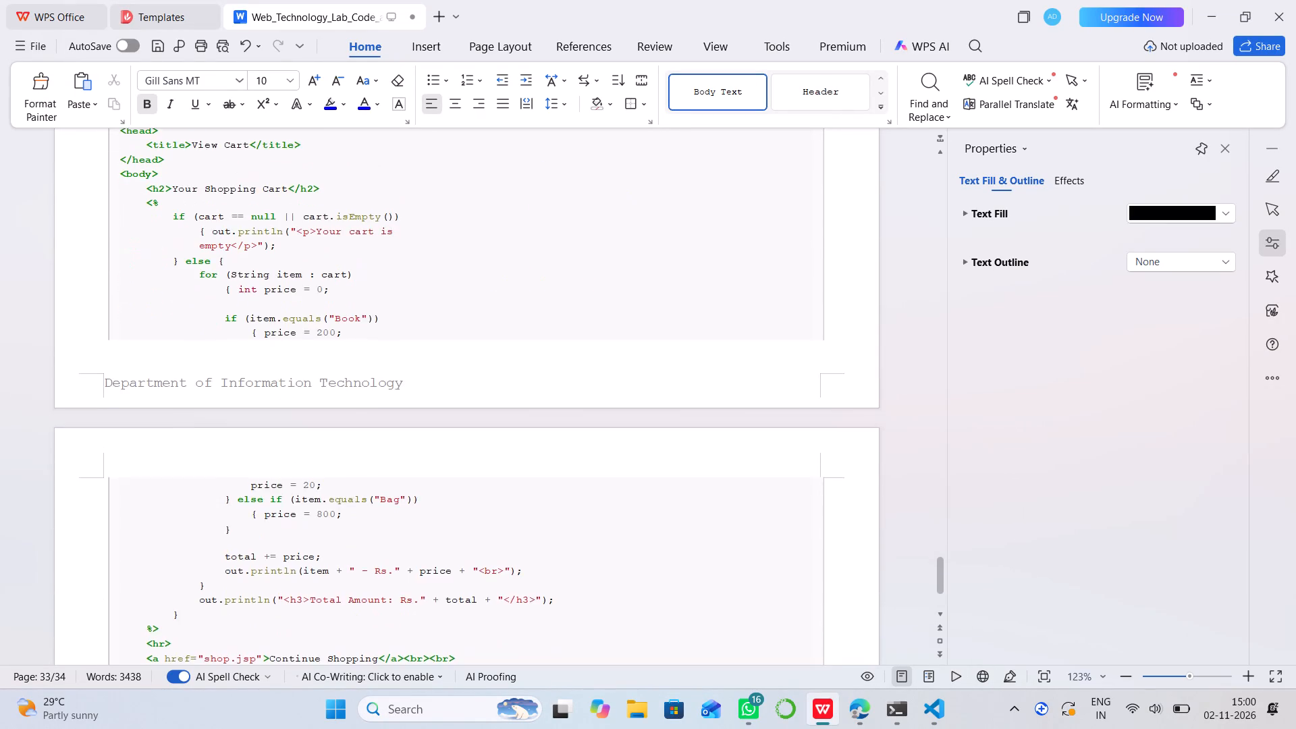
pyautogui.scroll(-4, 531, 505)
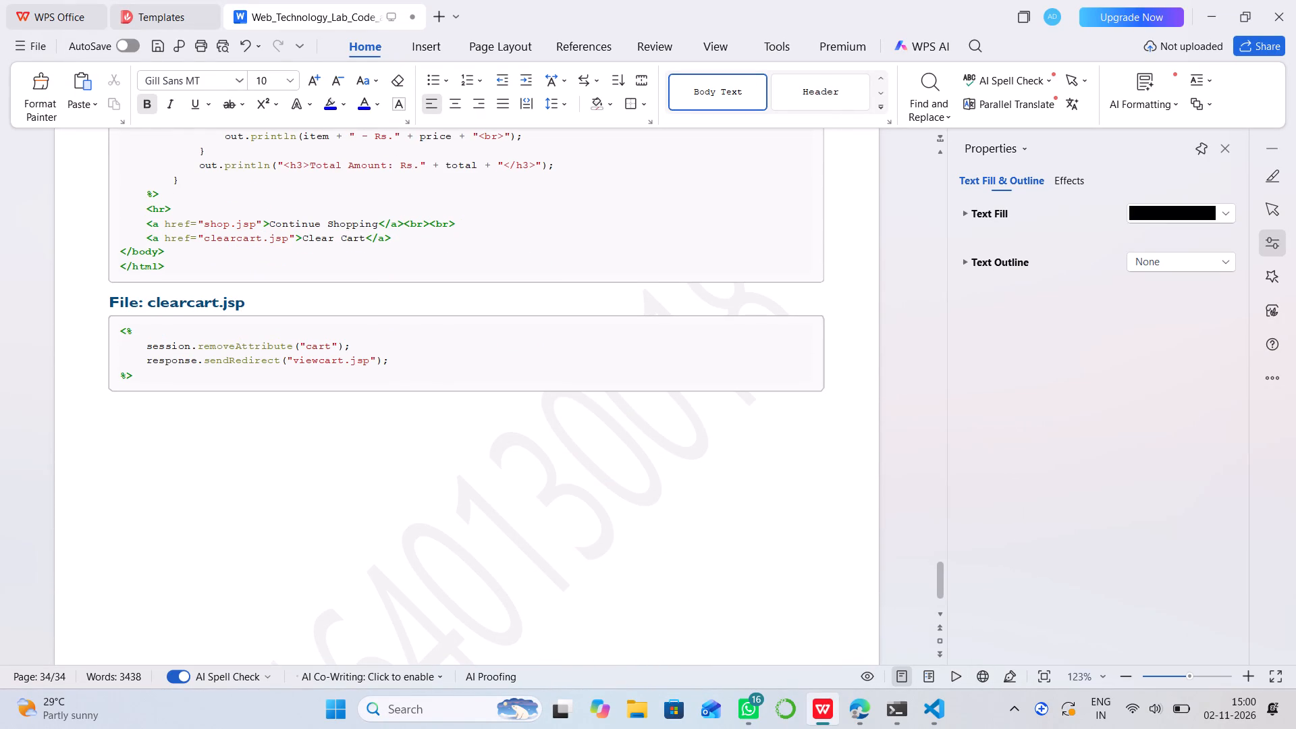
pyautogui.click(129, 439)
pyautogui.click(210, 435)
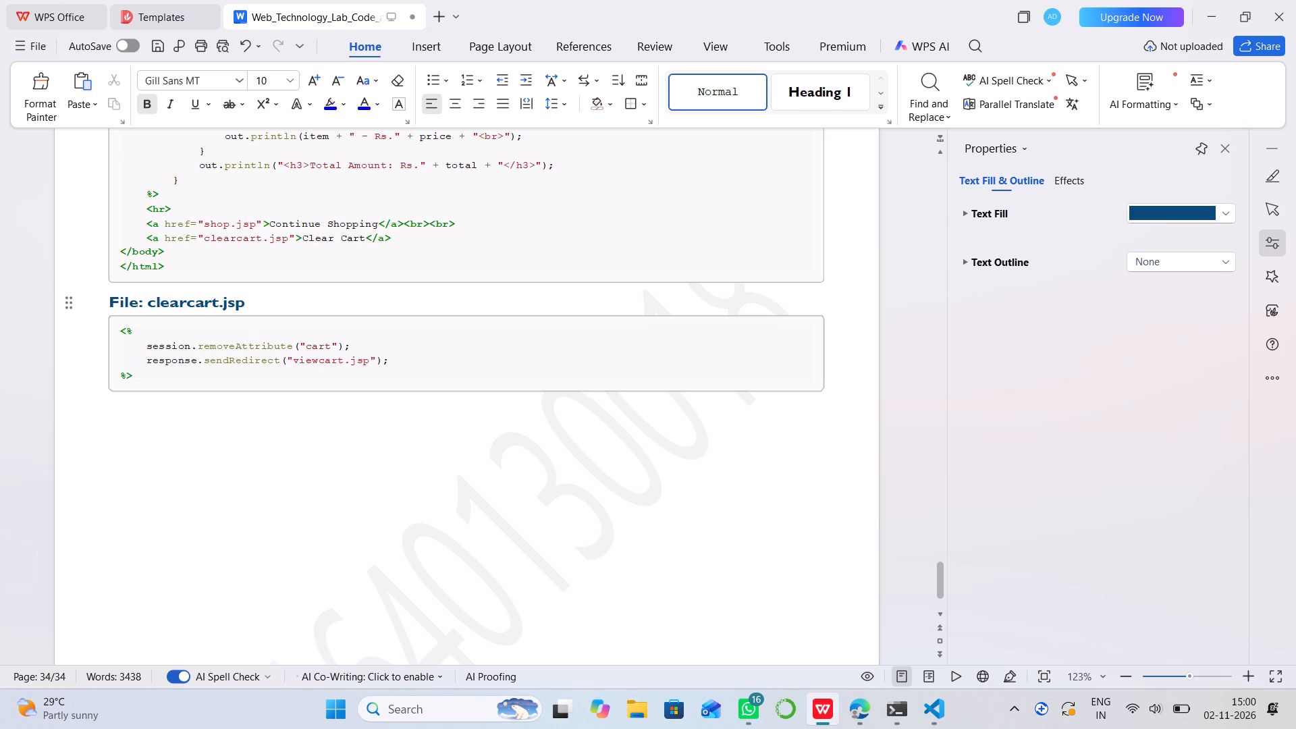
pyautogui.click(292, 306)
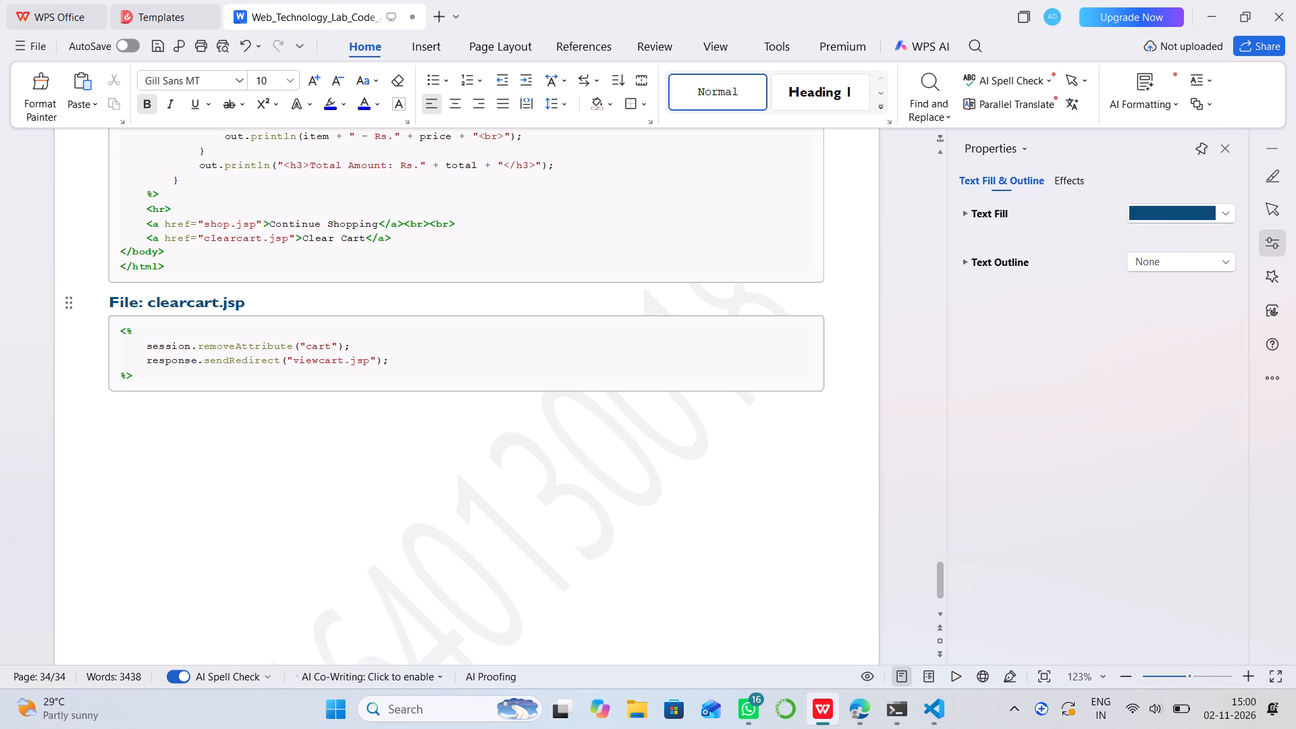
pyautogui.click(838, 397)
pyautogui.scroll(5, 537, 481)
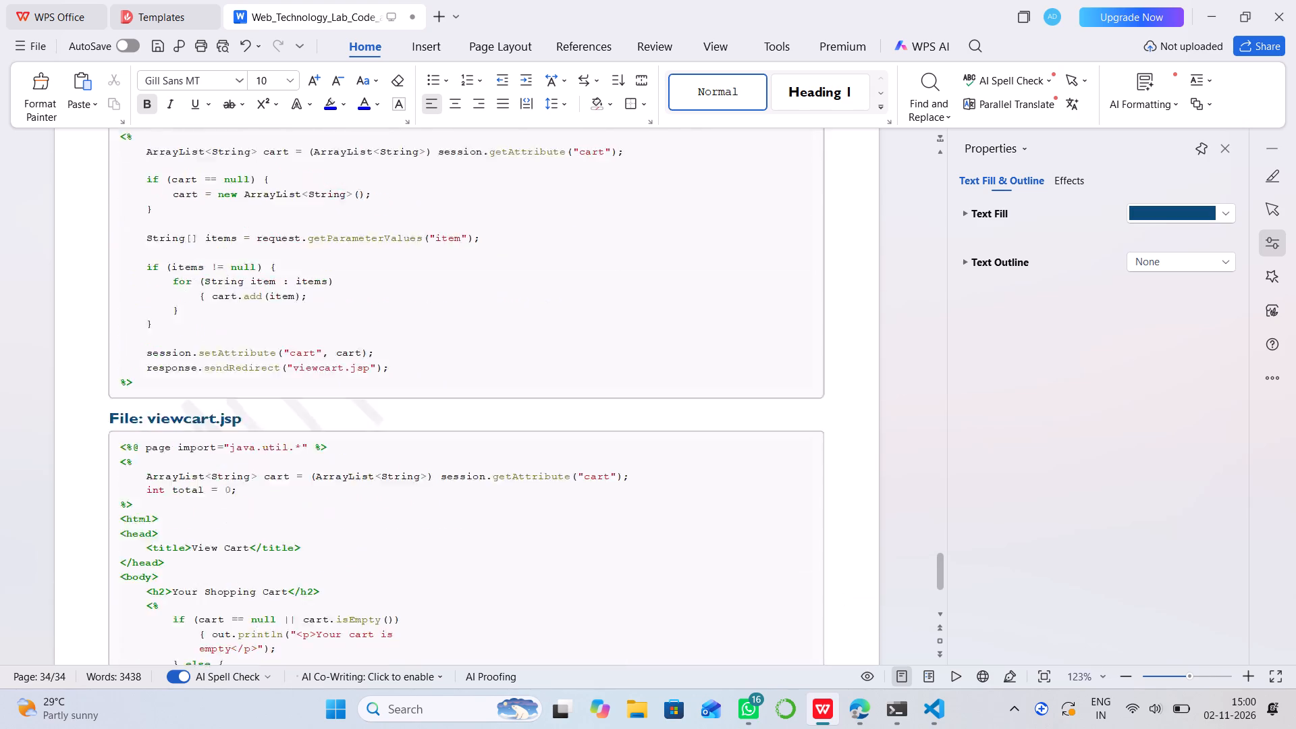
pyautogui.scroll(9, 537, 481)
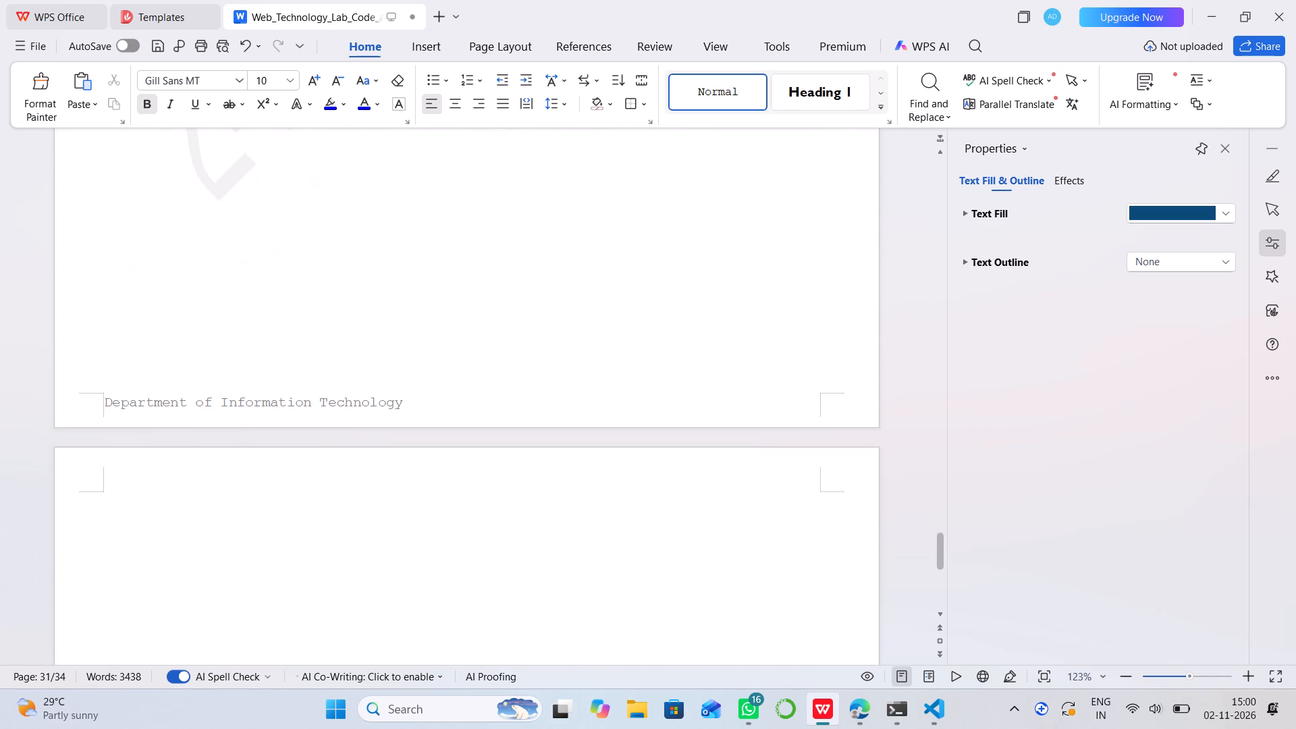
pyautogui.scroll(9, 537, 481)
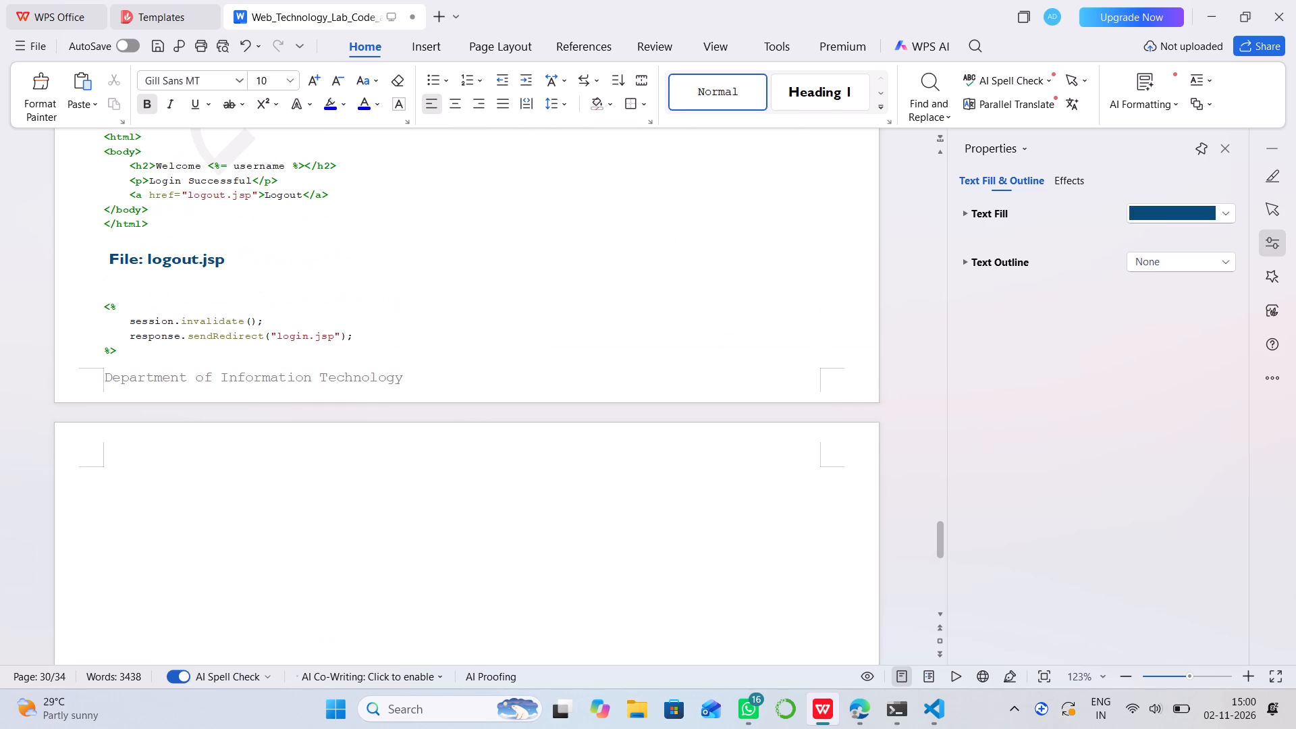
# Place the text cursor on the blank page that follows the logout.jsp code.
pyautogui.click(542, 487)
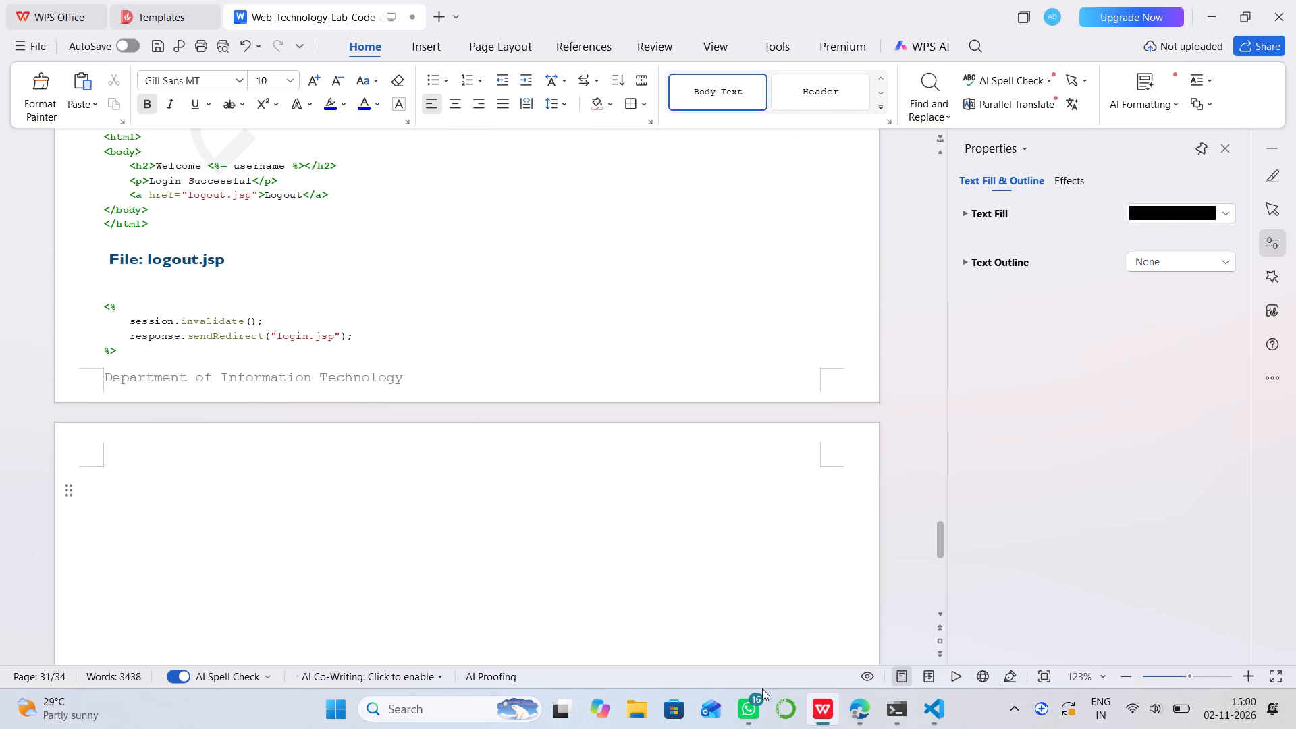
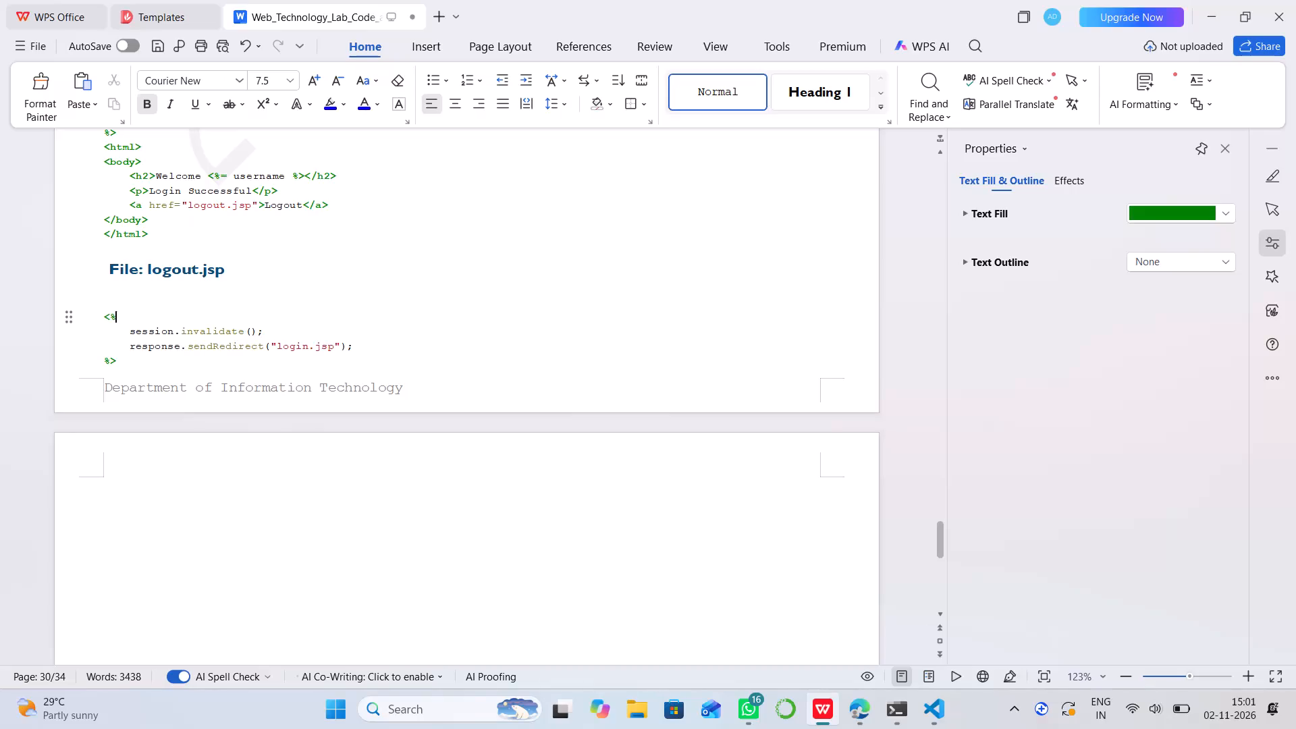
# Remove the extra blank line between the File: logout.jsp heading and its code.
pyautogui.click(113, 294)
pyautogui.press('BackSpace')
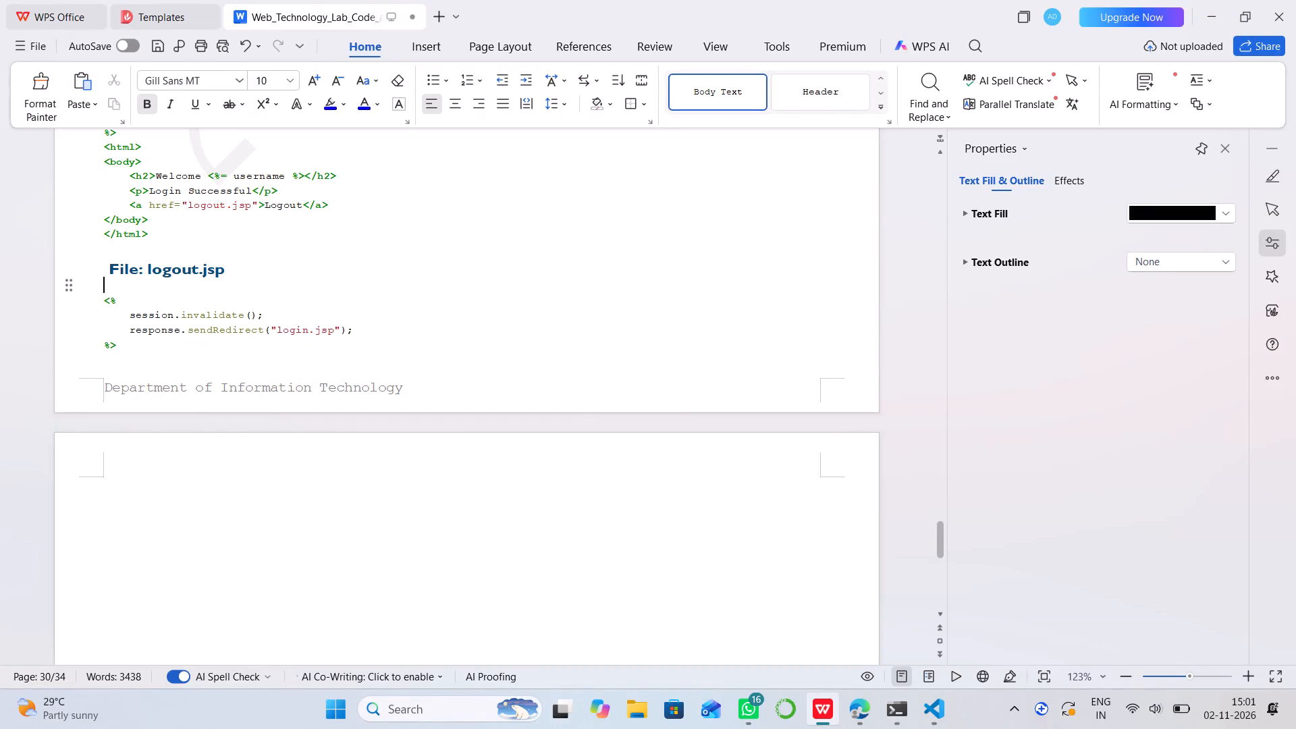
# Review the page layout from the MySQL output screenshot before Experiment 11 through the blank page after the logout.jsp code.
pyautogui.scroll(7, 295, 277)
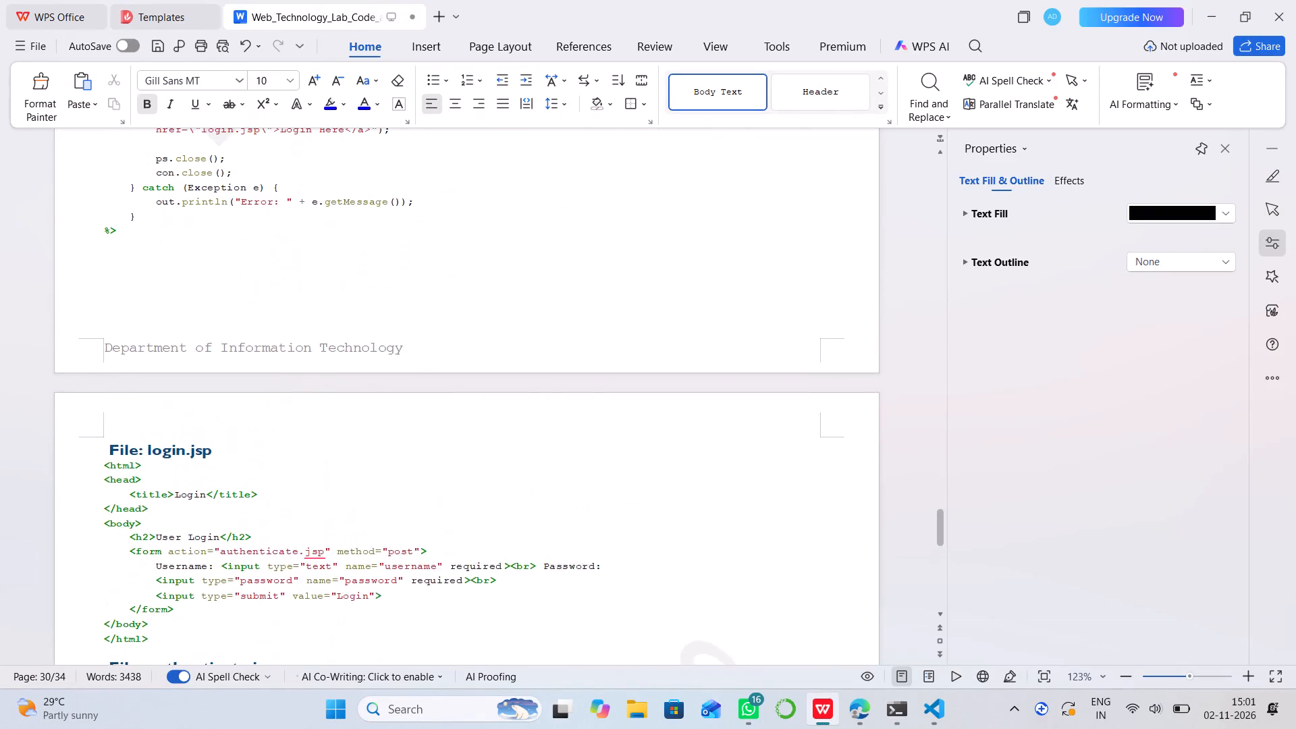
pyautogui.scroll(7, 295, 277)
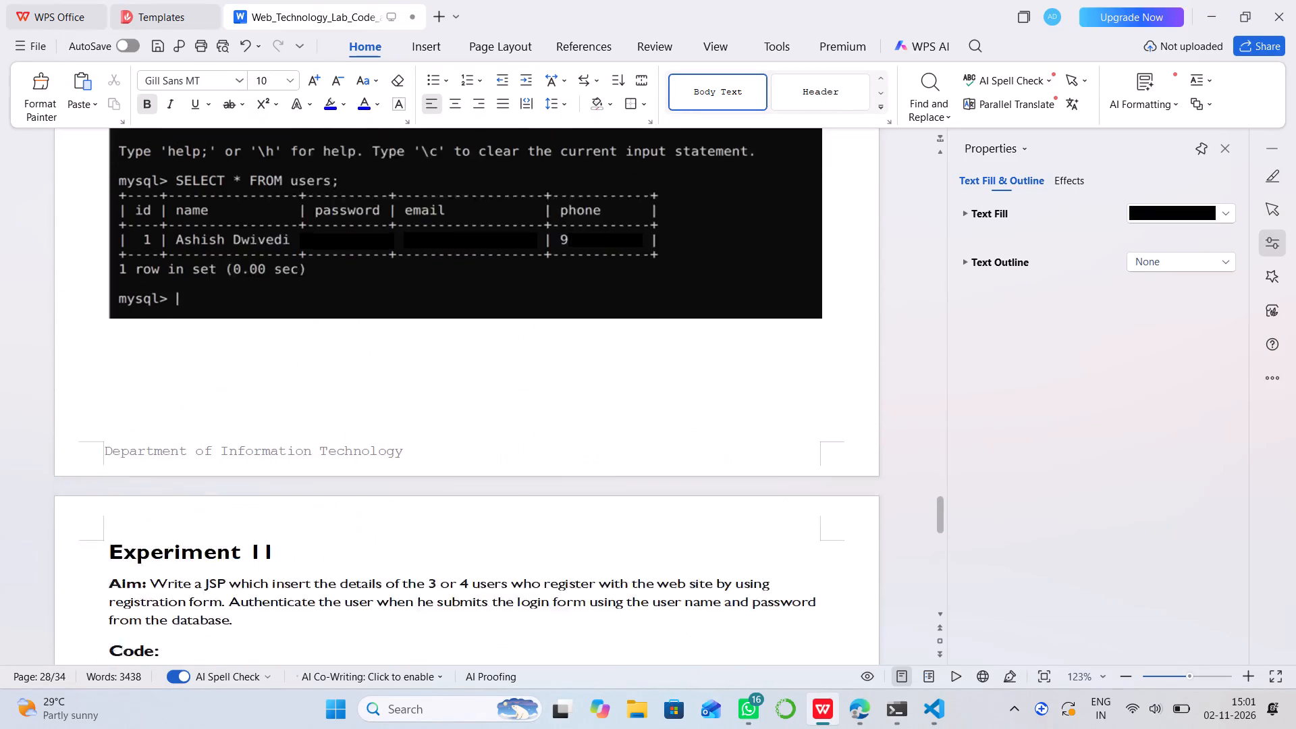
pyautogui.scroll(4, 295, 277)
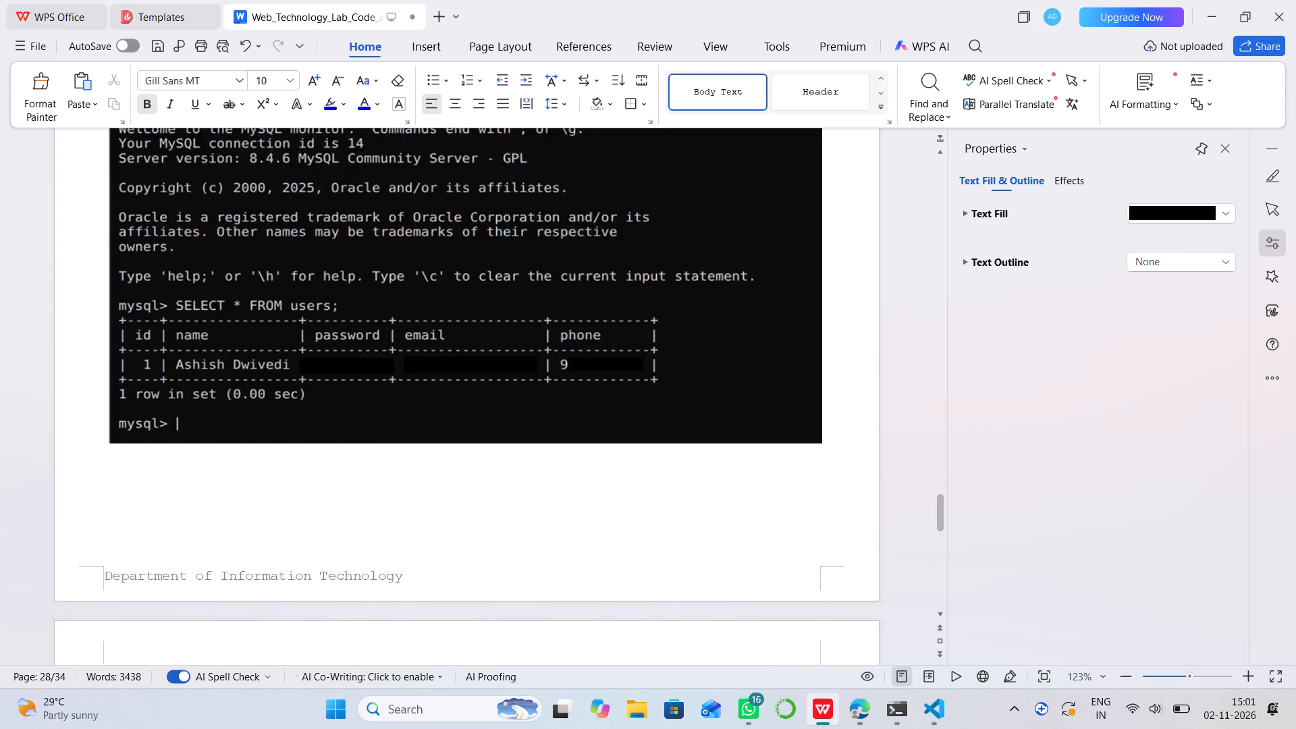
pyautogui.scroll(1, 295, 277)
pyautogui.scroll(-8, 295, 277)
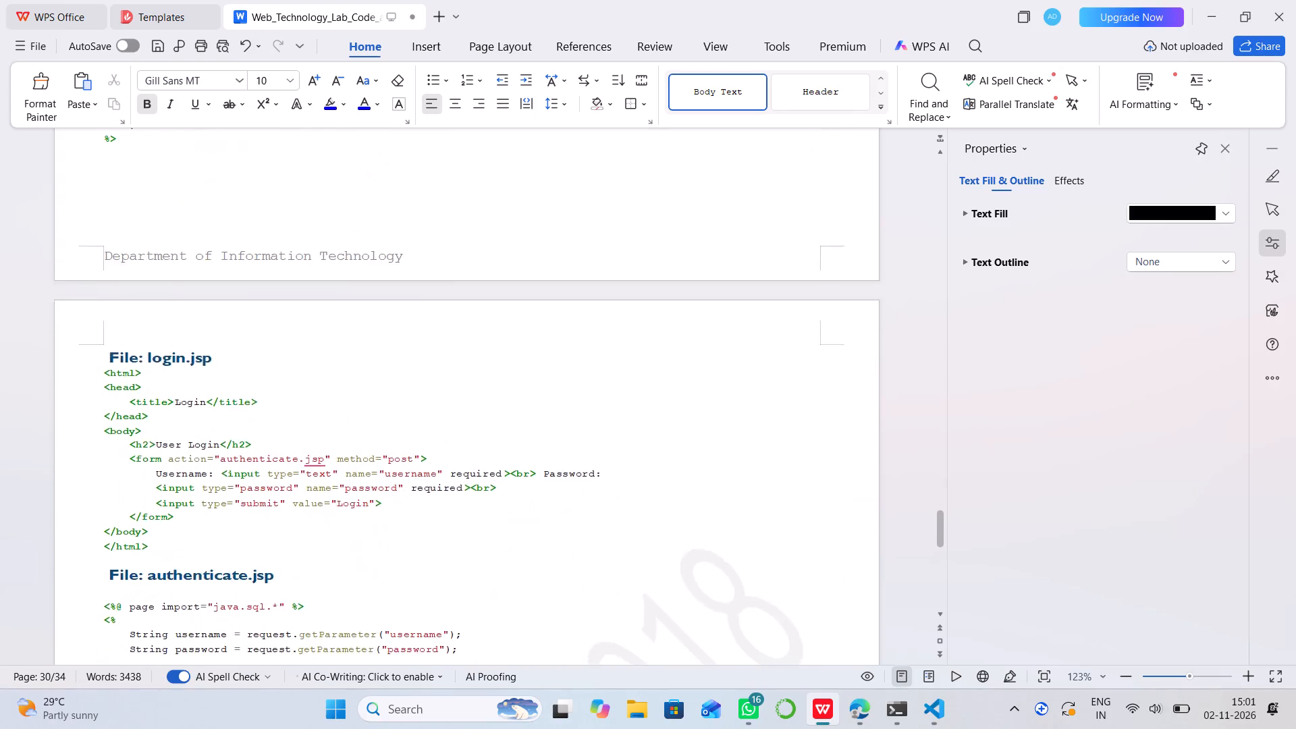
pyautogui.scroll(-11, 295, 277)
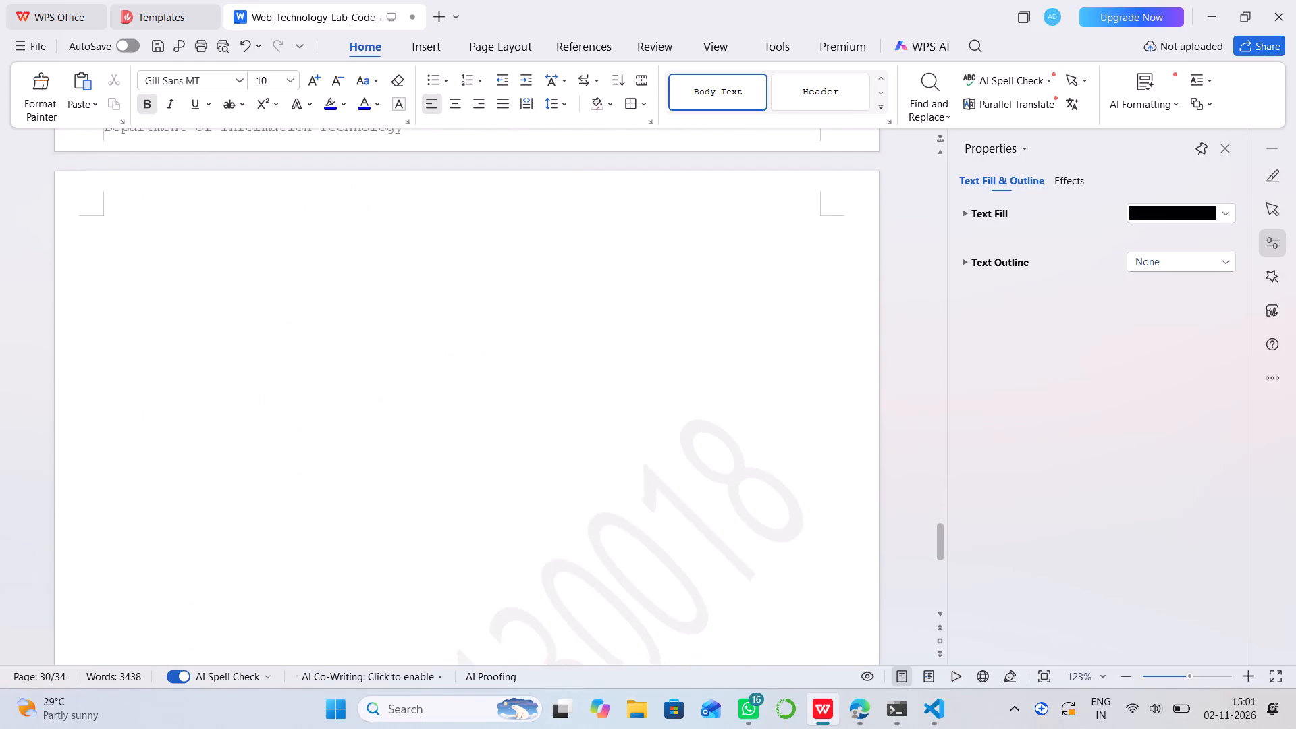
# Place the text cursor at the start of the blank page following the logout.jsp code.
pyautogui.click(197, 245)
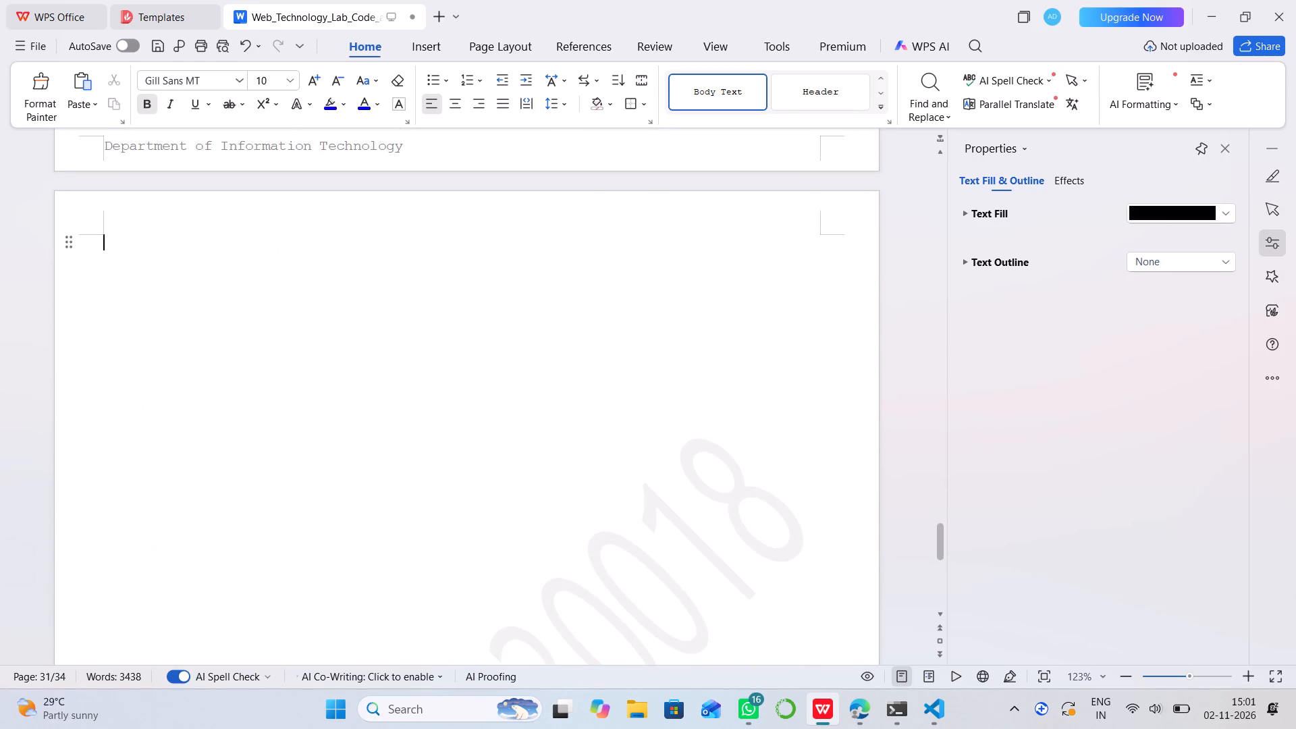
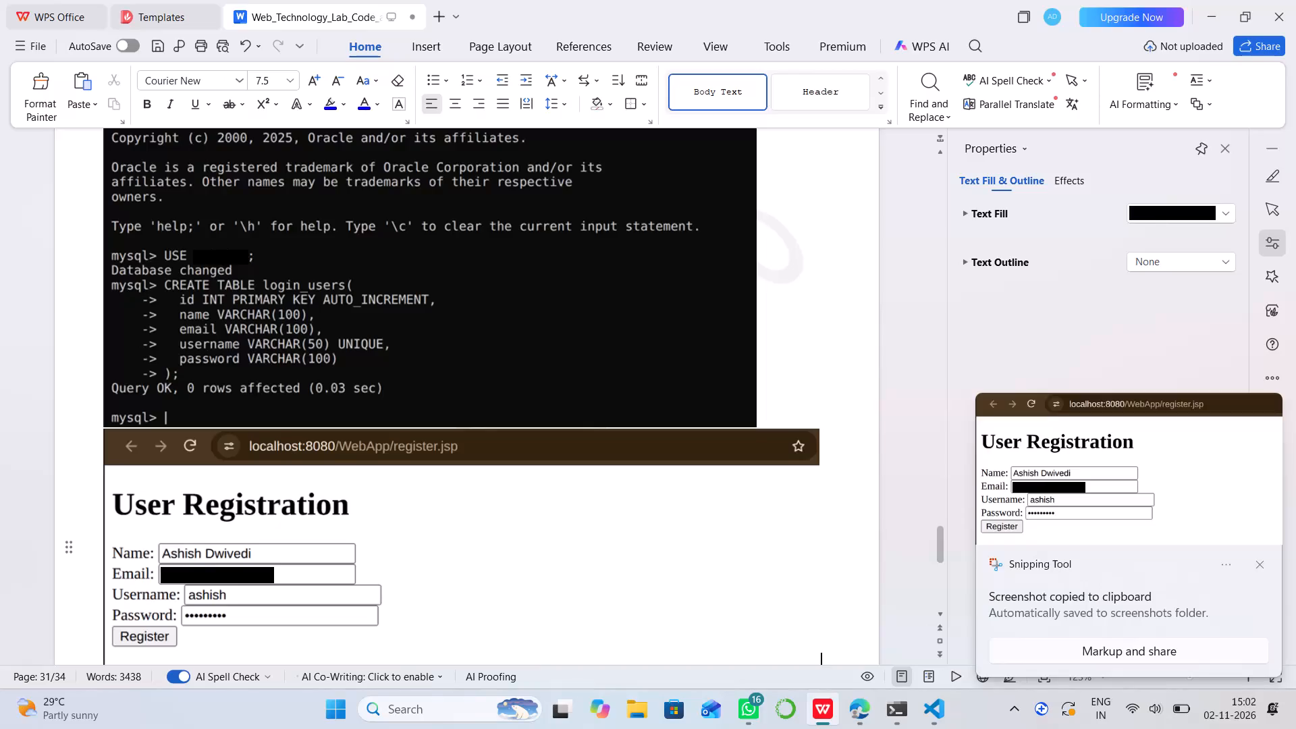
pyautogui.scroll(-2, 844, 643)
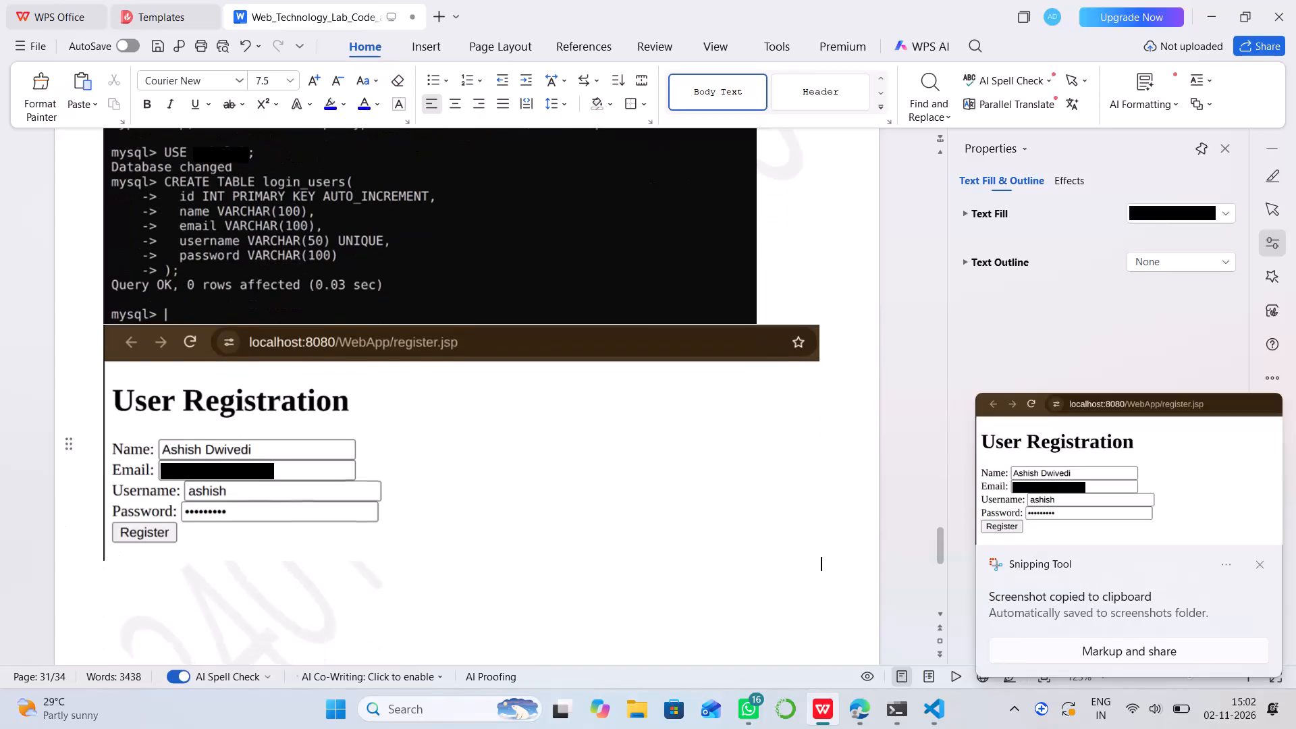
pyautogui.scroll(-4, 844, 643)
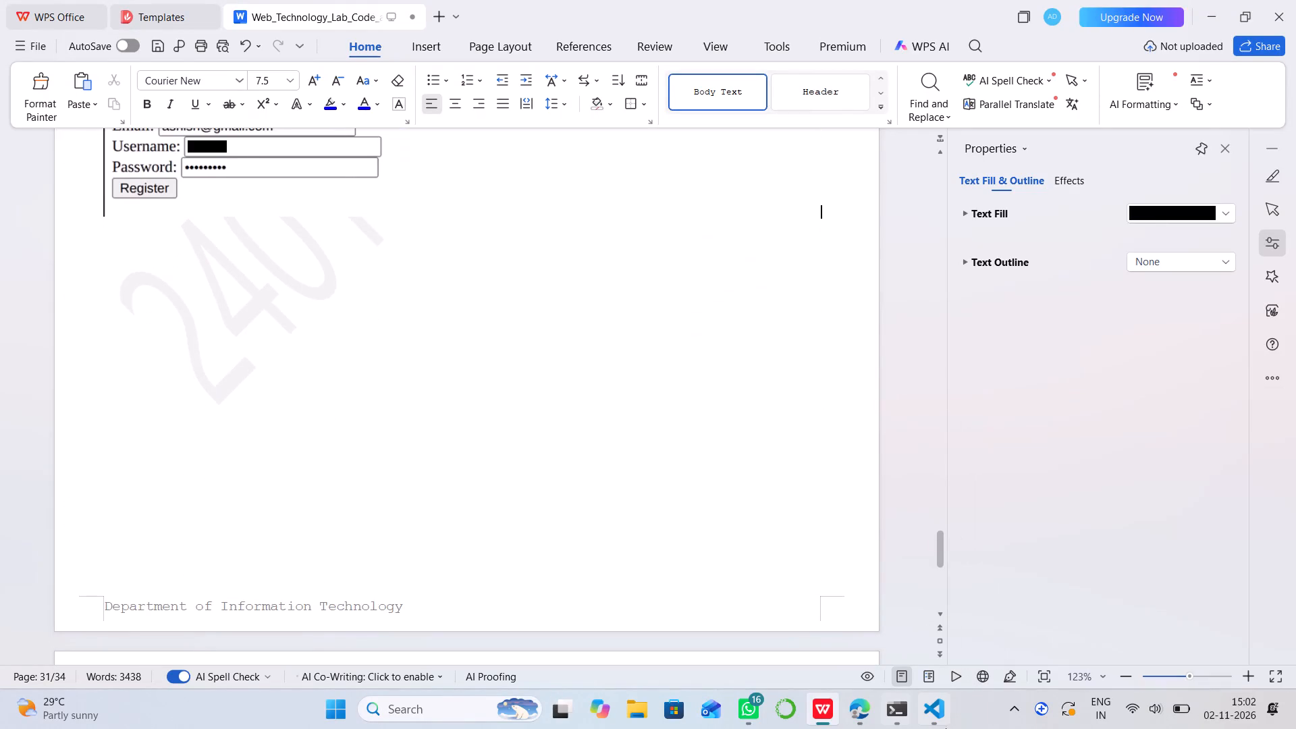
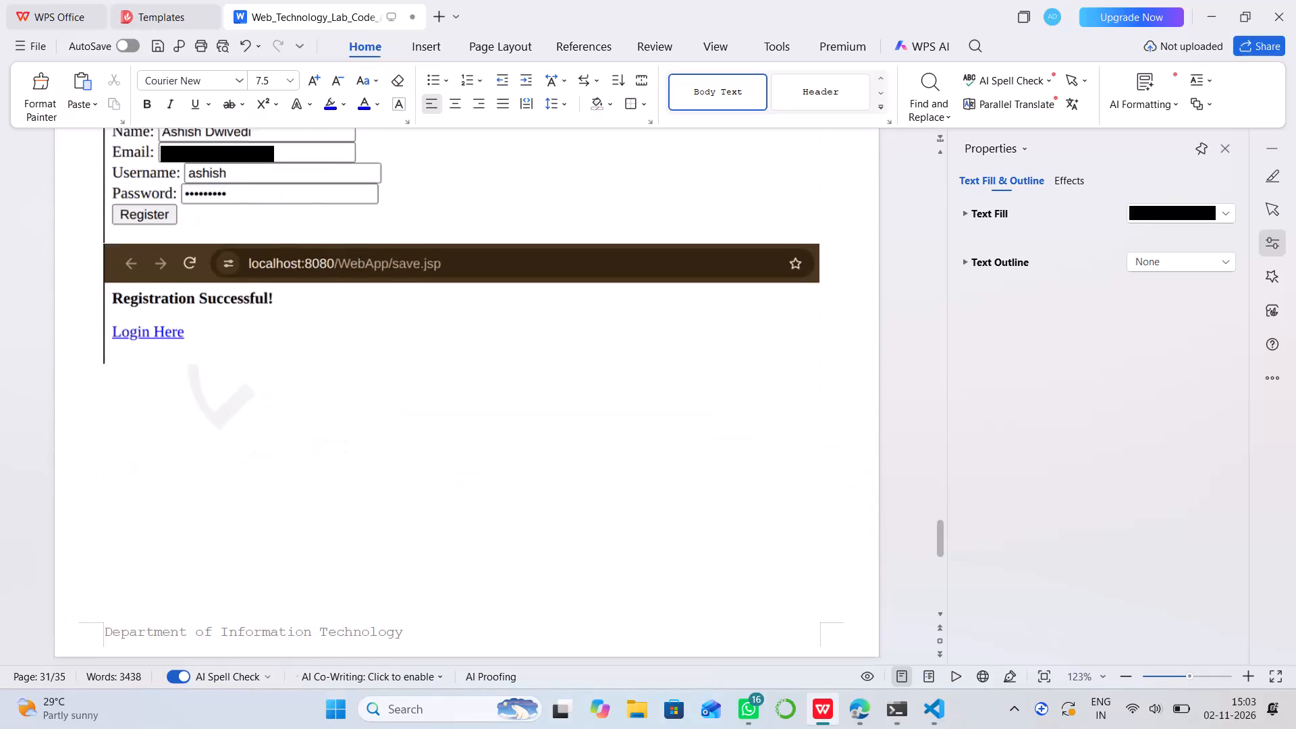
# Resize the CREATE TABLE login_users terminal screenshot to 4.14 in high and 7.20 in wide, spanning the text width.
pyautogui.scroll(1, 472, 478)
pyautogui.click(472, 478)
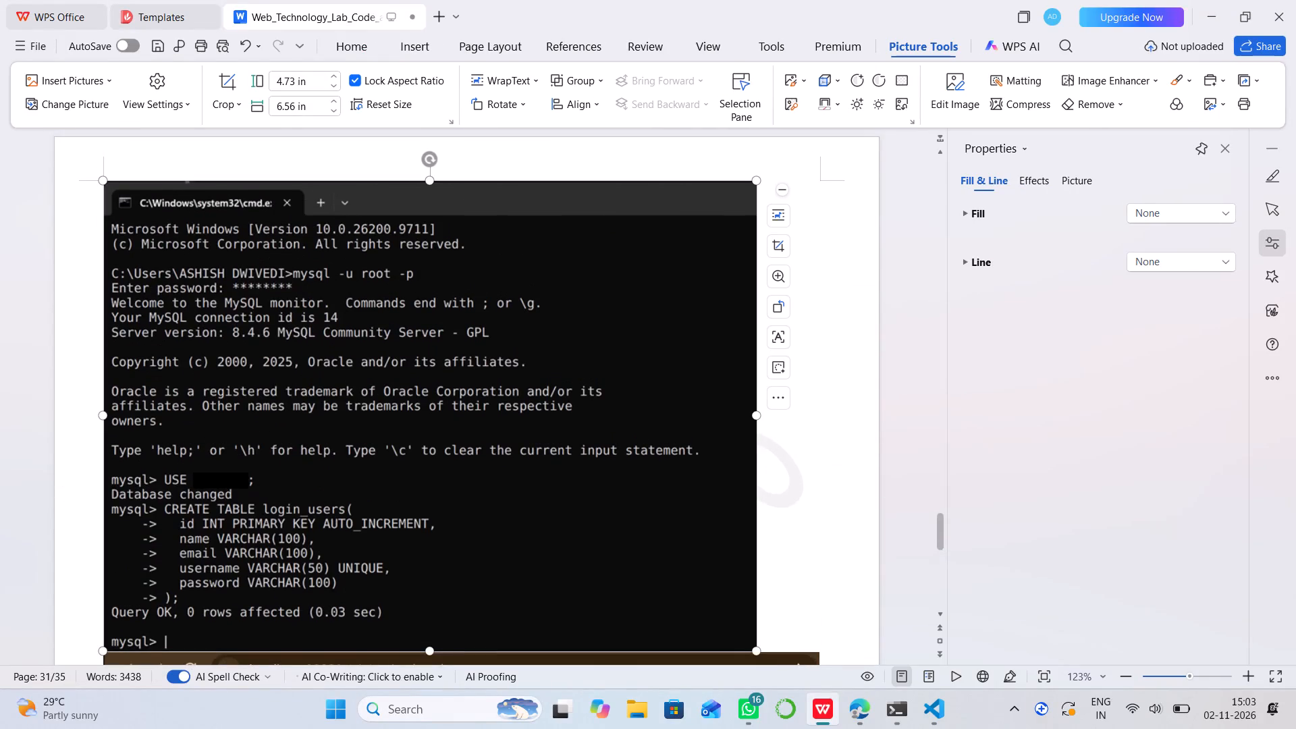
pyautogui.moveTo(754, 649); pyautogui.dragTo(674, 542)
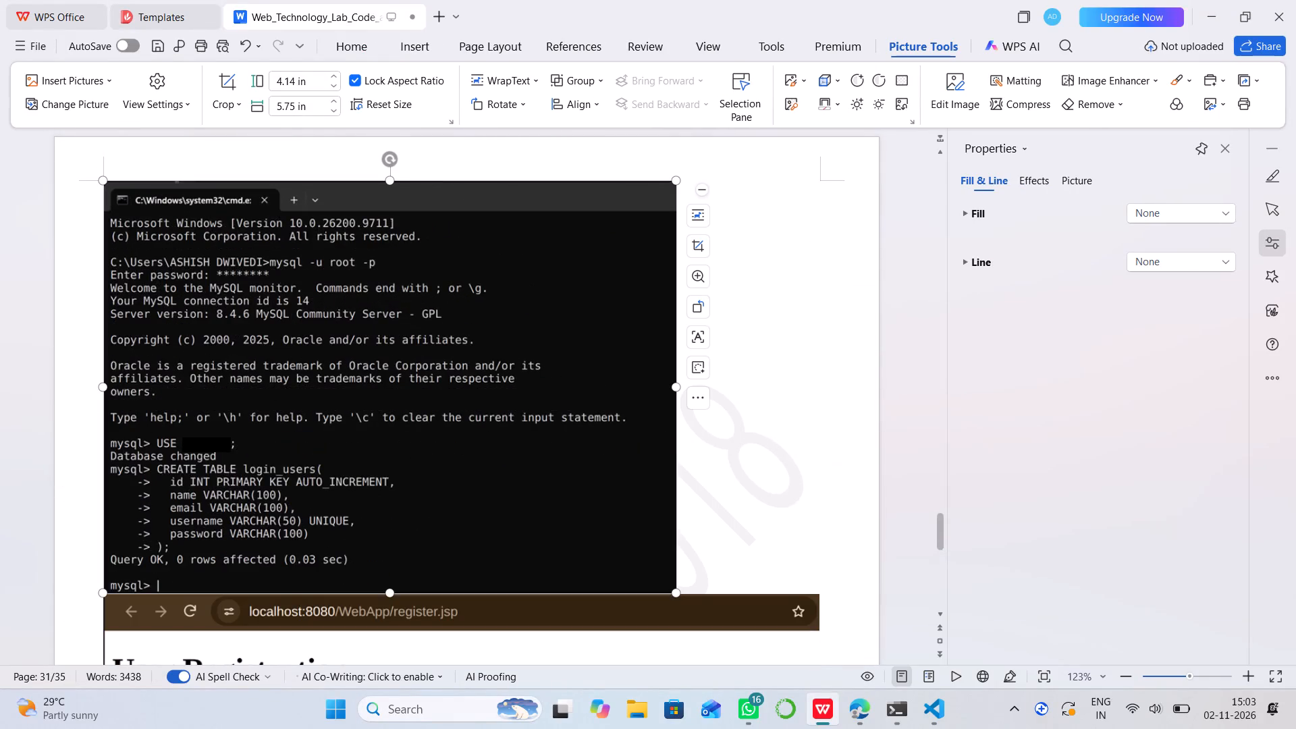
pyautogui.moveTo(675, 387); pyautogui.dragTo(819, 378)
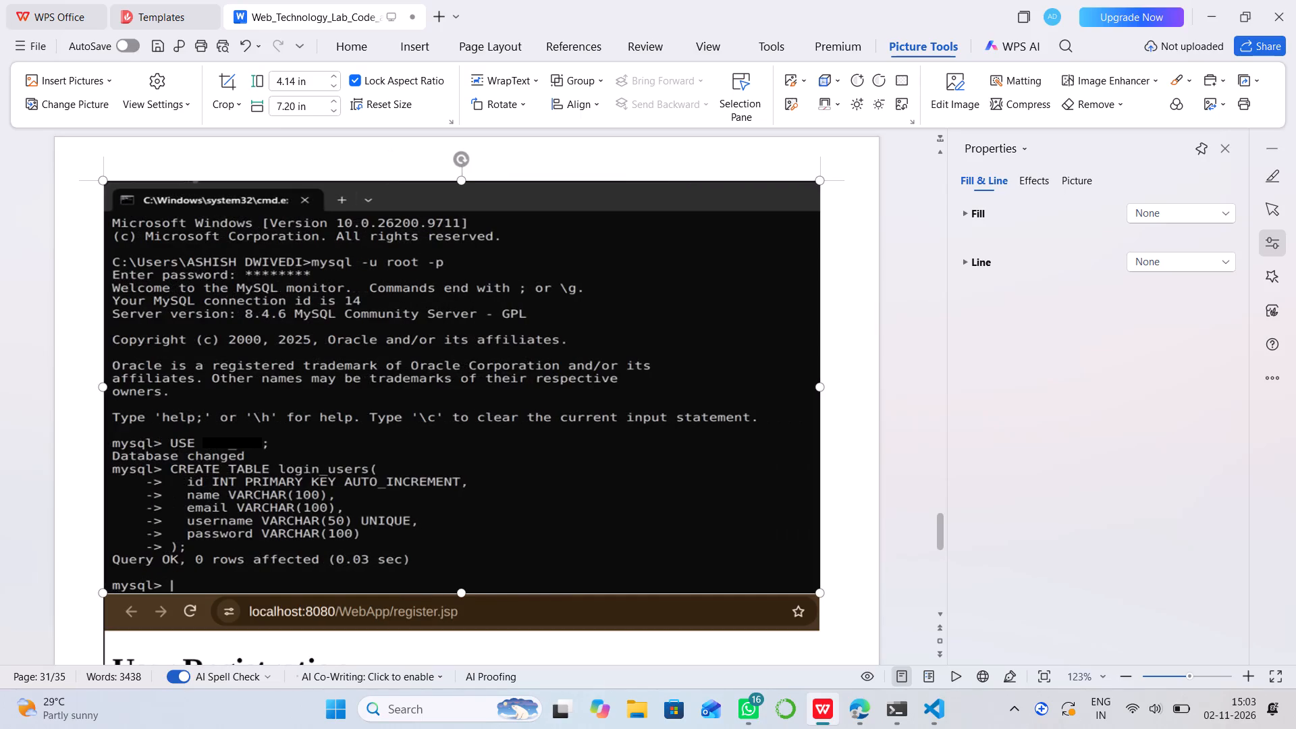
# Reduce only the height of the save.jsp registration-success screenshot to 0.89 in, keeping its width.
pyautogui.scroll(2, 707, 381)
pyautogui.scroll(-1, 707, 381)
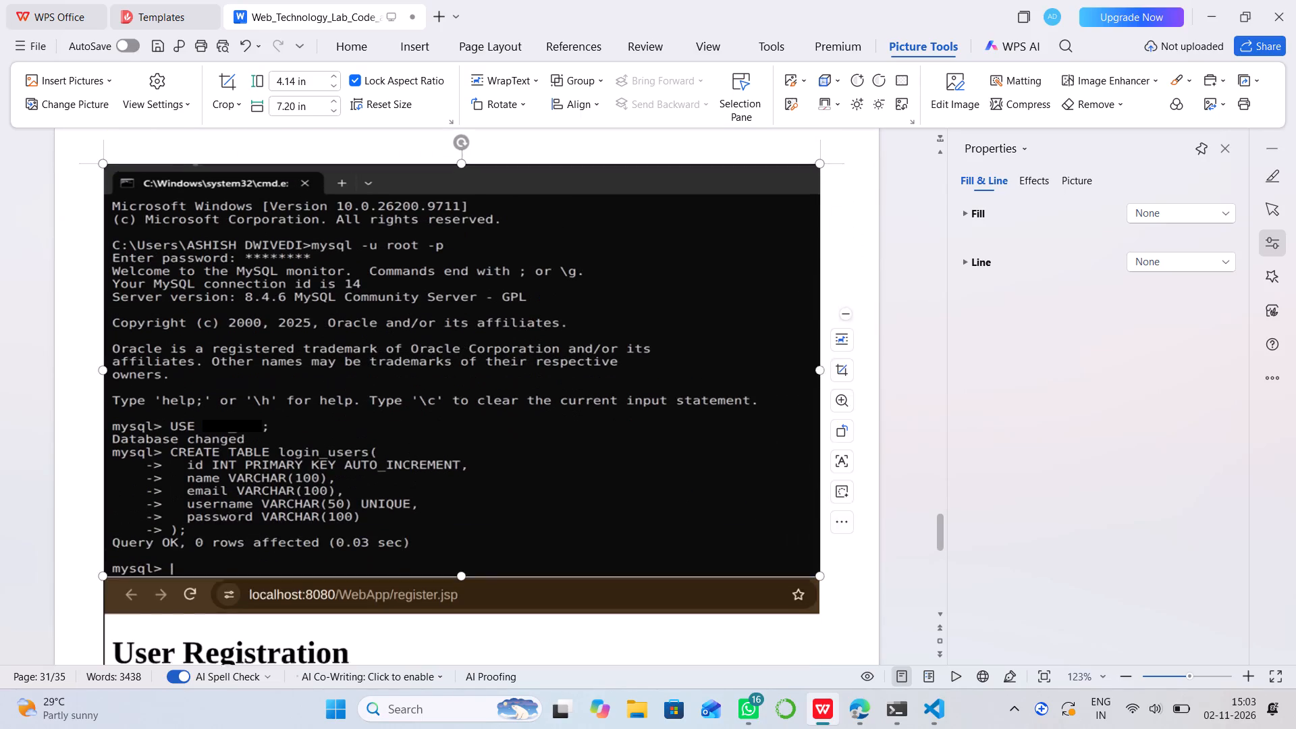
pyautogui.scroll(-7, 707, 381)
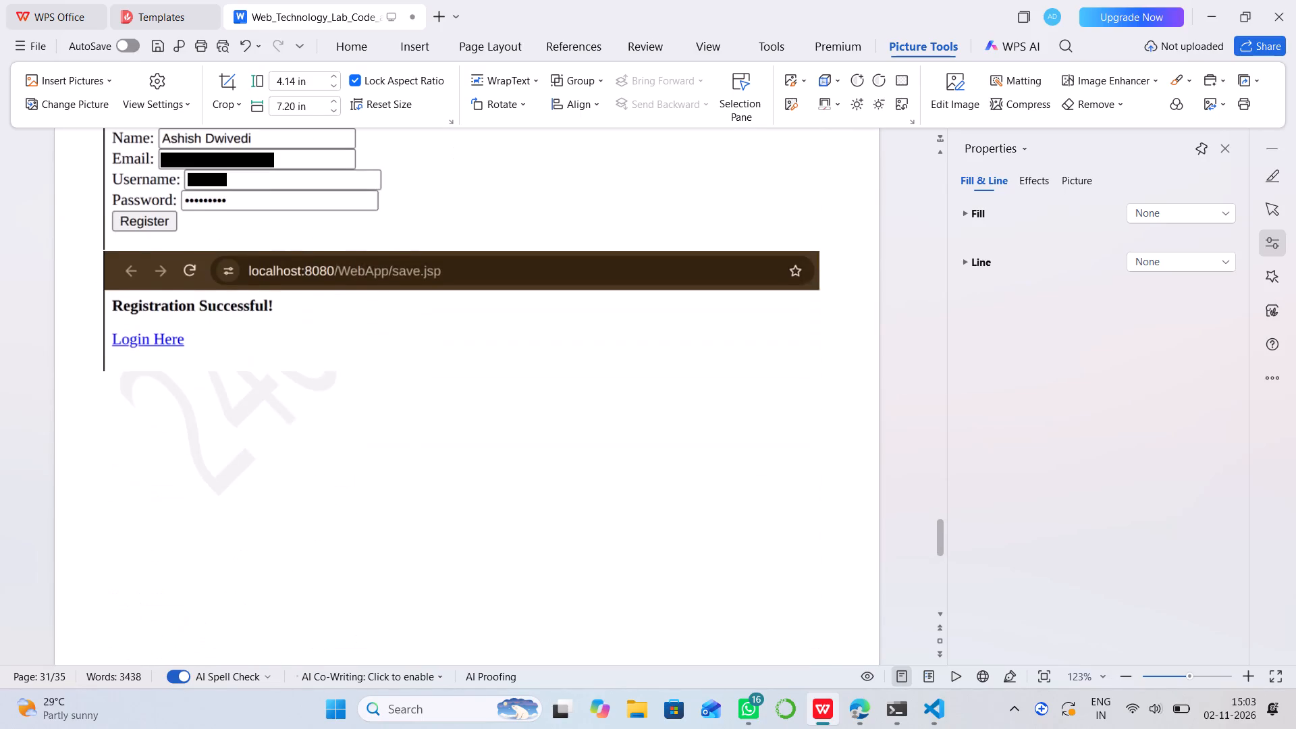
pyautogui.click(571, 347)
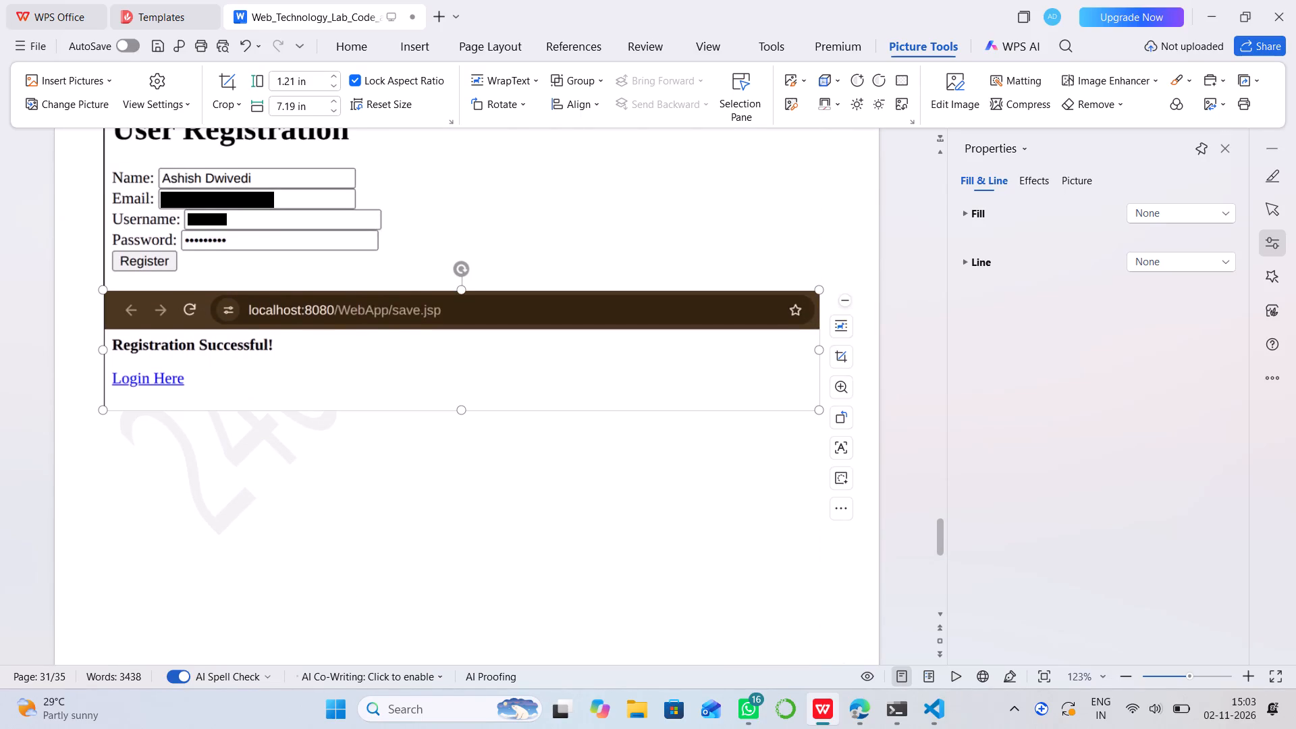
pyautogui.moveTo(460, 408); pyautogui.dragTo(459, 377)
# Reduce only the height of the register.jsp User Registration screenshot to 1.75 in, keeping its width.
pyautogui.scroll(1, 435, 319)
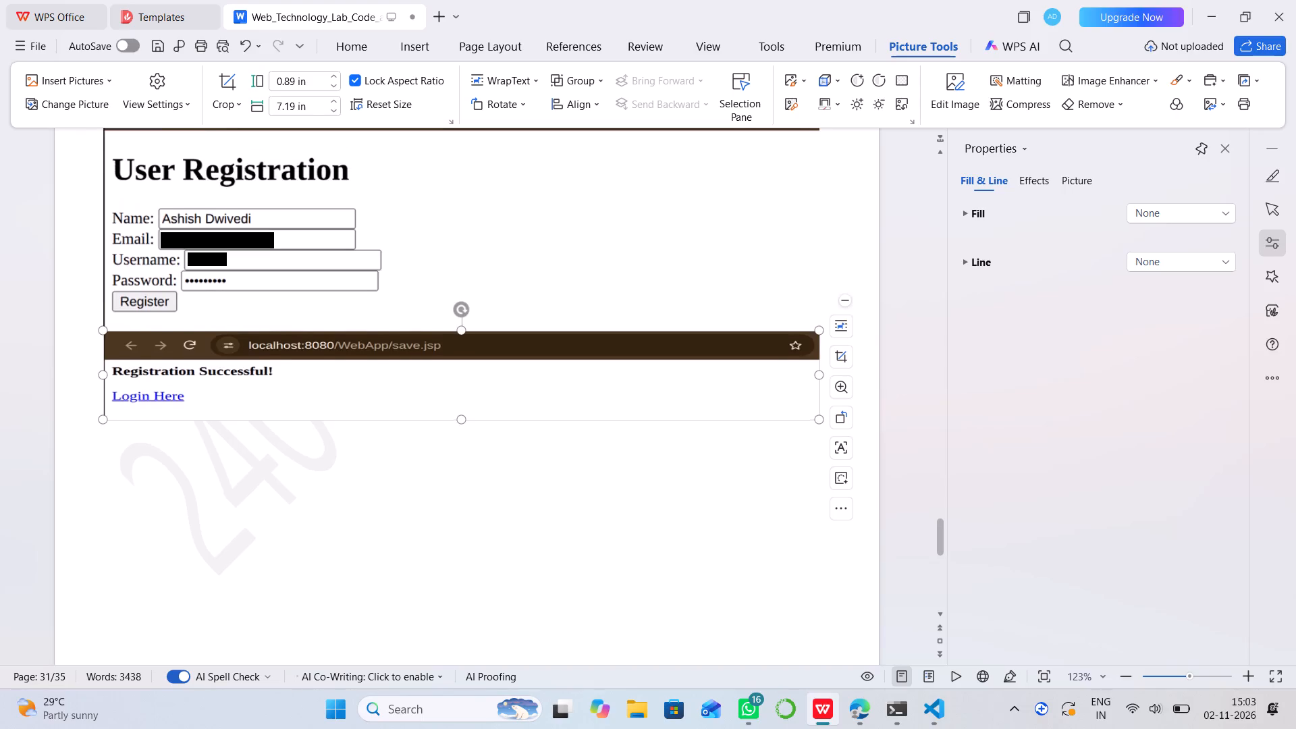
pyautogui.scroll(1, 435, 319)
pyautogui.click(426, 283)
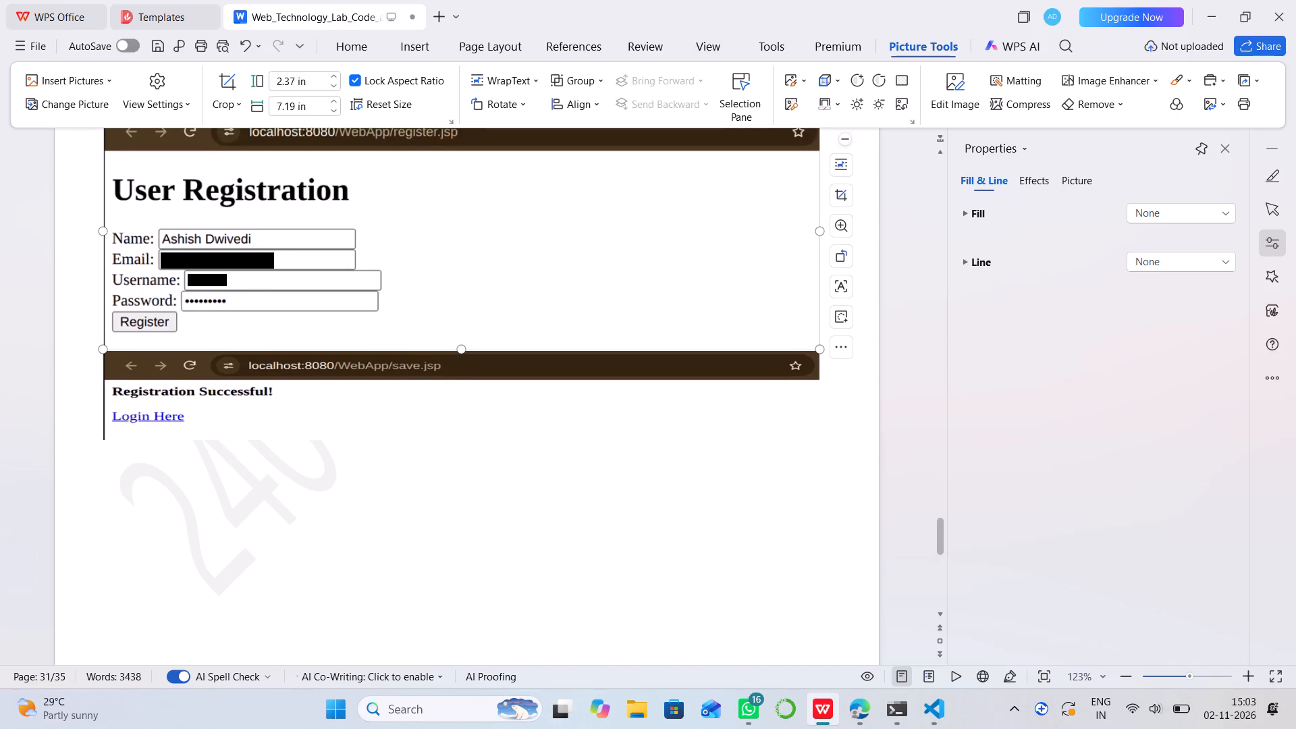
pyautogui.moveTo(461, 349); pyautogui.dragTo(449, 288)
# Reduce only the height of the SELECT * FROM login_users terminal screenshot to 3.65 in.
pyautogui.scroll(3, 409, 255)
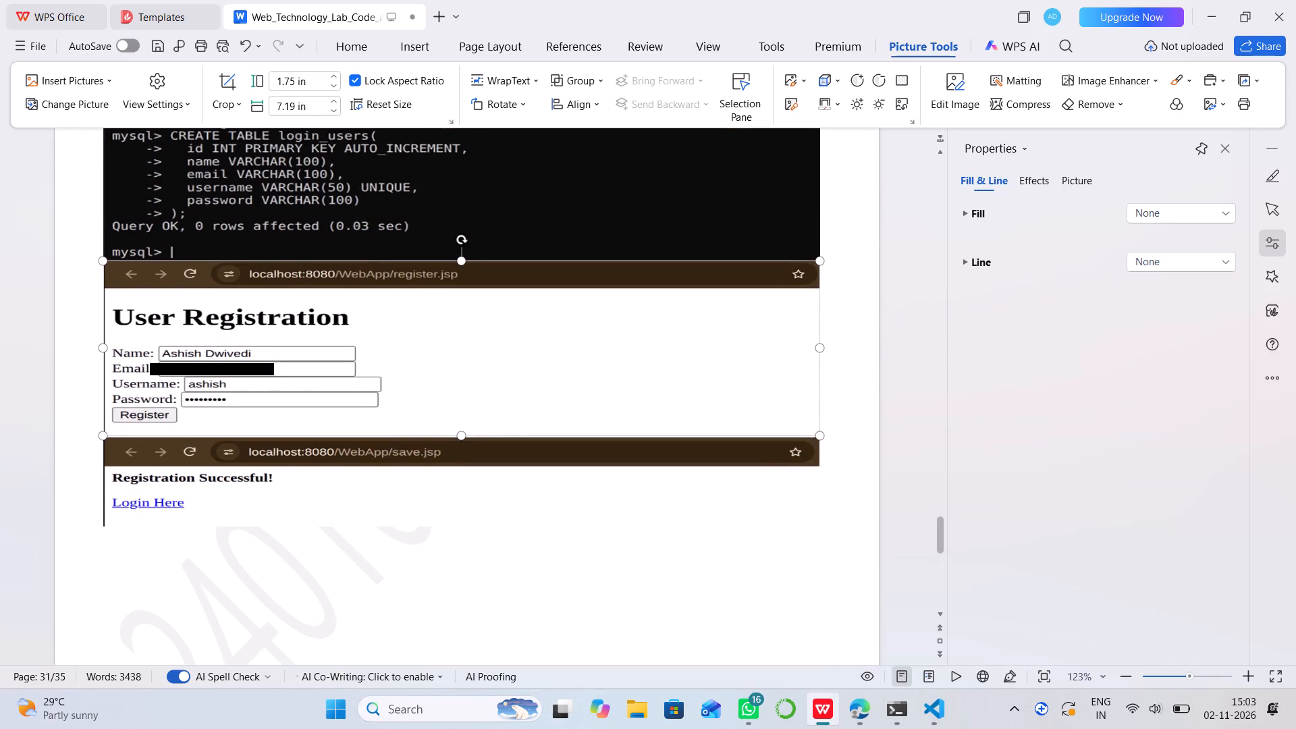
pyautogui.scroll(1, 409, 255)
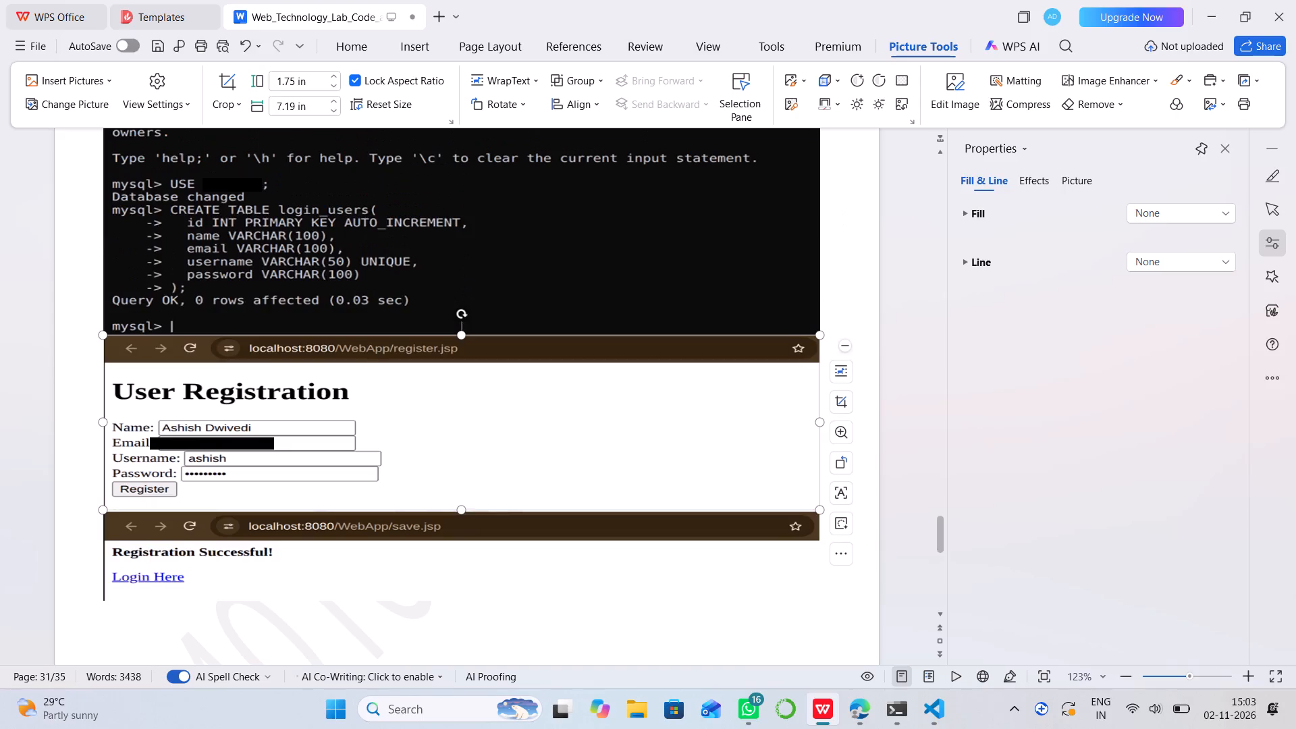
pyautogui.scroll(-1, 409, 255)
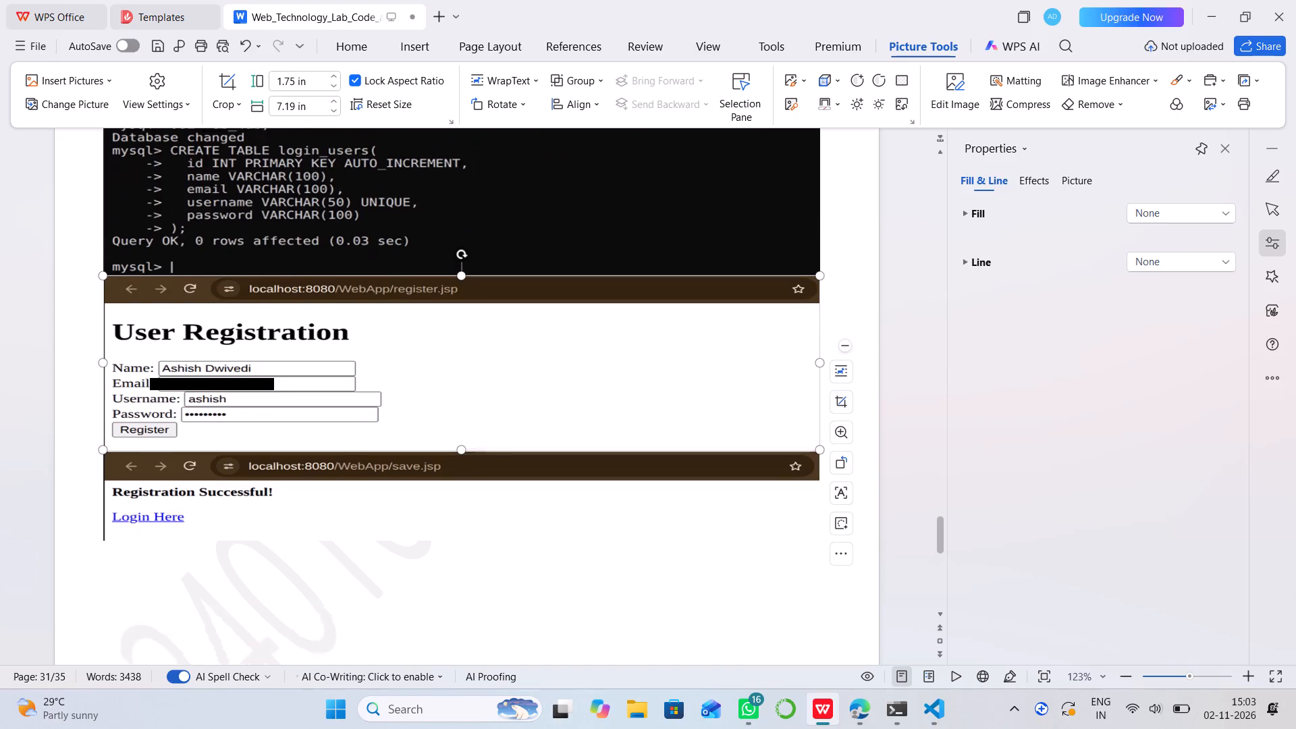
pyautogui.scroll(-7, 409, 255)
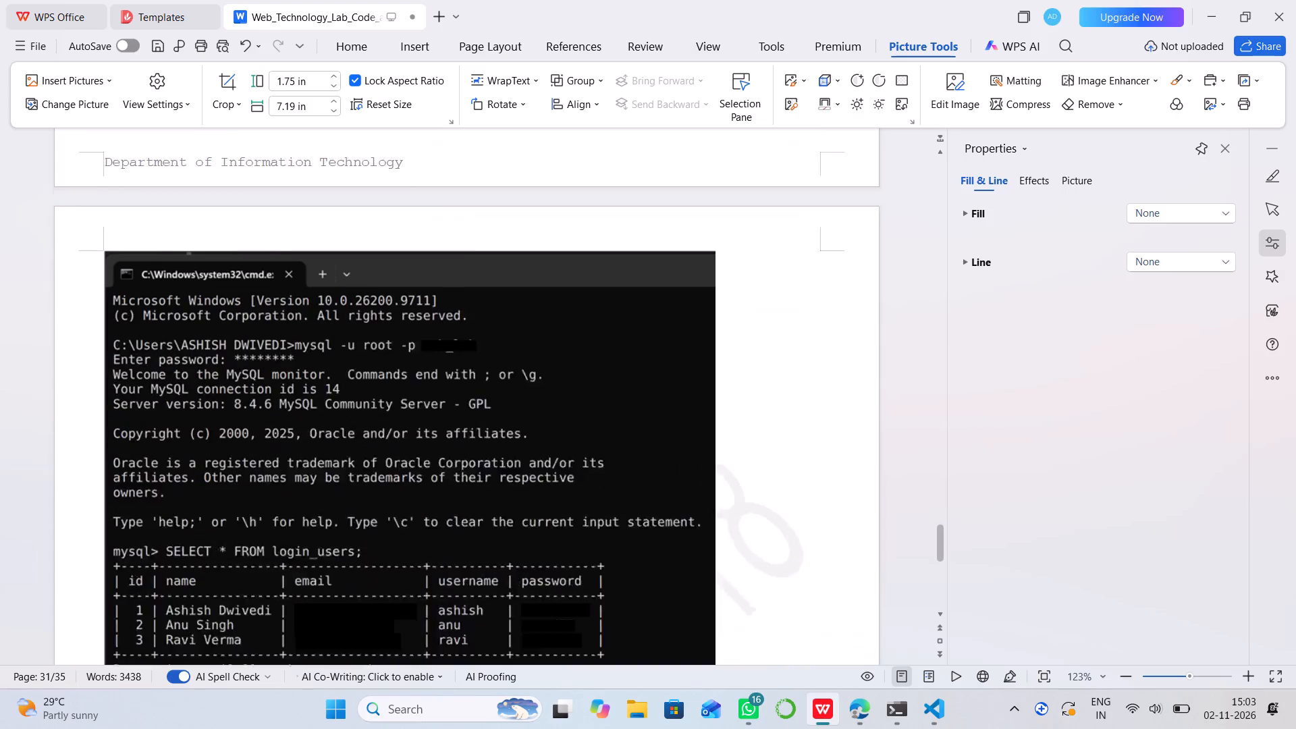
pyautogui.scroll(-1, 409, 255)
pyautogui.click(406, 434)
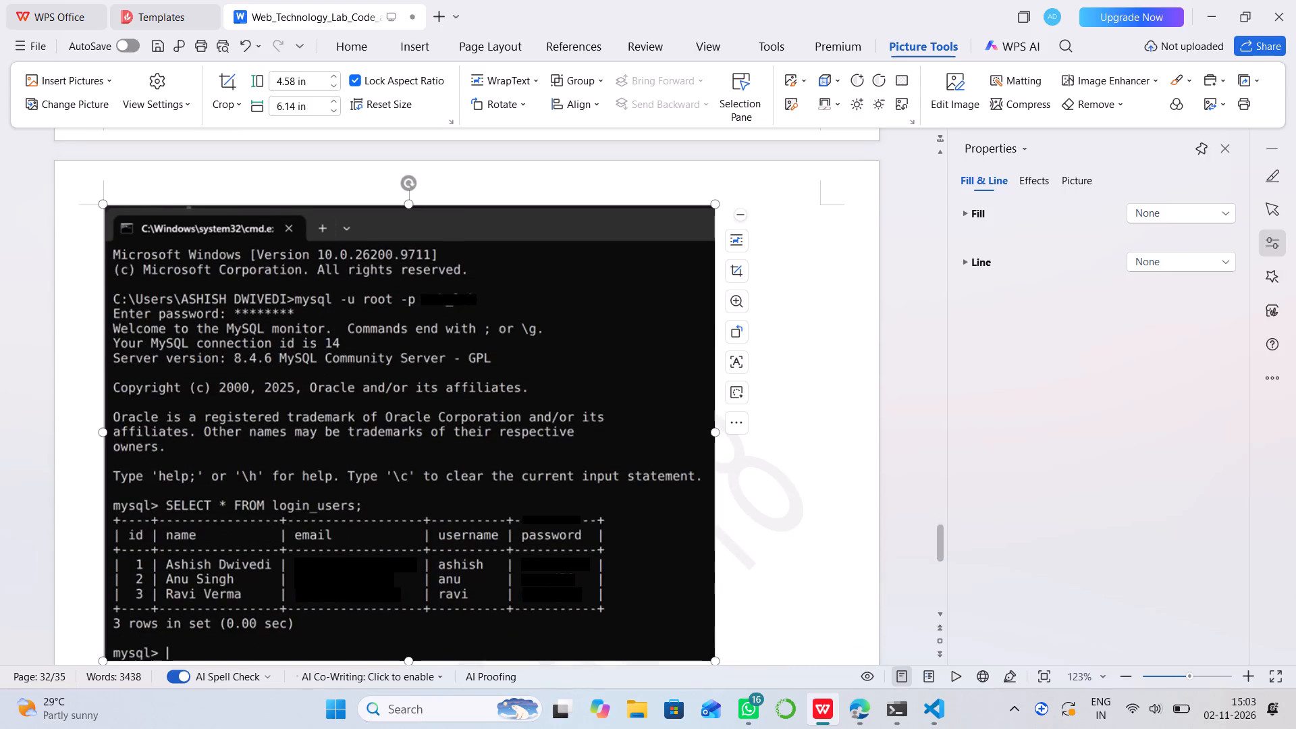
pyautogui.moveTo(406, 659); pyautogui.dragTo(396, 566)
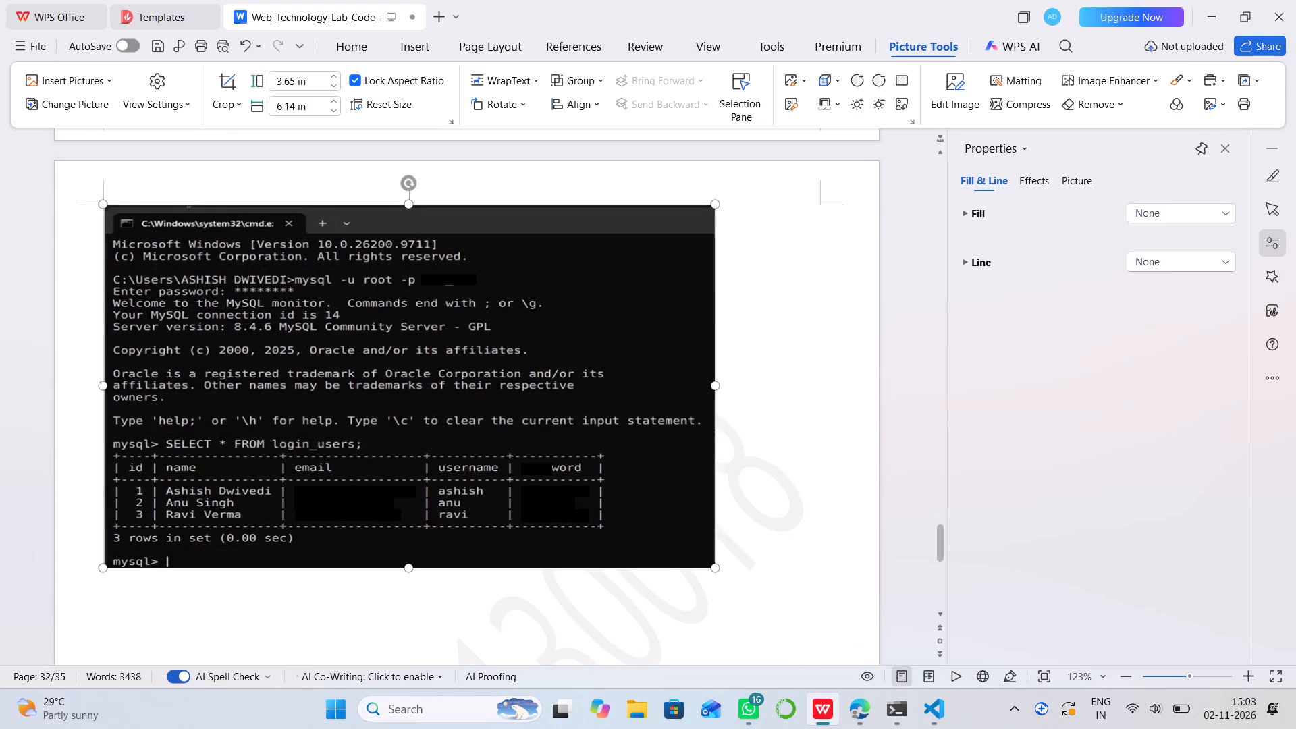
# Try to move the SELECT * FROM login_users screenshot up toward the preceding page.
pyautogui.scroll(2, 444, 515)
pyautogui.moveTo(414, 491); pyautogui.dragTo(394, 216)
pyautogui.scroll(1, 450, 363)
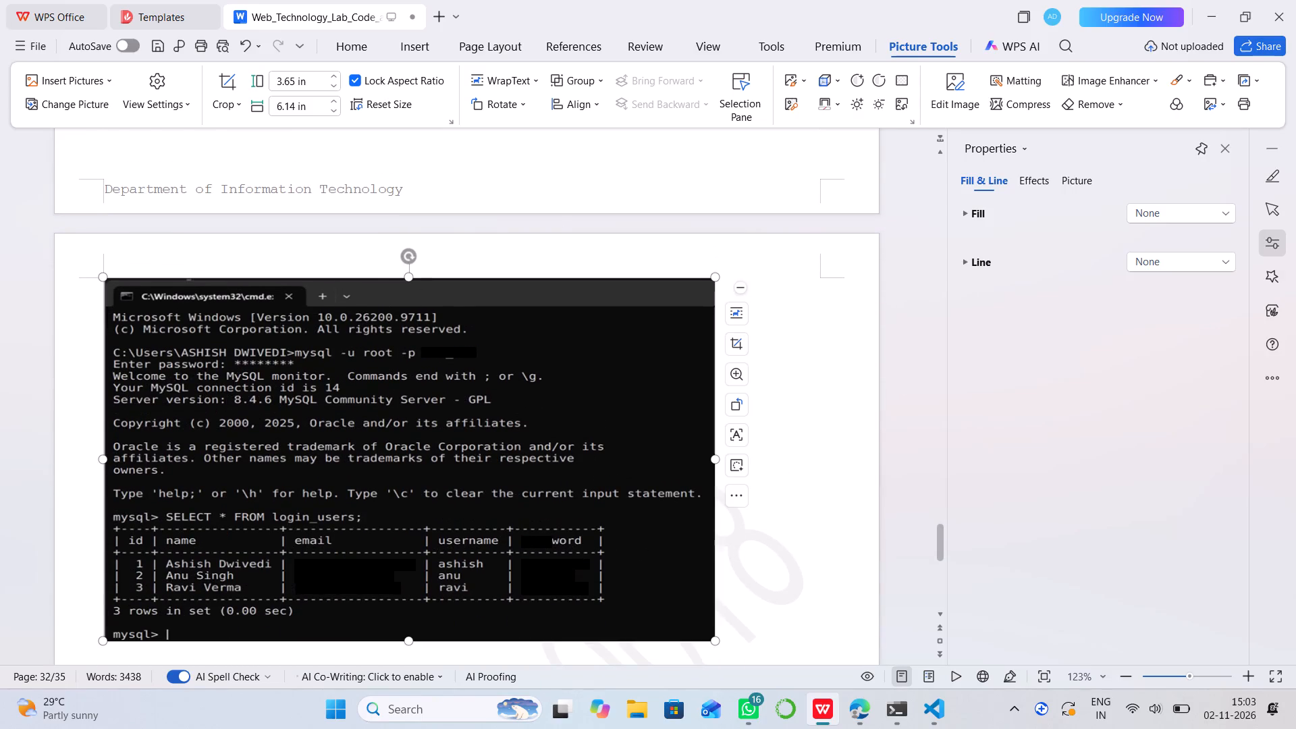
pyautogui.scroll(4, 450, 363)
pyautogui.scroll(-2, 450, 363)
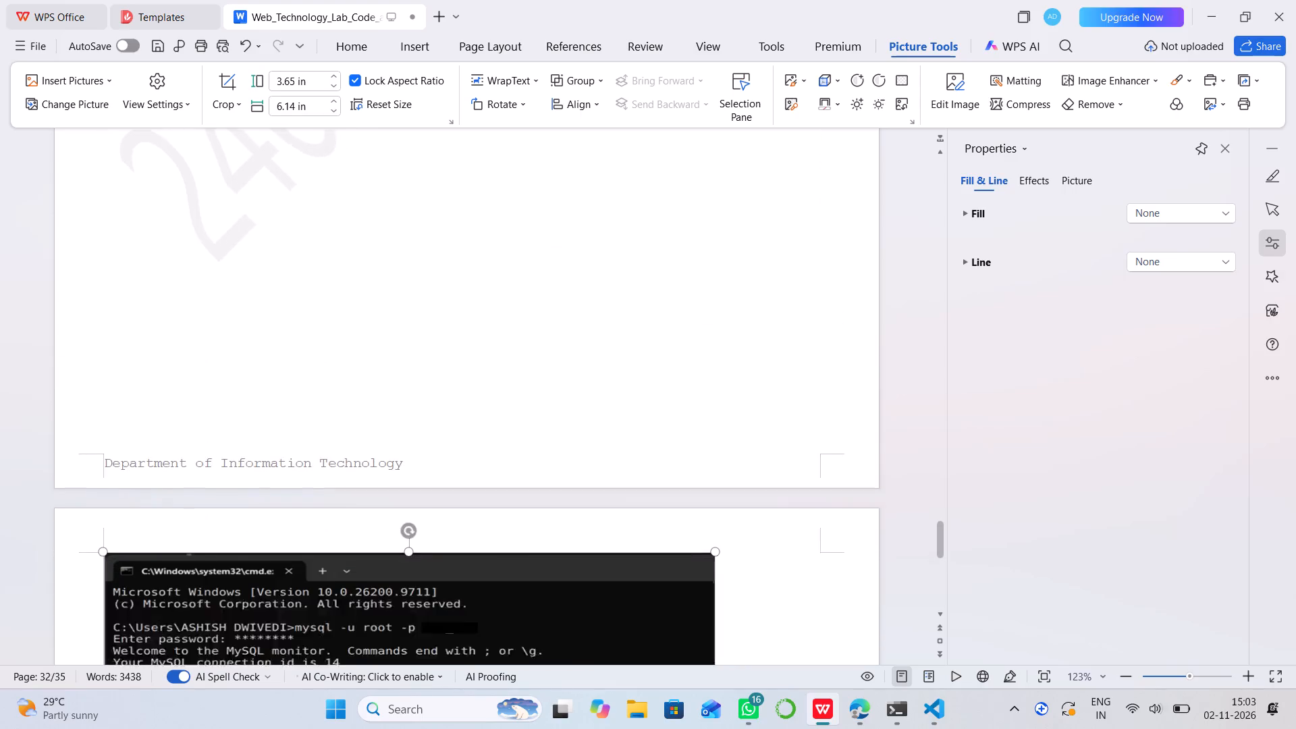
# Shrink the SELECT * FROM login_users screenshot proportionally to 2.44 in by 4.10 in so it fits on the preceding page.
pyautogui.scroll(-3, 450, 363)
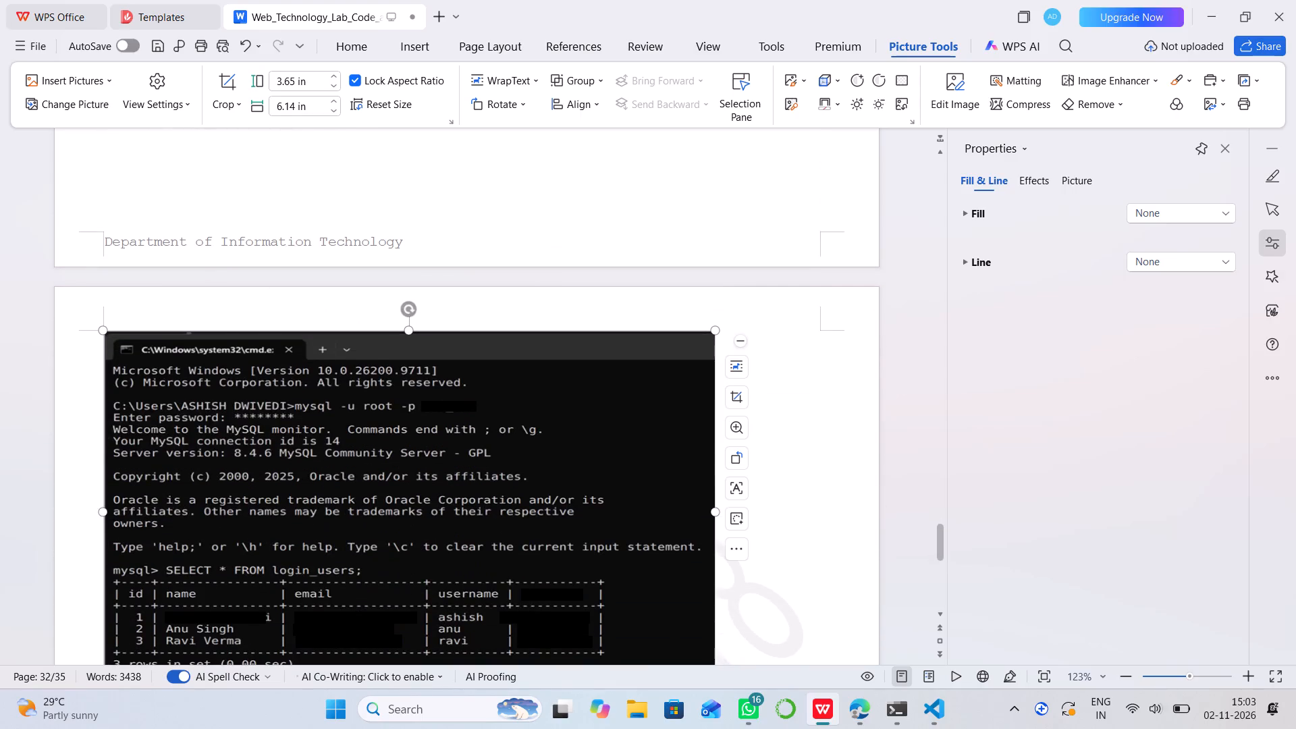
pyautogui.scroll(-1, 598, 524)
pyautogui.moveTo(715, 580); pyautogui.dragTo(599, 477)
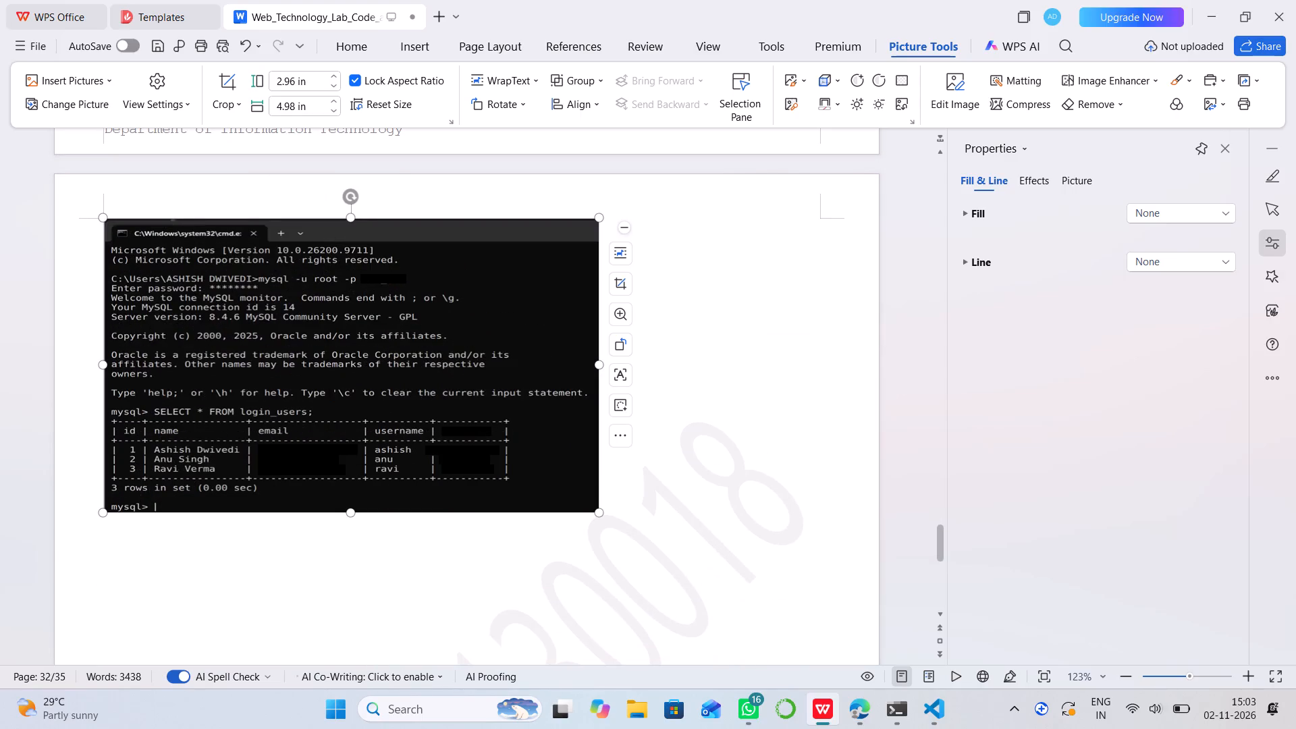
pyautogui.moveTo(601, 511); pyautogui.dragTo(514, 454)
# Delete the surplus blank lines between the save.jsp screenshot and the SELECT * FROM login_users screenshot.
pyautogui.scroll(2, 441, 387)
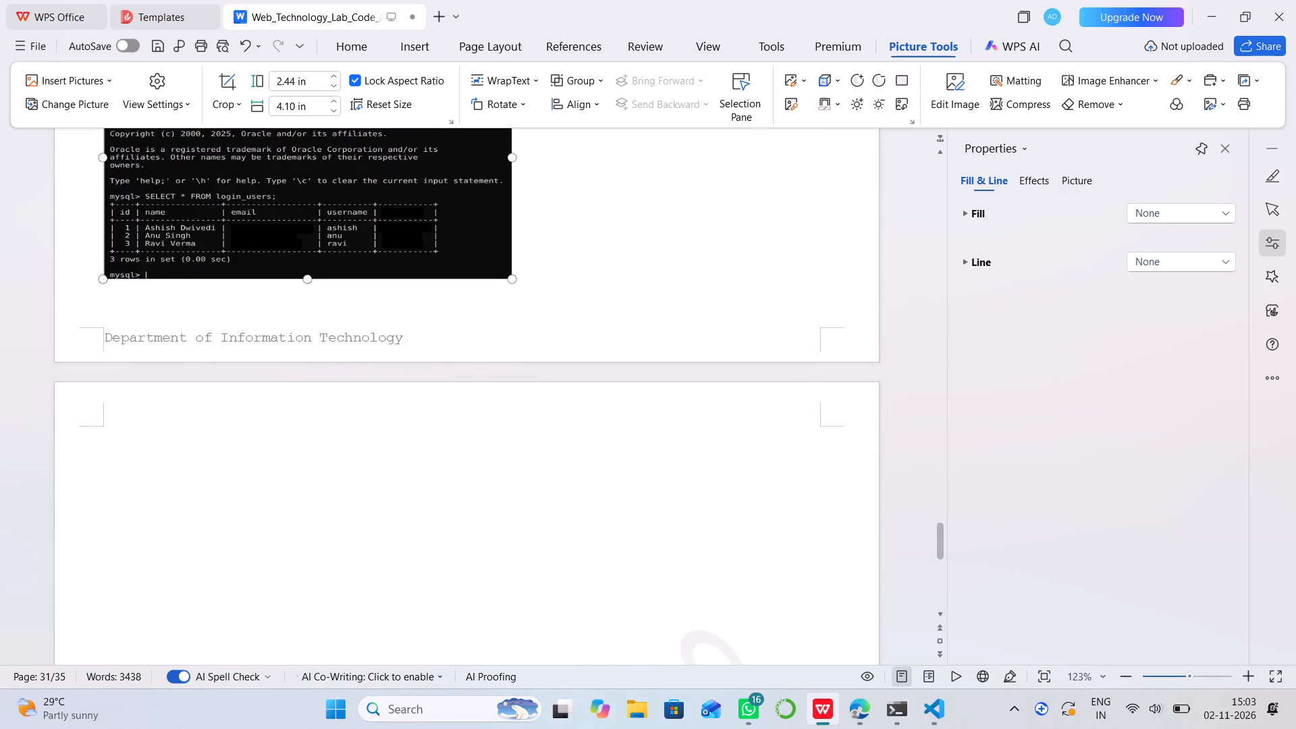
pyautogui.scroll(4, 441, 387)
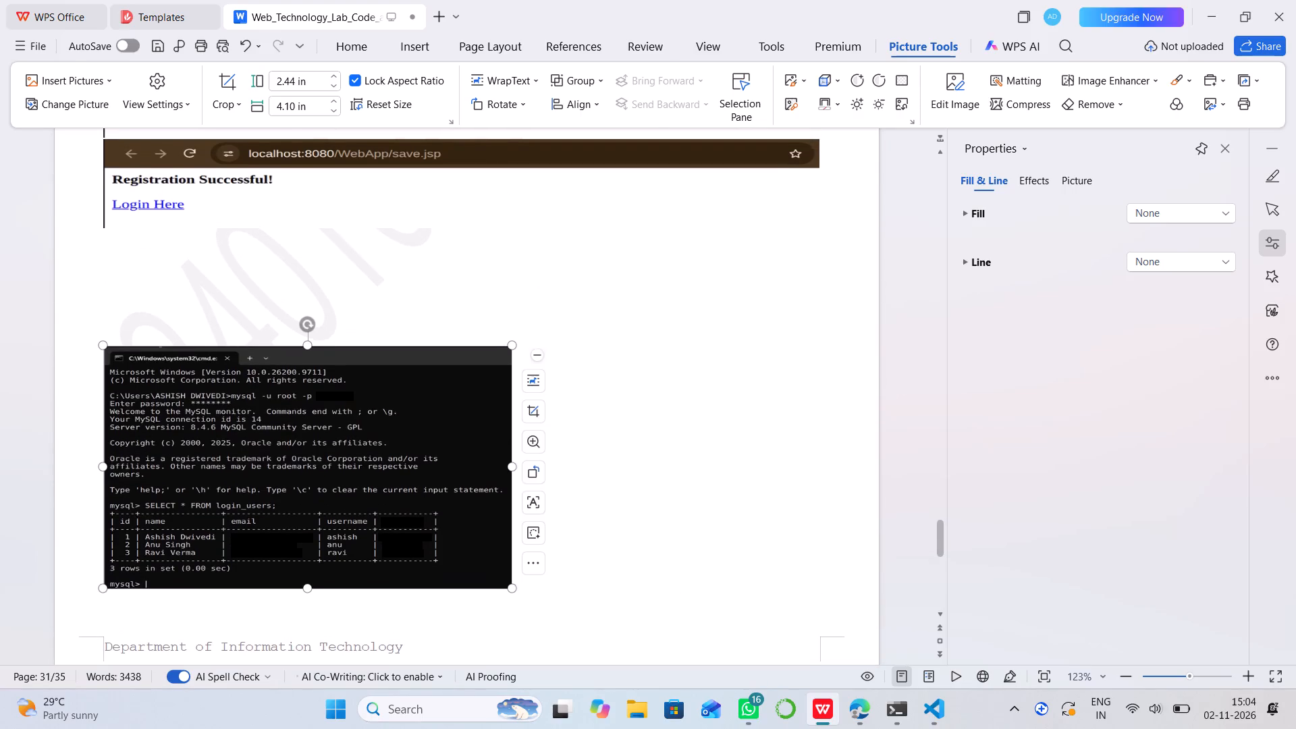
pyautogui.click(283, 266)
pyautogui.click(120, 328)
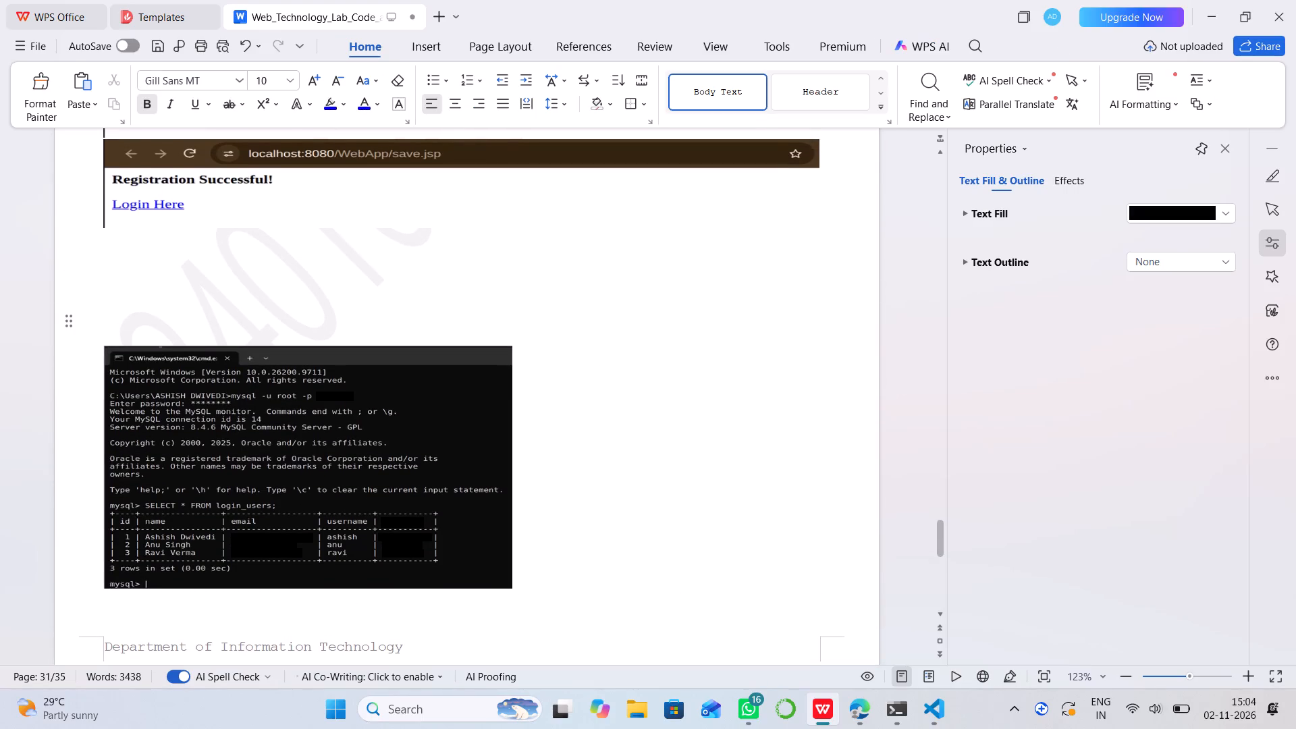
pyautogui.press('BackSpace')
pyautogui.press('BackSpace')
pyautogui.press('BackSpace')
pyautogui.press('BackSpace')
pyautogui.press('BackSpace')
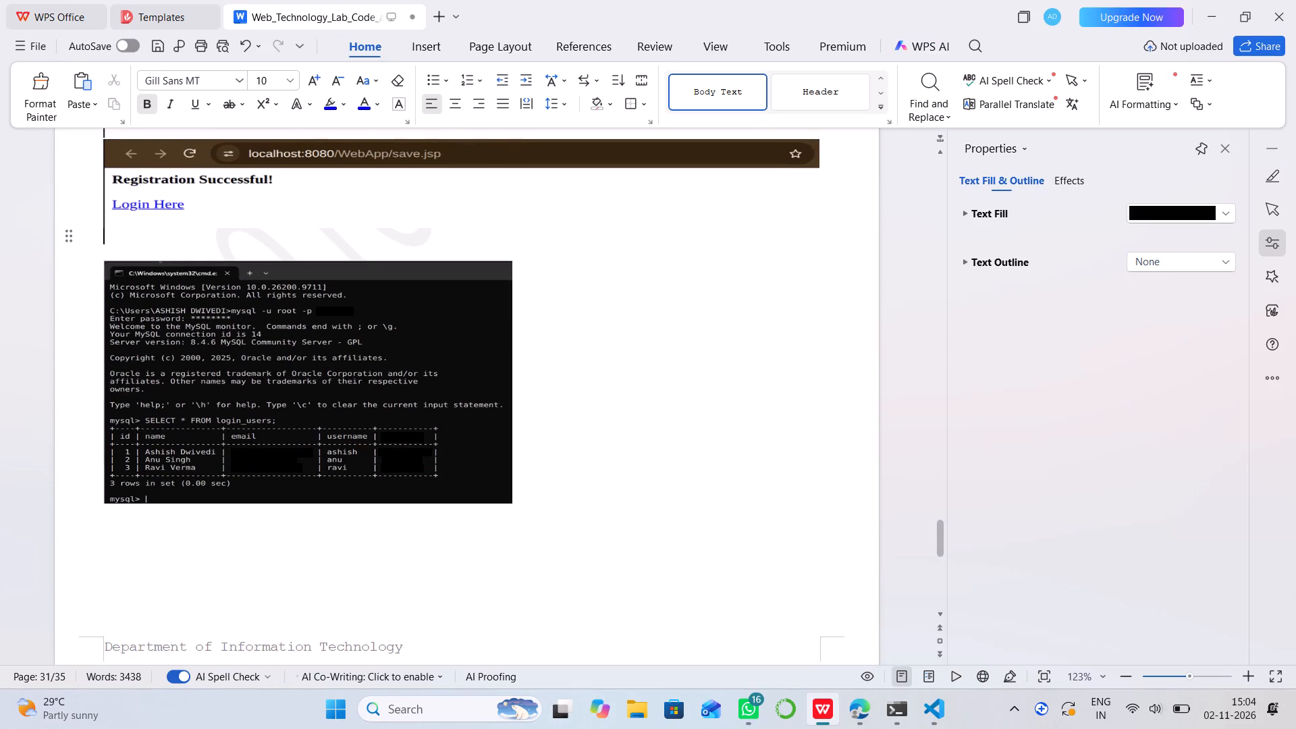
pyautogui.press('BackSpace')
pyautogui.click(211, 423)
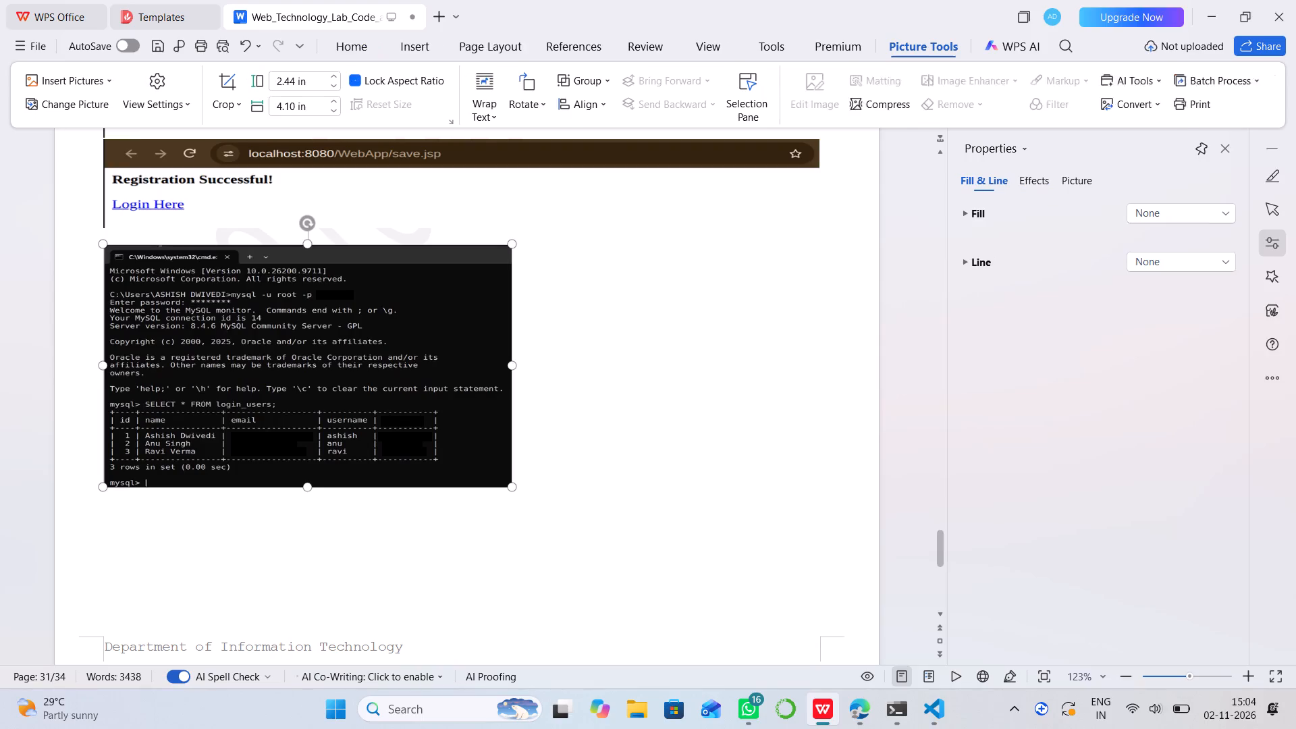
pyautogui.moveTo(510, 487); pyautogui.dragTo(726, 546)
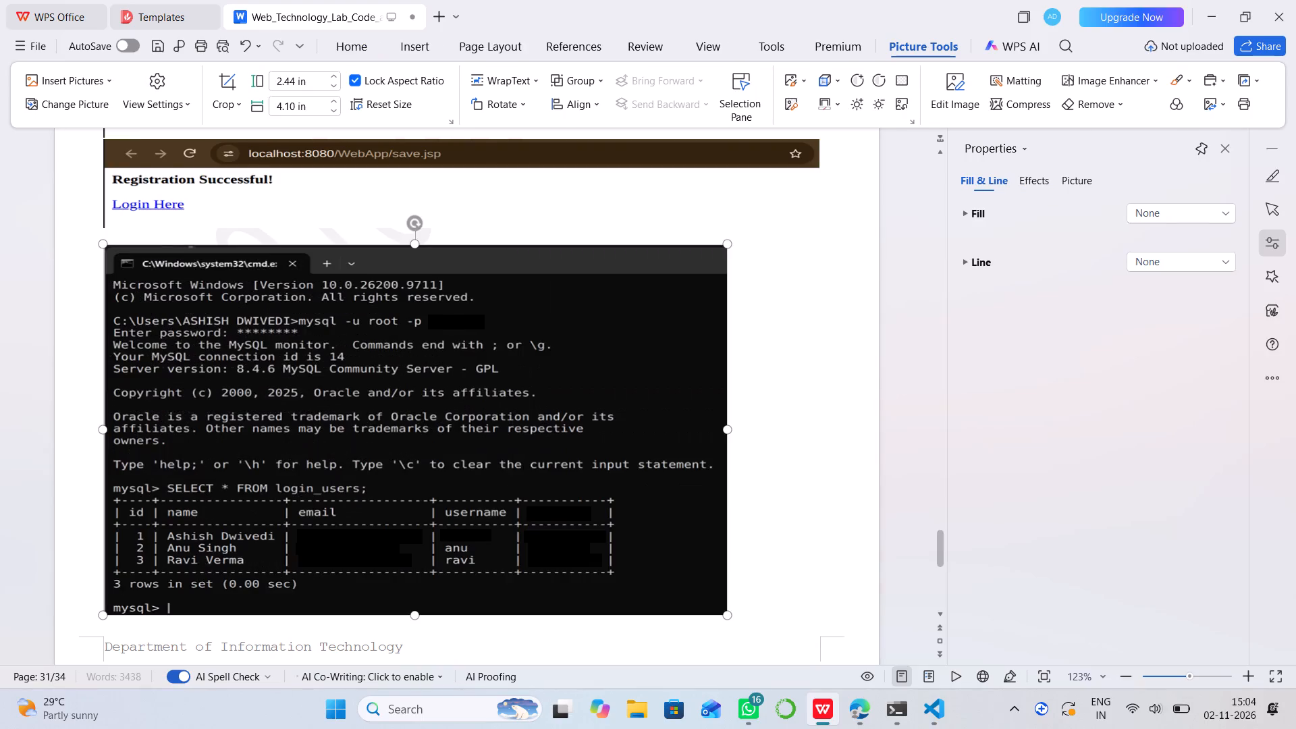
pyautogui.scroll(-1, 635, 470)
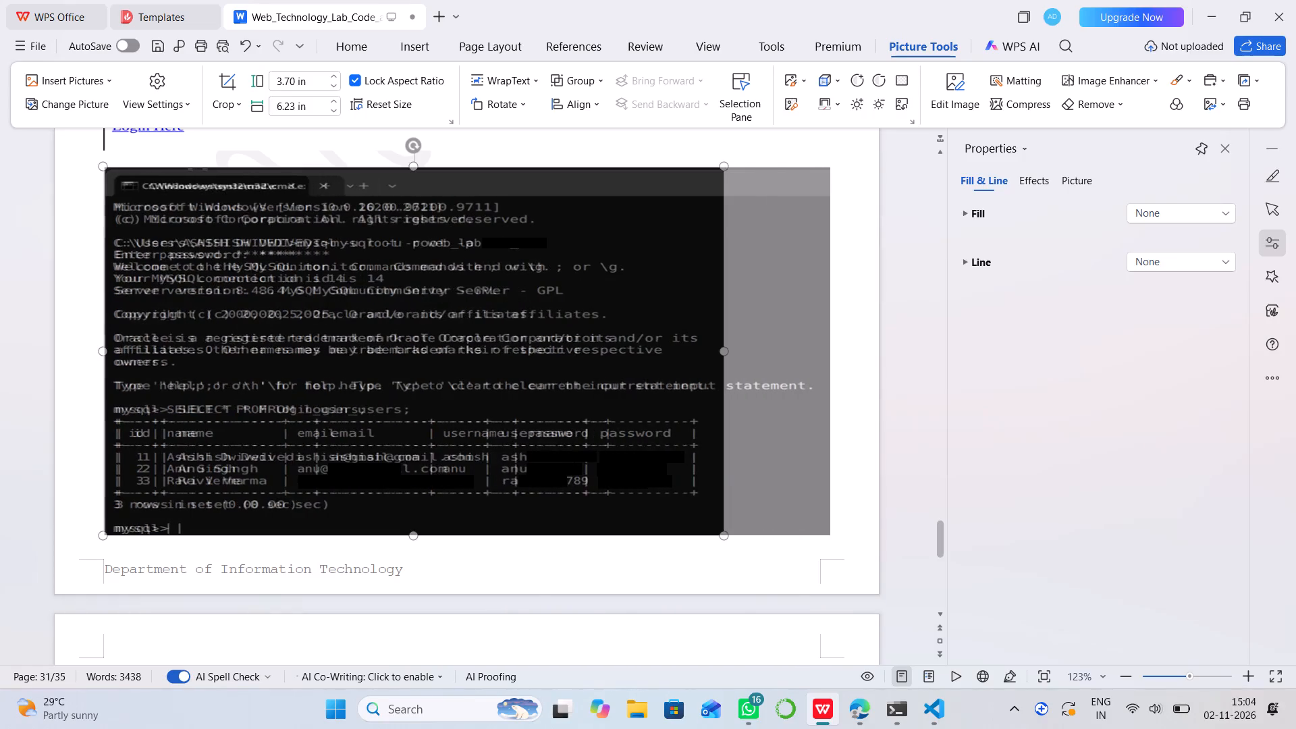
pyautogui.moveTo(827, 354); pyautogui.dragTo(823, 355)
pyautogui.scroll(1, 774, 346)
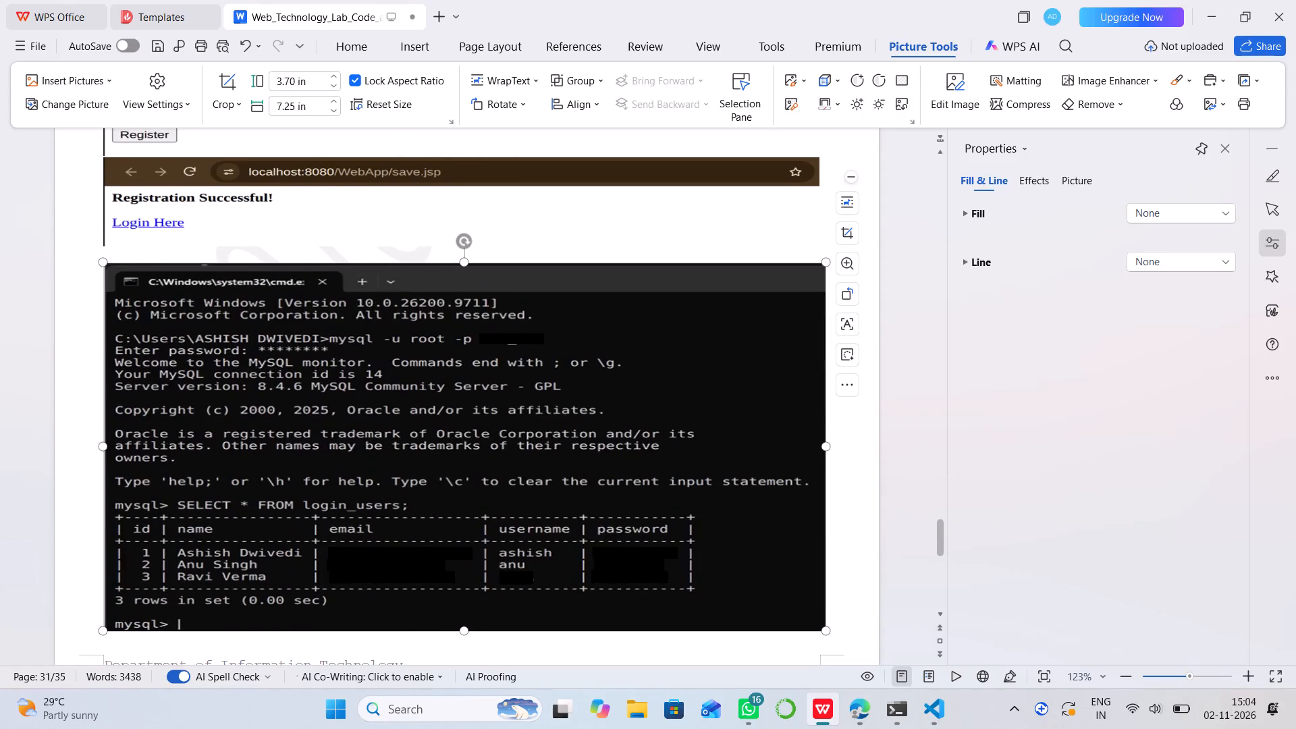
pyautogui.scroll(1, 774, 346)
pyautogui.moveTo(821, 446); pyautogui.dragTo(813, 445)
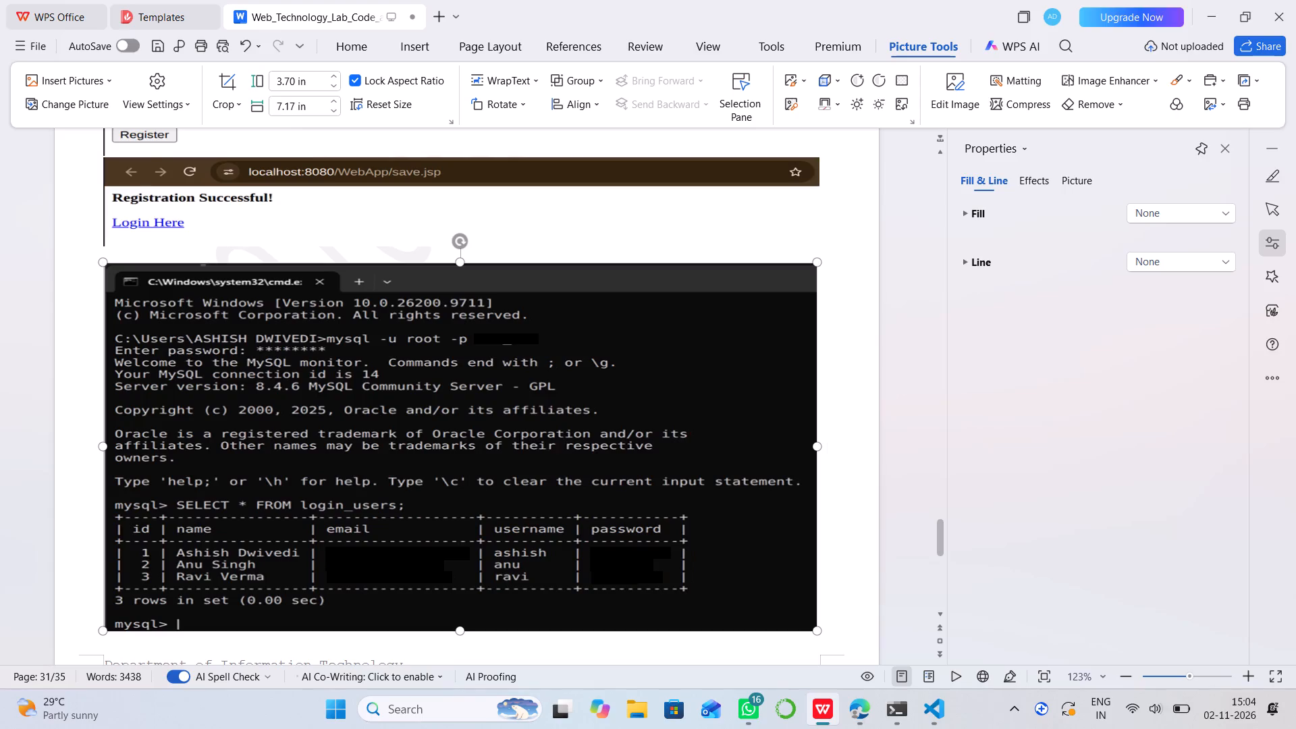
# Review the pages from logout.jsp through the start of Experiment 12 for screenshot layout and leftover blank pages.
pyautogui.scroll(5, 626, 444)
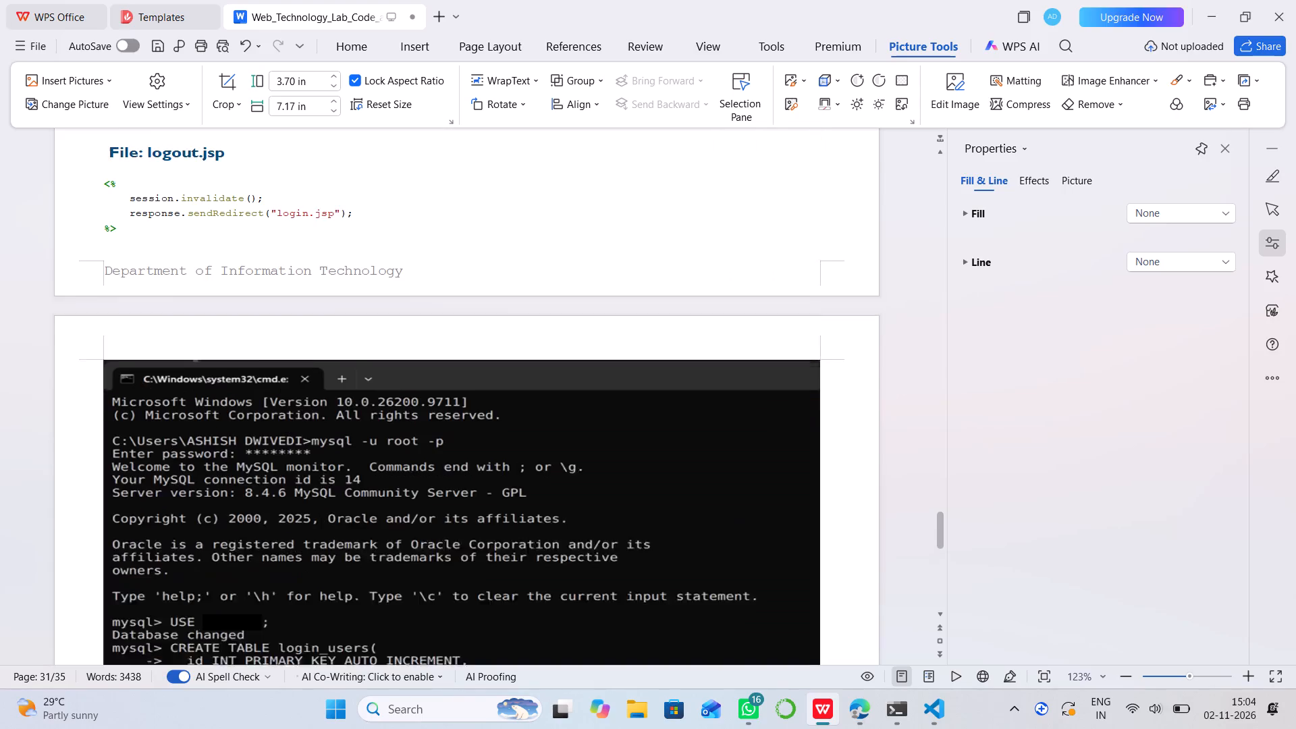
pyautogui.scroll(1, 626, 444)
pyautogui.scroll(-7, 626, 444)
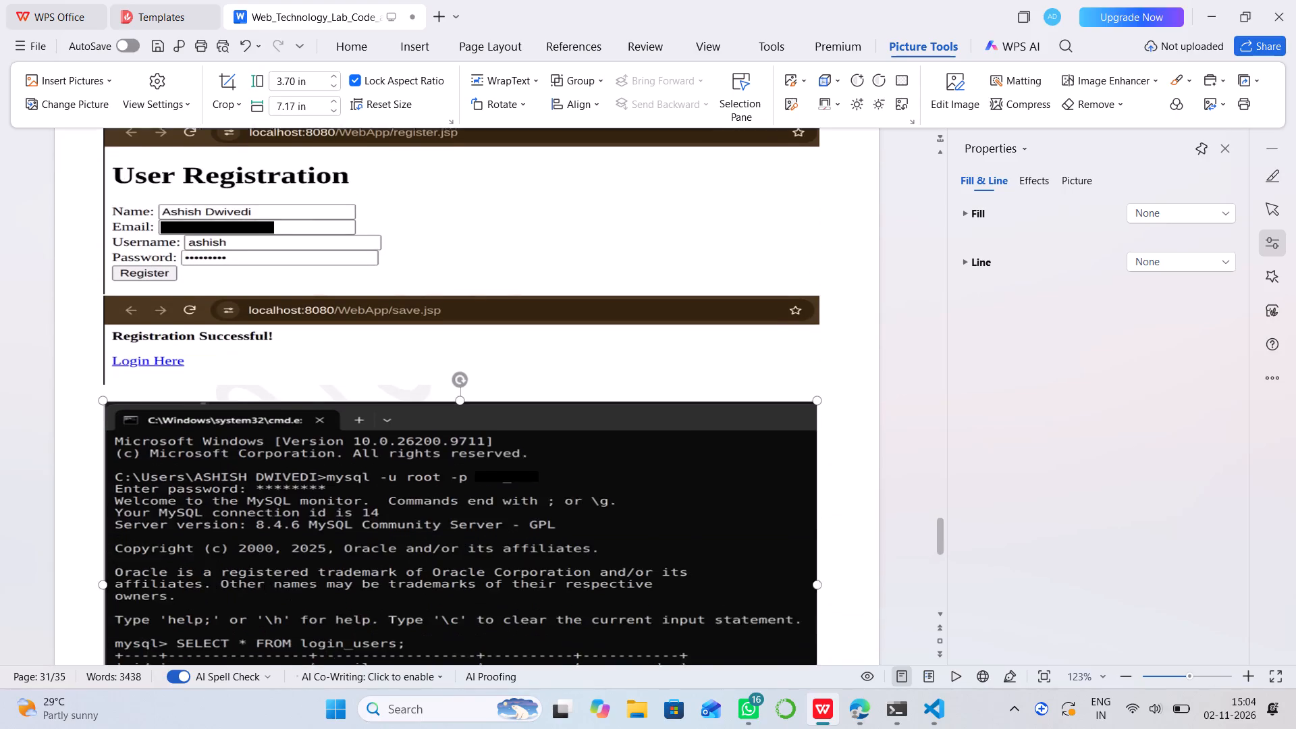
pyautogui.scroll(-7, 626, 444)
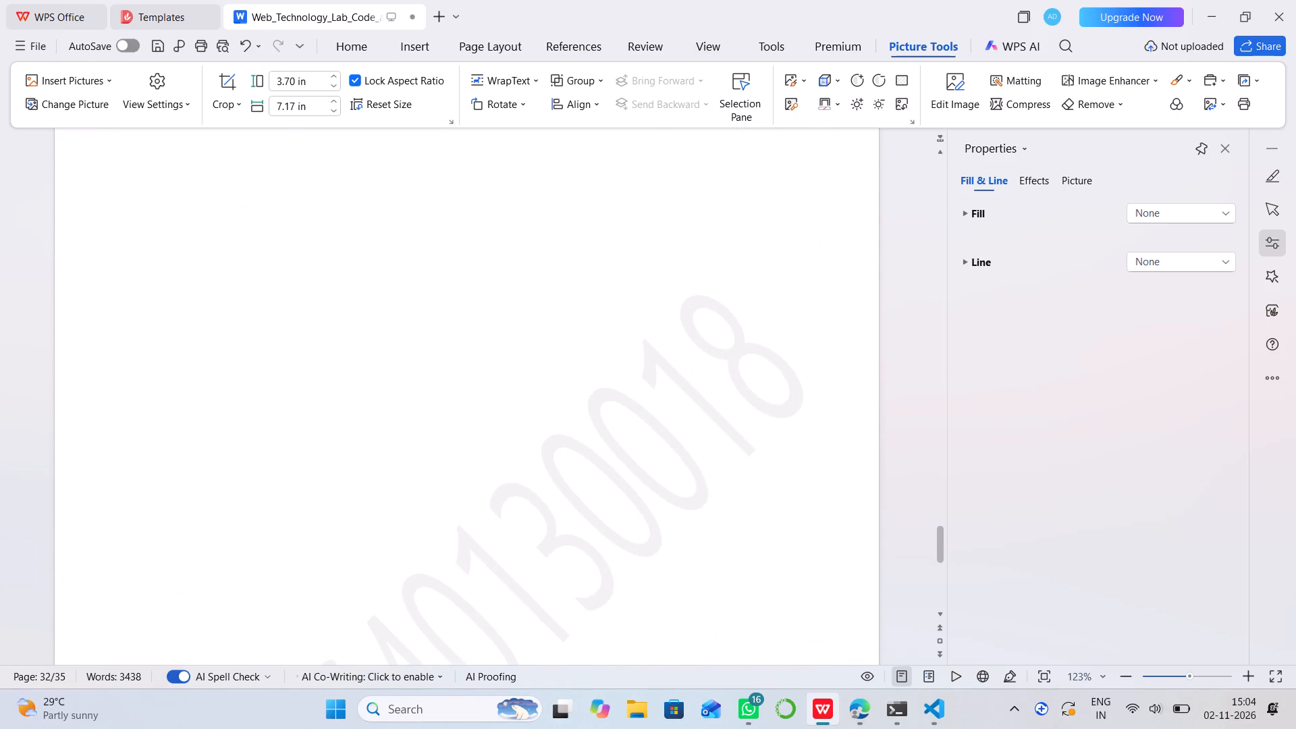
pyautogui.click(424, 456)
pyautogui.scroll(-8, 424, 456)
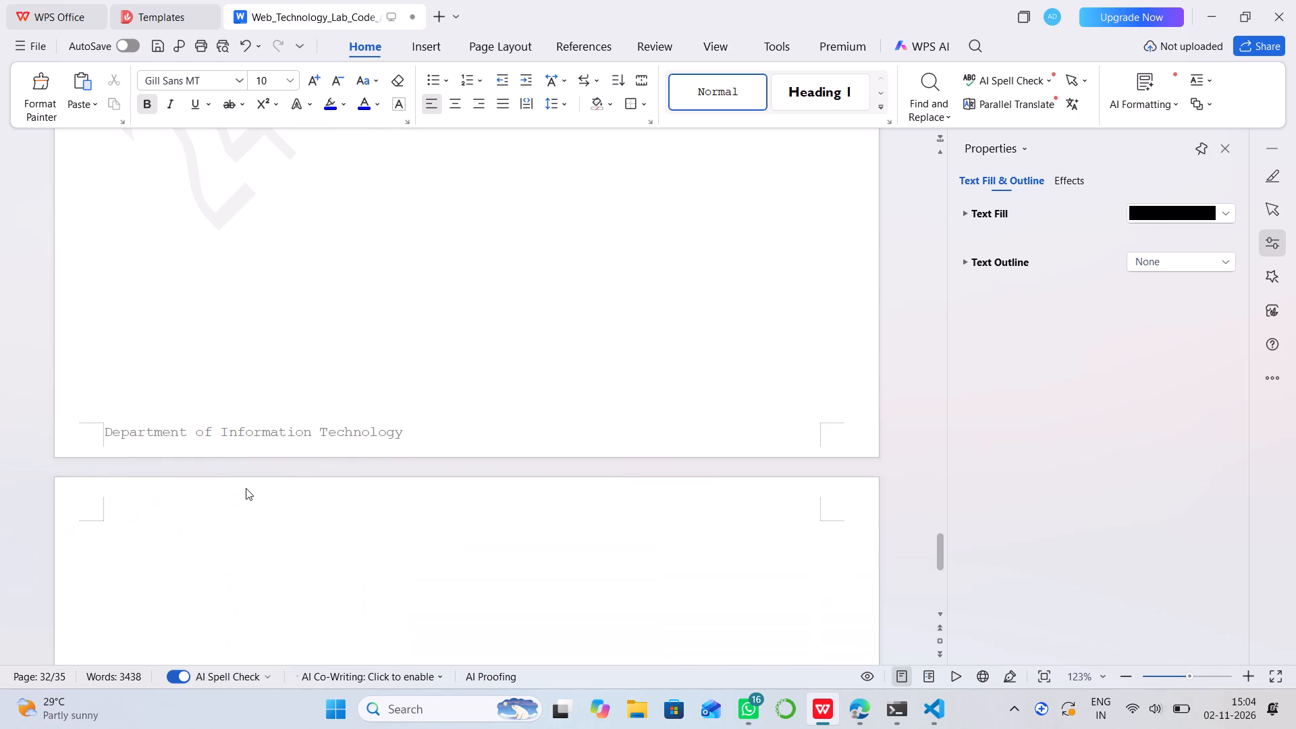
pyautogui.scroll(-10, 246, 488)
pyautogui.scroll(2, 246, 488)
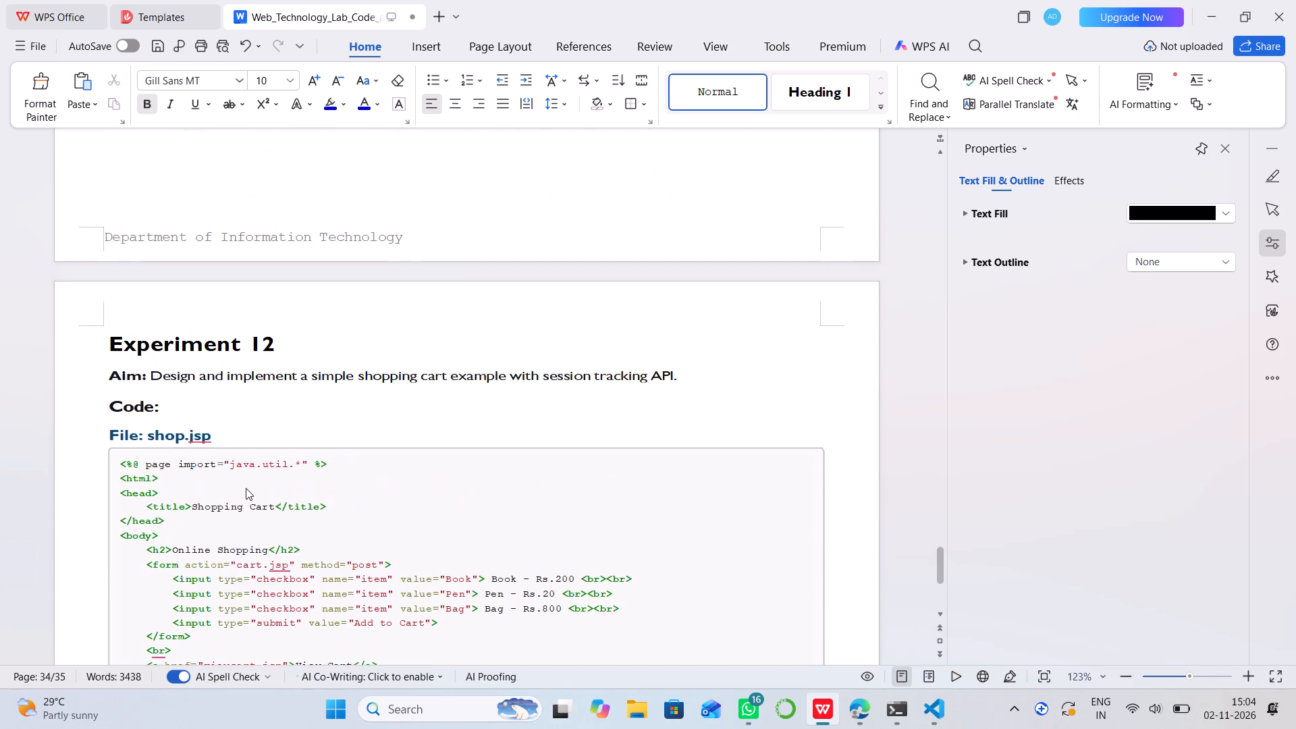
# Delete the surplus blank lines and empty pages between the SELECT * FROM login_users screenshot and the Experiment 12 heading.
pyautogui.scroll(2, 246, 488)
pyautogui.click(106, 454)
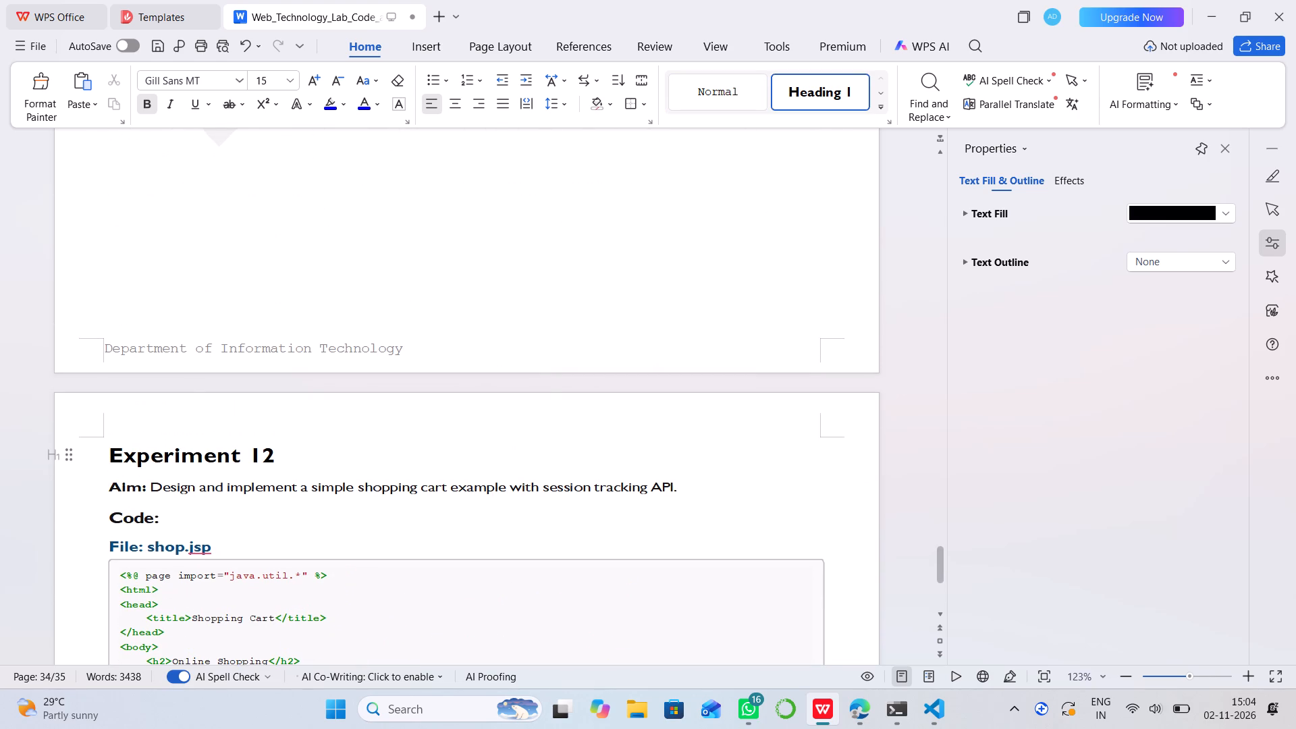
pyautogui.press('BackSpace')
pyautogui.press('BackSpace')
pyautogui.press('BackSpace')
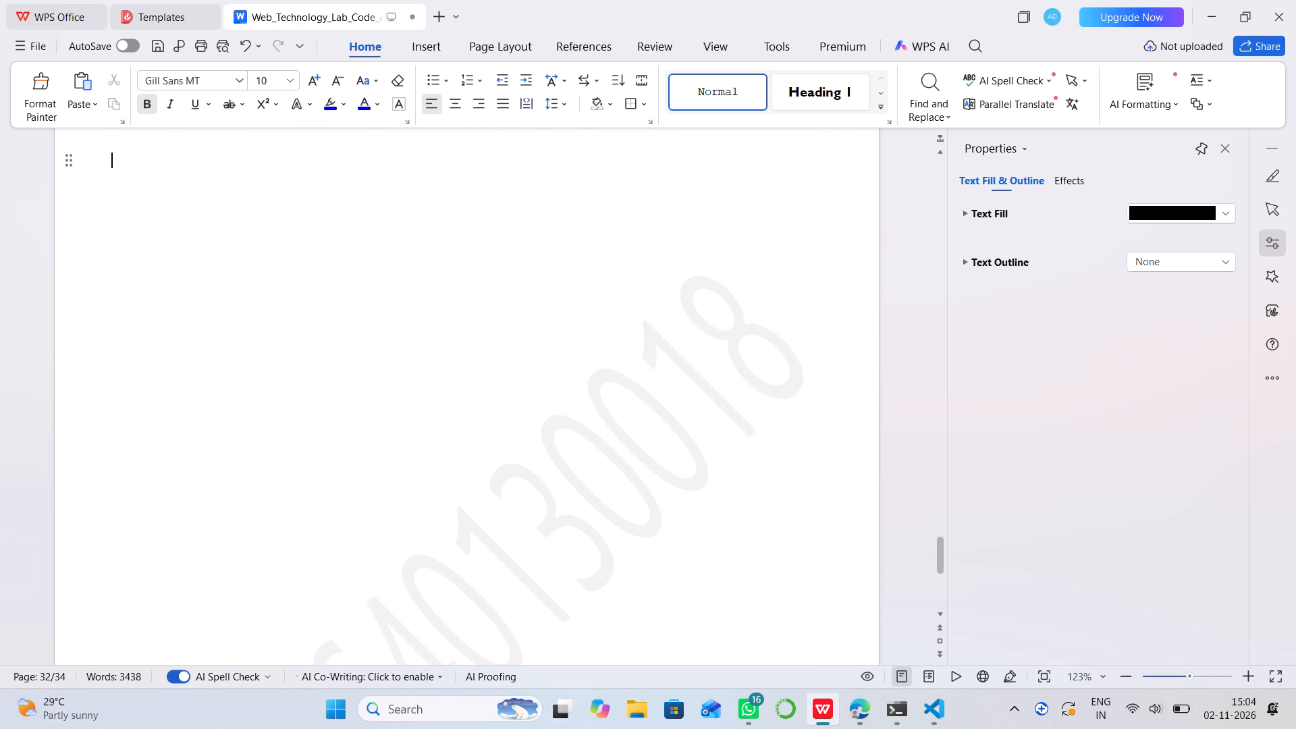
pyautogui.press('BackSpace')
pyautogui.press('BackSpace')
pyautogui.press('BackSpace')
pyautogui.press('BackSpace')
pyautogui.press('BackSpace')
pyautogui.press('BackSpace')
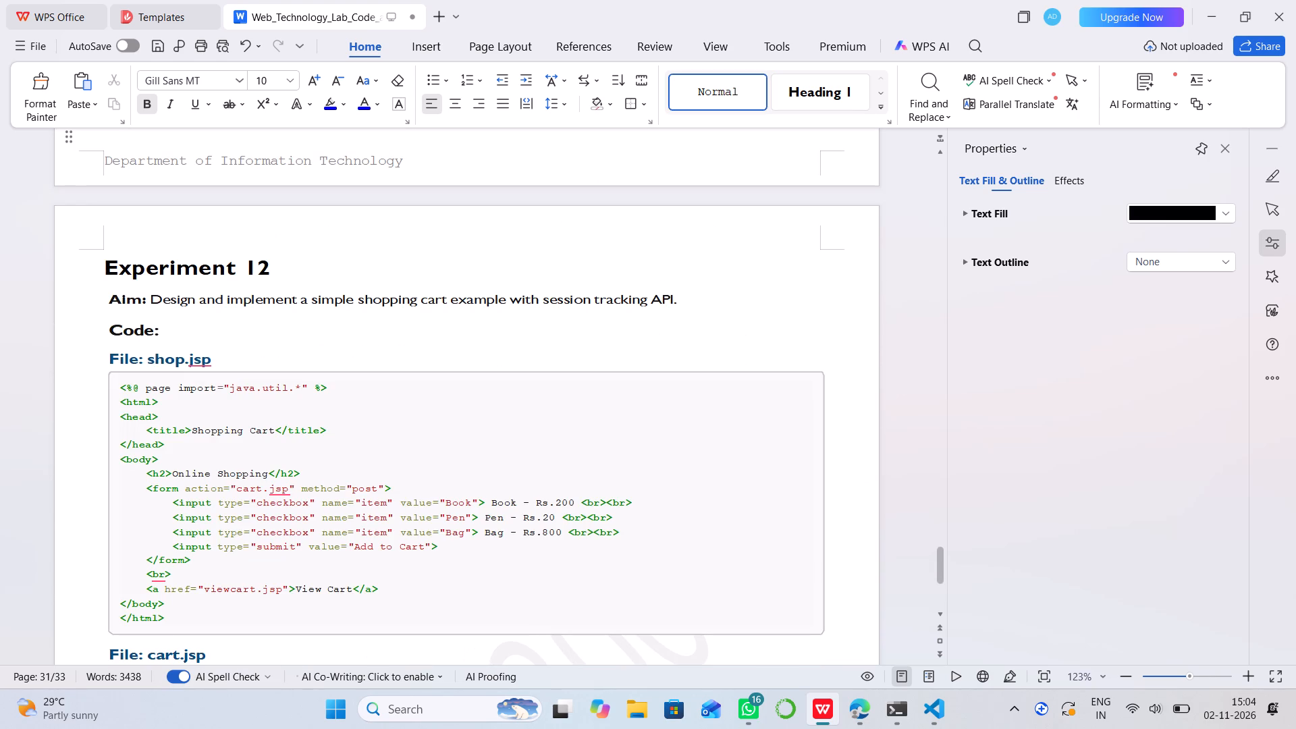
pyautogui.scroll(3, 106, 454)
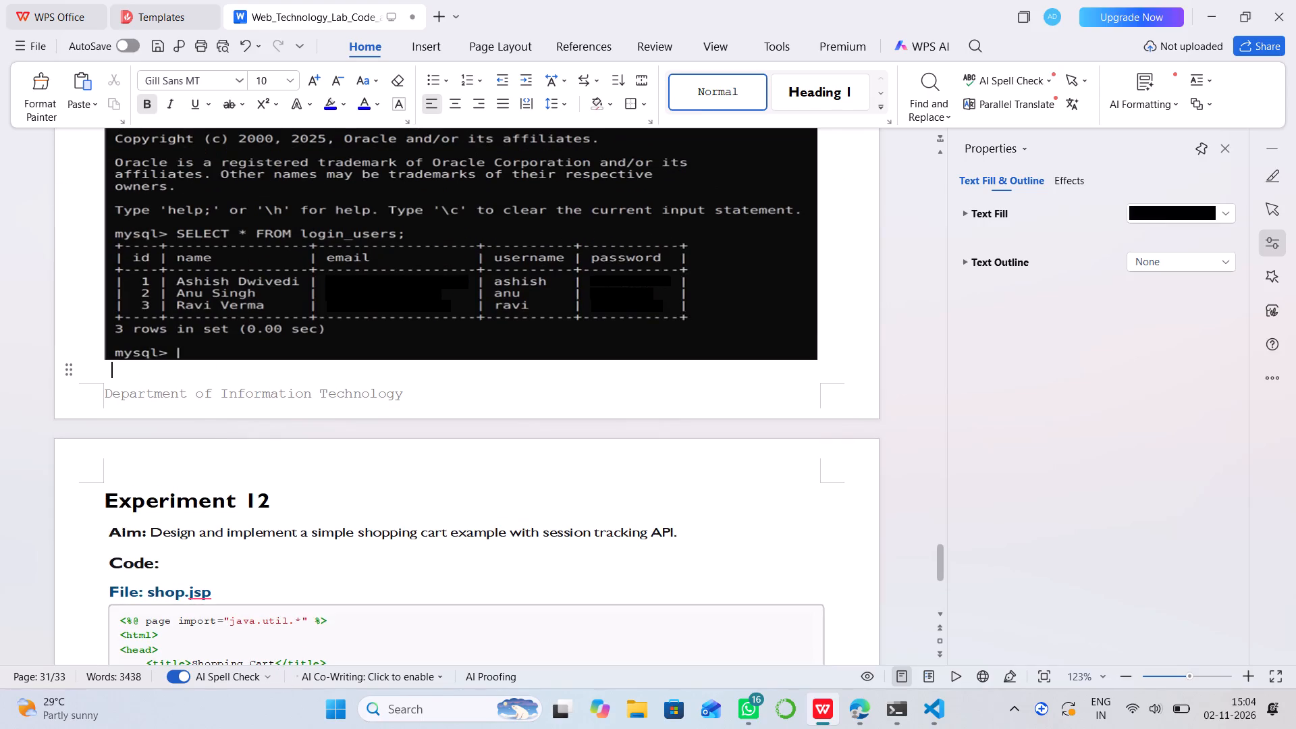
# Shift the shop.jsp code text box down within its frame and delete the frame's border outline.
pyautogui.click(245, 567)
pyautogui.scroll(-4, 245, 567)
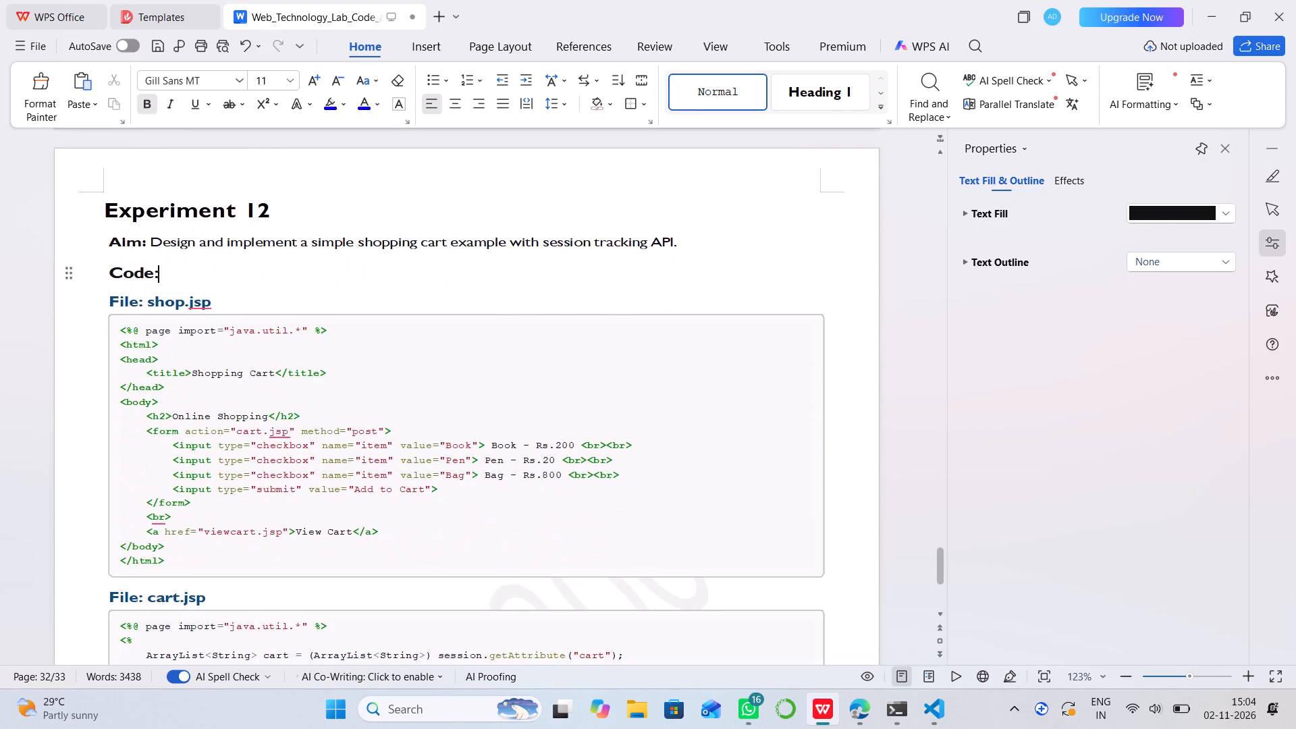
pyautogui.scroll(-3, 245, 567)
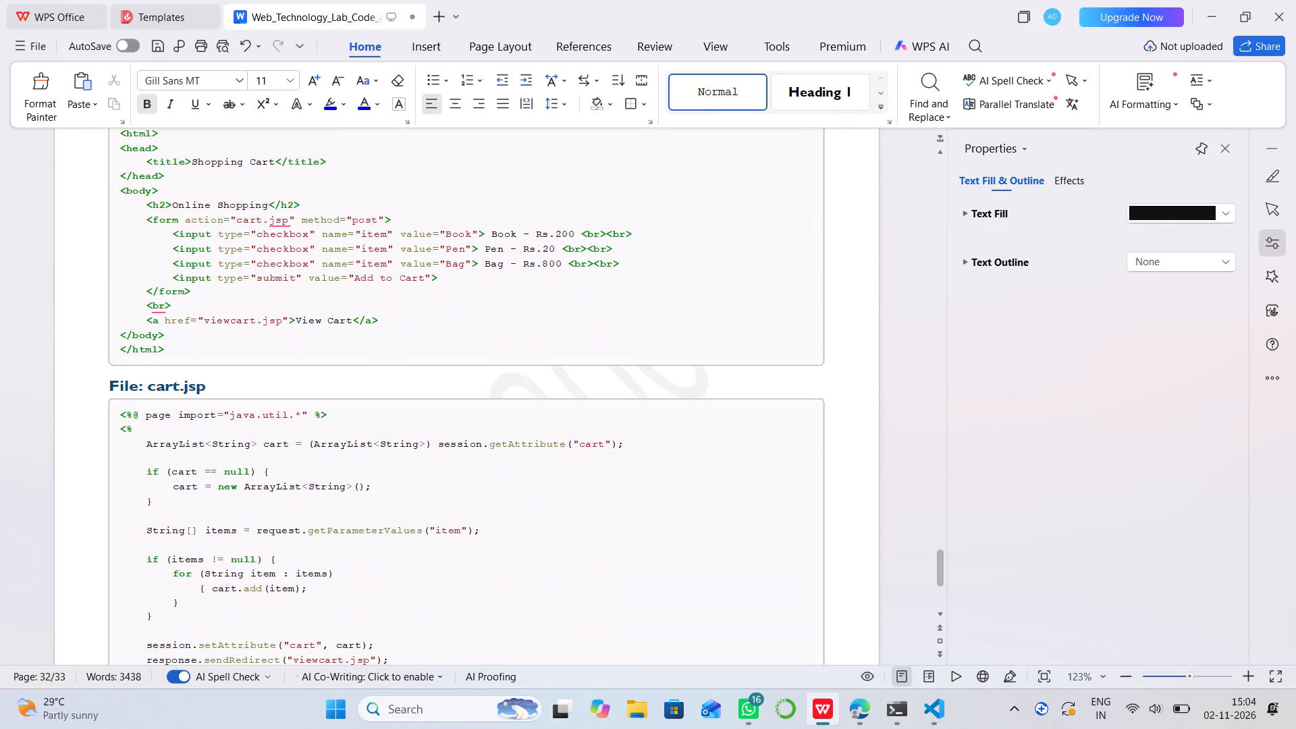
pyautogui.scroll(2, 240, 368)
pyautogui.click(240, 368)
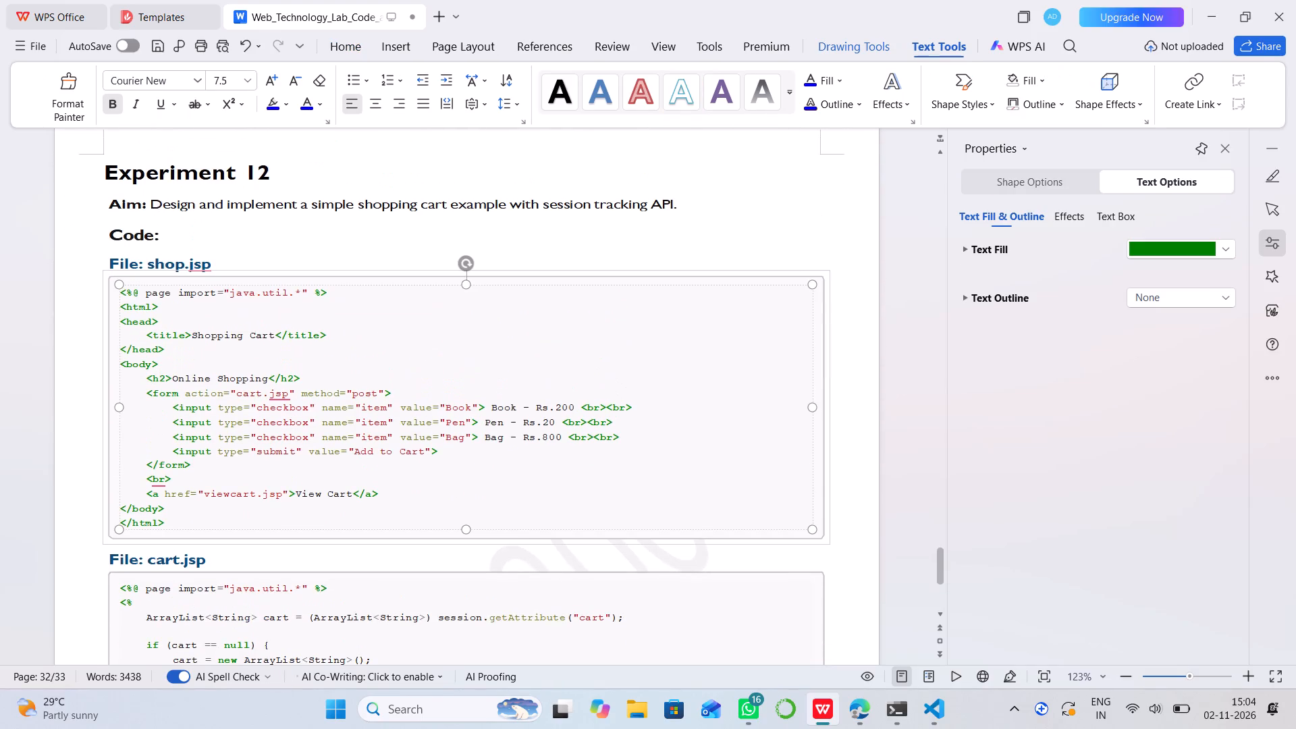
pyautogui.moveTo(467, 286); pyautogui.dragTo(466, 344)
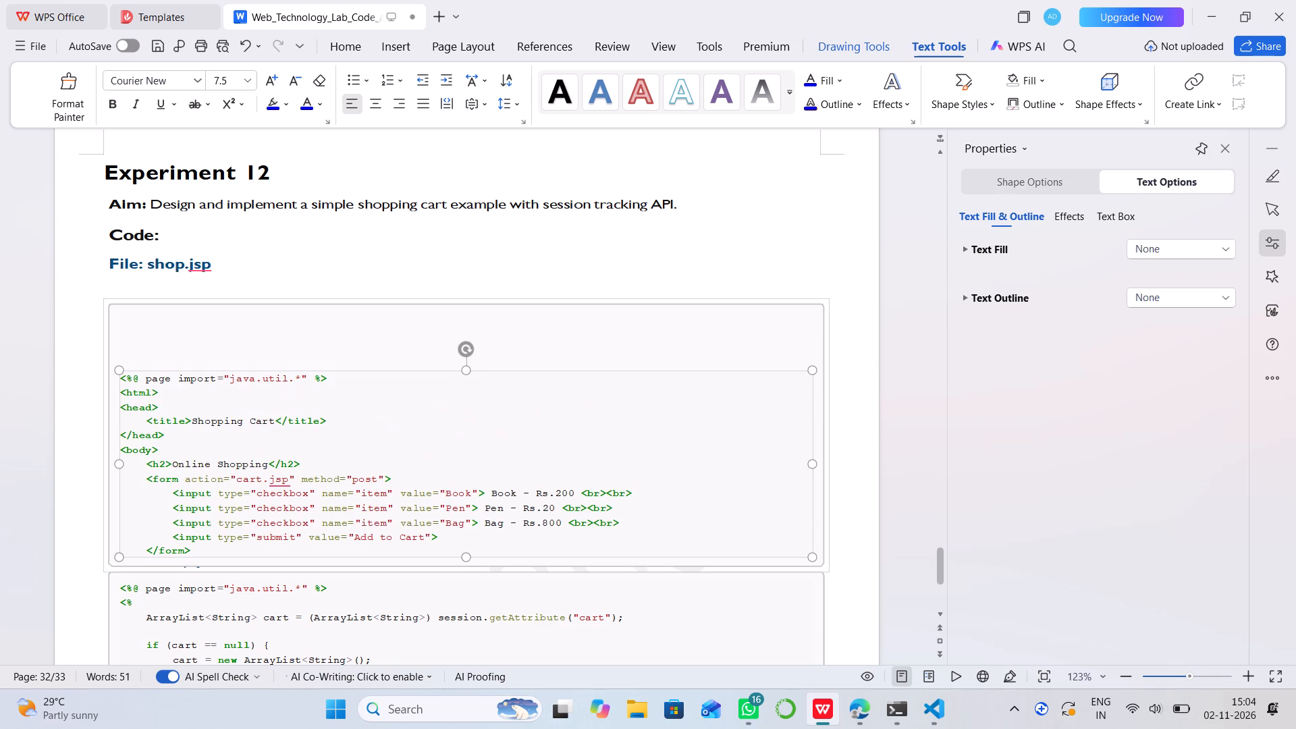
pyautogui.rightClick(405, 305)
pyautogui.click(464, 57)
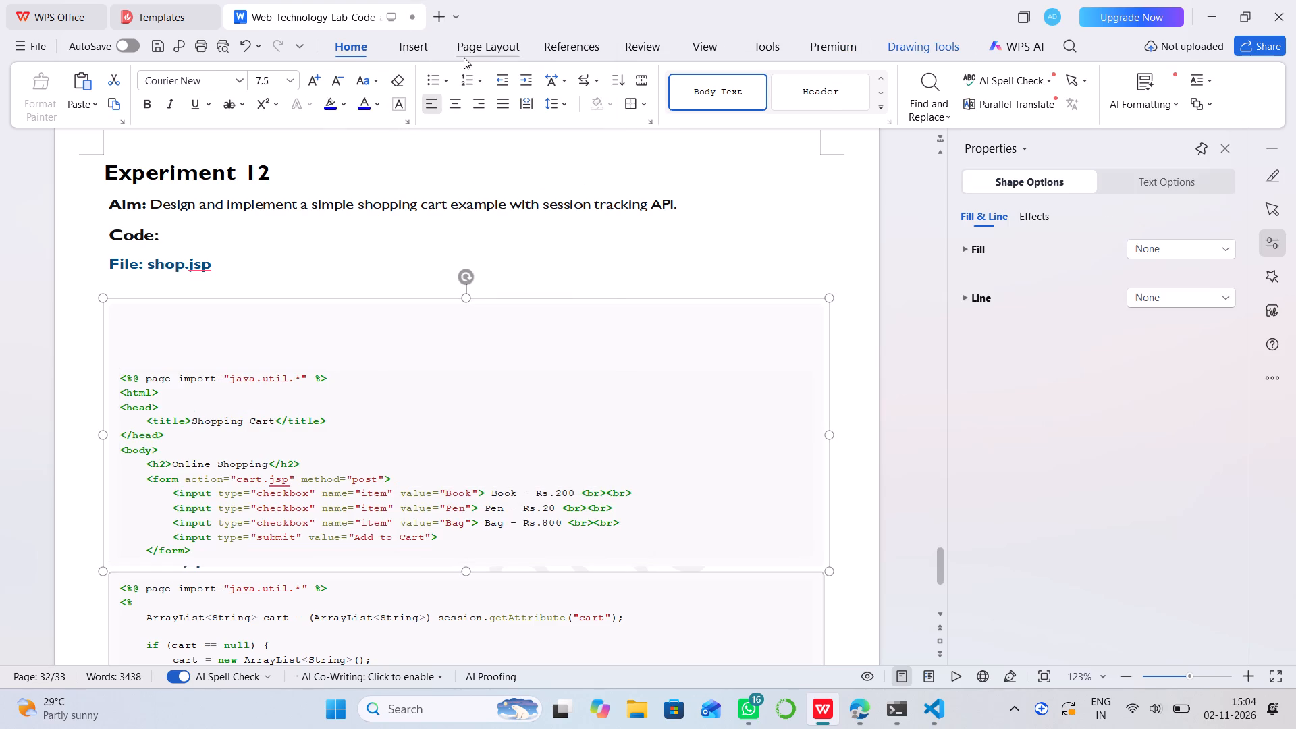
# Delete the background shape behind the shop.jsp code, keeping the code text box.
pyautogui.click(399, 350)
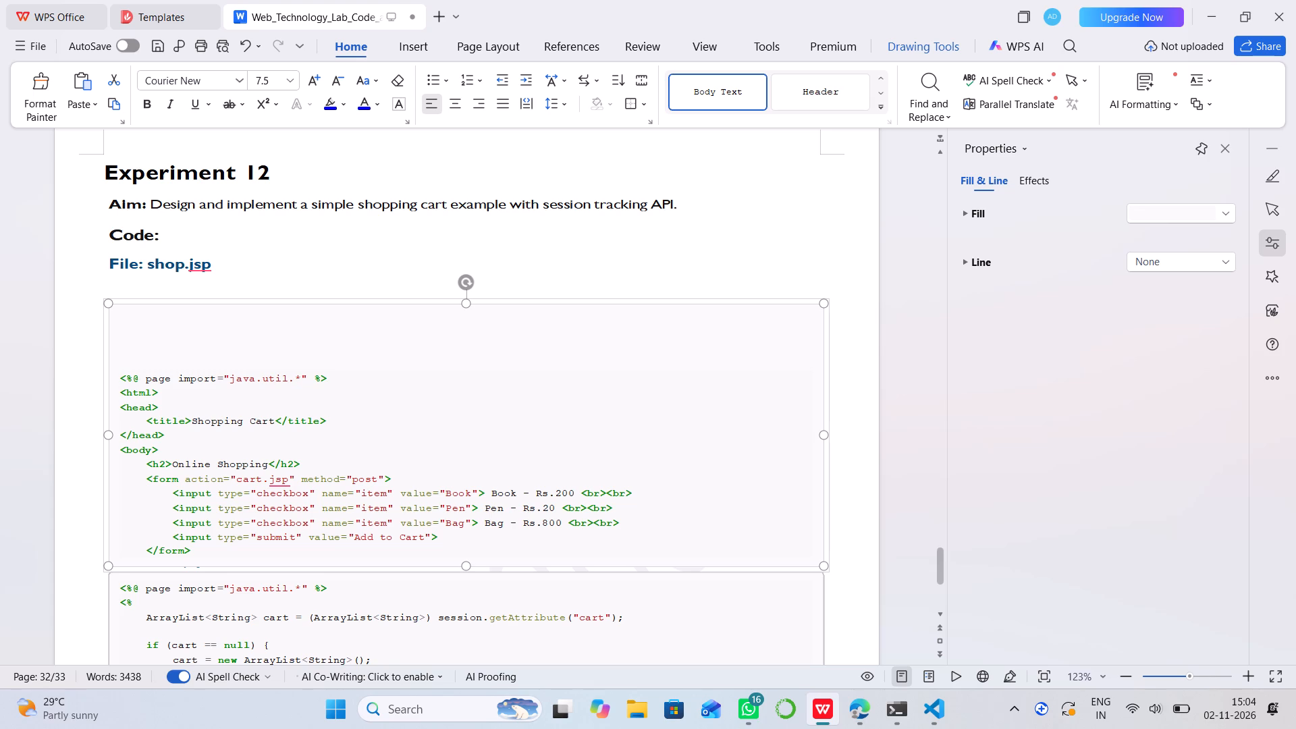
pyautogui.moveTo(466, 566); pyautogui.dragTo(466, 609)
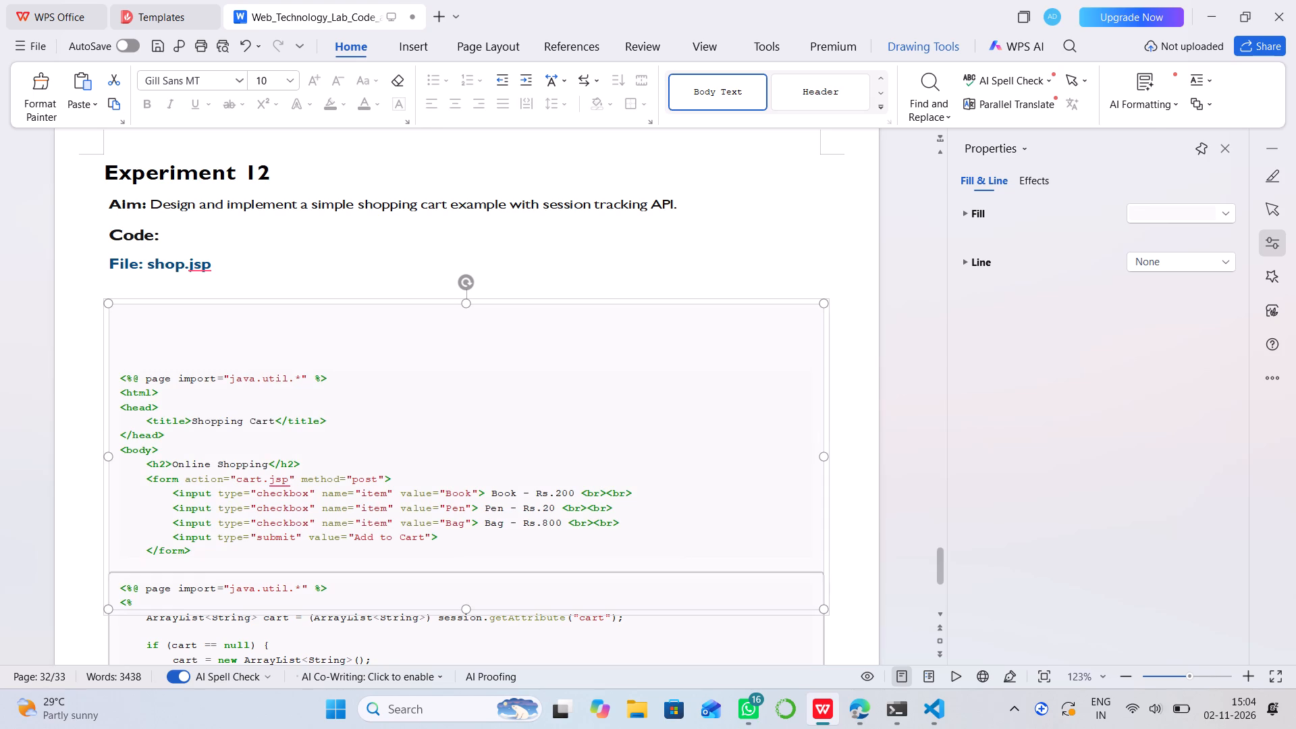
pyautogui.click(379, 501)
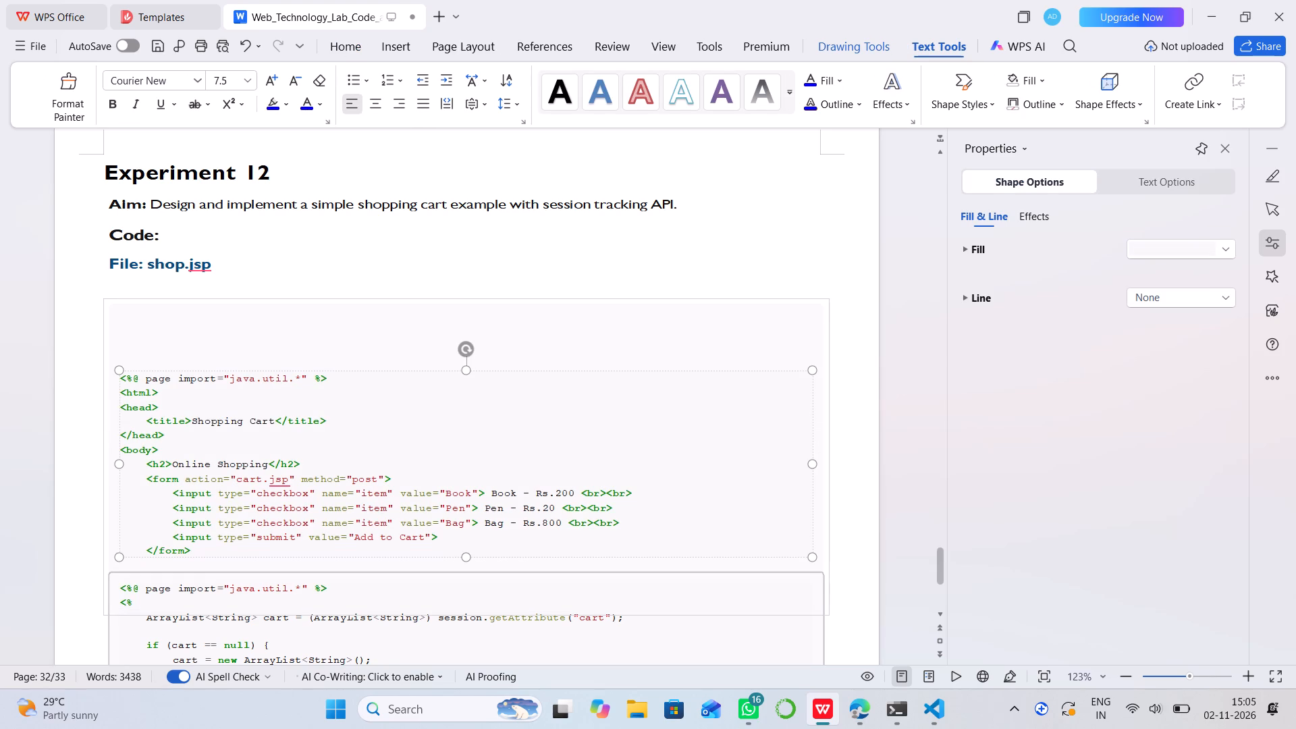
pyautogui.rightClick(429, 305)
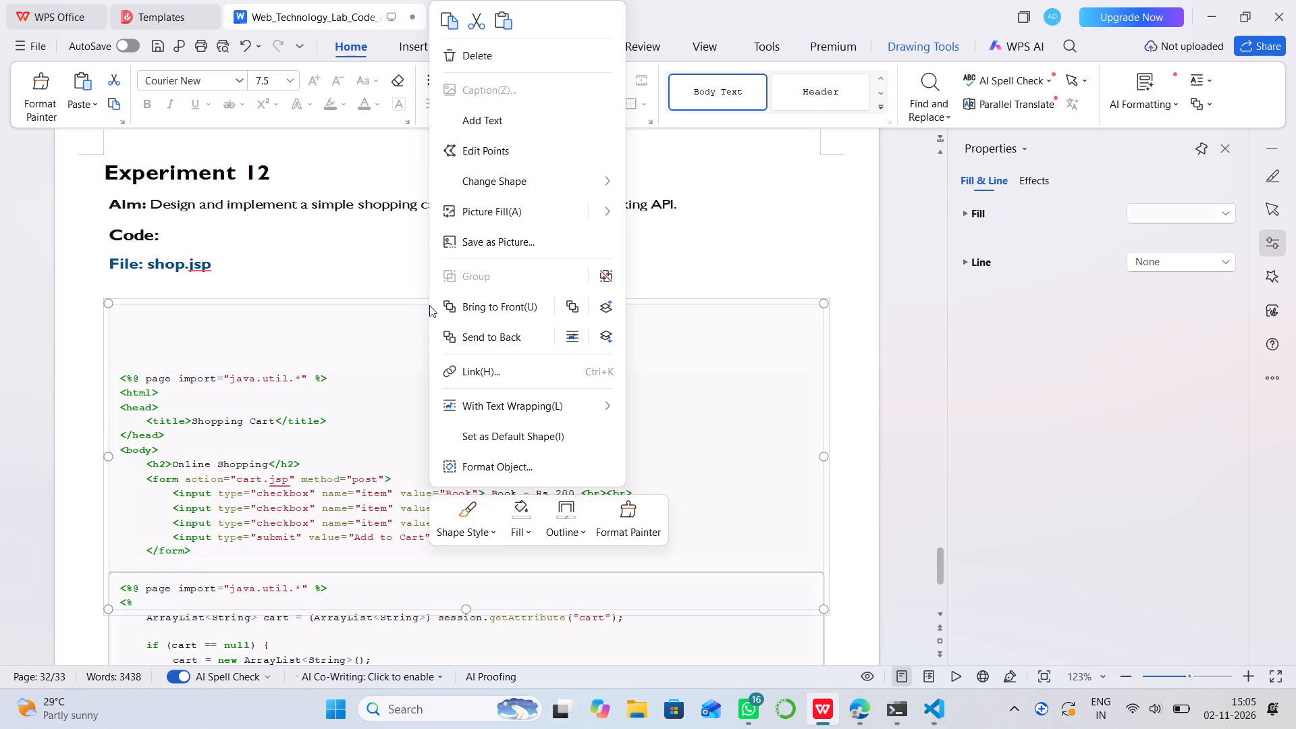
pyautogui.click(477, 62)
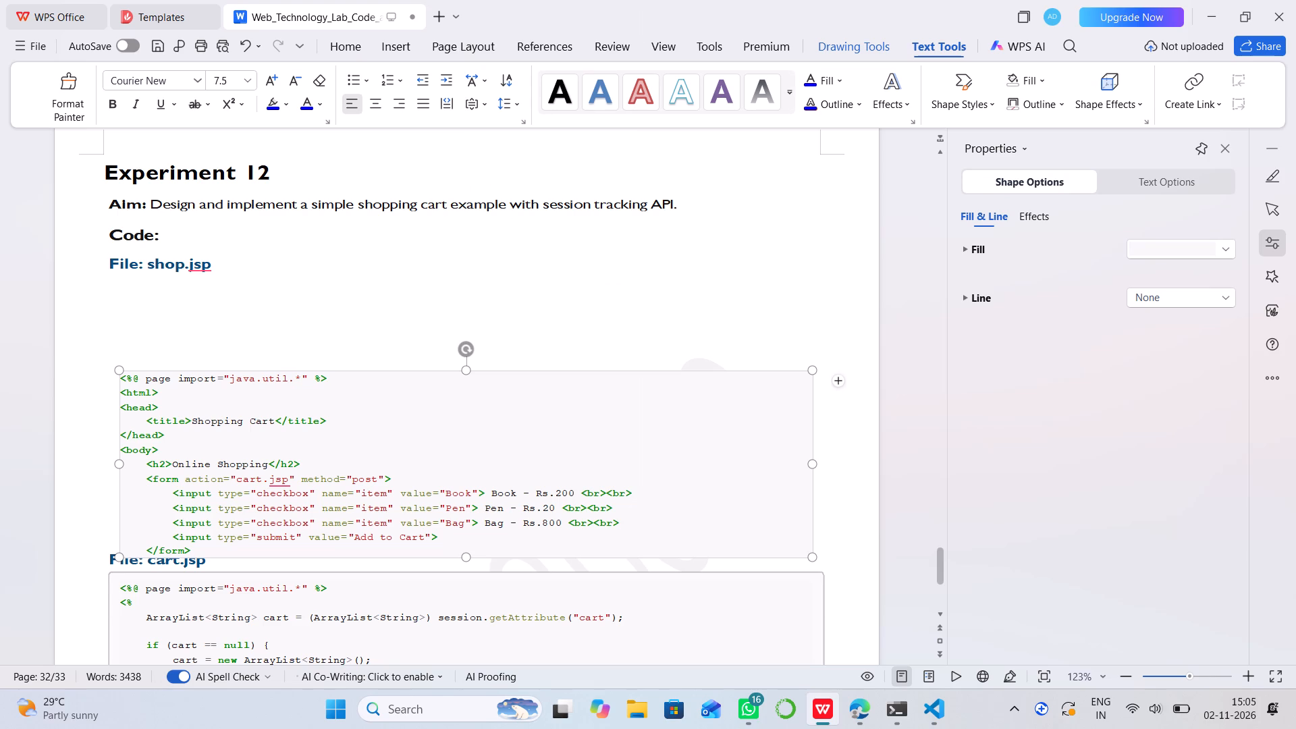
# Move the shop.jsp code from its text box into body text under the File: shop.jsp heading, deleting the emptied box and adding a blank line above.
pyautogui.click(404, 422)
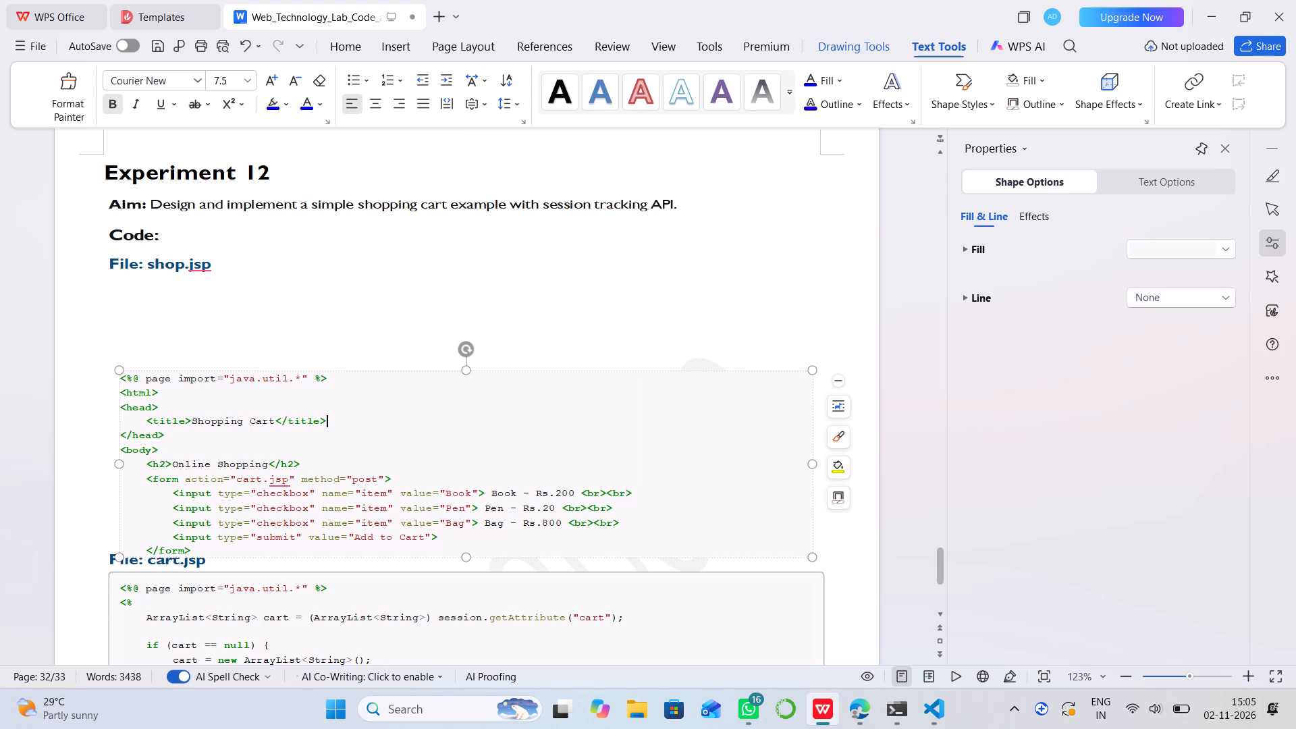
pyautogui.hotkey('ctrl', 'a')
pyautogui.hotkey('ctrl', 'x')
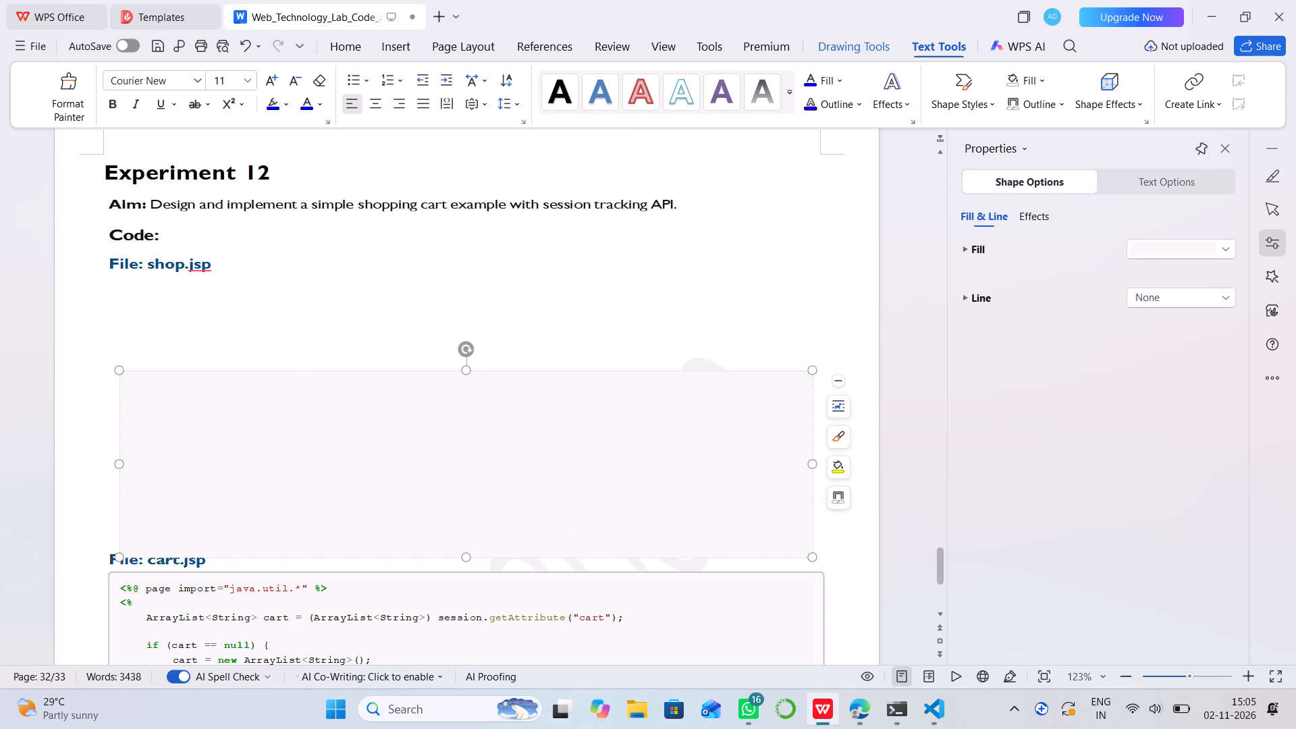
pyautogui.rightClick(460, 372)
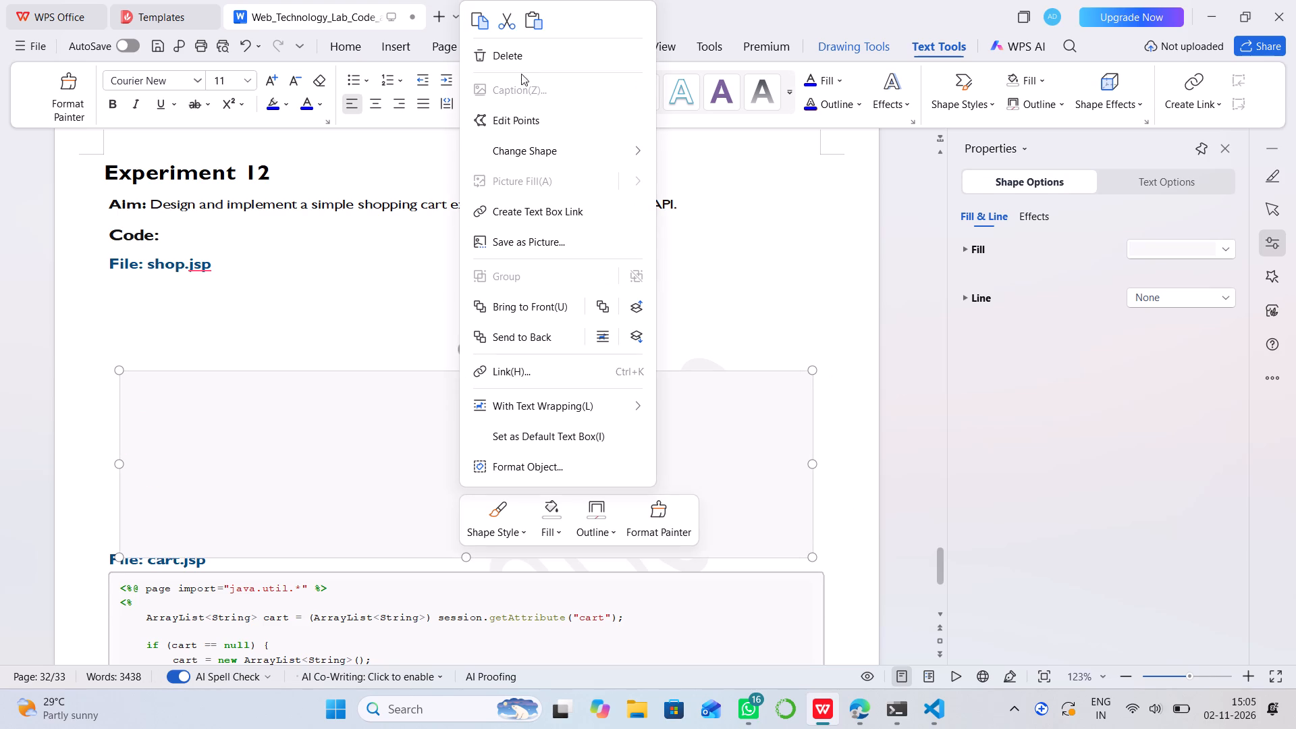
pyautogui.click(516, 57)
pyautogui.click(241, 266)
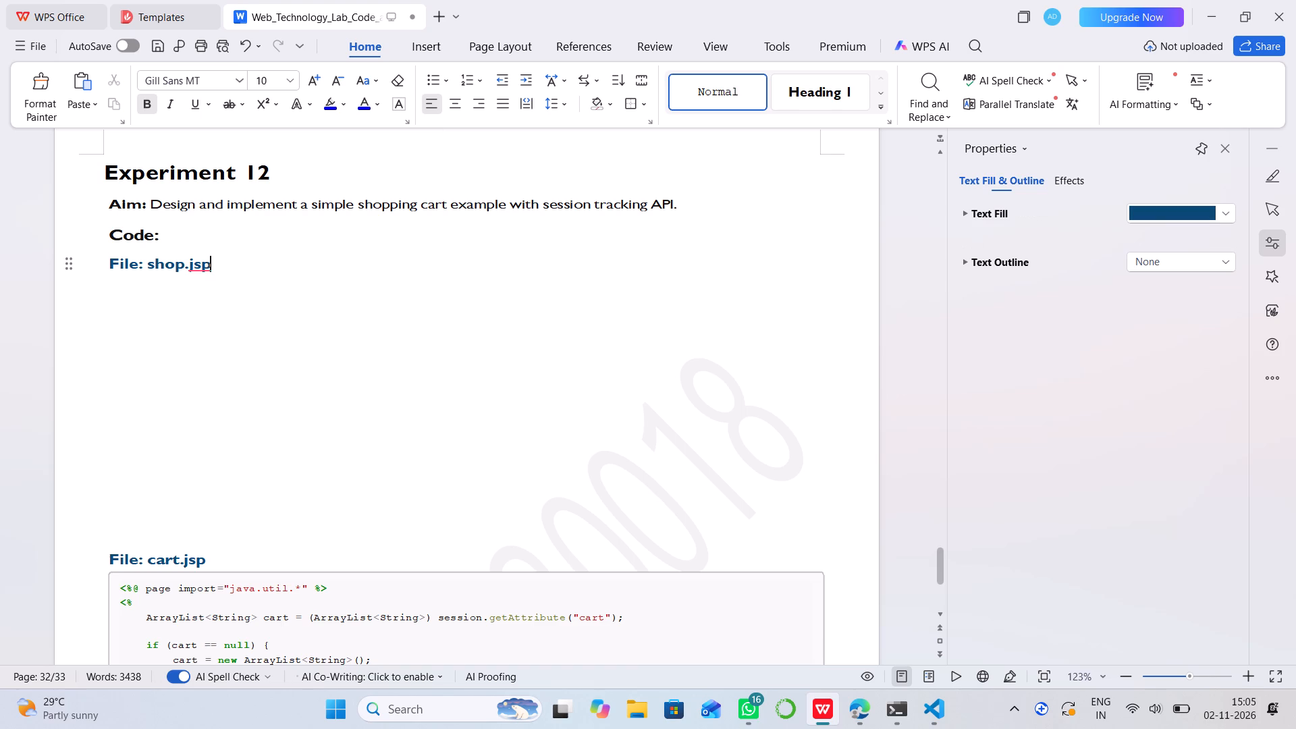
pyautogui.press('Return')
pyautogui.hotkey('ctrl', 'v')
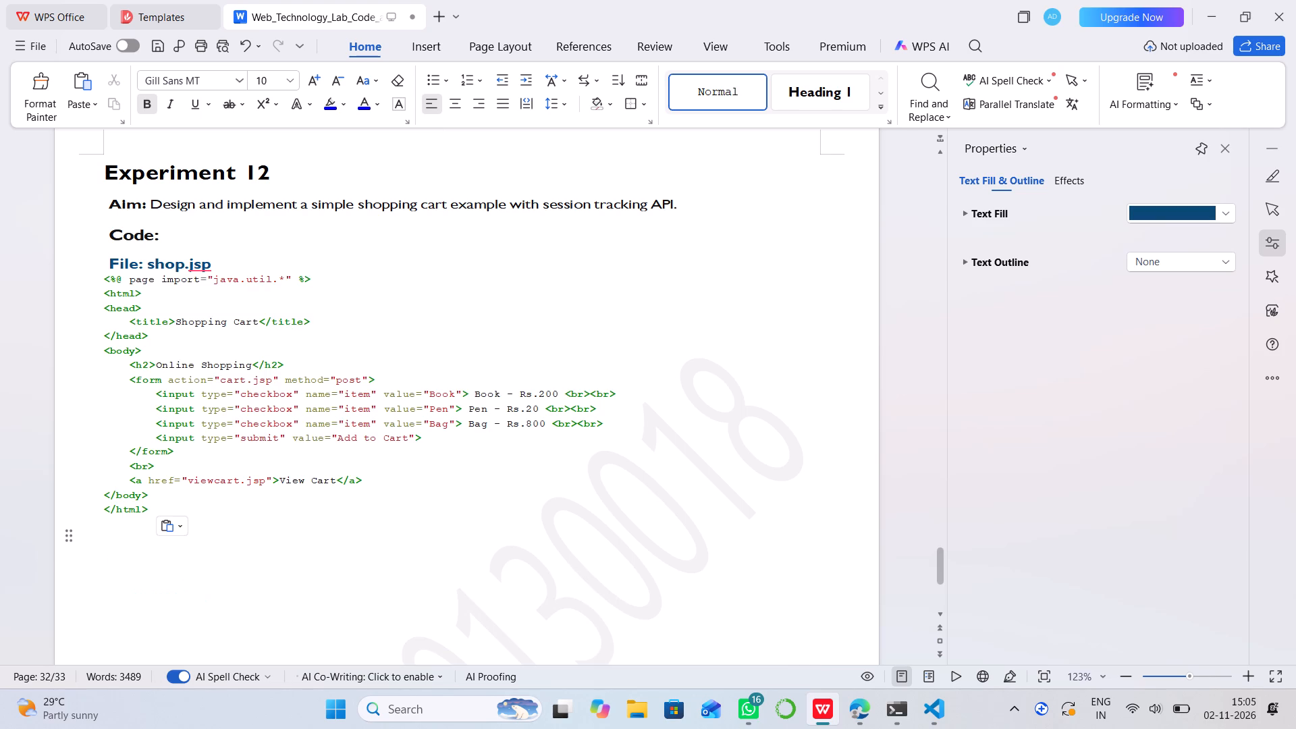
pyautogui.click(225, 267)
pyautogui.press('Return')
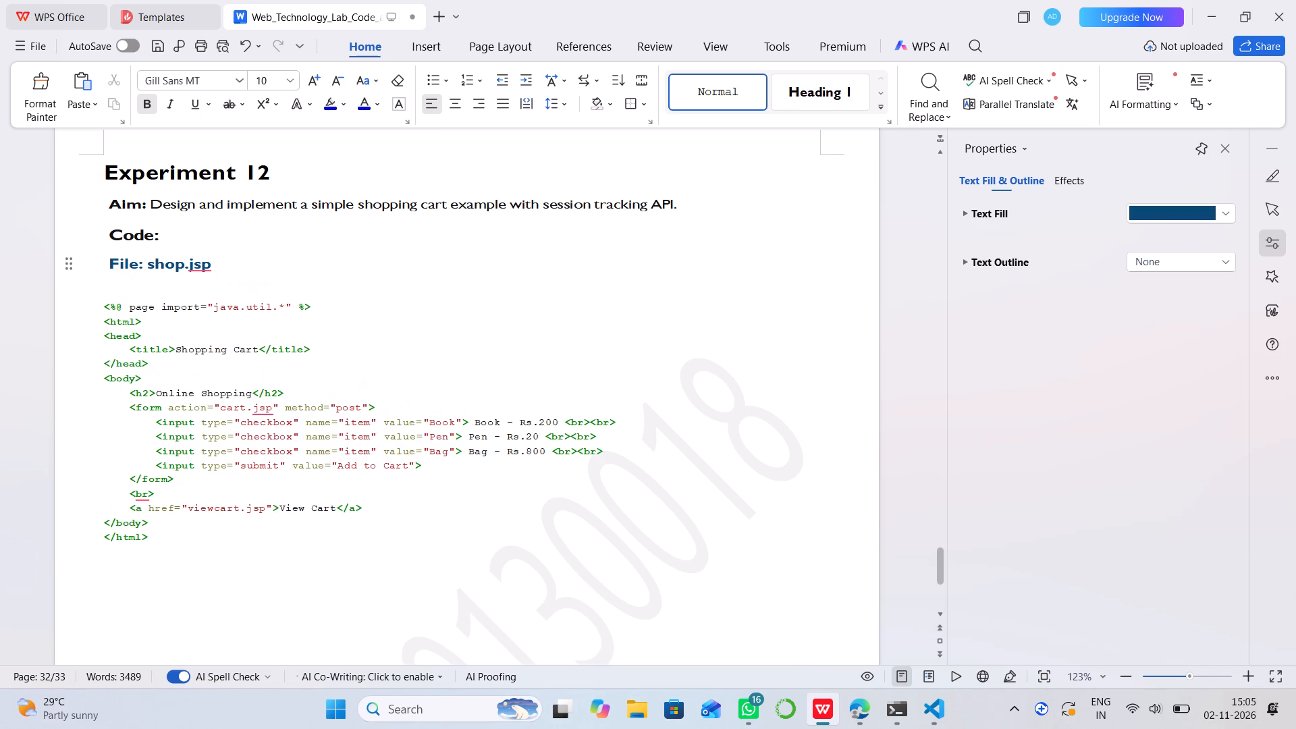
# Delete the surplus blank lines between the shop.jsp code and the File: cart.jsp heading, leaving a single blank line.
pyautogui.scroll(-3, 245, 350)
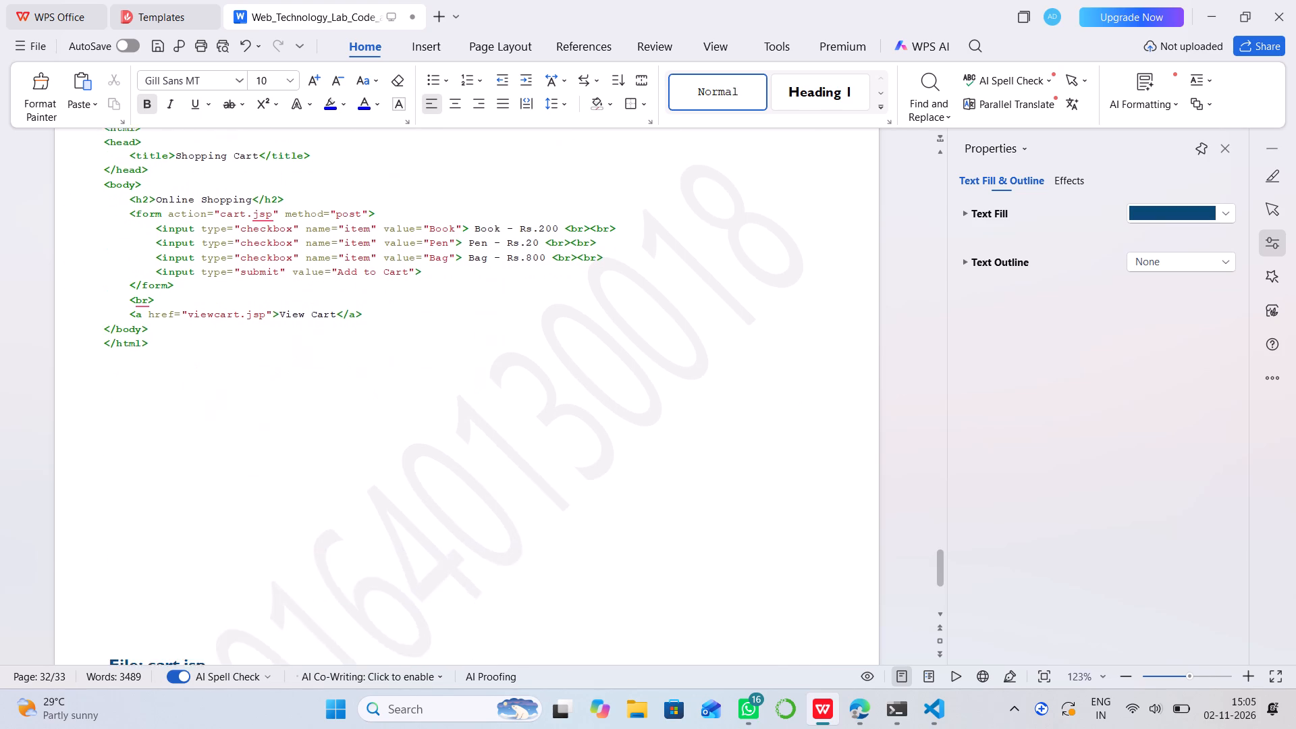
pyautogui.scroll(-2, 245, 350)
pyautogui.click(123, 474)
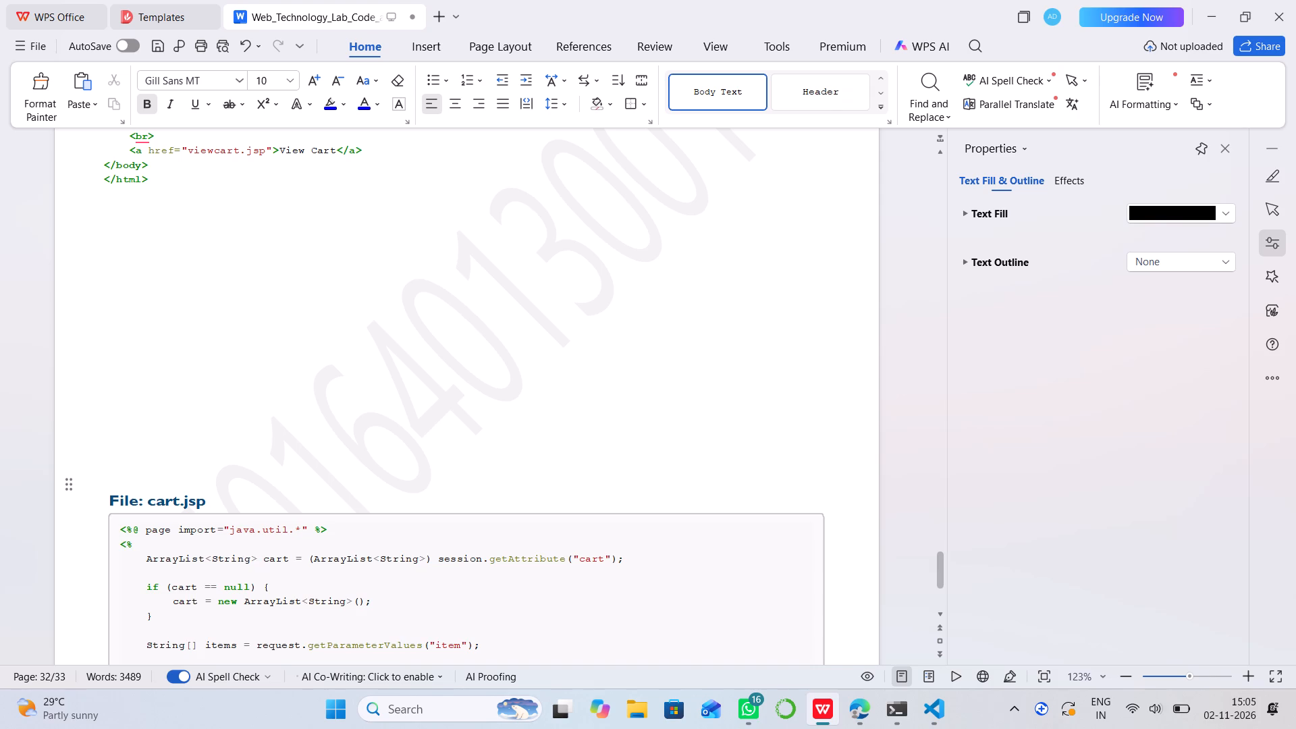
pyautogui.press('BackSpace')
pyautogui.press('BackSpace')
pyautogui.press('BackSpace')
pyautogui.press('BackSpace')
pyautogui.press('BackSpace')
pyautogui.press('BackSpace')
pyautogui.press('BackSpace')
pyautogui.press('BackSpace')
pyautogui.press('BackSpace')
pyautogui.press('BackSpace')
pyautogui.press('BackSpace')
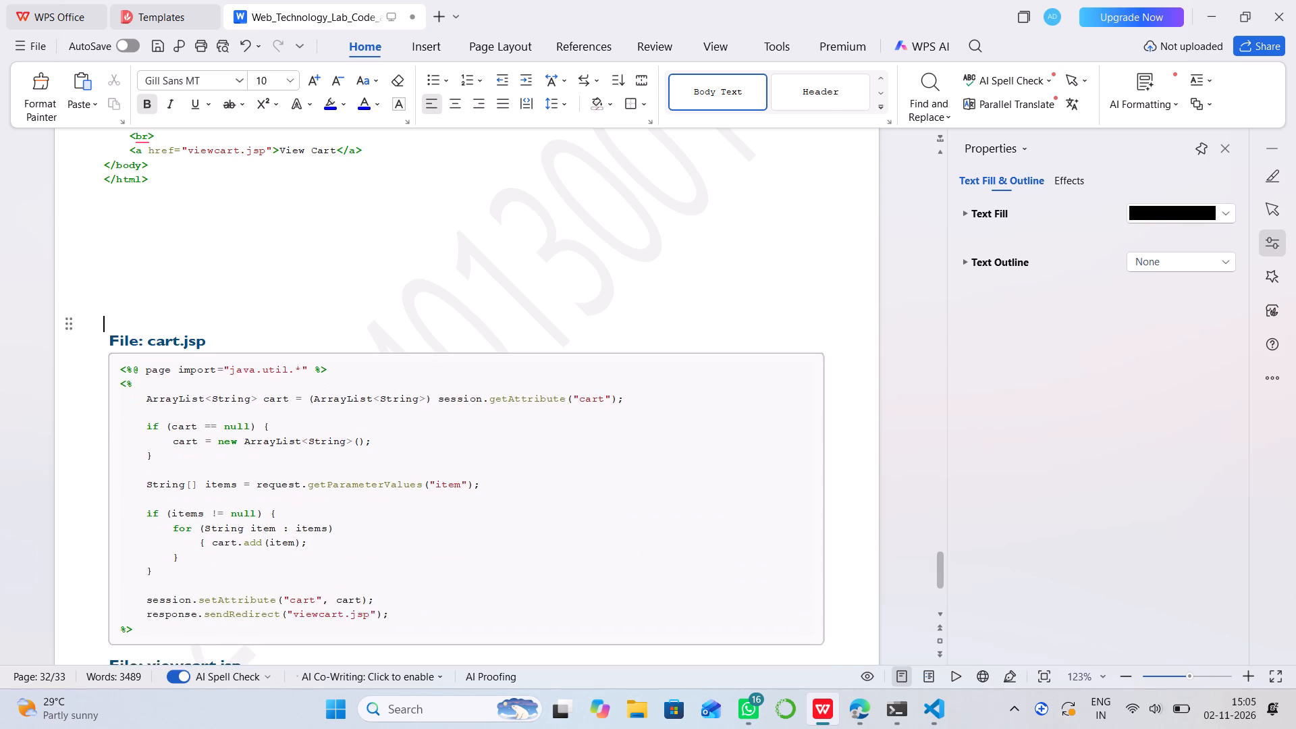
pyautogui.press('BackSpace')
pyautogui.press('BackSpace')
pyautogui.press('BackSpace')
pyautogui.press('BackSpace')
pyautogui.press('BackSpace')
pyautogui.press('BackSpace')
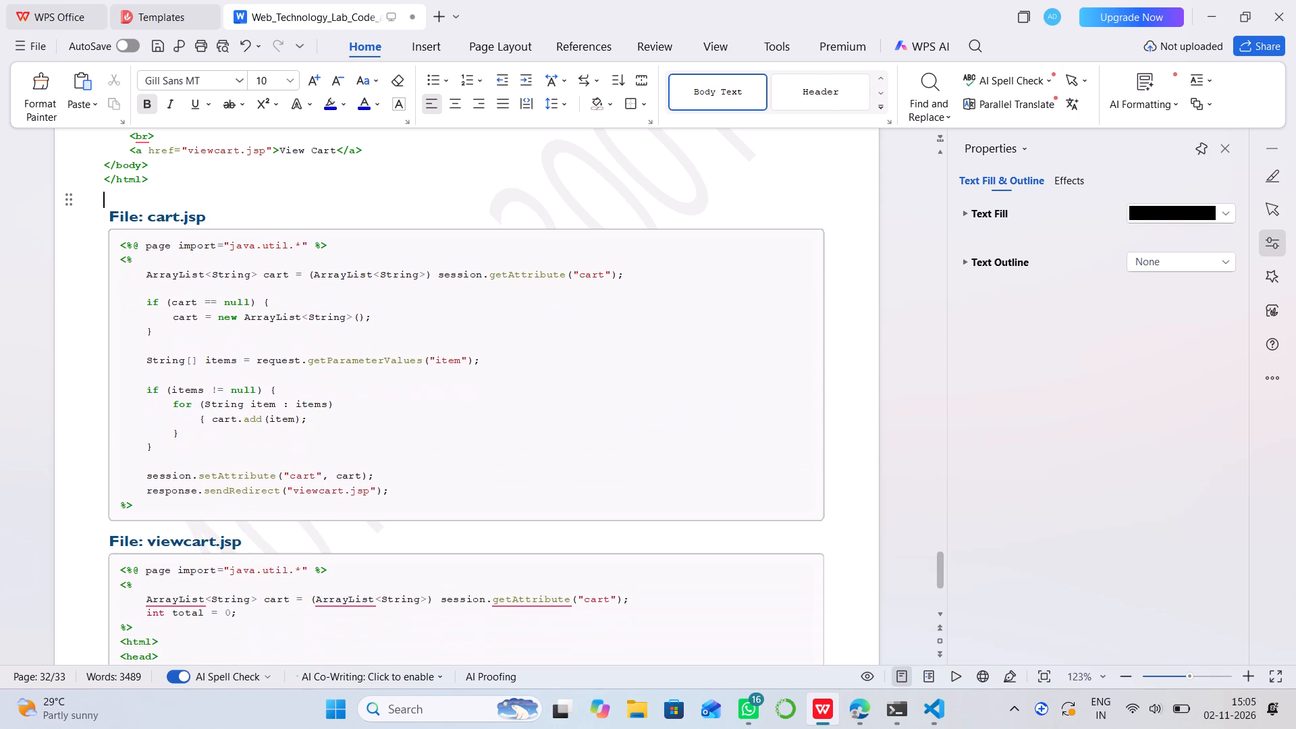
pyautogui.press('BackSpace')
pyautogui.press('Return')
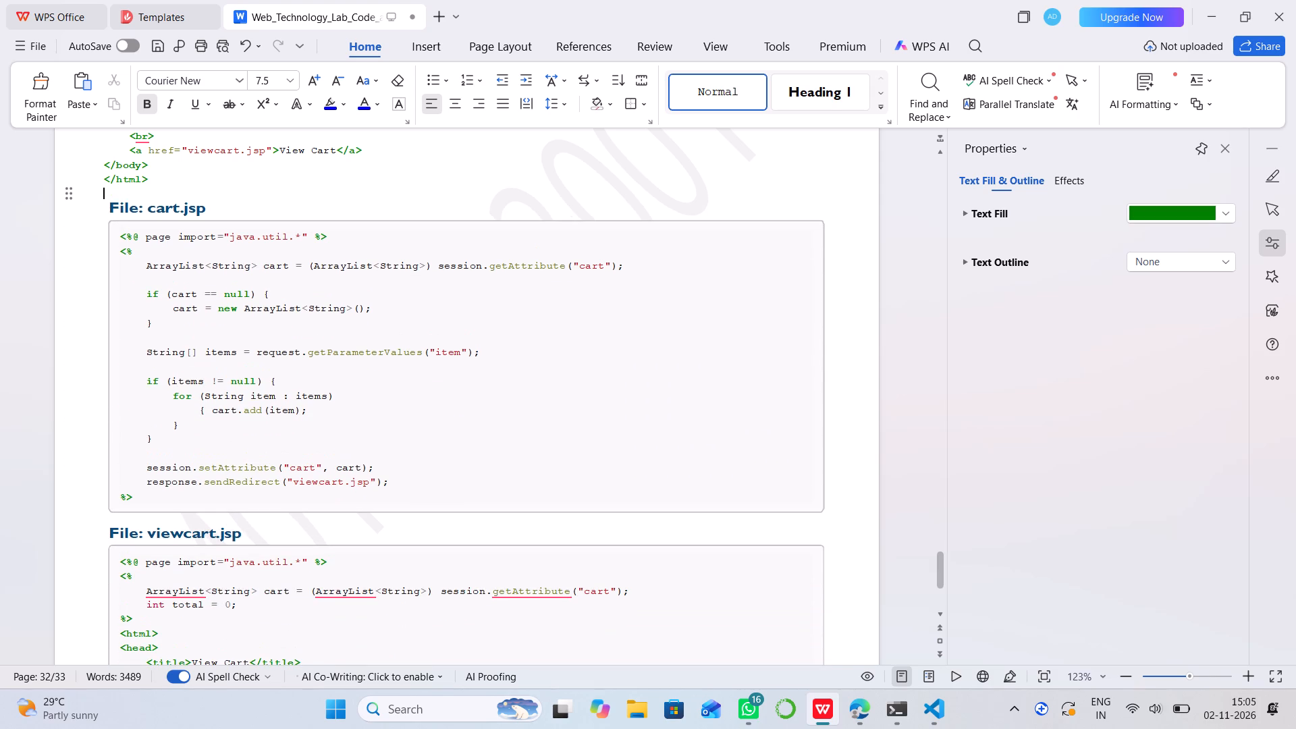
# Shift the cart.jsp code text box down within its frame and delete the frame's border outline.
pyautogui.click(121, 238)
pyautogui.moveTo(464, 231); pyautogui.dragTo(464, 291)
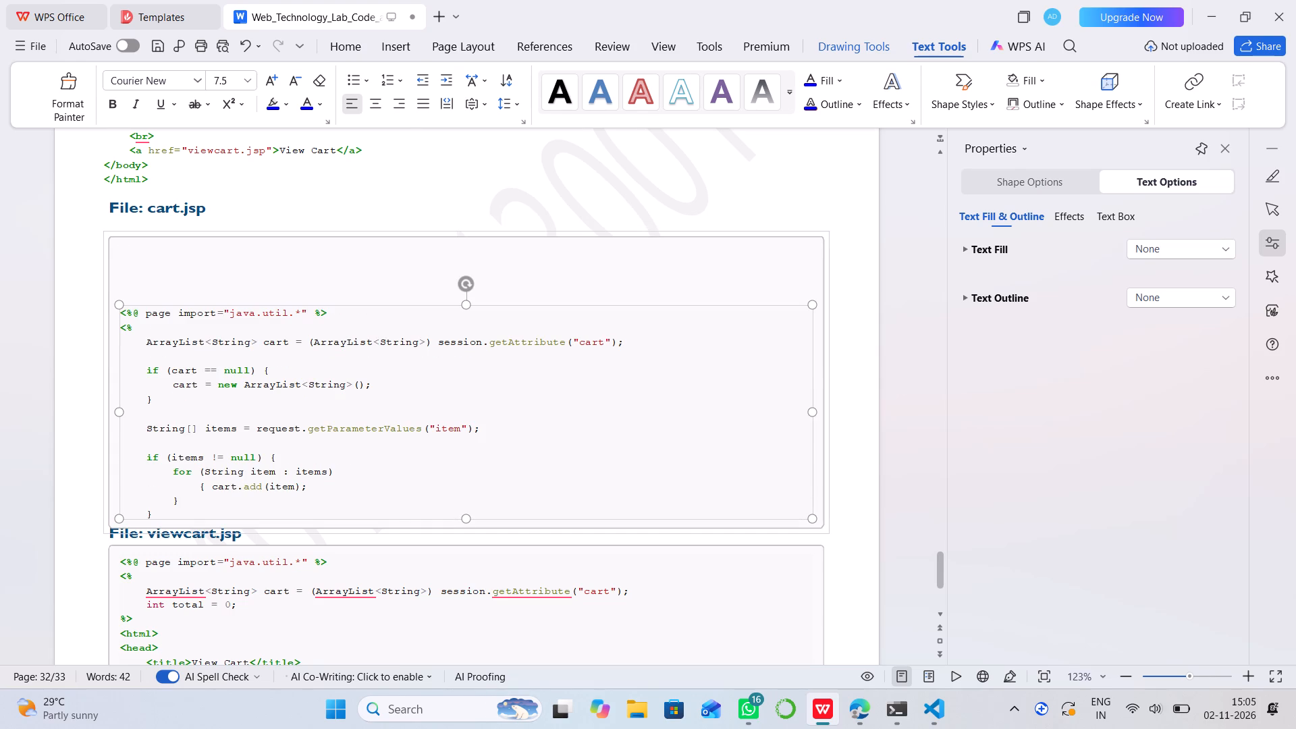
pyautogui.rightClick(433, 239)
pyautogui.click(501, 43)
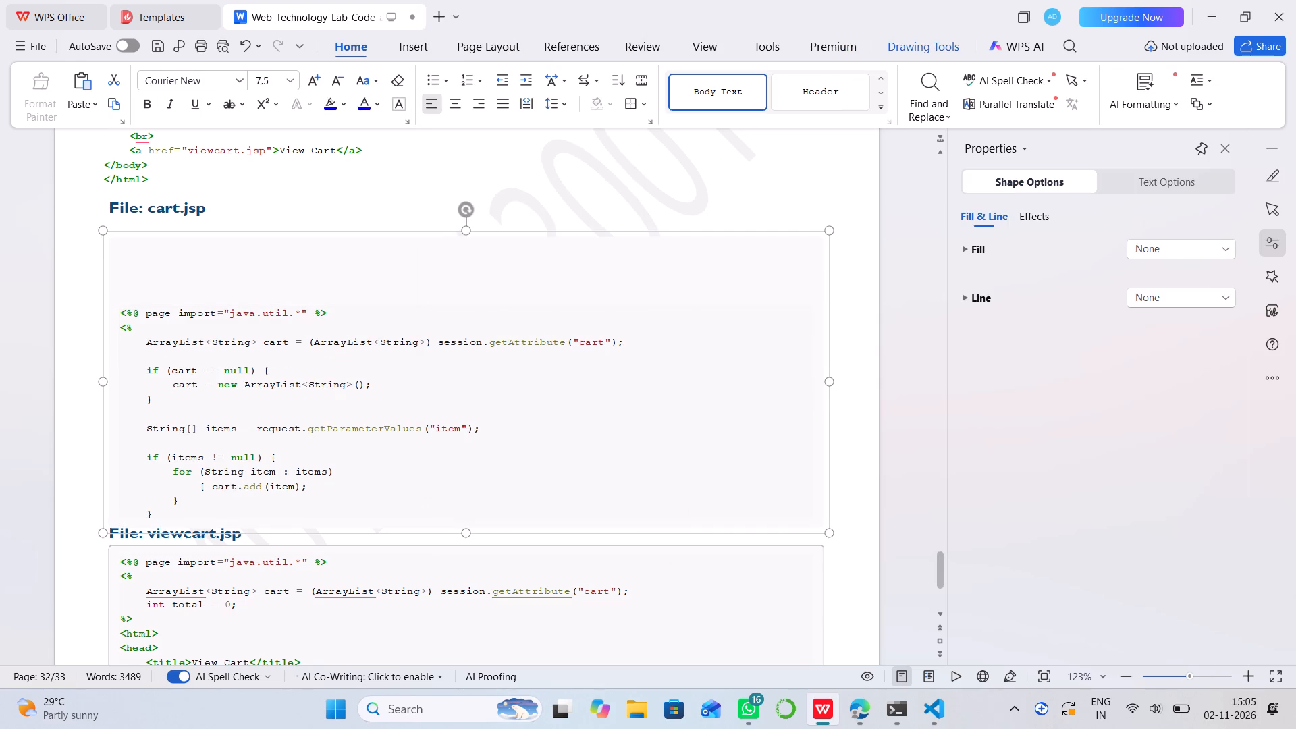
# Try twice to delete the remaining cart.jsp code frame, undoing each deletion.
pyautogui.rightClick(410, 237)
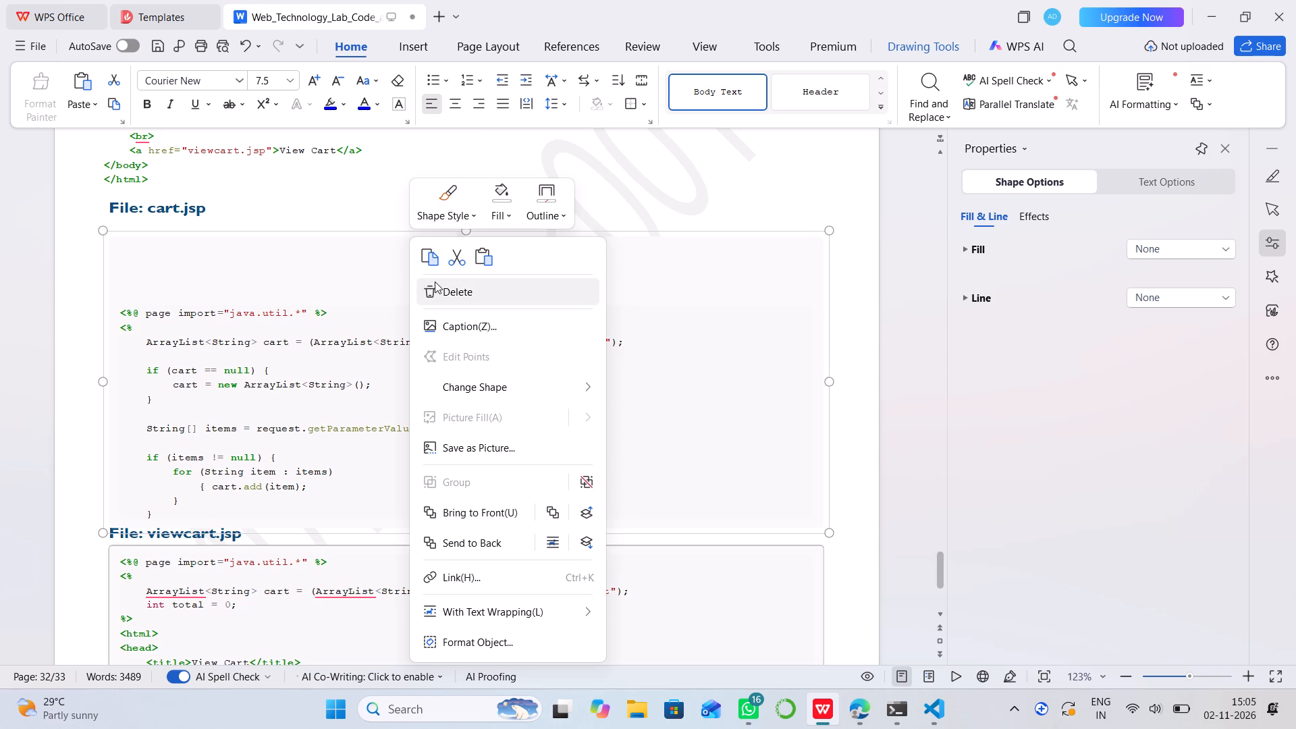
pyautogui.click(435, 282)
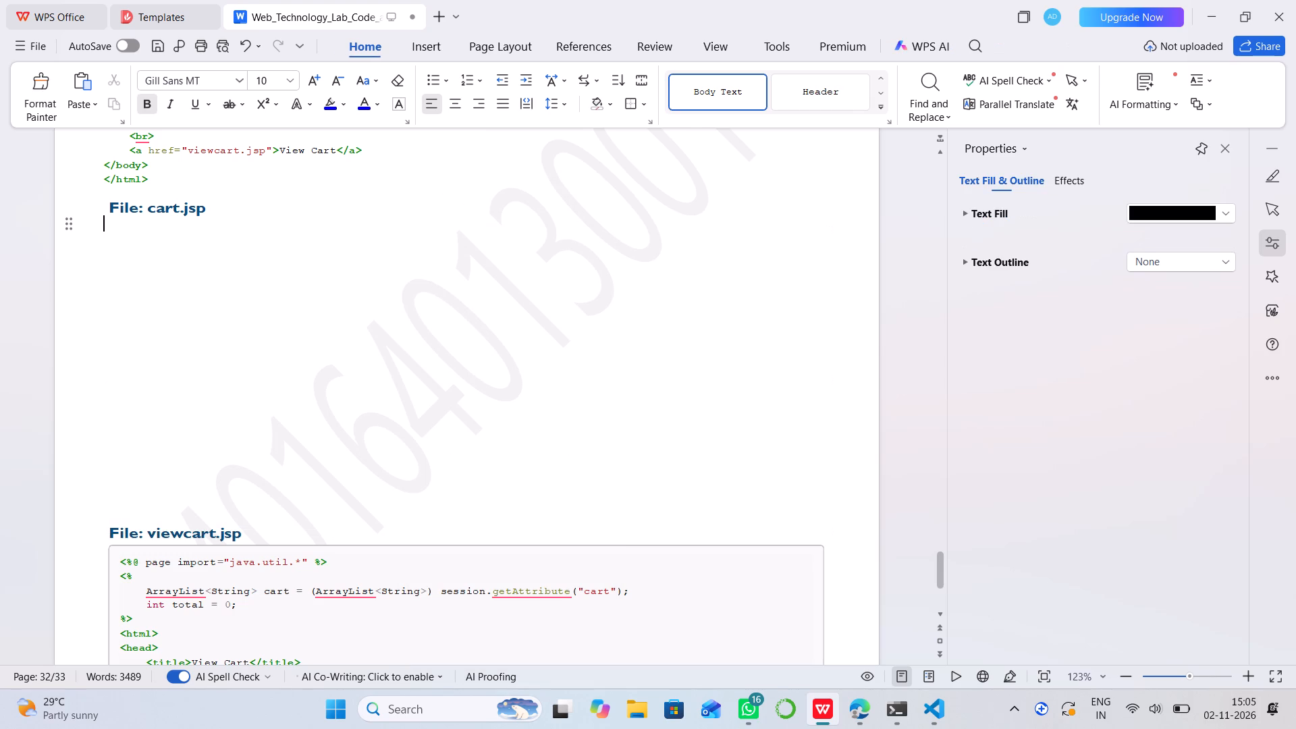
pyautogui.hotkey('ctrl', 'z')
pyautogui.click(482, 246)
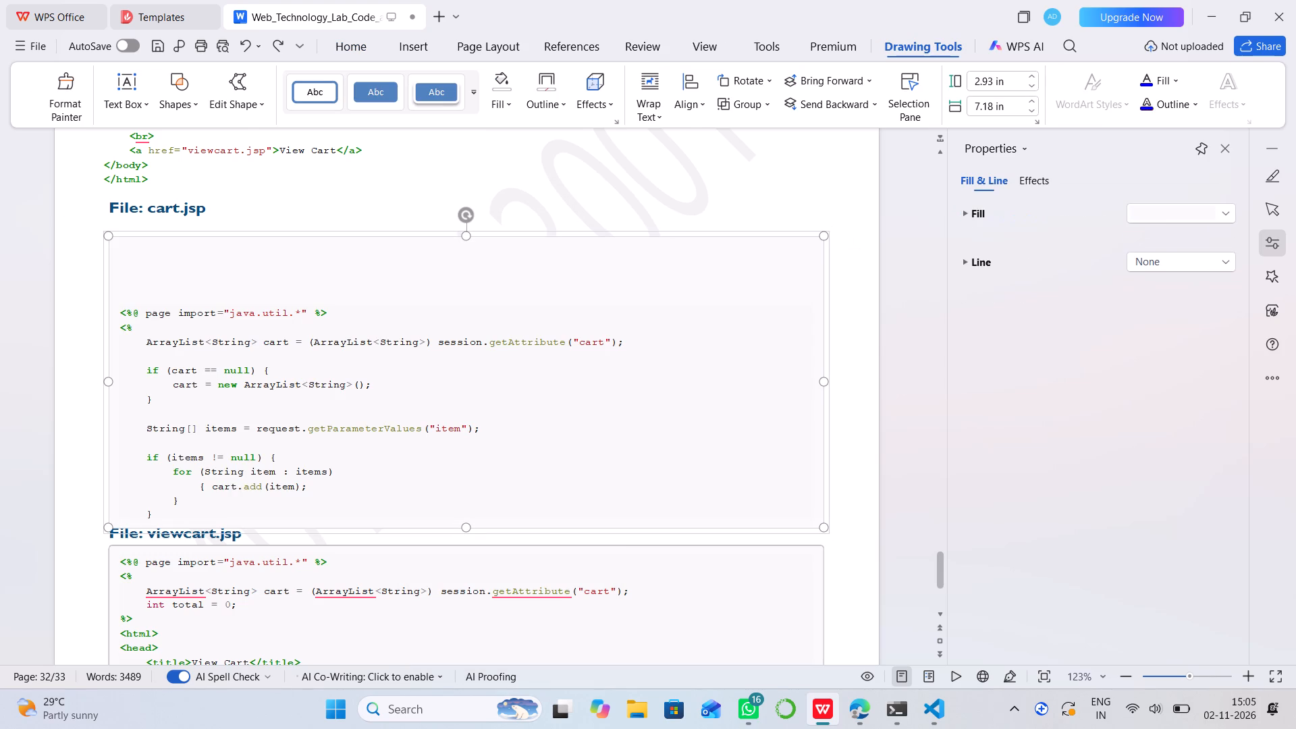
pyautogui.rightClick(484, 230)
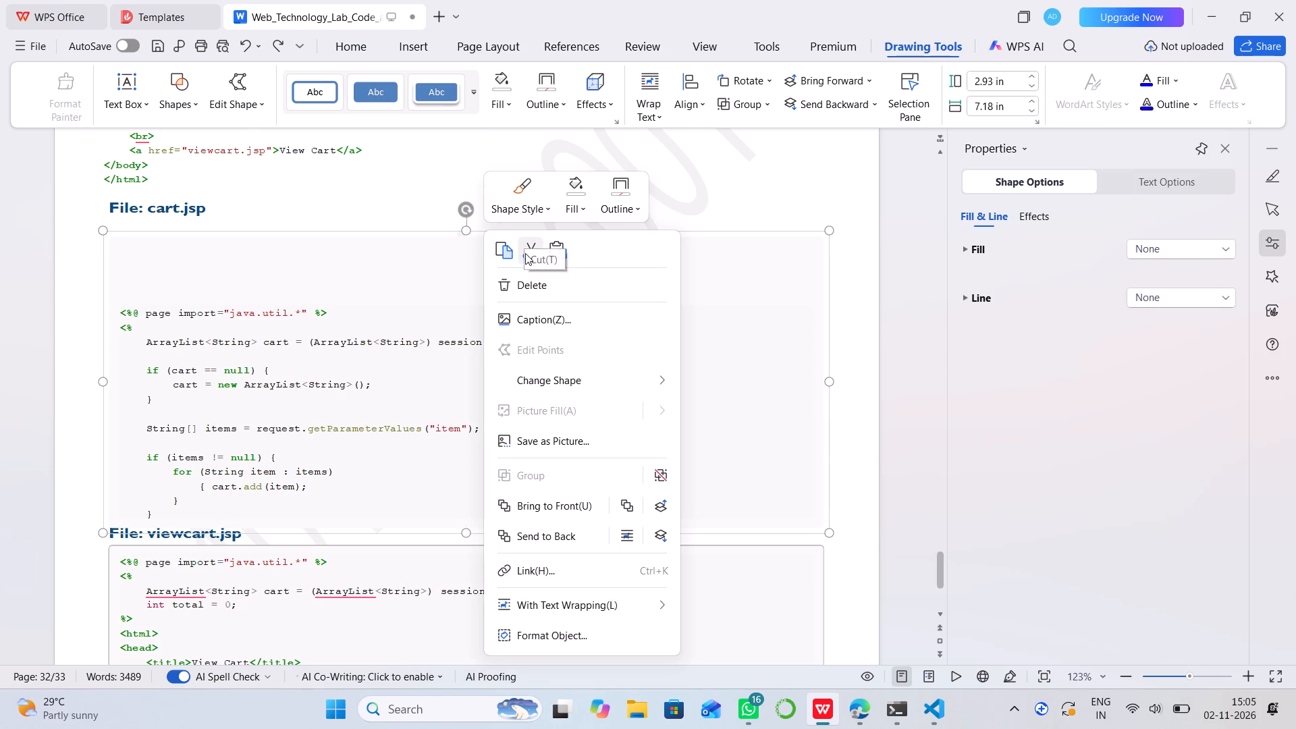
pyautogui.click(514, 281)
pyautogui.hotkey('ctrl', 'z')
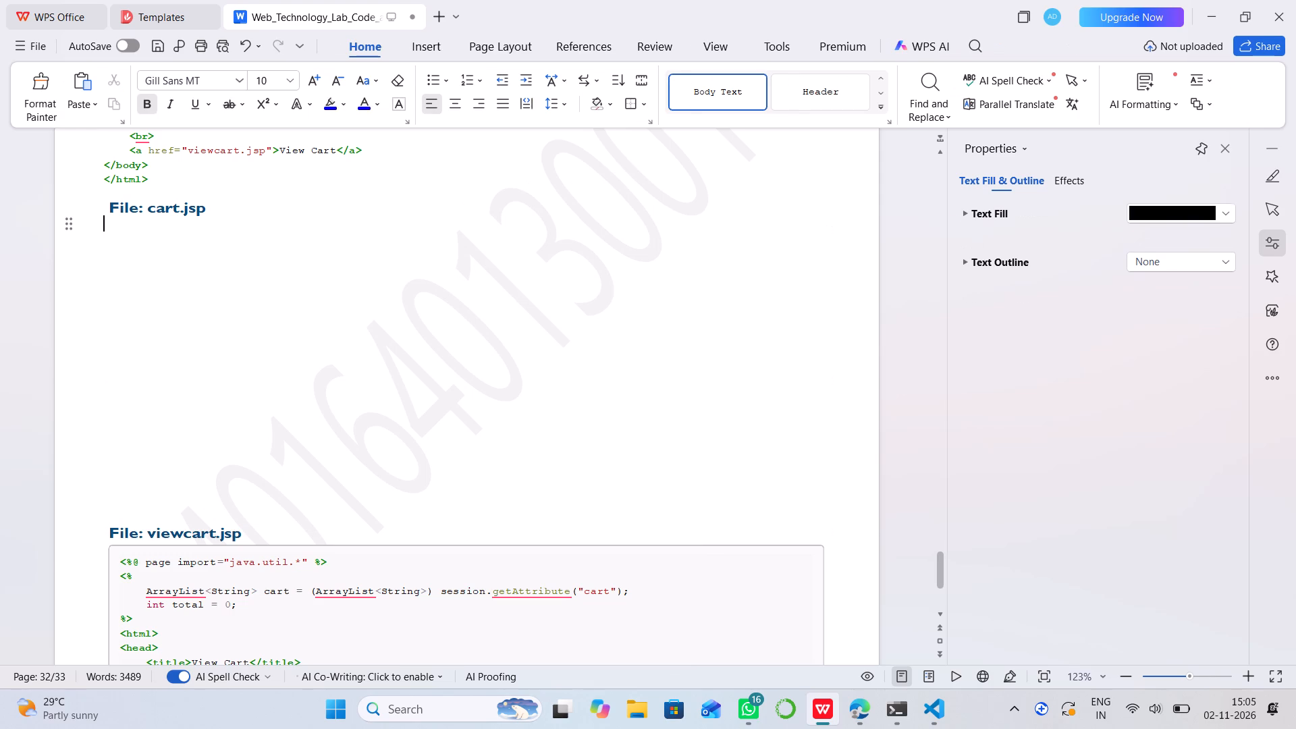
# Stretch the cart.jsp code text box up to just below its heading and slightly downward so it fits the whole code.
pyautogui.click(281, 338)
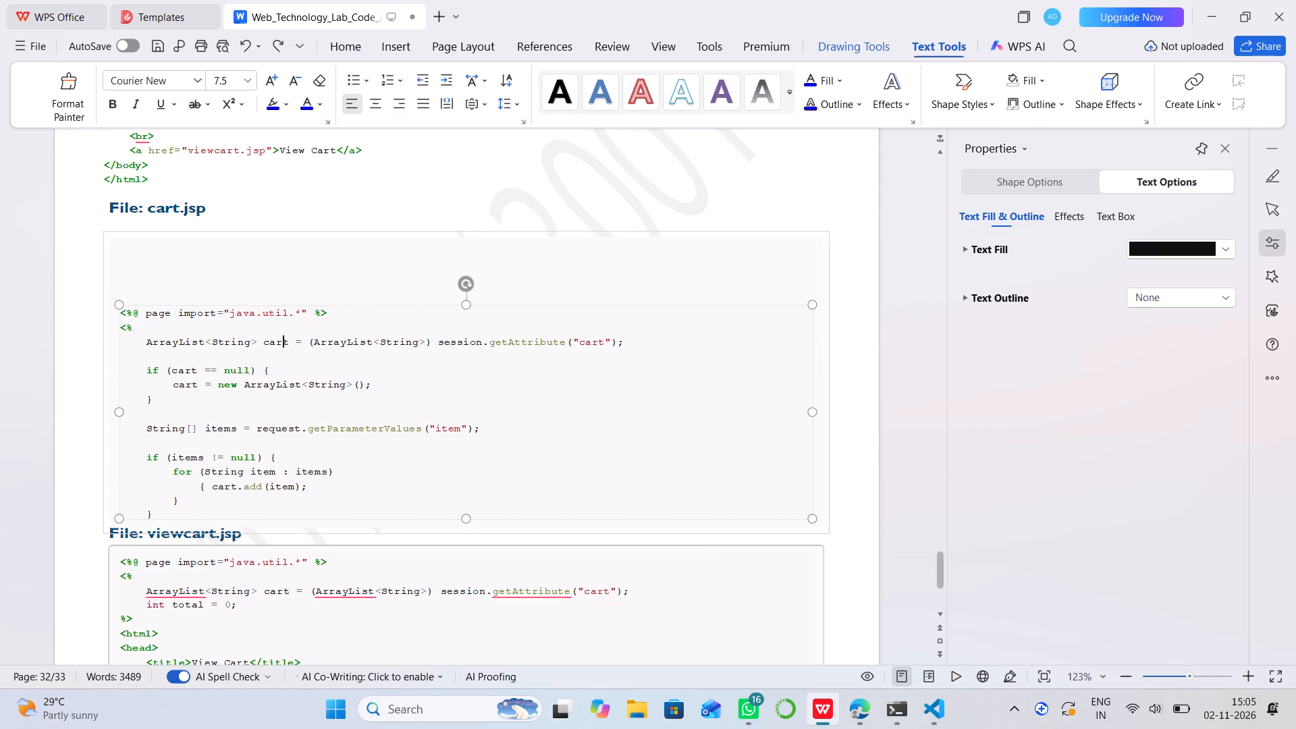
pyautogui.moveTo(466, 303); pyautogui.dragTo(464, 249)
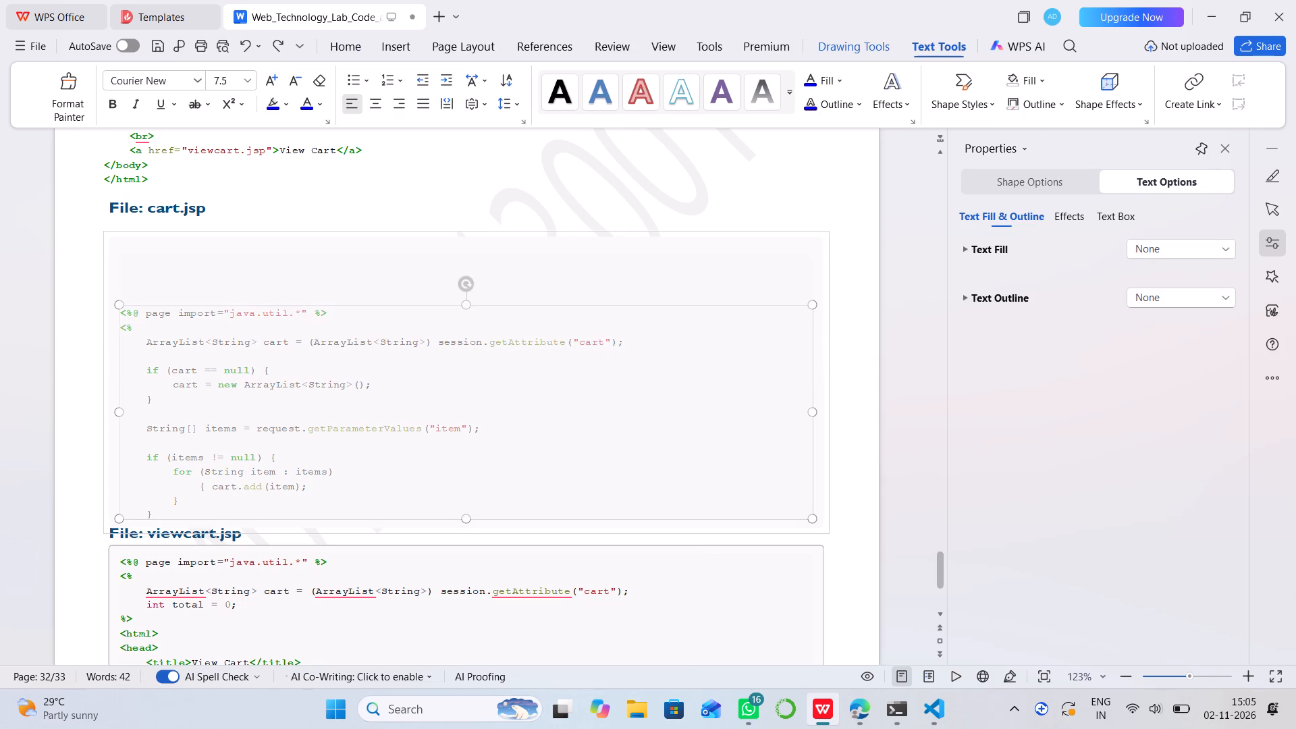
pyautogui.moveTo(464, 249); pyautogui.dragTo(464, 248)
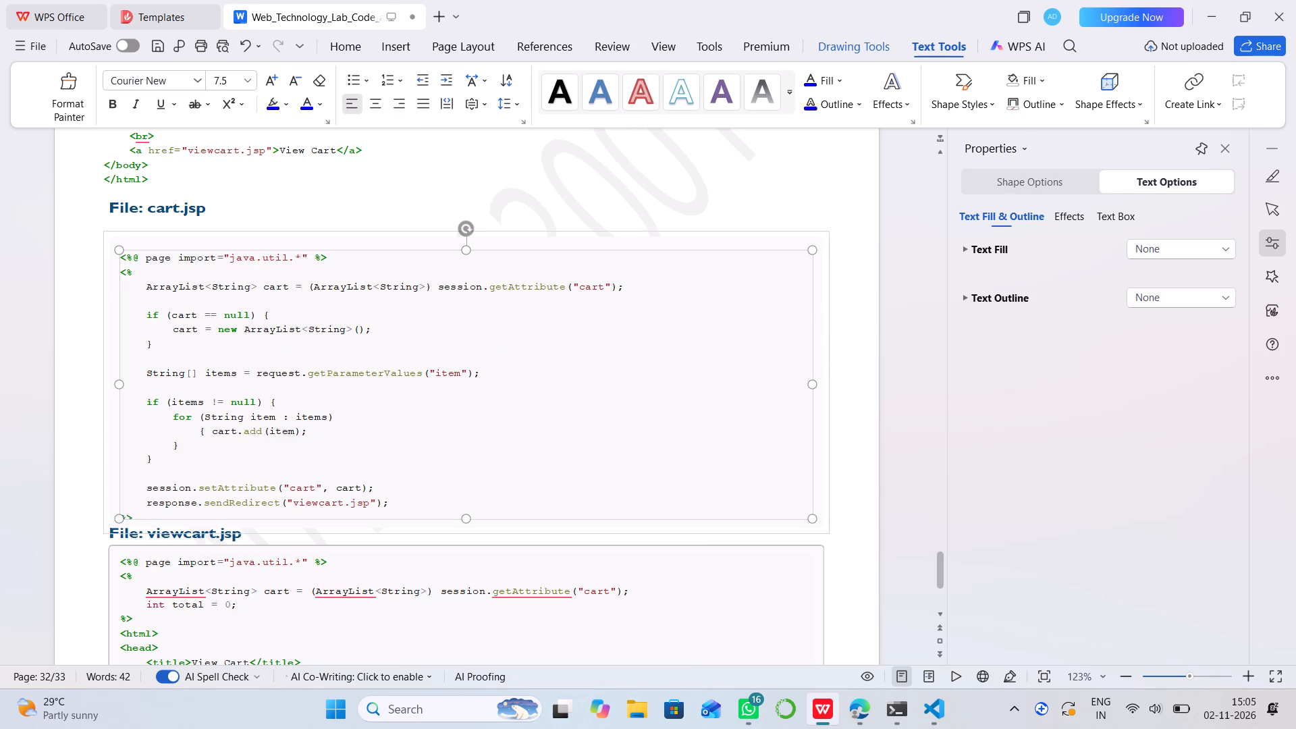
pyautogui.moveTo(463, 249); pyautogui.dragTo(455, 218)
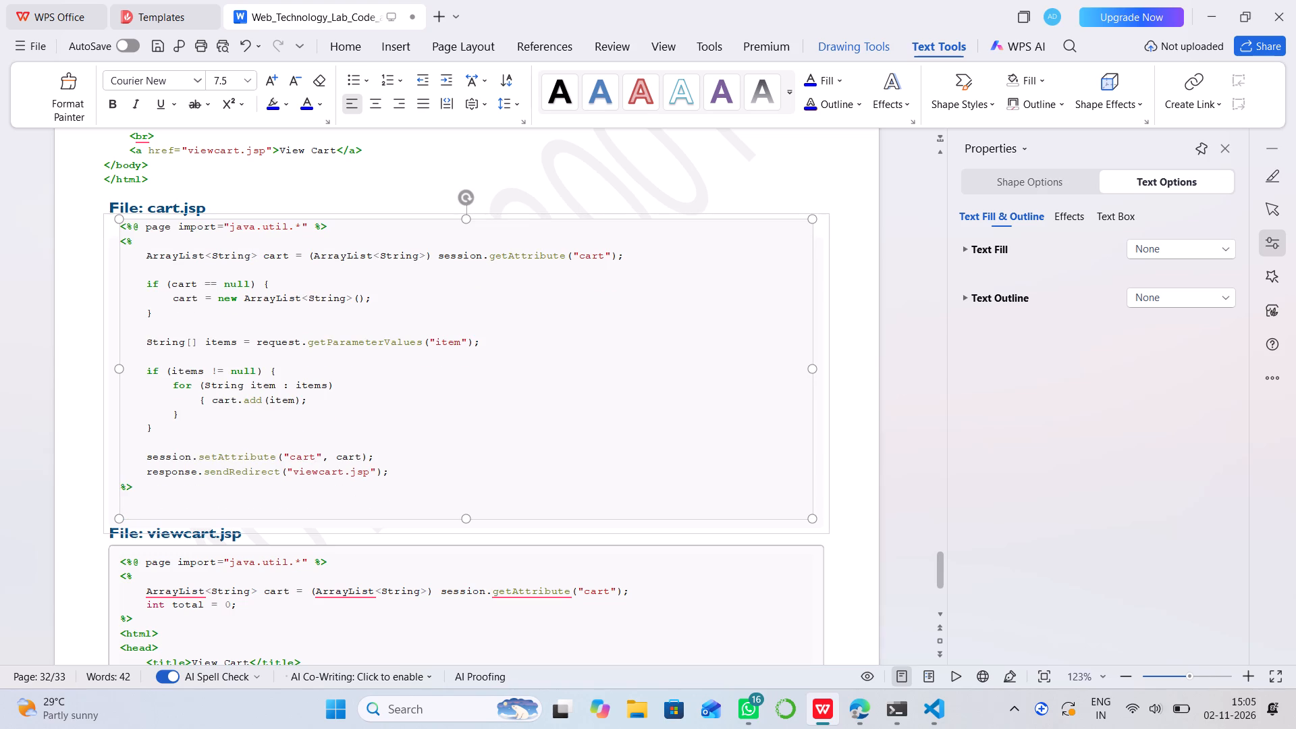
pyautogui.scroll(2, 313, 479)
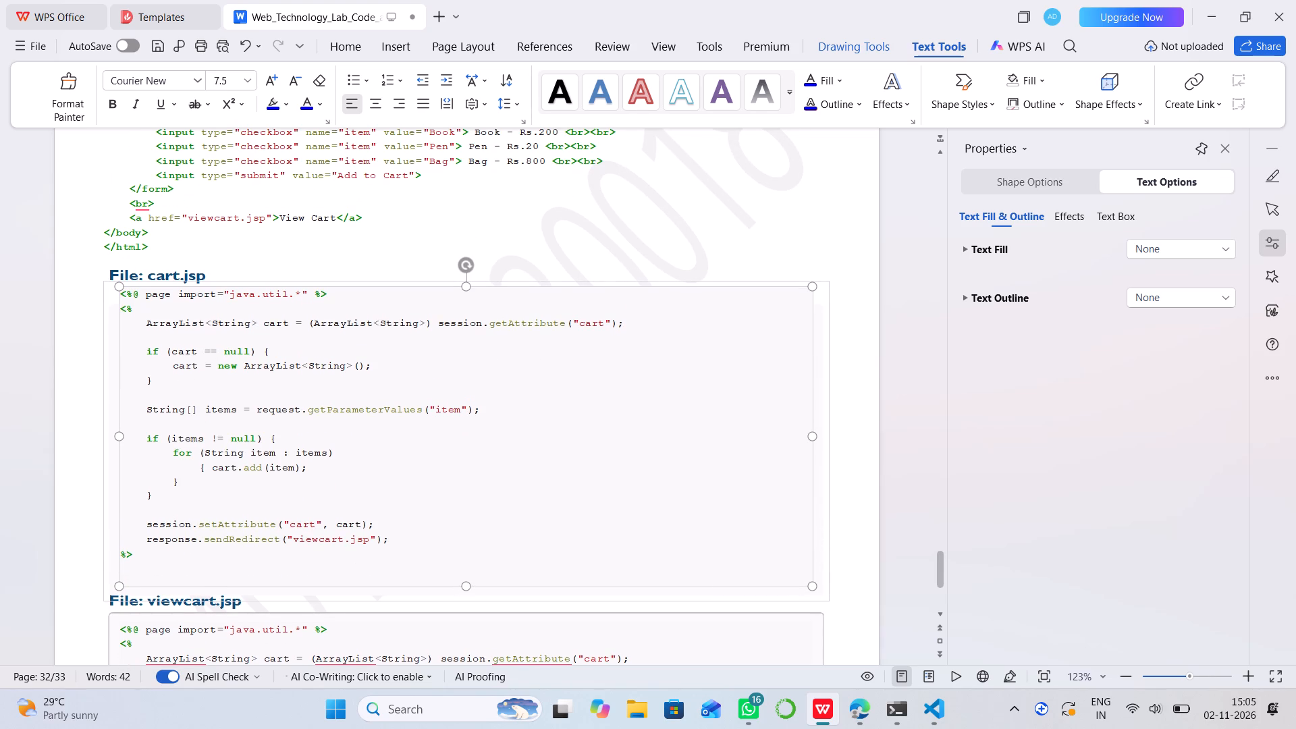
pyautogui.moveTo(466, 585); pyautogui.dragTo(466, 595)
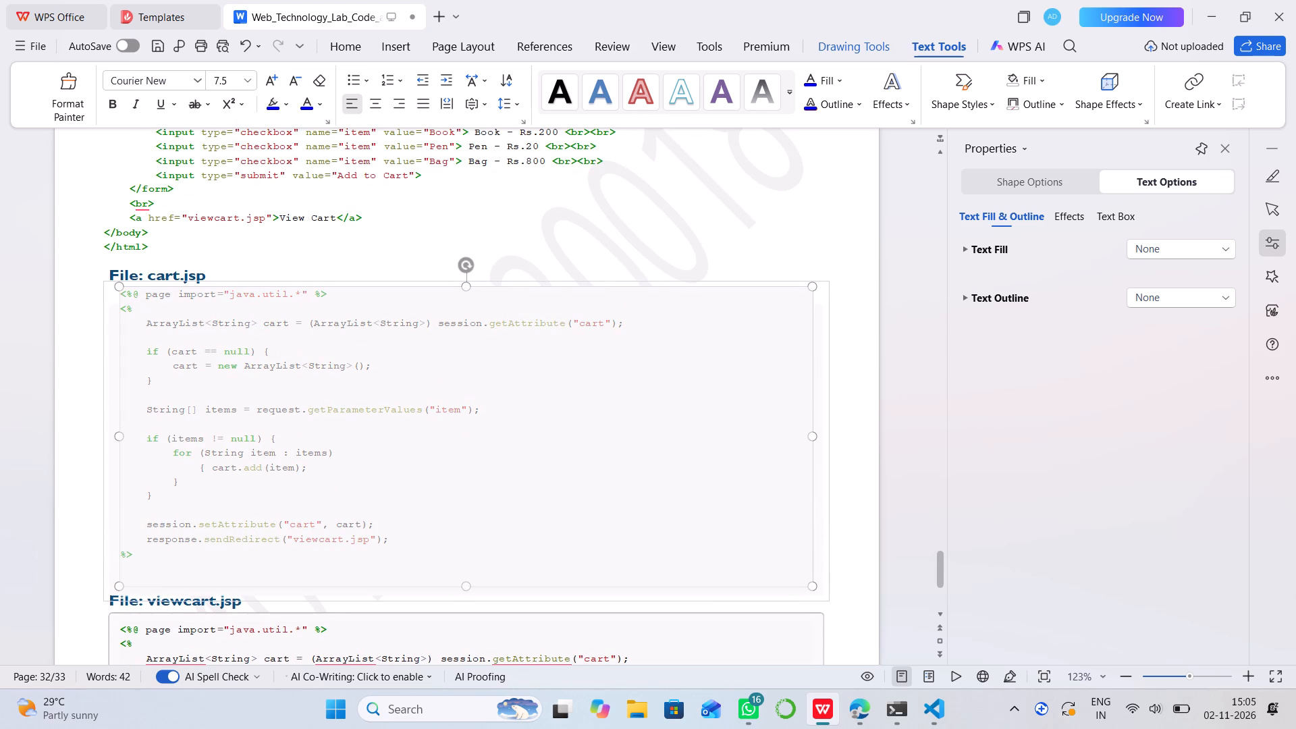
pyautogui.moveTo(466, 595); pyautogui.dragTo(466, 594)
# Move the cart.jsp code out of its text box into body text under the File: cart.jsp heading, deleting the emptied box and its frame.
pyautogui.moveTo(158, 552); pyautogui.dragTo(104, 381)
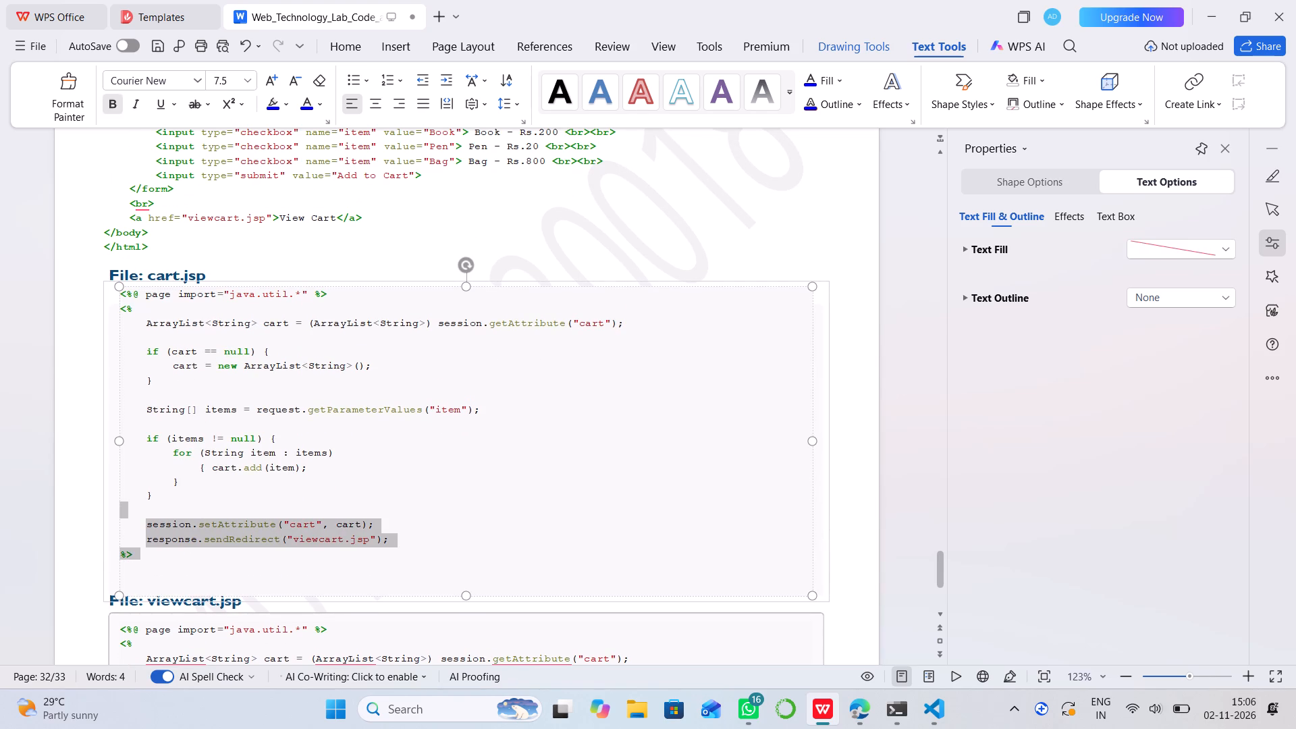
pyautogui.moveTo(104, 381); pyautogui.dragTo(117, 292)
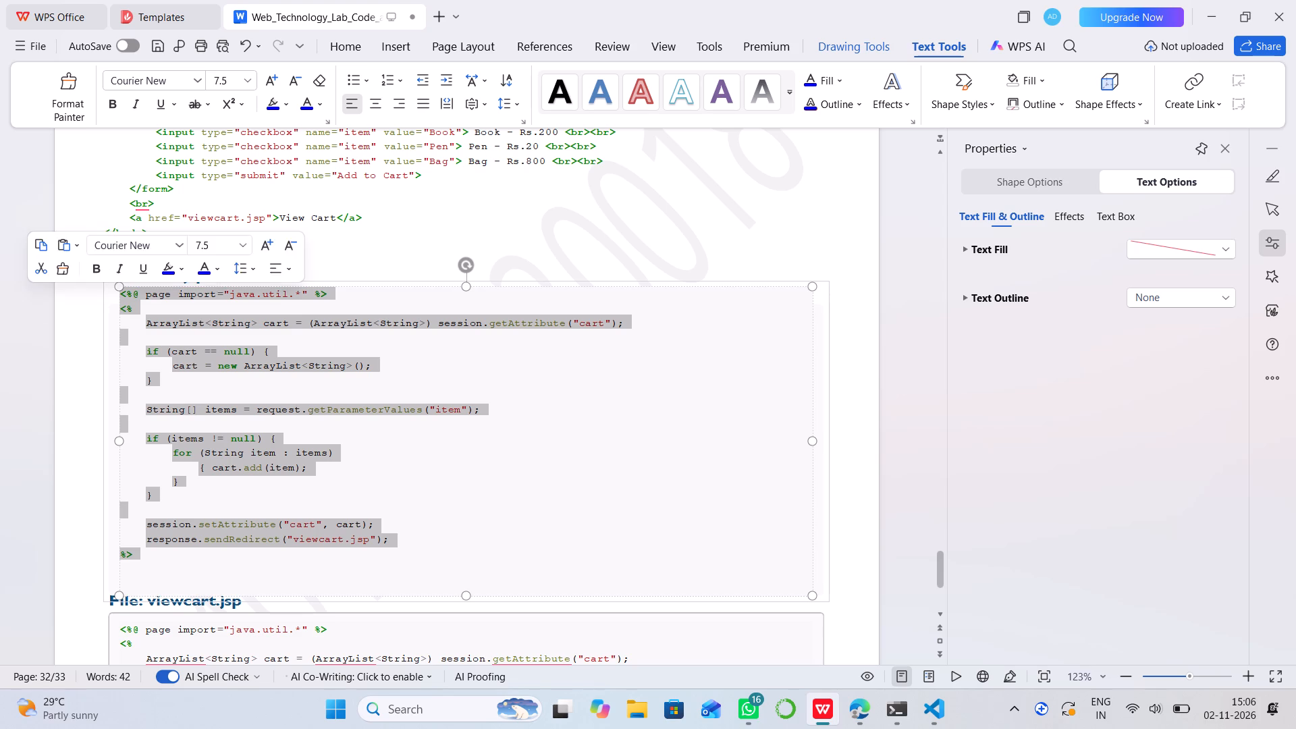
pyautogui.hotkey('ctrl', 'x')
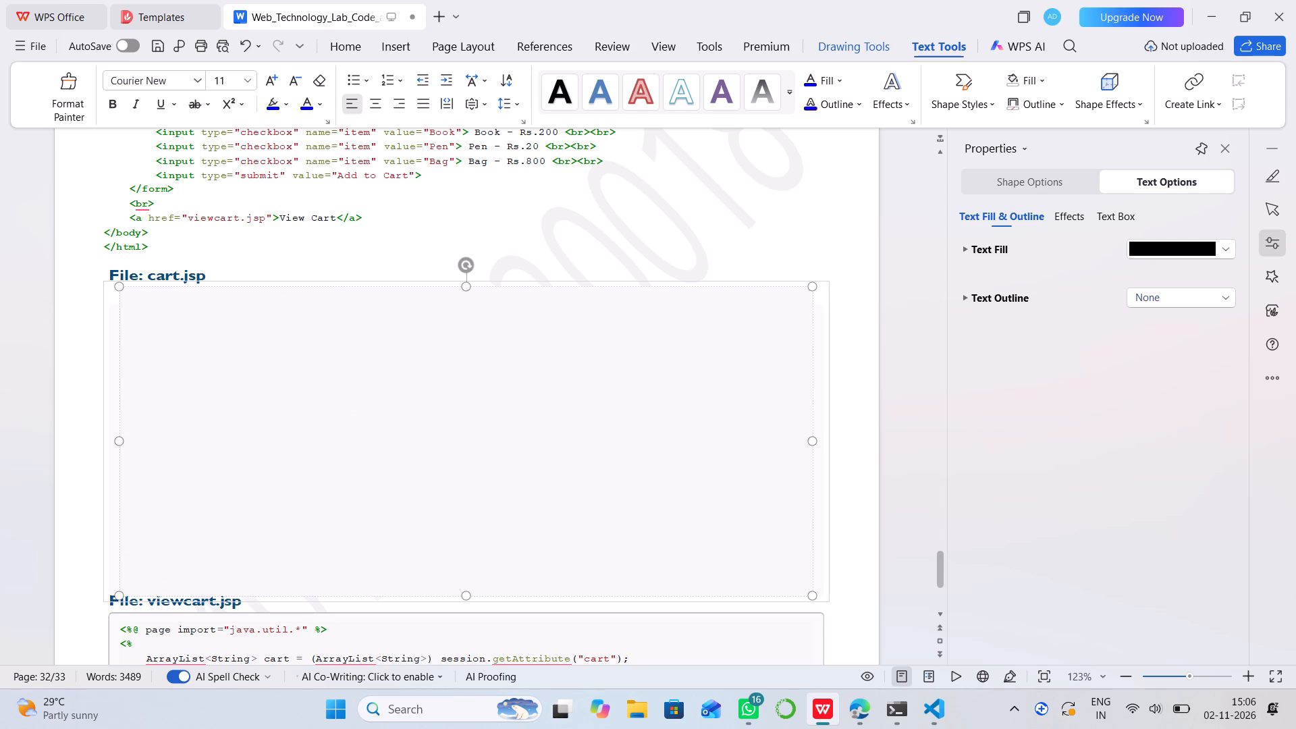
pyautogui.rightClick(473, 286)
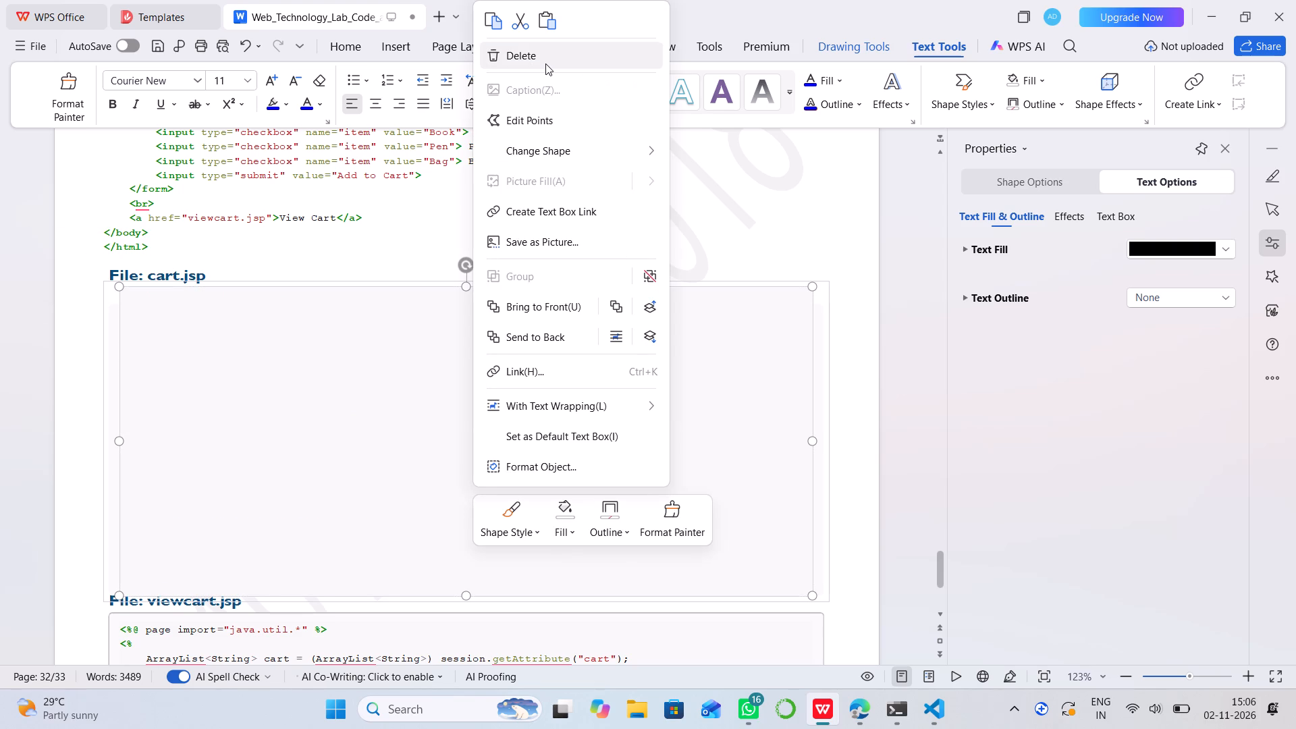
pyautogui.click(545, 63)
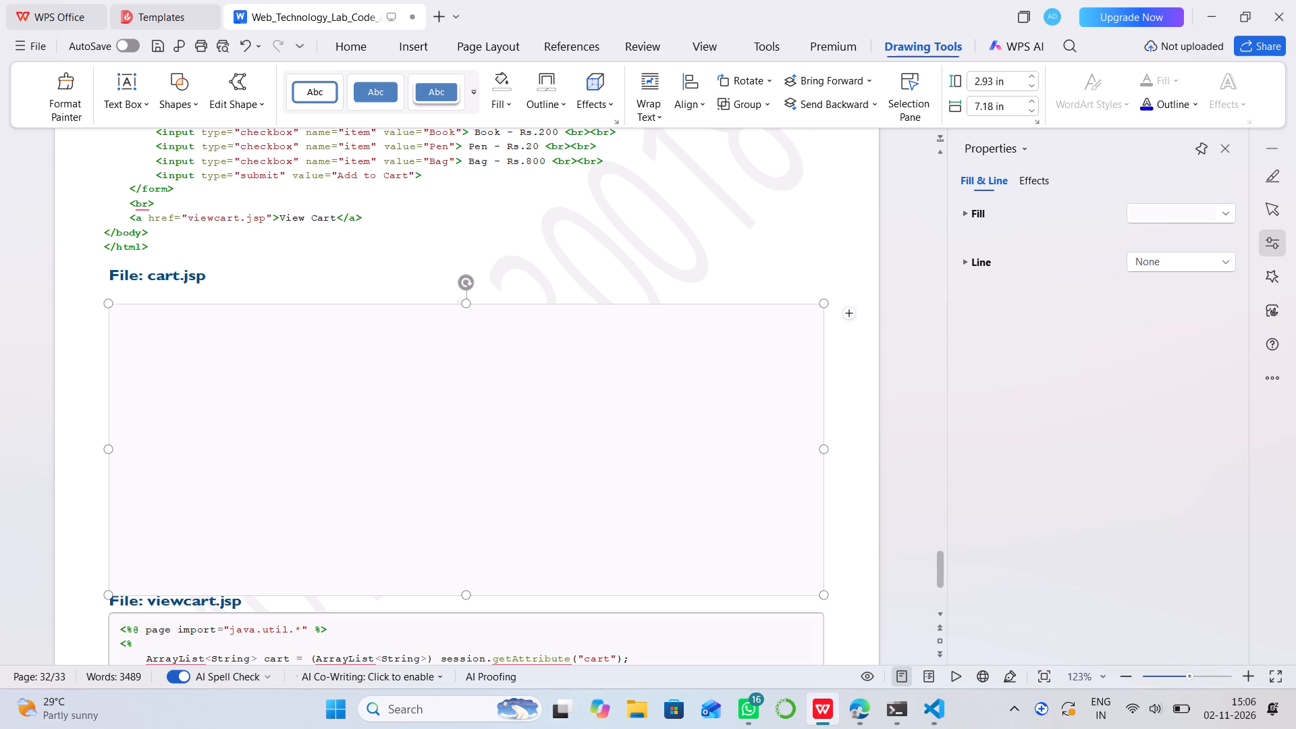
pyautogui.rightClick(458, 307)
pyautogui.click(549, 47)
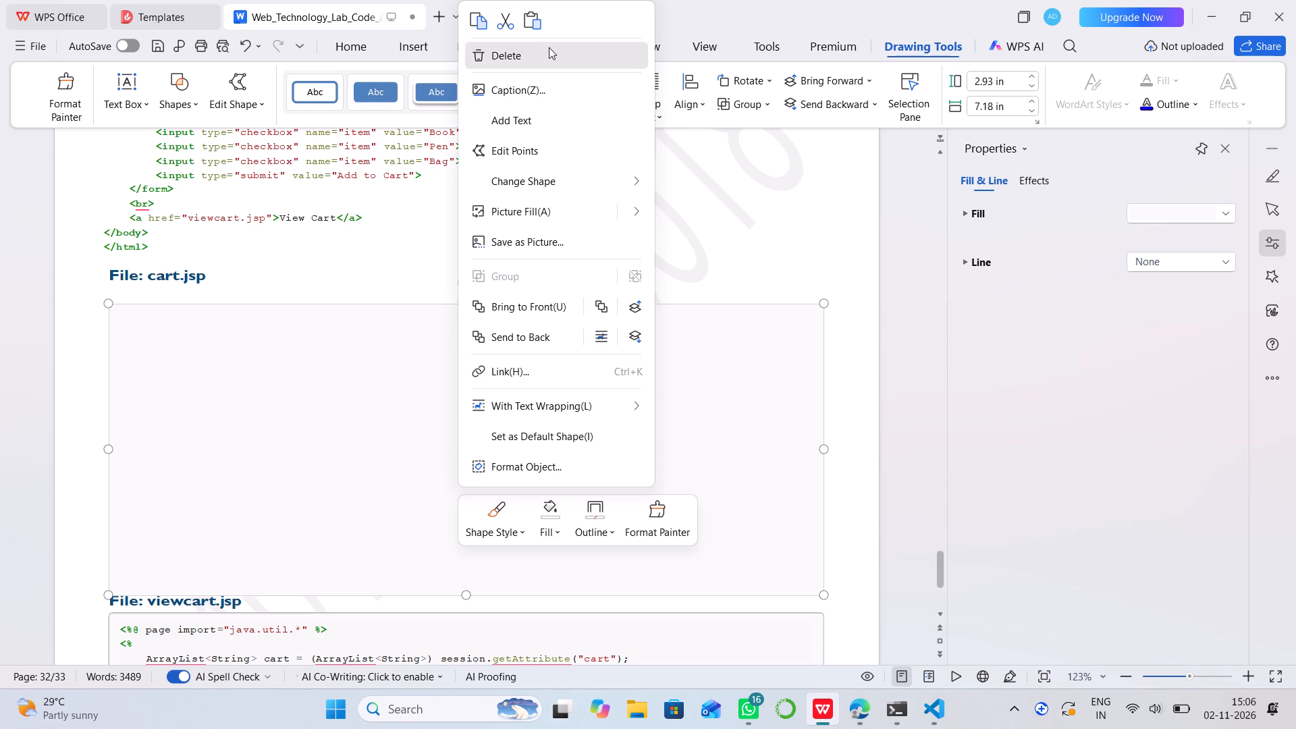
pyautogui.hotkey('ctrl', 'v')
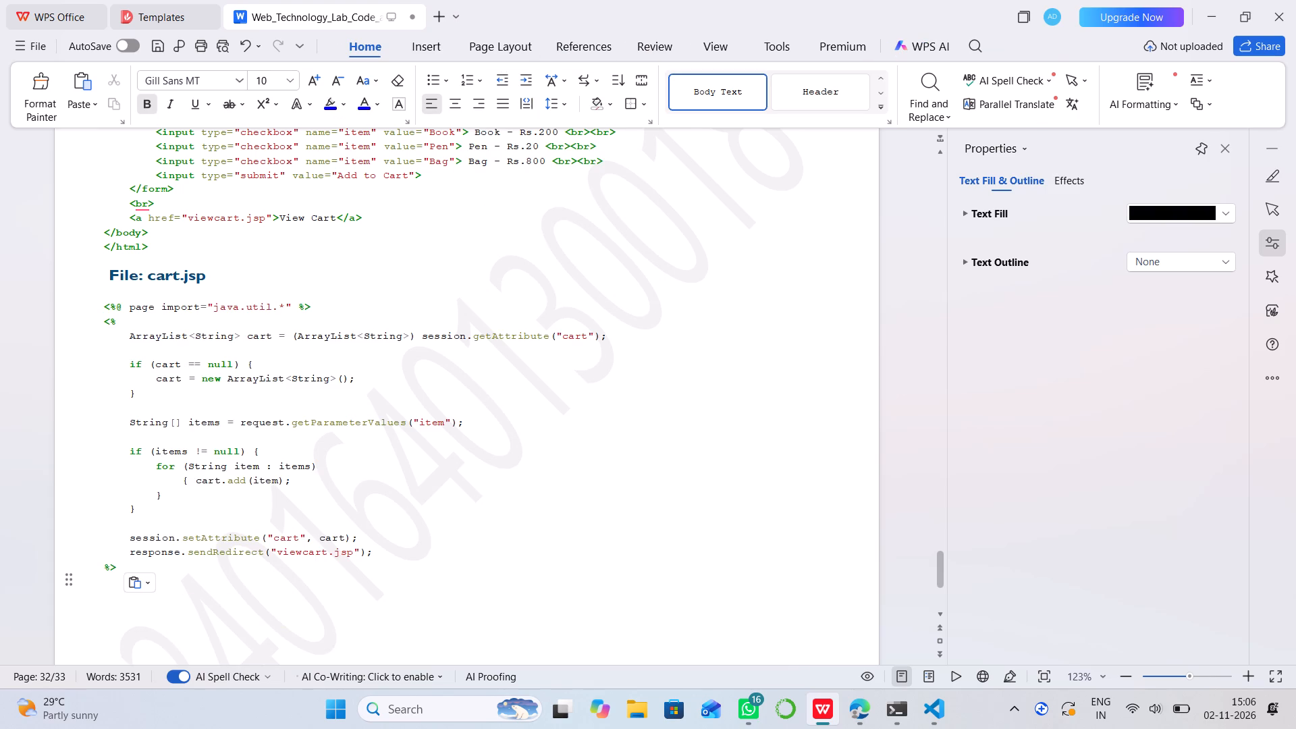
# Delete the surplus blank lines between the cart.jsp code and the File: viewcart.jsp heading, leaving a single blank line.
pyautogui.scroll(-5, 280, 373)
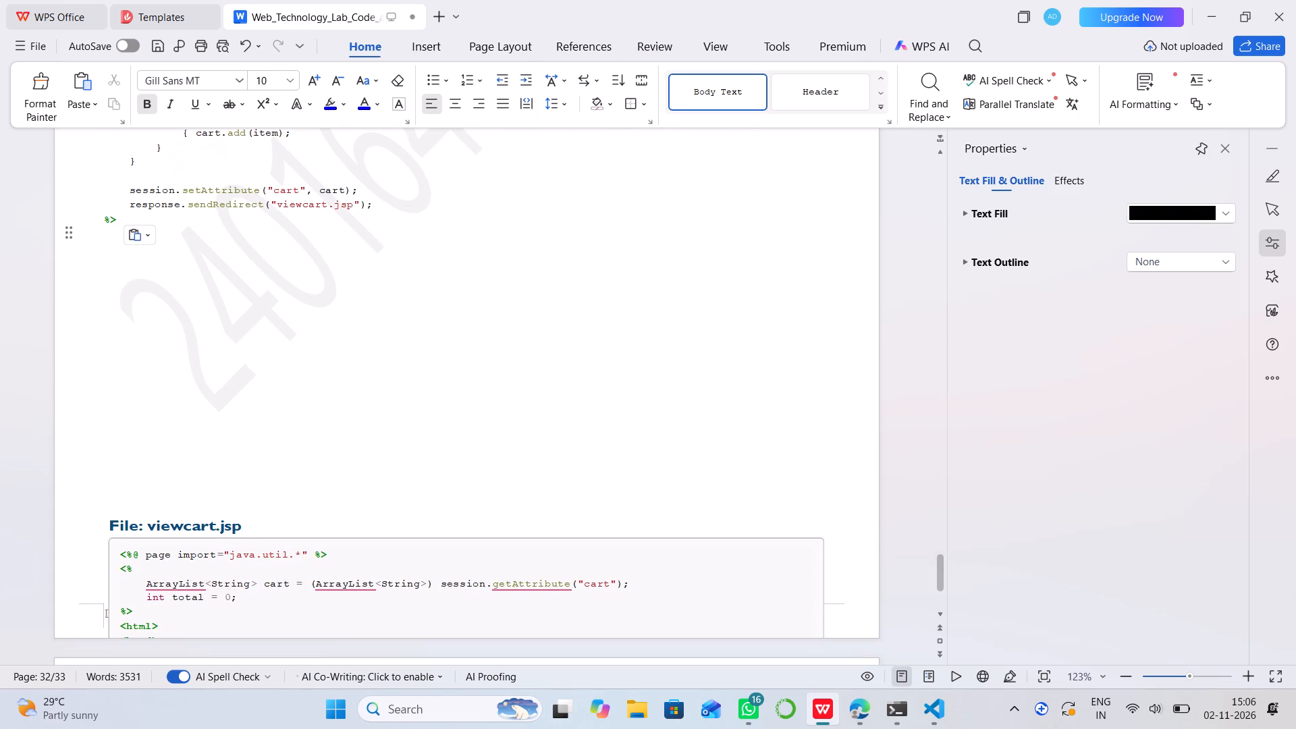
pyautogui.click(126, 493)
pyautogui.press('BackSpace')
pyautogui.press('BackSpace')
pyautogui.press('BackSpace')
pyautogui.press('BackSpace')
pyautogui.press('BackSpace')
pyautogui.press('BackSpace')
pyautogui.press('BackSpace')
pyautogui.press('BackSpace')
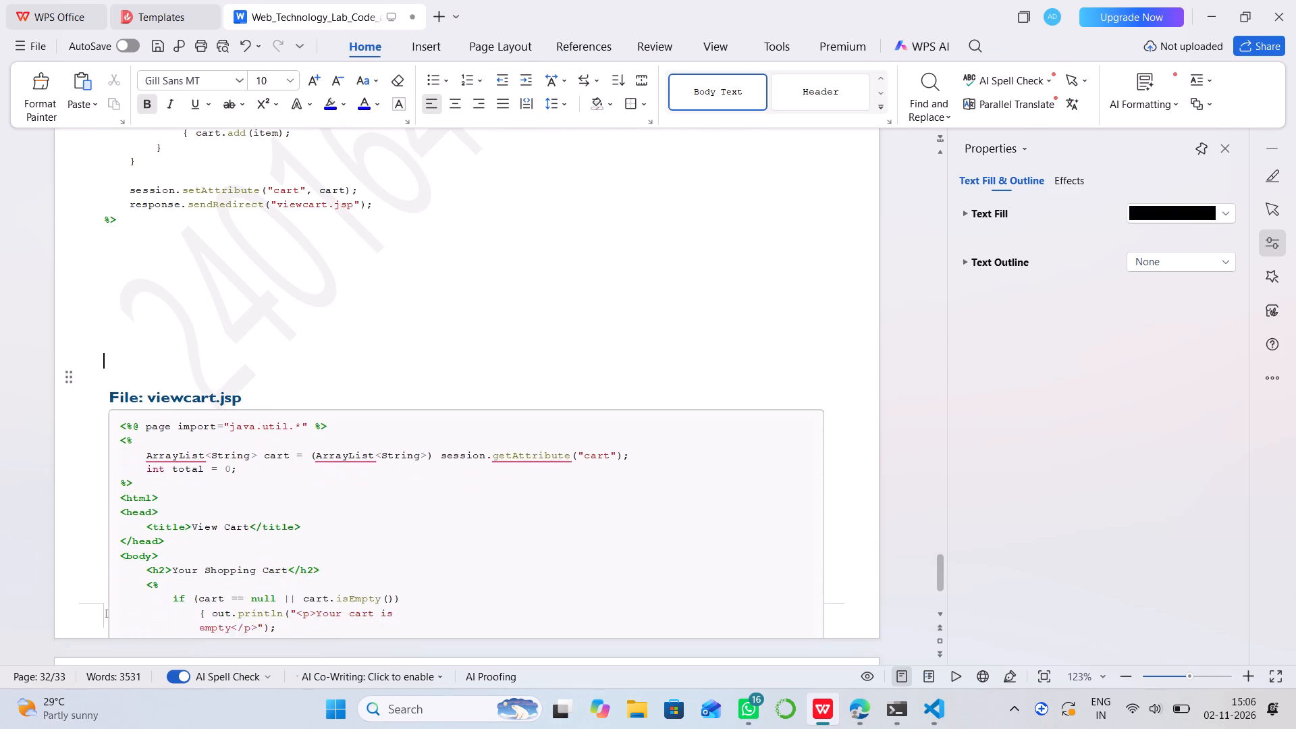
pyautogui.press('BackSpace')
pyautogui.press('BackSpace')
pyautogui.press('BackSpace')
pyautogui.press('BackSpace')
pyautogui.press('BackSpace')
pyautogui.press('BackSpace')
pyautogui.press('BackSpace')
pyautogui.press('BackSpace')
pyautogui.press('BackSpace')
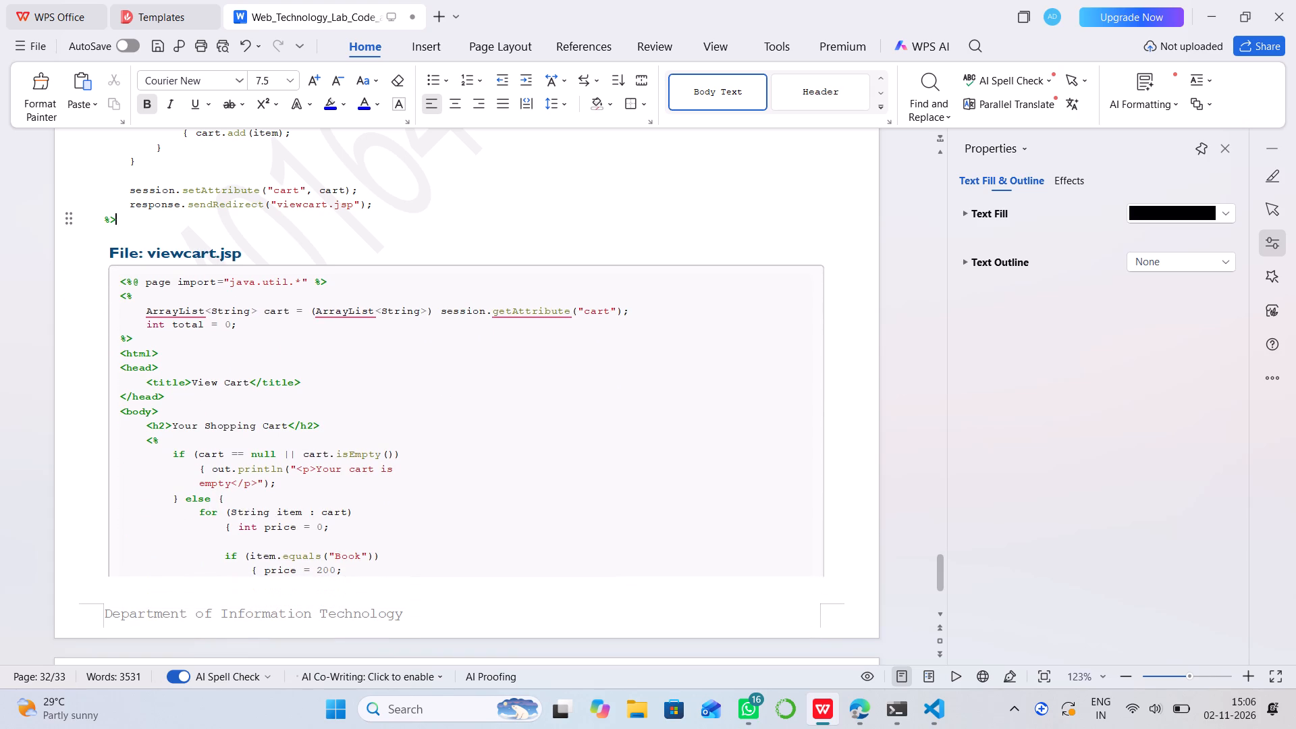
pyautogui.press('Down')
# Extend the first viewcart.jsp code text box downward past the page footer so its last code line fits.
pyautogui.scroll(-2, 277, 522)
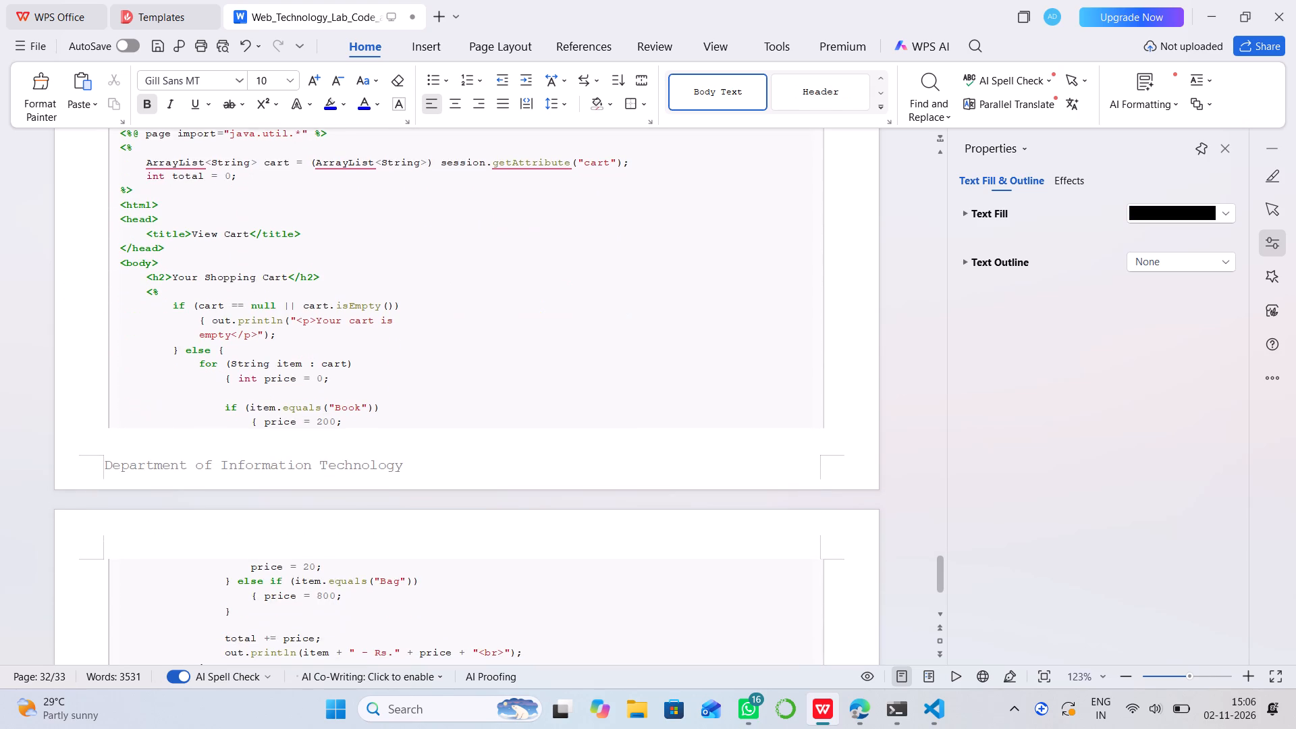
pyautogui.scroll(-1, 277, 522)
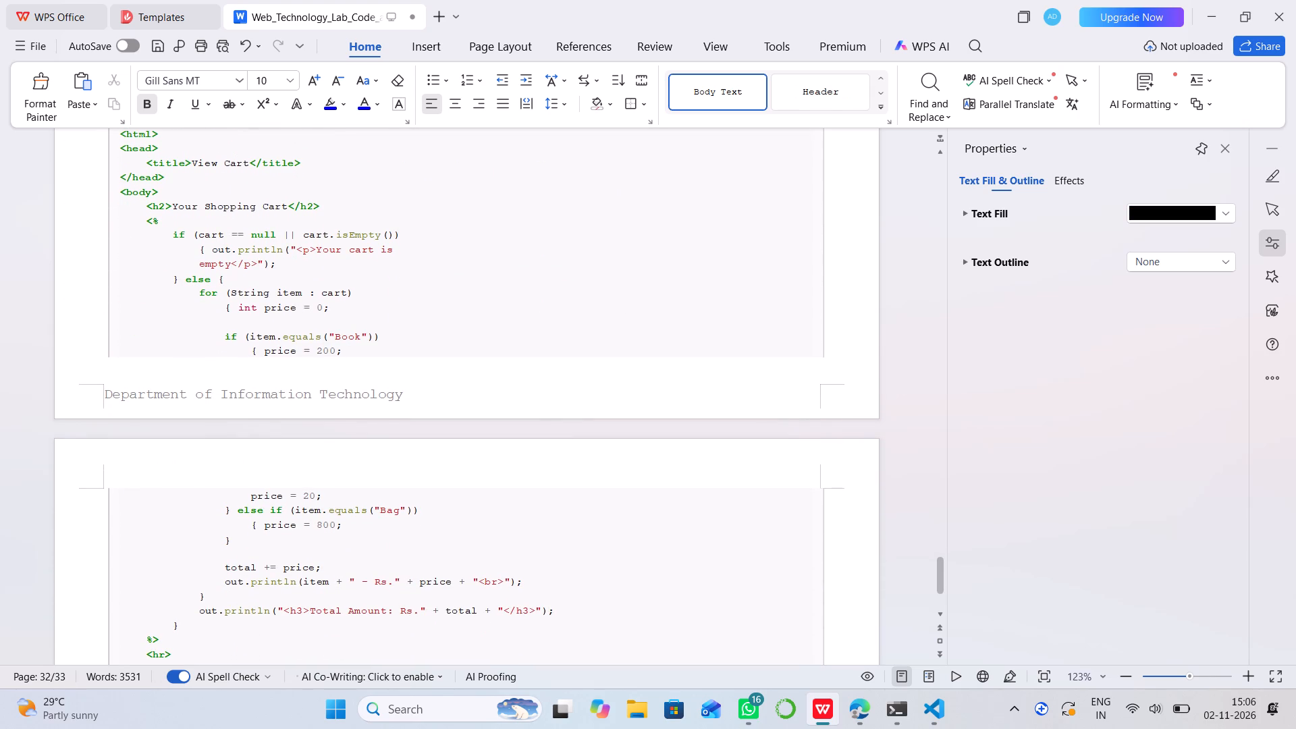
pyautogui.scroll(2, 343, 350)
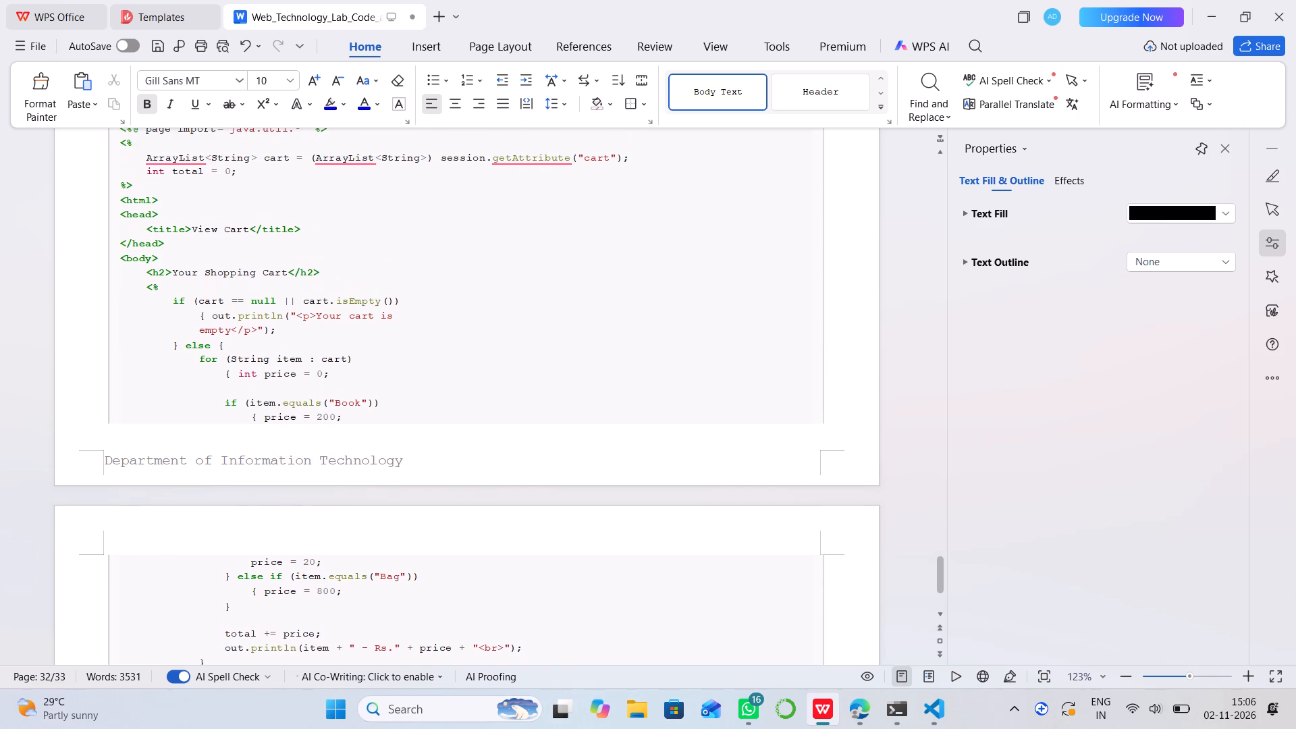
pyautogui.scroll(1, 343, 350)
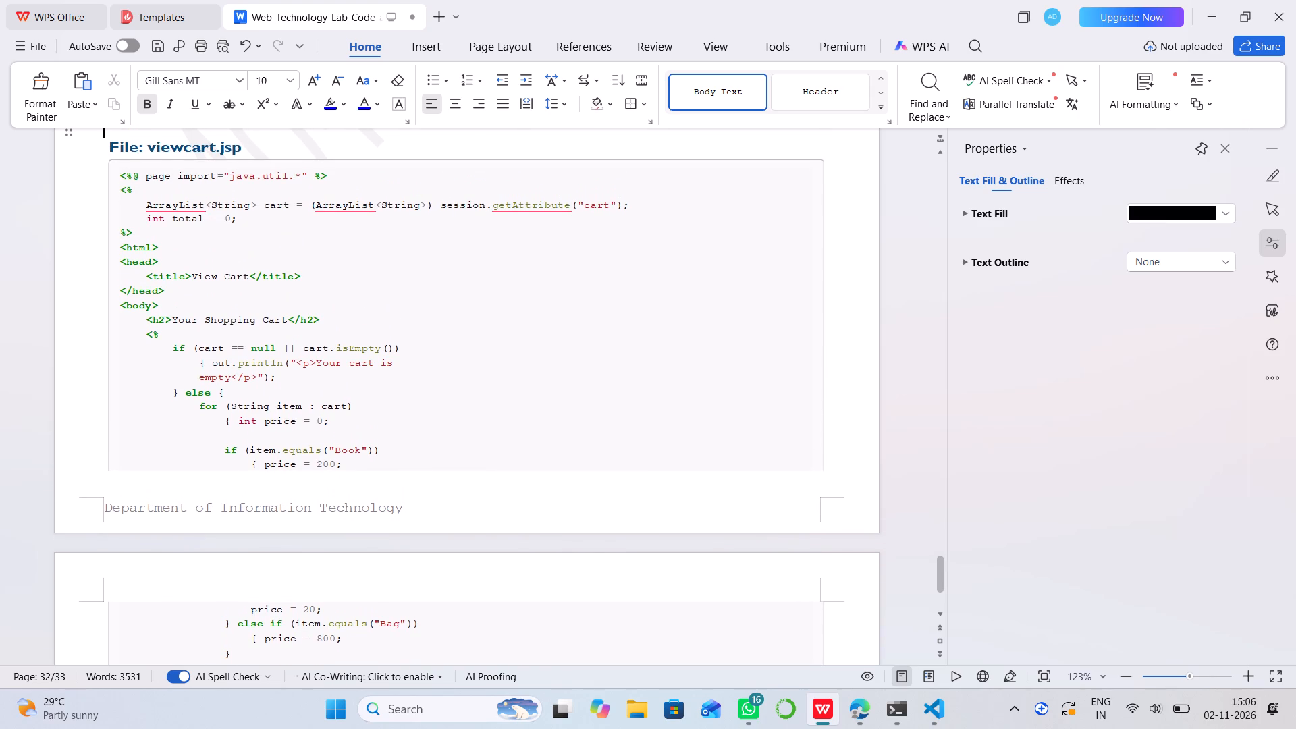
pyautogui.click(433, 463)
pyautogui.moveTo(464, 471); pyautogui.dragTo(461, 511)
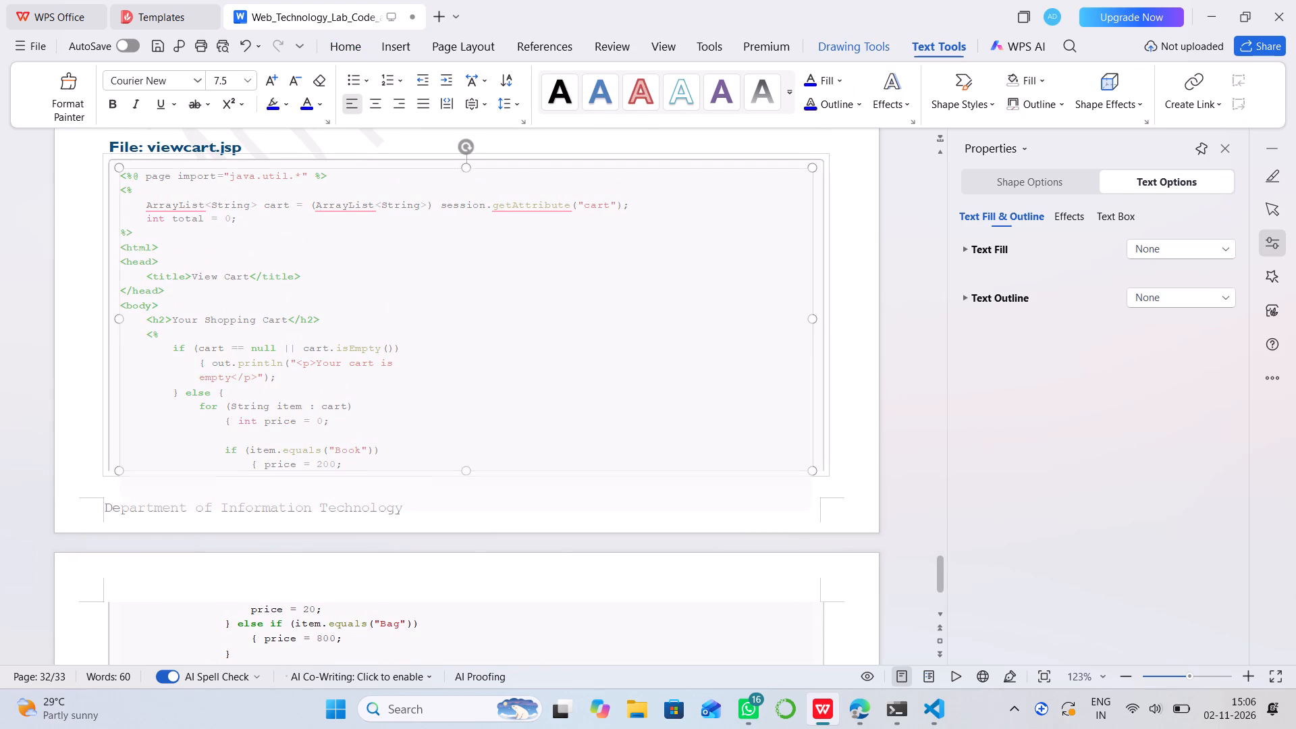
pyautogui.scroll(-1, 400, 479)
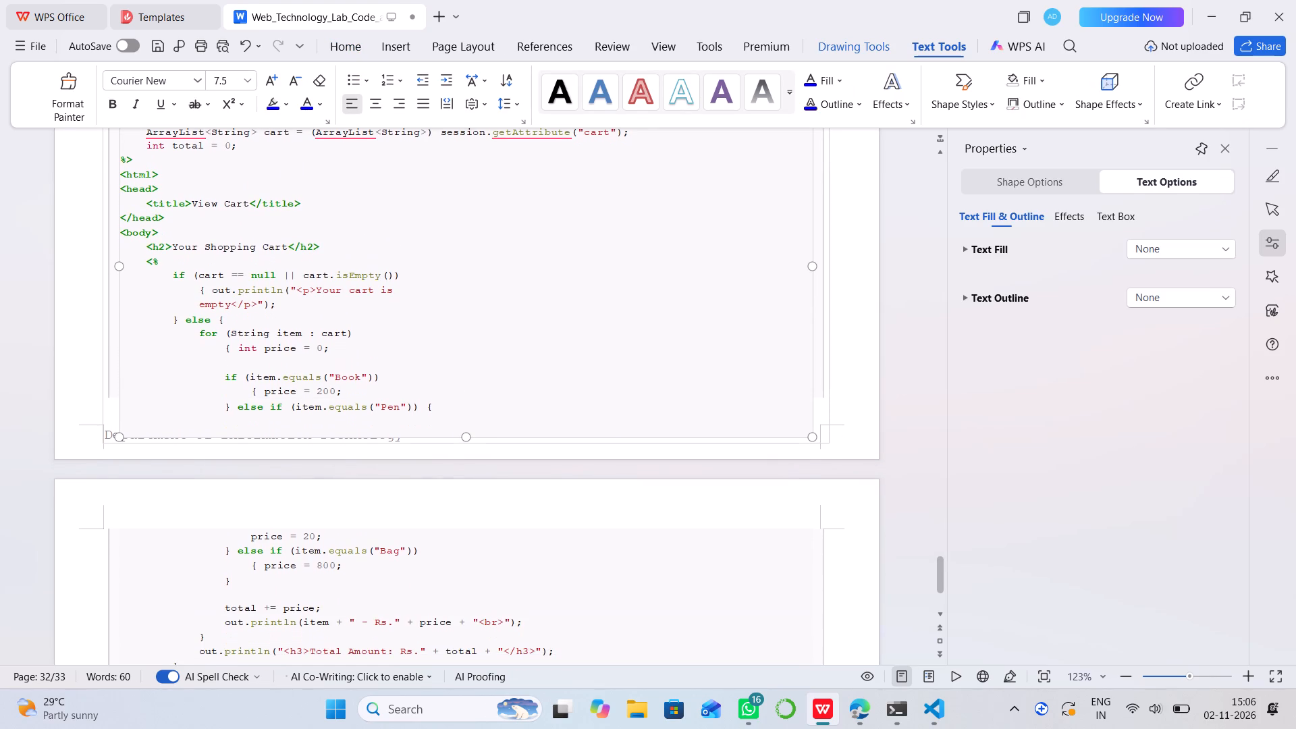
pyautogui.moveTo(464, 440); pyautogui.dragTo(460, 514)
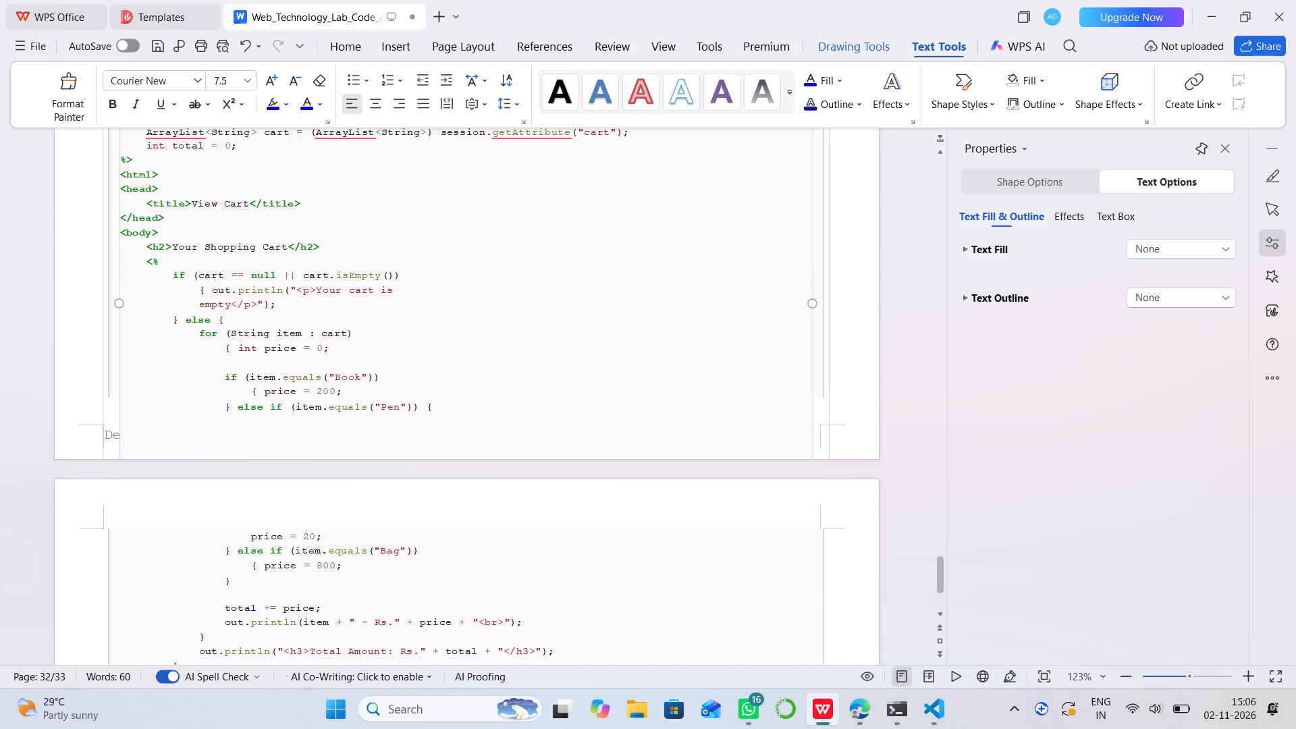
# Move the first part of the viewcart.jsp code into body text under its heading after a blank line, deleting the emptied text box and frame.
pyautogui.moveTo(440, 417); pyautogui.dragTo(153, 226)
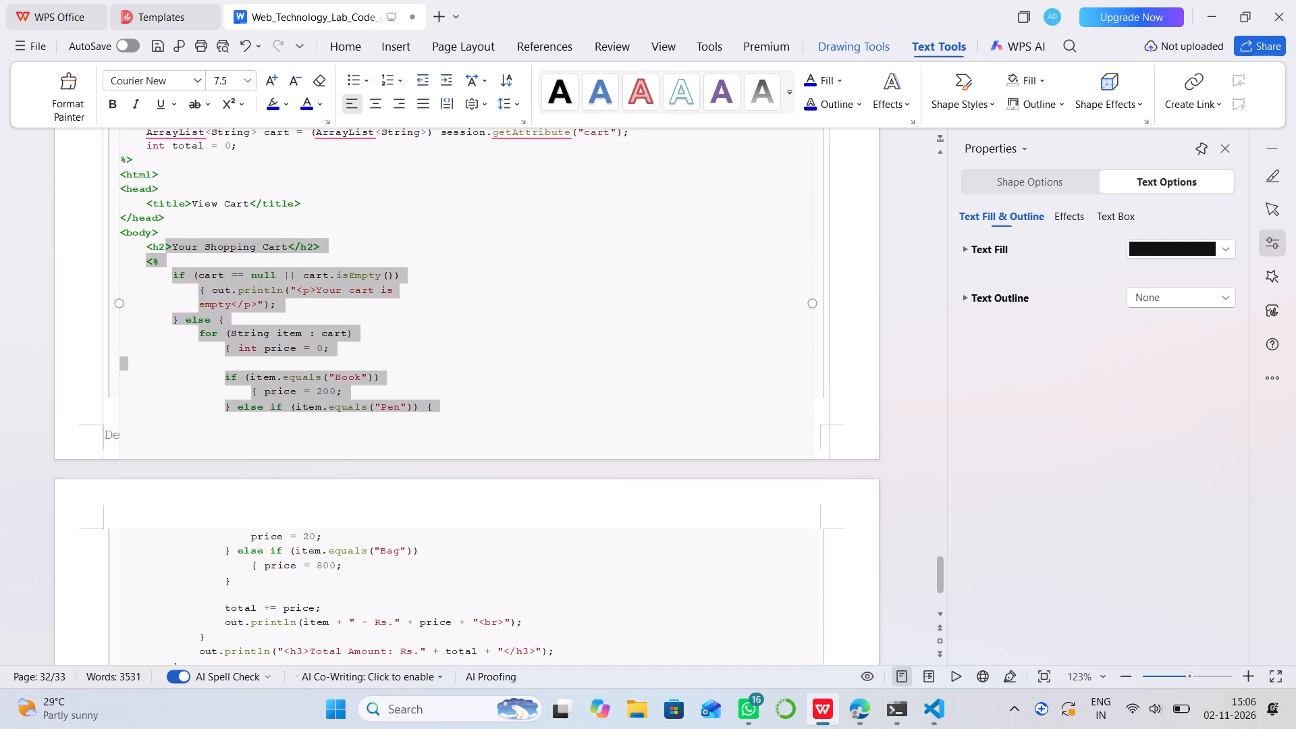
pyautogui.moveTo(153, 226); pyautogui.dragTo(115, 363)
pyautogui.hotkey('ctrl', 'x')
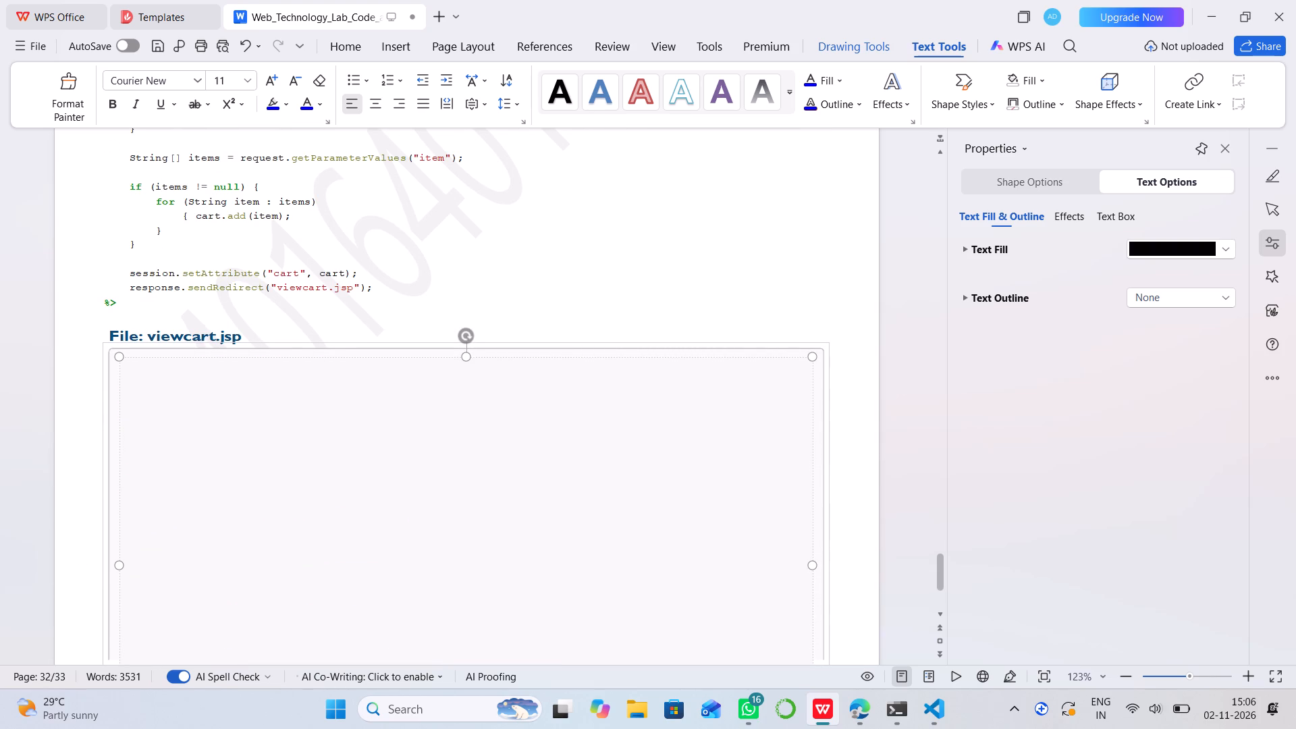
pyautogui.rightClick(448, 348)
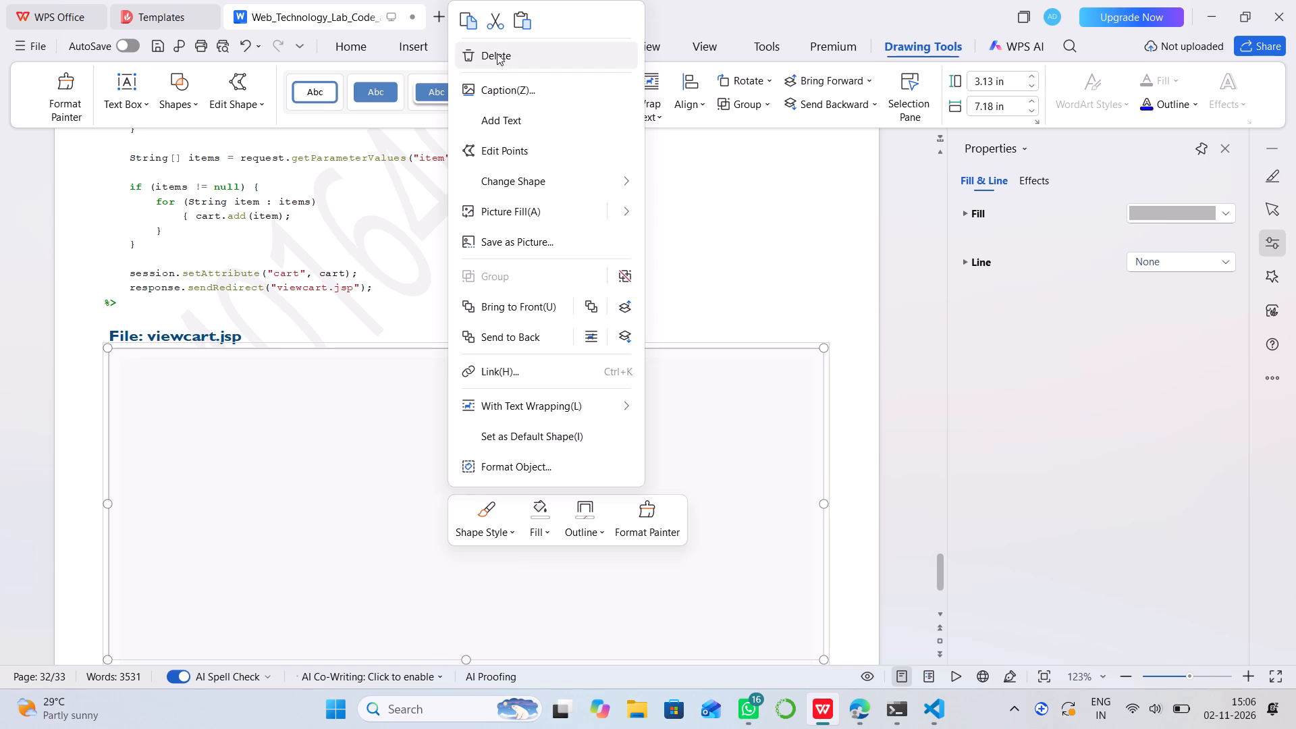
pyautogui.click(495, 52)
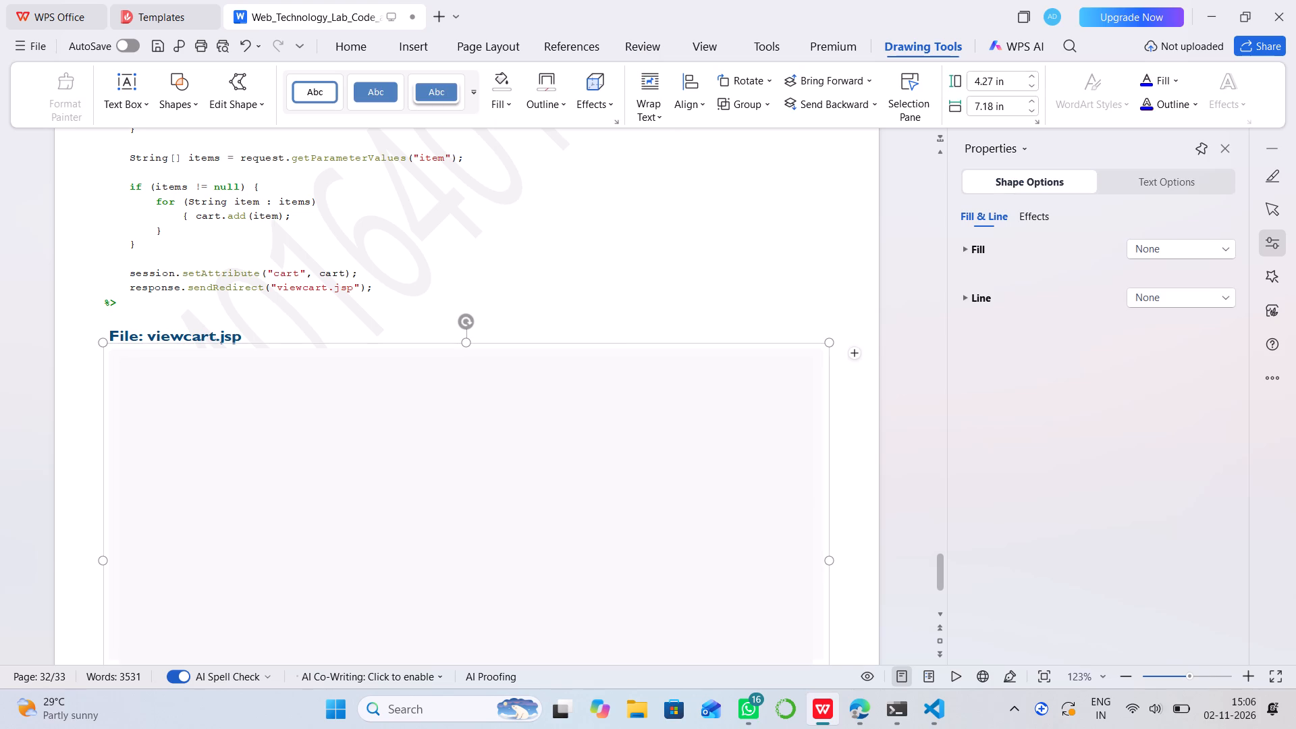
pyautogui.rightClick(447, 350)
pyautogui.click(496, 58)
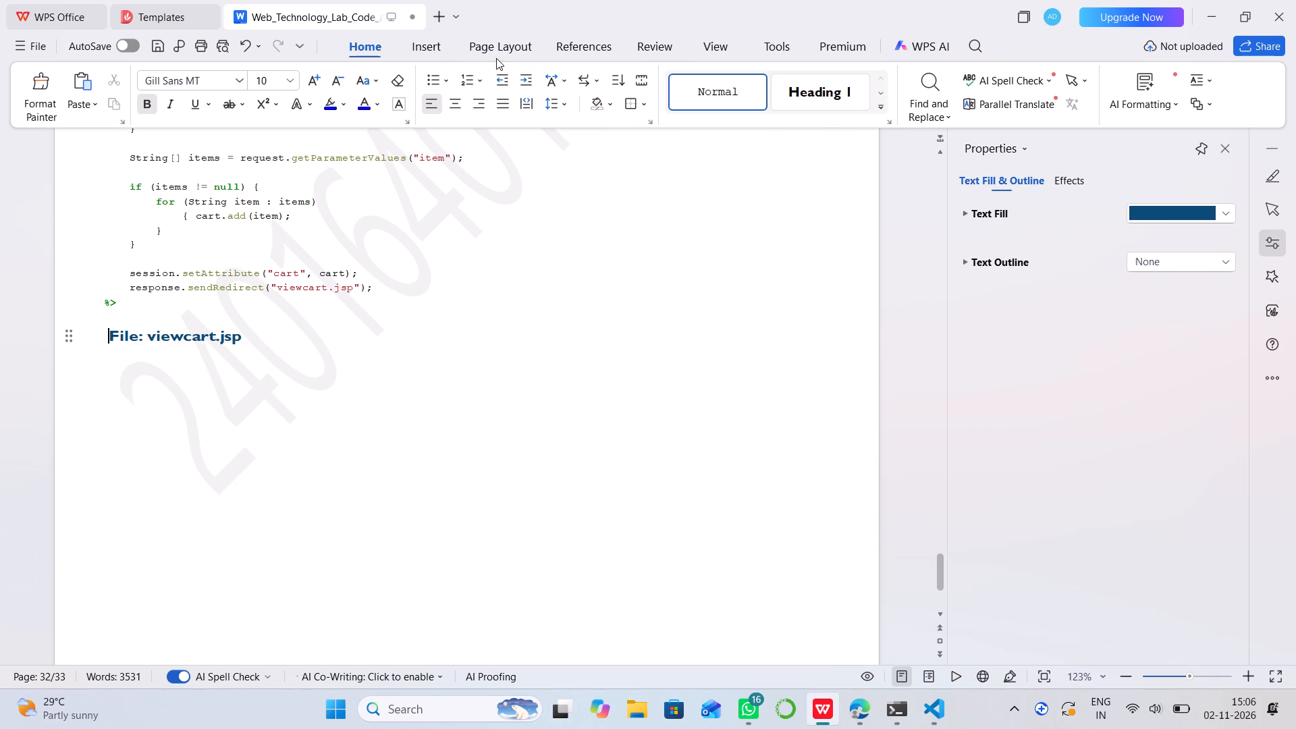
pyautogui.click(265, 331)
pyautogui.press('Return')
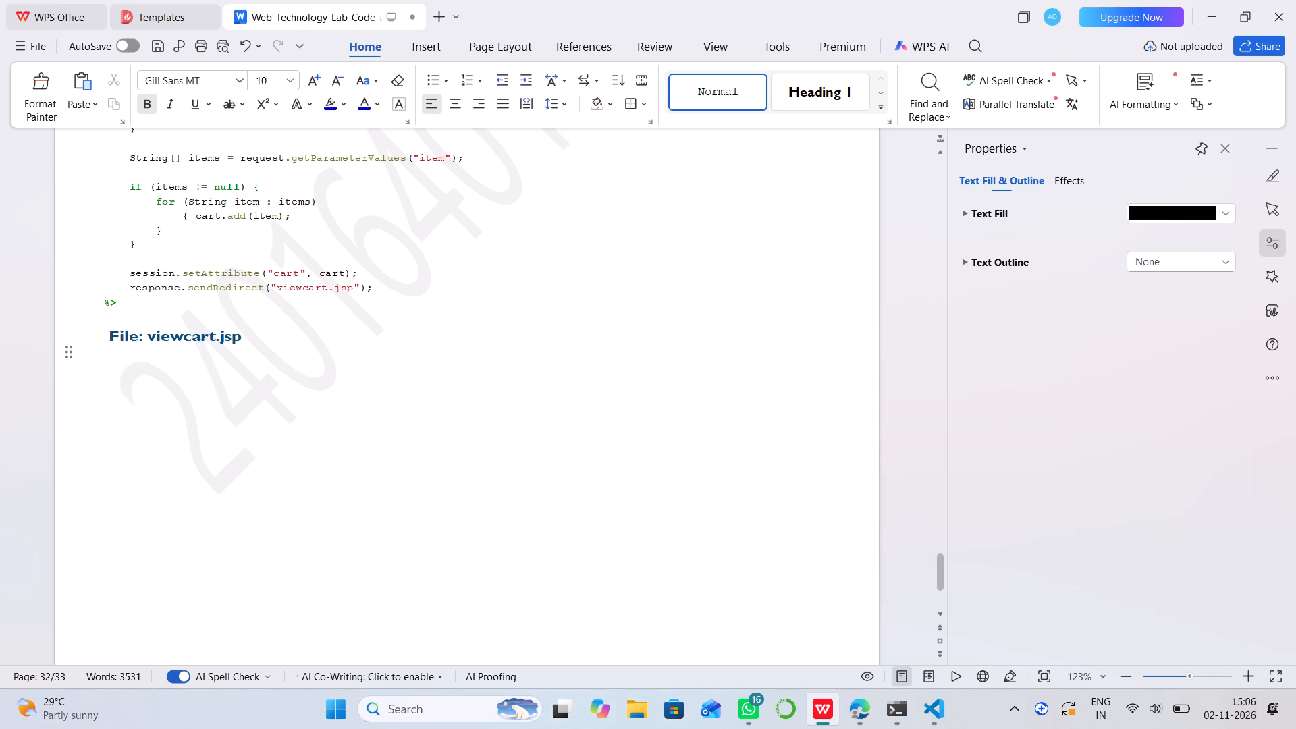
pyautogui.press('Return')
pyautogui.hotkey('ctrl', 'v')
# Examine the remaining boxed viewcart.jsp and clearcart.jsp code through to the end of the last page.
pyautogui.scroll(-1, 281, 439)
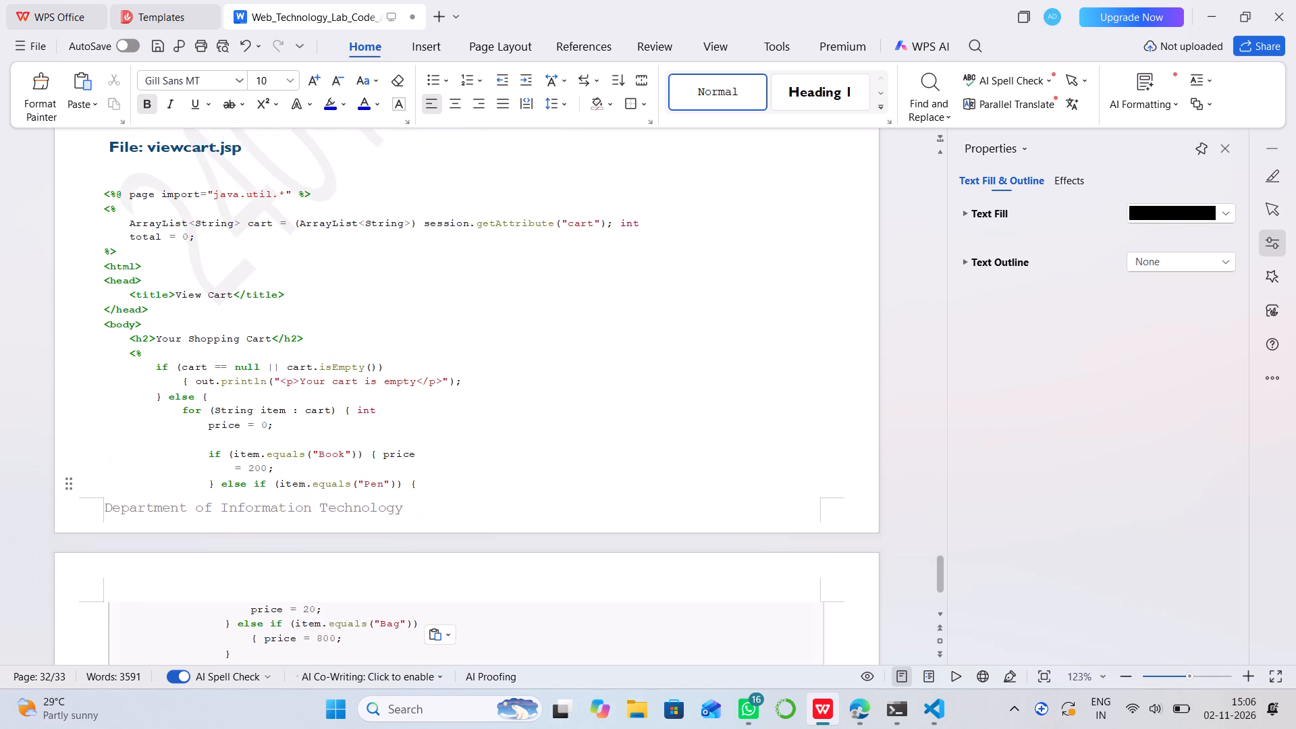
pyautogui.scroll(-2, 281, 439)
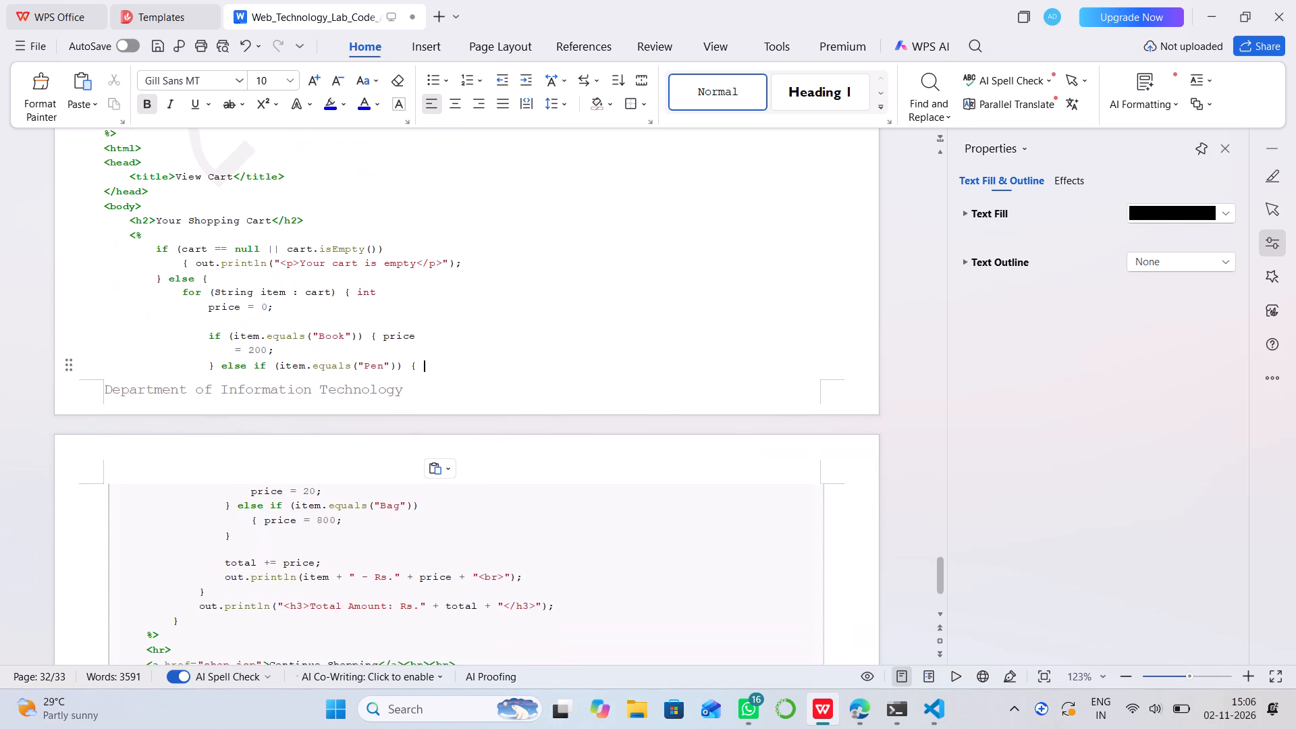
pyautogui.scroll(-1, 281, 439)
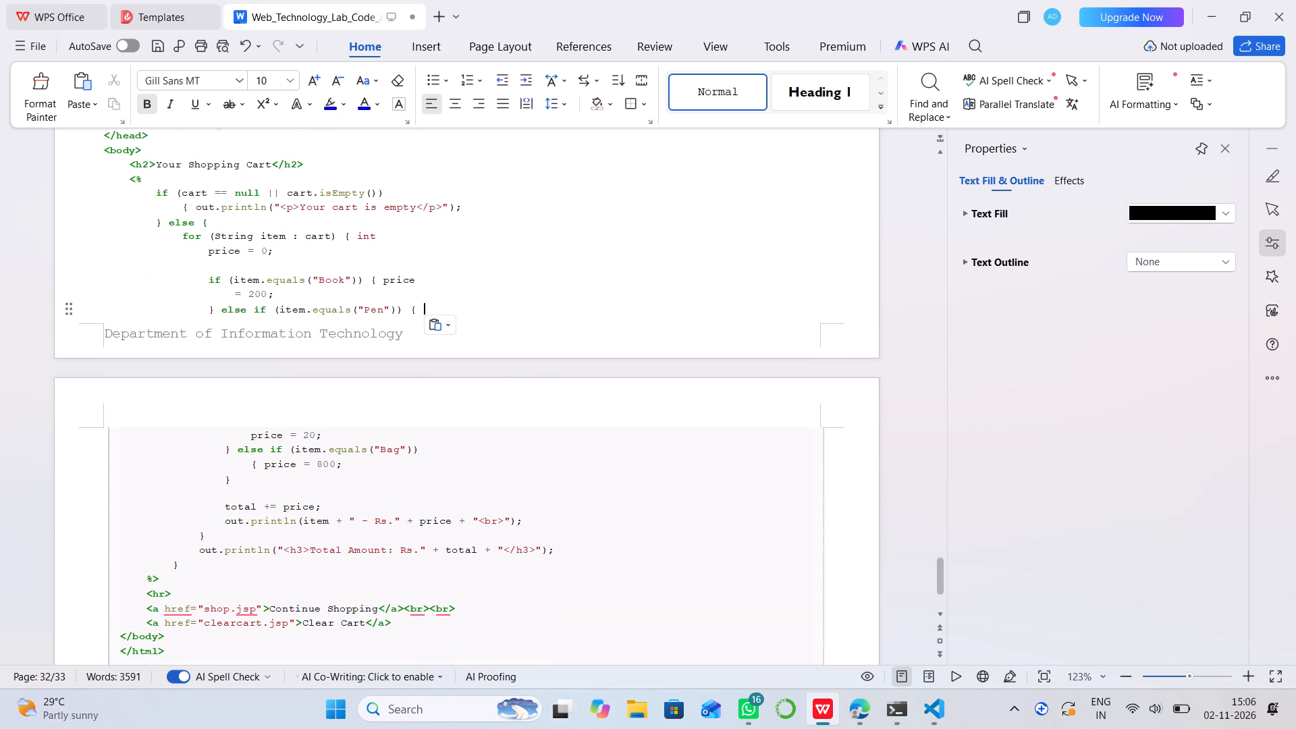
pyautogui.click(306, 460)
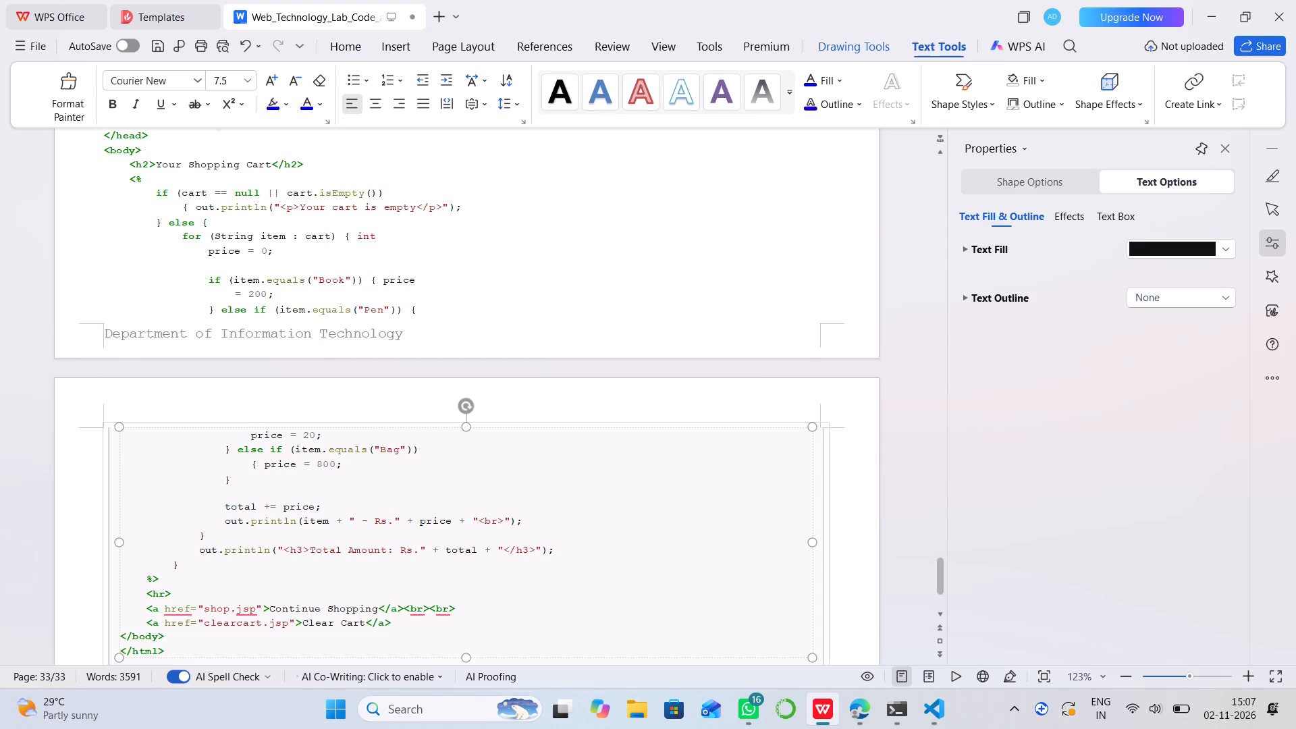
pyautogui.scroll(-4, 339, 462)
pyautogui.scroll(1, 339, 462)
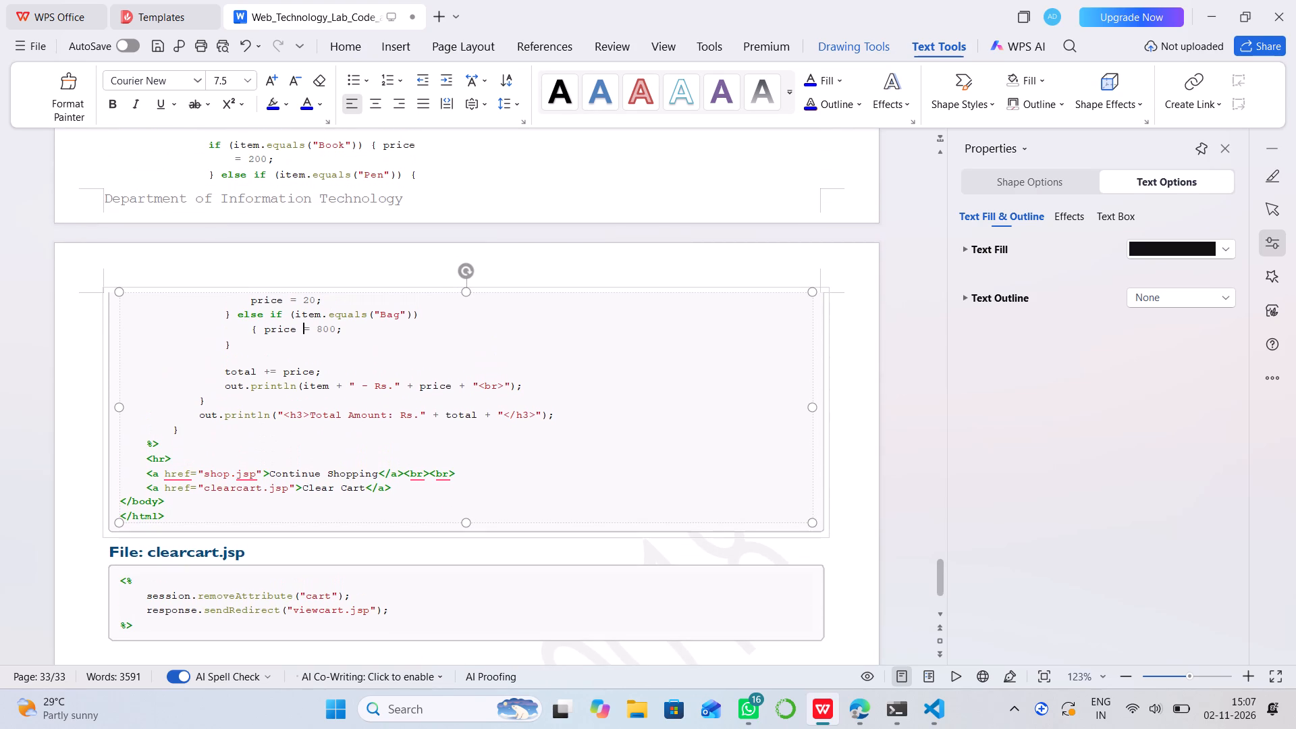
pyautogui.scroll(-2, 194, 508)
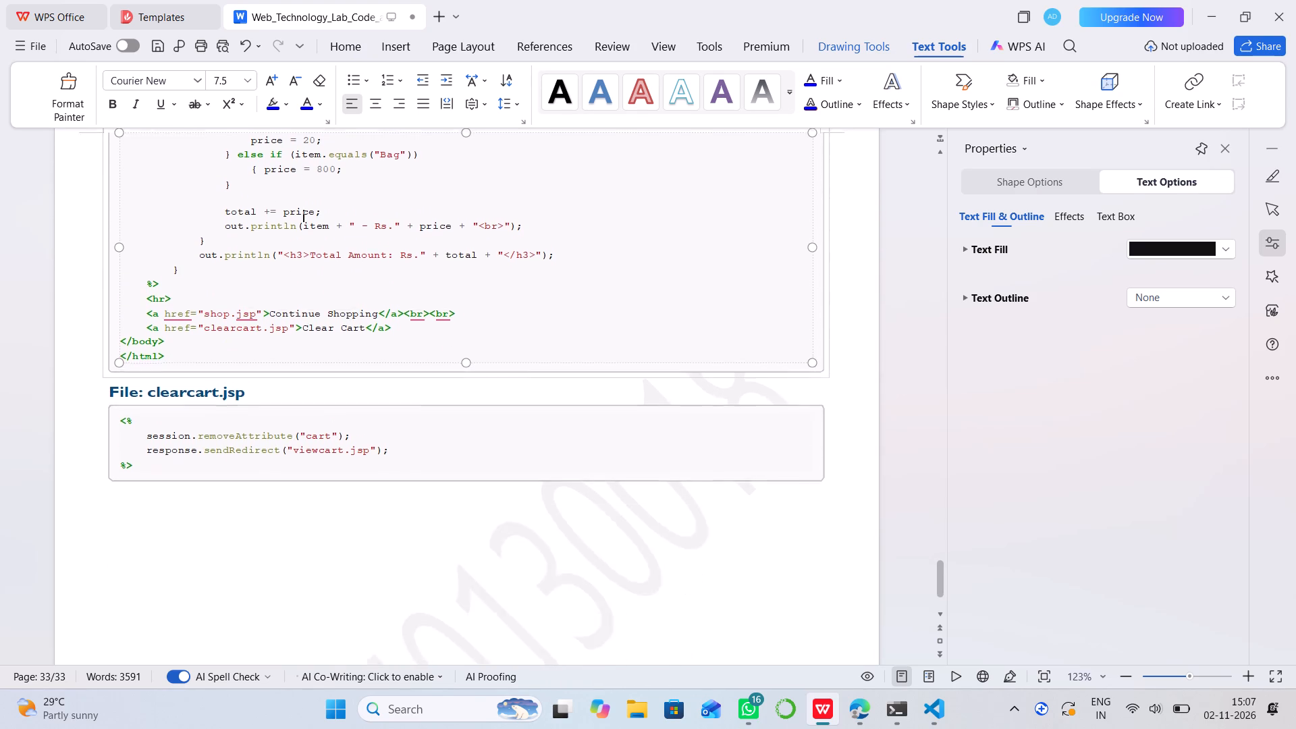
pyautogui.scroll(-6, 194, 508)
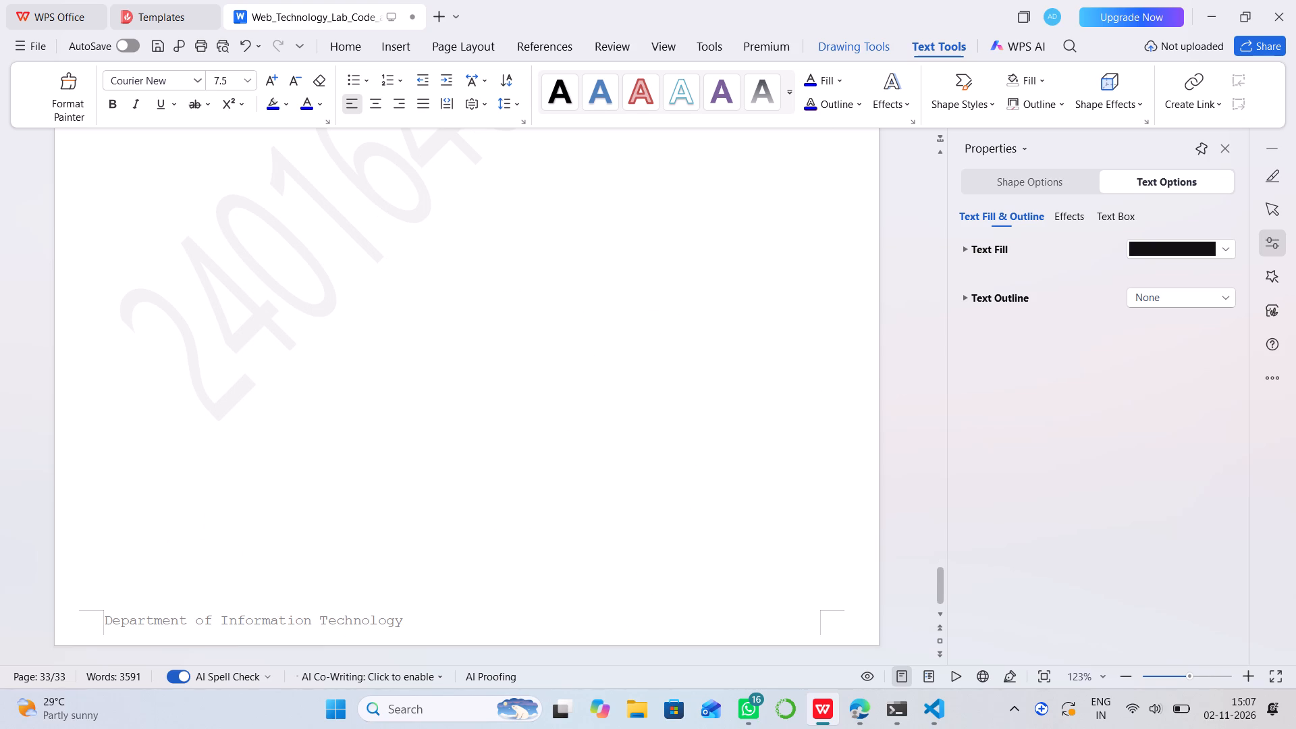
pyautogui.scroll(3, 194, 508)
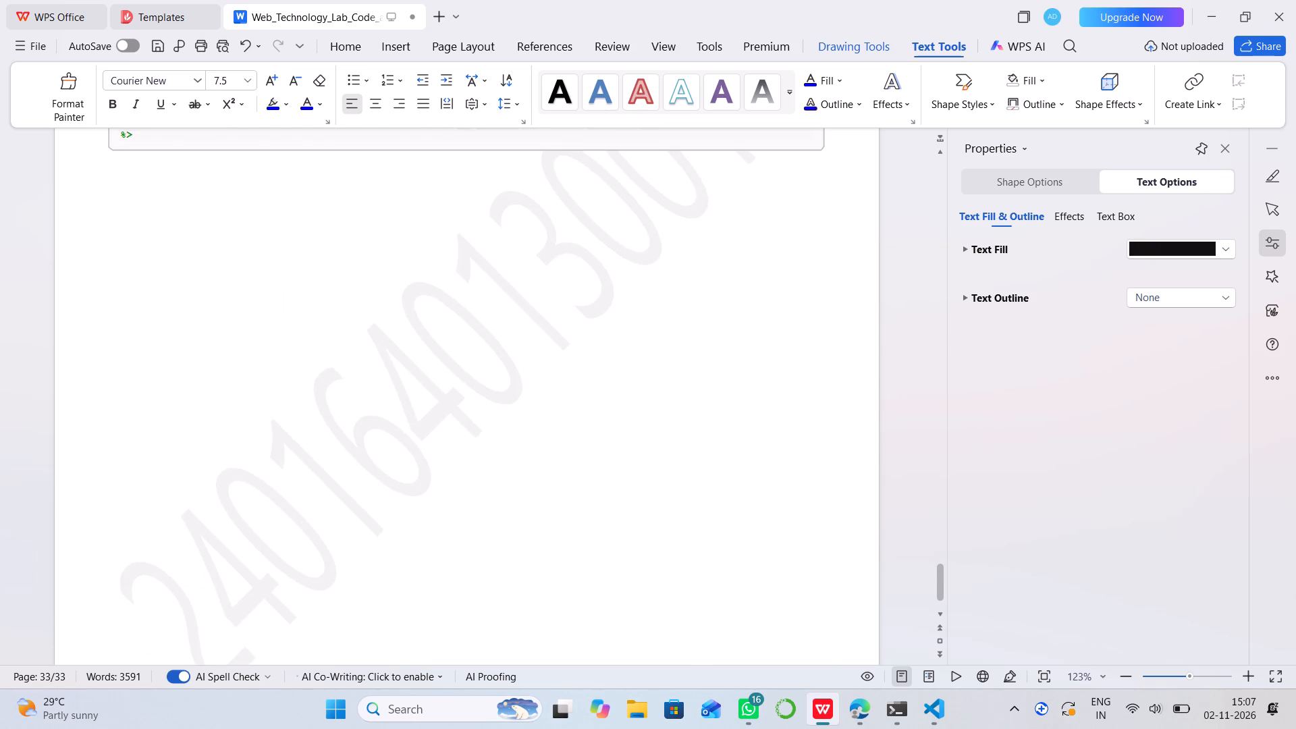
pyautogui.scroll(4, 194, 508)
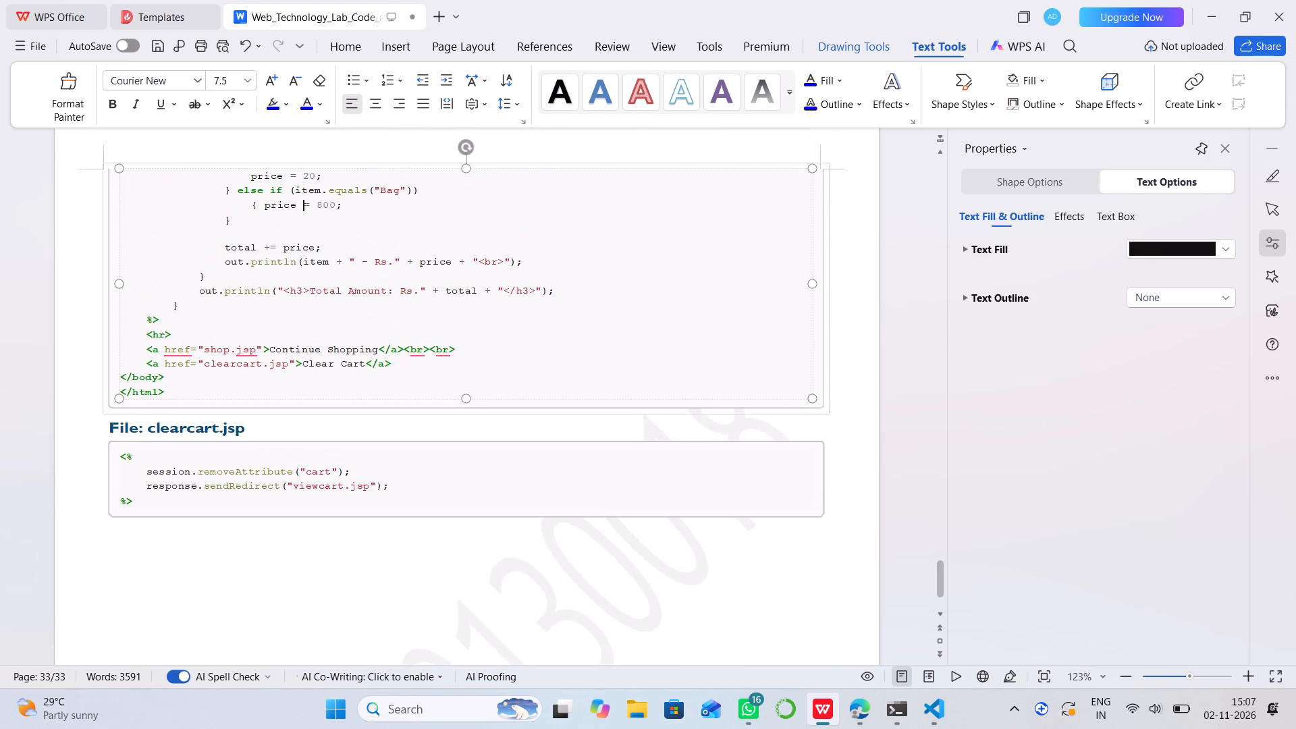
pyautogui.scroll(1, 194, 508)
# Move the clearcart.jsp text box down below its frame and delete the frame's shaded background shape.
pyautogui.click(220, 500)
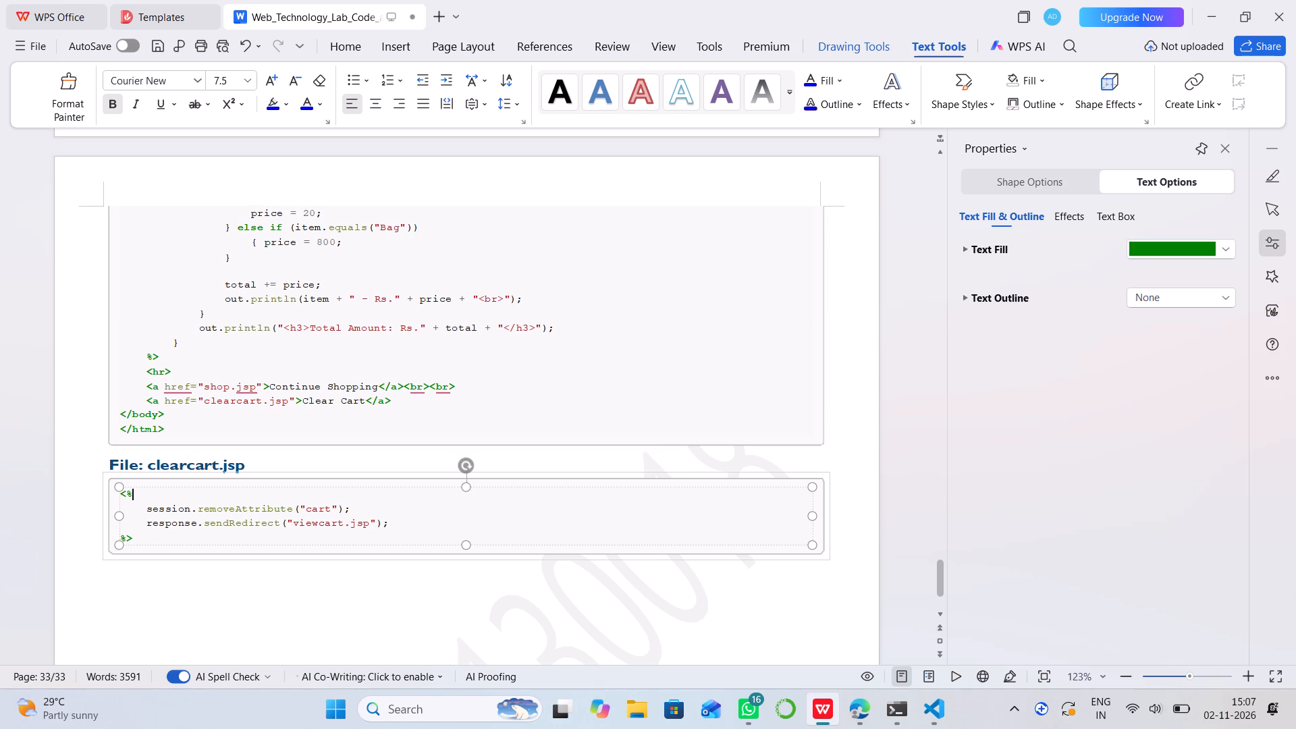
pyautogui.moveTo(248, 489); pyautogui.dragTo(240, 572)
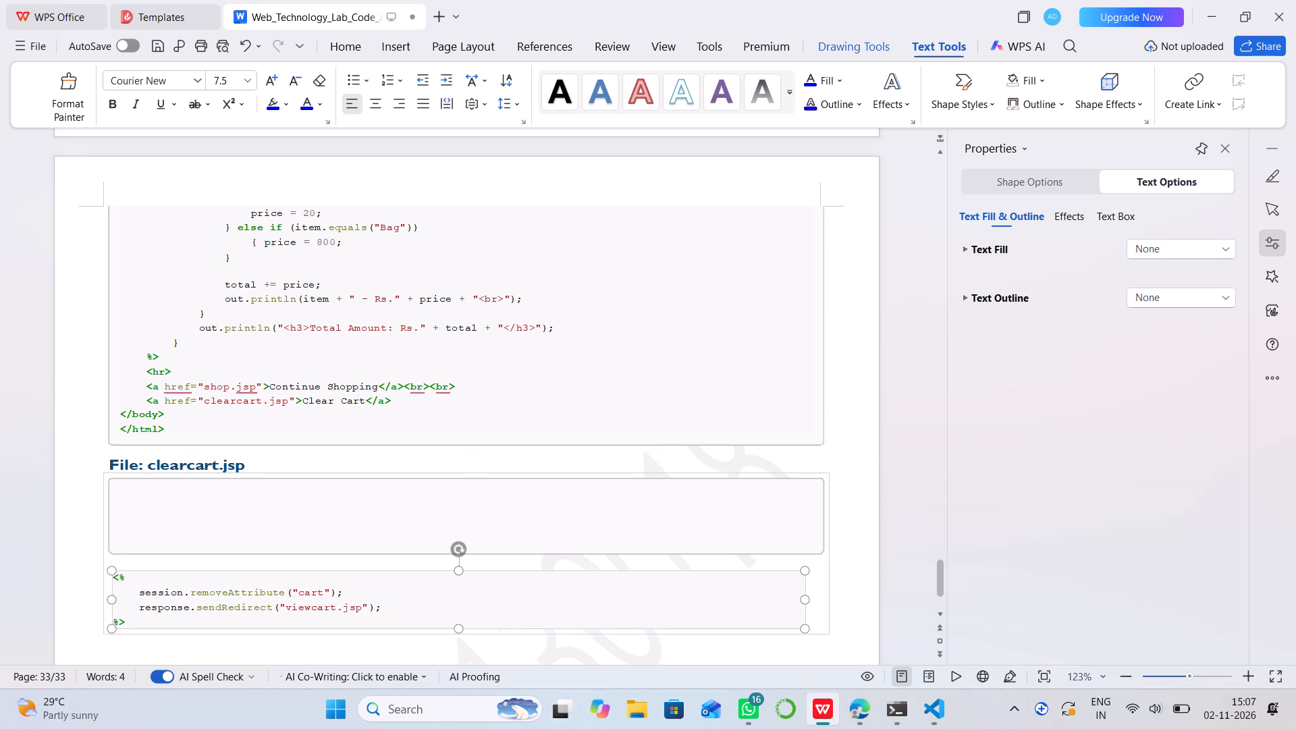
pyautogui.rightClick(281, 522)
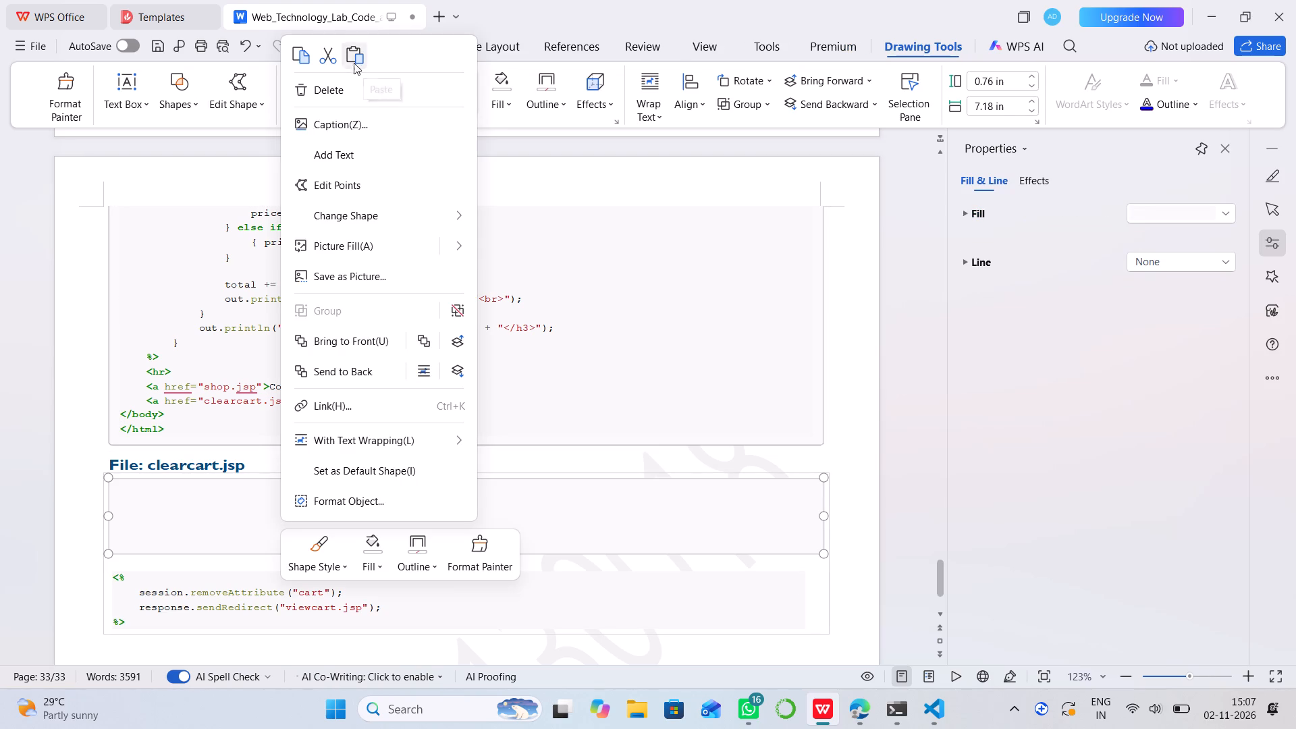
pyautogui.click(314, 85)
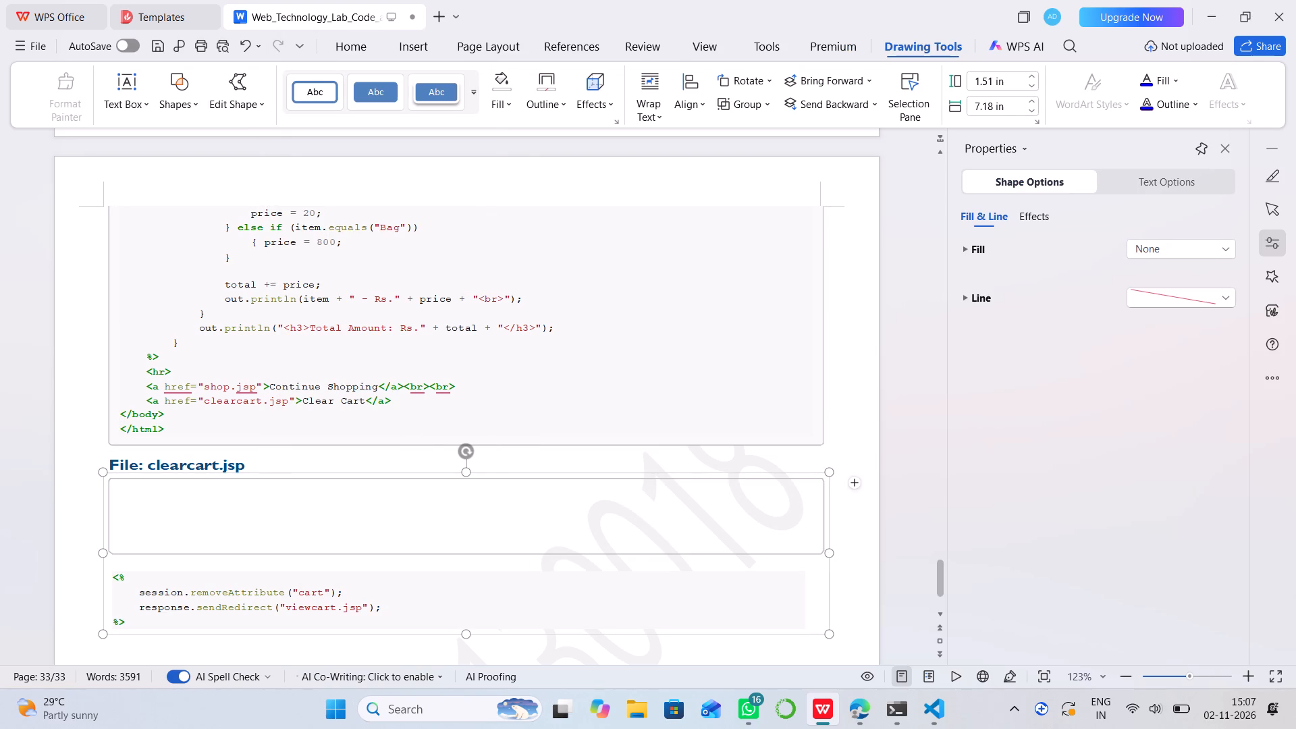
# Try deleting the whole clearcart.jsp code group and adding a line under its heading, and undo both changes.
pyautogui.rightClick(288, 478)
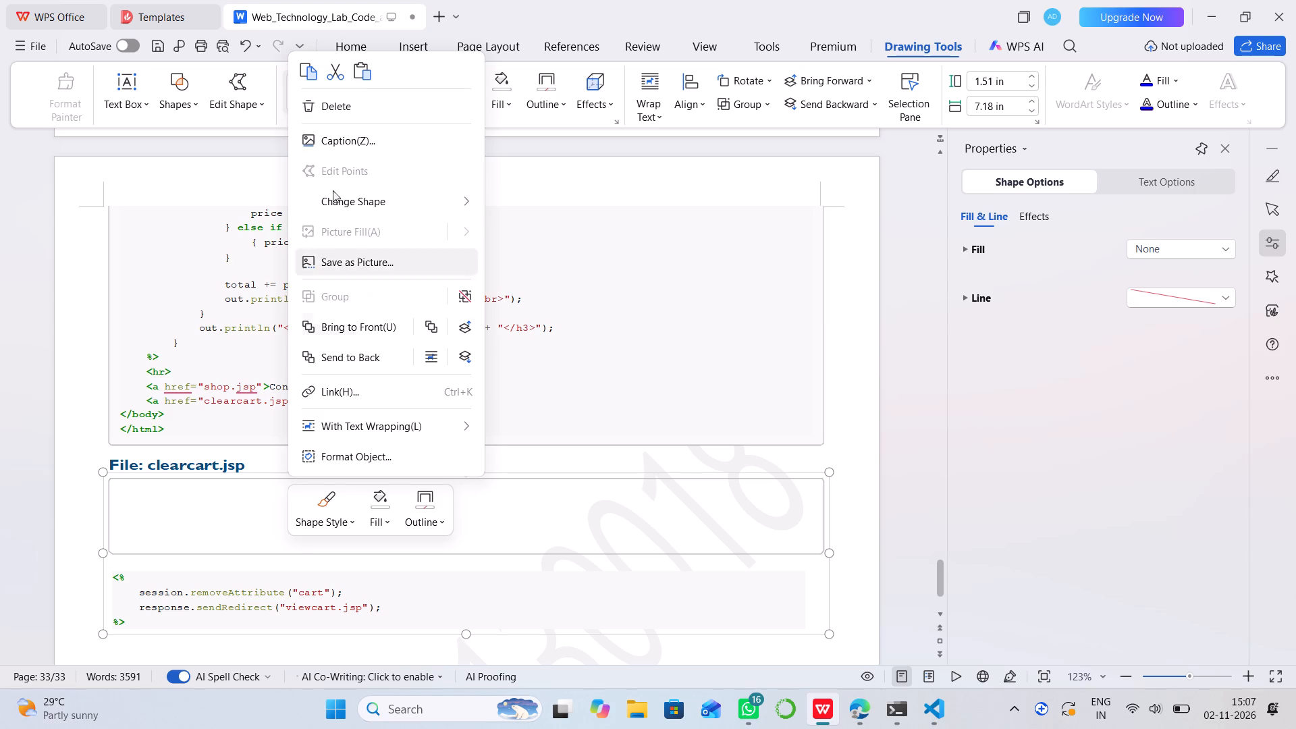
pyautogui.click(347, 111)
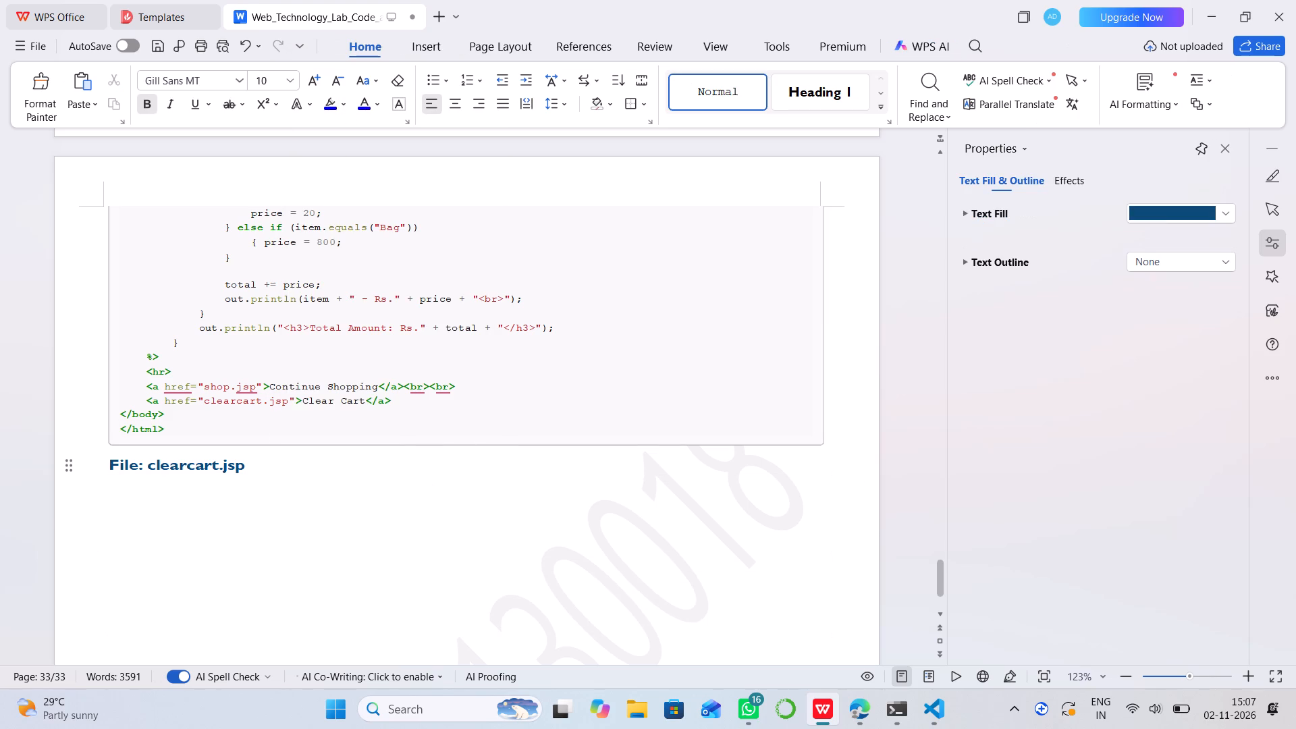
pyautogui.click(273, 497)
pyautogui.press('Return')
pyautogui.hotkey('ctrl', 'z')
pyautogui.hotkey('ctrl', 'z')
# Move the clearcart.jsp code into body text under its heading after a blank line, deleting the remaining frame and emptied text box.
pyautogui.click(223, 541)
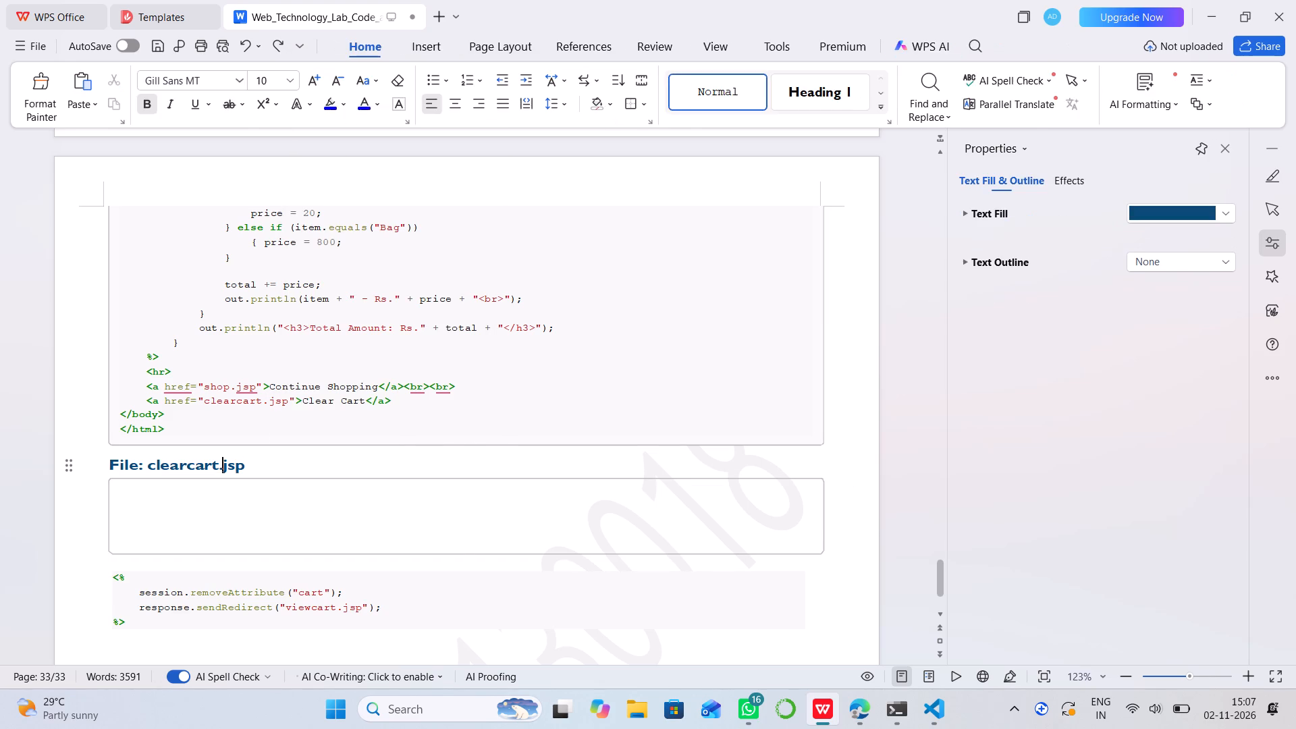
pyautogui.click(178, 594)
pyautogui.click(157, 610)
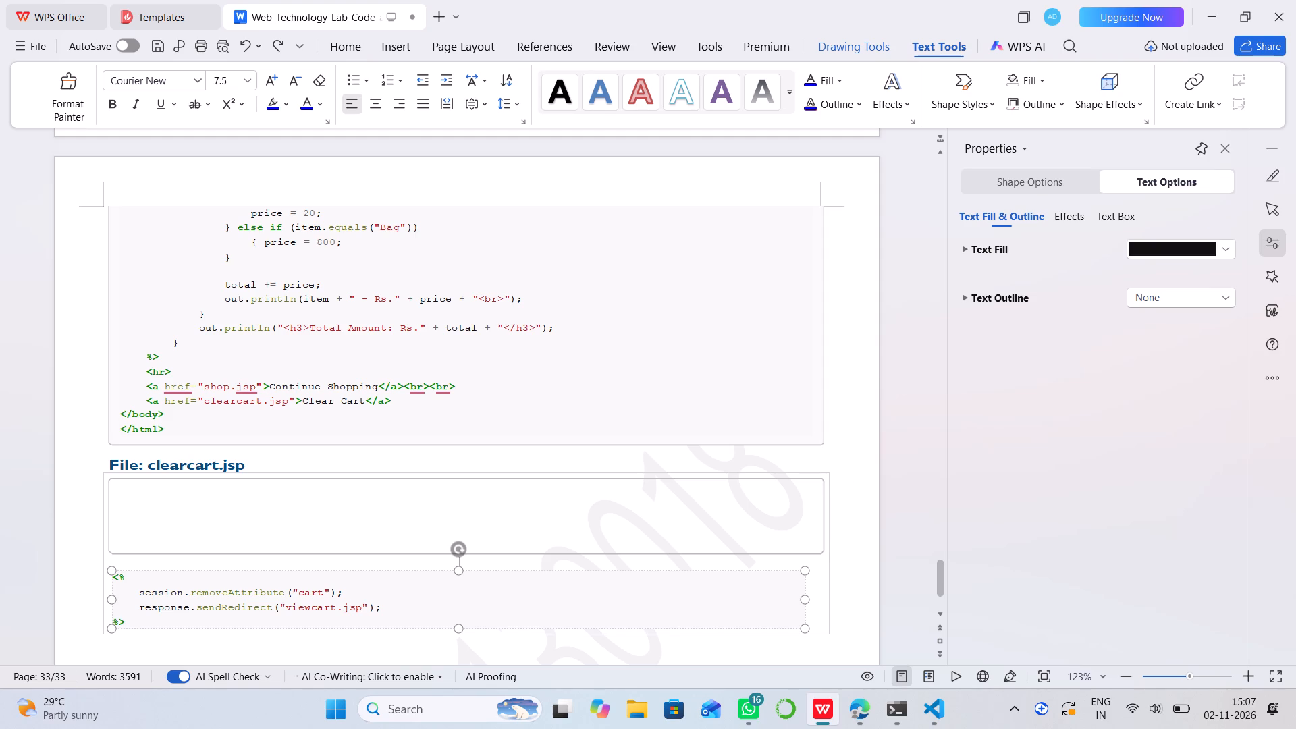
pyautogui.moveTo(131, 622); pyautogui.dragTo(113, 578)
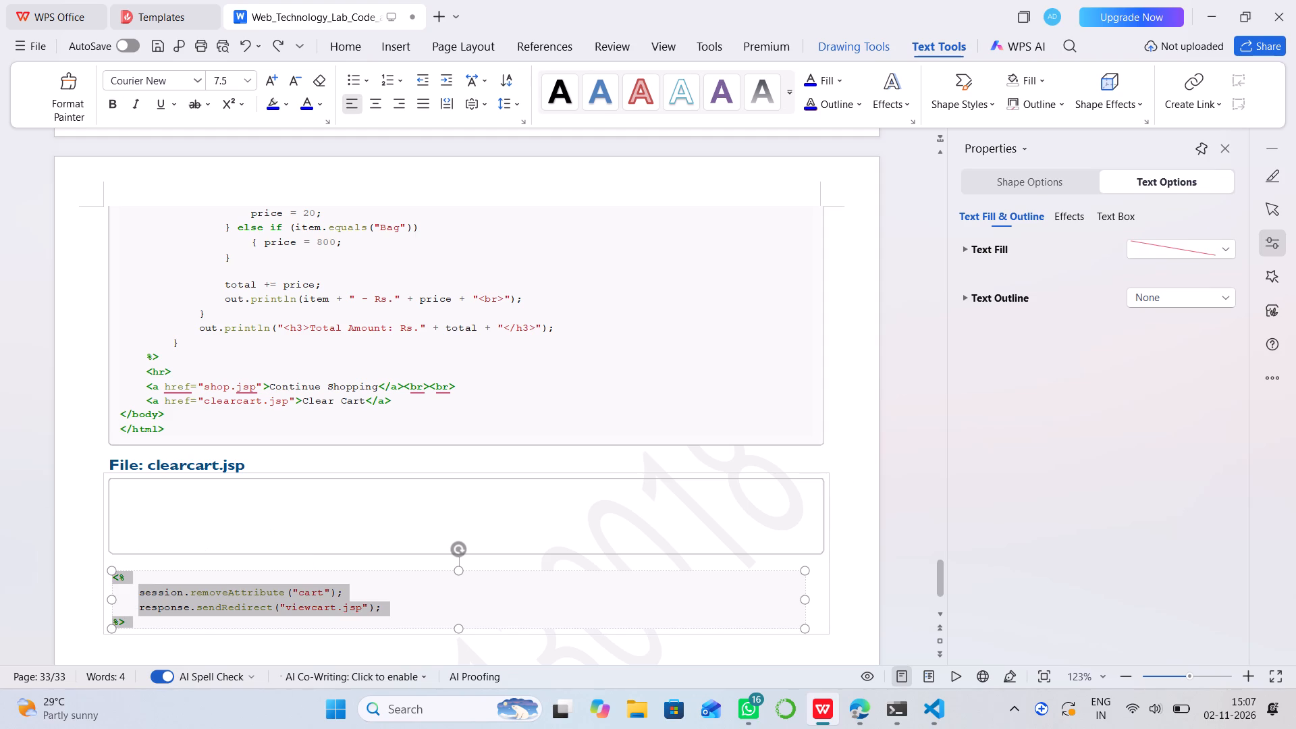
pyautogui.hotkey('ctrl', 'x')
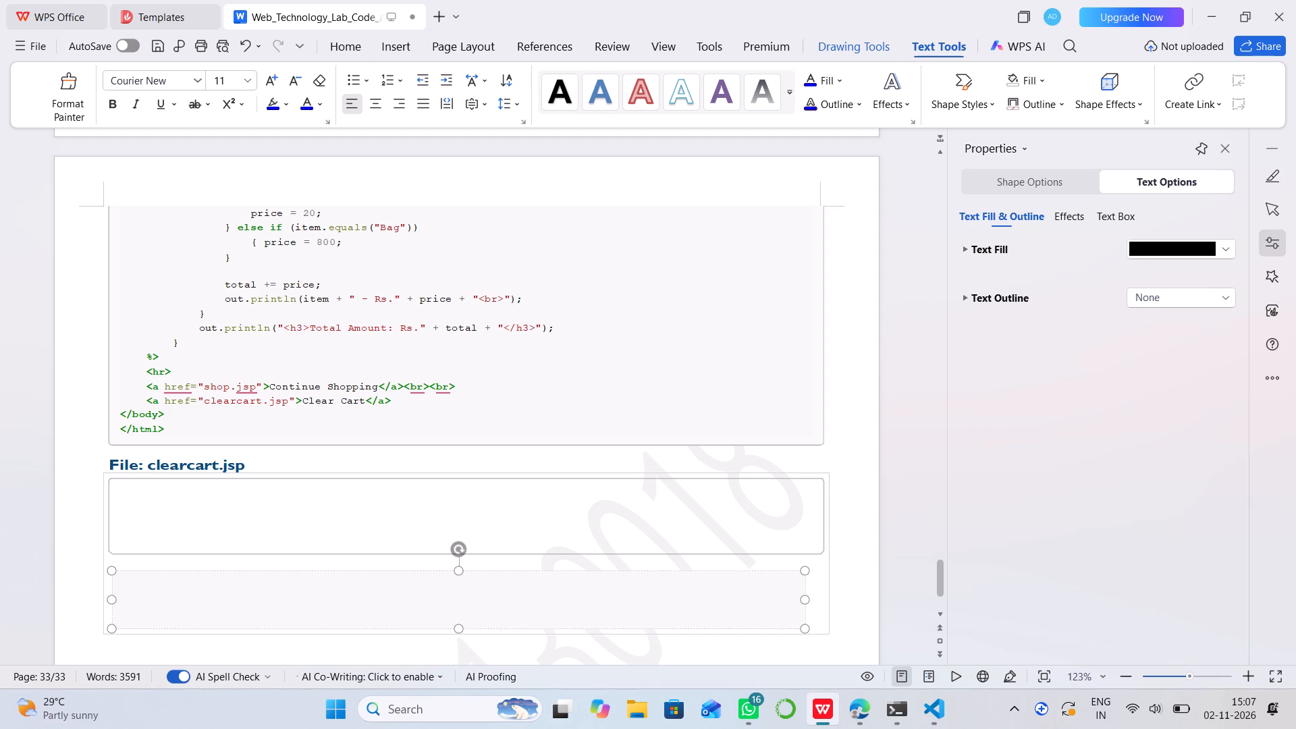
pyautogui.rightClick(139, 553)
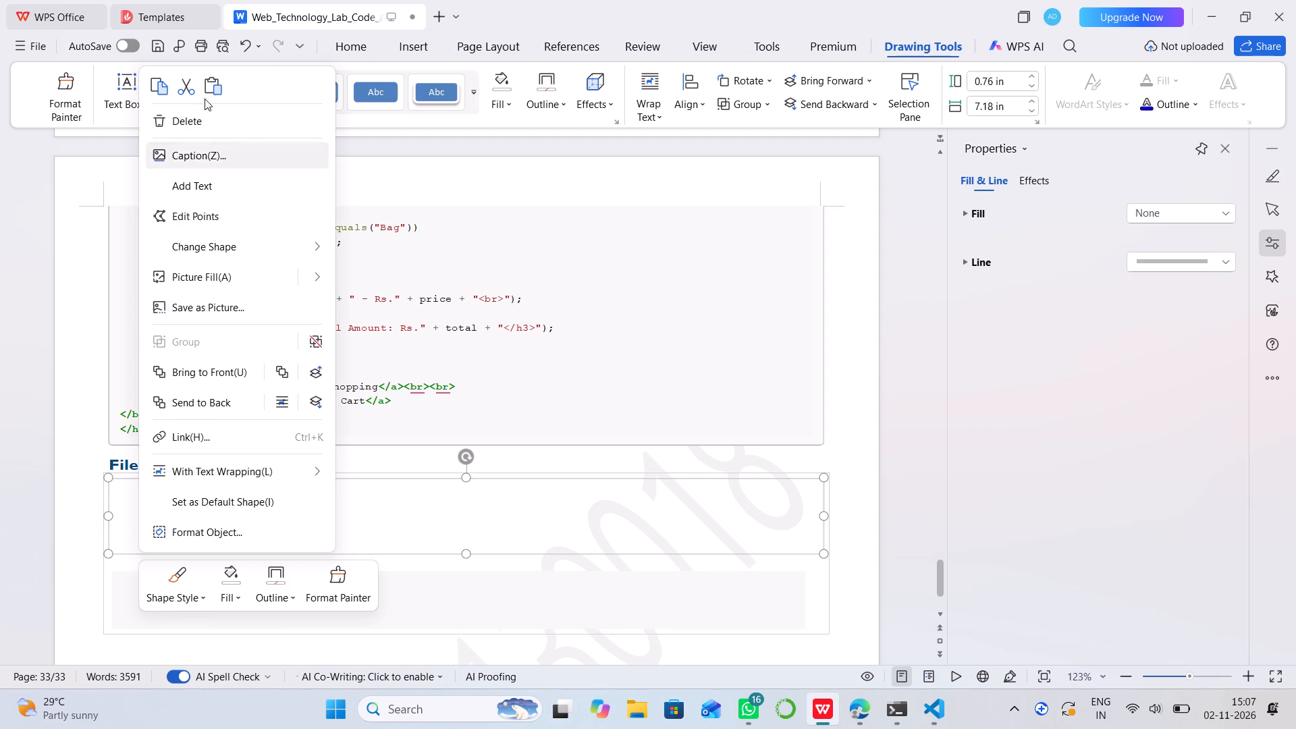
pyautogui.click(197, 117)
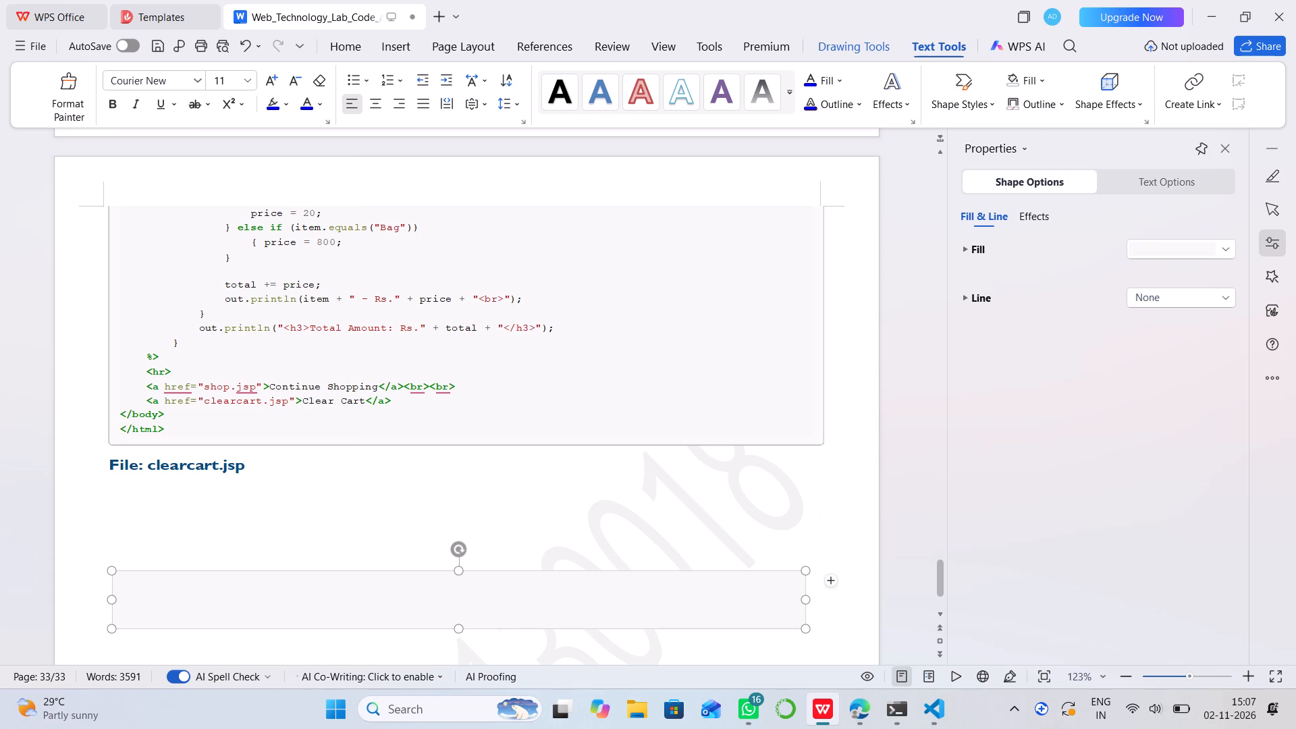
pyautogui.rightClick(193, 570)
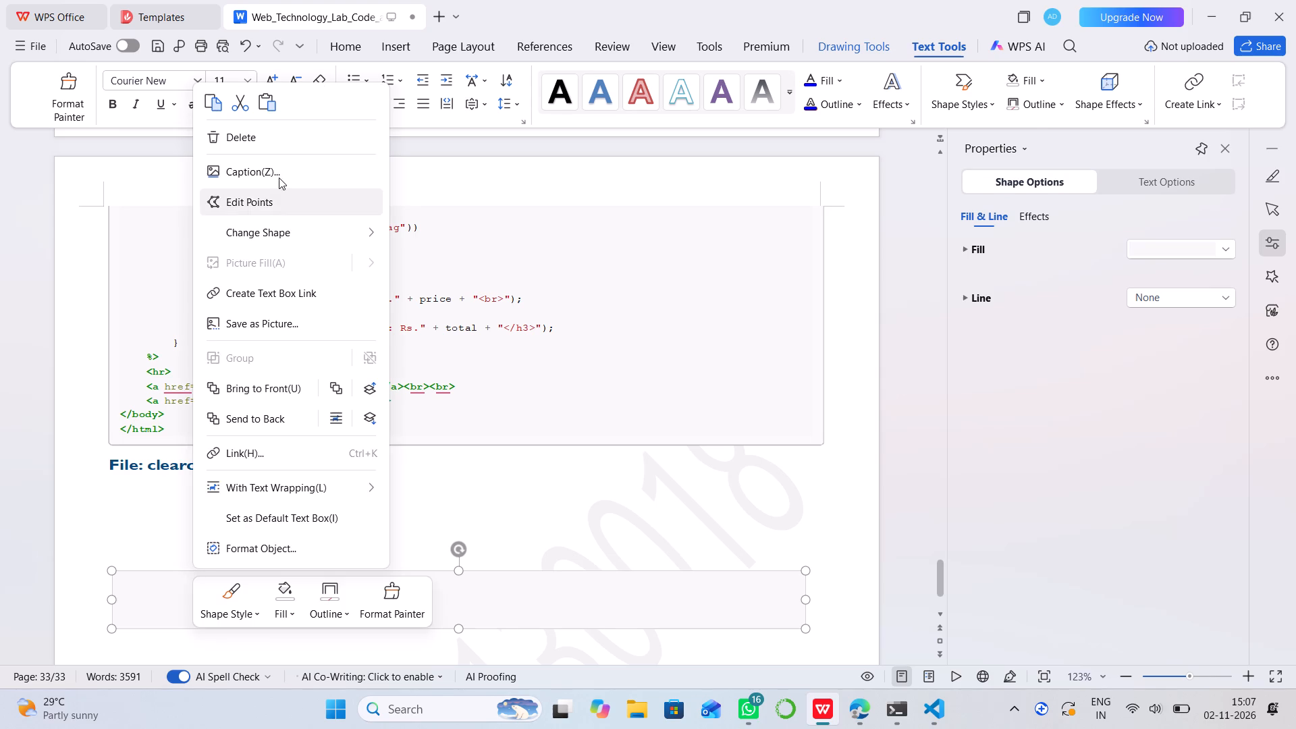
pyautogui.click(281, 143)
pyautogui.click(261, 462)
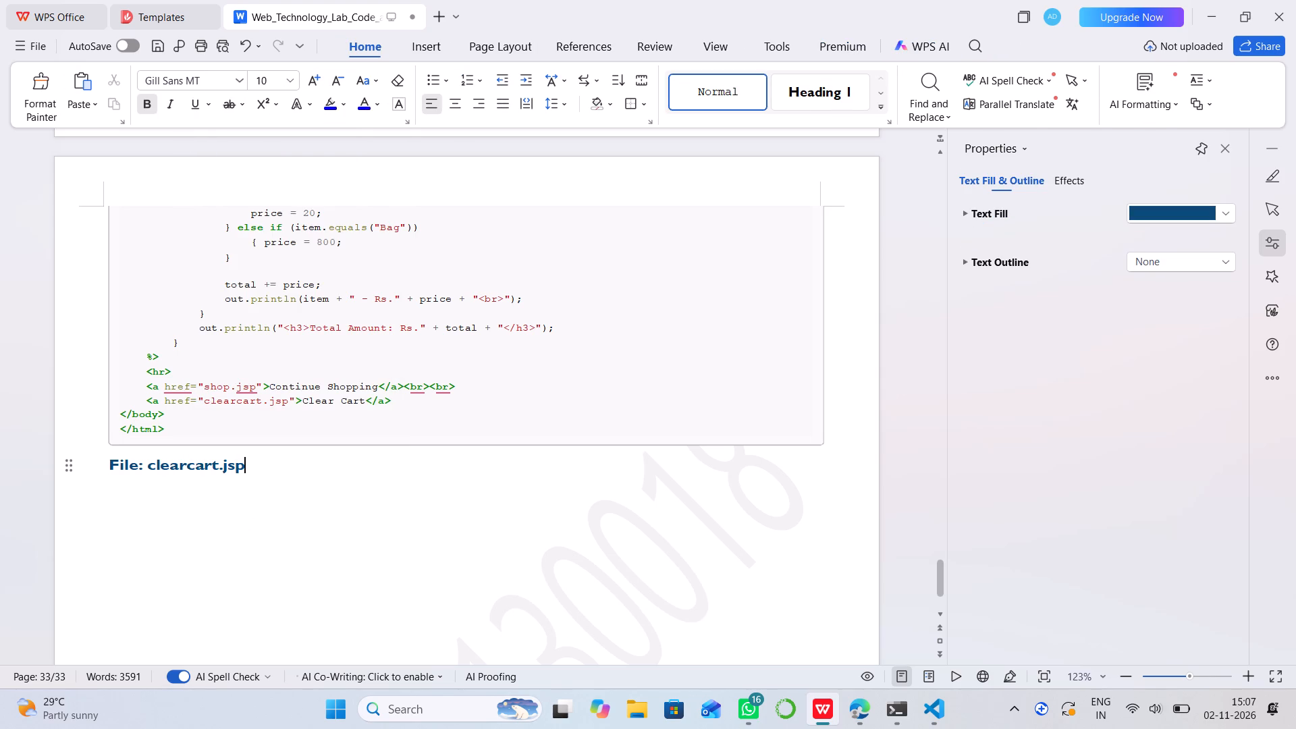
pyautogui.press('Return')
pyautogui.press('Return')
pyautogui.hotkey('ctrl', 'v')
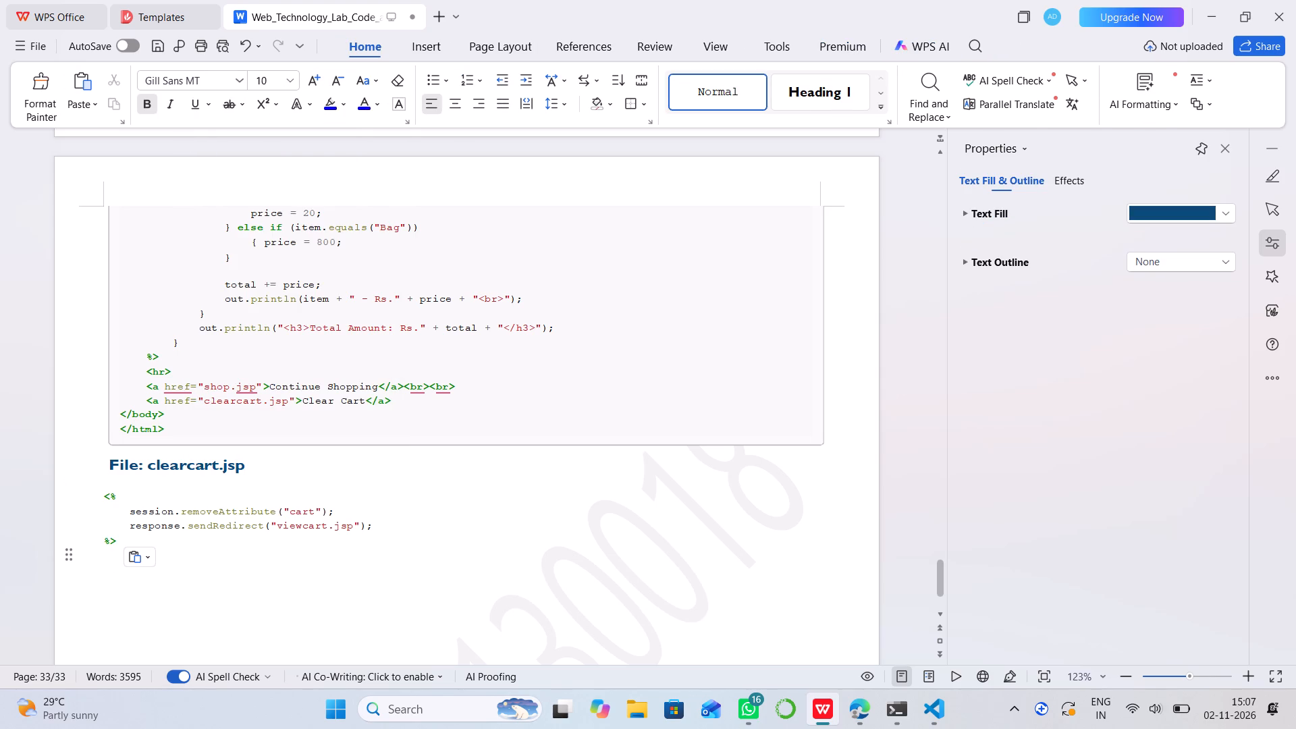
# Move the rest of the viewcart.jsp code into body text at the start of the last page, deleting its emptied text box group.
pyautogui.scroll(2, 346, 410)
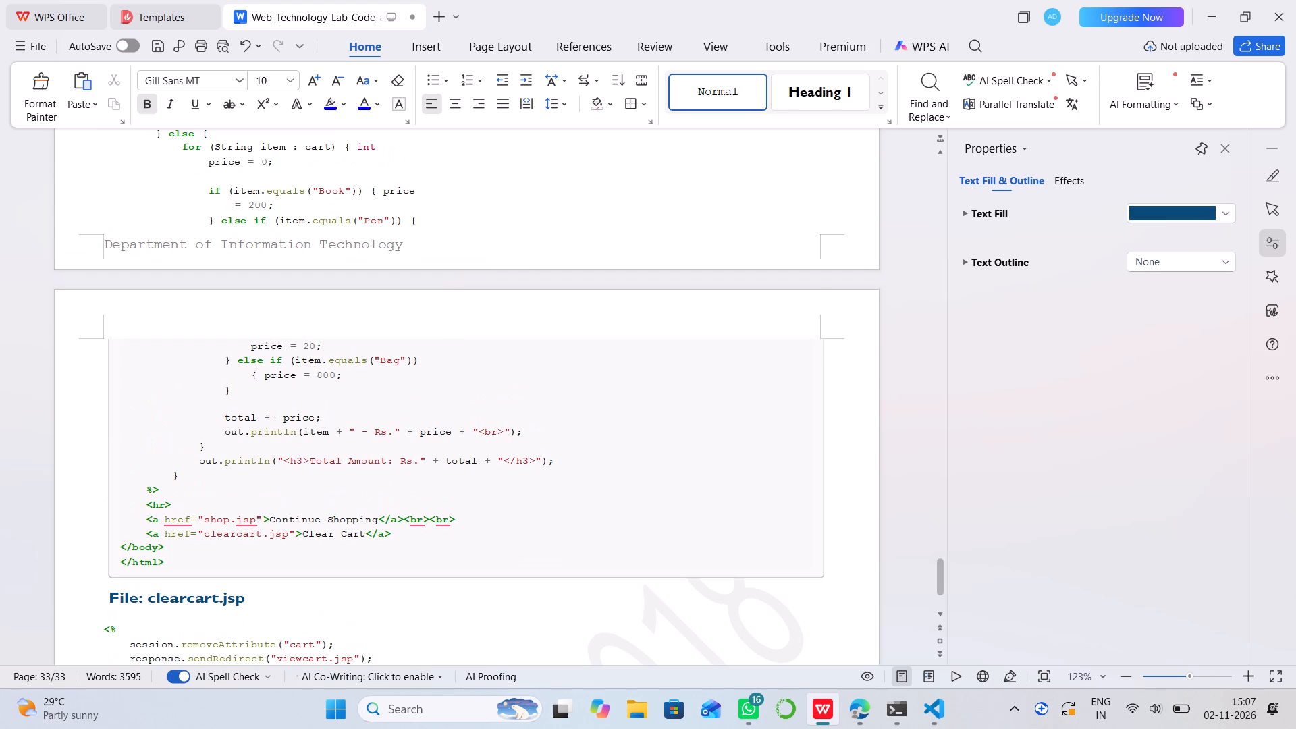
pyautogui.click(442, 393)
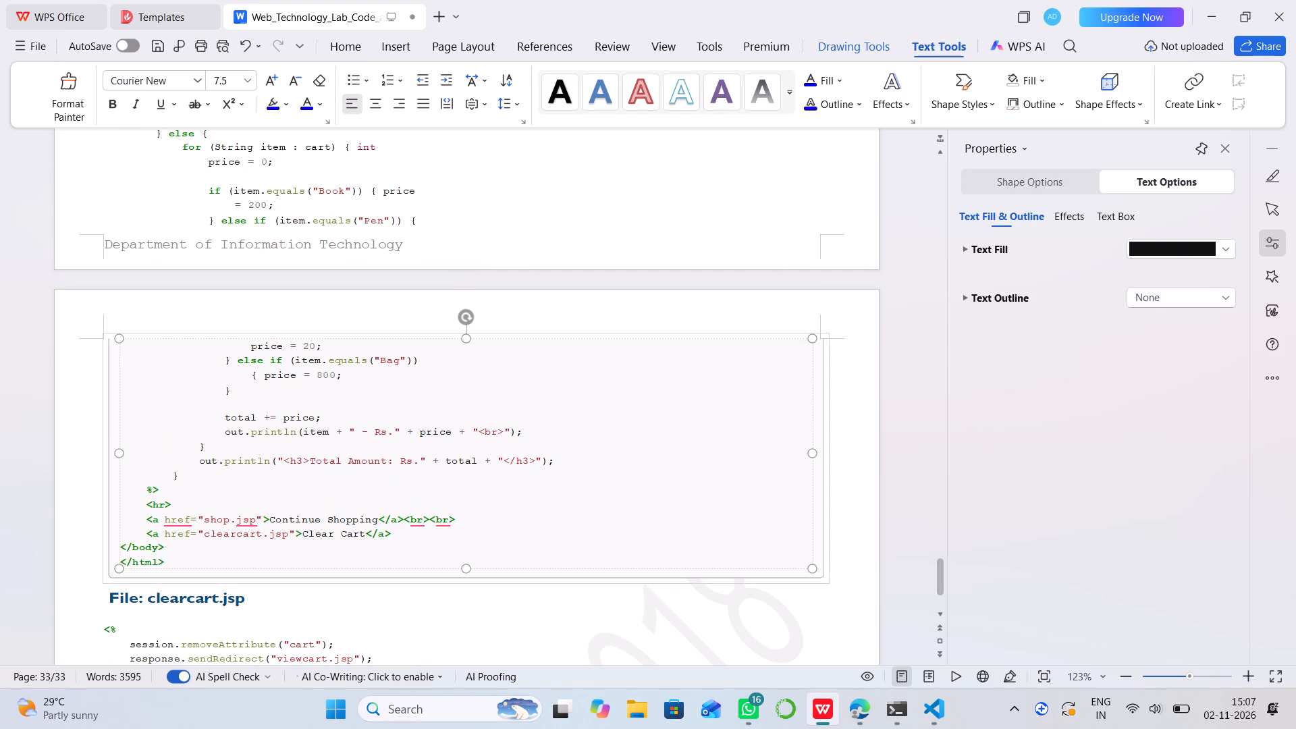
pyautogui.moveTo(173, 564); pyautogui.dragTo(202, 356)
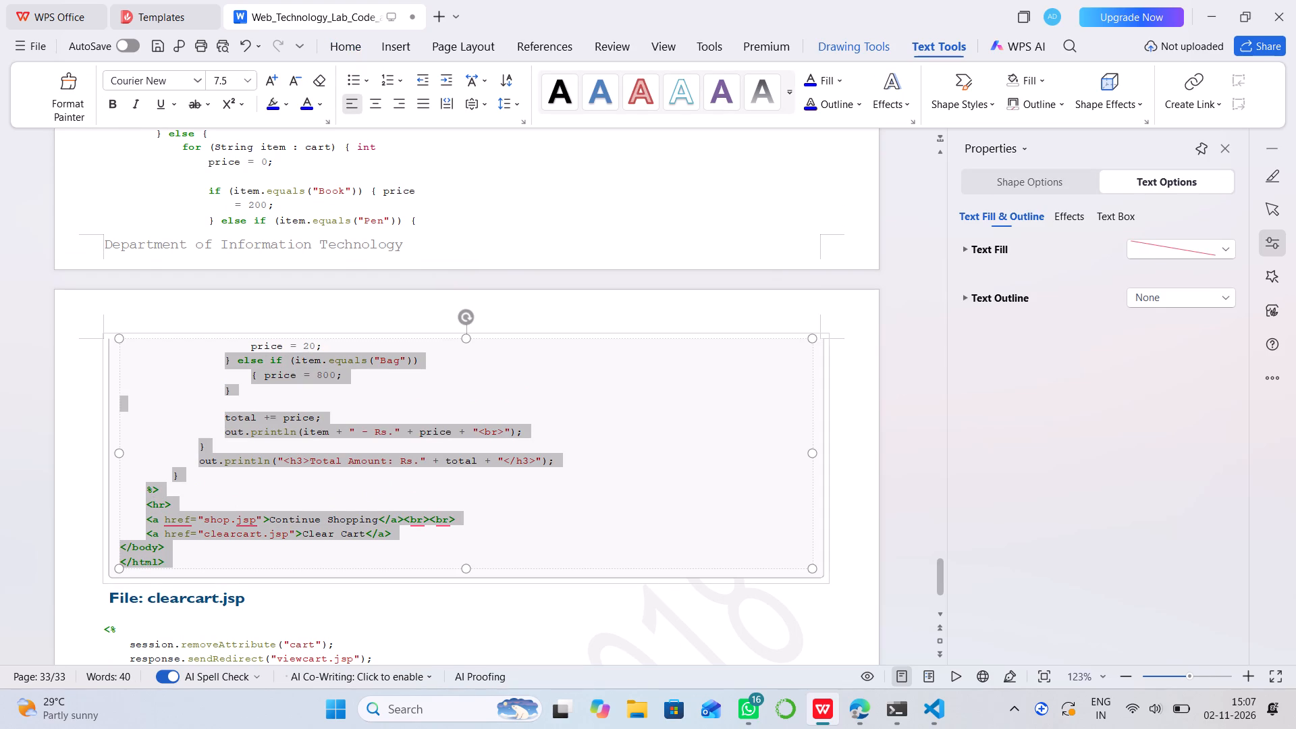
pyautogui.moveTo(202, 356); pyautogui.dragTo(224, 350)
pyautogui.hotkey('ctrl', 'x')
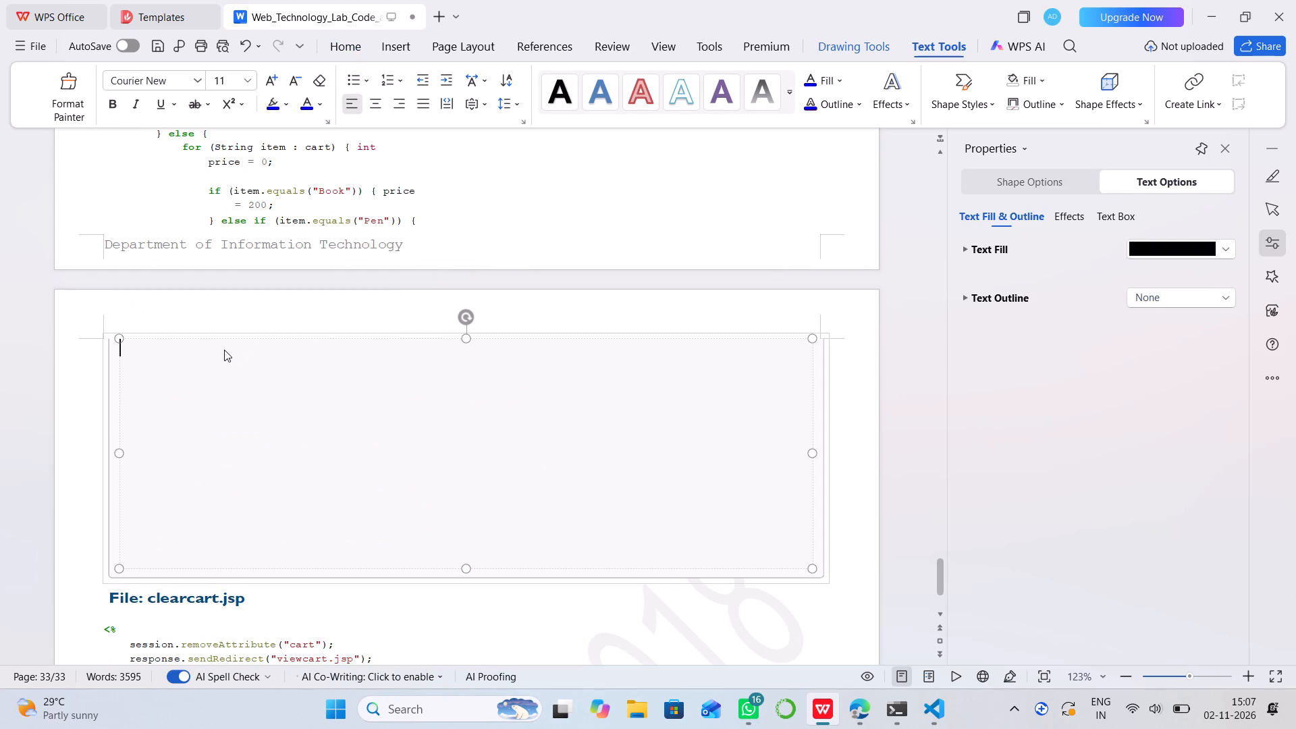
pyautogui.rightClick(294, 337)
pyautogui.click(373, 58)
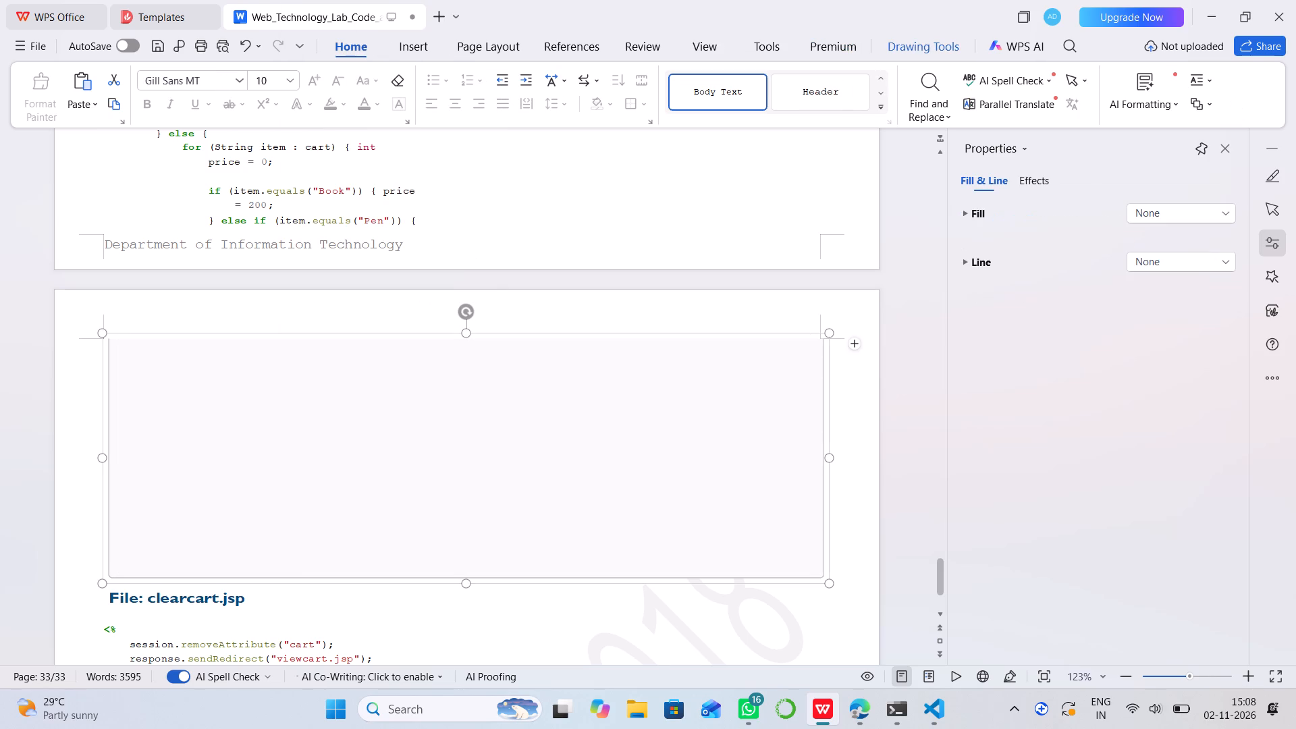
pyautogui.rightClick(279, 342)
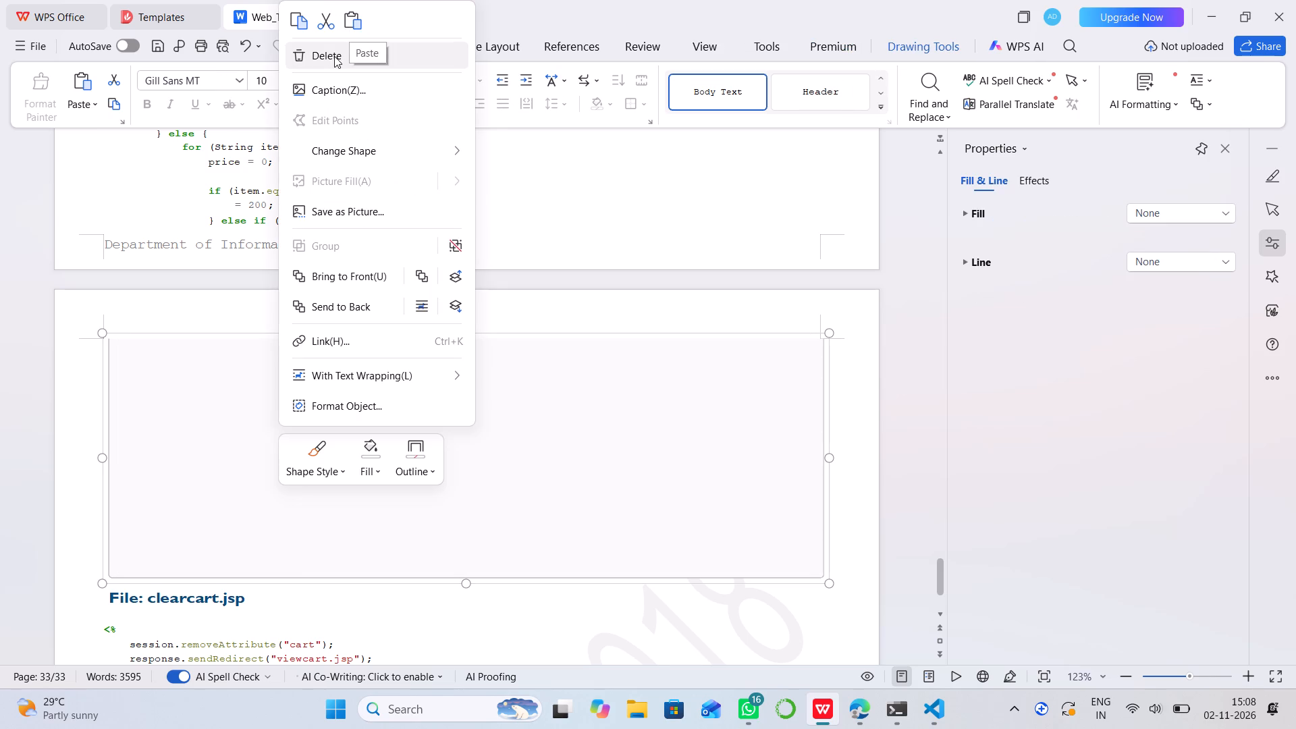
pyautogui.click(334, 56)
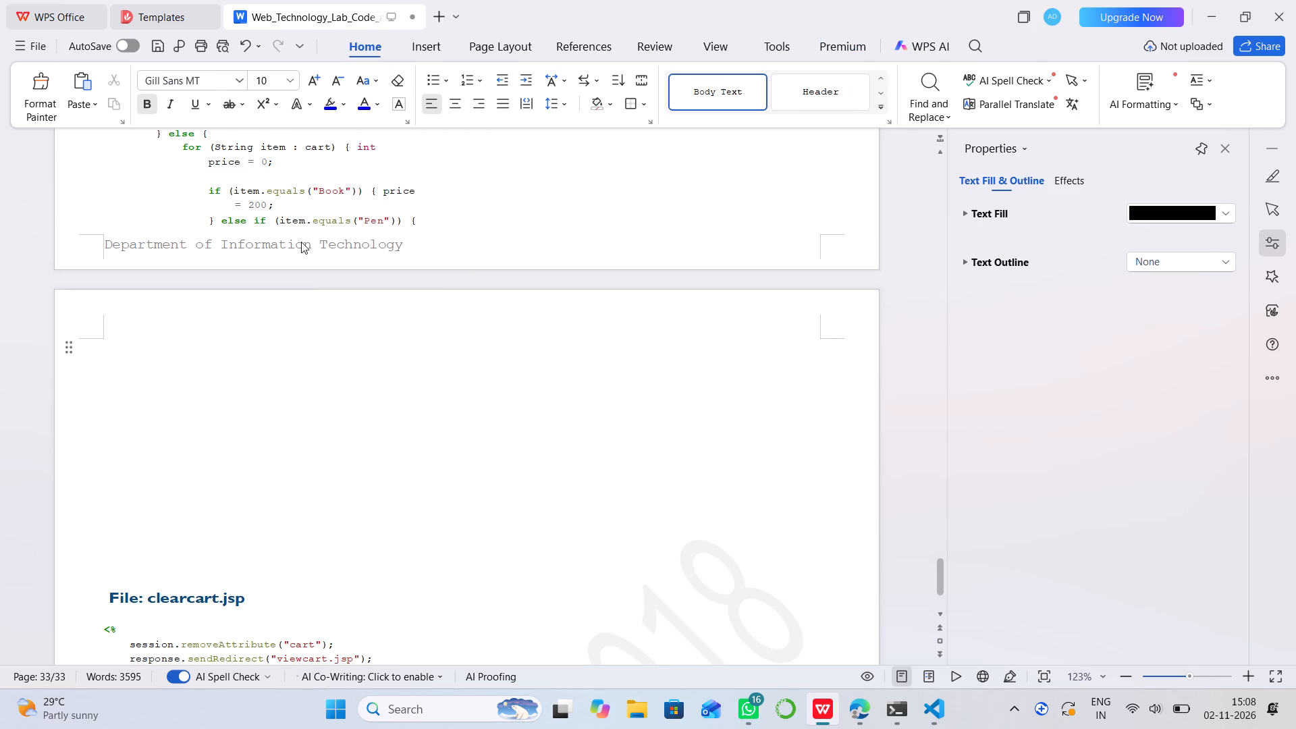
pyautogui.hotkey('ctrl', 'v')
# Delete the surplus blank lines between the viewcart.jsp code and the File: clearcart.jsp heading, leaving a single blank line.
pyautogui.scroll(-1, 273, 343)
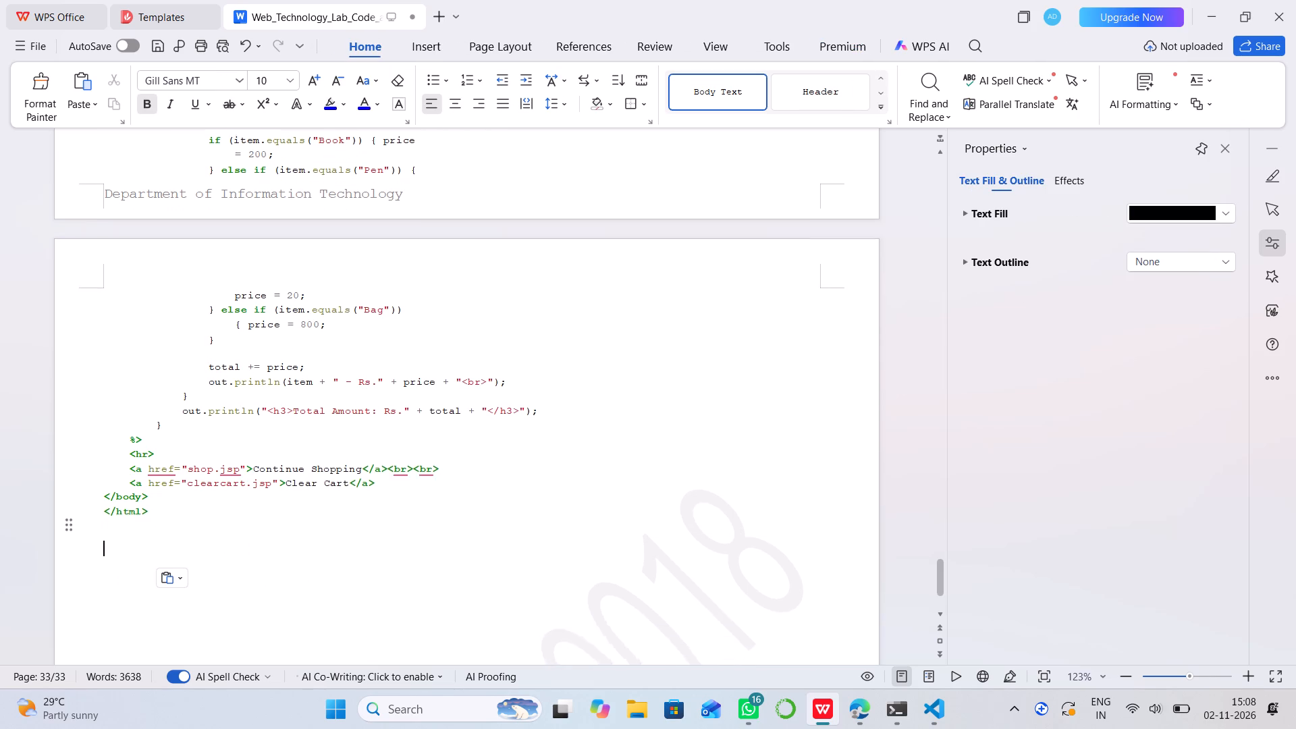
pyautogui.scroll(-2, 273, 343)
pyautogui.scroll(-1, 212, 462)
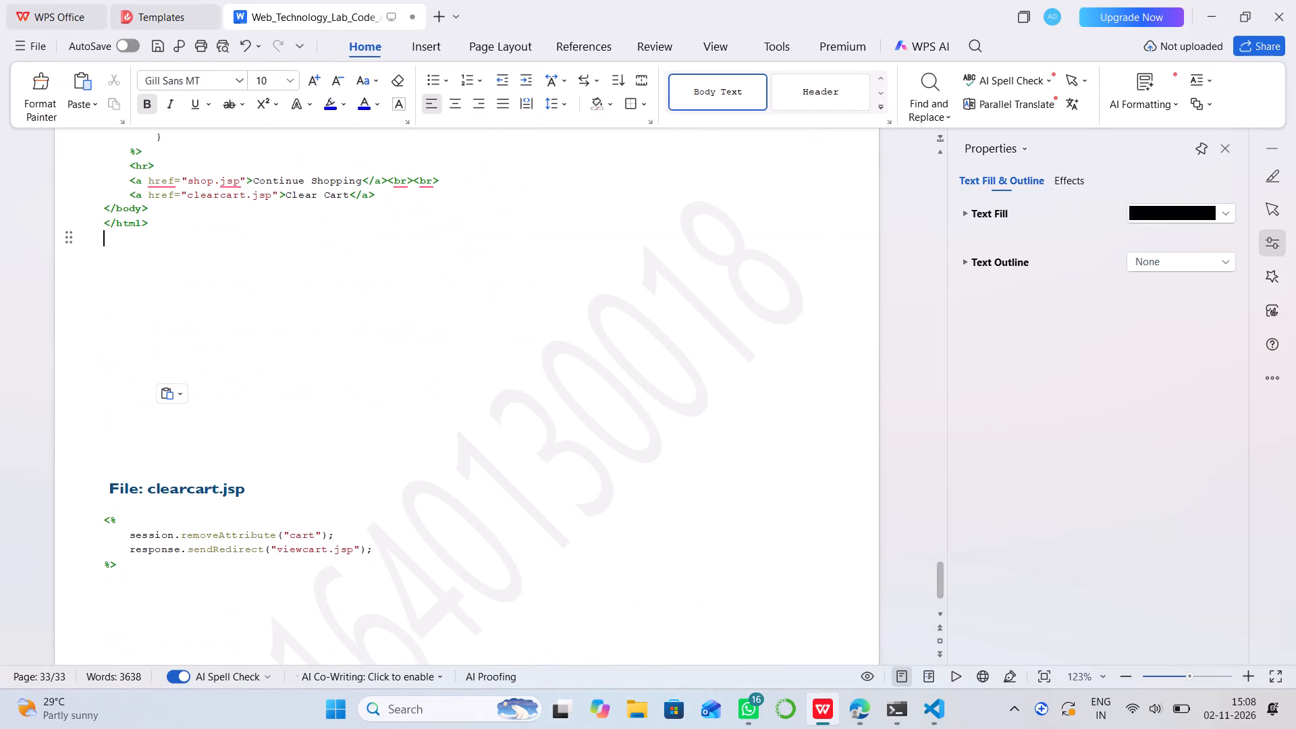
pyautogui.scroll(-1, 212, 462)
pyautogui.click(126, 466)
pyautogui.press('BackSpace')
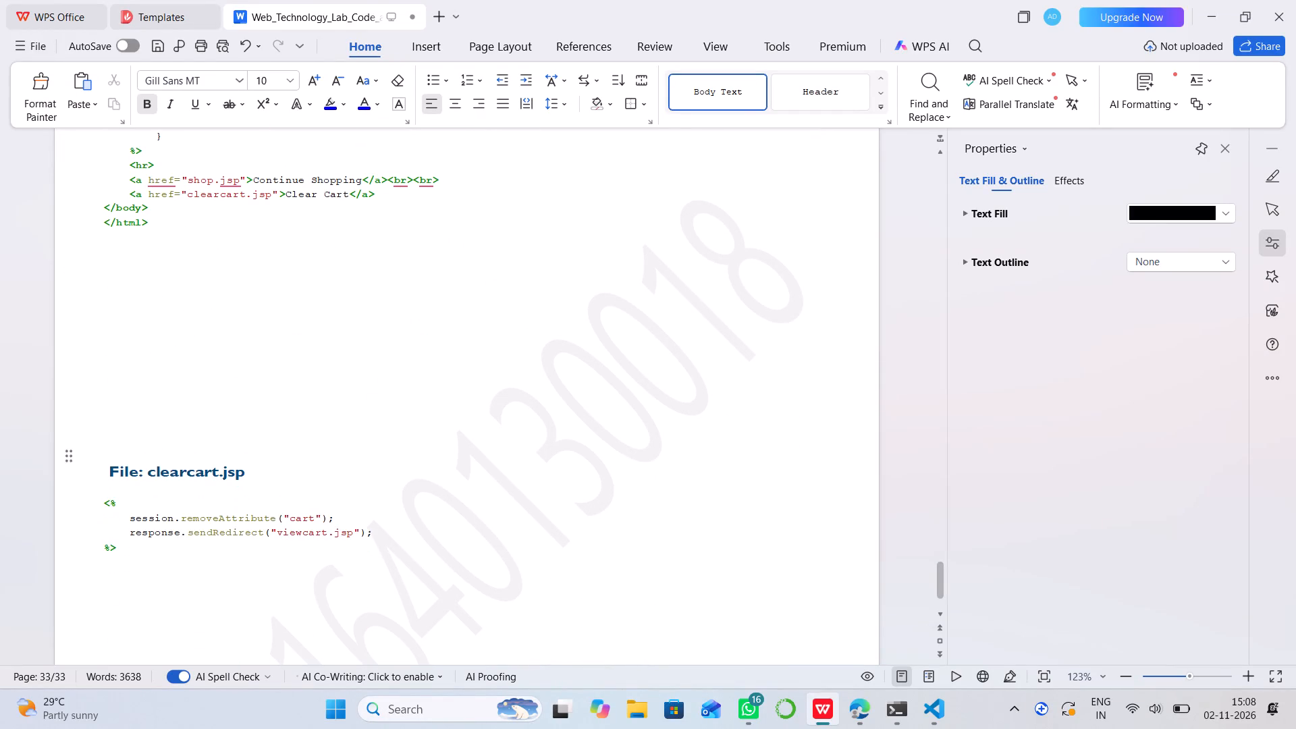
pyautogui.press('BackSpace')
pyautogui.press('BackSpace')
pyautogui.press('BackSpace')
pyautogui.press('BackSpace')
pyautogui.press('BackSpace')
pyautogui.press('BackSpace')
pyautogui.press('BackSpace')
pyautogui.press('BackSpace')
pyautogui.press('BackSpace')
pyautogui.press('BackSpace')
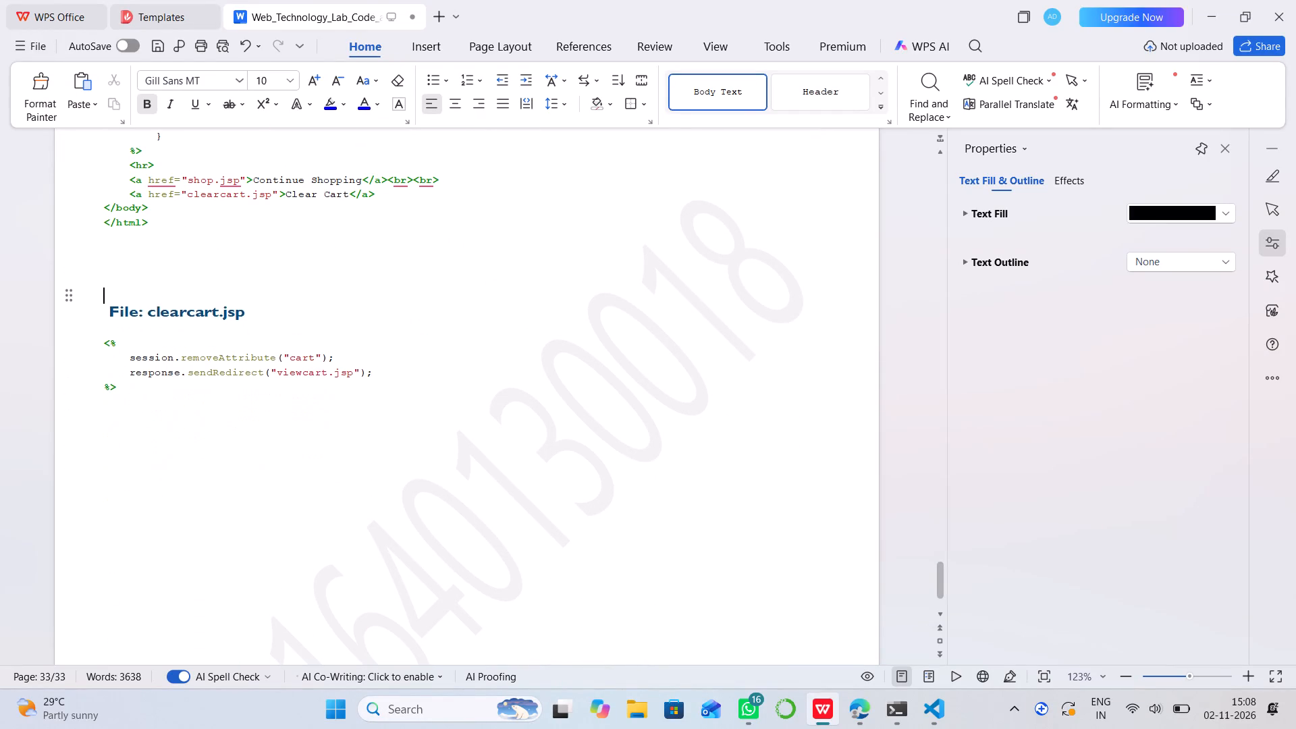
pyautogui.press('BackSpace')
pyautogui.press('BackSpace')
pyautogui.press('BackSpace')
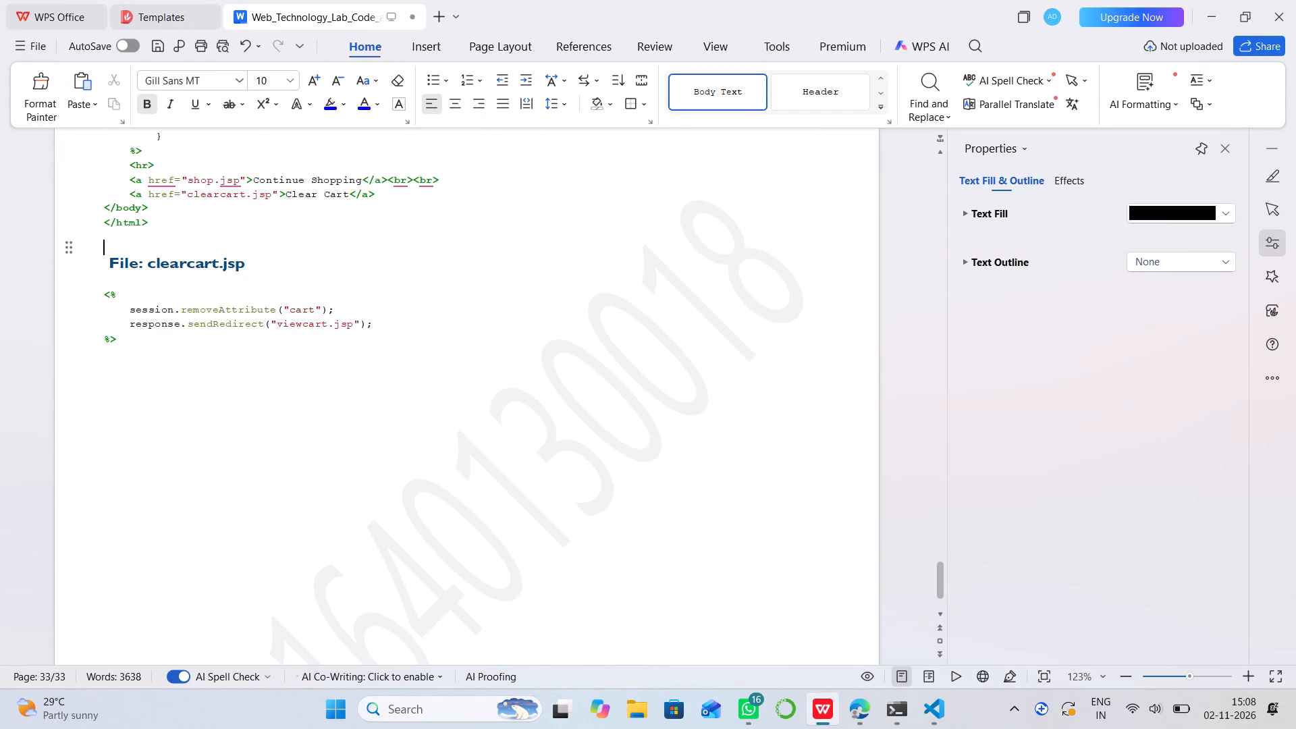
# Check the layout of the Experiment 12 shopping cart code from shop.jsp through the end of the clearcart.jsp page.
pyautogui.click(400, 325)
pyautogui.scroll(6, 400, 325)
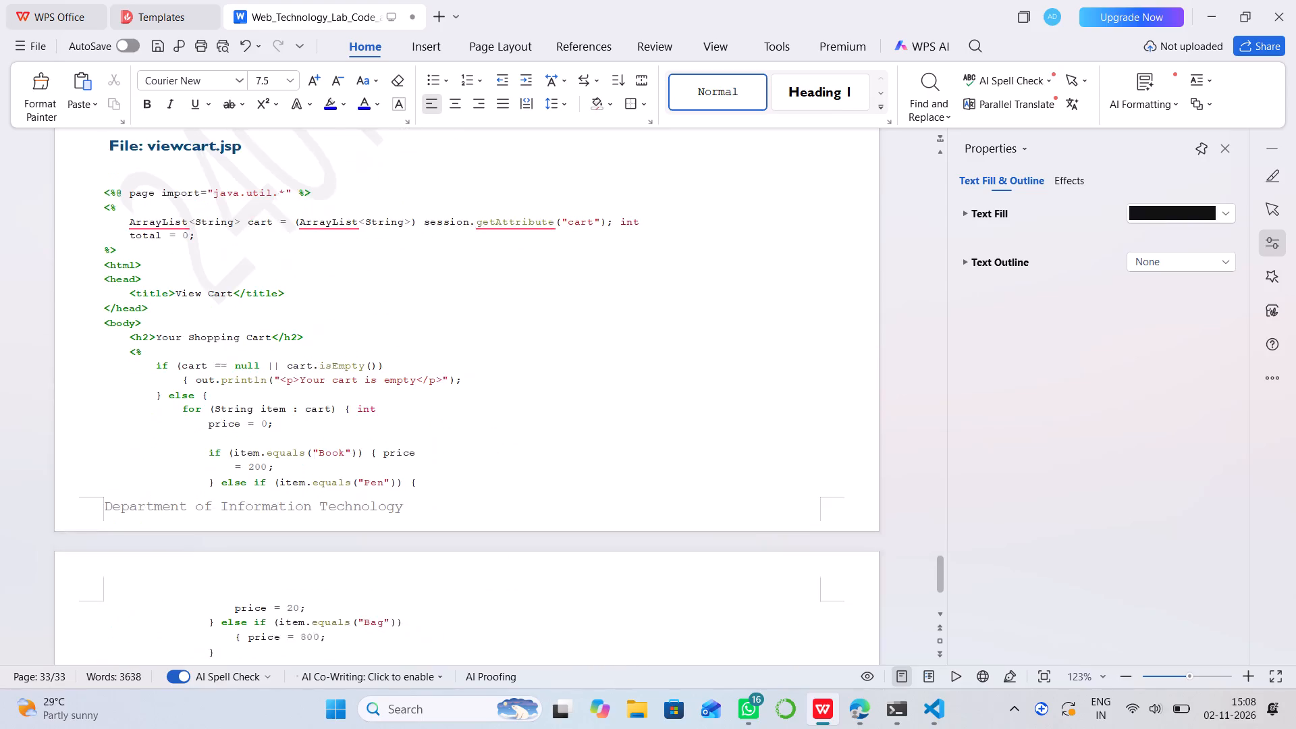
pyautogui.scroll(6, 400, 325)
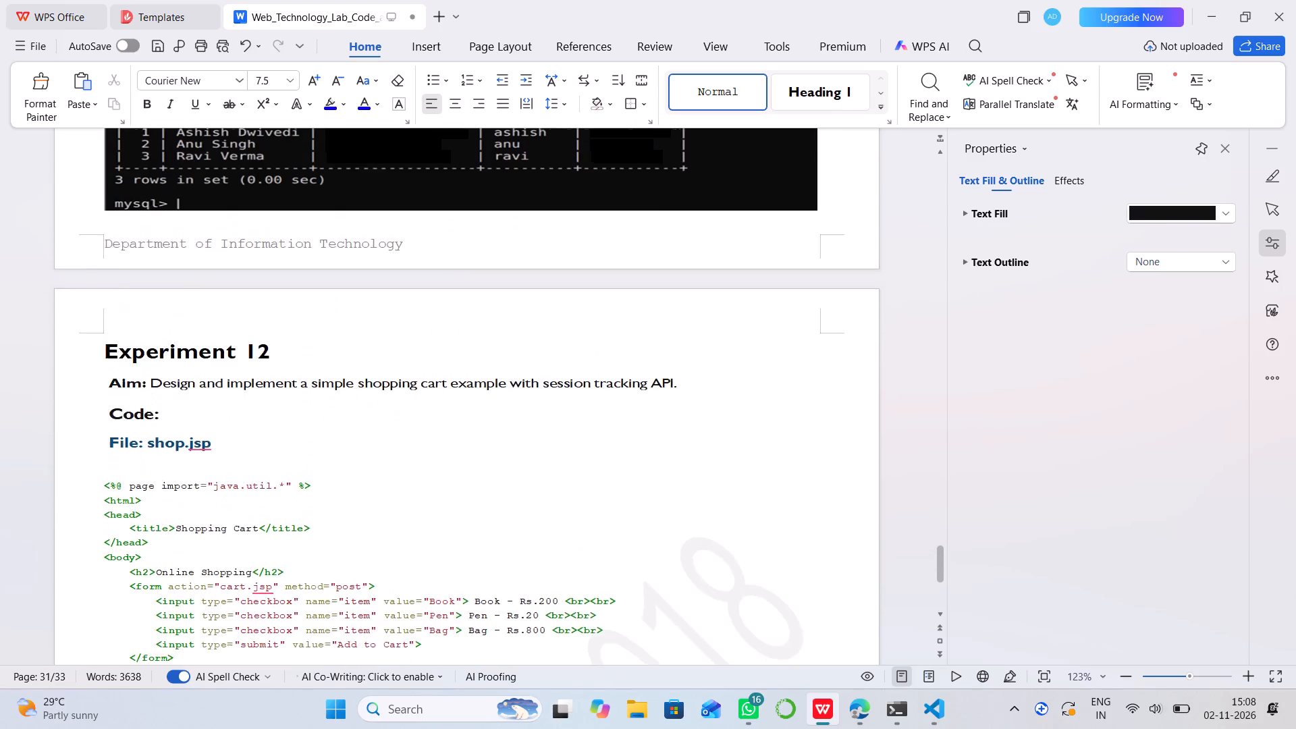
pyautogui.scroll(3, 400, 325)
pyautogui.scroll(-13, 400, 325)
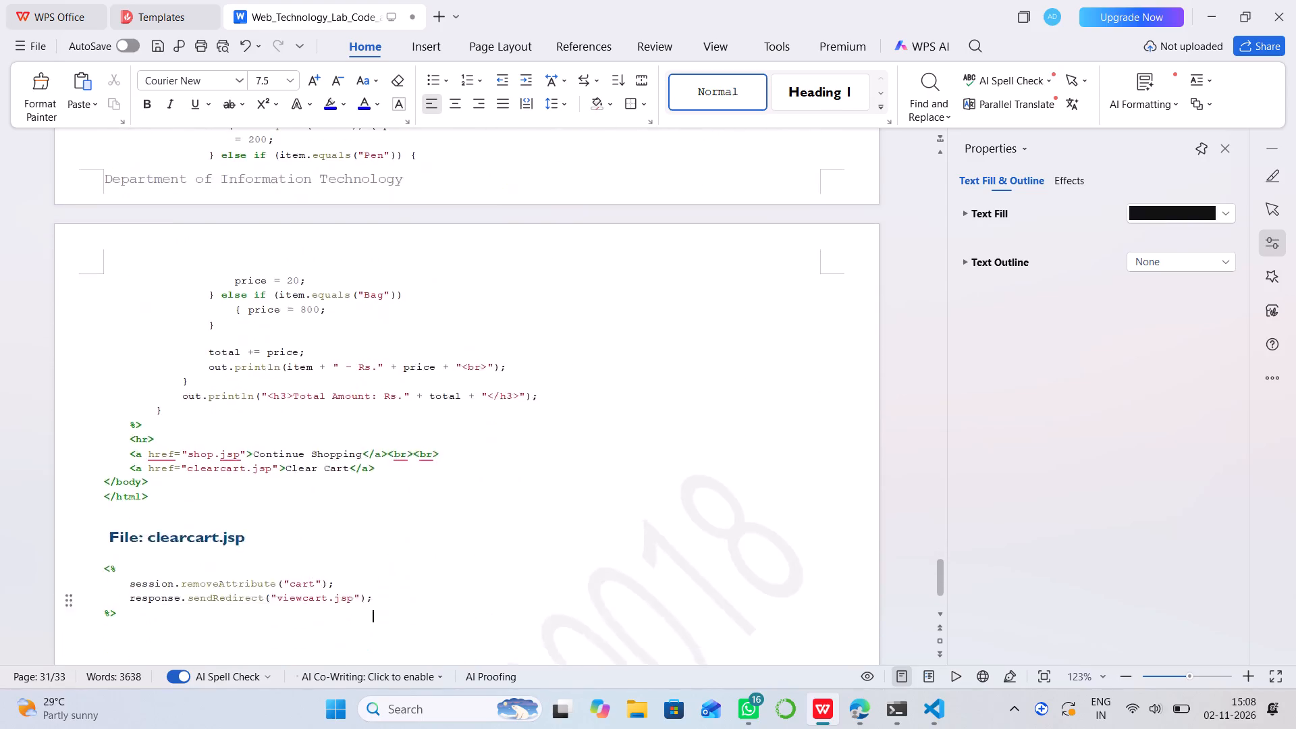
pyautogui.scroll(-2, 400, 325)
pyautogui.click(308, 342)
pyautogui.scroll(3, 308, 342)
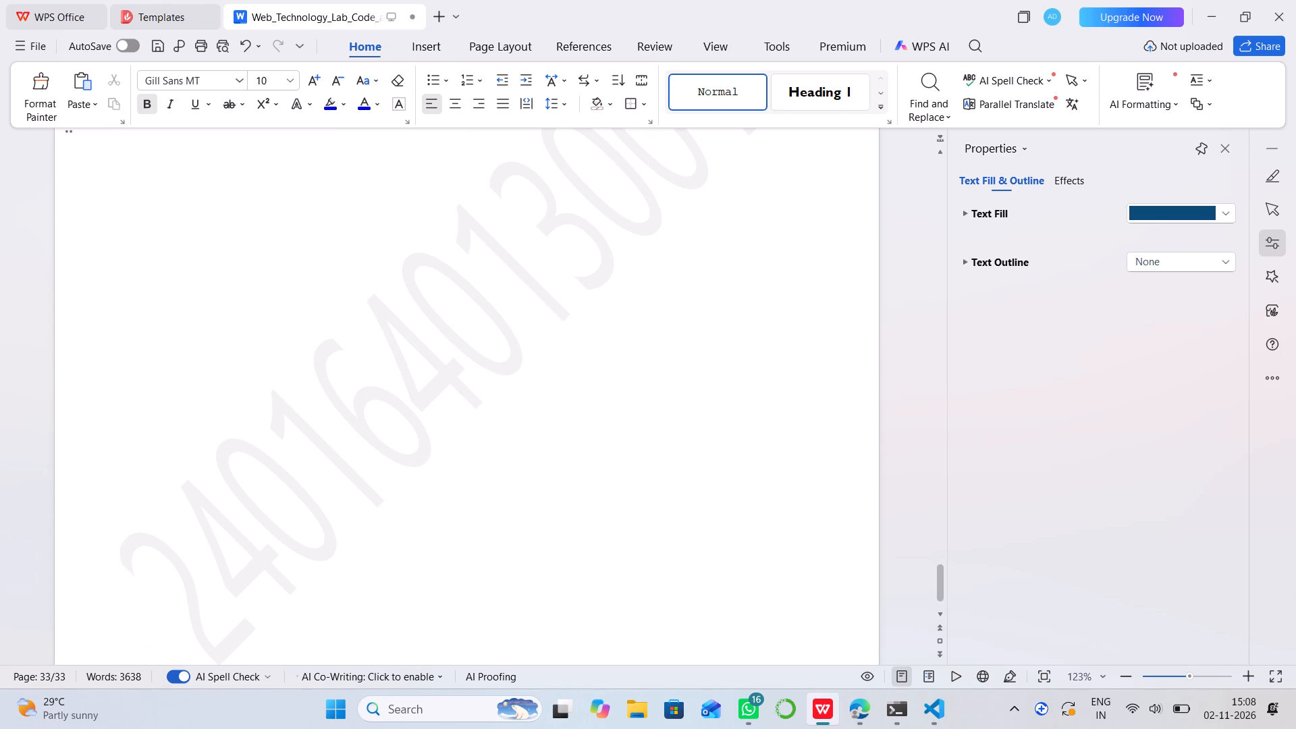
pyautogui.scroll(1, 308, 342)
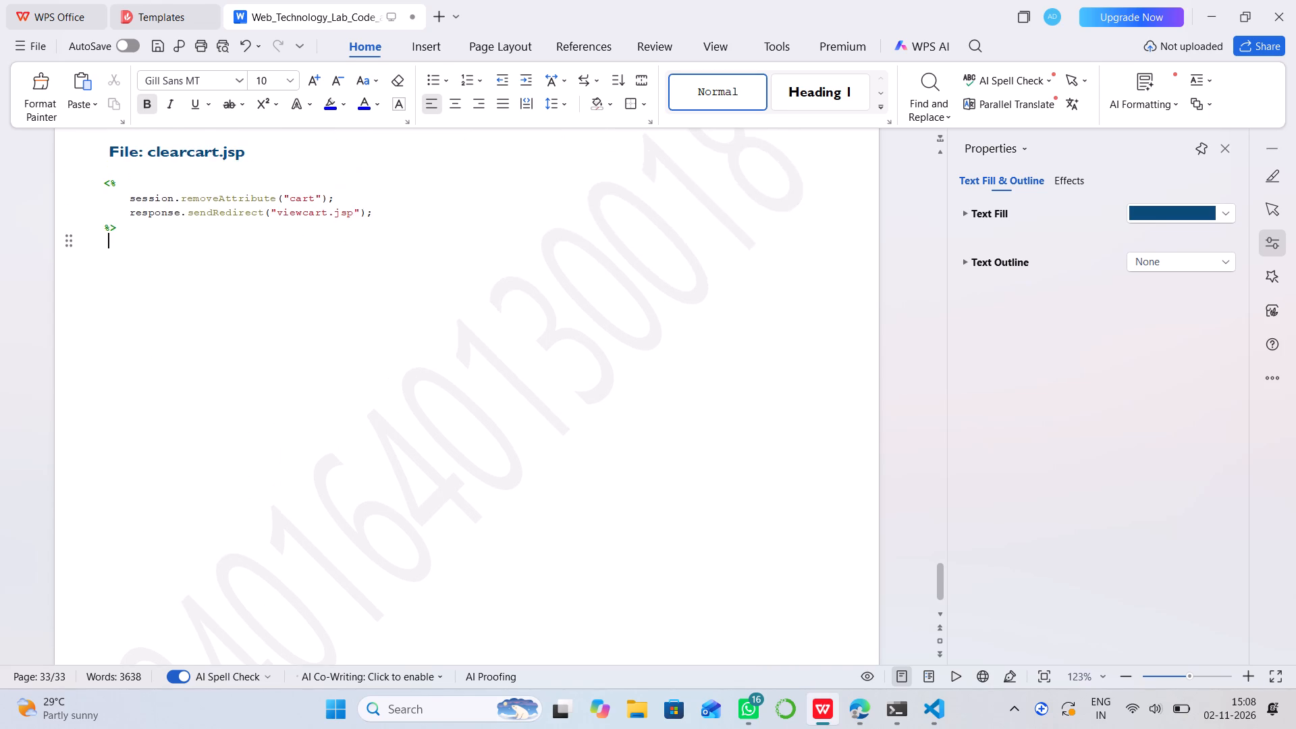
pyautogui.scroll(2, 308, 342)
pyautogui.scroll(-4, 308, 342)
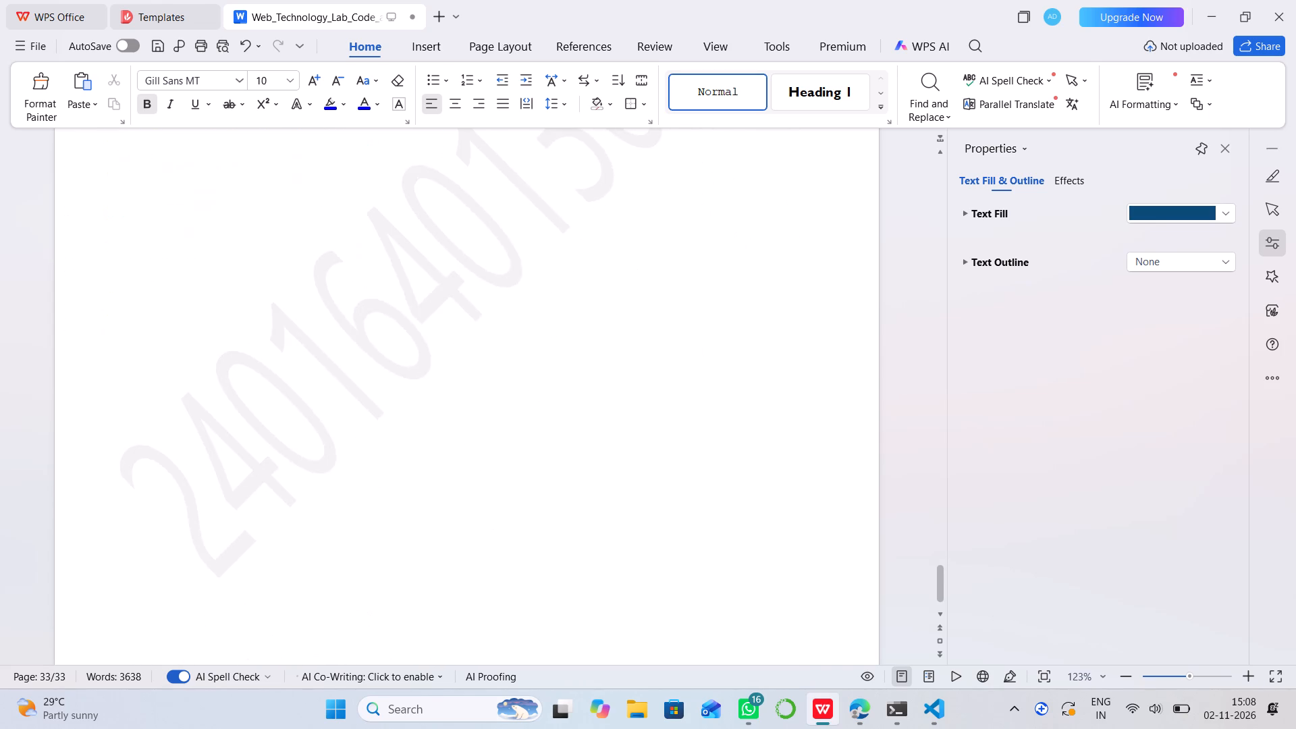
pyautogui.scroll(-2, 308, 342)
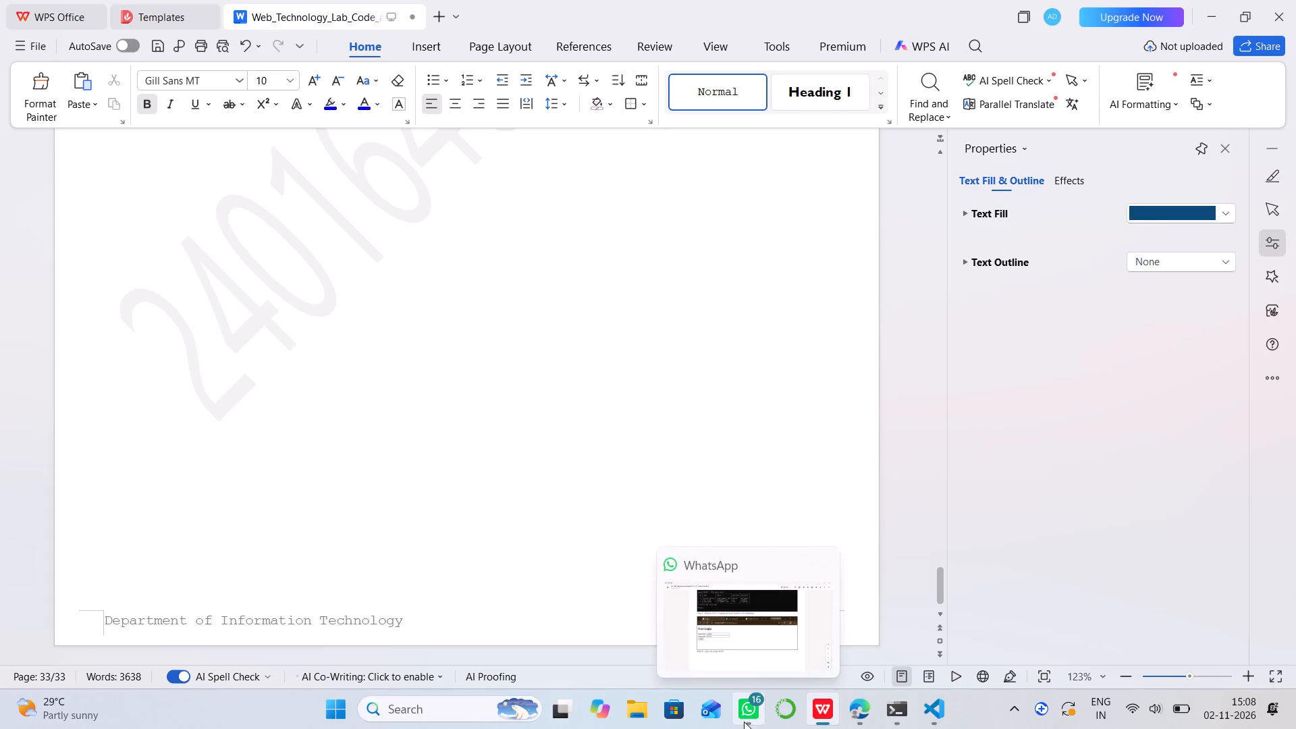
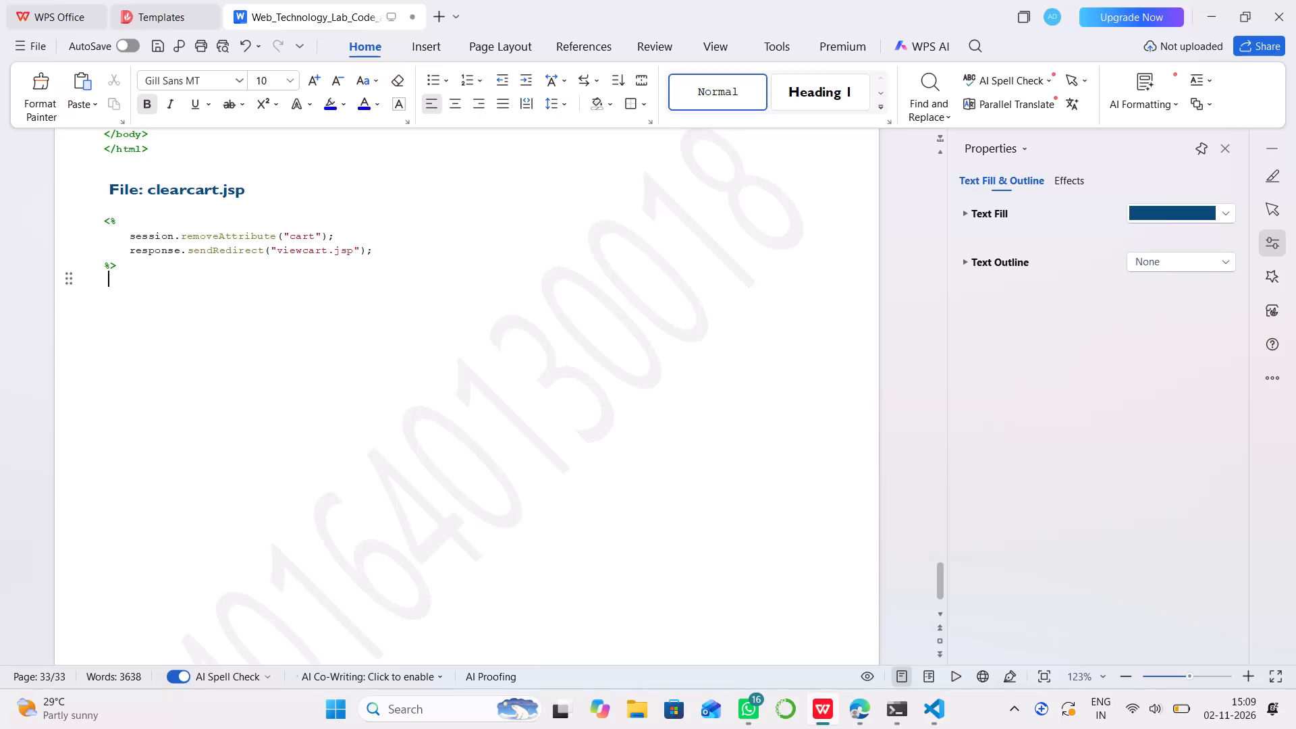
# Paste the shop.jsp output screenshot below the clearcart.jsp code and reduce only its height to about 2.4 in.
pyautogui.hotkey('ctrl', 'v')
pyautogui.click(356, 505)
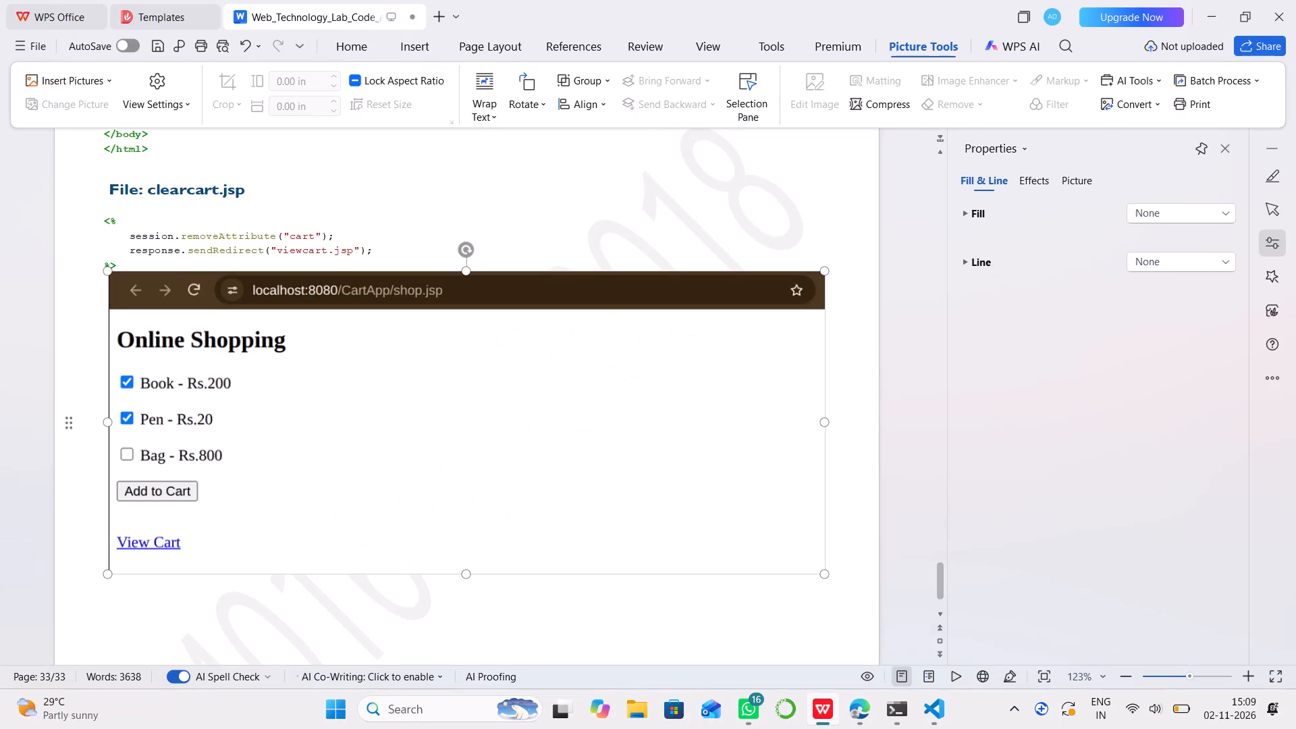
pyautogui.moveTo(464, 574); pyautogui.dragTo(461, 513)
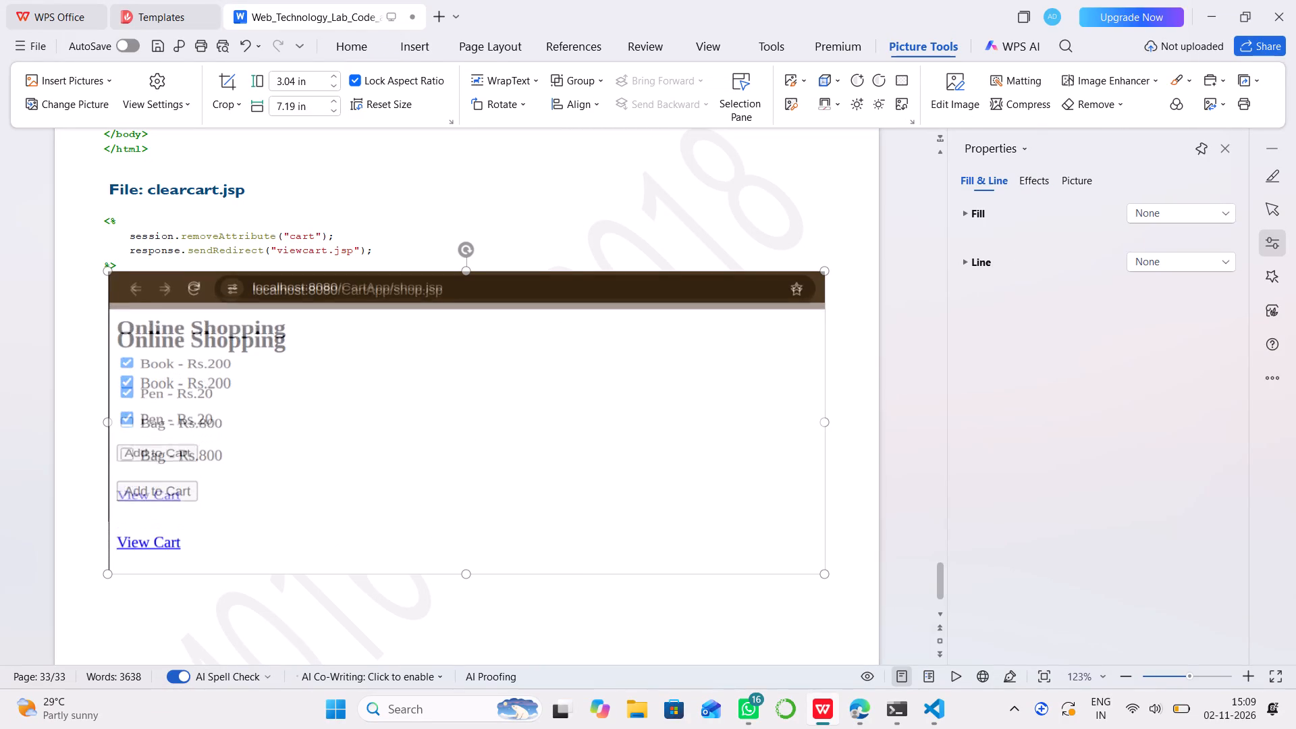
pyautogui.moveTo(461, 513); pyautogui.dragTo(460, 507)
# Review the Experiment 12 code layout from its heading through the pasted shop.jsp screenshot on the last page.
pyautogui.scroll(4, 349, 433)
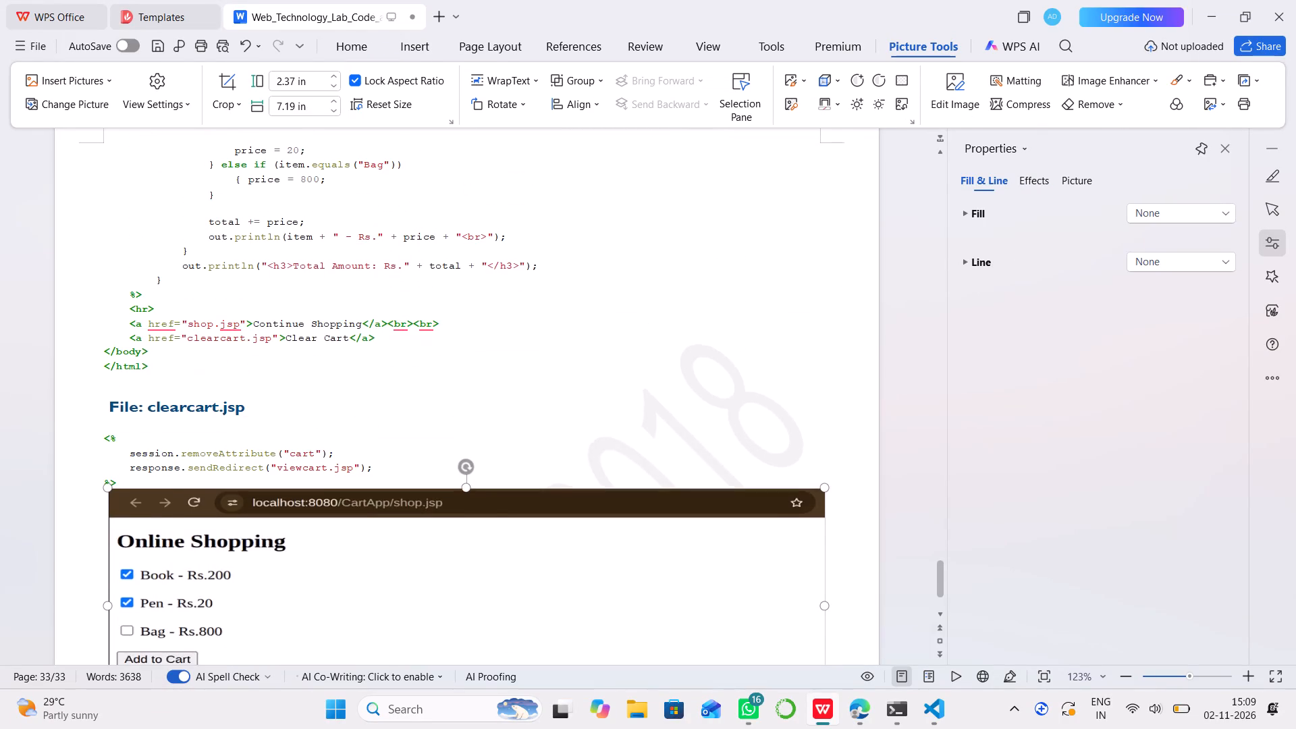
pyautogui.scroll(7, 349, 433)
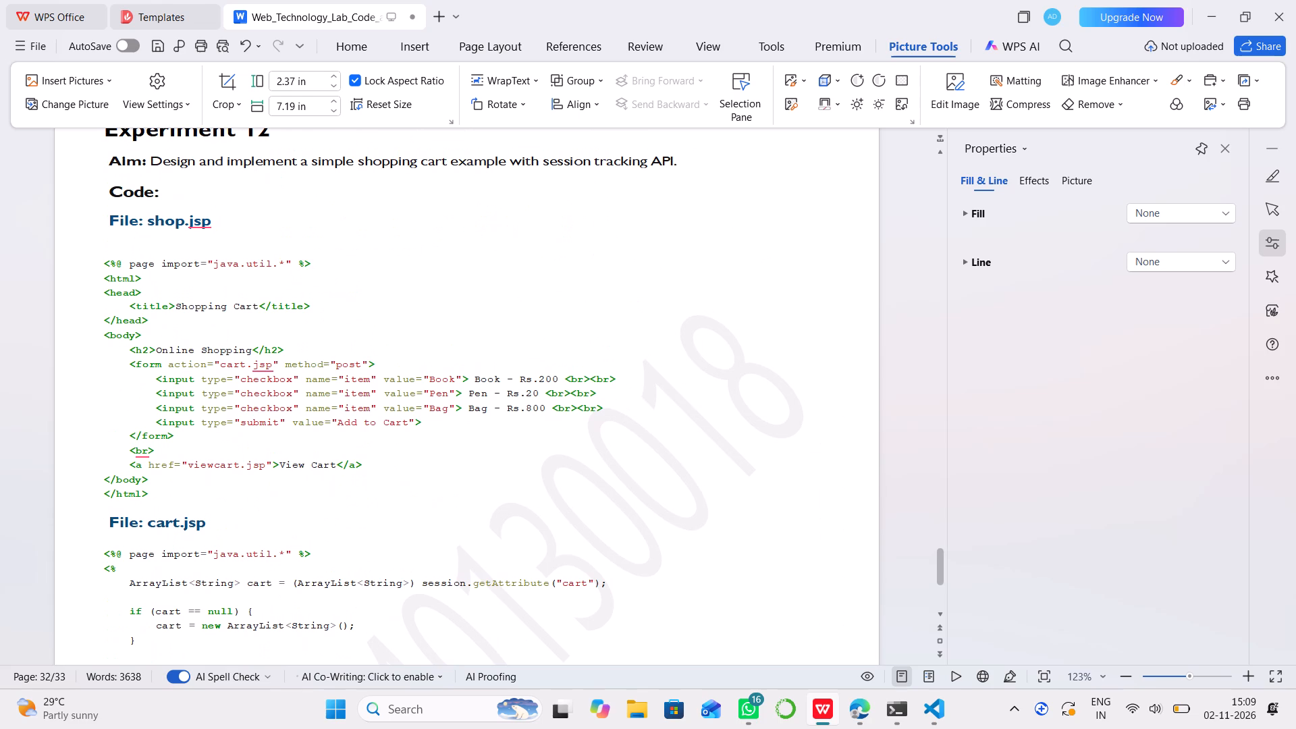
pyautogui.scroll(-13, 349, 433)
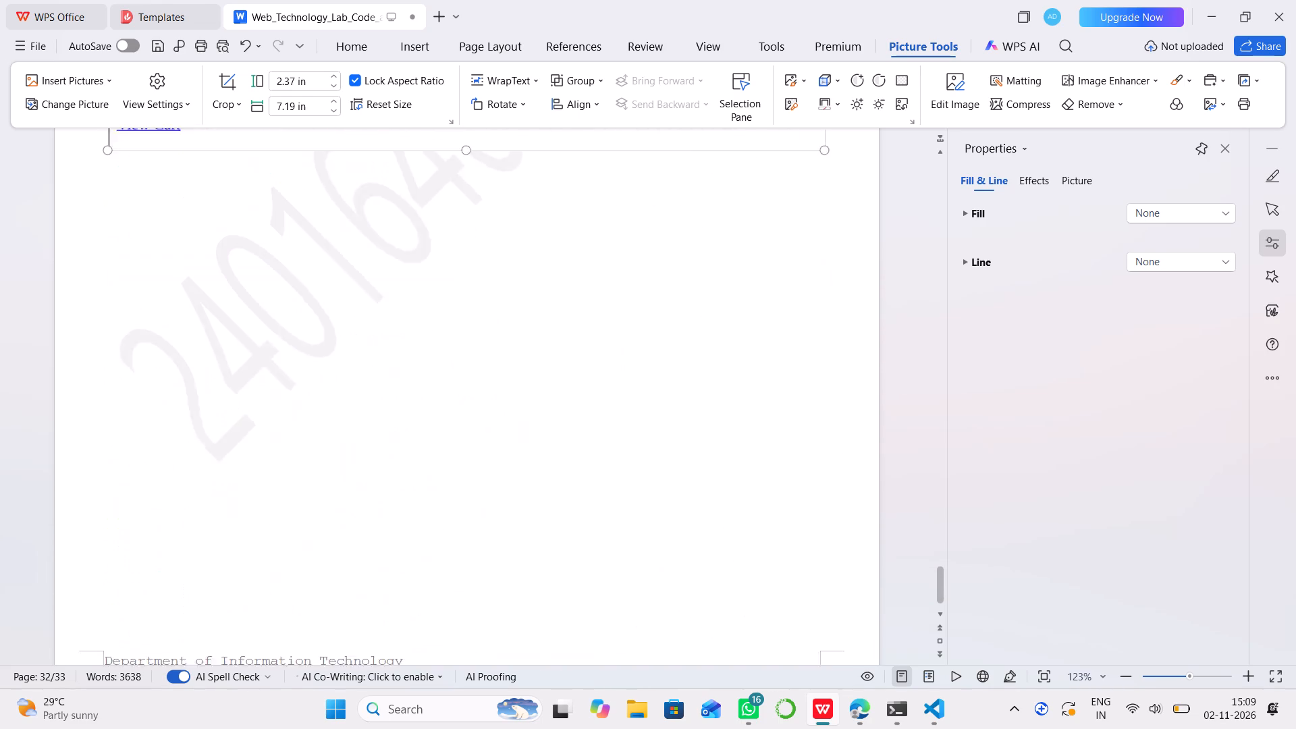
pyautogui.scroll(4, 349, 433)
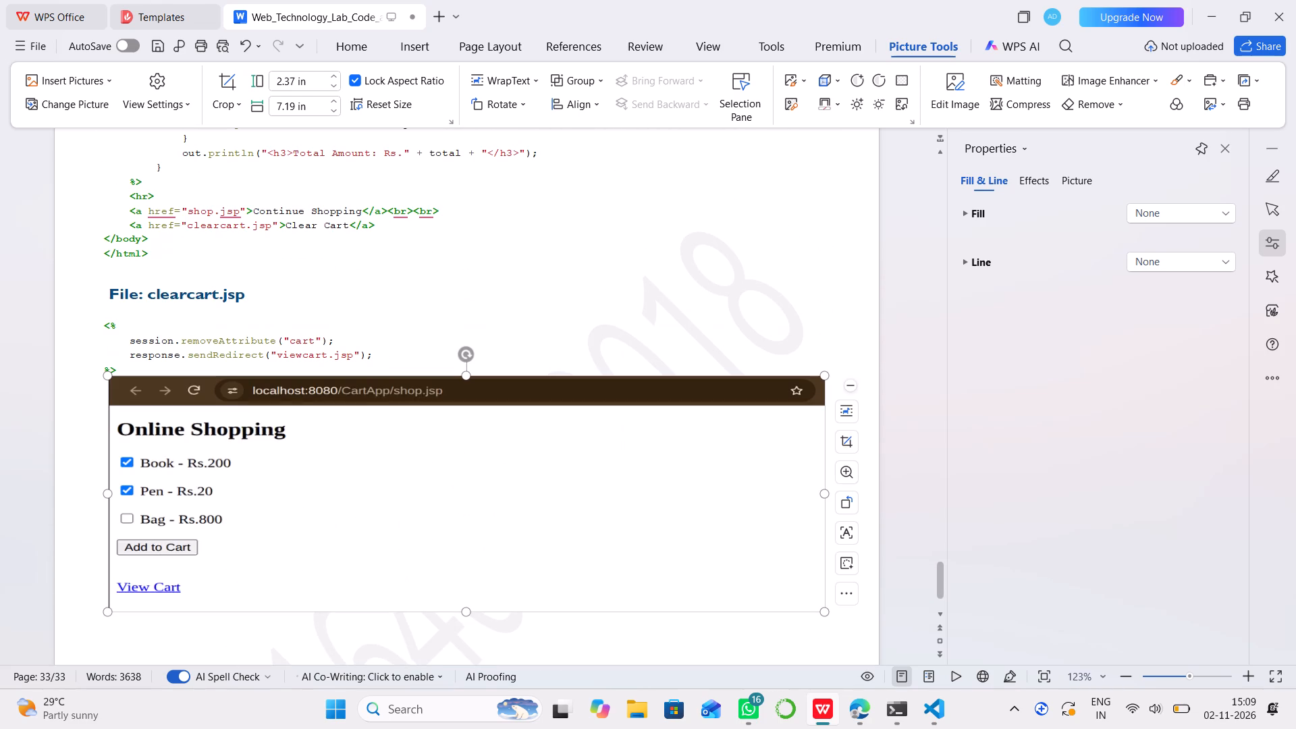
# Place the text cursor in the empty space below the shop.jsp output screenshot on the last page.
pyautogui.click(361, 647)
pyautogui.scroll(-3, 361, 647)
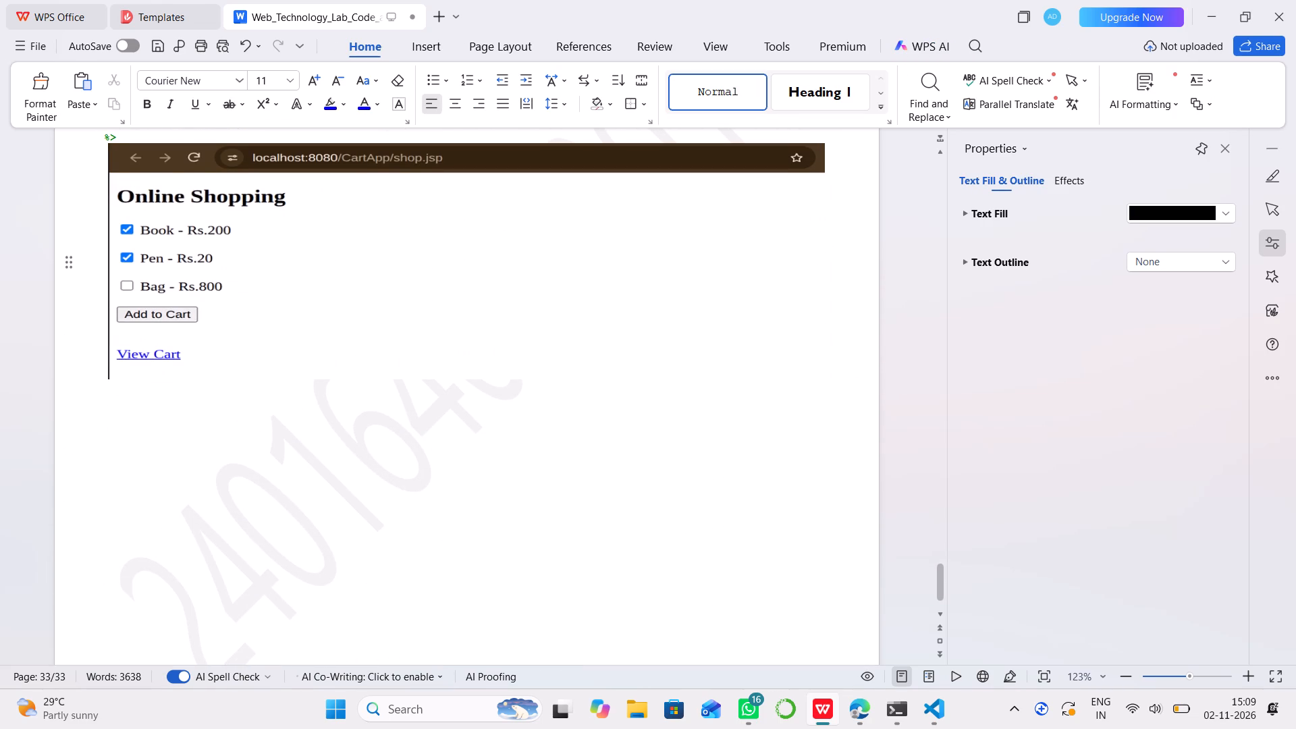
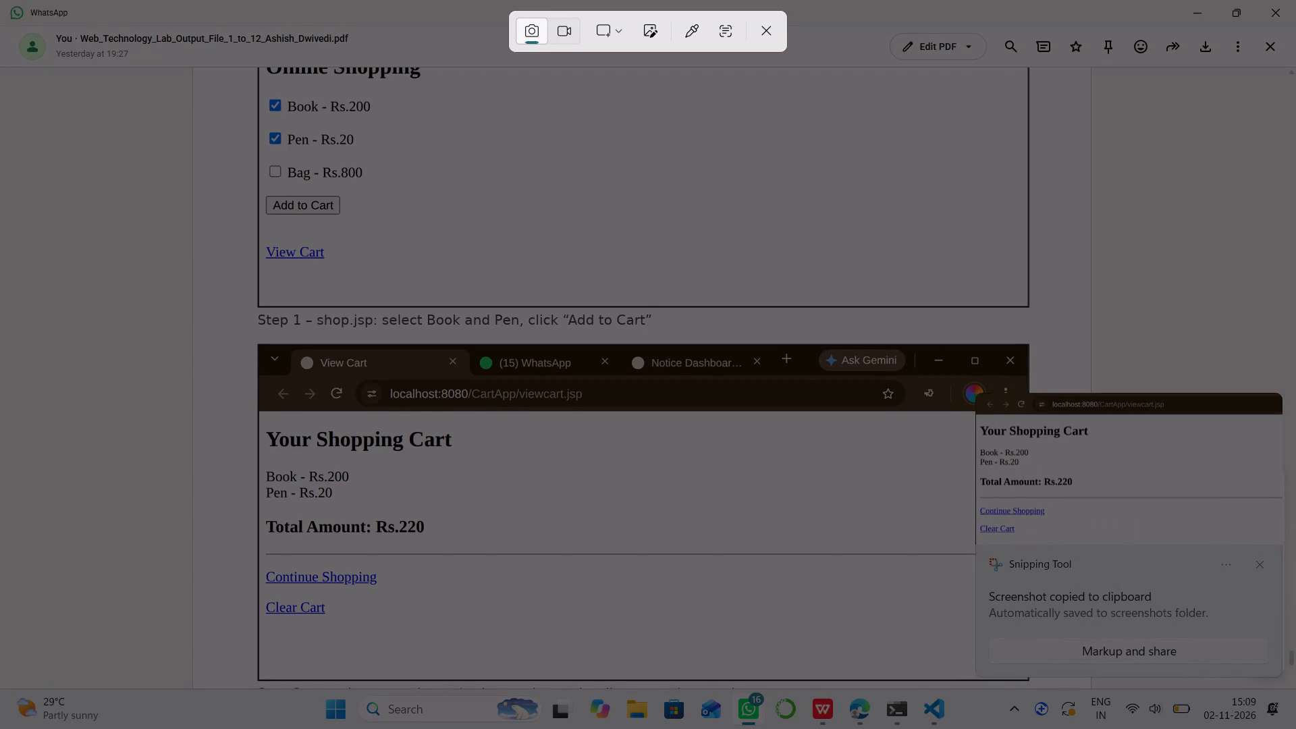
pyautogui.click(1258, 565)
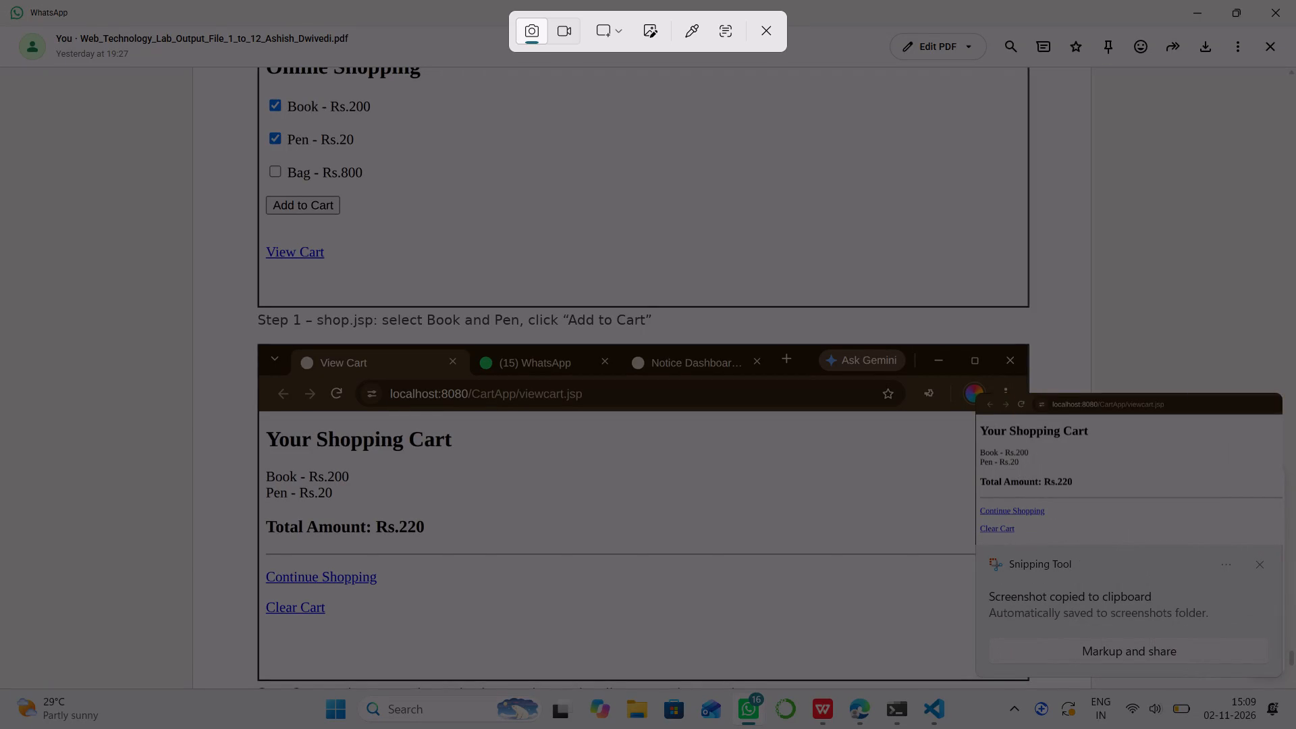
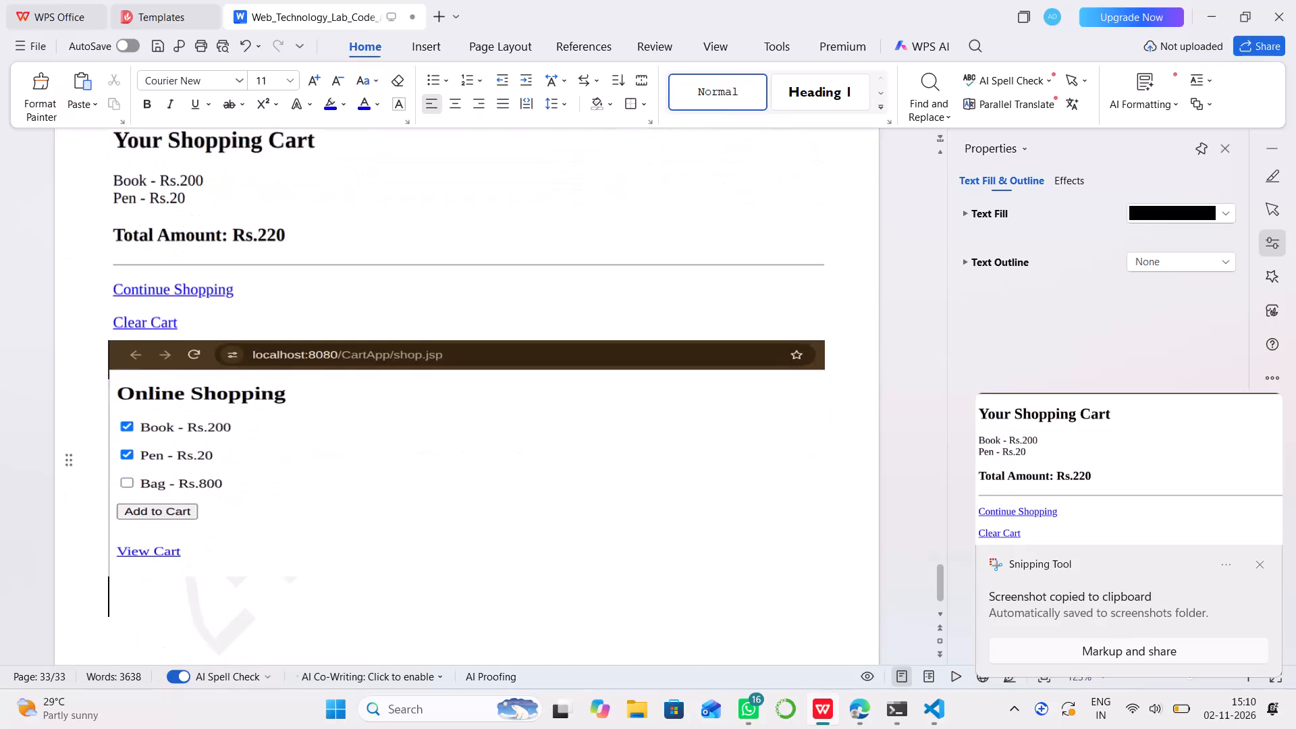
# Place the insertion point in the blank area below the Online Shopping output screenshot on the last page.
pyautogui.scroll(2, 379, 435)
pyautogui.scroll(-4, 379, 435)
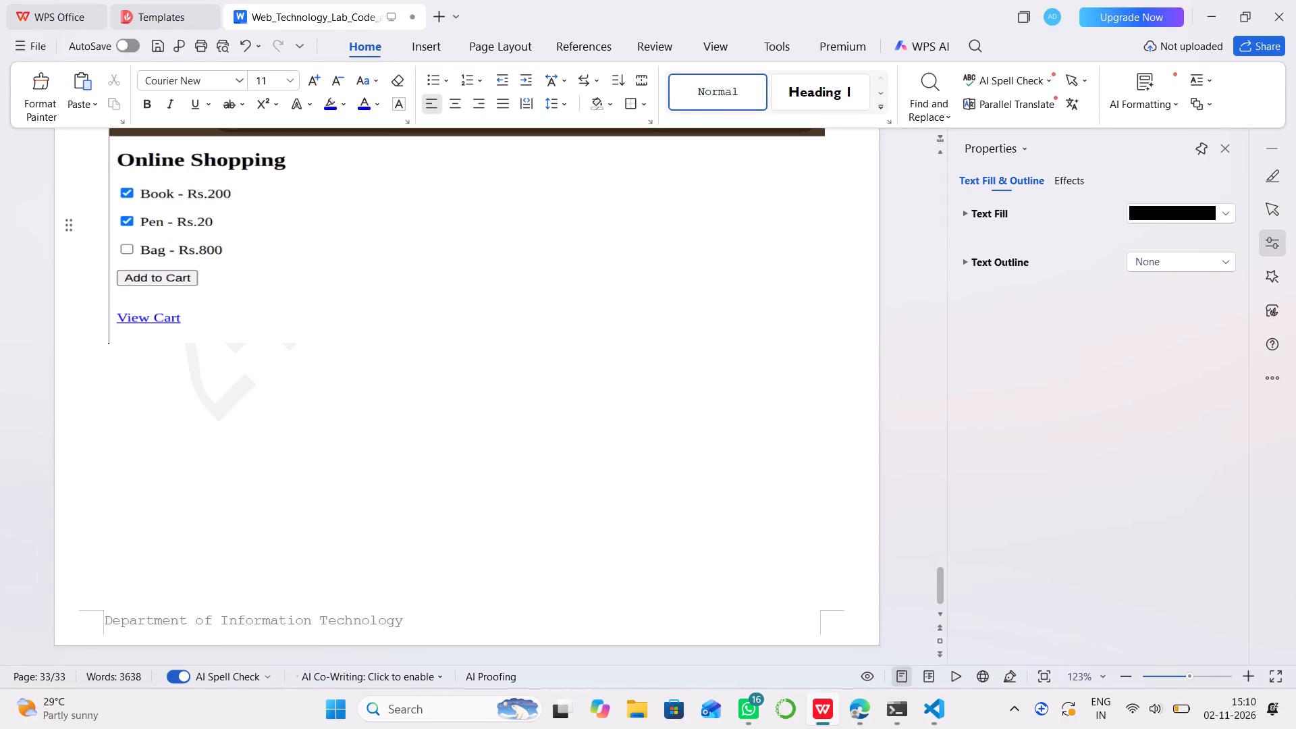
pyautogui.click(450, 431)
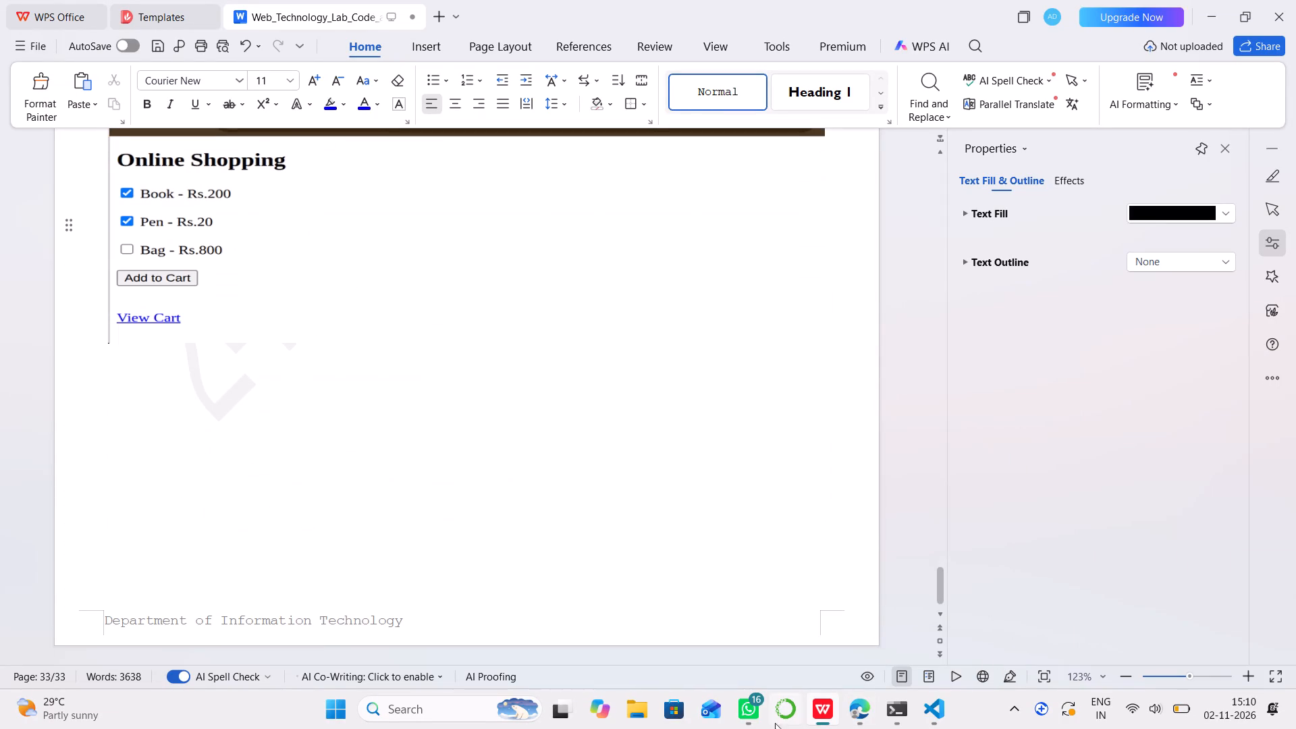
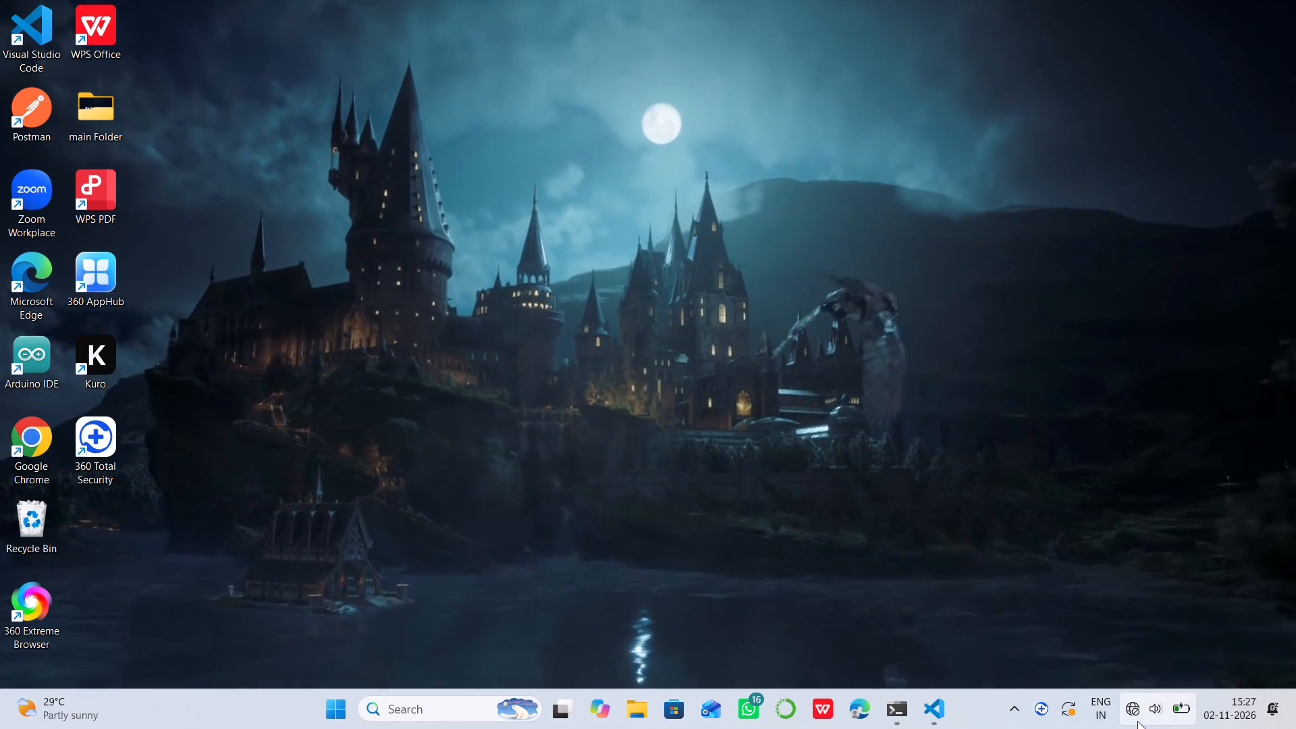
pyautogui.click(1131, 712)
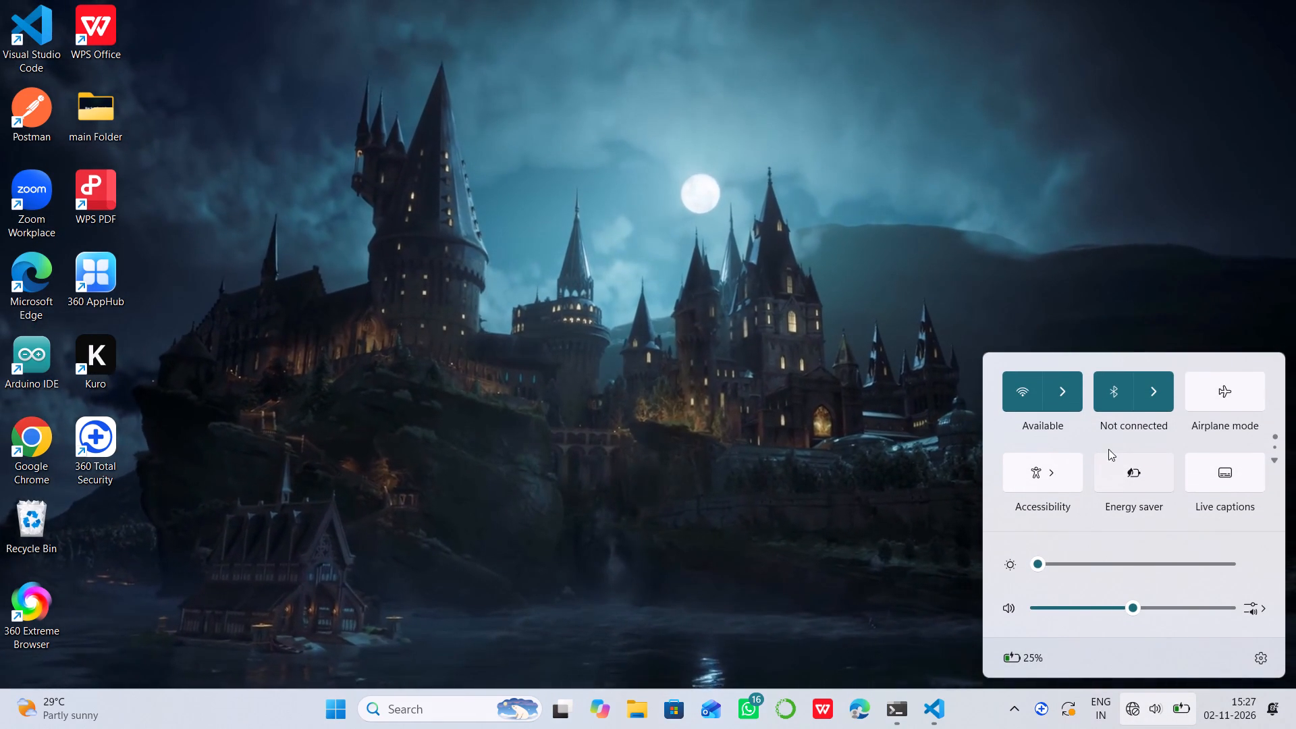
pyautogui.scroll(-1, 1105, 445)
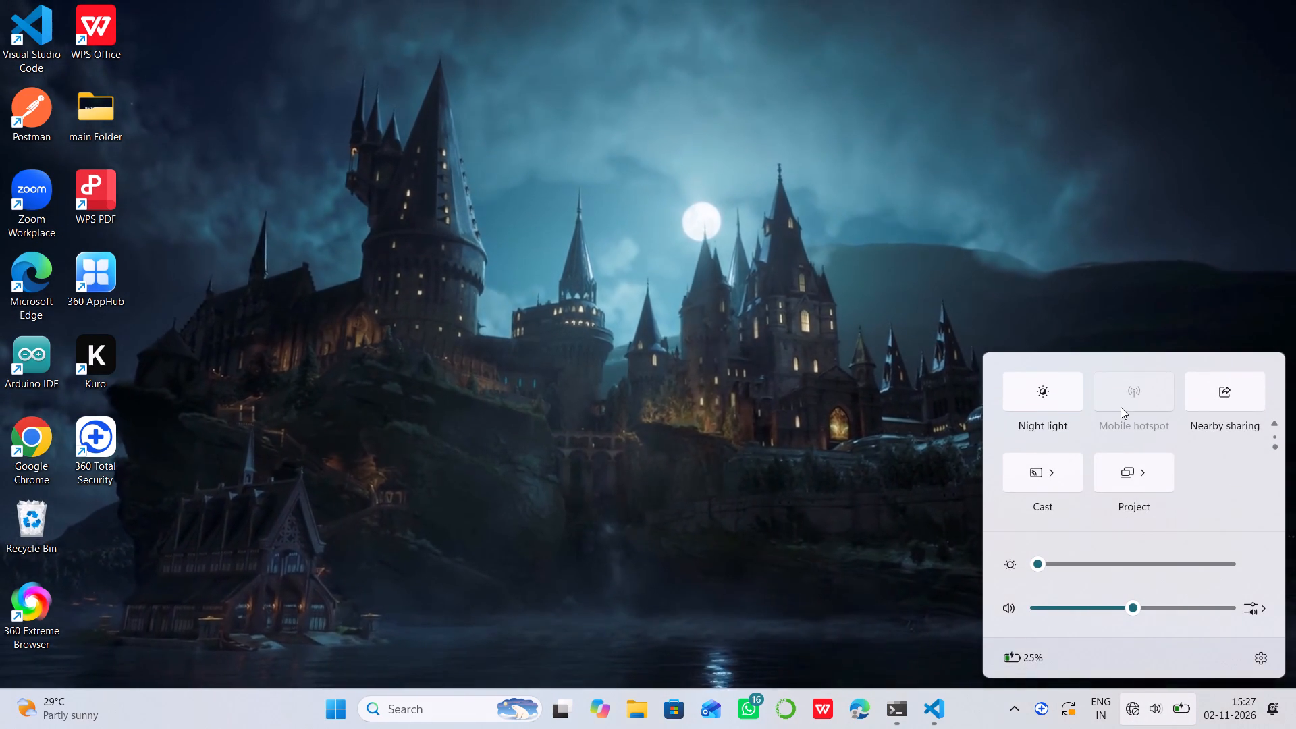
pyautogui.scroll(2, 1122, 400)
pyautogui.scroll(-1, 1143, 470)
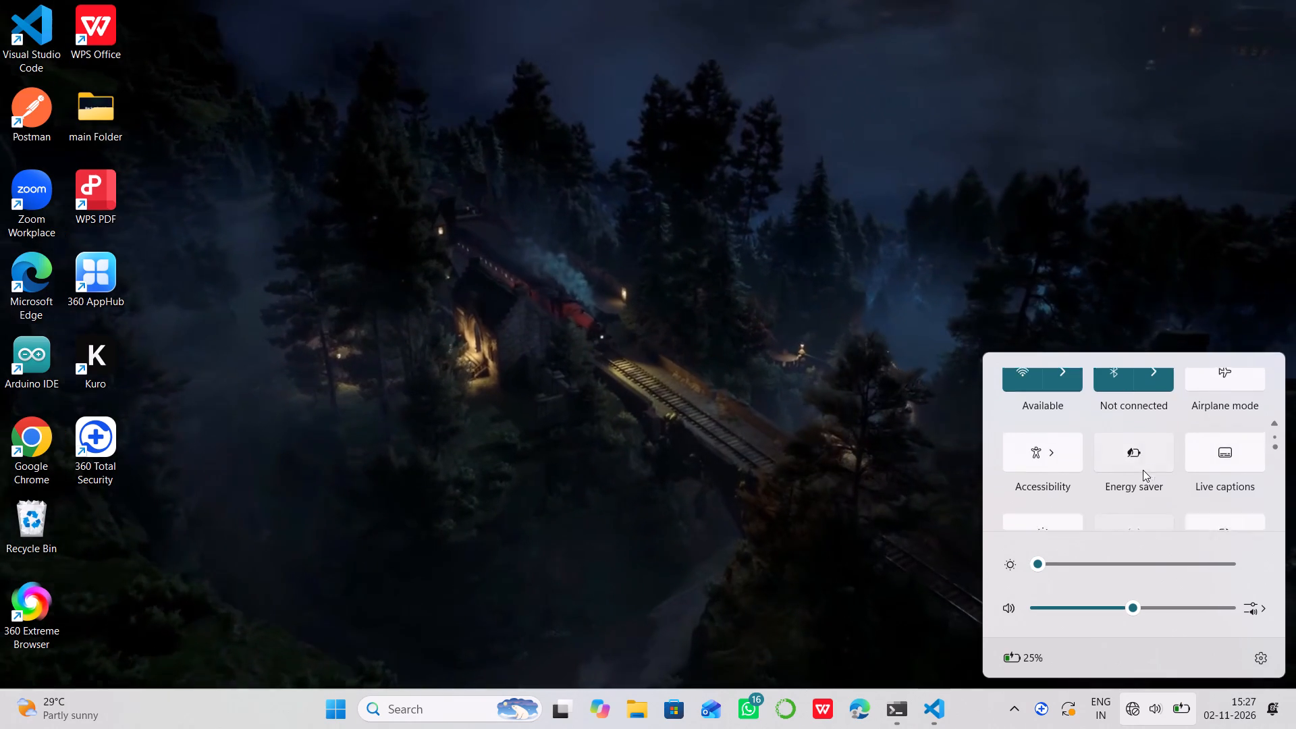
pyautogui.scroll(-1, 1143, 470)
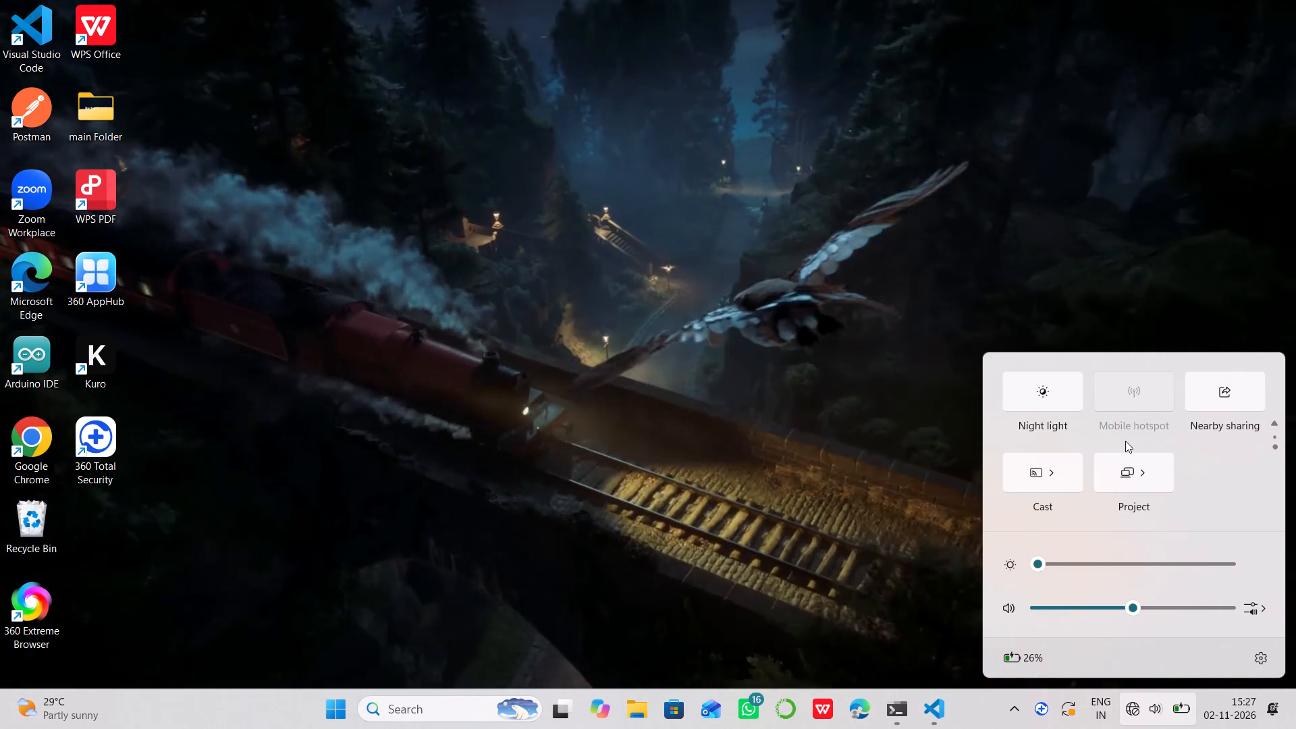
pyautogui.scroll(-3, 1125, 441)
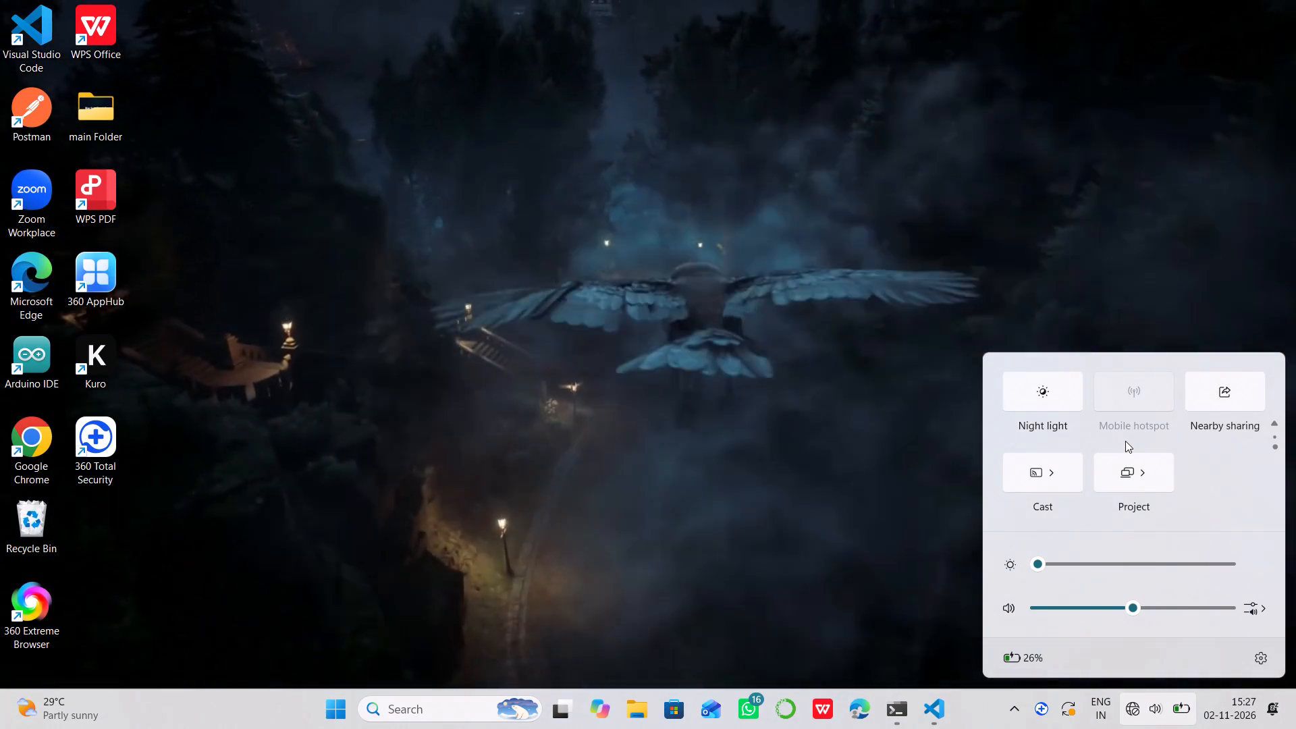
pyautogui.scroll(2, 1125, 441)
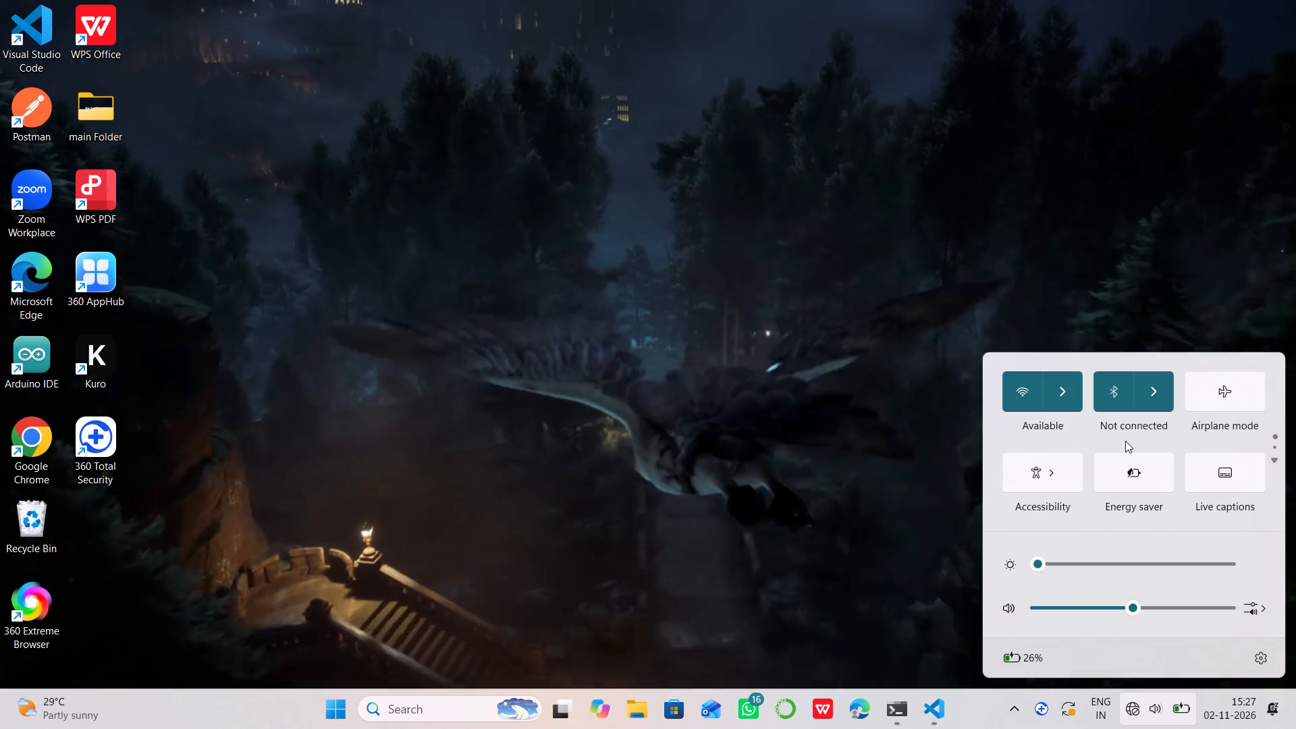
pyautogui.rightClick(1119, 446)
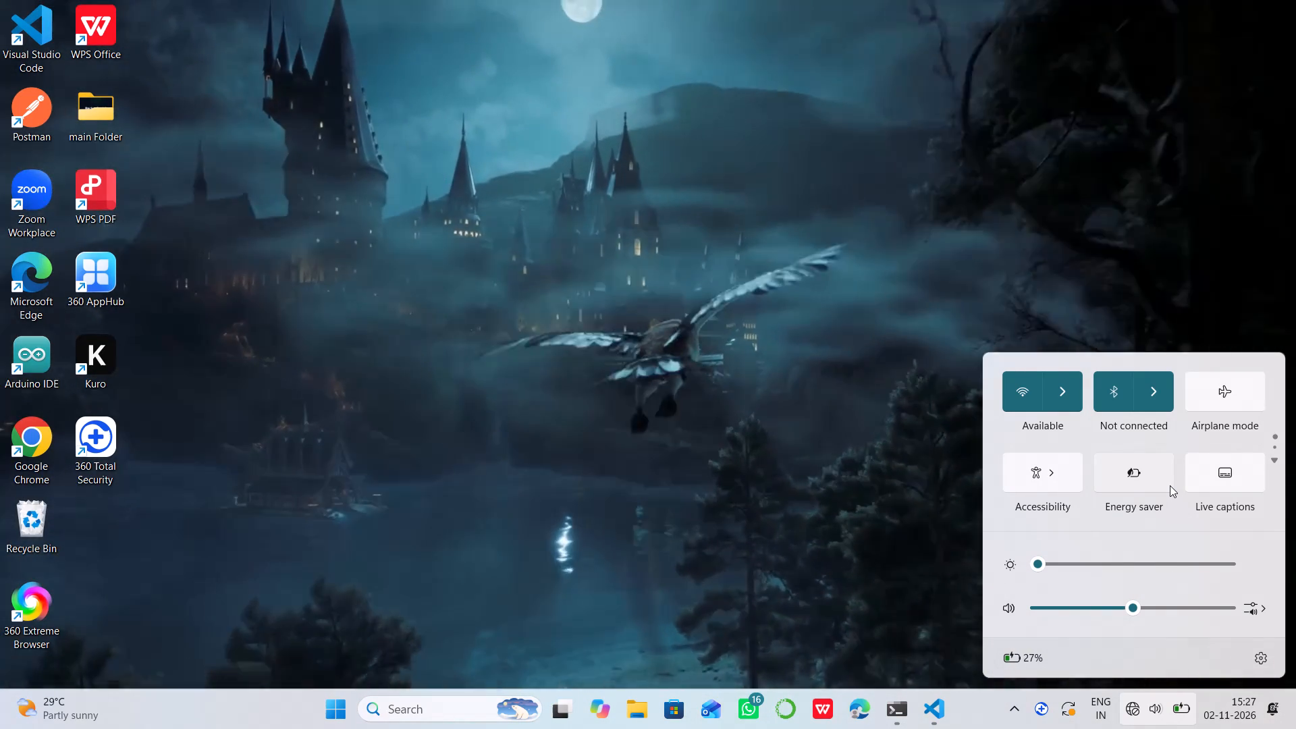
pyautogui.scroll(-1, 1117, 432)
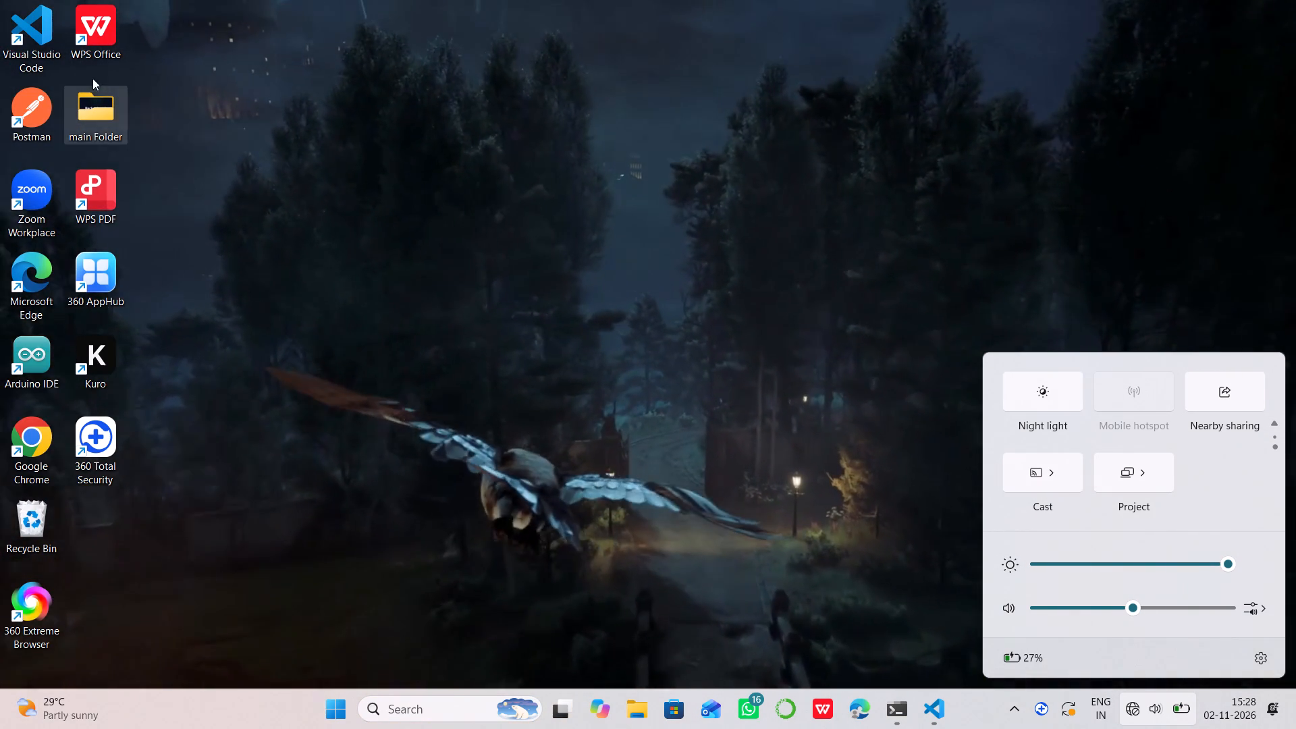
# Open the folder named main Folder on the desktop.
pyautogui.doubleClick(98, 126)
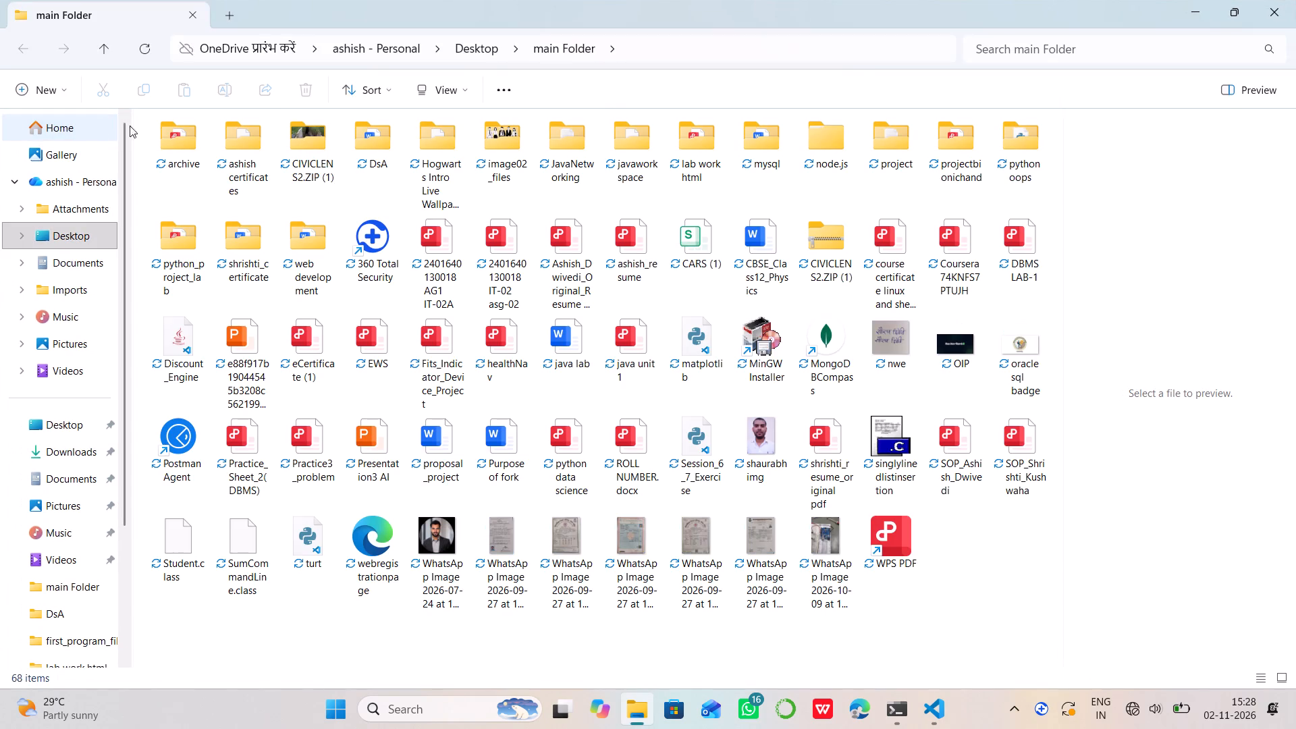
# Search main Folder in File Explorer for "web" and open the Web_Technology_Lab_Code_ashish real document in Word, just once.
pyautogui.click(1027, 49)
pyautogui.write('web')
pyautogui.press('space')
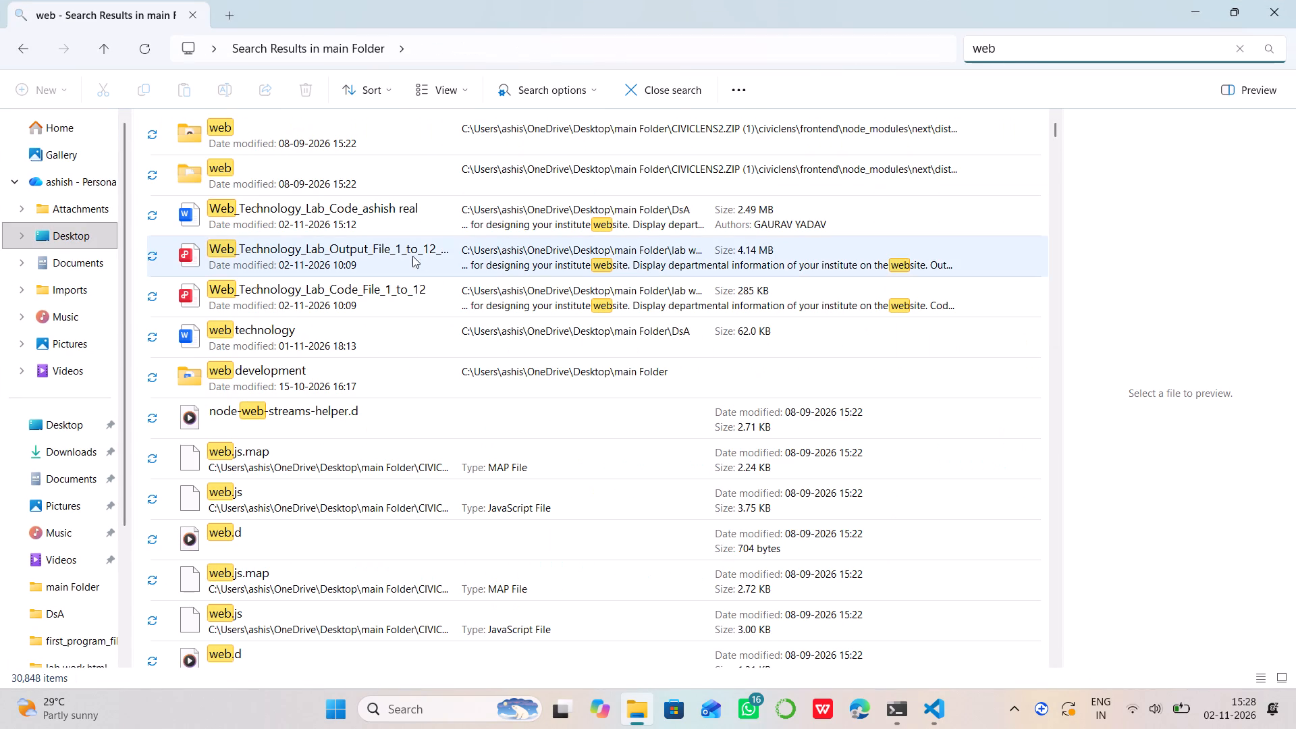
pyautogui.click(378, 225)
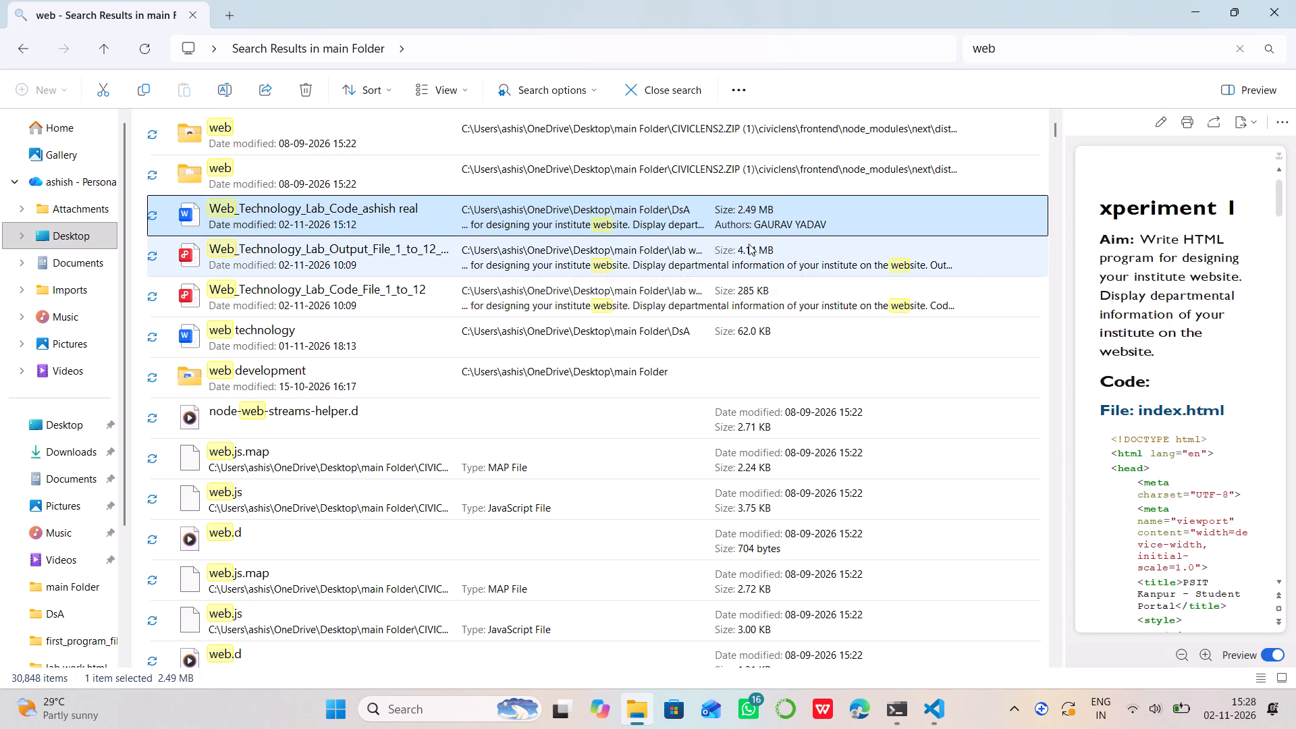
pyautogui.click(723, 229)
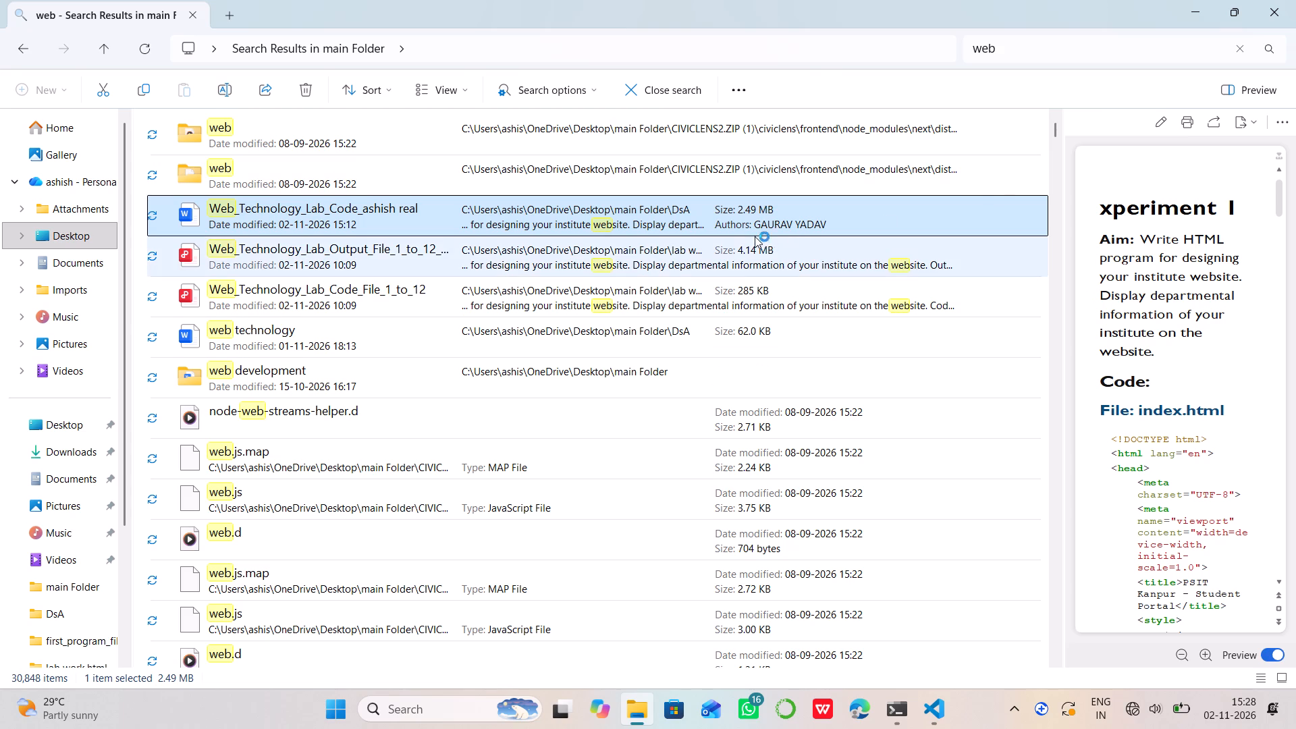
pyautogui.rightClick(684, 215)
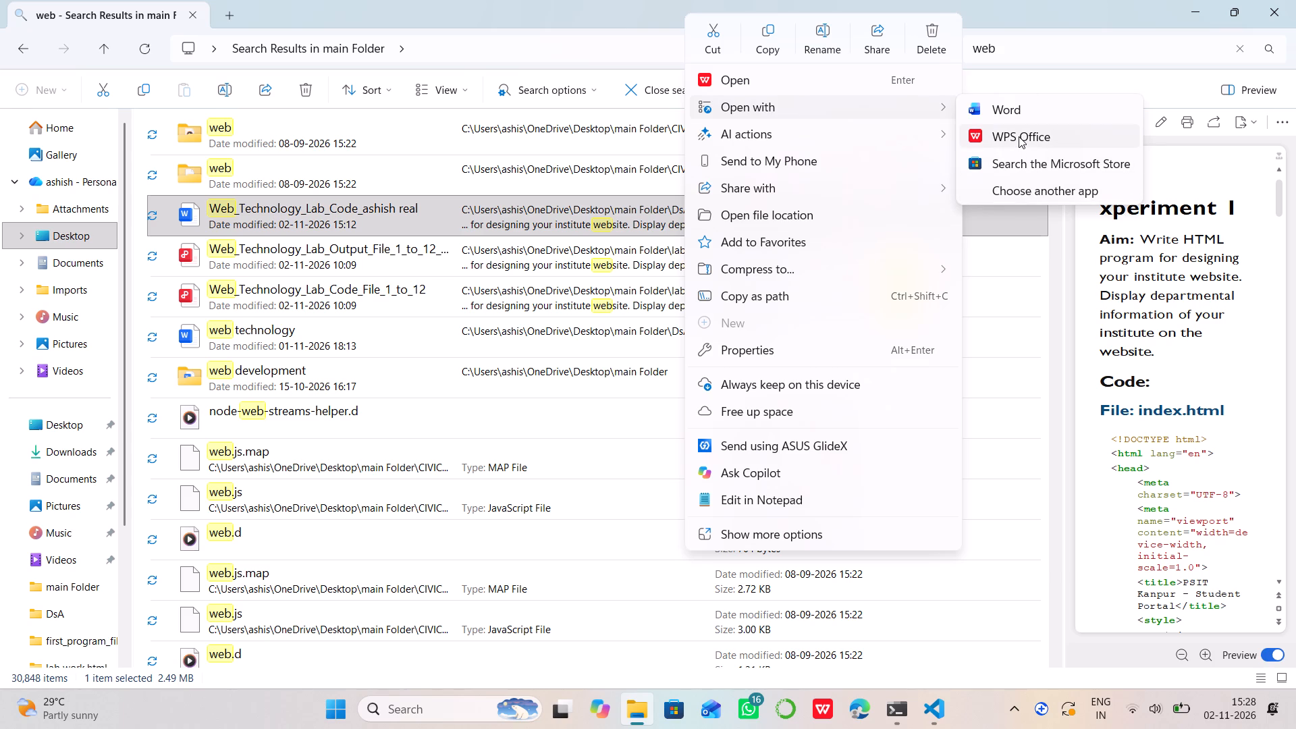
pyautogui.click(1003, 205)
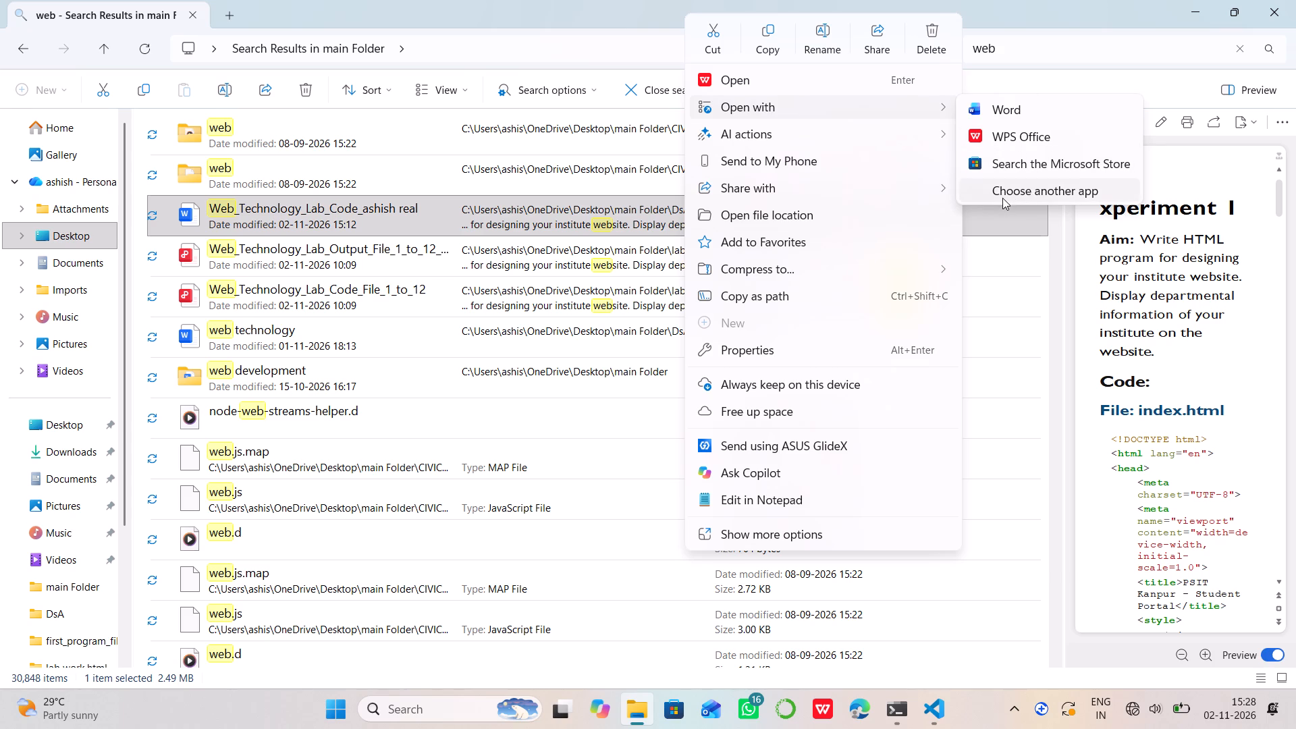
pyautogui.click(1002, 198)
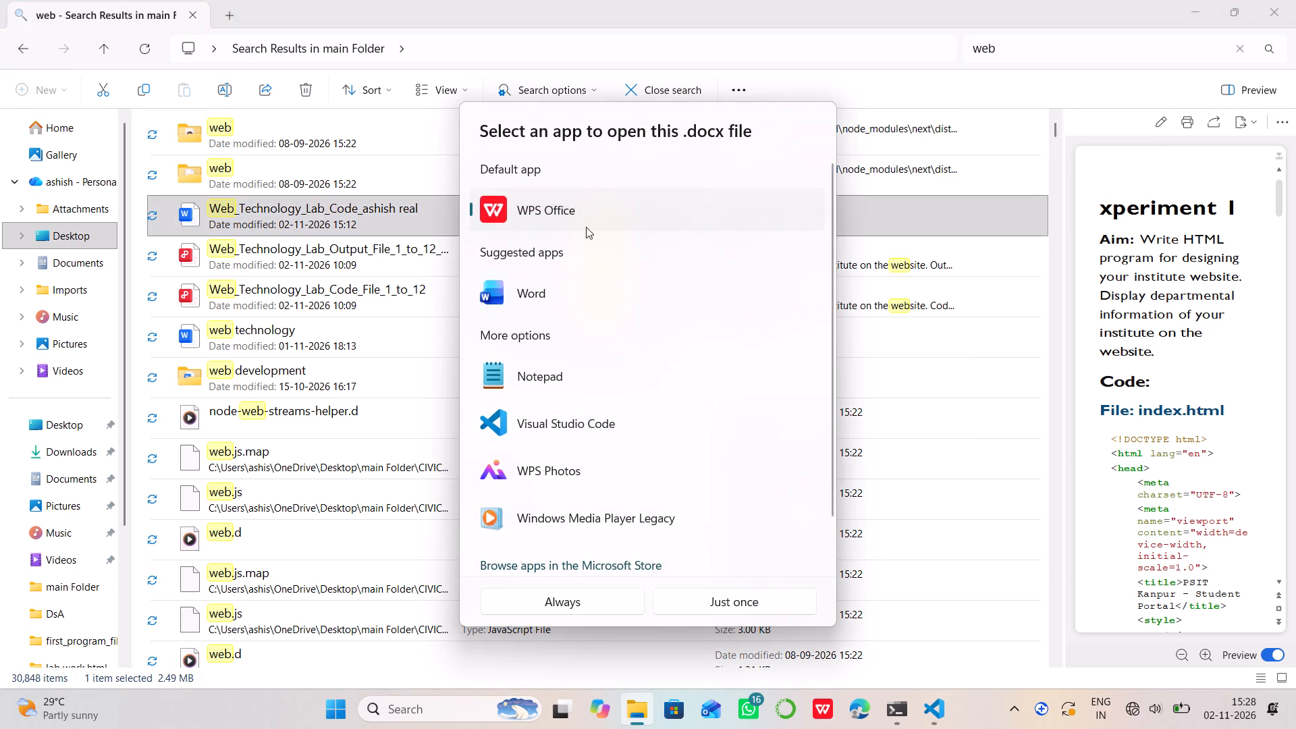
pyautogui.click(572, 310)
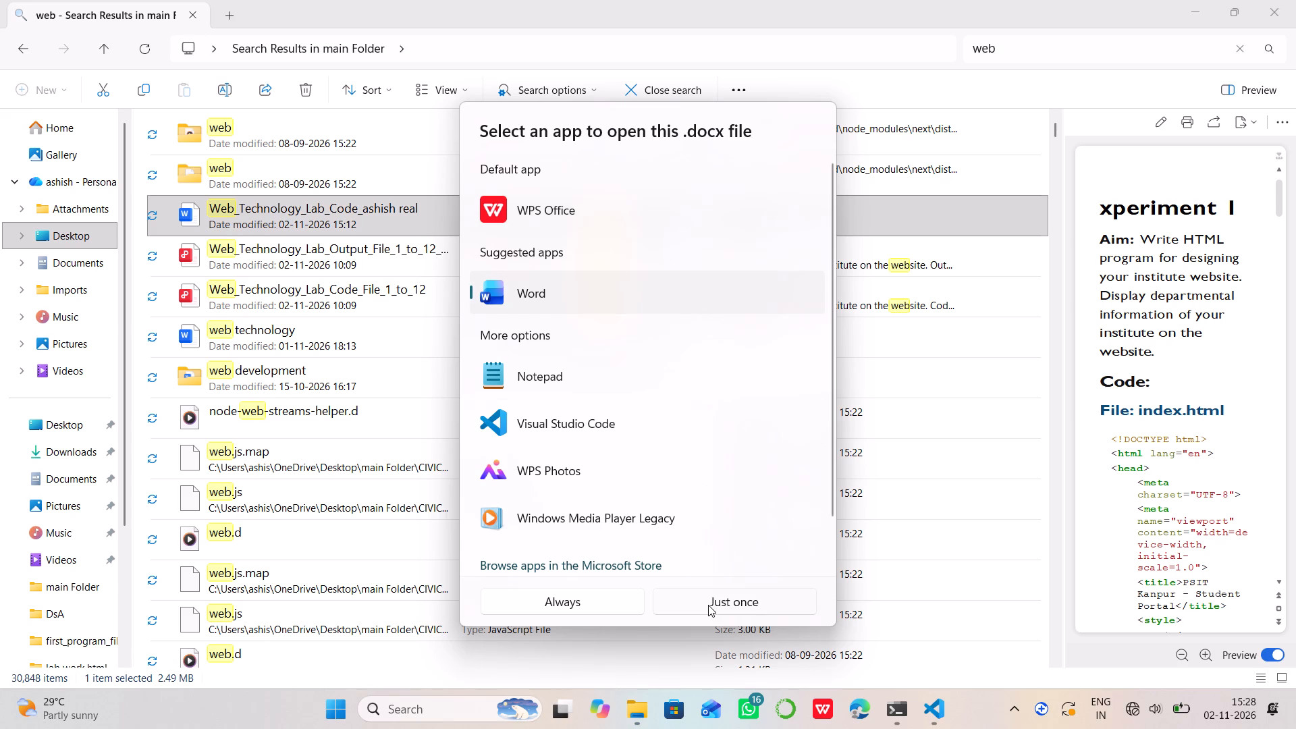
pyautogui.click(708, 605)
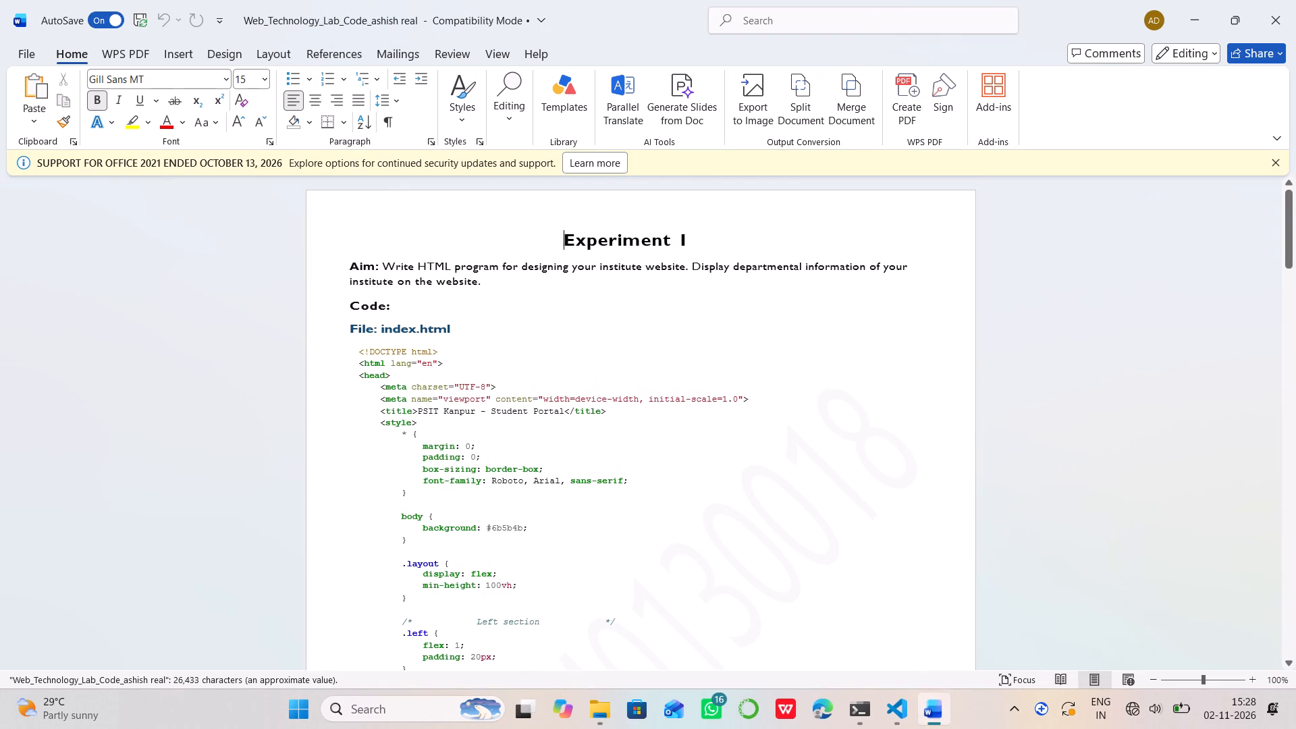
# Look through the document from Experiment 1 to Experiment 8, checking the layout of the code, output images and page breaks.
pyautogui.scroll(-3, 619, 330)
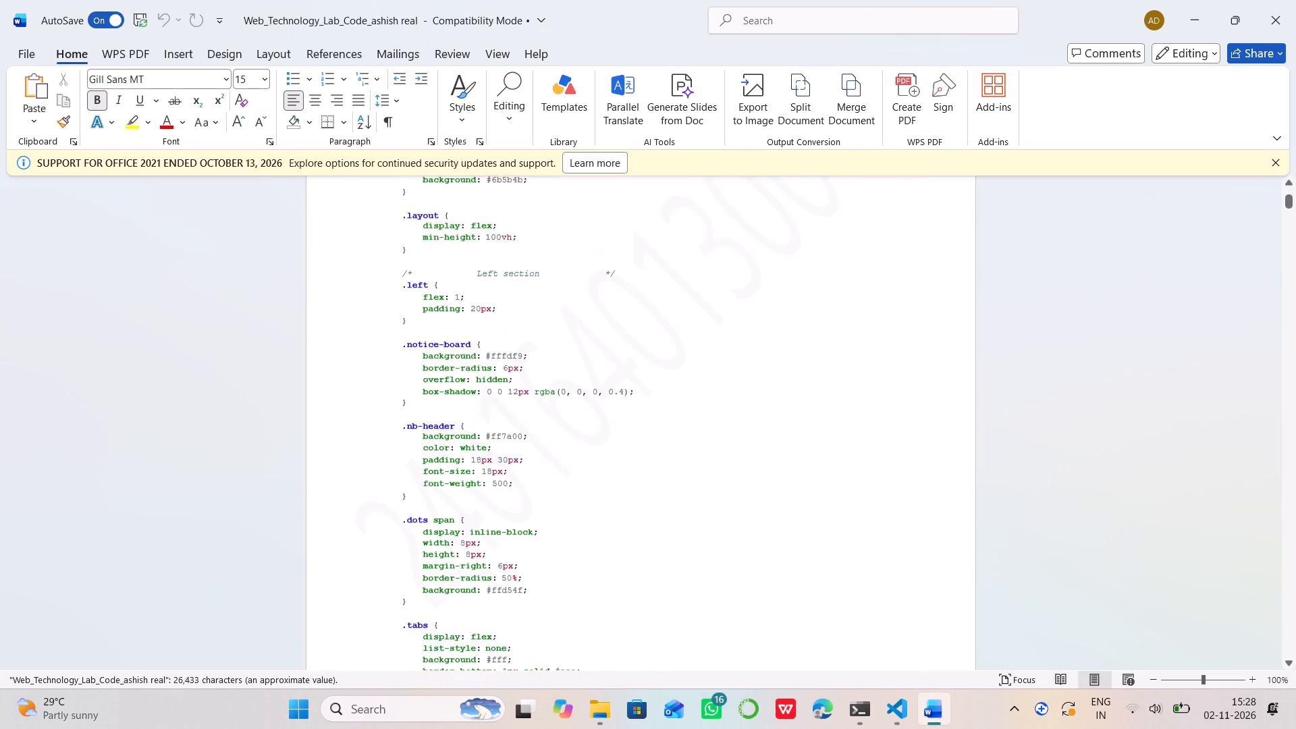
pyautogui.scroll(-5, 619, 330)
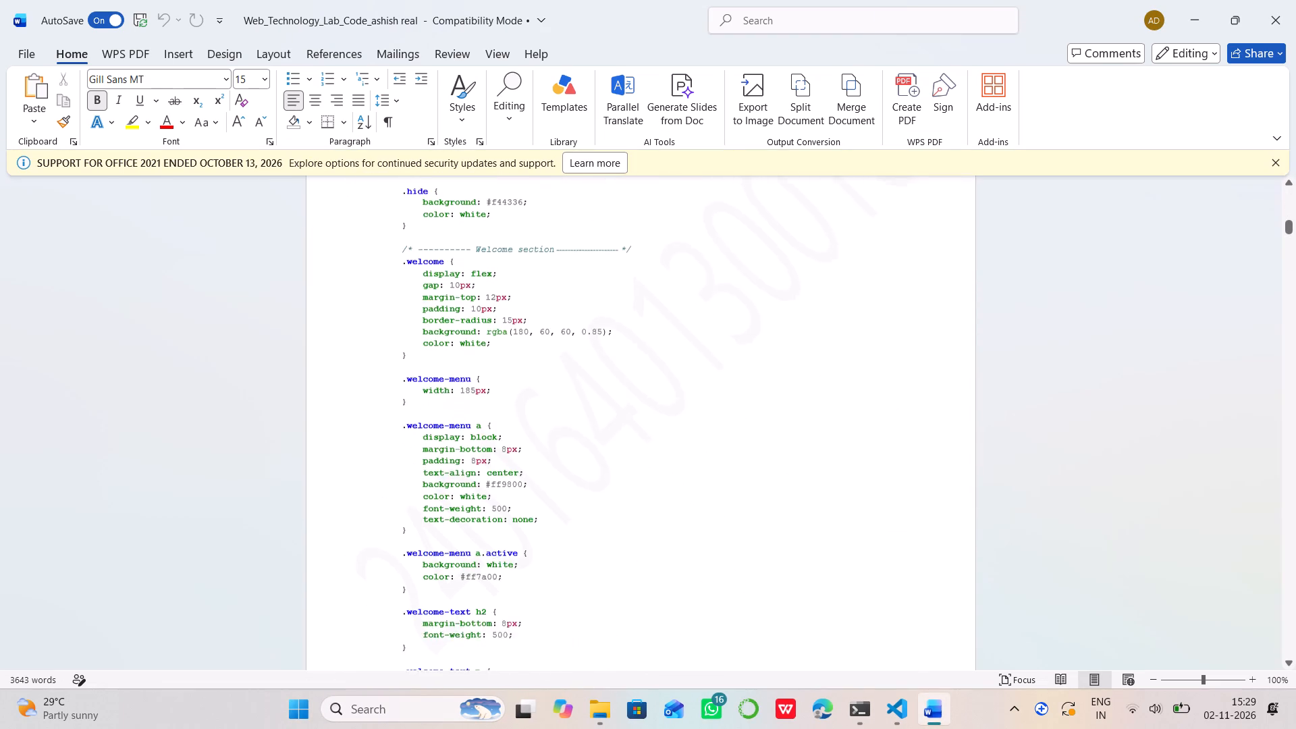
pyautogui.scroll(-6, 619, 330)
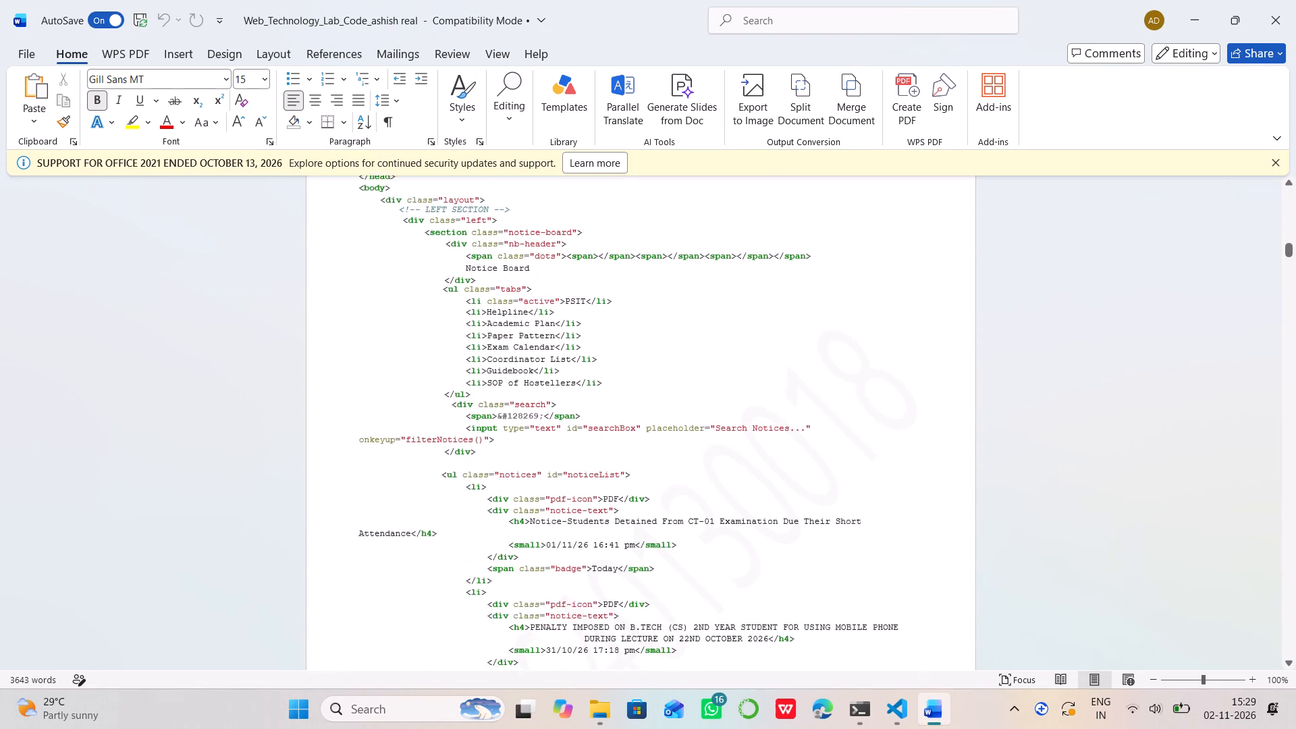
pyautogui.scroll(-7, 619, 330)
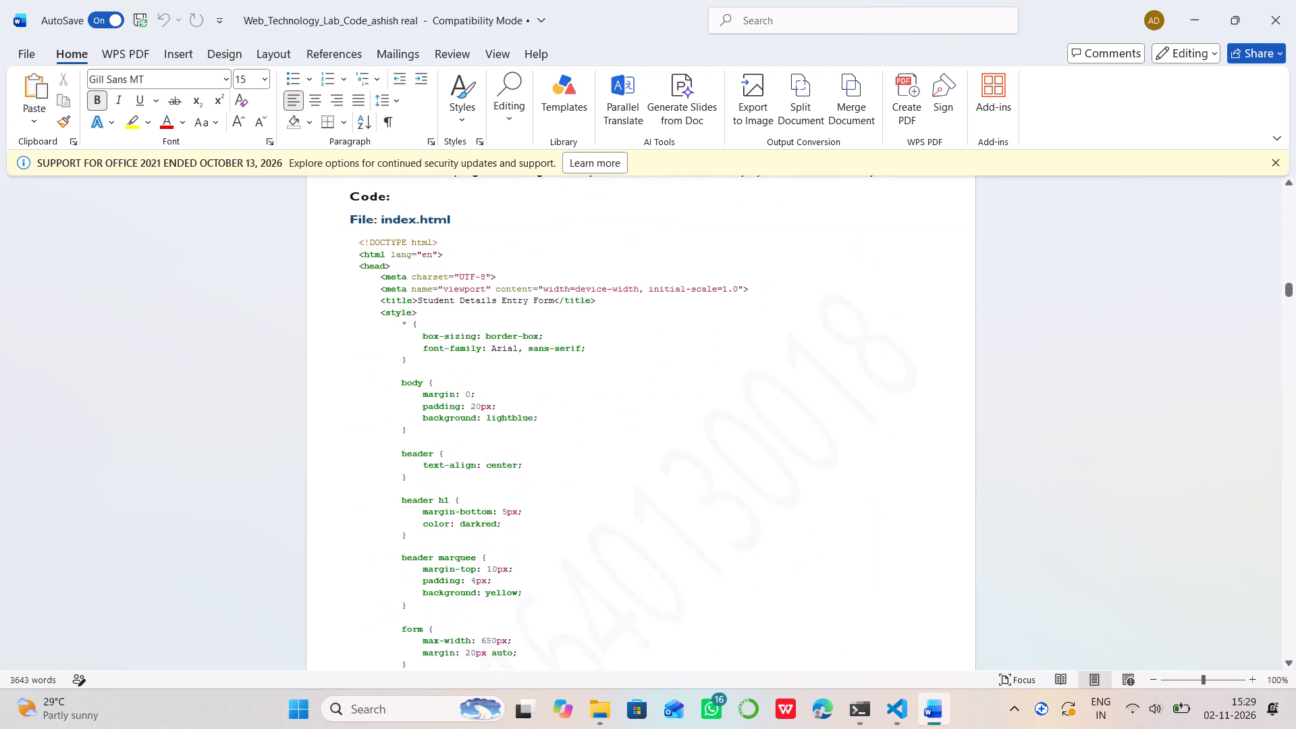
pyautogui.scroll(-8, 619, 330)
pyautogui.scroll(5, 619, 330)
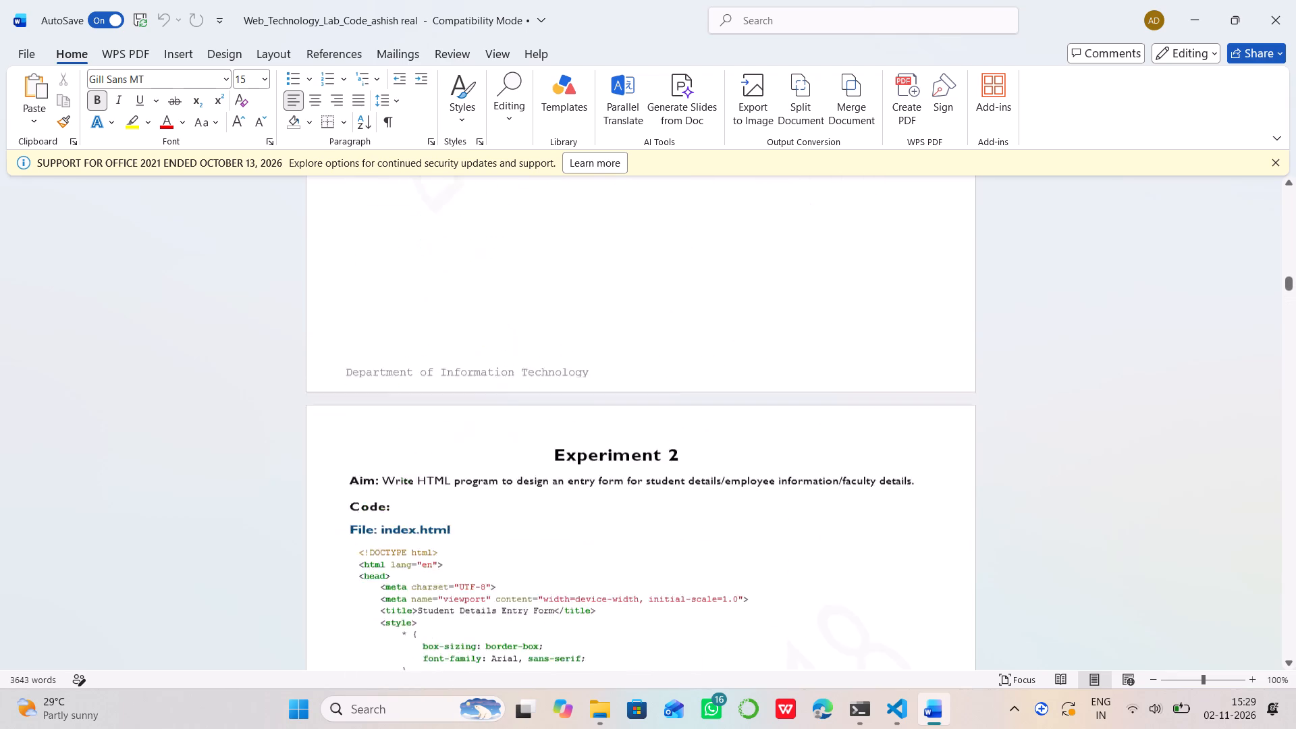
pyautogui.scroll(2, 619, 330)
pyautogui.scroll(-4, 619, 330)
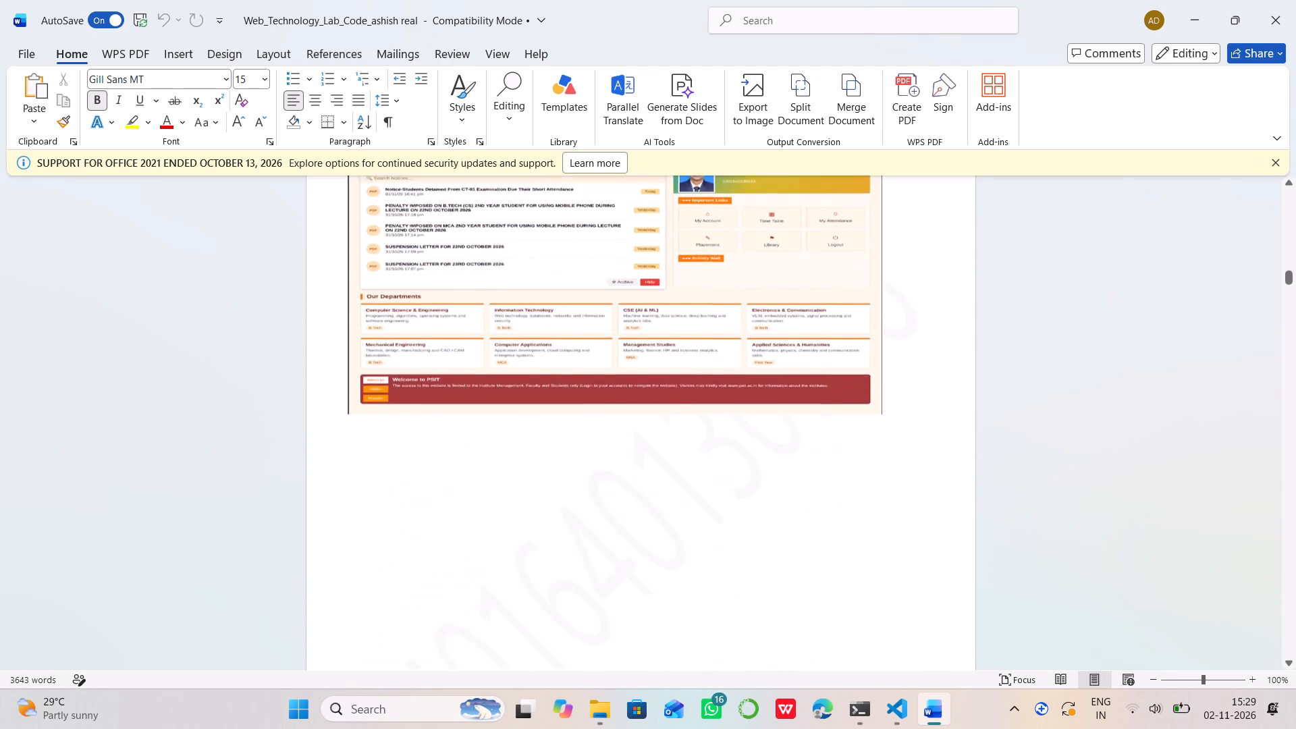
pyautogui.scroll(-6, 619, 330)
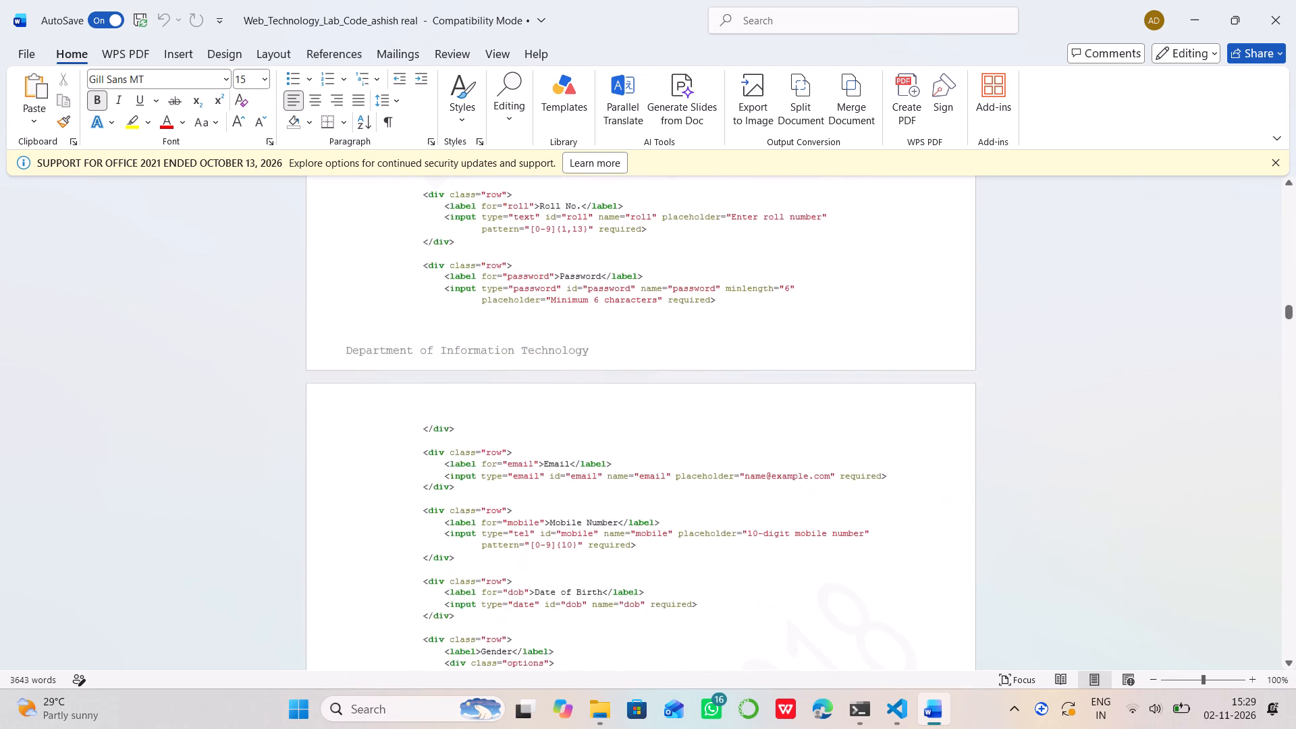
pyautogui.scroll(-4, 619, 330)
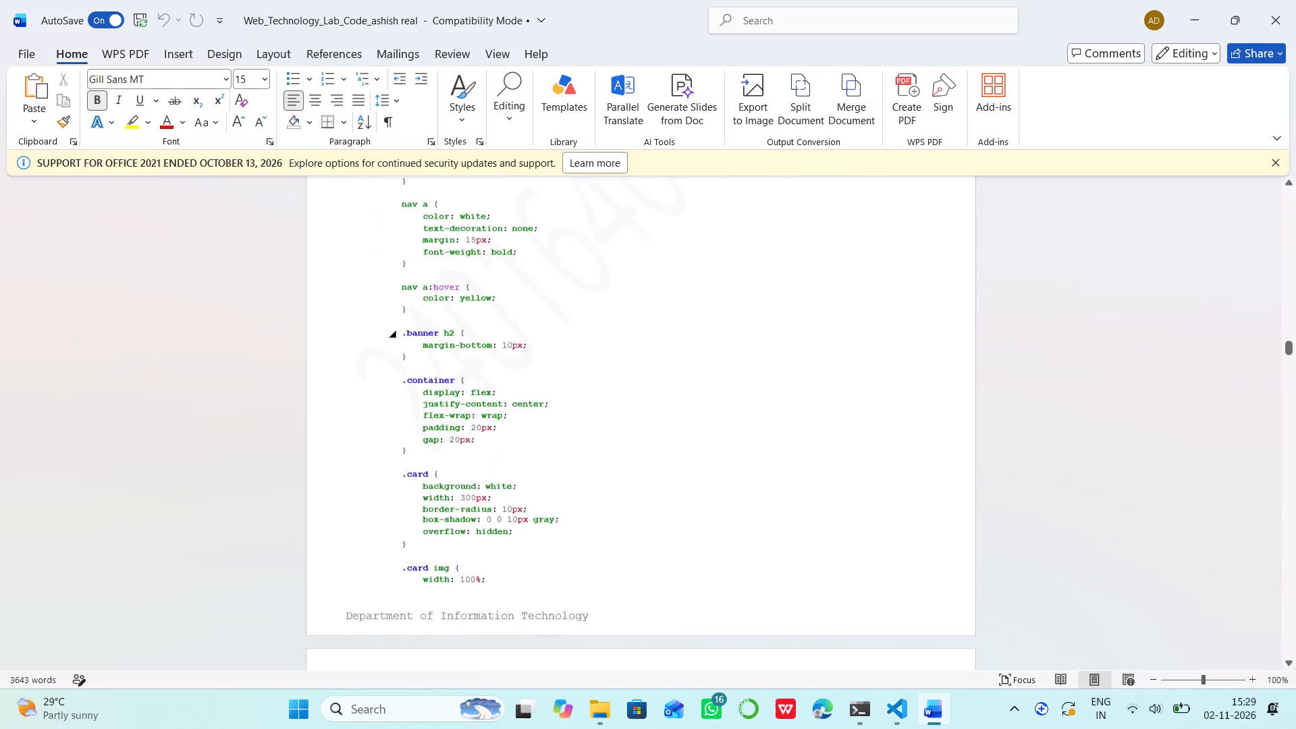
pyautogui.scroll(-5, 619, 330)
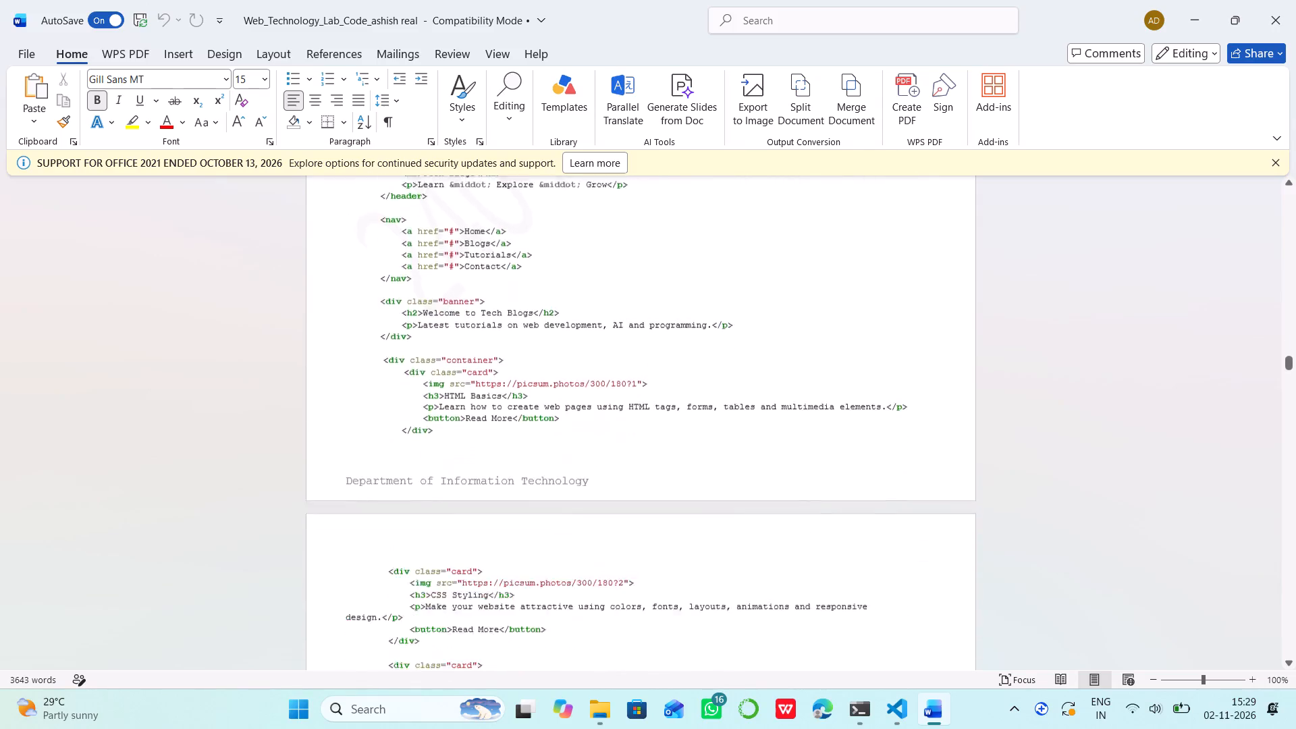
pyautogui.scroll(-5, 619, 330)
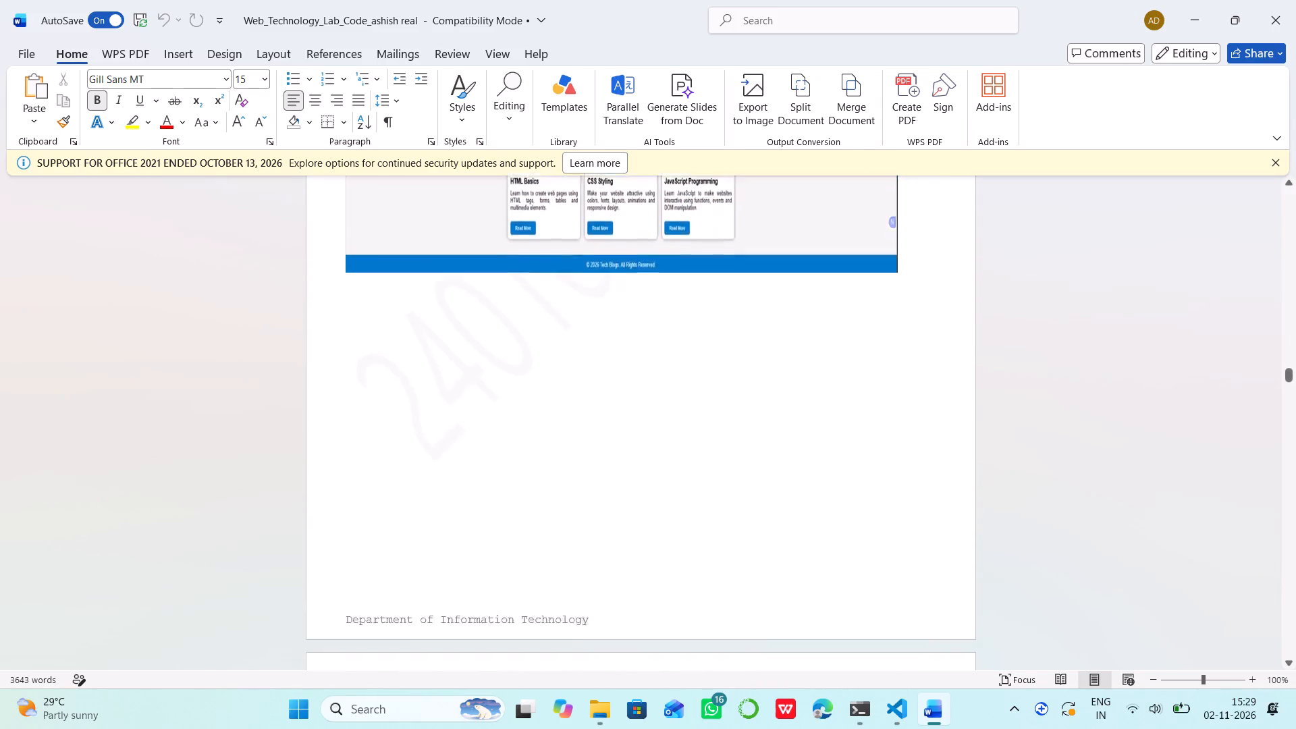
pyautogui.scroll(-4, 619, 330)
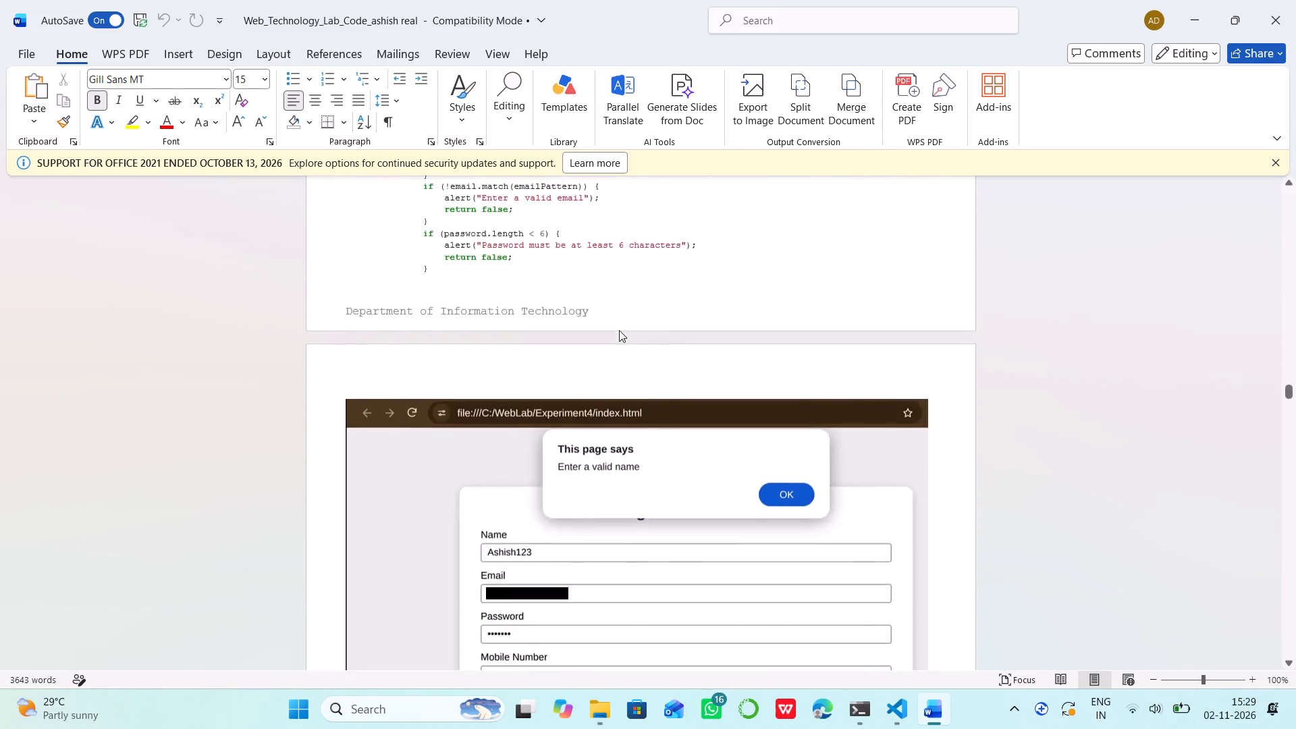
pyautogui.scroll(-4, 619, 330)
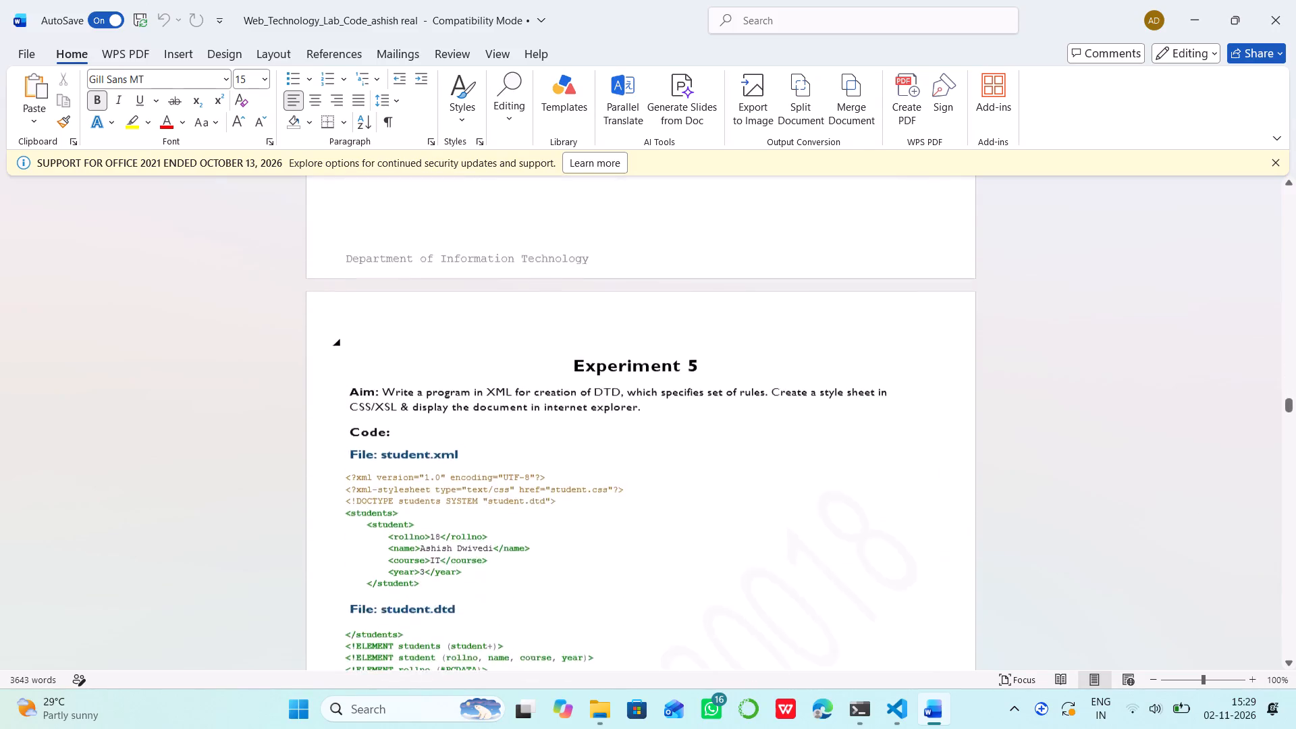
pyautogui.scroll(-7, 619, 330)
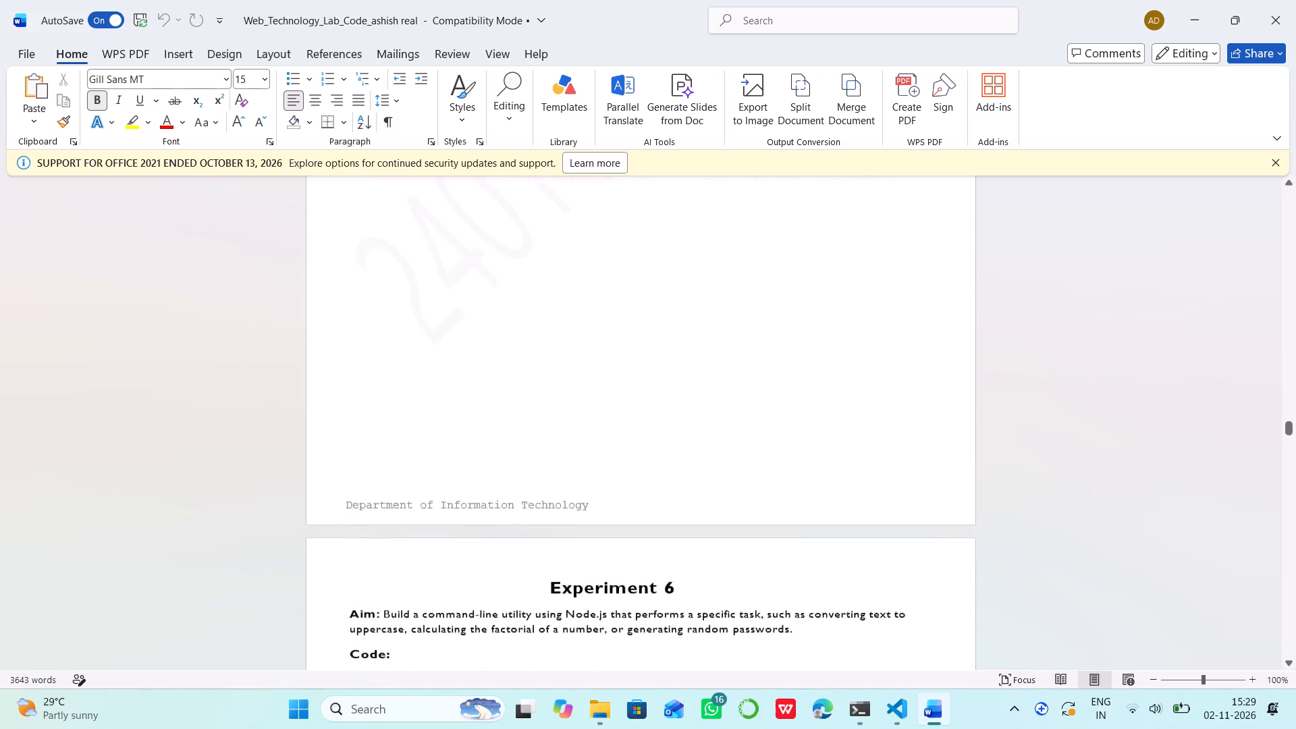
pyautogui.scroll(-4, 619, 330)
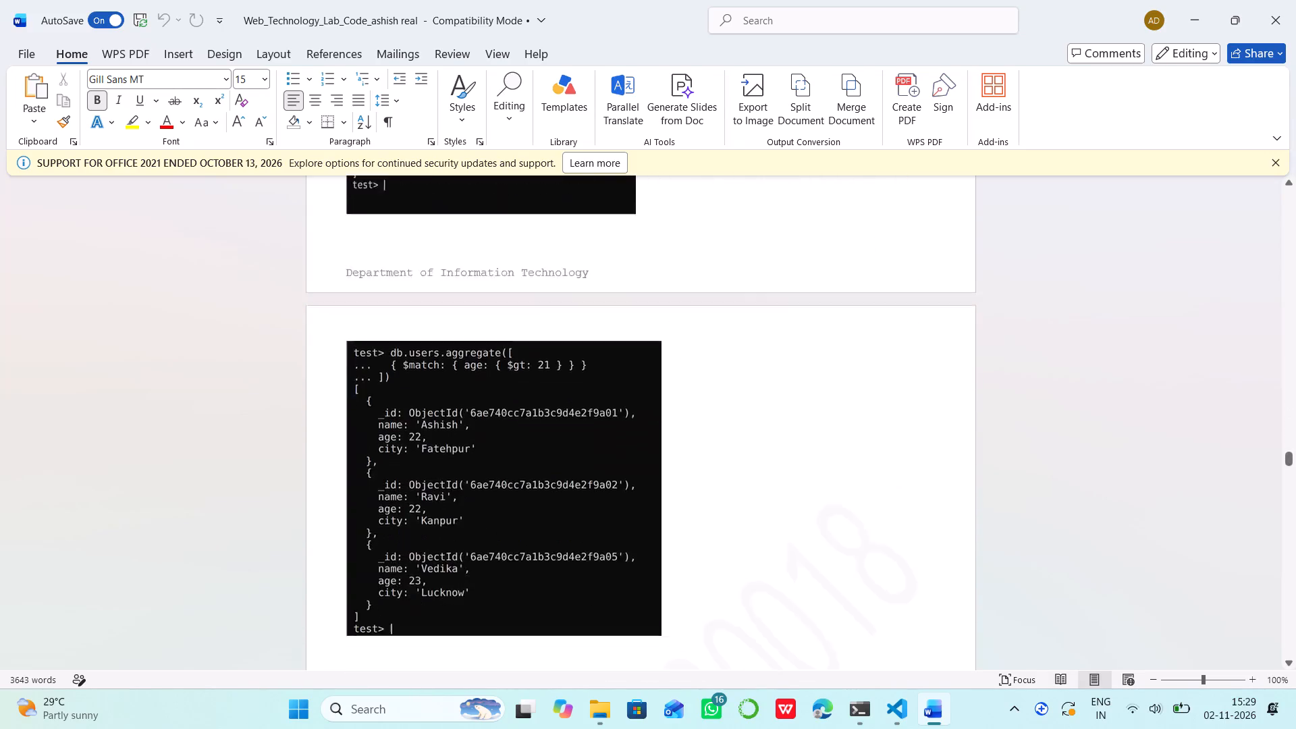
pyautogui.scroll(-5, 619, 330)
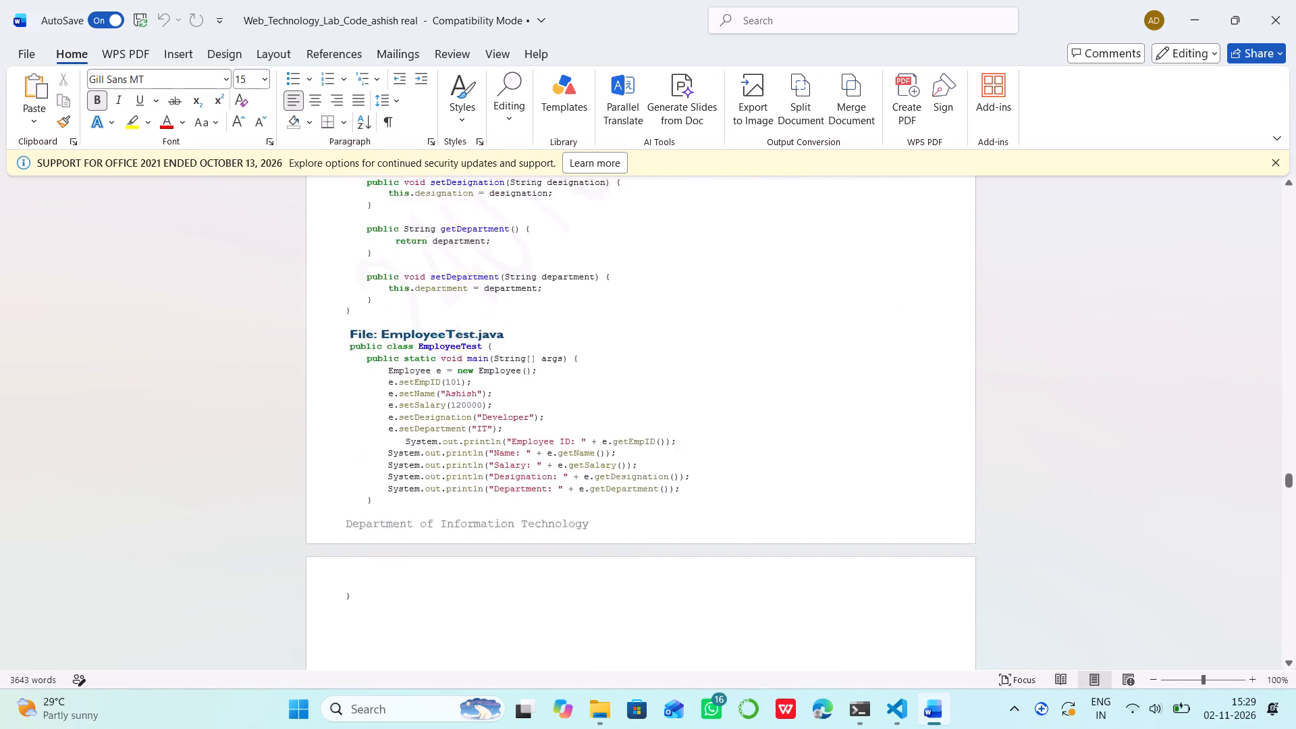
# In Experiment 8's Employee.java code, delete the blank line between the department field and the Employee() constructor.
pyautogui.scroll(1, 619, 330)
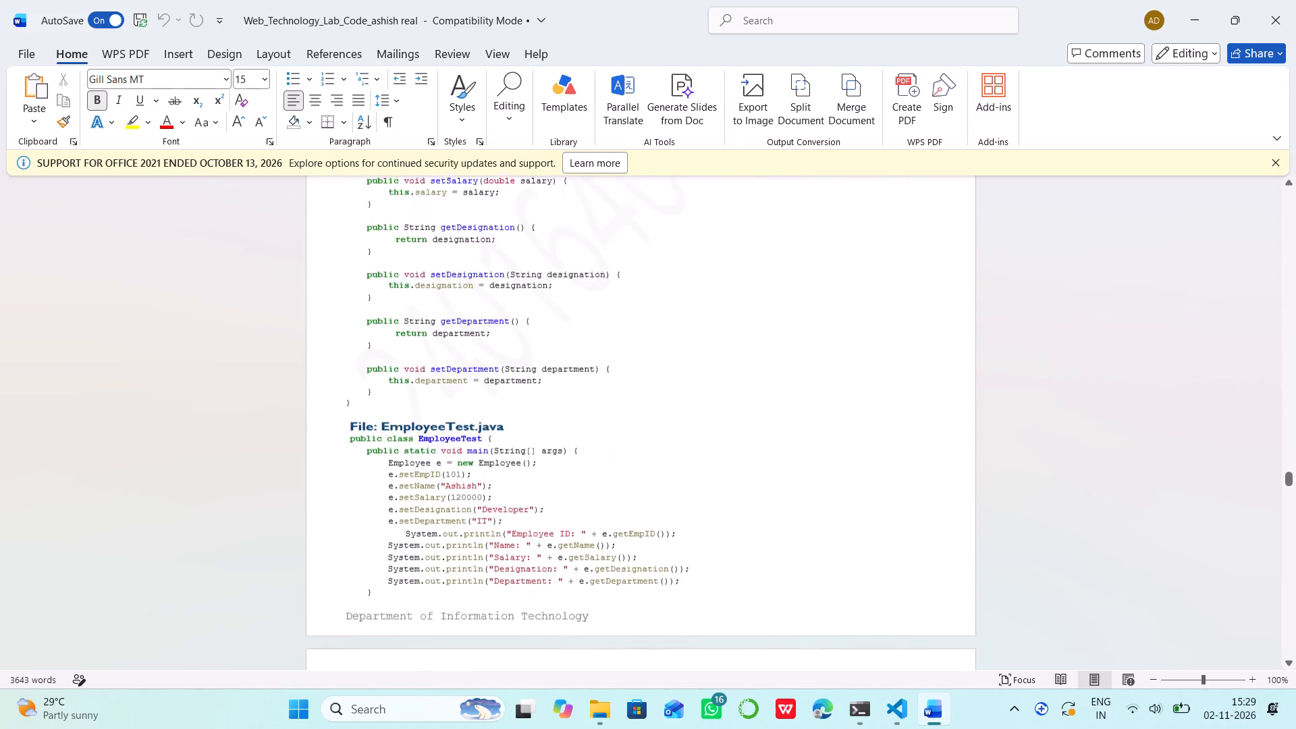
pyautogui.scroll(3, 394, 427)
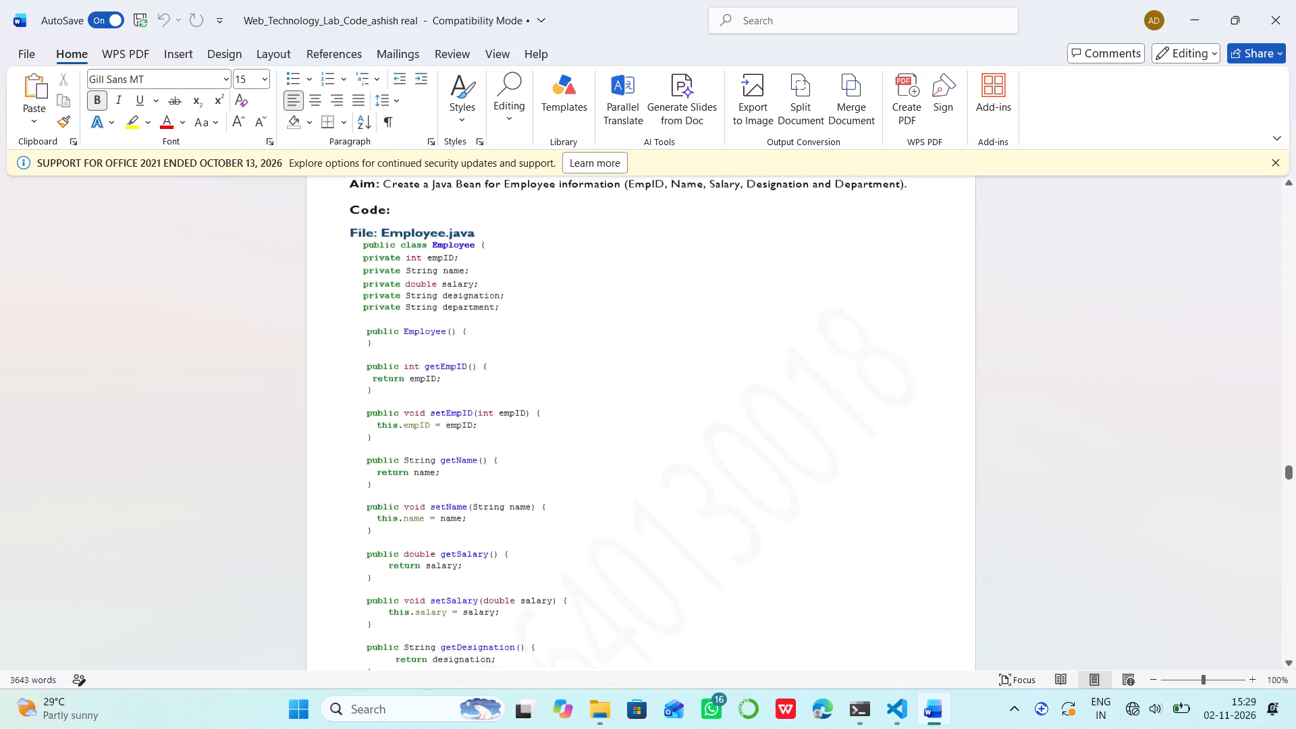
pyautogui.scroll(1, 394, 427)
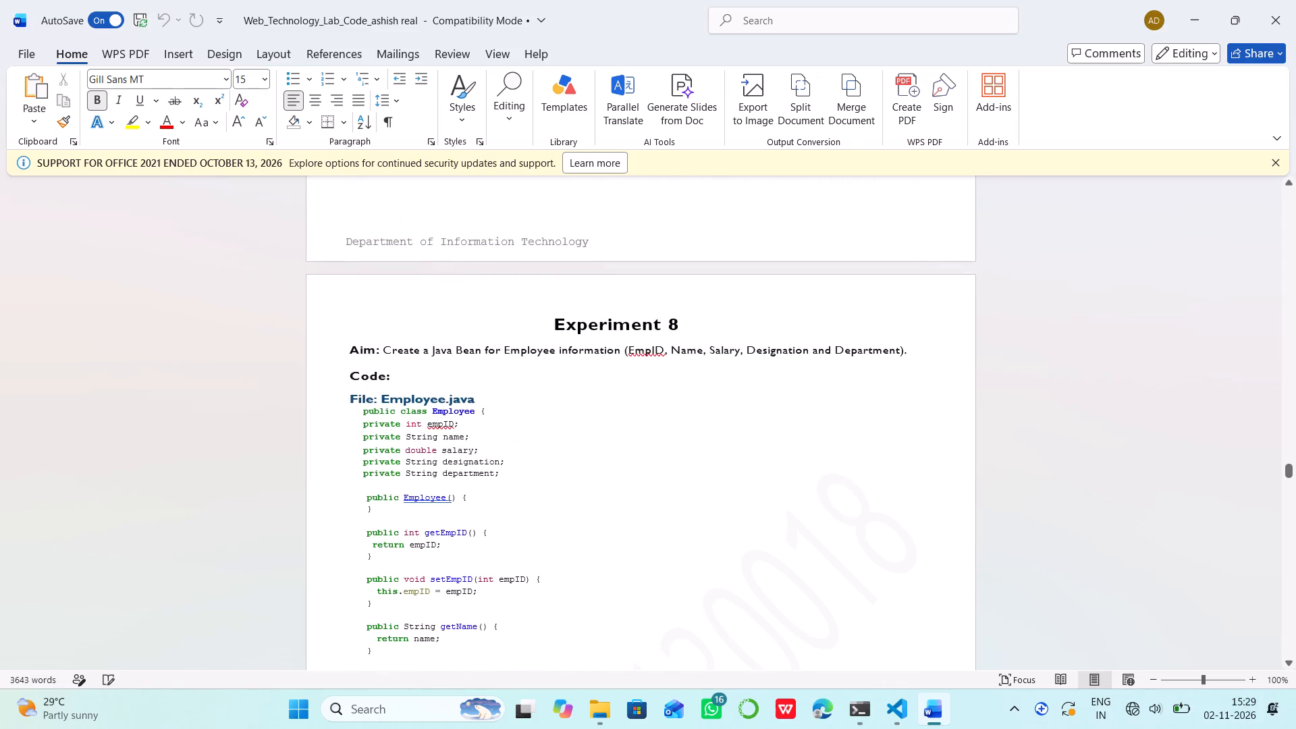
pyautogui.click(364, 492)
pyautogui.press('BackSpace')
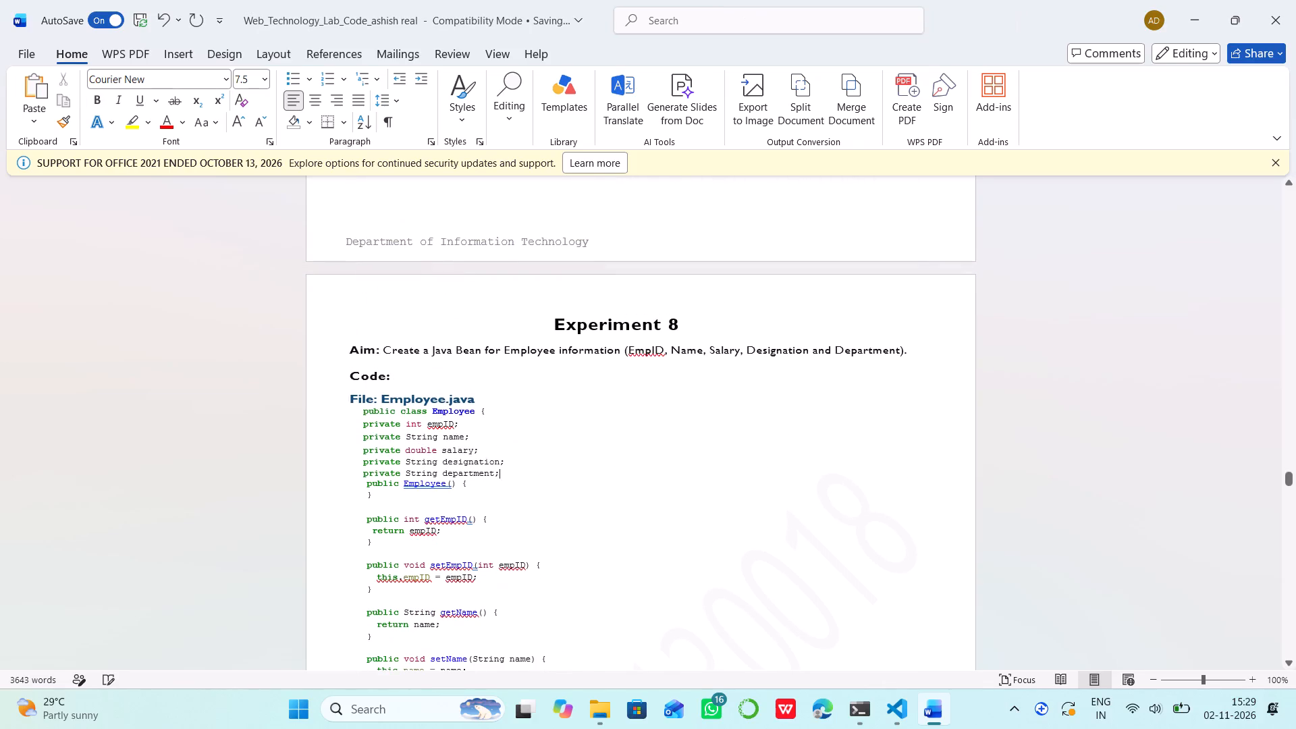
# Look through the rest of the document from Experiment 8 to Experiment 12, checking code layout, output images and page breaks.
pyautogui.scroll(-10, 514, 485)
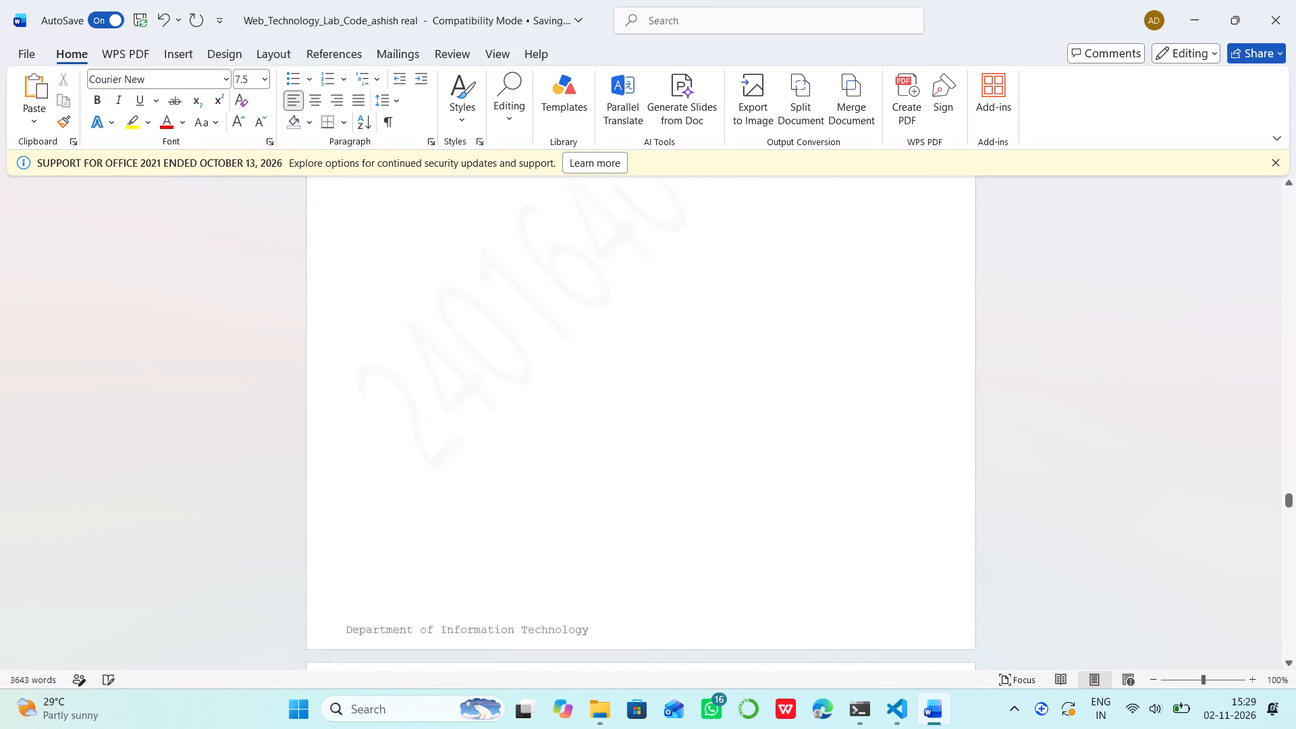
pyautogui.scroll(-3, 514, 485)
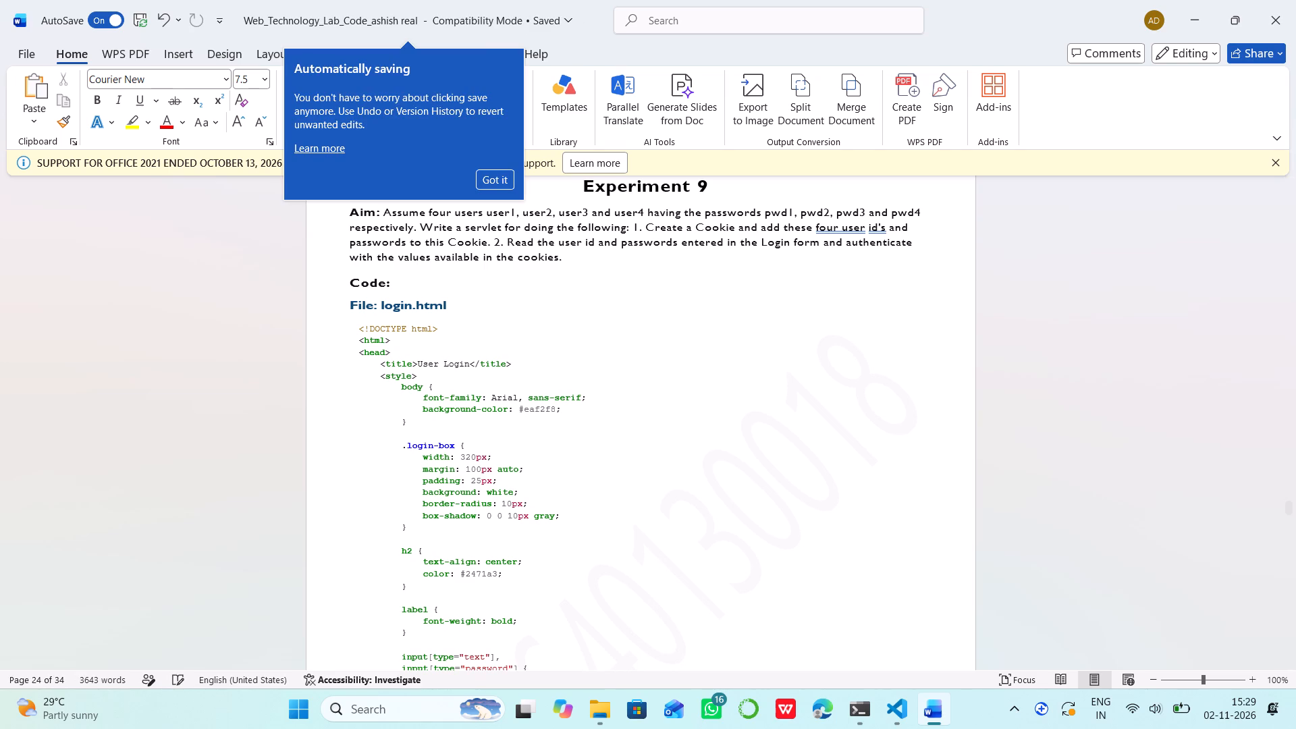
pyautogui.click(566, 434)
pyautogui.scroll(-2, 566, 434)
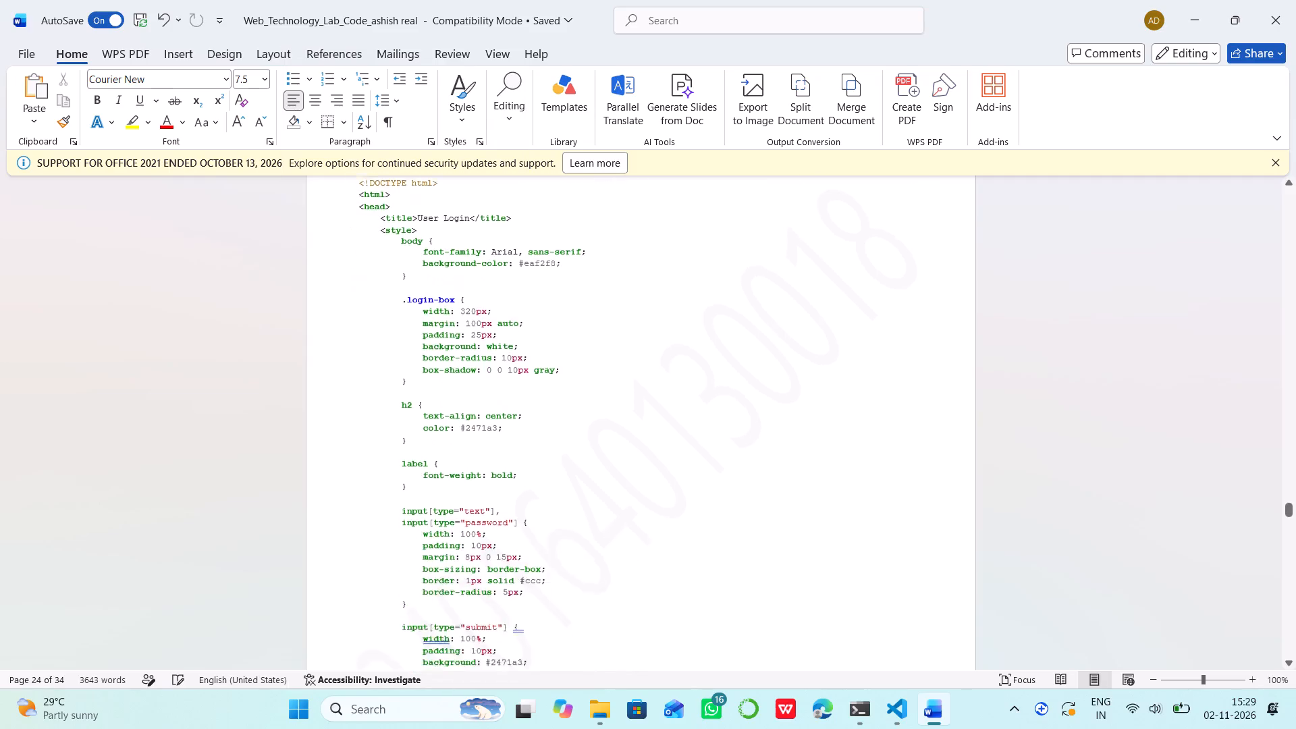
pyautogui.scroll(-9, 566, 434)
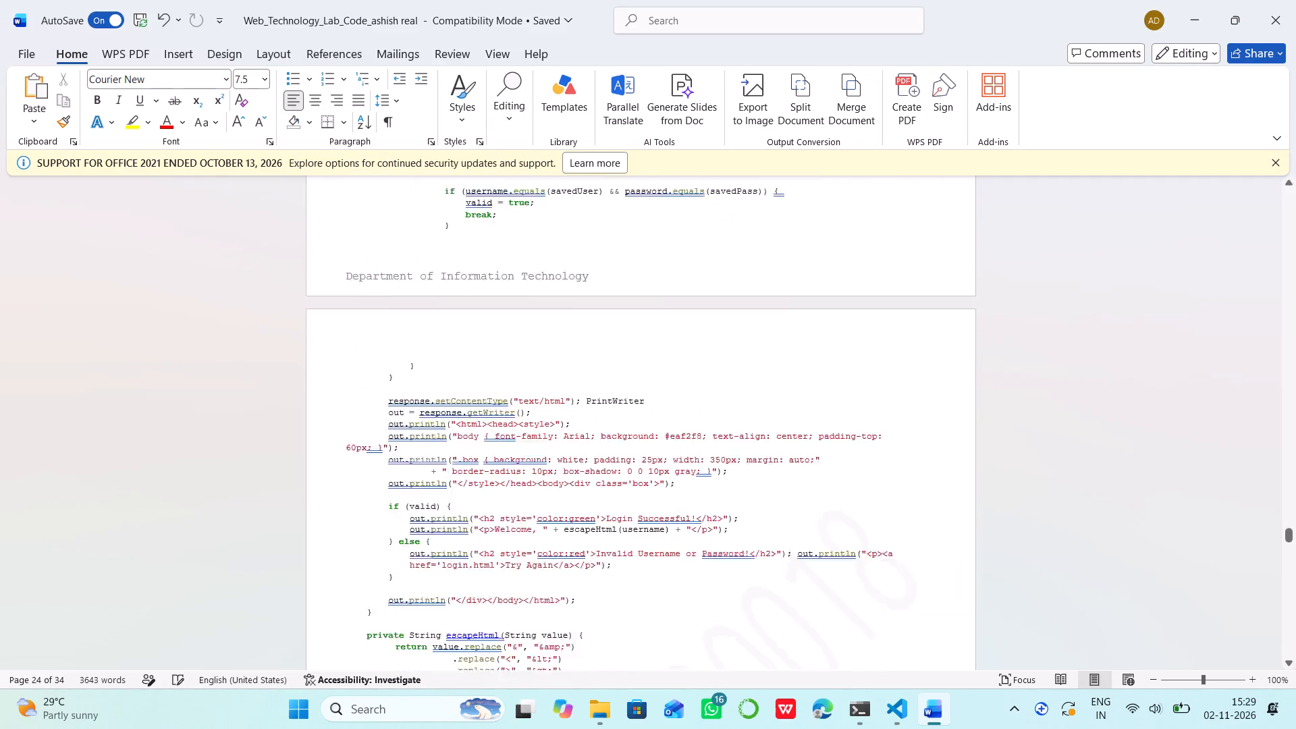
pyautogui.scroll(-2, 566, 434)
pyautogui.scroll(1, 566, 434)
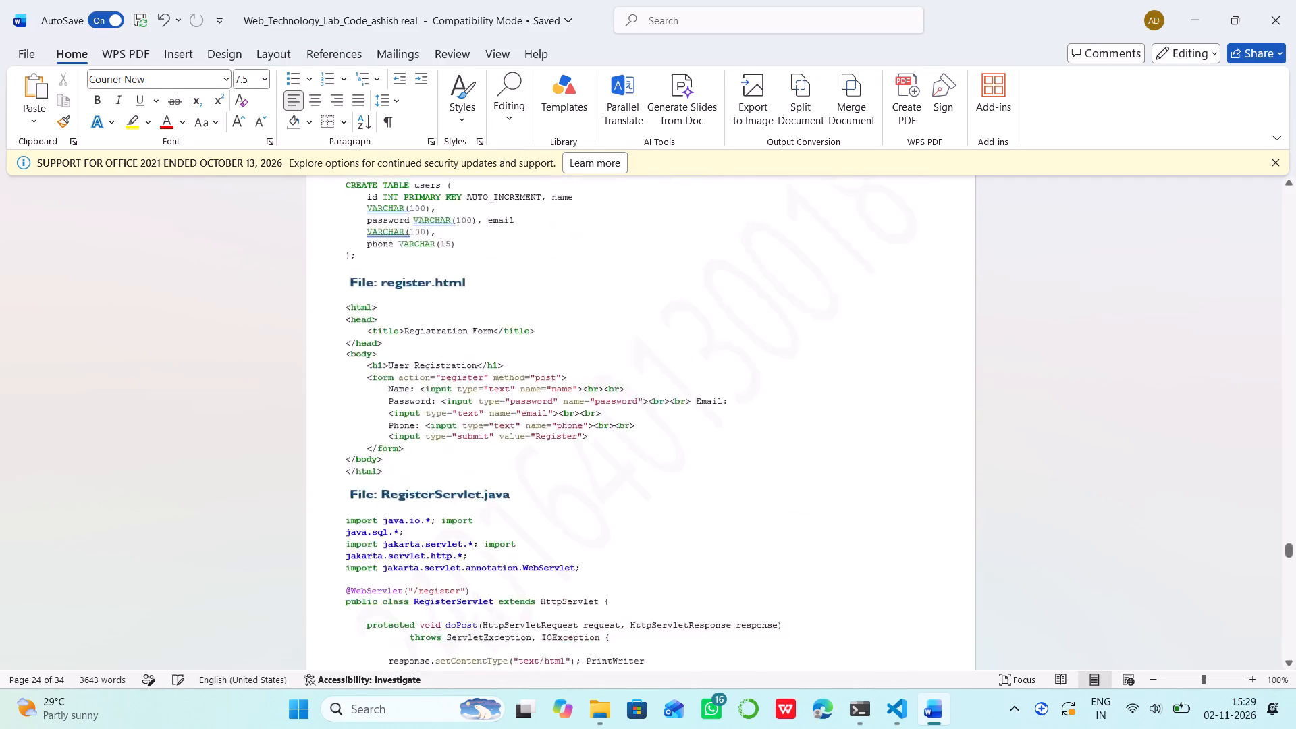
pyautogui.scroll(2, 566, 434)
pyautogui.scroll(-4, 566, 434)
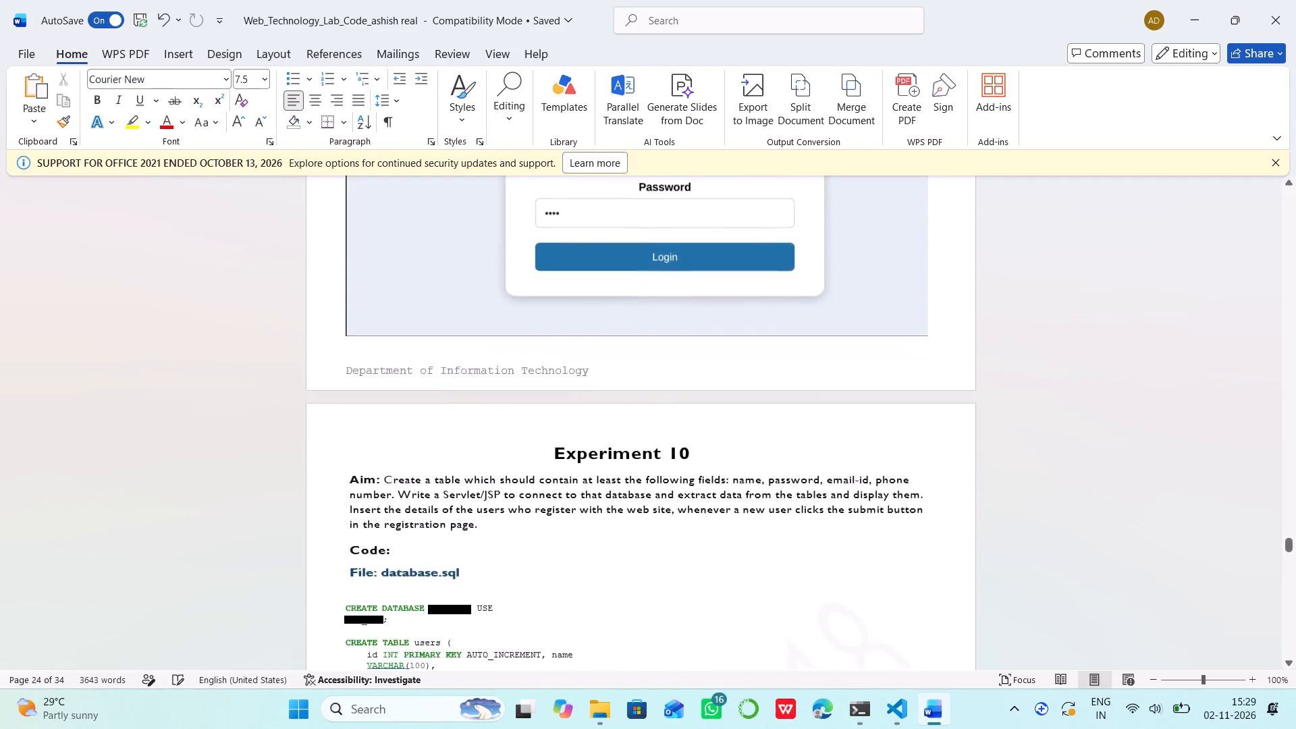
pyautogui.scroll(-3, 566, 434)
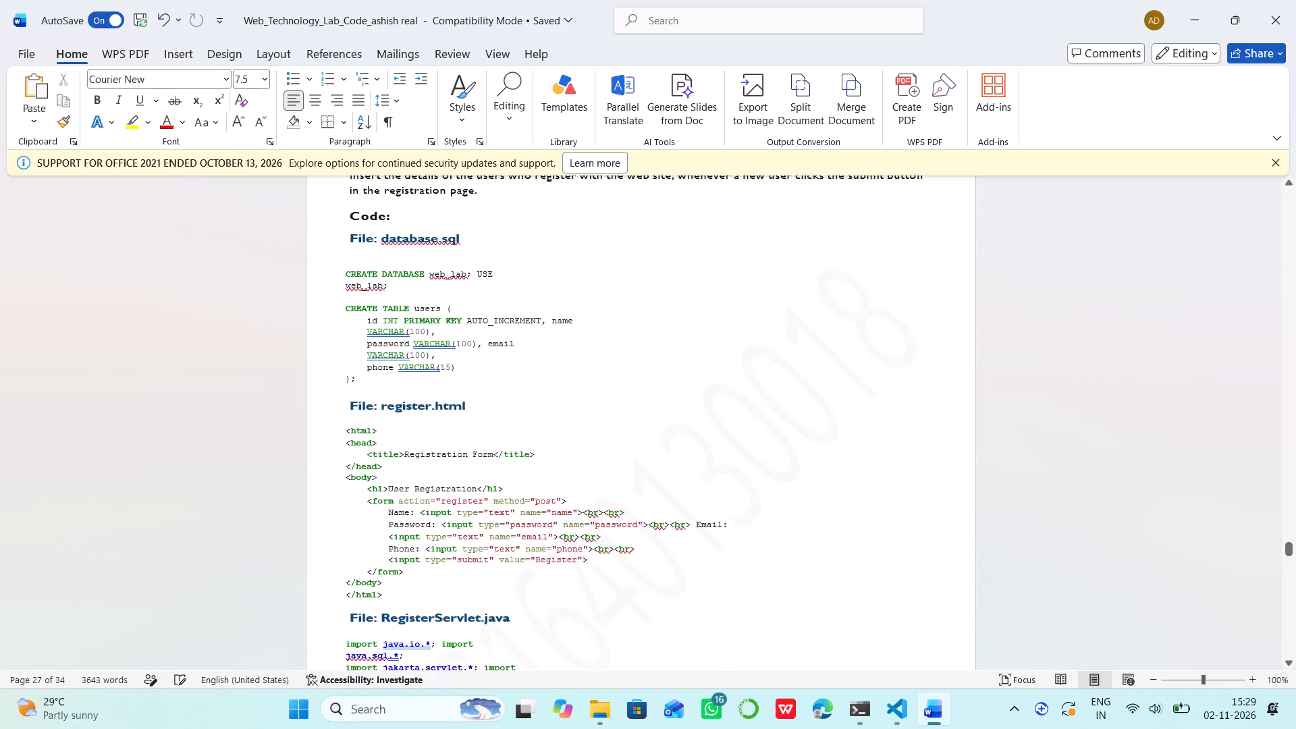
pyautogui.scroll(-5, 566, 434)
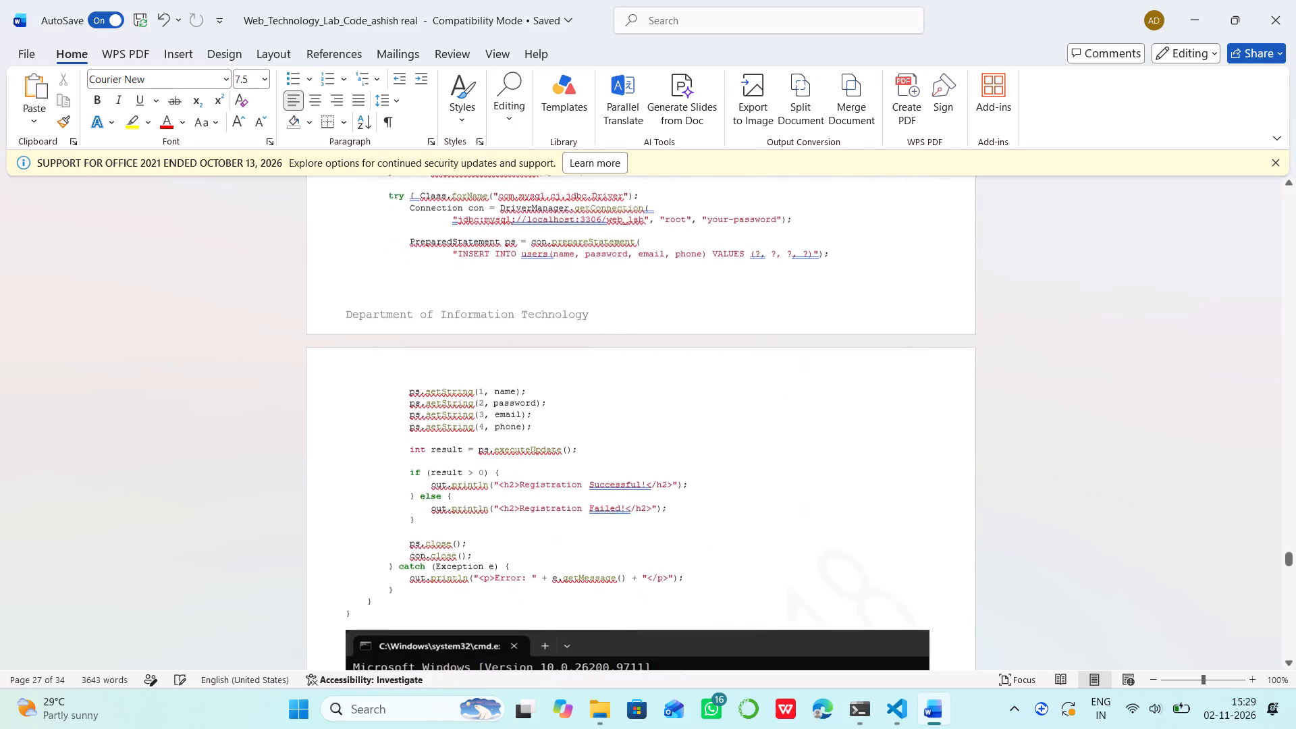
pyautogui.scroll(-5, 566, 434)
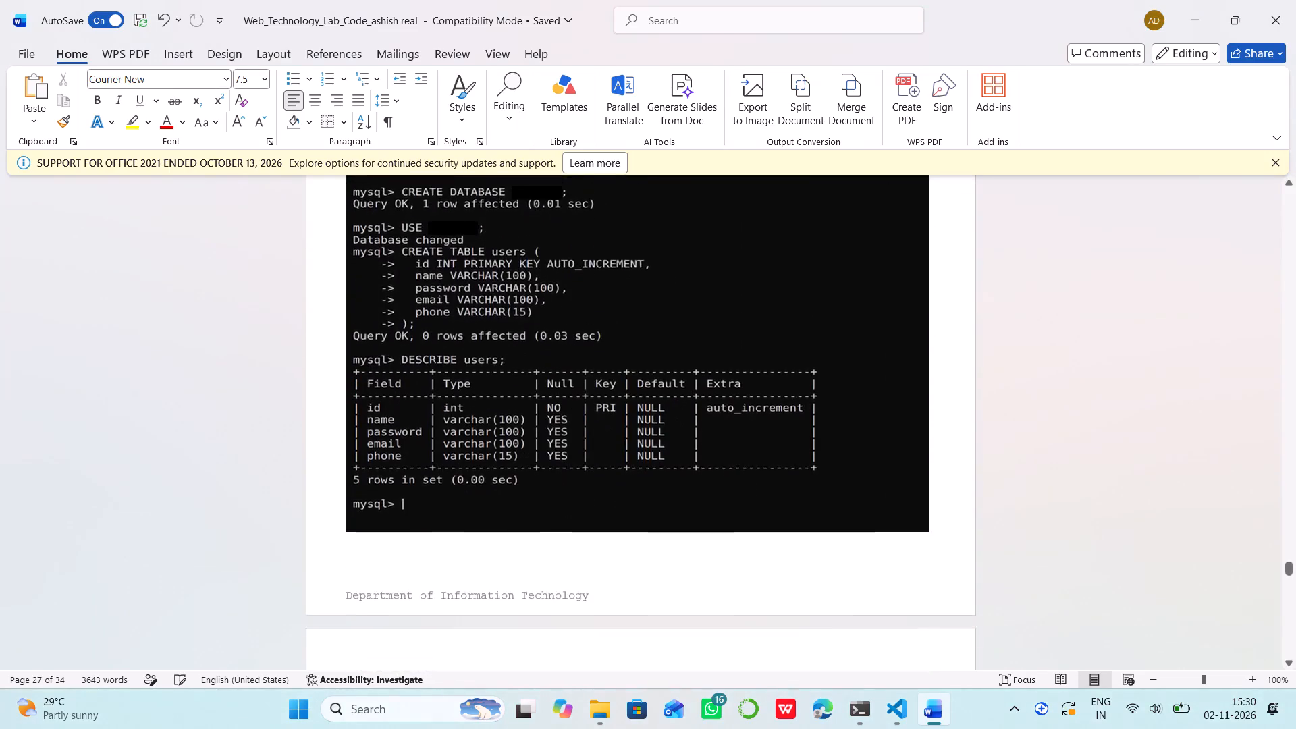
pyautogui.scroll(-7, 566, 434)
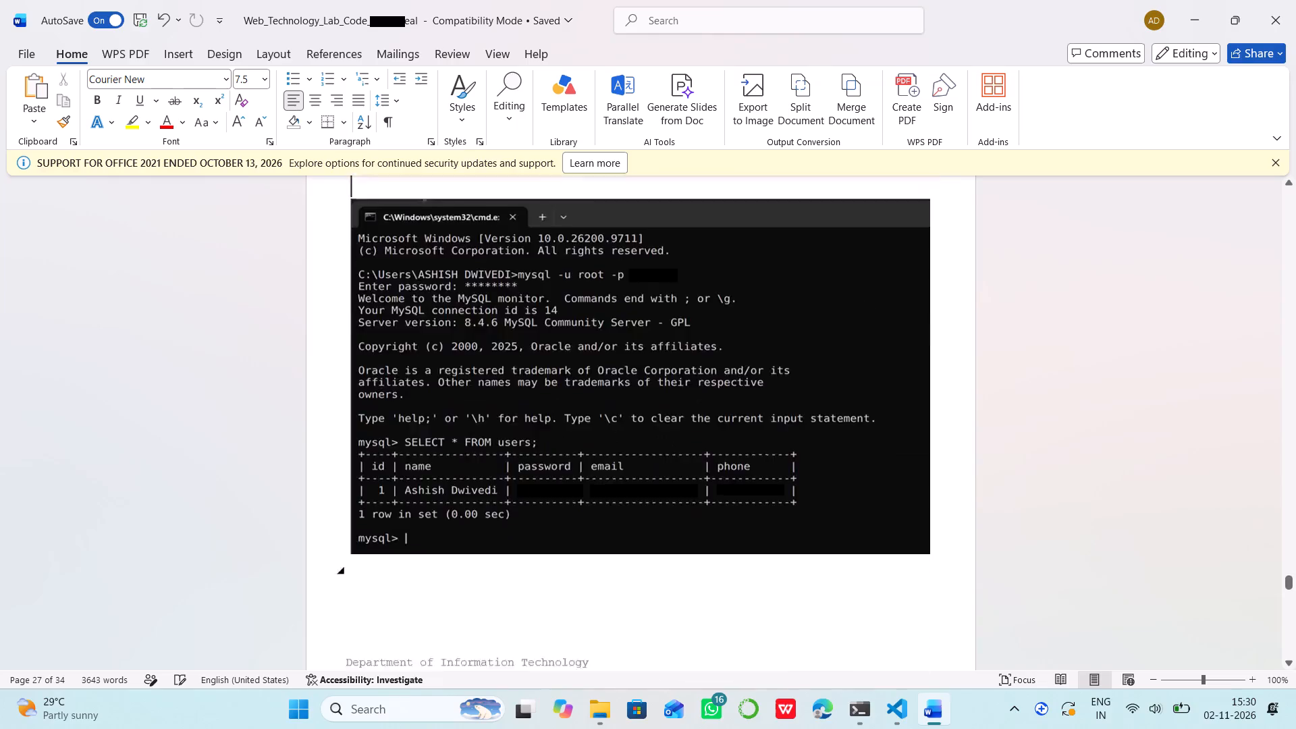
pyautogui.scroll(-10, 566, 434)
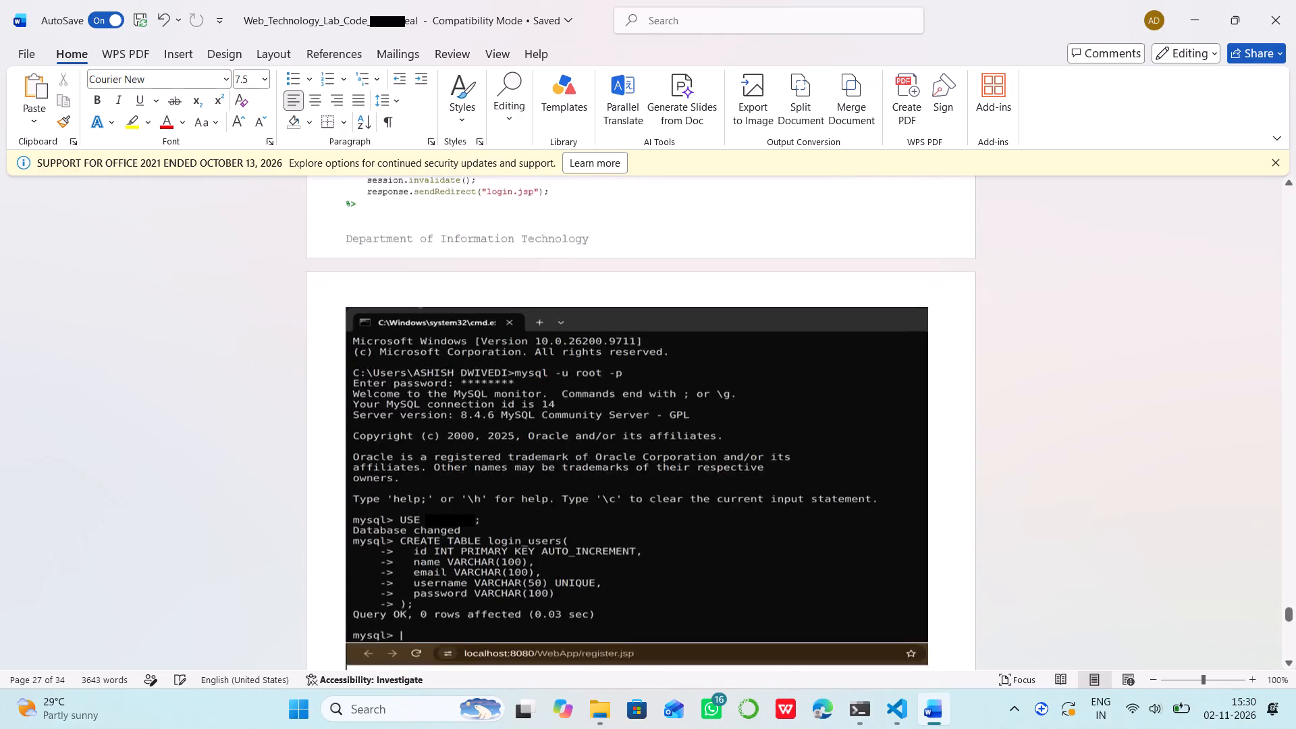
pyautogui.scroll(-6, 566, 434)
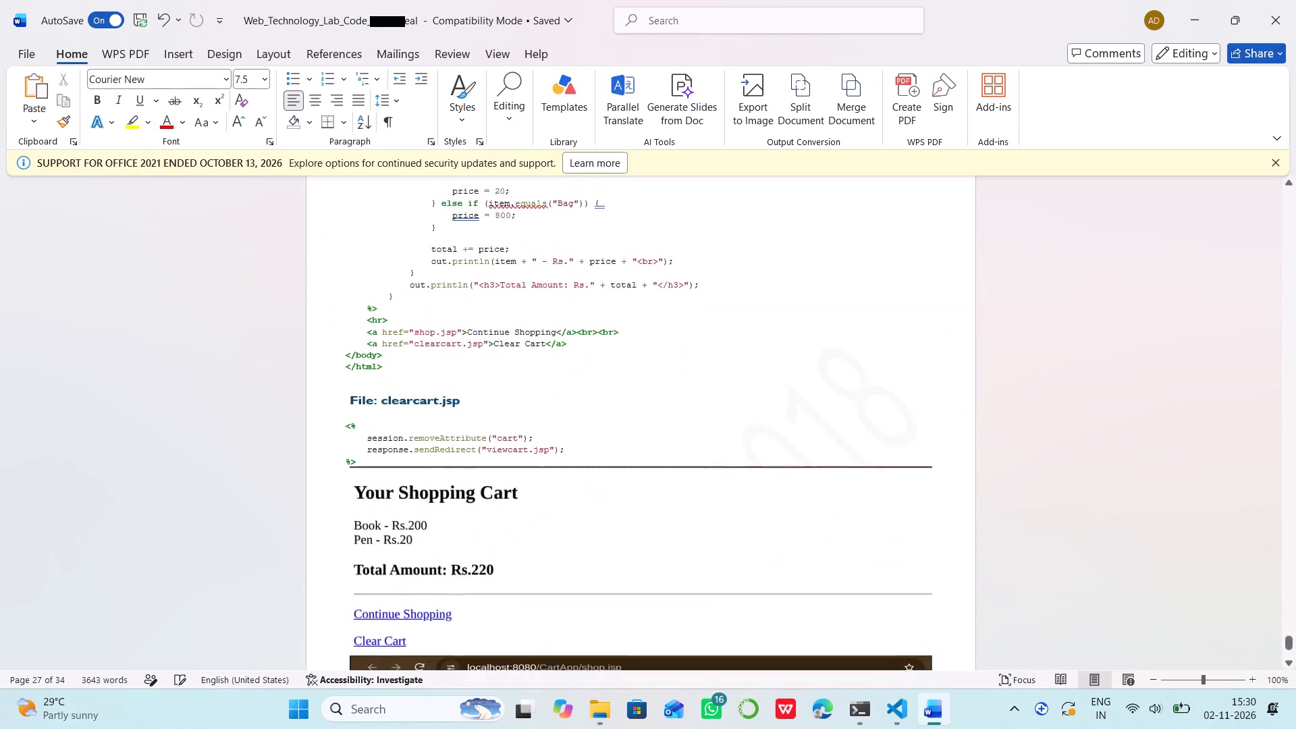
pyautogui.scroll(-6, 566, 434)
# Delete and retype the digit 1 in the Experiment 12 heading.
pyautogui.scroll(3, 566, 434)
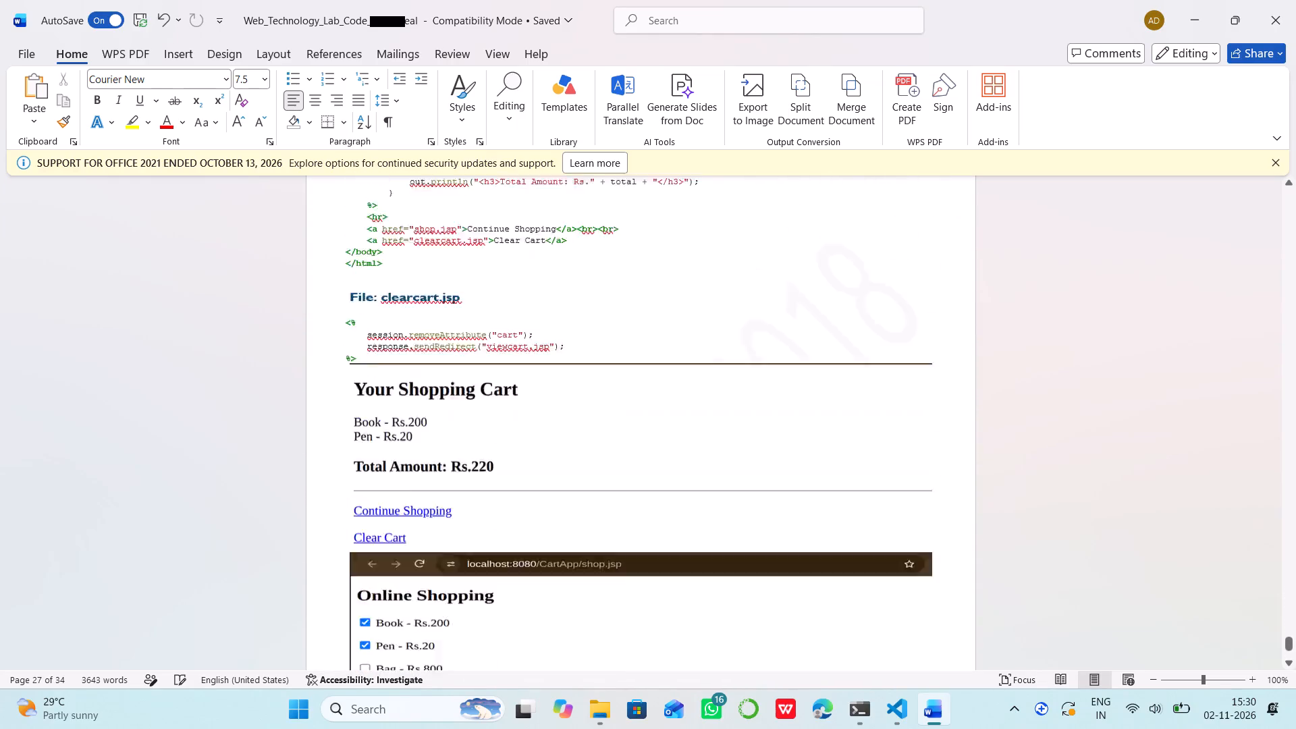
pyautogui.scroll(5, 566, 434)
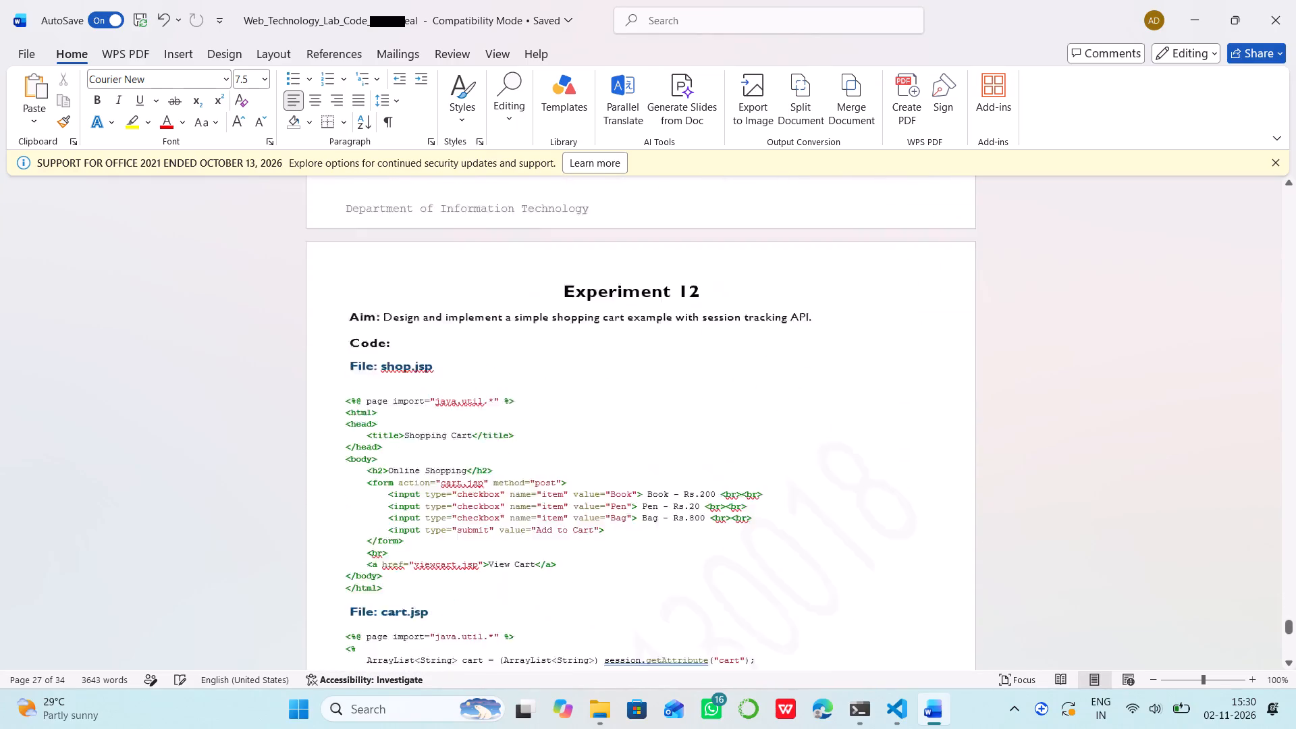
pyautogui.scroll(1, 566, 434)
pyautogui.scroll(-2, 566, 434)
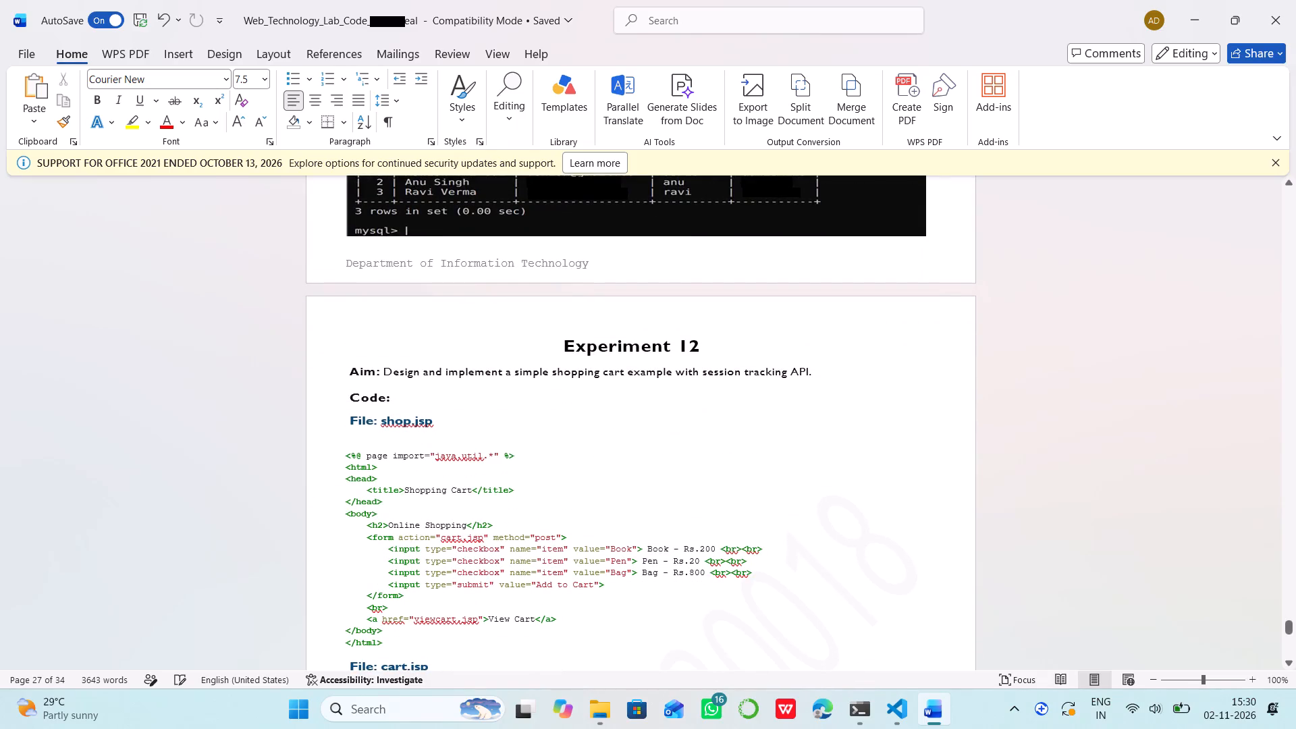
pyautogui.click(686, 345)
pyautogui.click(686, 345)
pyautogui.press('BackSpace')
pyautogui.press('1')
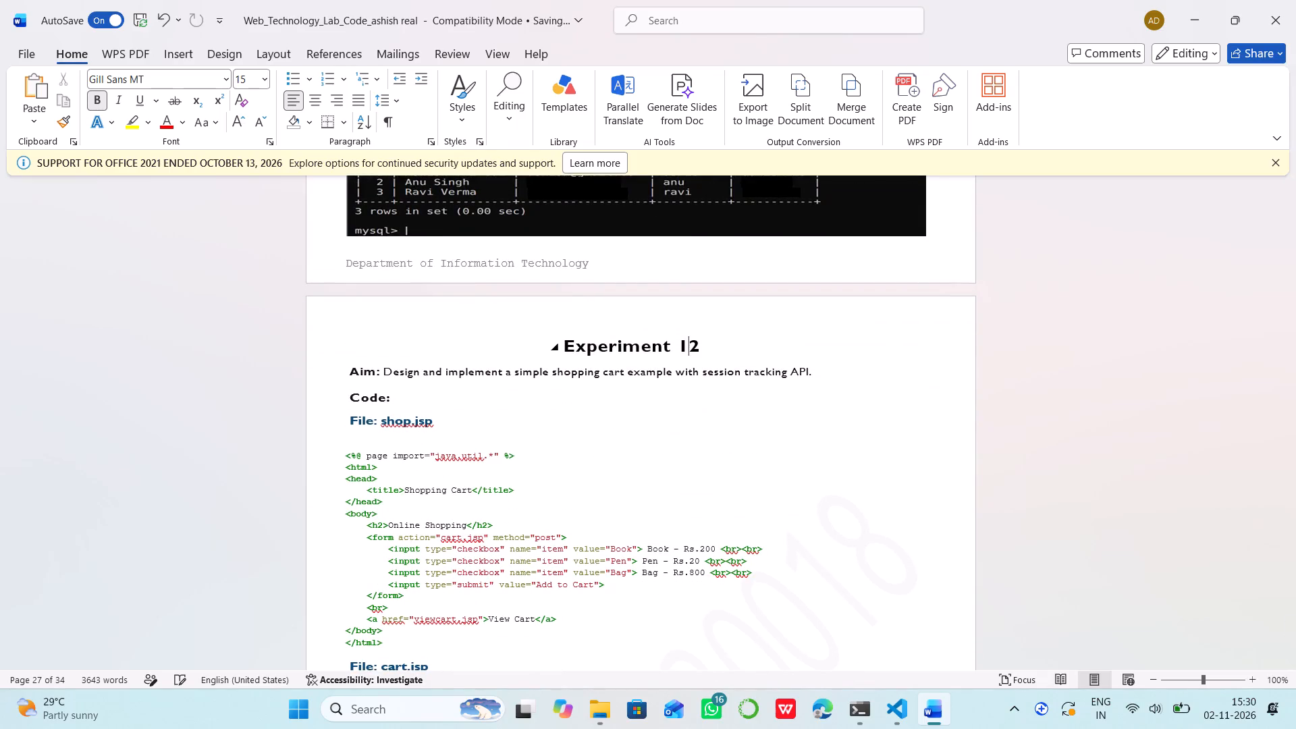
# Return to Experiment 1 at the document's start and examine its index.html code for spacing, indentation and page breaks.
pyautogui.scroll(7, 756, 351)
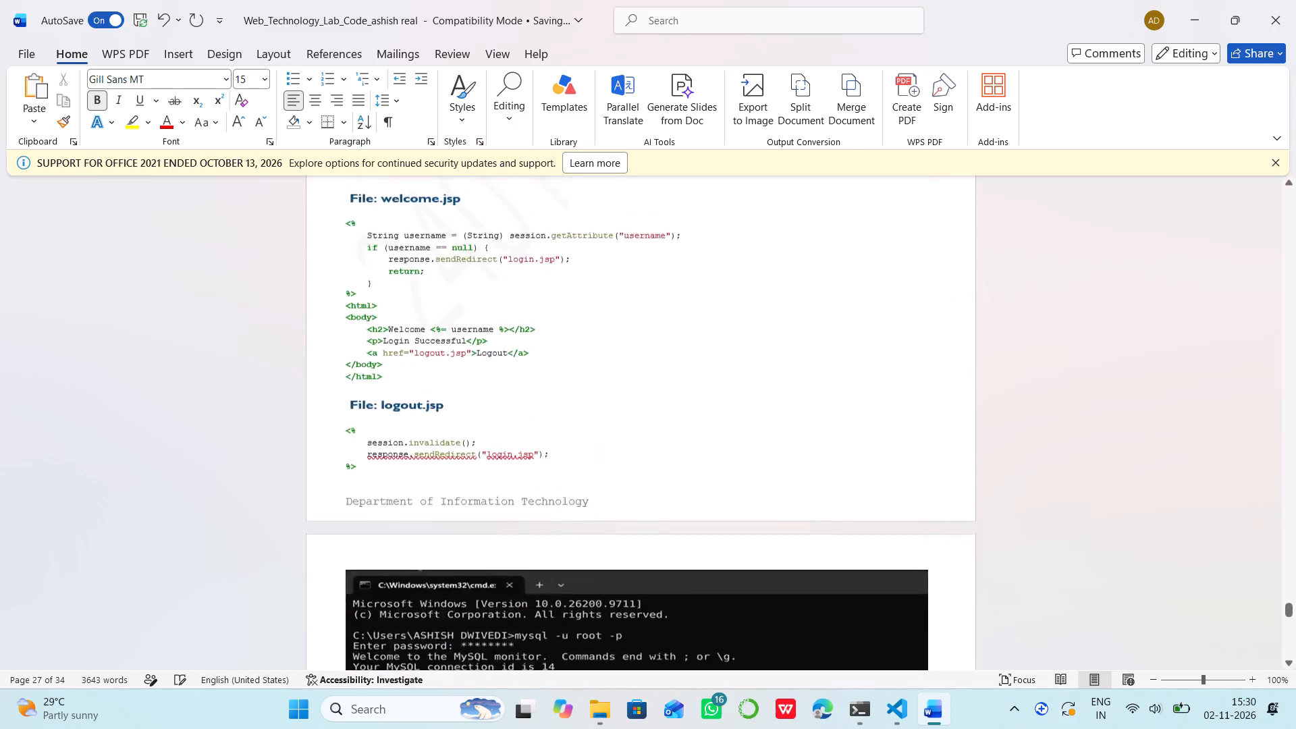
pyautogui.scroll(6, 756, 351)
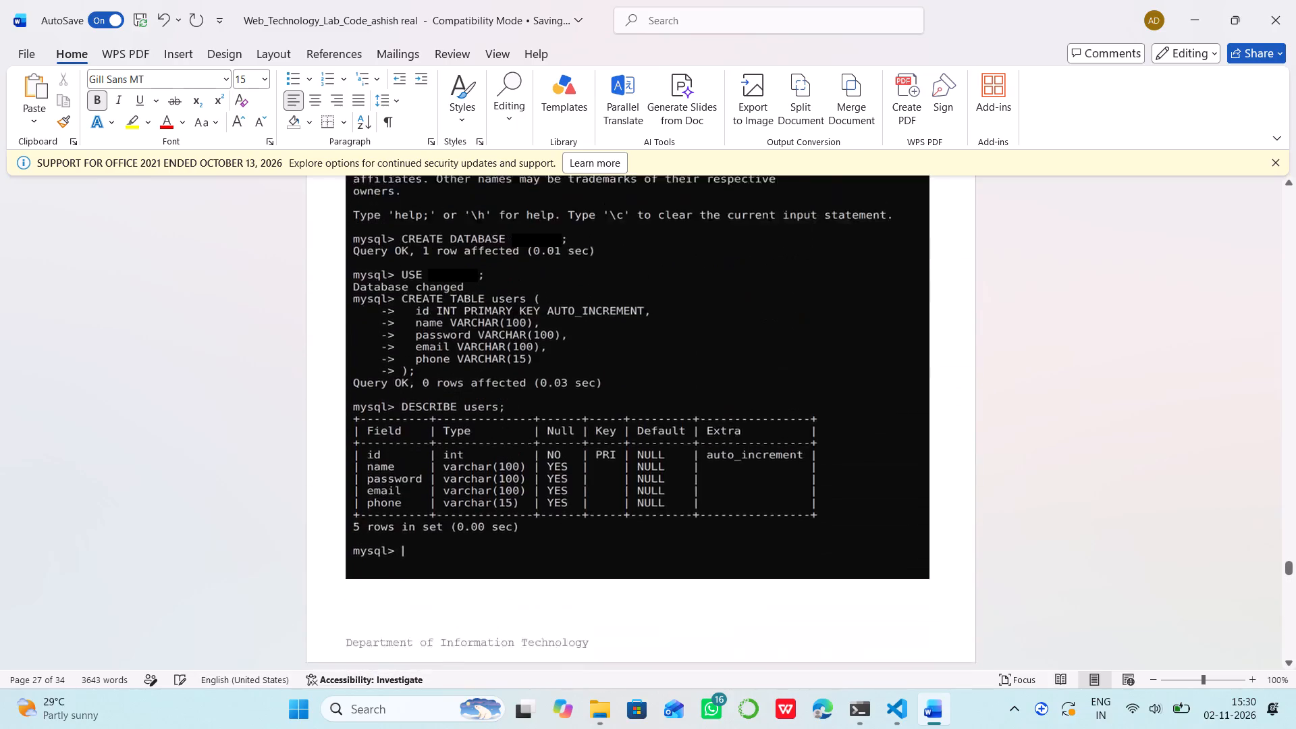
pyautogui.scroll(4, 756, 351)
pyautogui.scroll(20, 756, 351)
pyautogui.scroll(20, 756, 351)
pyautogui.scroll(20, 756, 351)
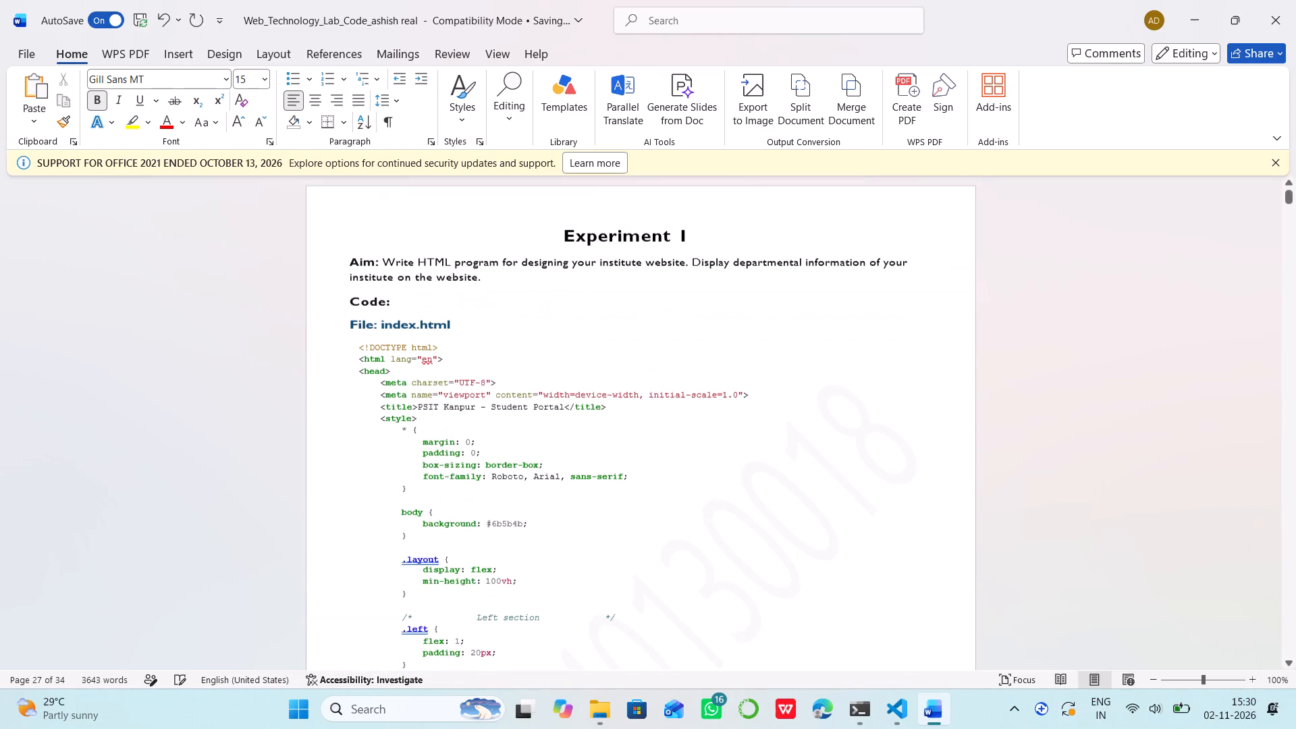
pyautogui.click(632, 336)
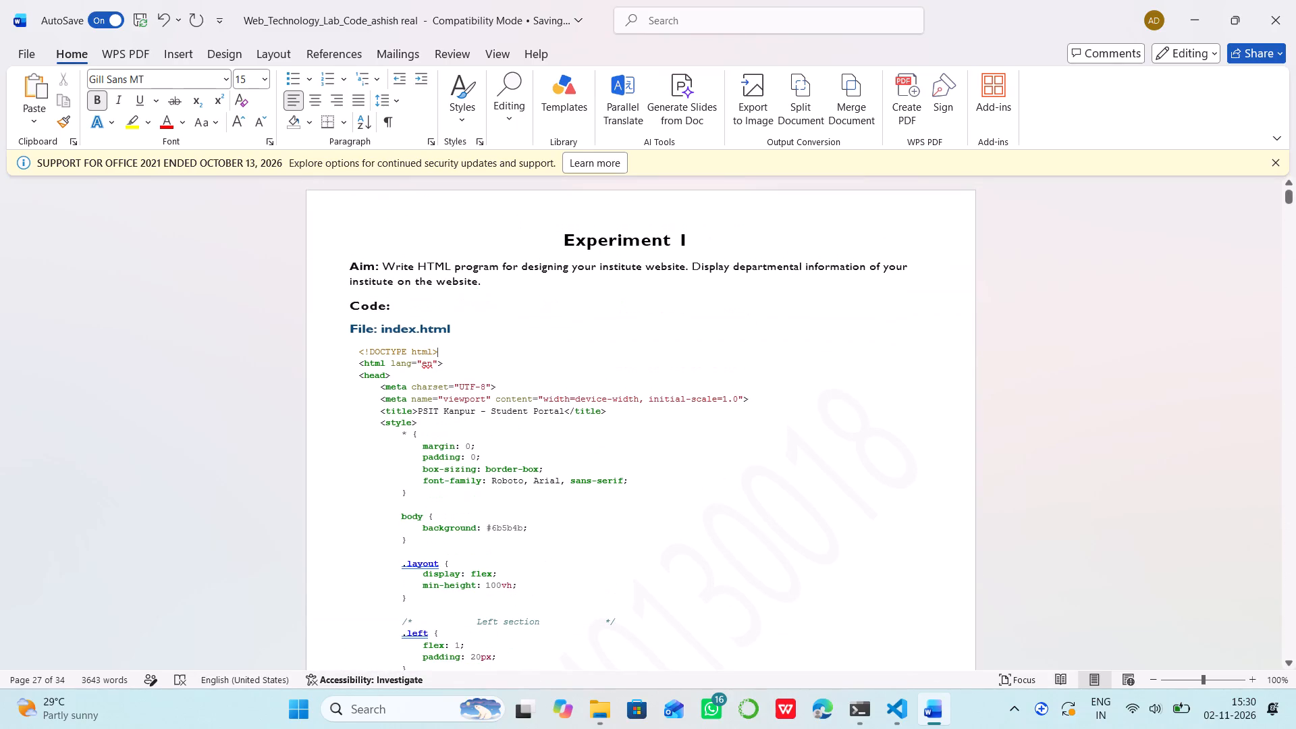
pyautogui.scroll(-2, 632, 336)
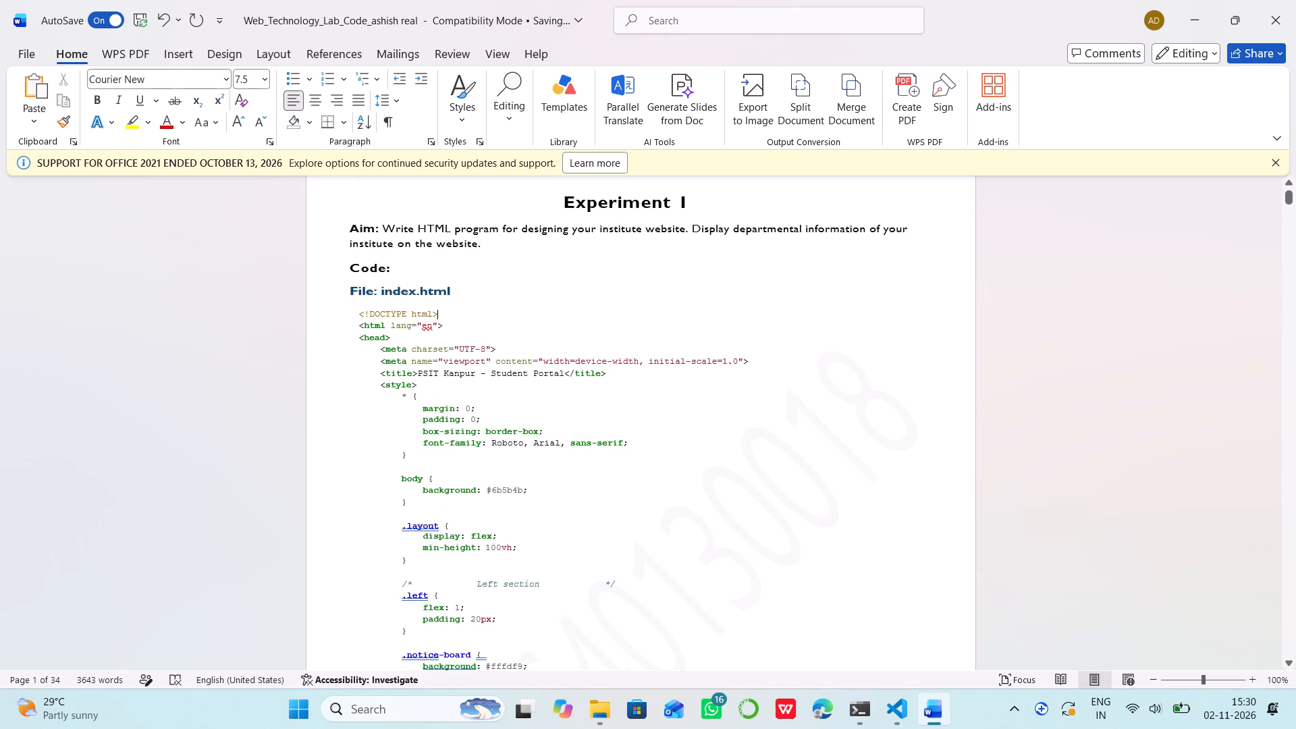
pyautogui.scroll(-1, 632, 336)
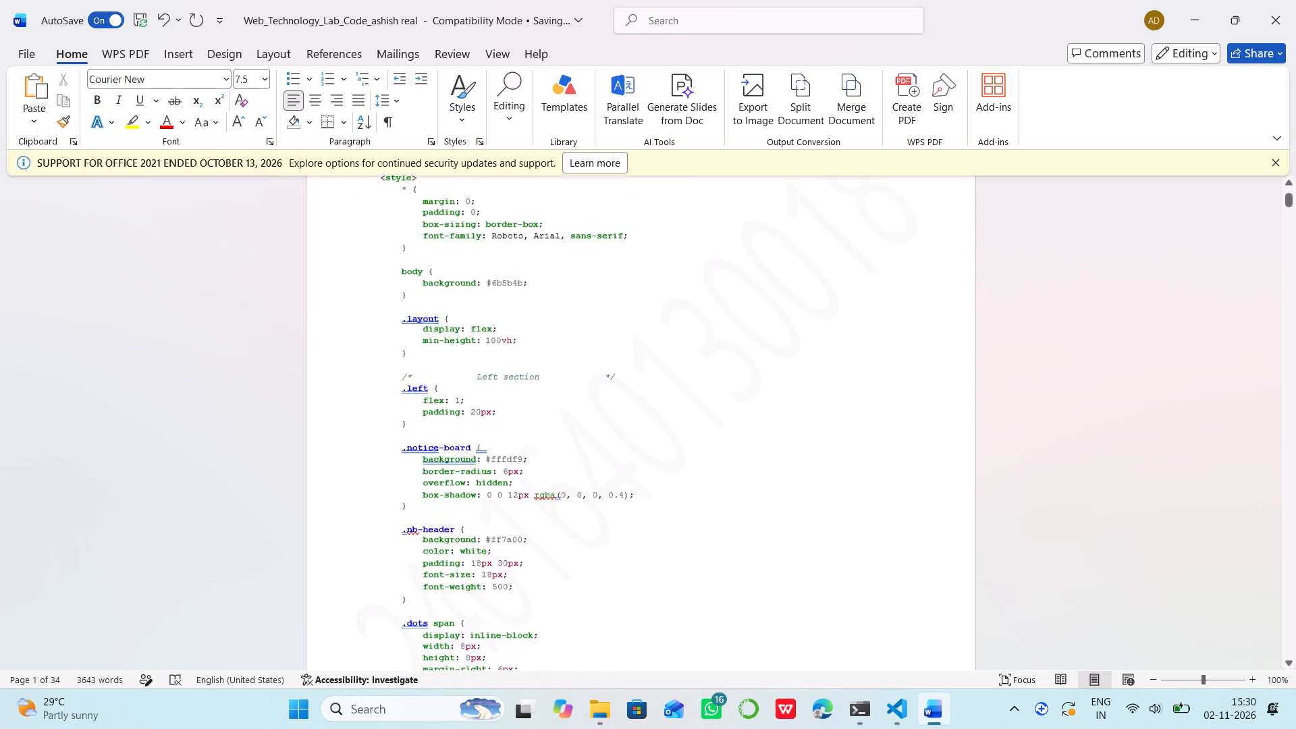
pyautogui.scroll(-6, 632, 336)
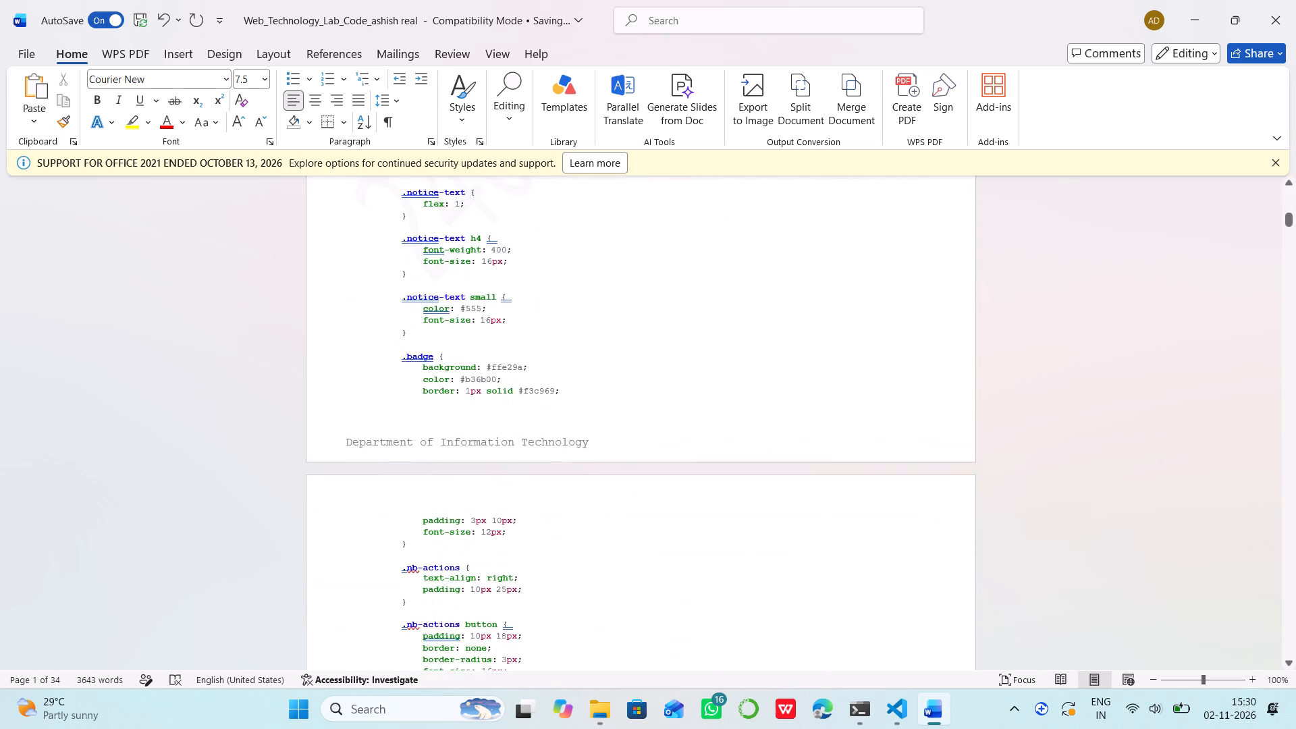
pyautogui.scroll(3, 632, 336)
pyautogui.scroll(-2, 632, 336)
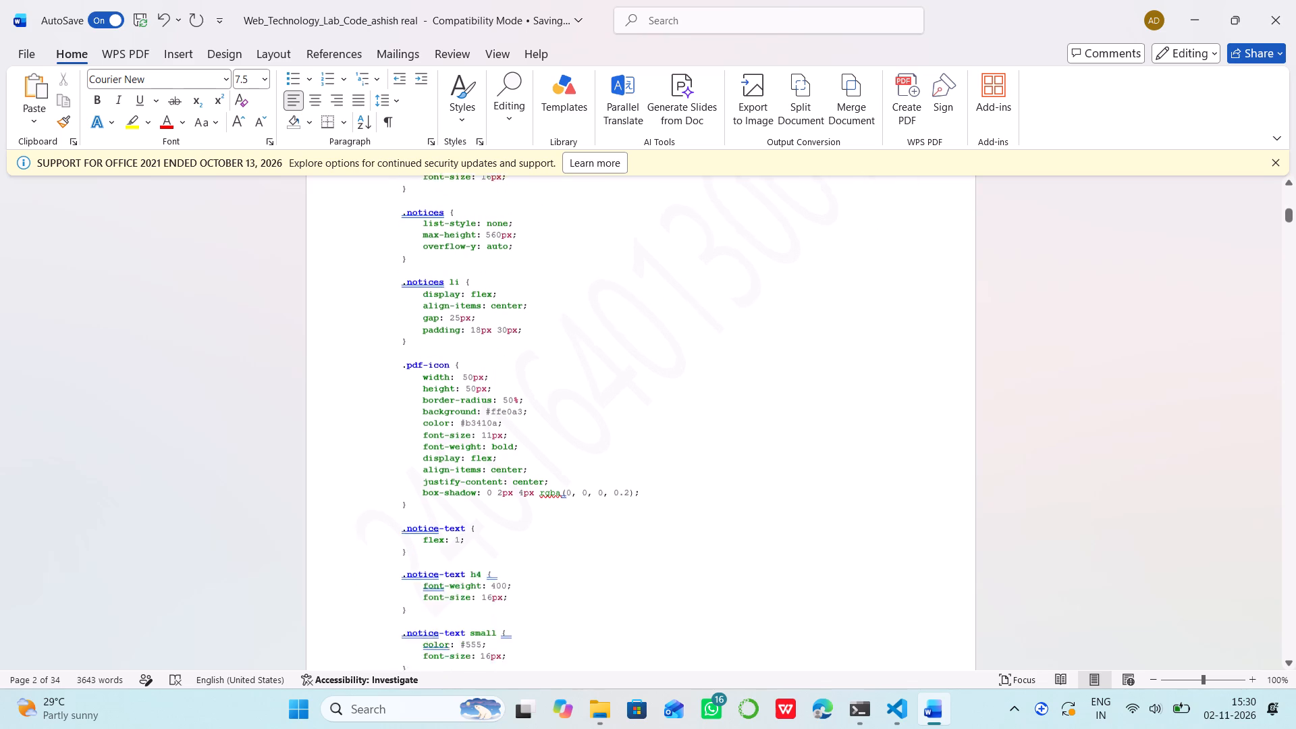
pyautogui.scroll(-2, 632, 336)
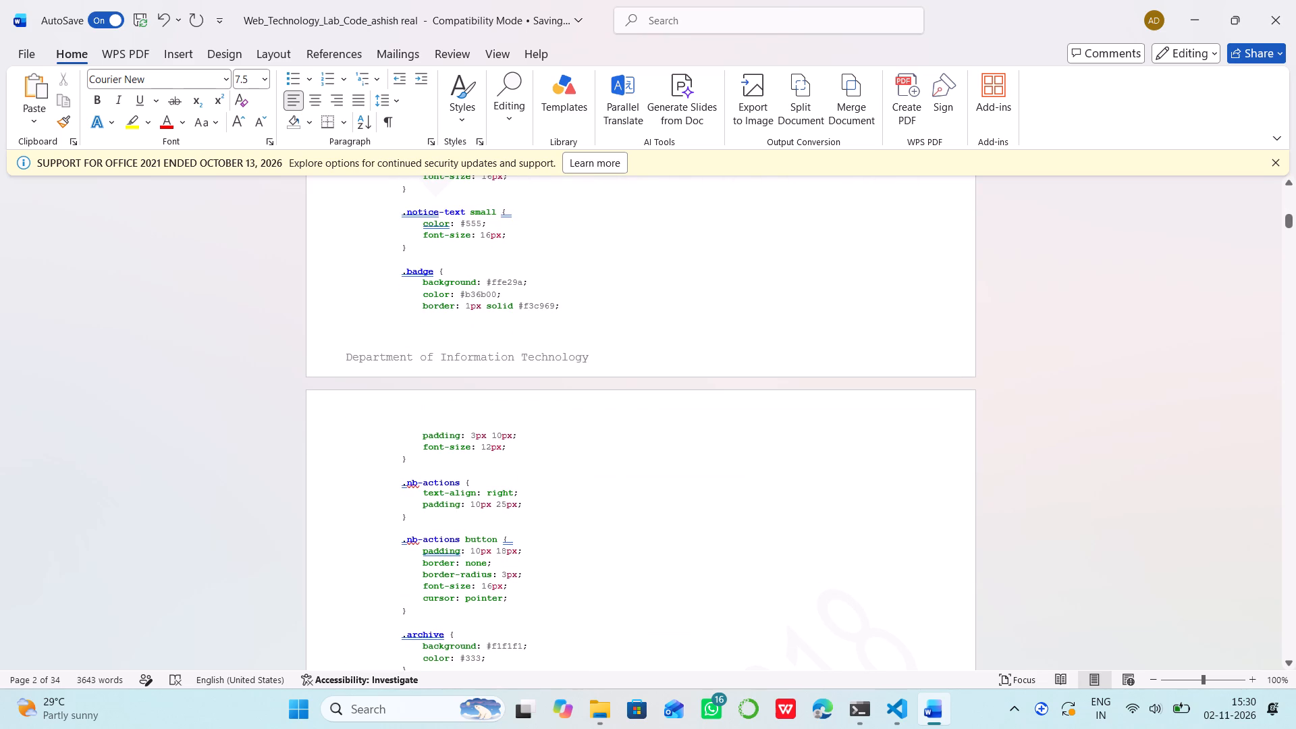
pyautogui.click(617, 327)
pyautogui.scroll(-6, 617, 327)
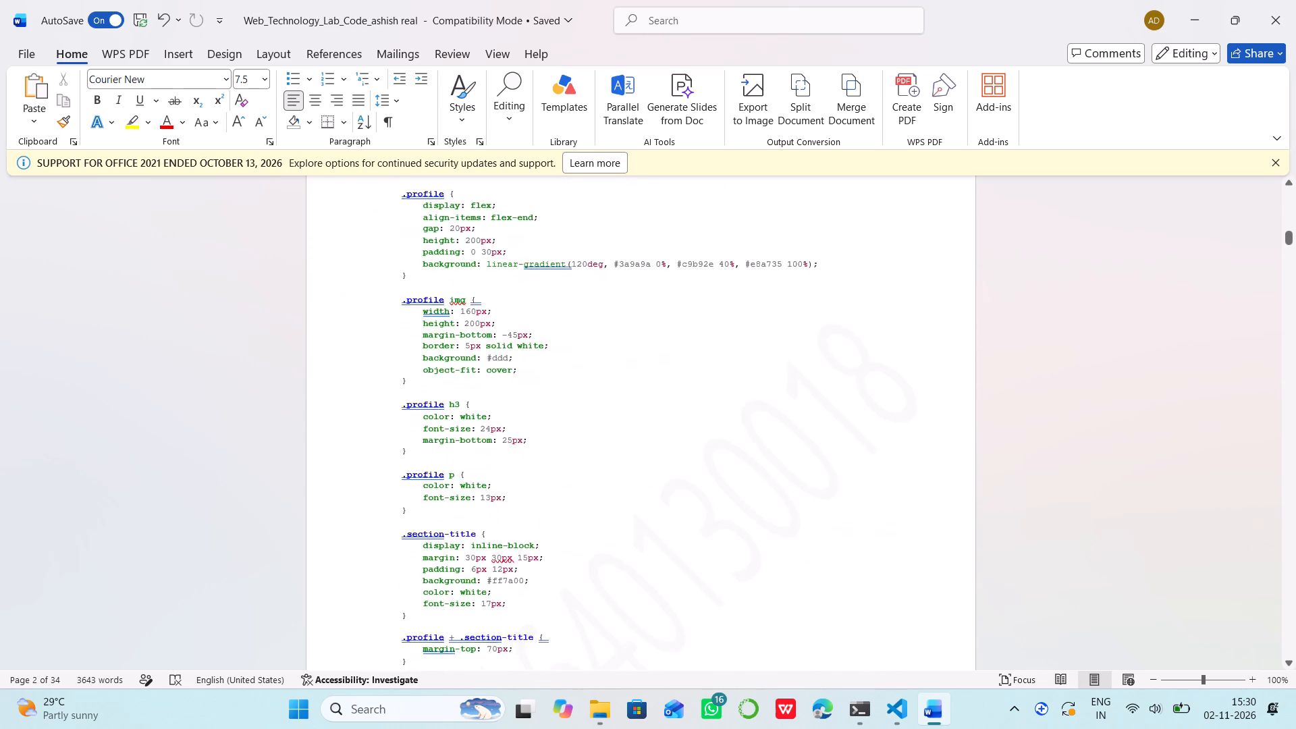
pyautogui.scroll(-7, 617, 327)
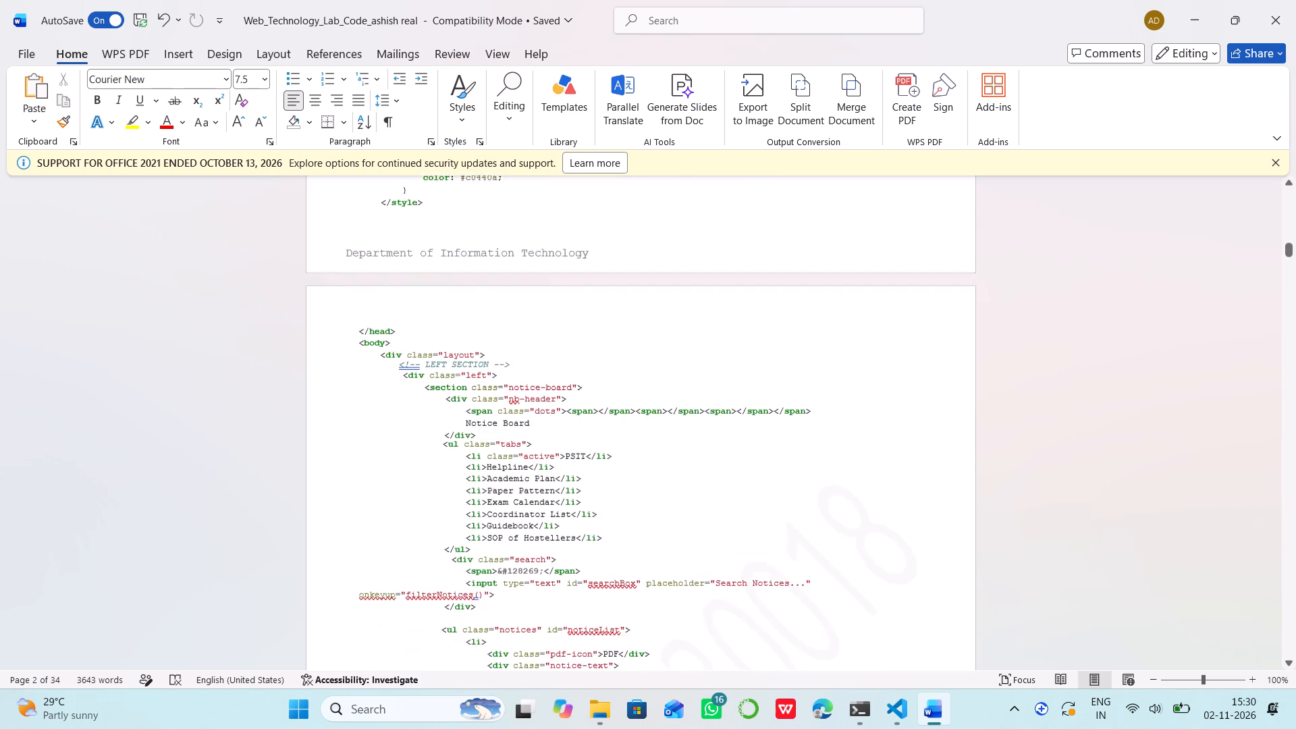
pyautogui.scroll(-2, 617, 327)
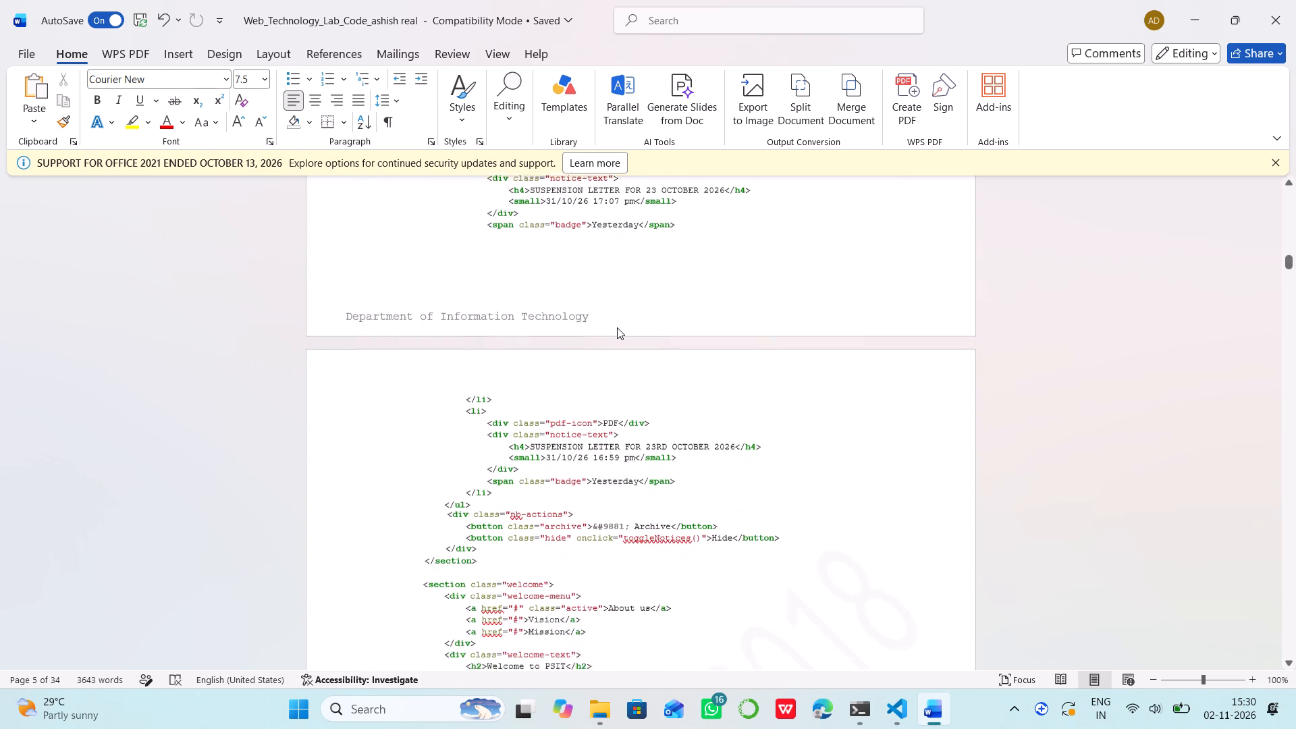
pyautogui.scroll(-1, 617, 327)
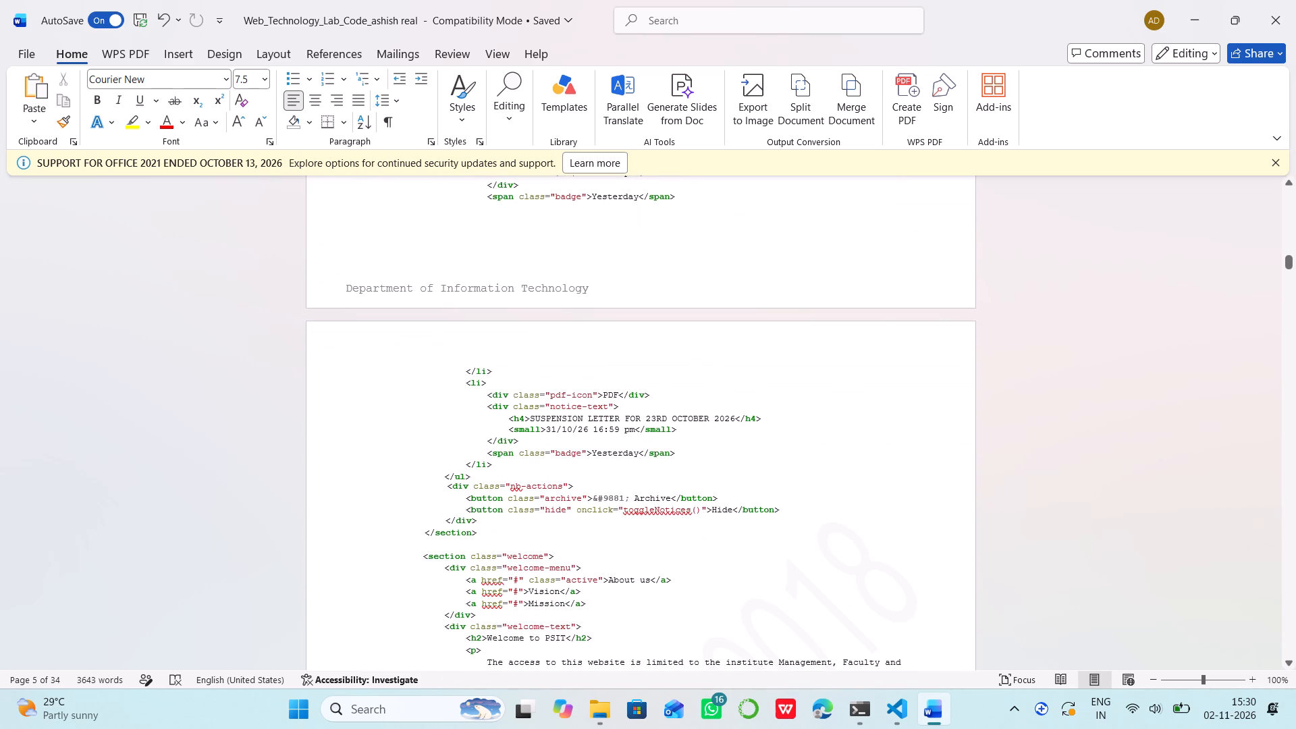
# Search the computer for "kuro" and launch the Kuro app.
pyautogui.click(394, 709)
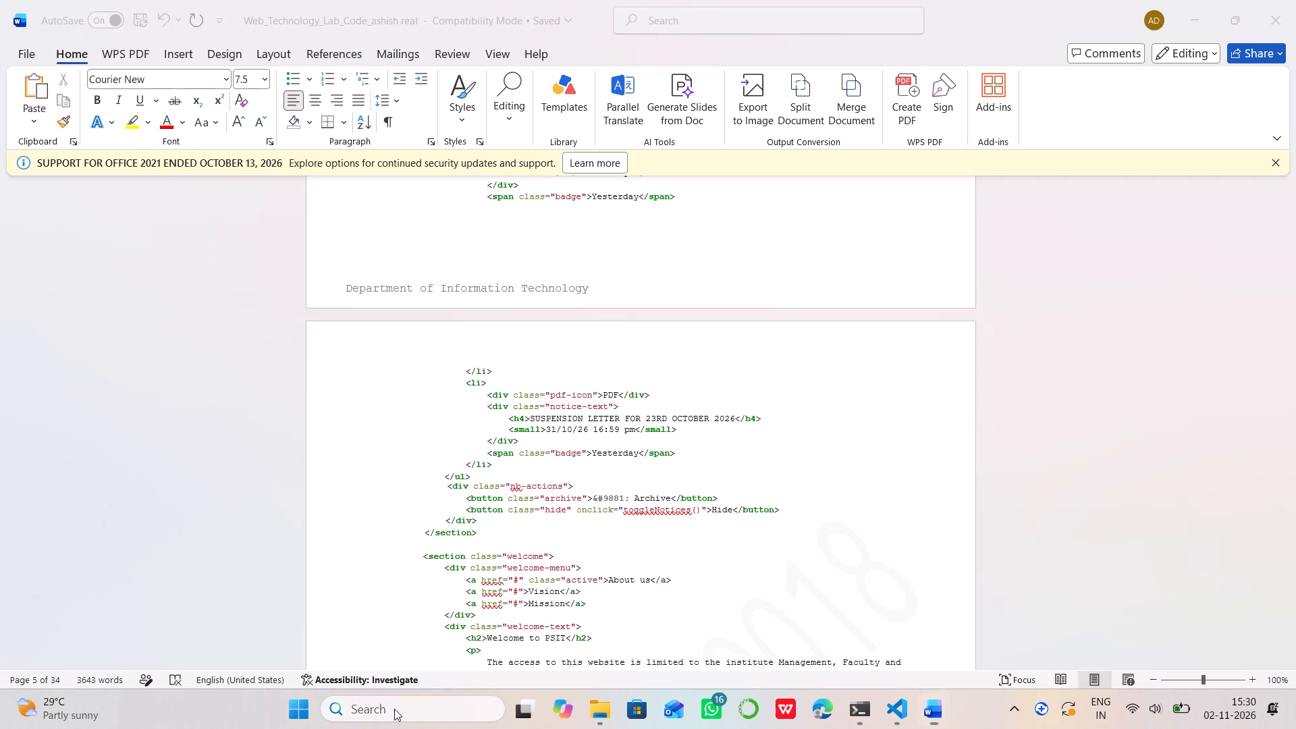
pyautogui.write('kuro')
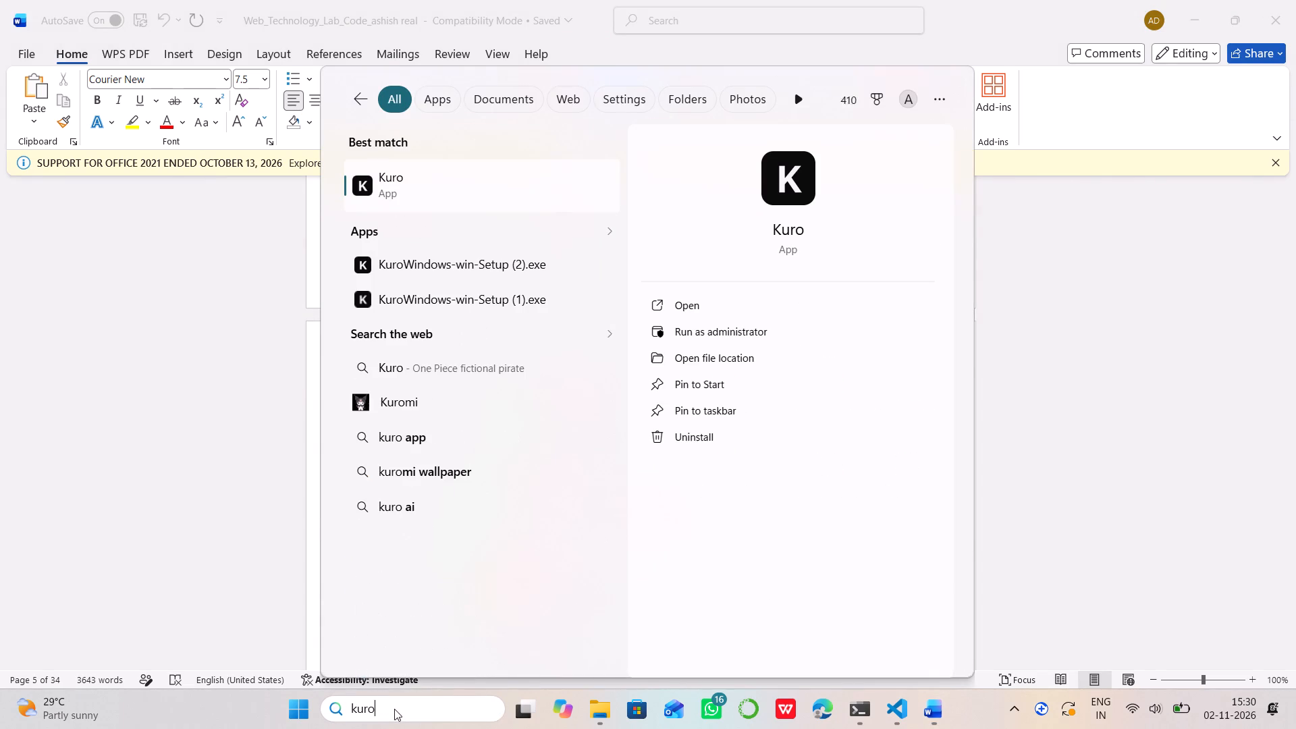
pyautogui.click(425, 203)
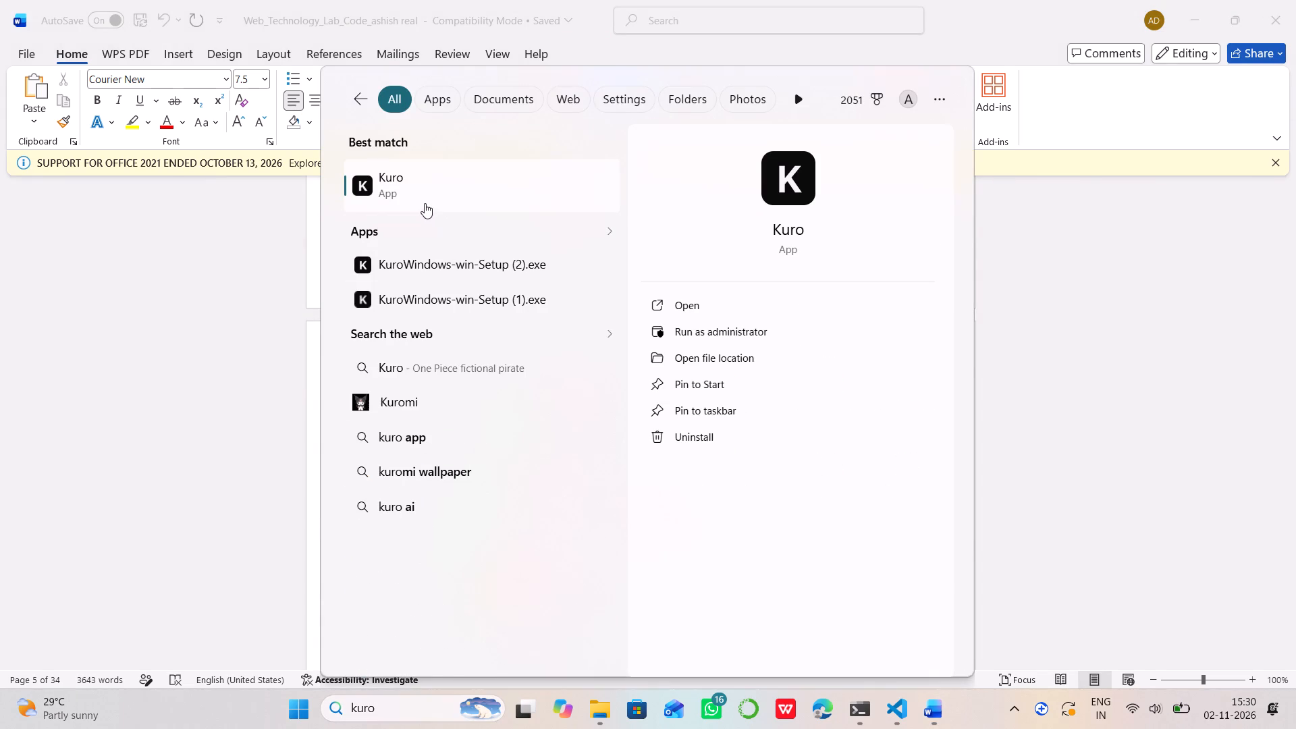
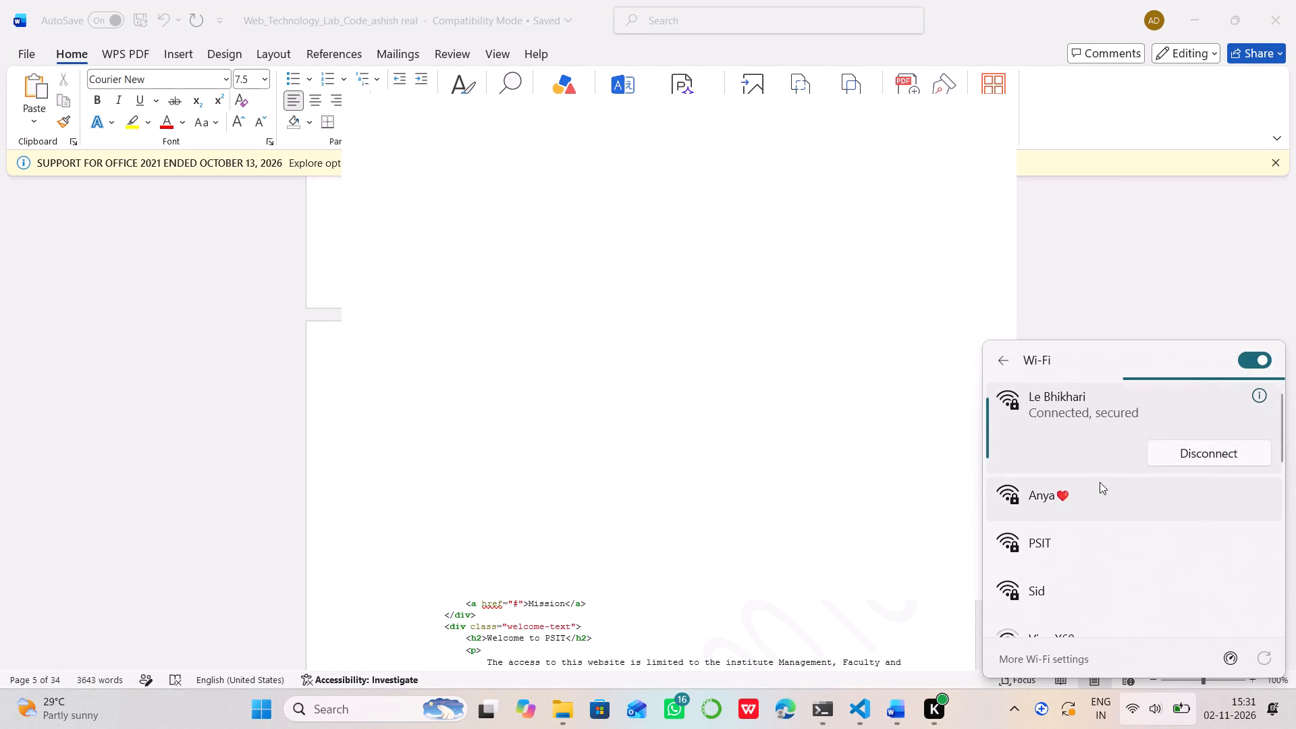
# Switch the computer's Wi-Fi connection to the TAE network, keeping automatic connection enabled.
pyautogui.click(1089, 500)
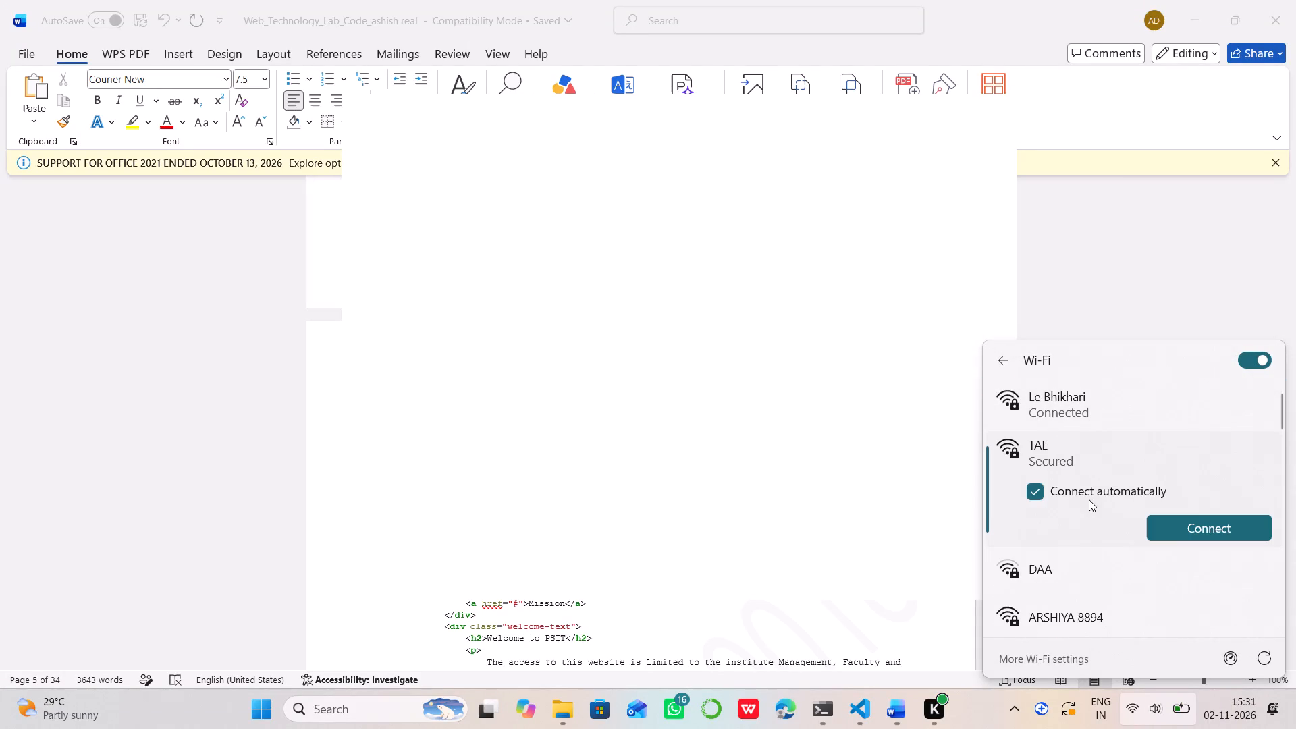
pyautogui.click(1215, 528)
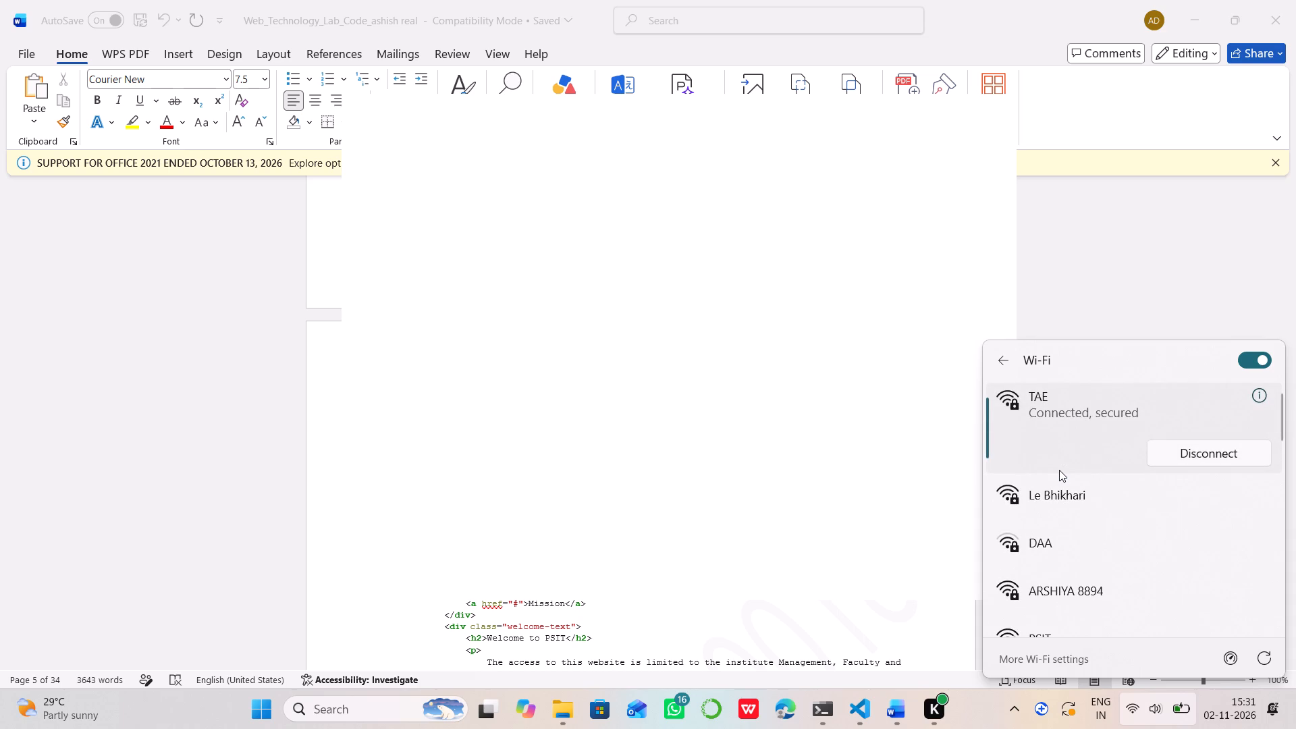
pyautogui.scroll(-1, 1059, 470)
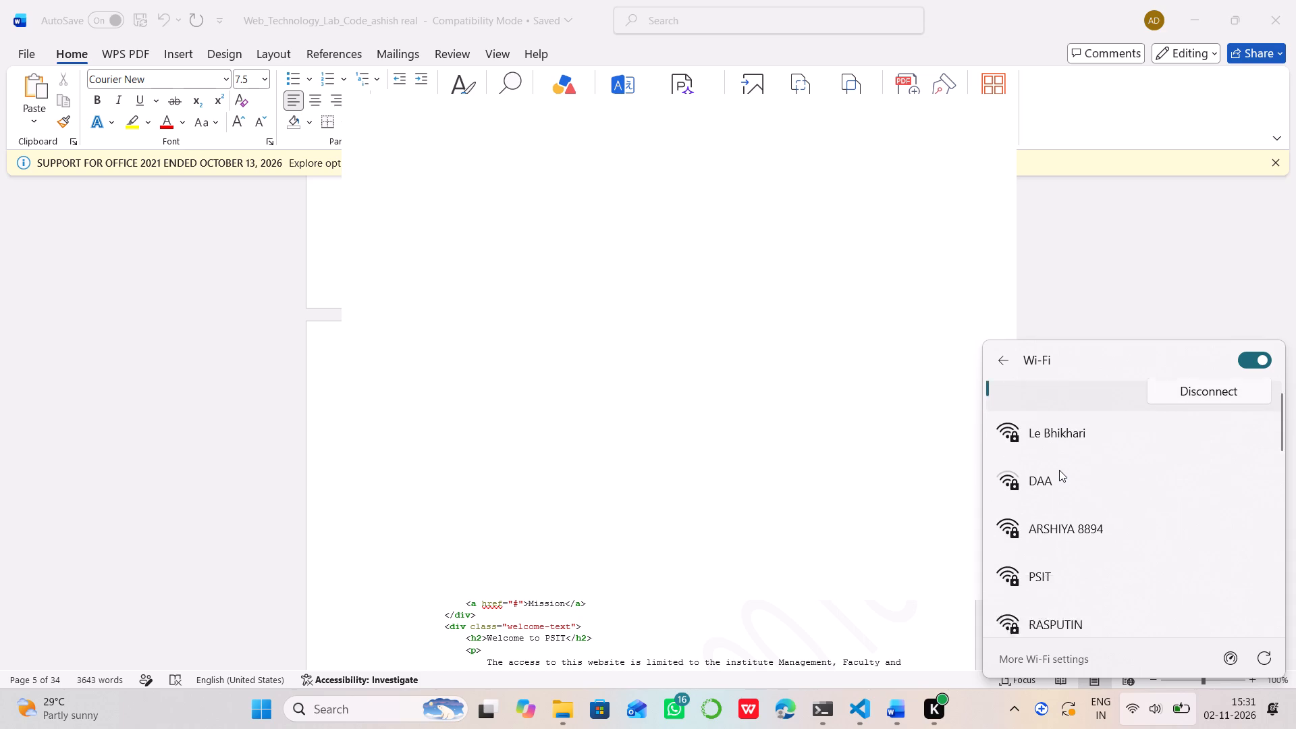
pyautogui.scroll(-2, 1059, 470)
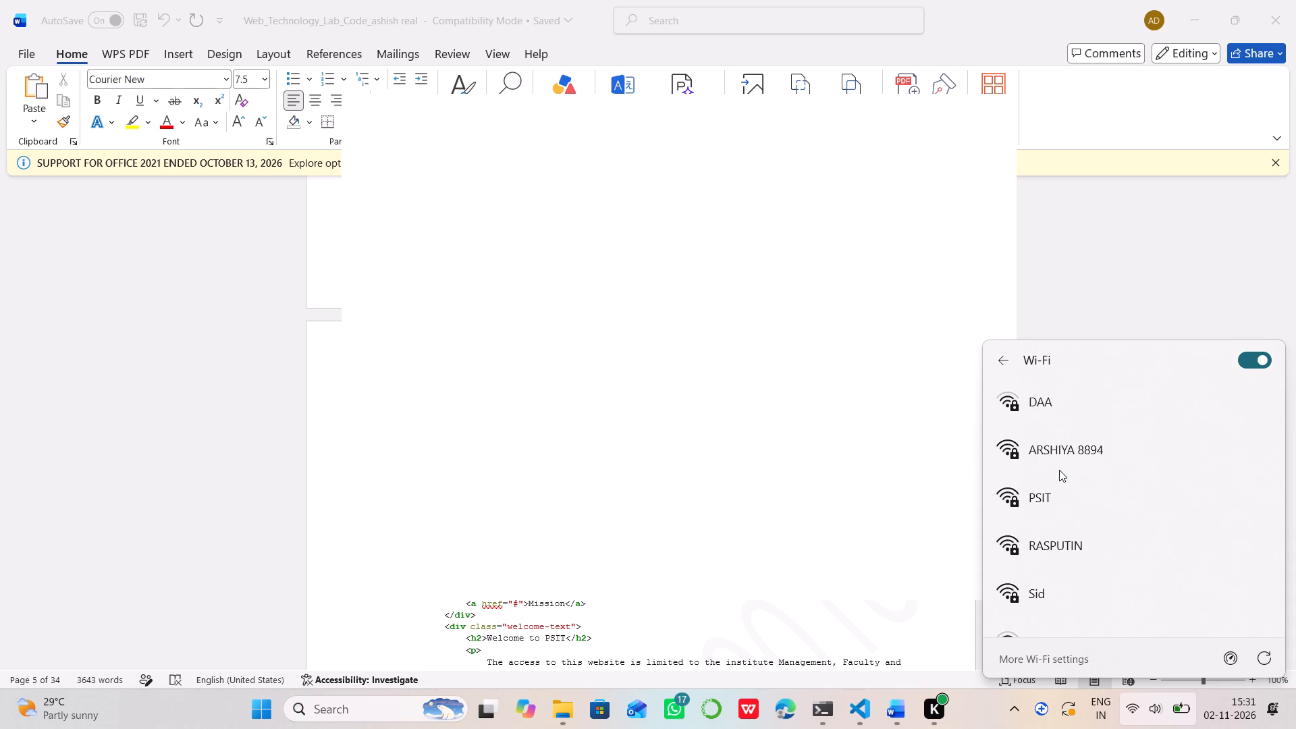
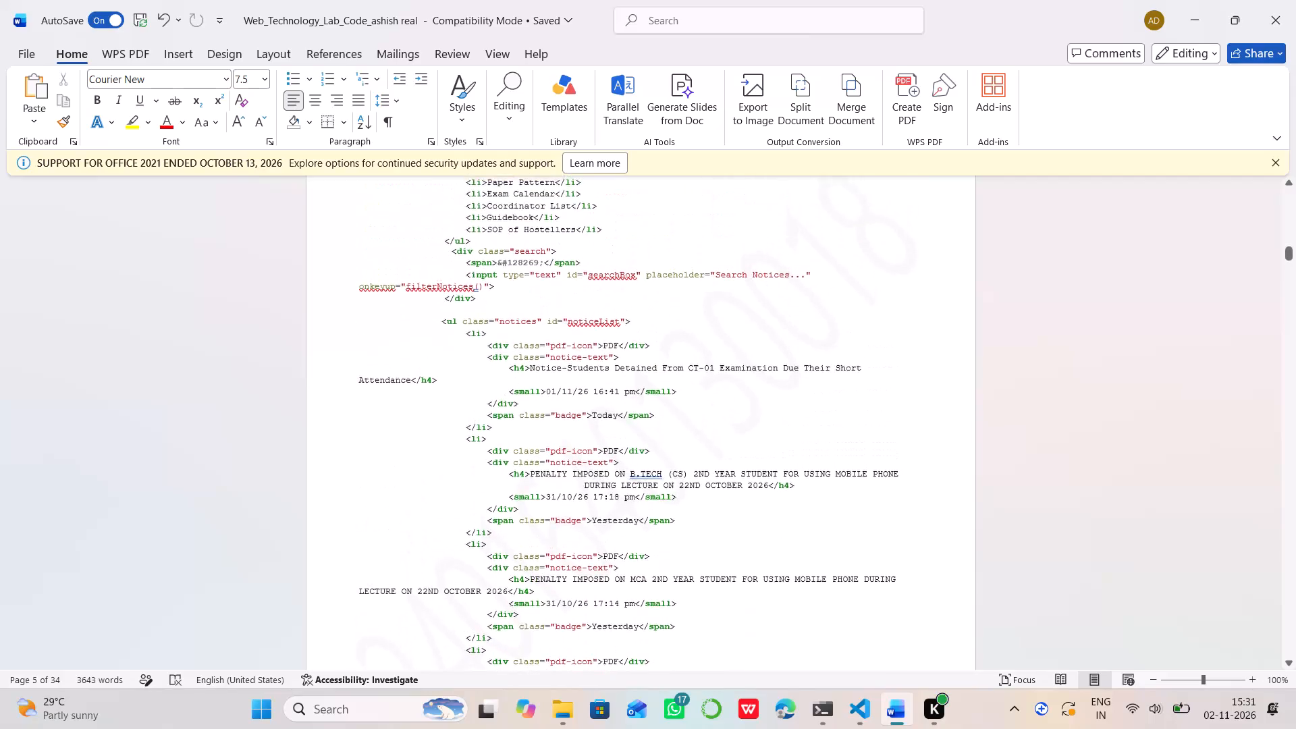
# Examine the notice board markup and CSS on pages 4 and 5 of Experiment 1's code for indentation and line wrapping.
pyautogui.scroll(3, 702, 385)
pyautogui.scroll(-2, 702, 385)
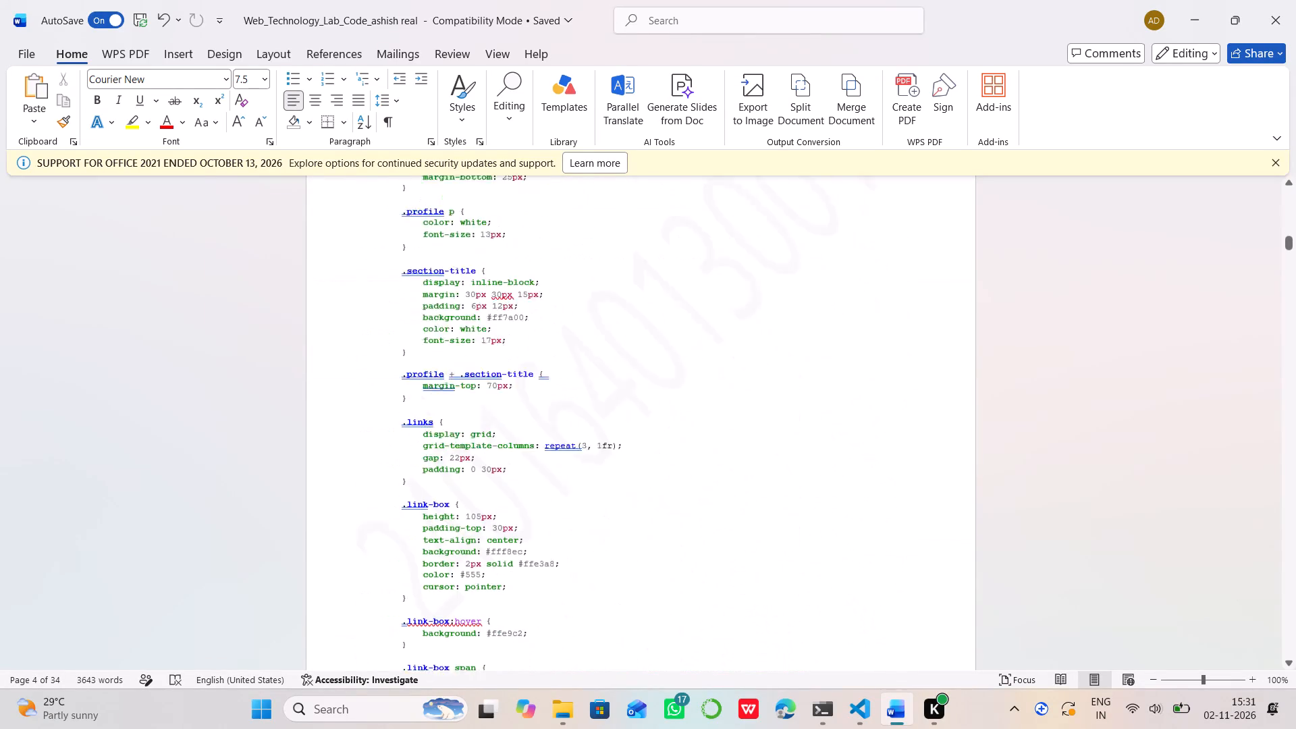
pyautogui.scroll(-12, 702, 385)
pyautogui.scroll(3, 702, 385)
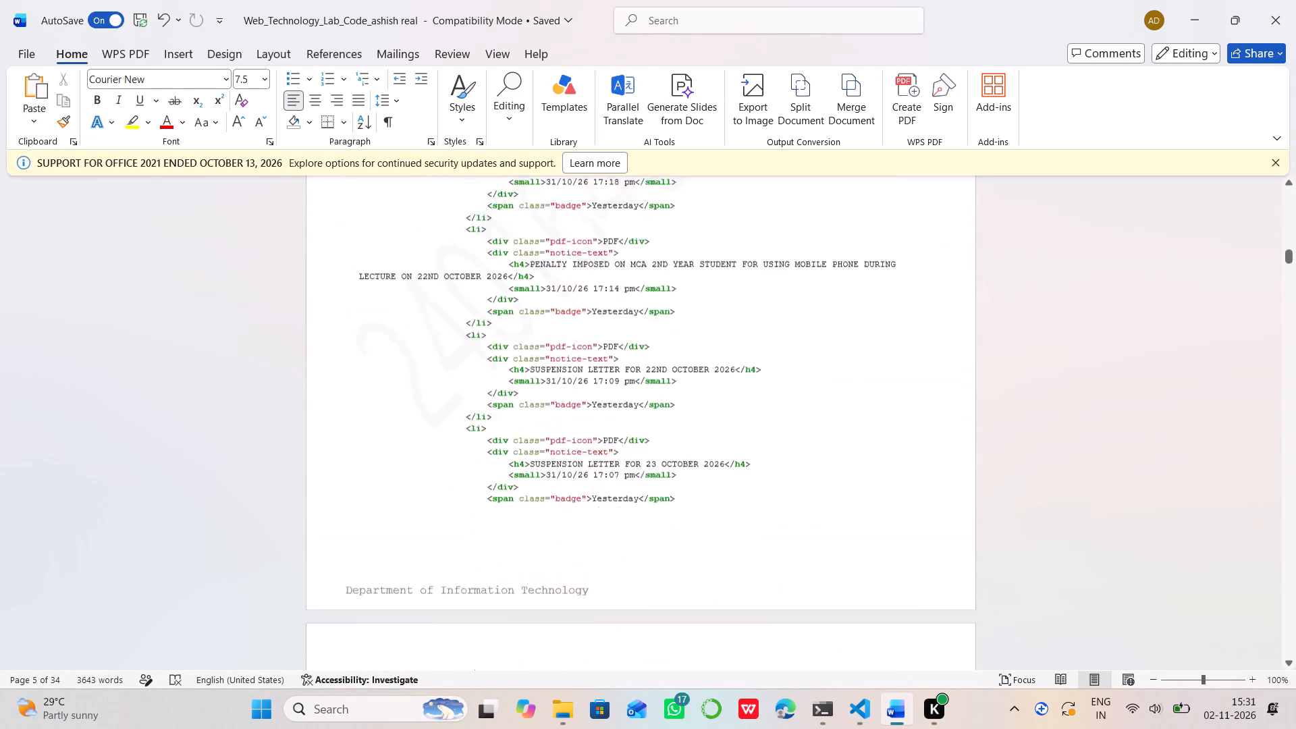
pyautogui.scroll(1, 702, 385)
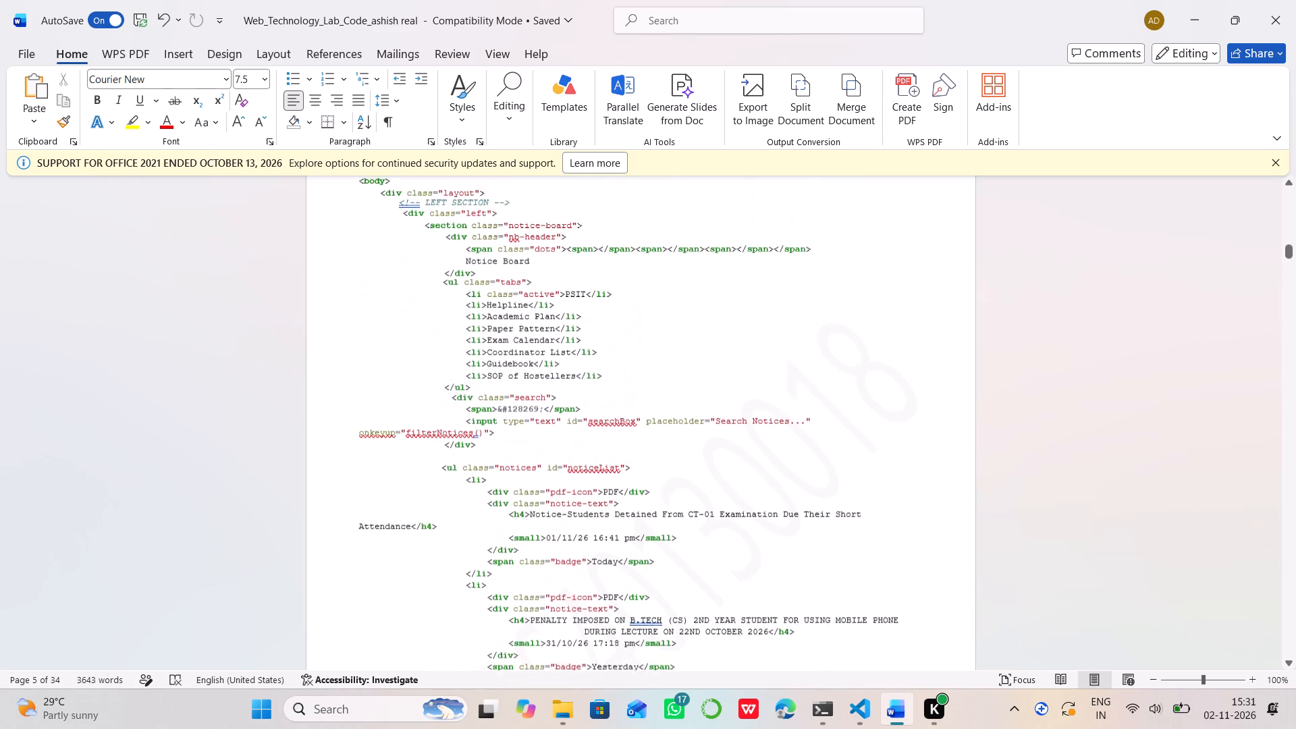
pyautogui.scroll(2, 702, 385)
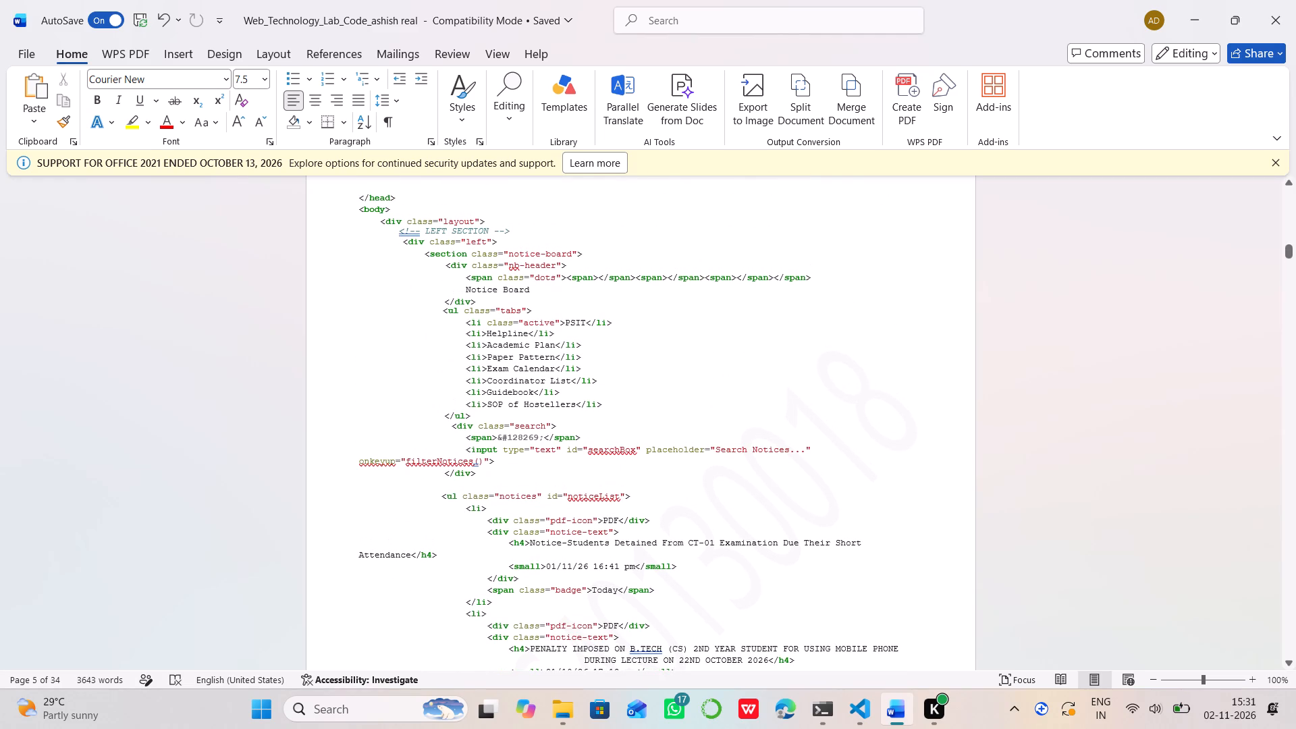
# Examine Experiment 1's index.html body code, from the notice board to the closing script, for indentation and blank lines.
pyautogui.scroll(-6, 702, 385)
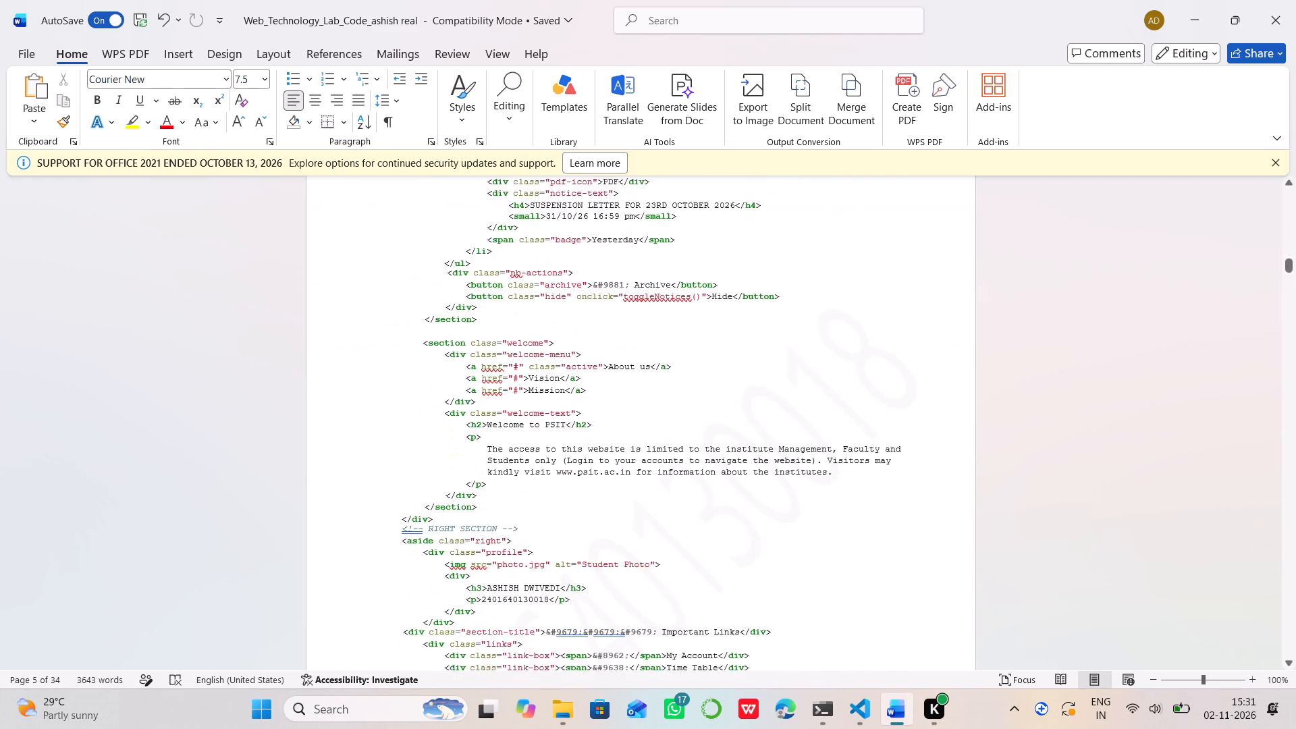
pyautogui.scroll(-2, 702, 385)
pyautogui.scroll(4, 702, 385)
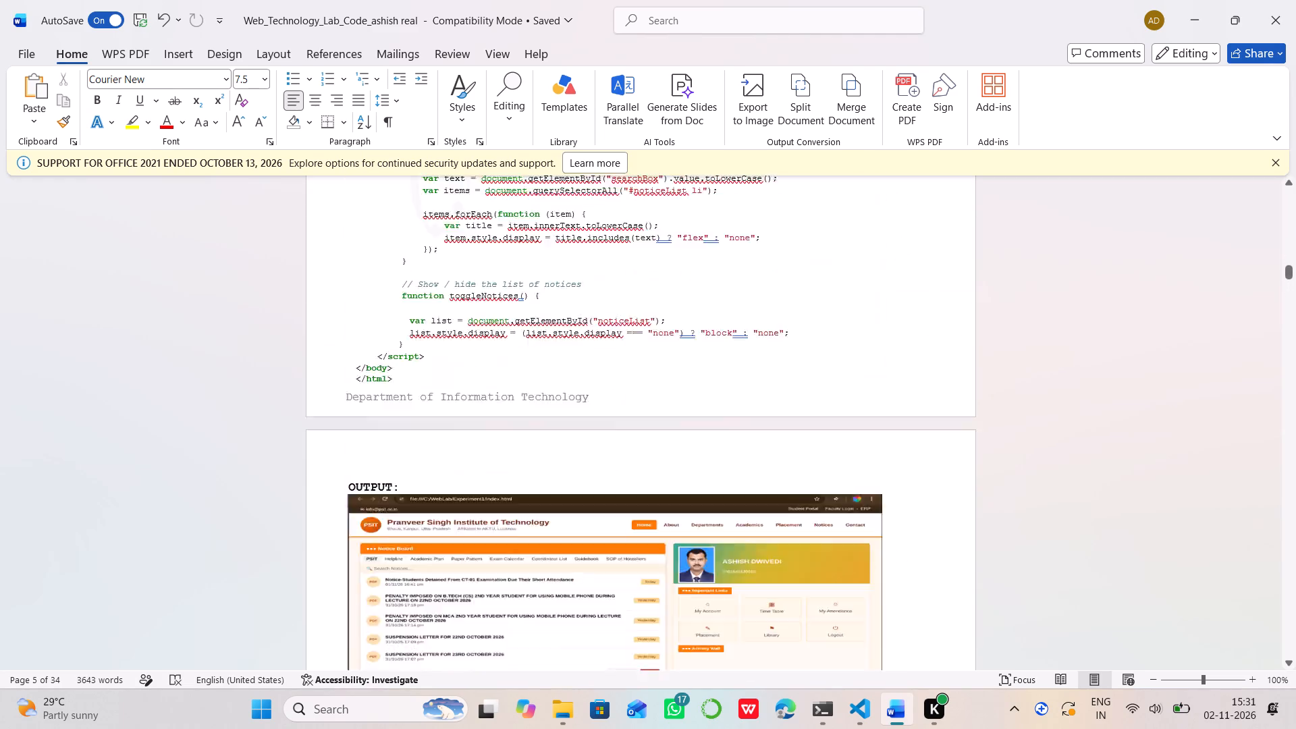
pyautogui.scroll(2, 702, 385)
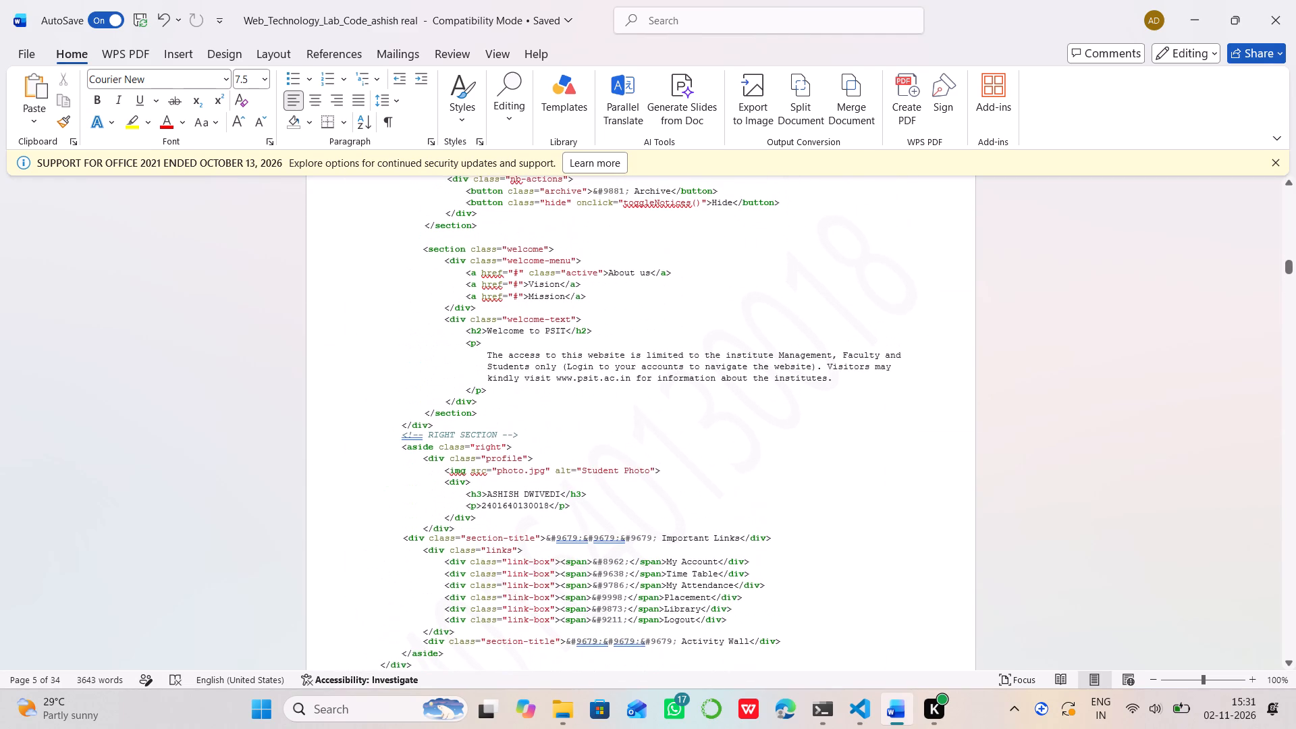
pyautogui.scroll(1, 702, 385)
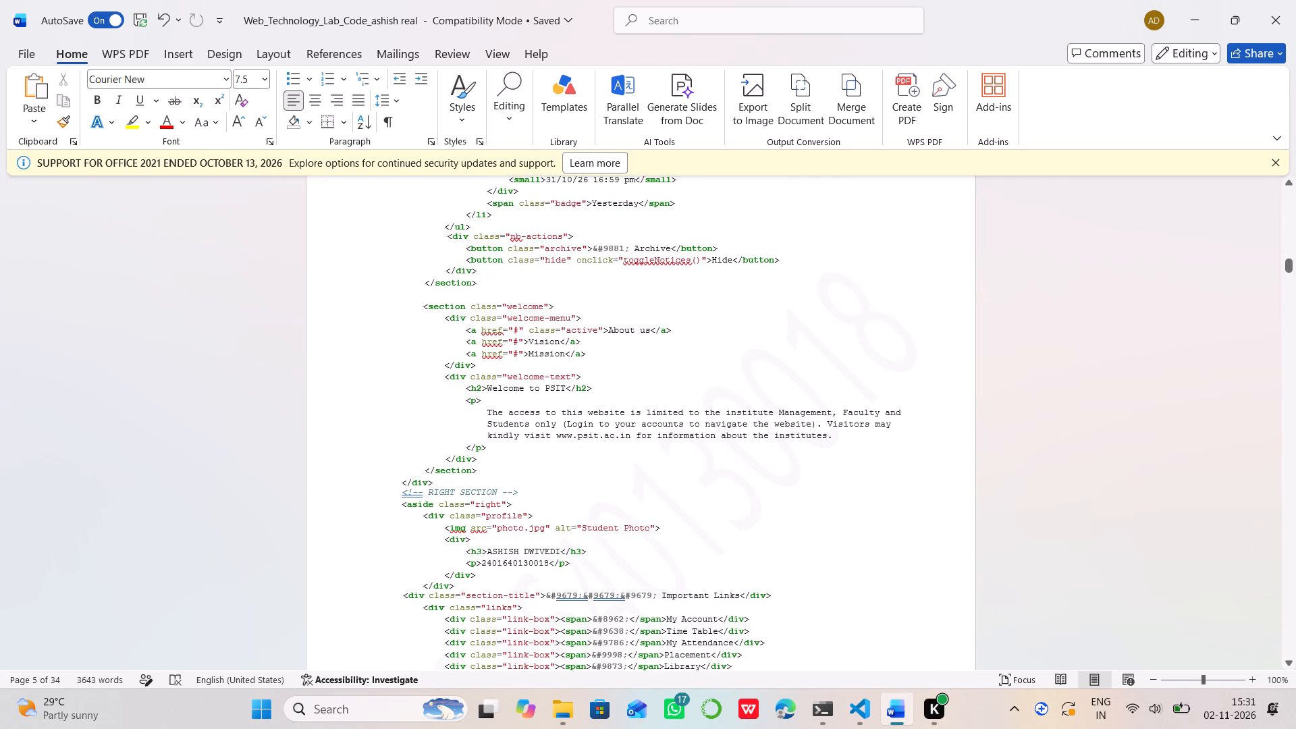
pyautogui.scroll(1, 702, 385)
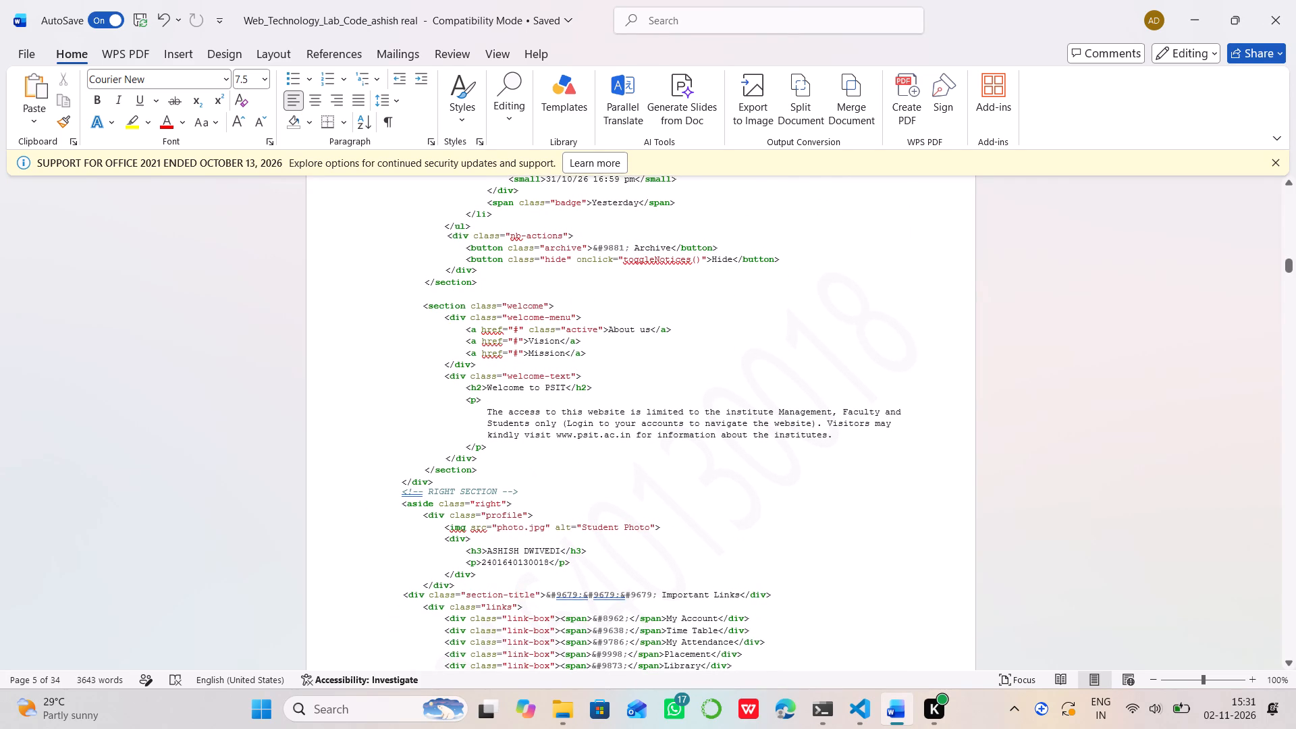
pyautogui.scroll(1, 702, 385)
pyautogui.click(631, 388)
pyautogui.click(591, 378)
pyautogui.click(522, 367)
# Look through Experiment 1's output and Experiment 2's form code and output, checking code layout and page breaks.
pyautogui.scroll(-1, 634, 392)
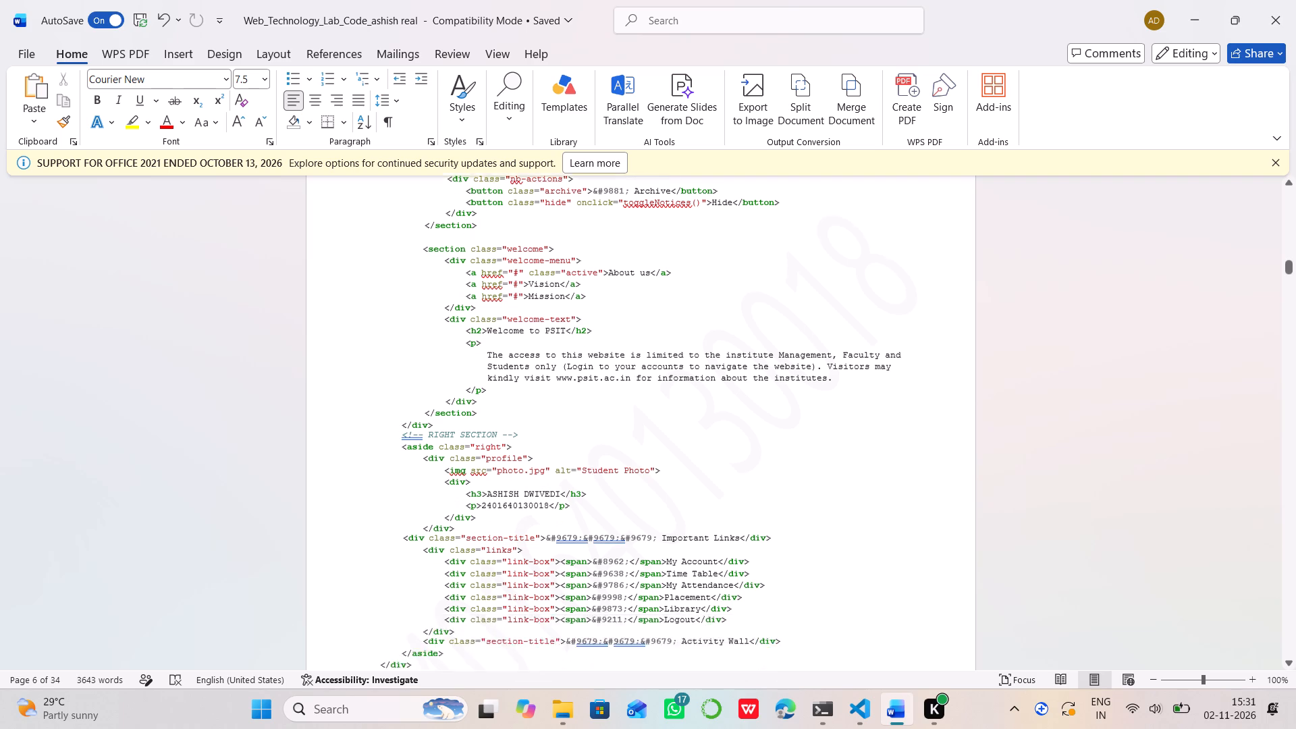
pyautogui.scroll(-5, 634, 392)
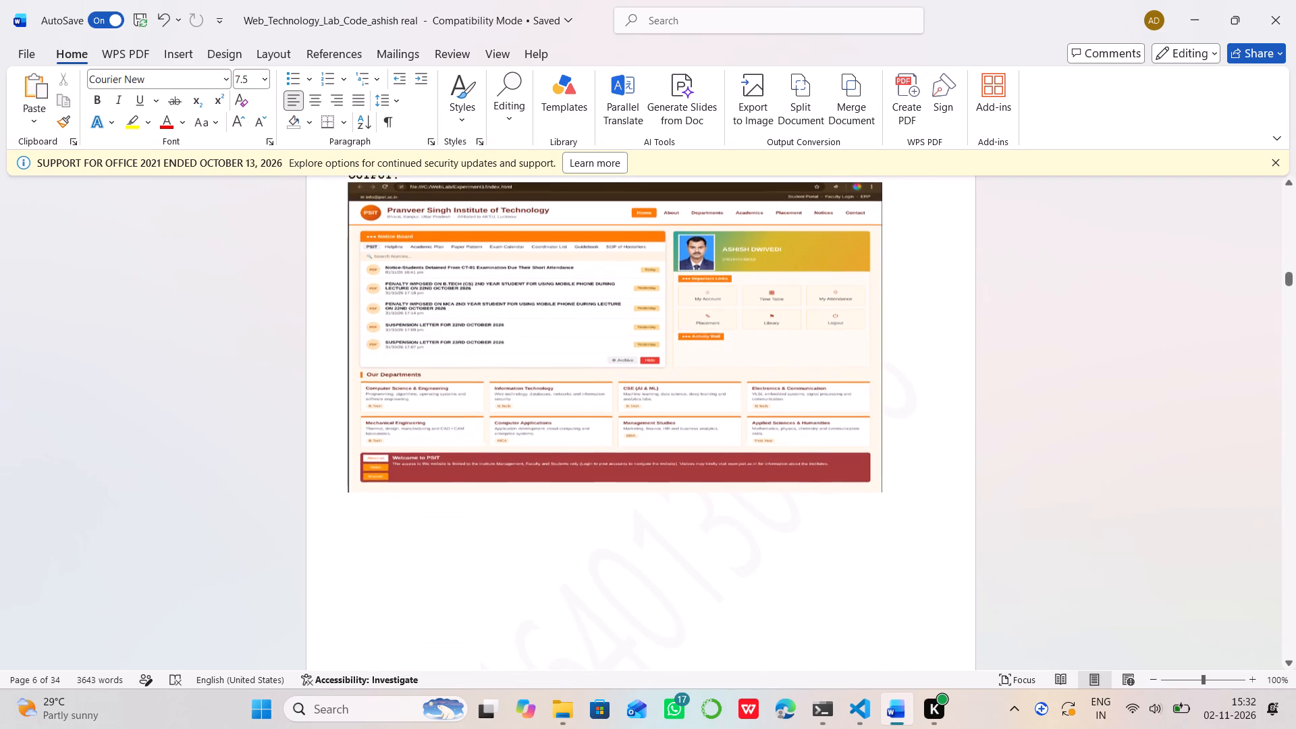
pyautogui.scroll(-5, 634, 392)
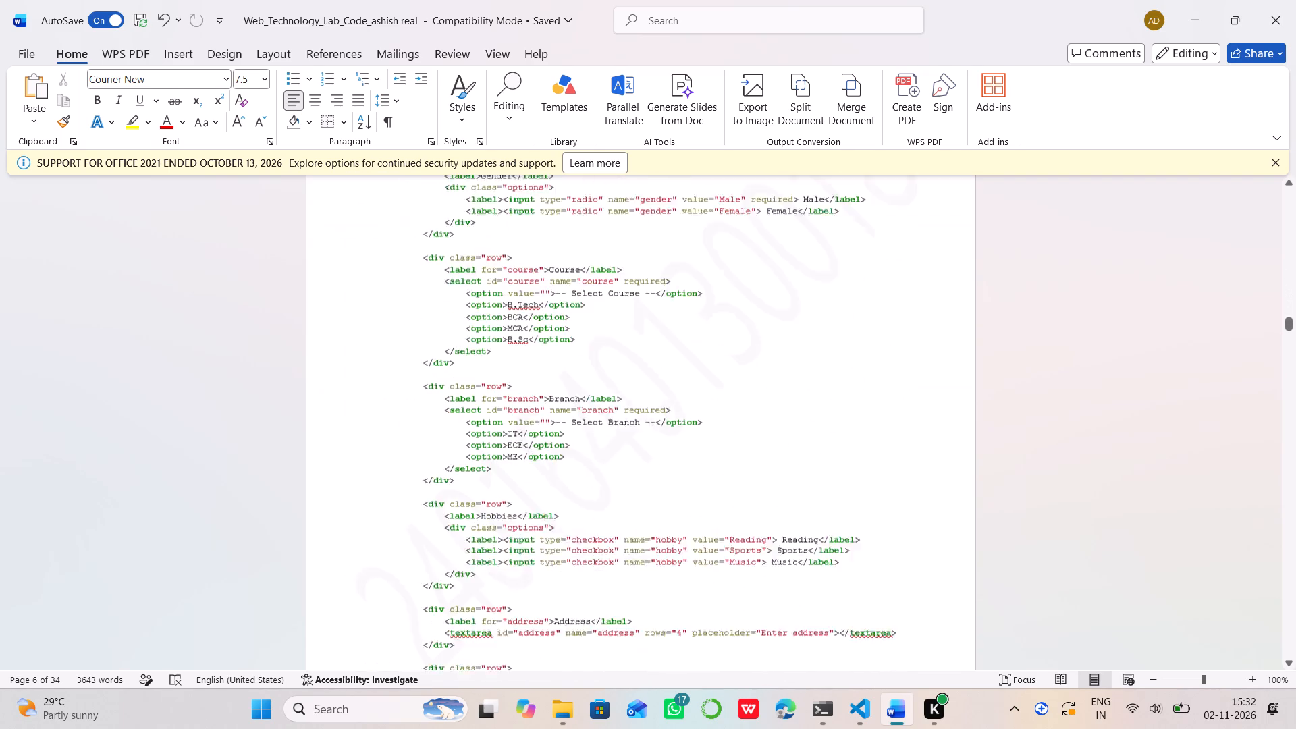
pyautogui.scroll(-2, 634, 392)
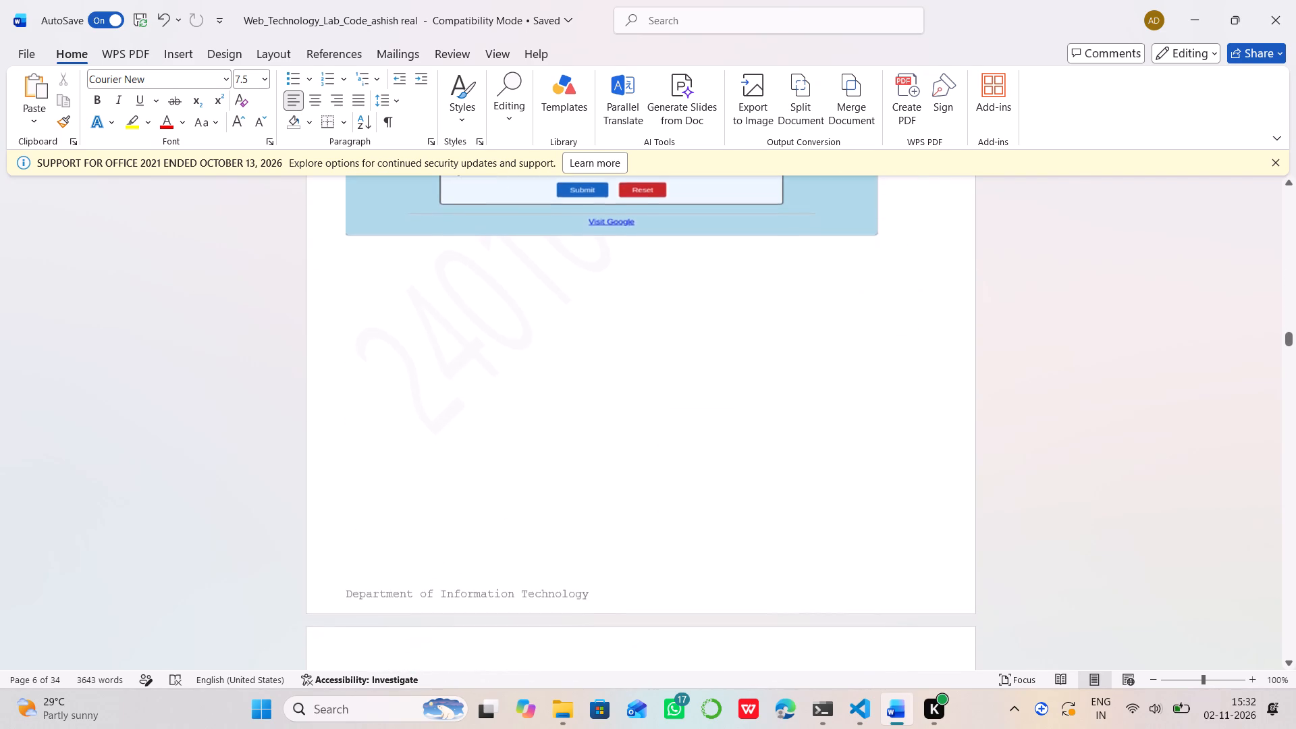
pyautogui.scroll(-1, 634, 392)
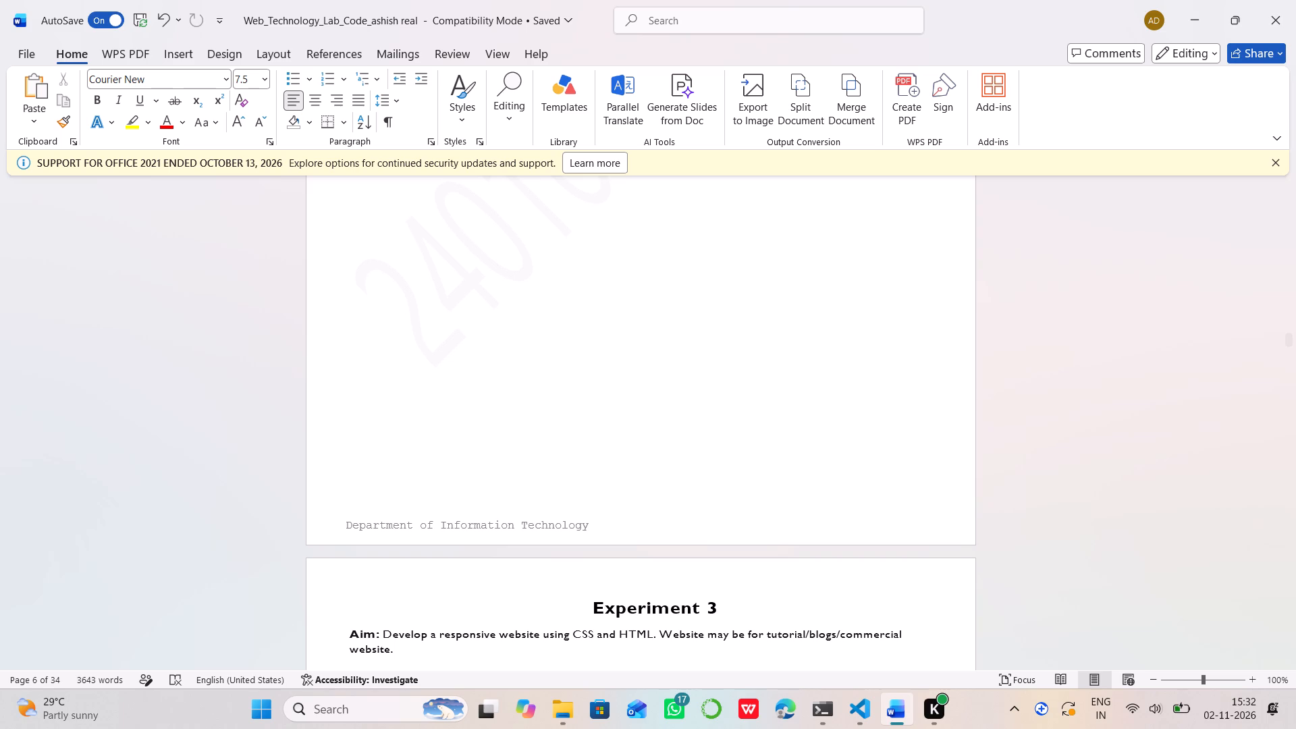
pyautogui.scroll(8, 634, 392)
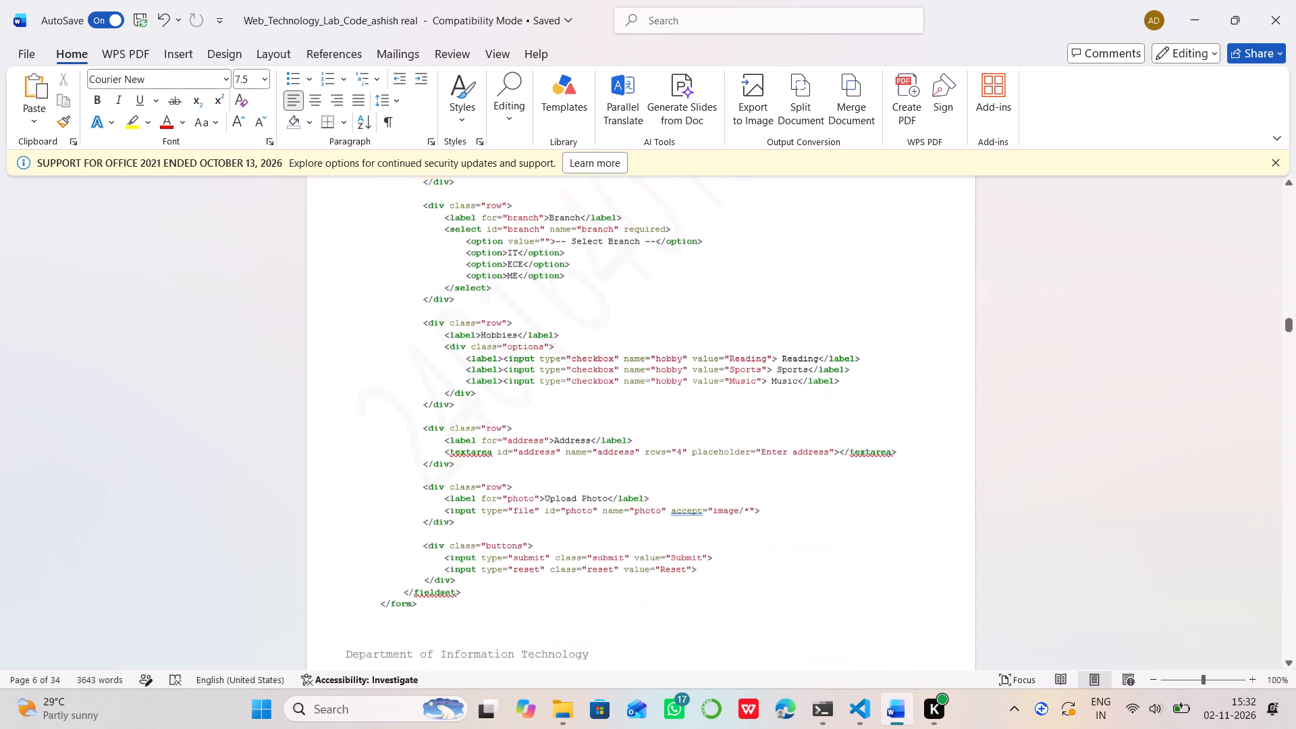
pyautogui.scroll(2, 634, 392)
# In Experiment 3's index.html code, try to delete the blank space between the <!DOCTYPE html> and <html> lines.
pyautogui.scroll(-6, 634, 392)
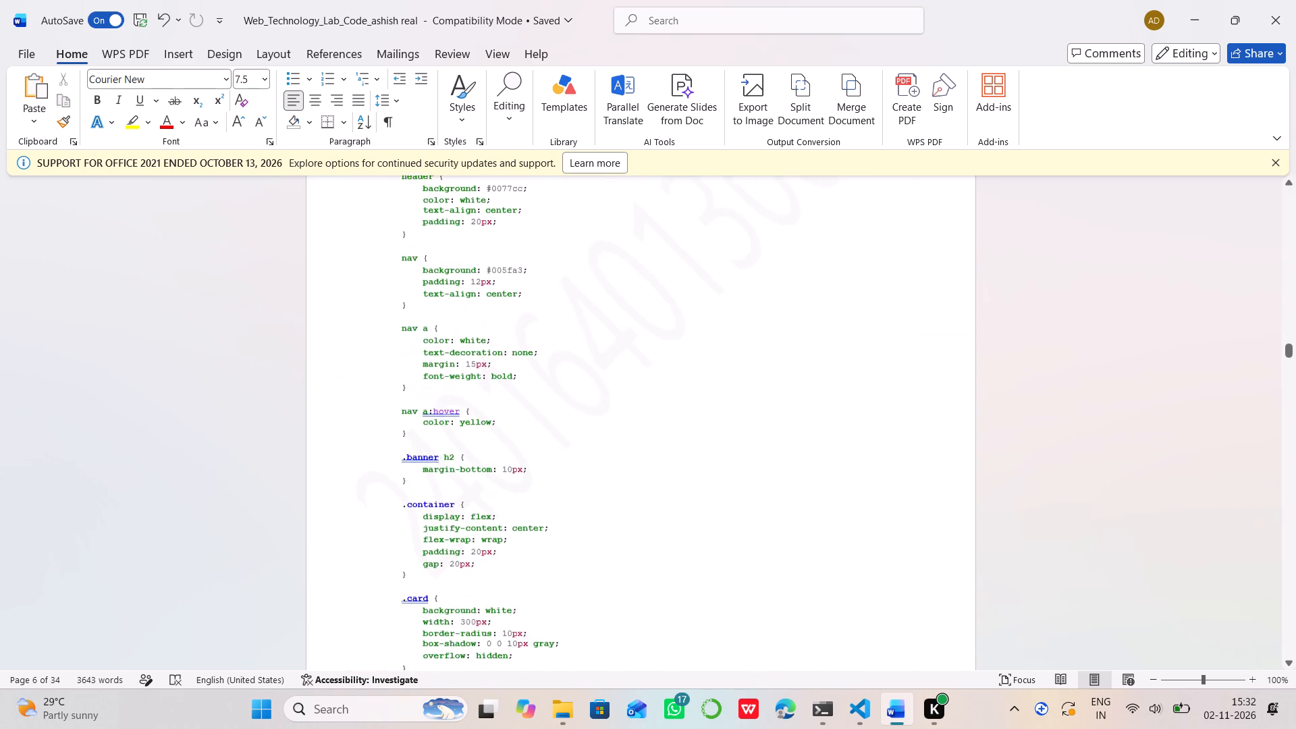
pyautogui.click(559, 389)
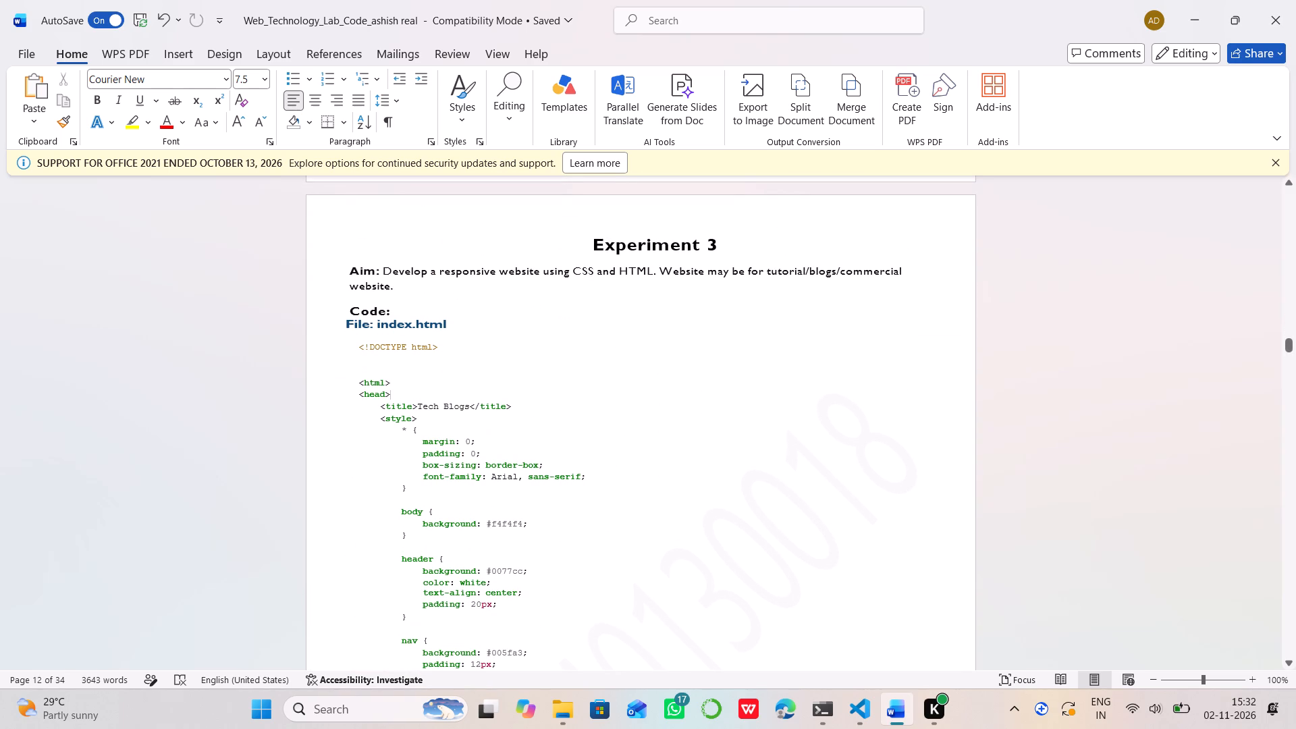
pyautogui.click(356, 360)
pyautogui.press('BackSpace')
pyautogui.press('BackSpace')
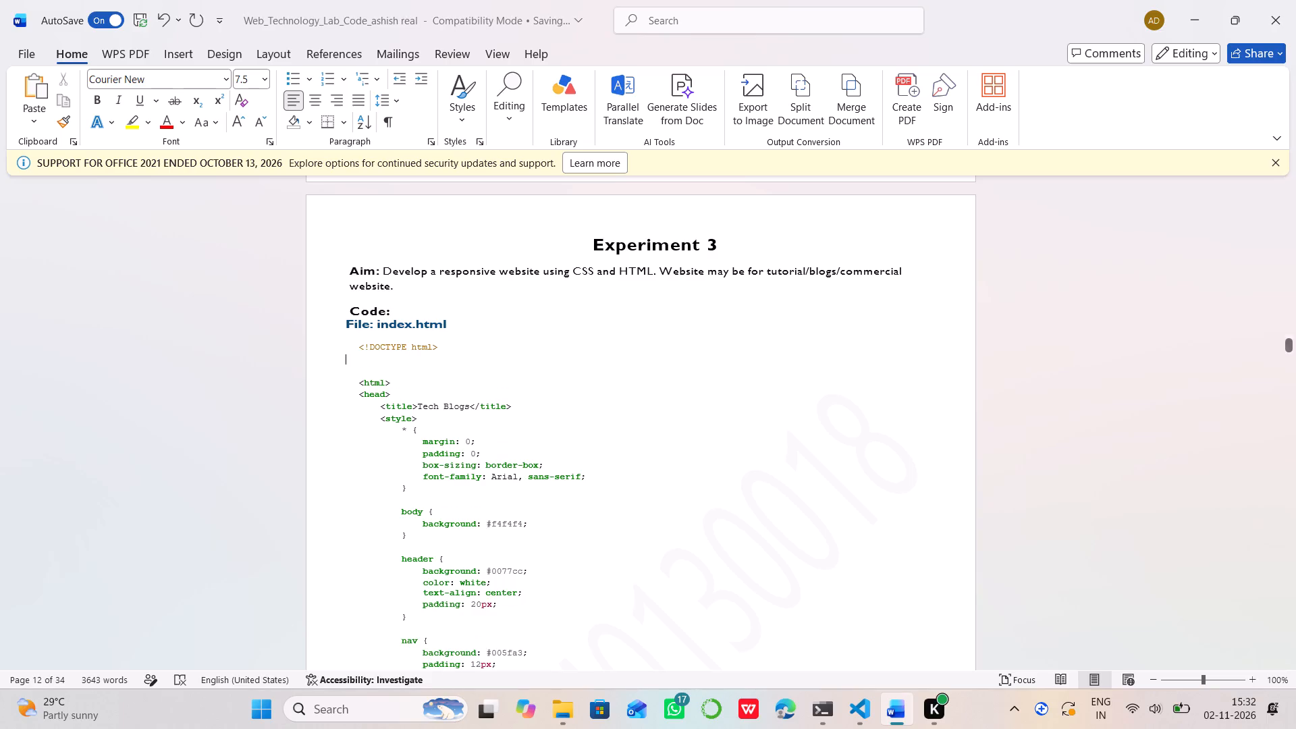
# Look through the document from Experiment 3 to Experiment 6, checking code spacing, output placement and page breaks.
pyautogui.scroll(-6, 503, 431)
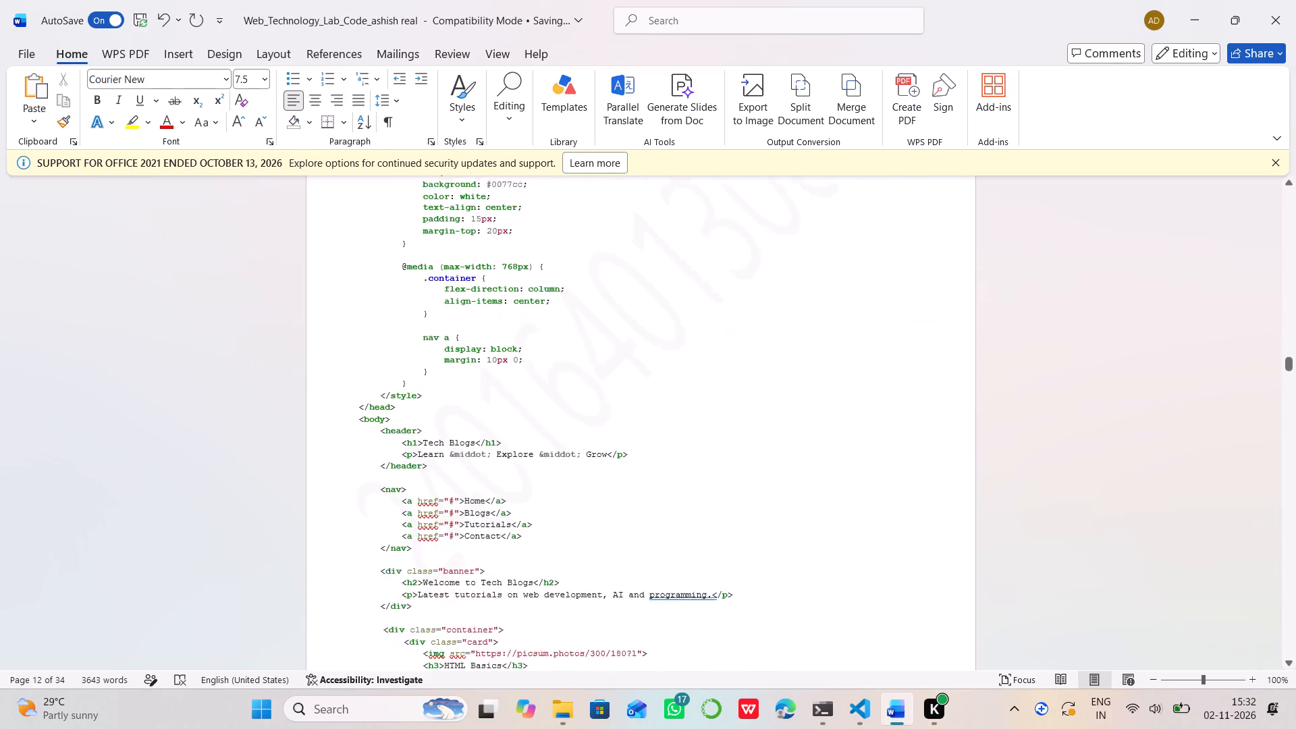
pyautogui.scroll(1, 503, 431)
pyautogui.scroll(-1, 503, 431)
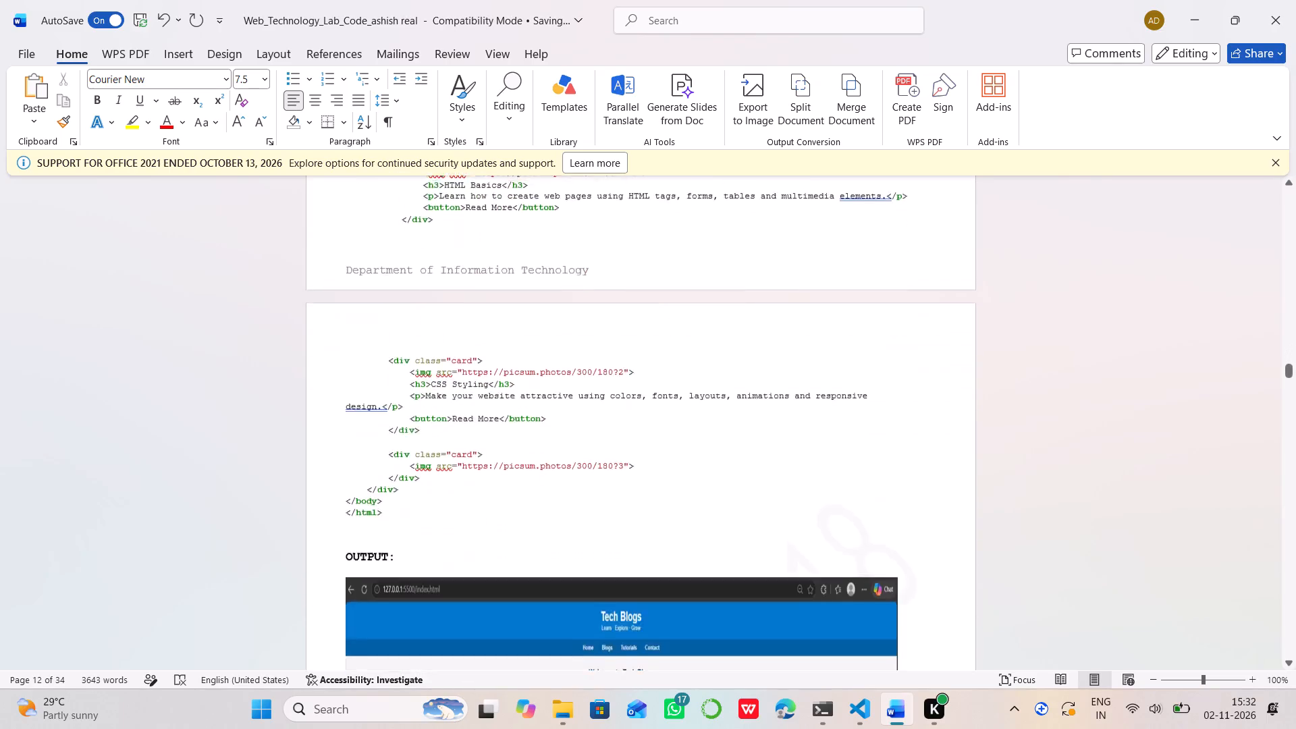
pyautogui.scroll(-1, 503, 431)
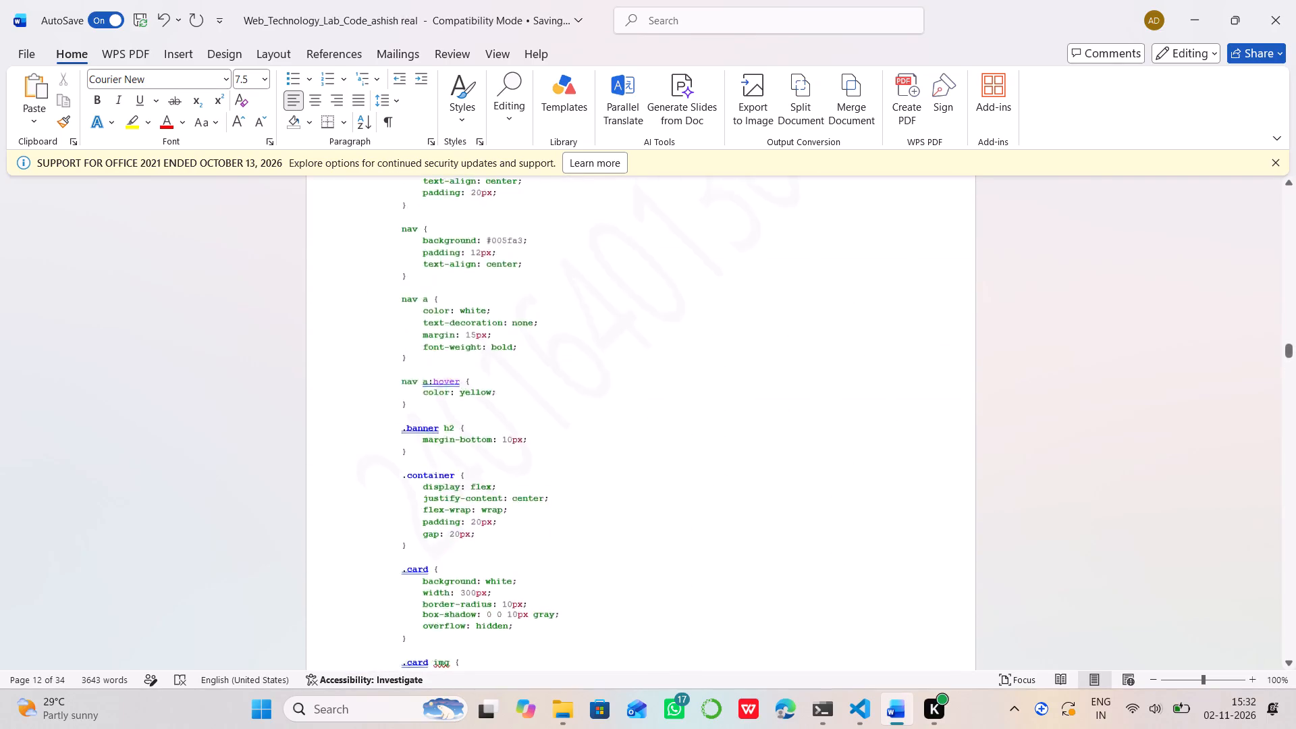
pyautogui.scroll(-3, 503, 431)
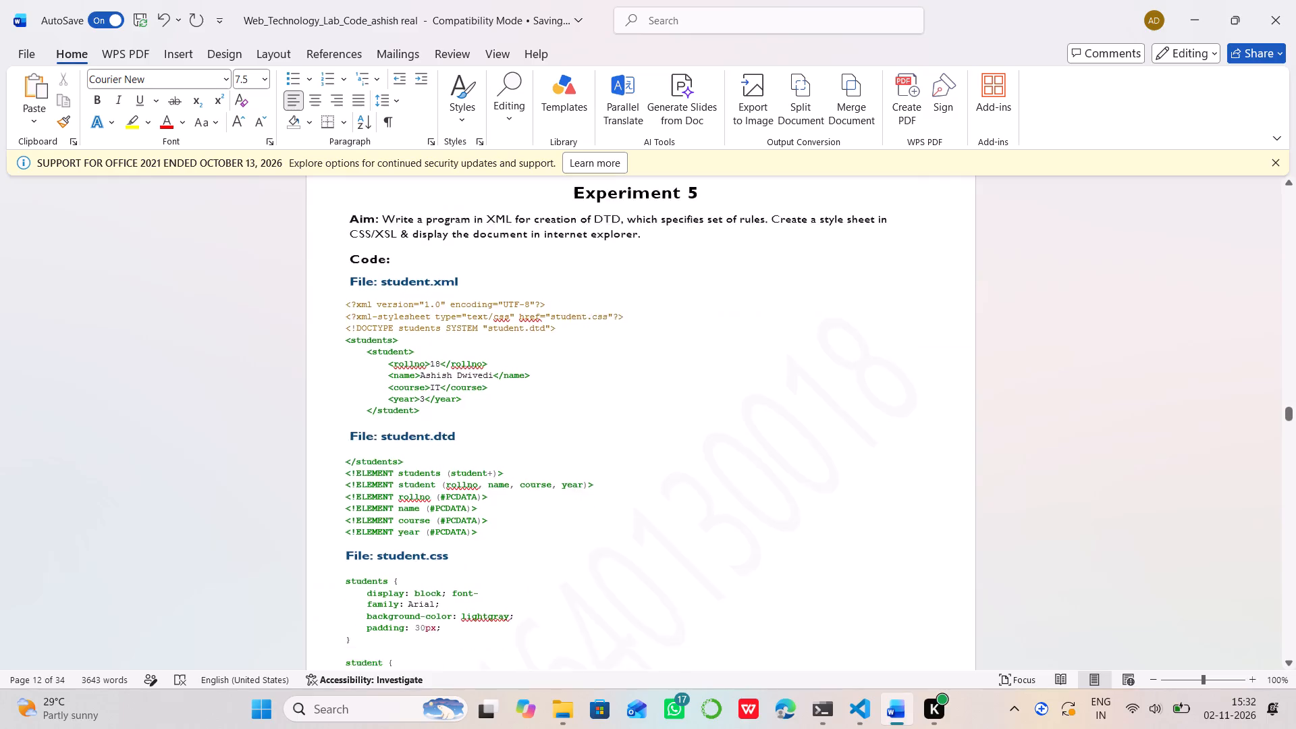
pyautogui.scroll(-2, 503, 431)
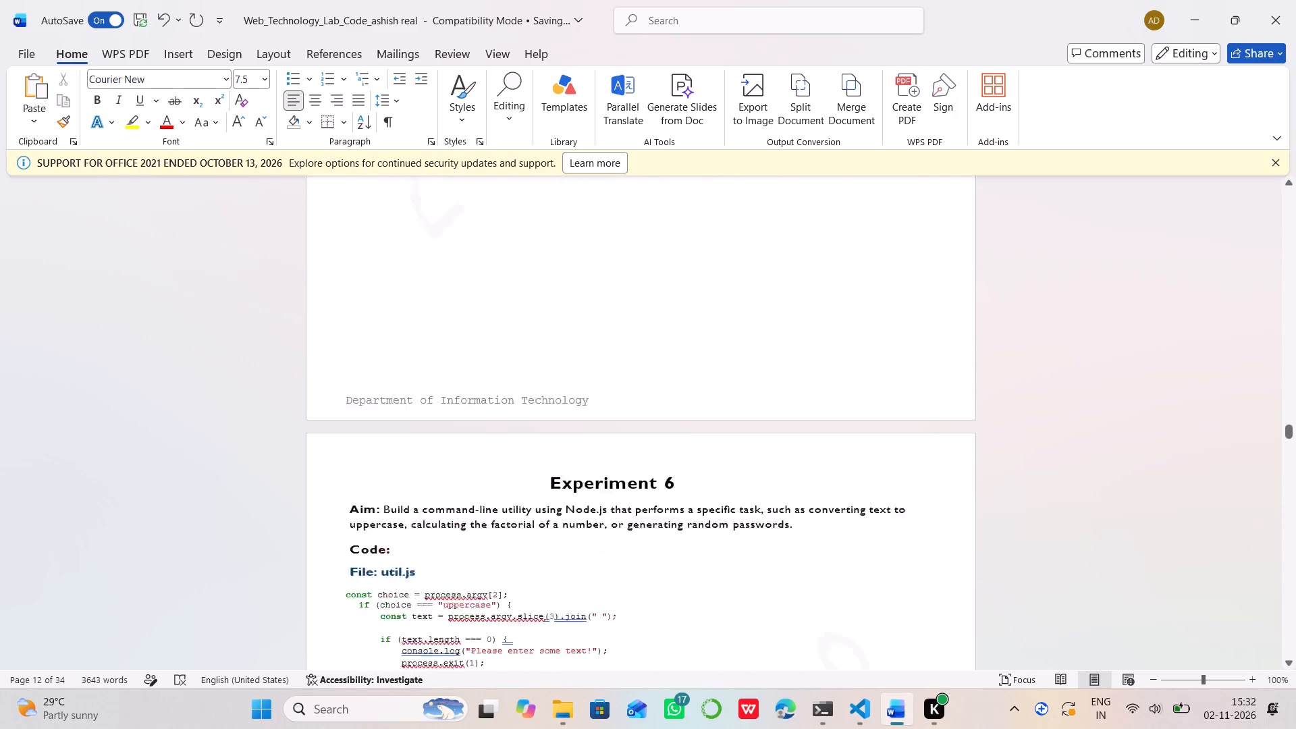
pyautogui.scroll(3, 503, 431)
pyautogui.scroll(-1, 503, 431)
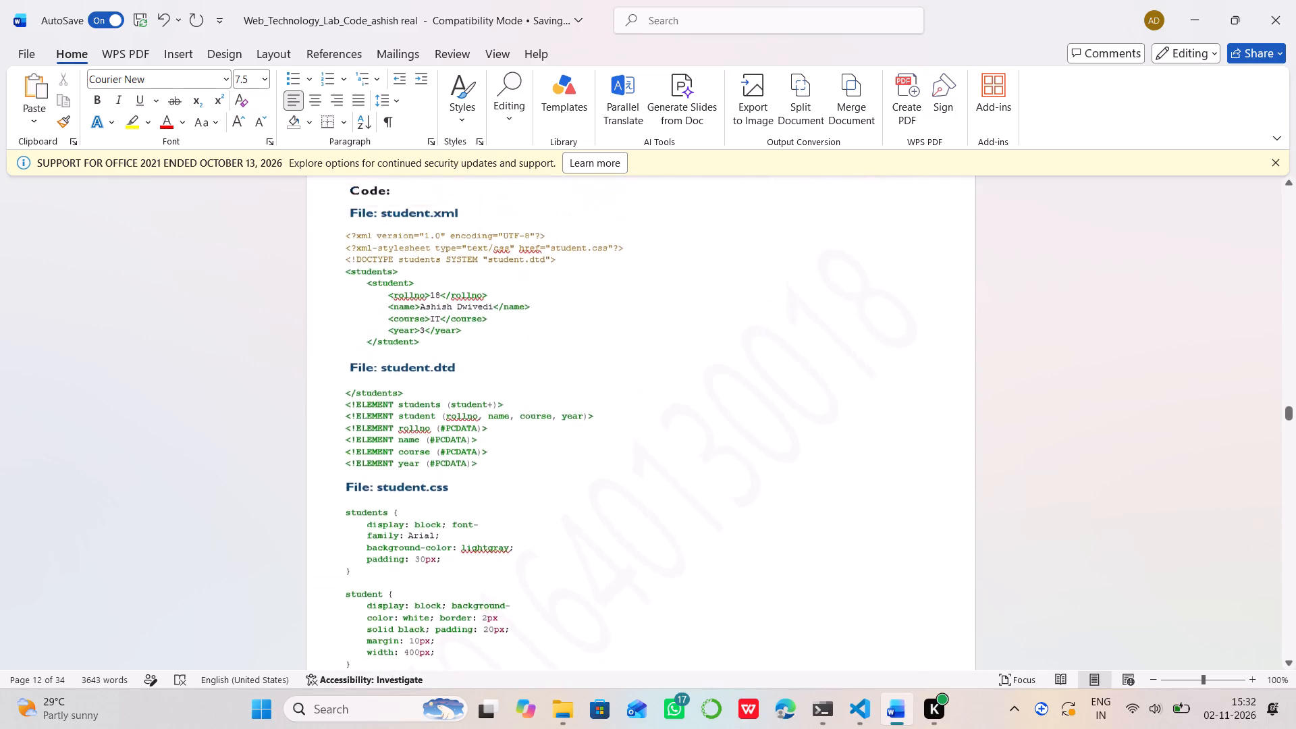
pyautogui.scroll(-2, 503, 431)
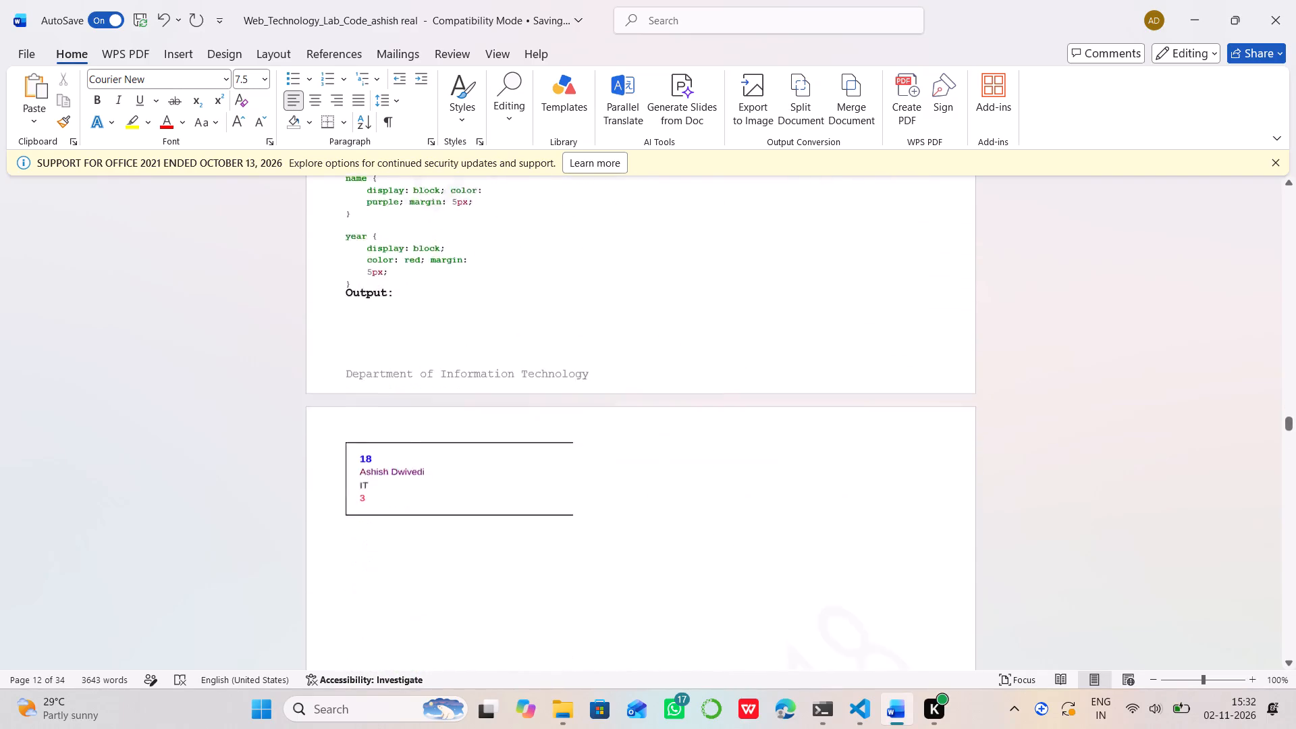
pyautogui.scroll(-1, 503, 431)
# In Experiment 5's student.css code, delete the blank lines separating the students, student, rollno and name rules.
pyautogui.scroll(2, 503, 431)
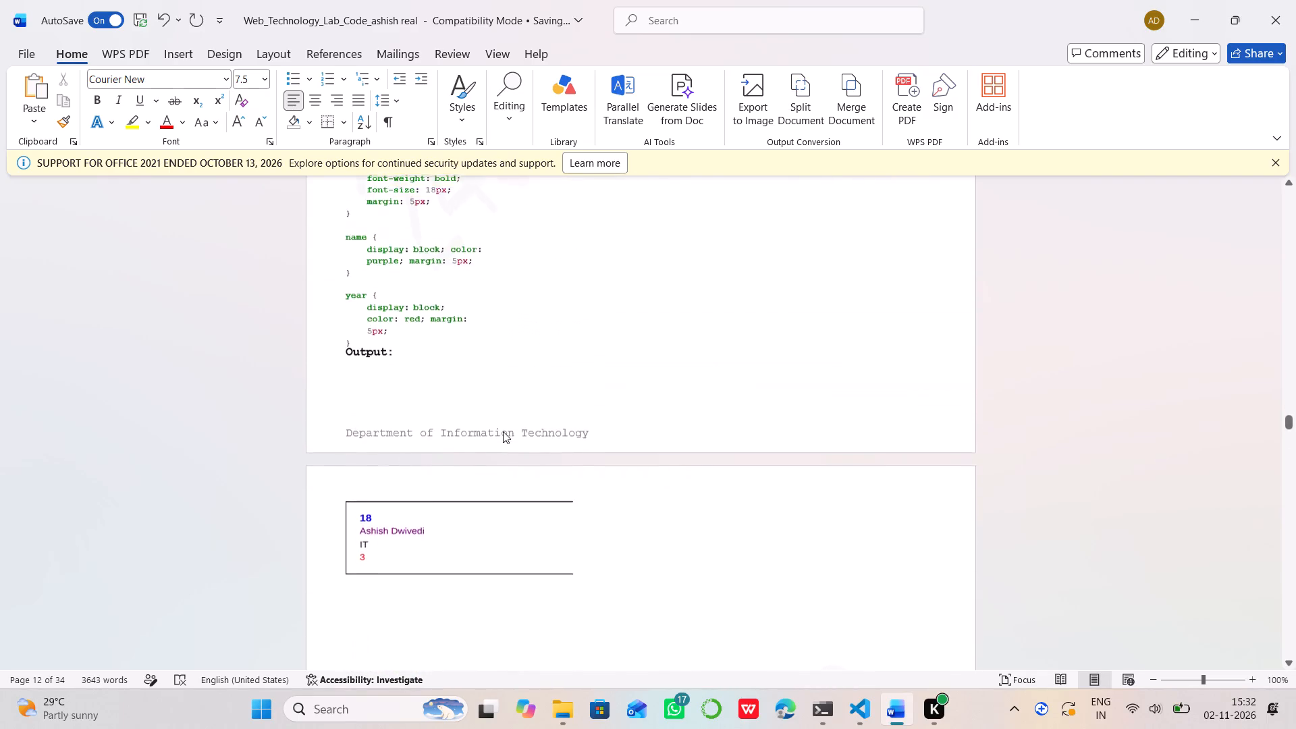
pyautogui.scroll(3, 503, 431)
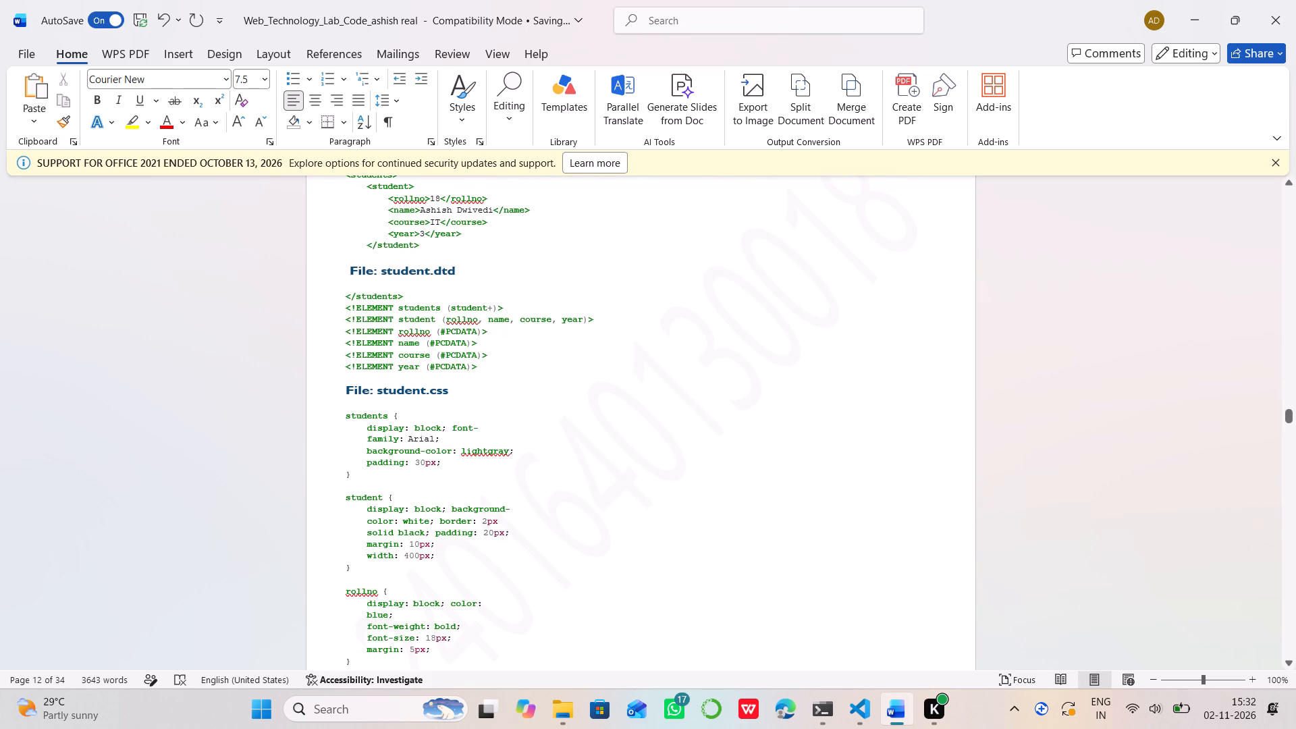
pyautogui.click(344, 482)
pyautogui.press('BackSpace')
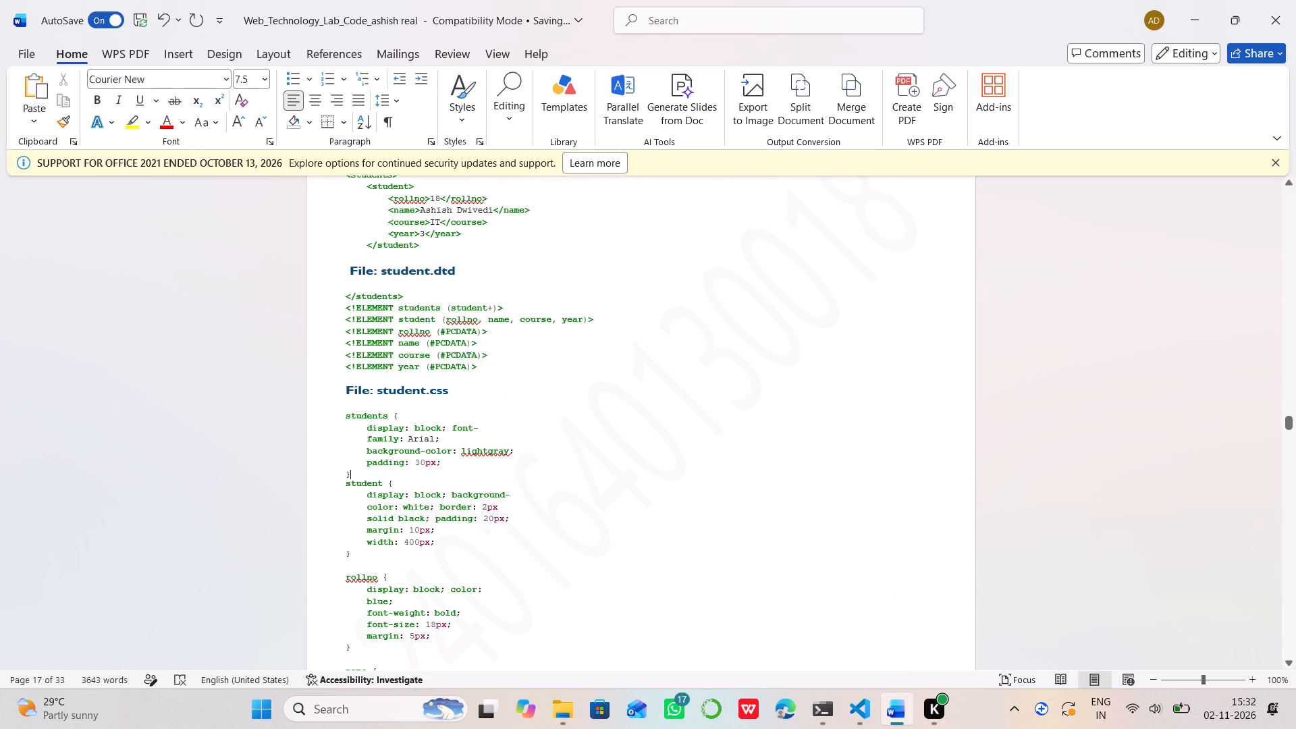
pyautogui.click(348, 569)
pyautogui.press('BackSpace')
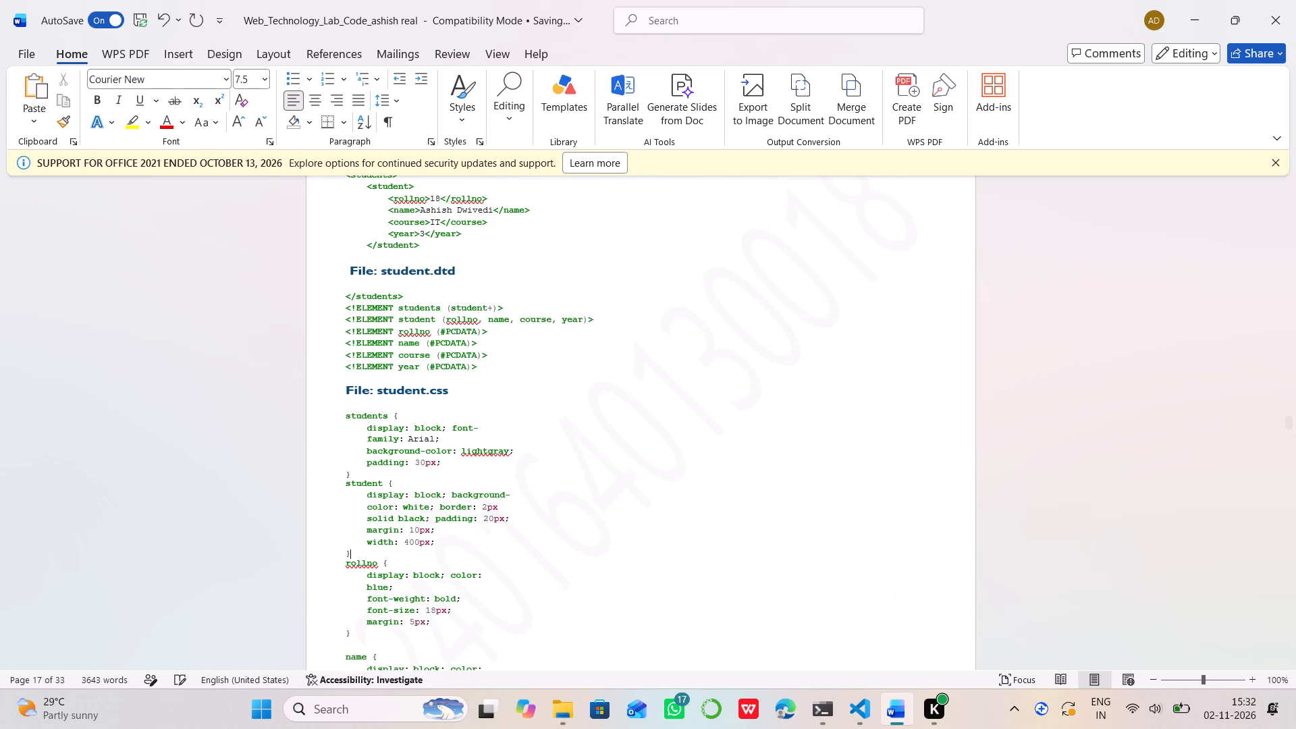
pyautogui.scroll(-3, 482, 503)
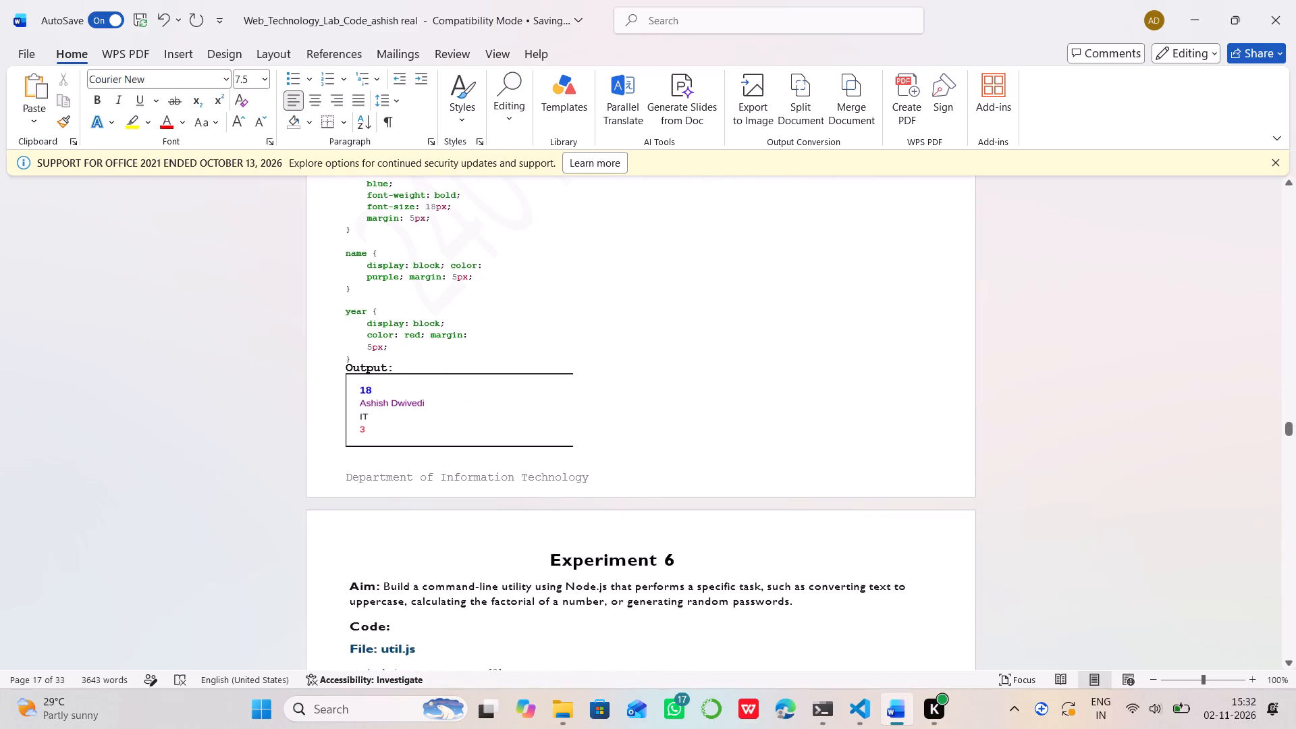
pyautogui.scroll(1, 400, 398)
pyautogui.click(352, 281)
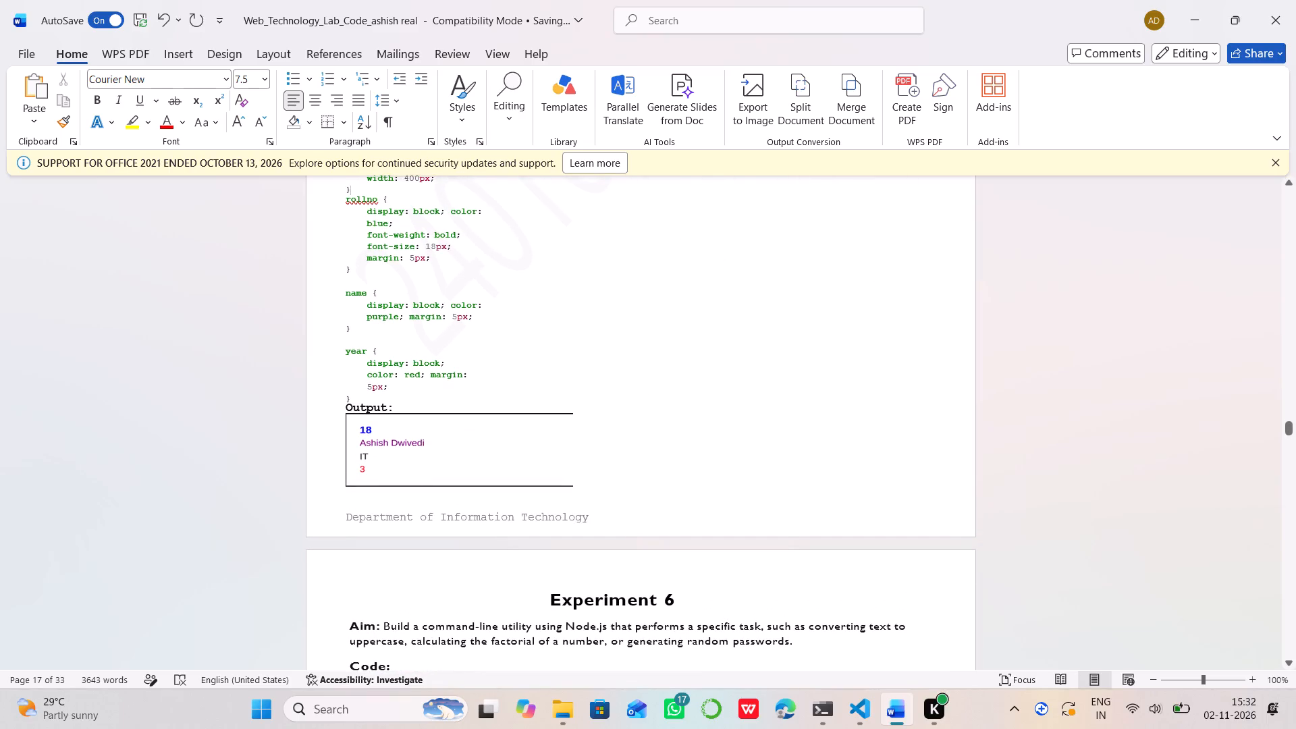
pyautogui.press('BackSpace')
# Examine Experiment 6's util.js code and output image and the start of Experiment 7 for layout and page breaks.
pyautogui.scroll(2, 450, 308)
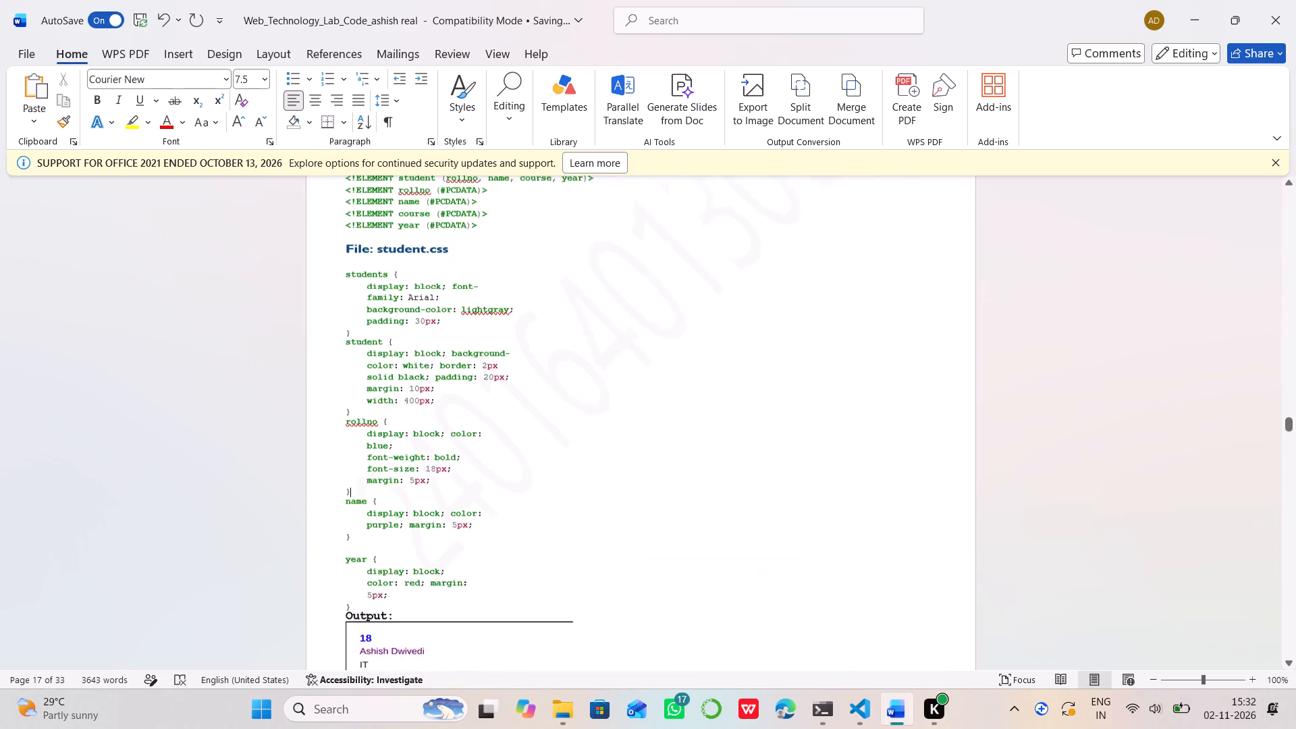
pyautogui.scroll(2, 450, 308)
pyautogui.scroll(-4, 450, 308)
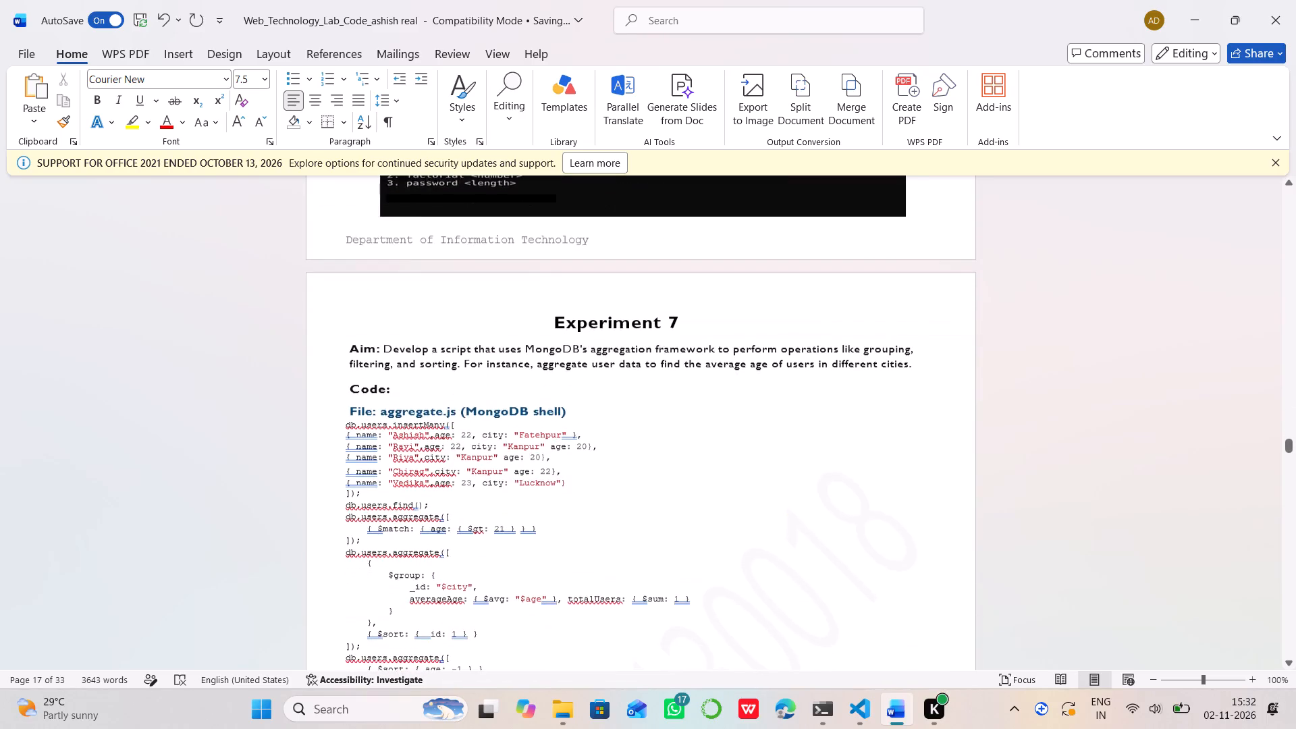
pyautogui.scroll(4, 450, 308)
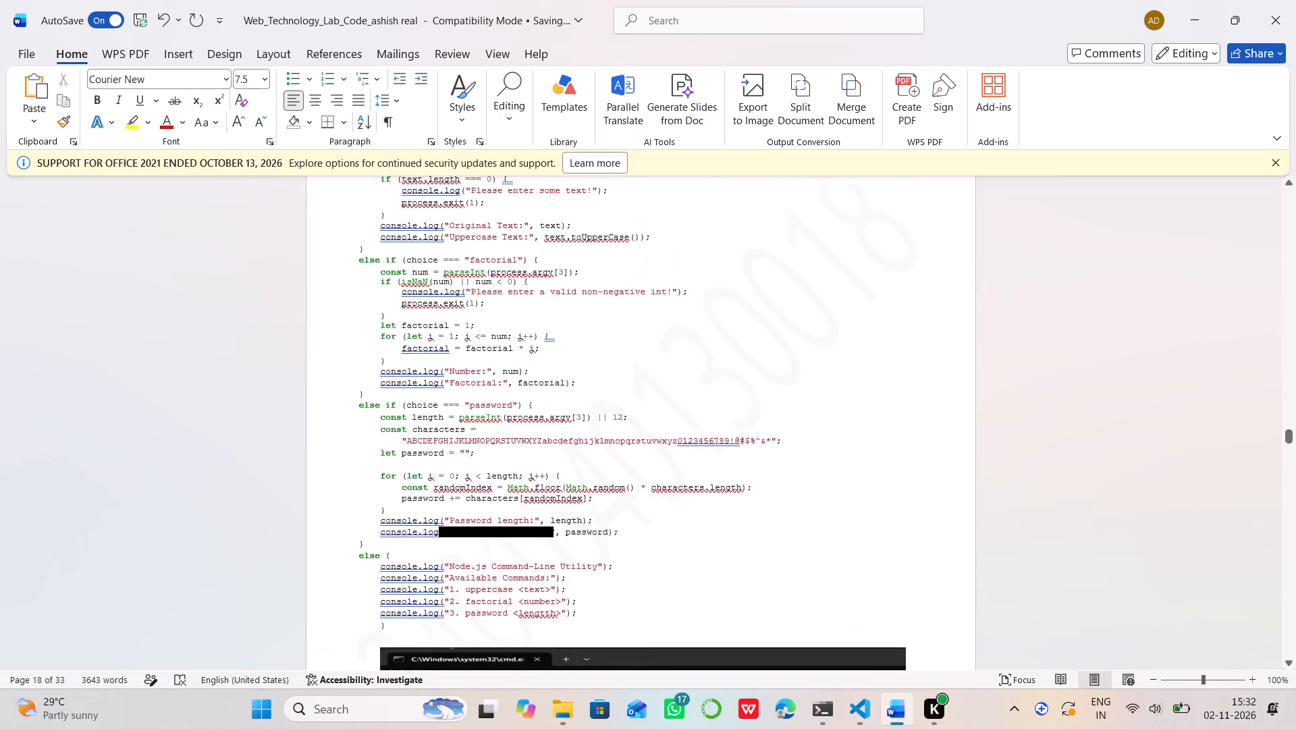
pyautogui.scroll(1, 450, 308)
pyautogui.scroll(-3, 450, 308)
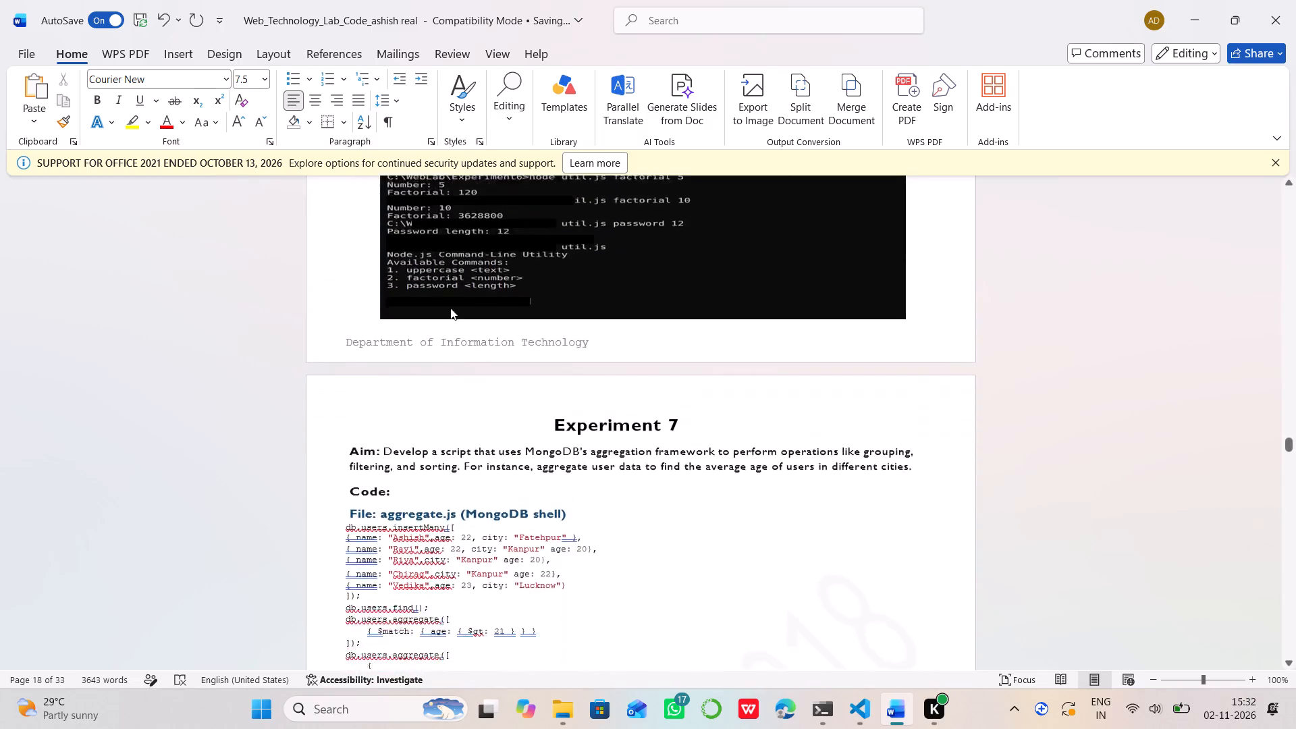
pyautogui.scroll(-2, 450, 308)
pyautogui.scroll(6, 450, 308)
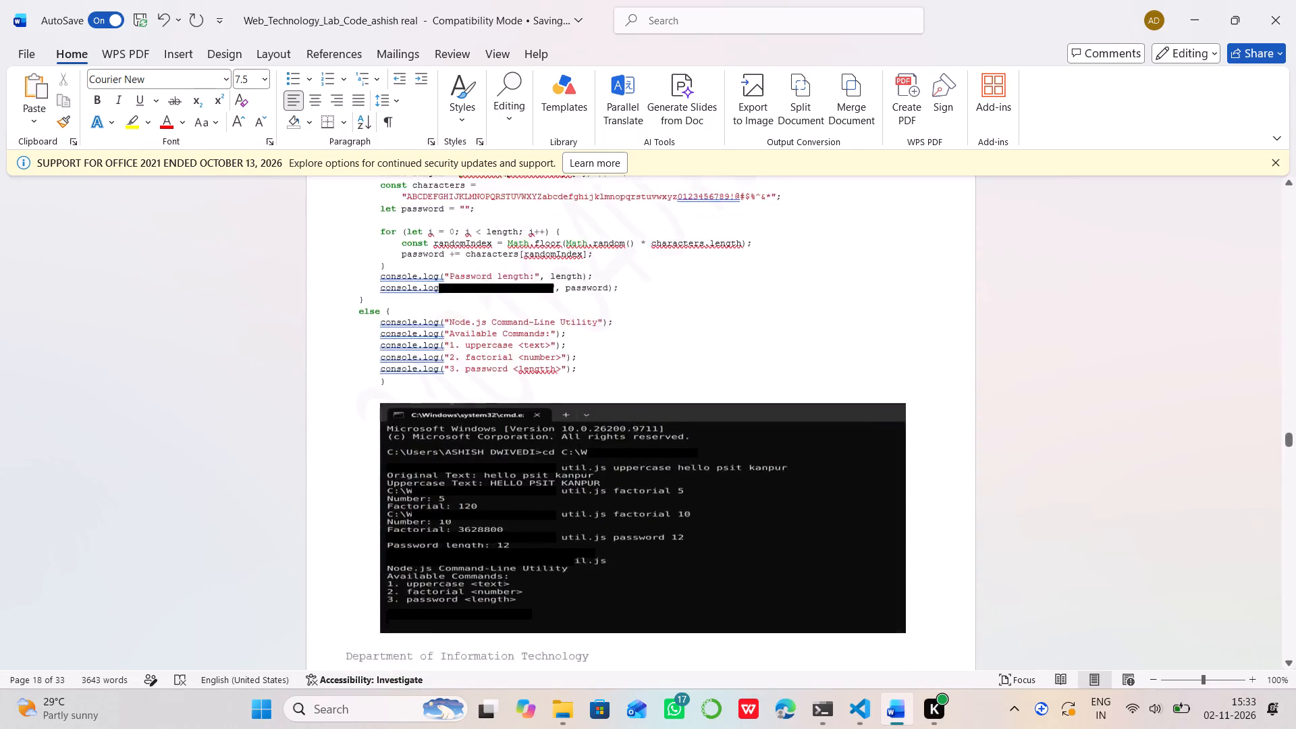
# Look through Experiments 7 to 9, checking the Java and servlet code layout, output images and page breaks.
pyautogui.scroll(-4, 450, 308)
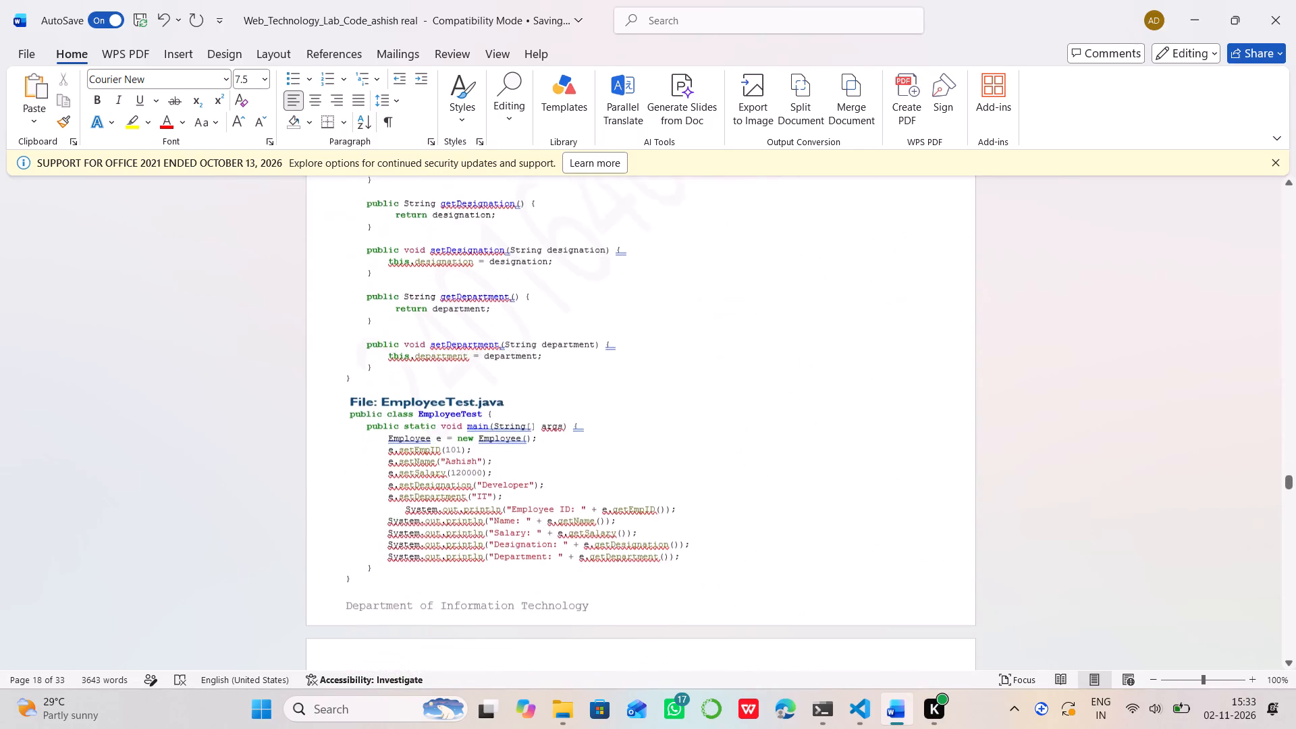
pyautogui.scroll(-8, 450, 308)
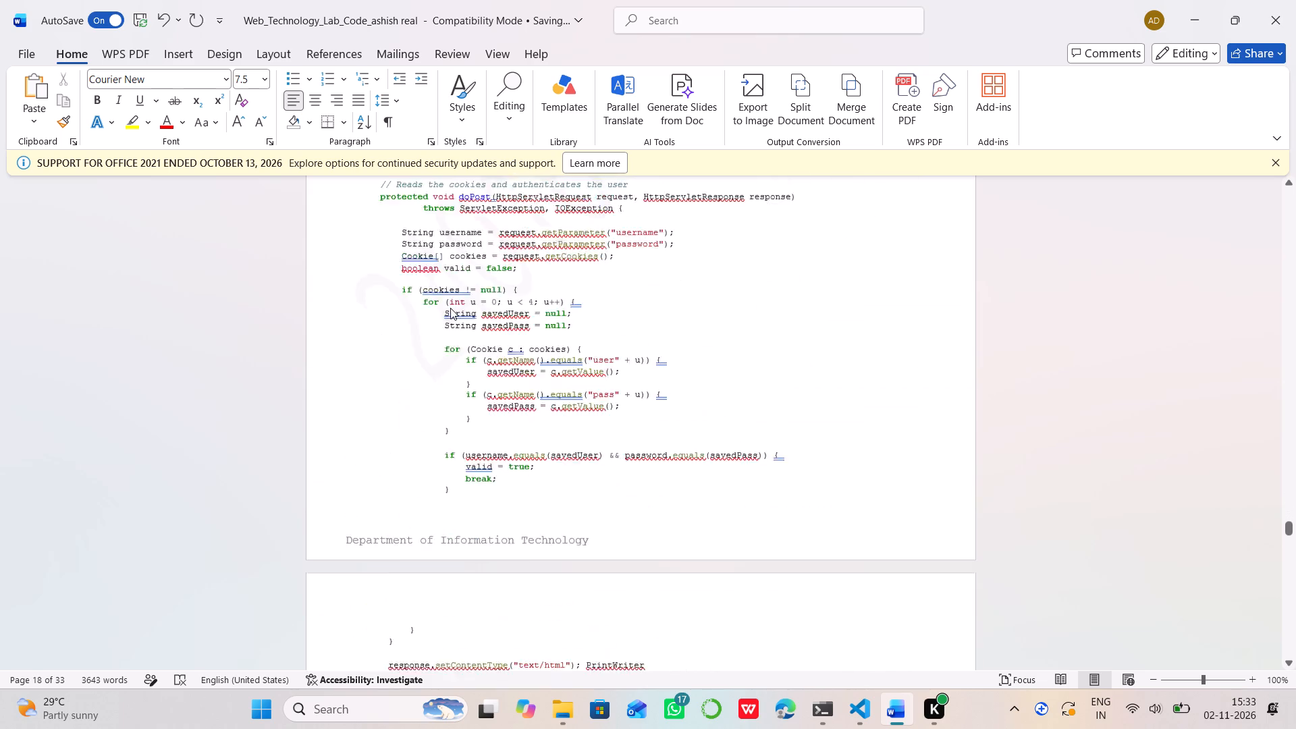
pyautogui.scroll(8, 450, 308)
pyautogui.scroll(-1, 450, 308)
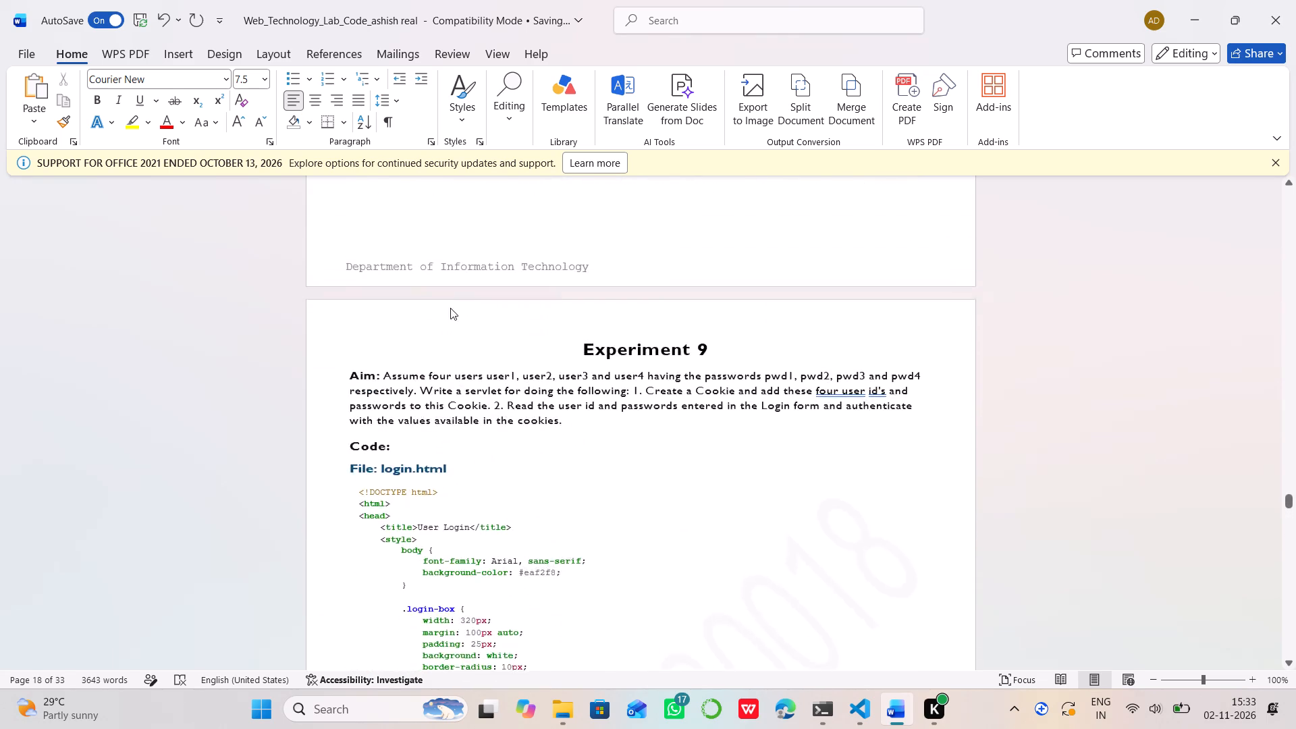
pyautogui.scroll(-8, 450, 308)
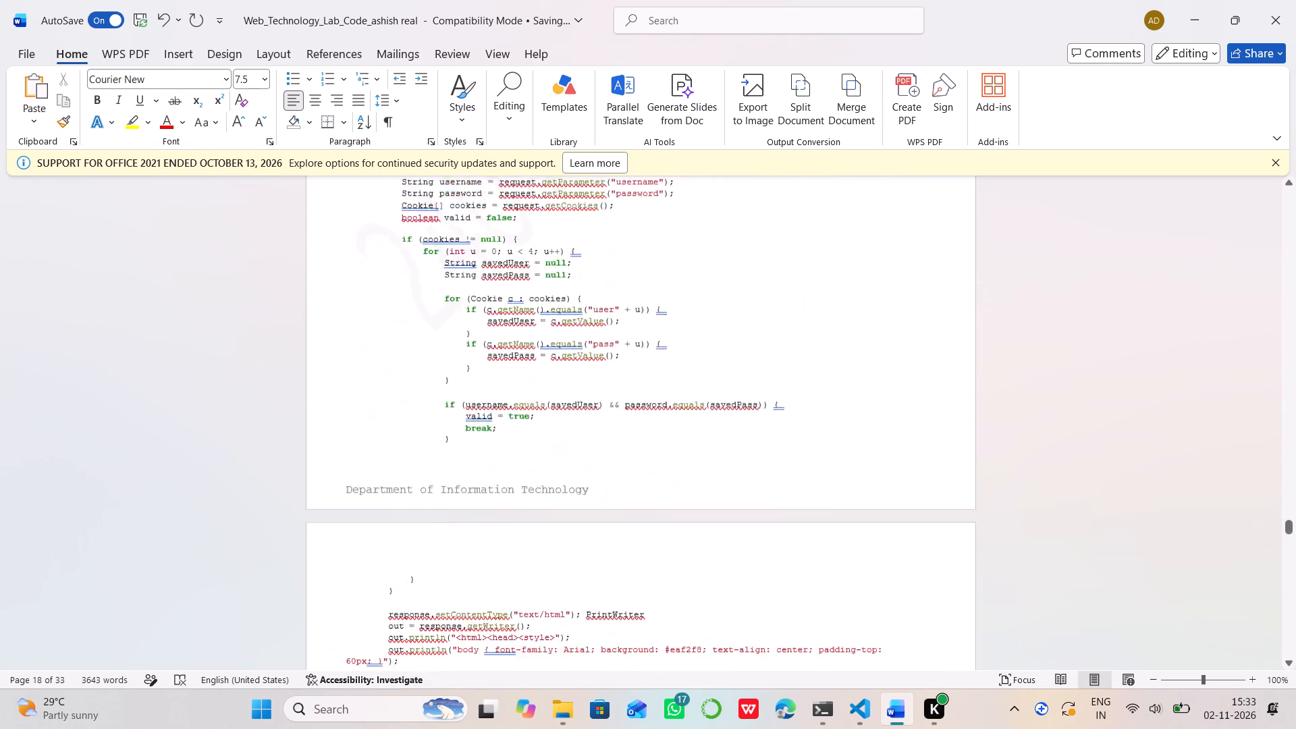
pyautogui.scroll(-6, 450, 308)
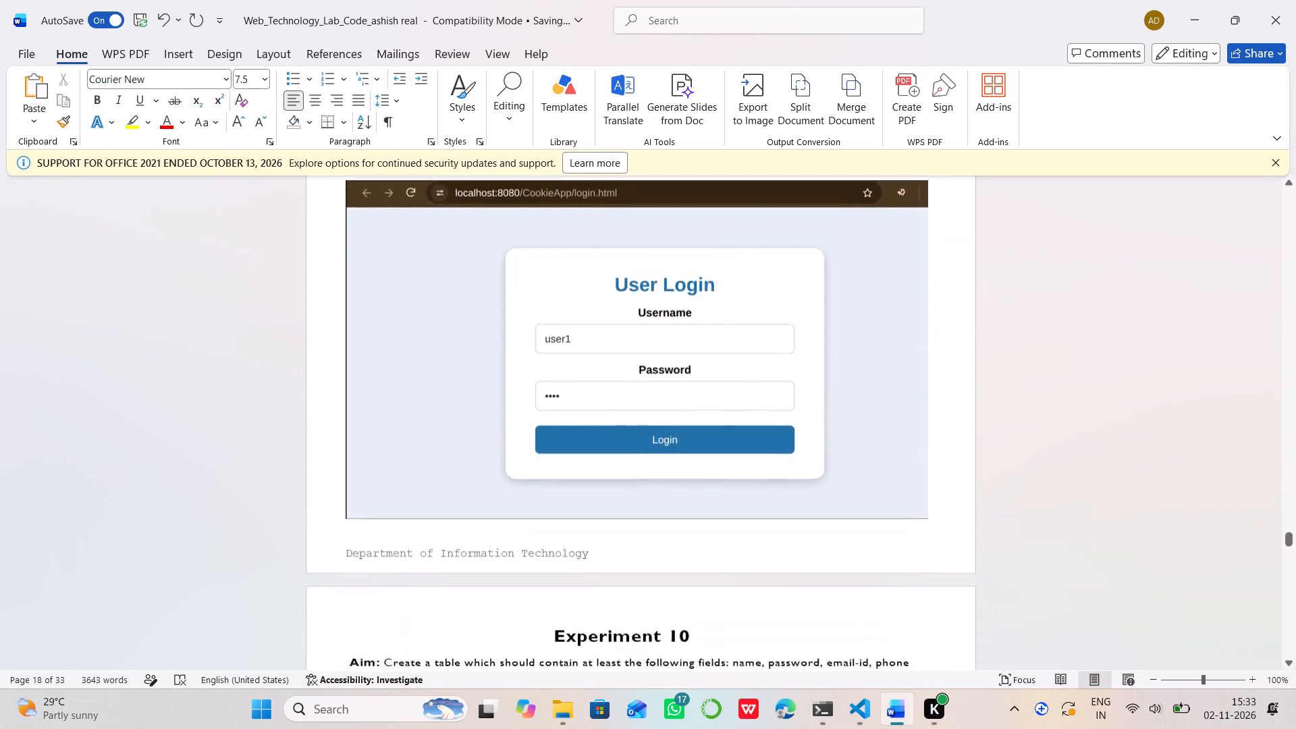
# Look through Experiments 10 to 12, checking the SQL and JSP code spacing, file headings and output placement up to the document's end.
pyautogui.scroll(-8, 450, 308)
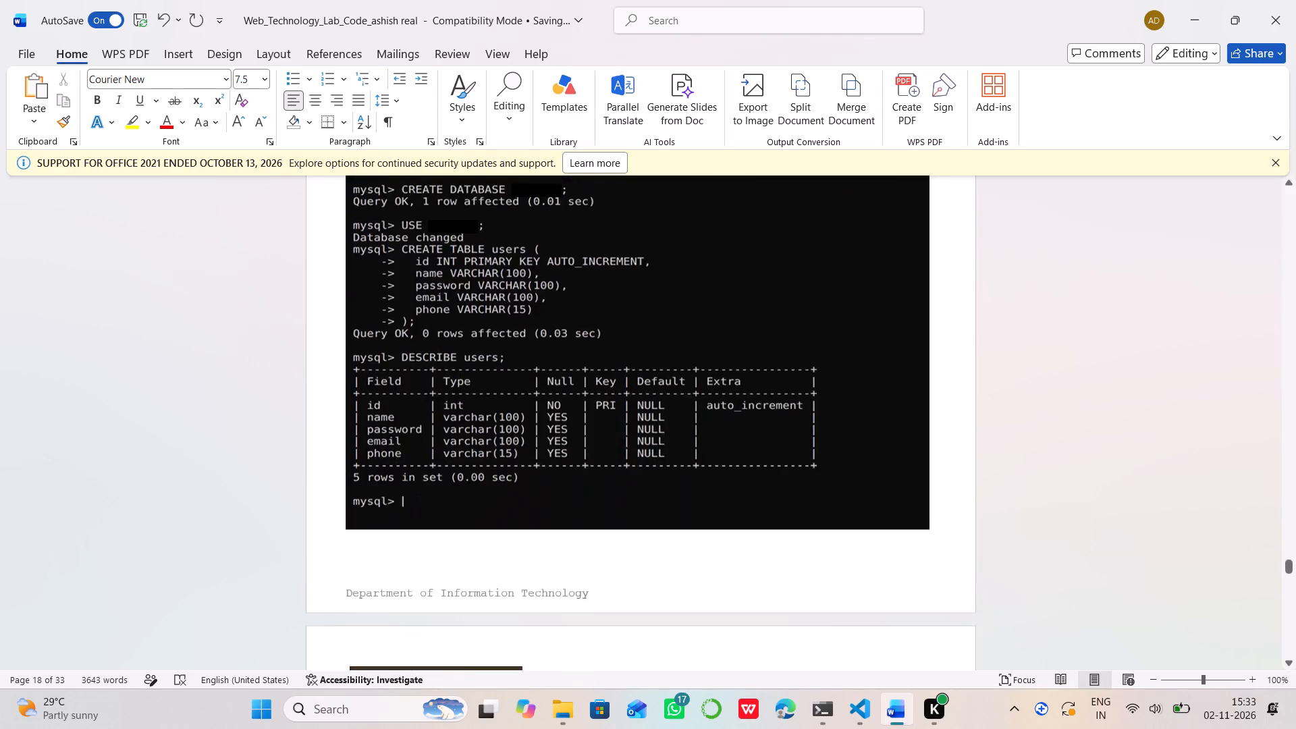
pyautogui.scroll(-6, 450, 308)
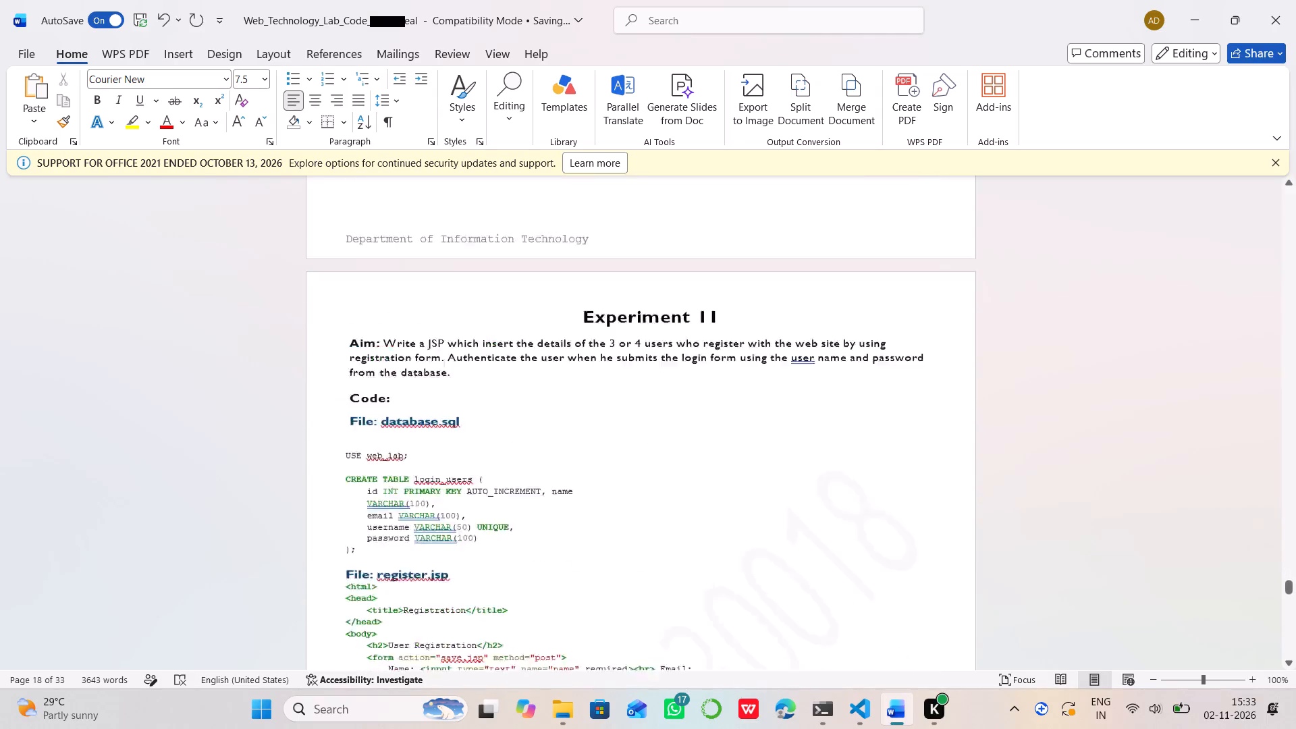
pyautogui.scroll(-1, 450, 308)
pyautogui.scroll(2, 450, 308)
pyautogui.scroll(-1, 450, 308)
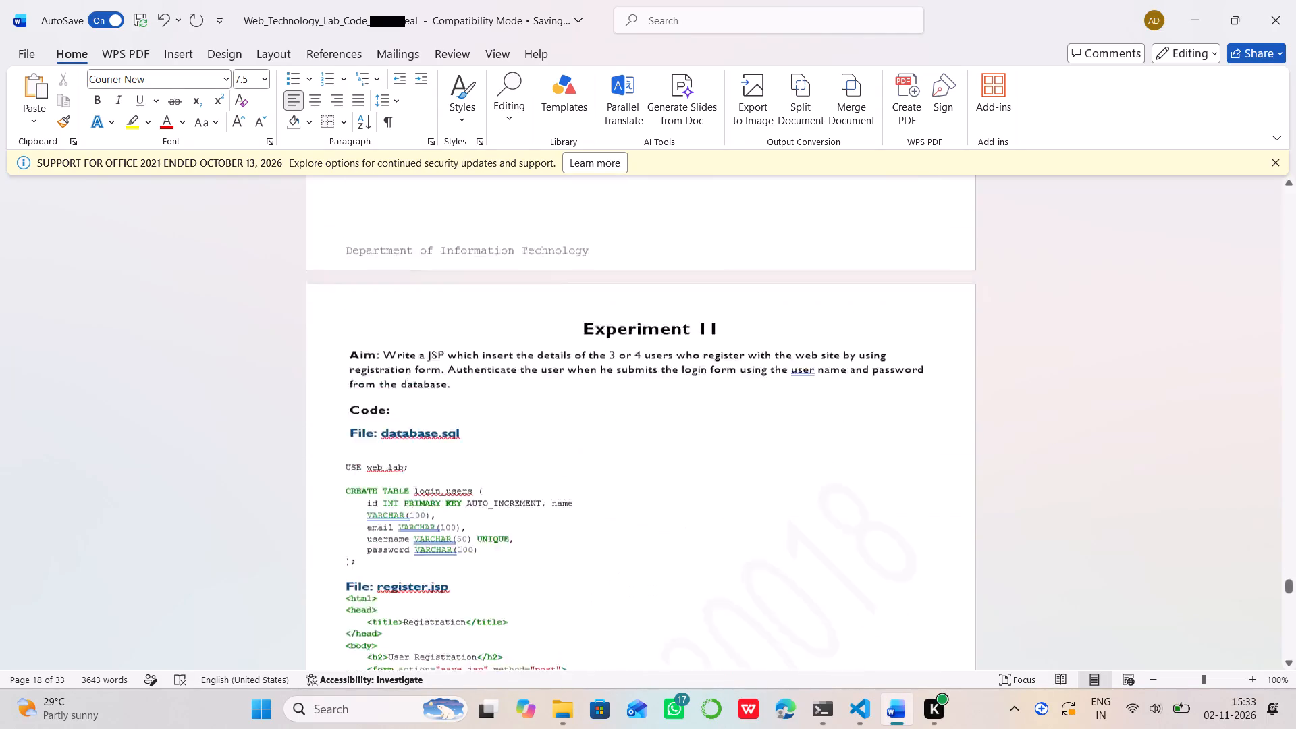
pyautogui.scroll(-8, 450, 308)
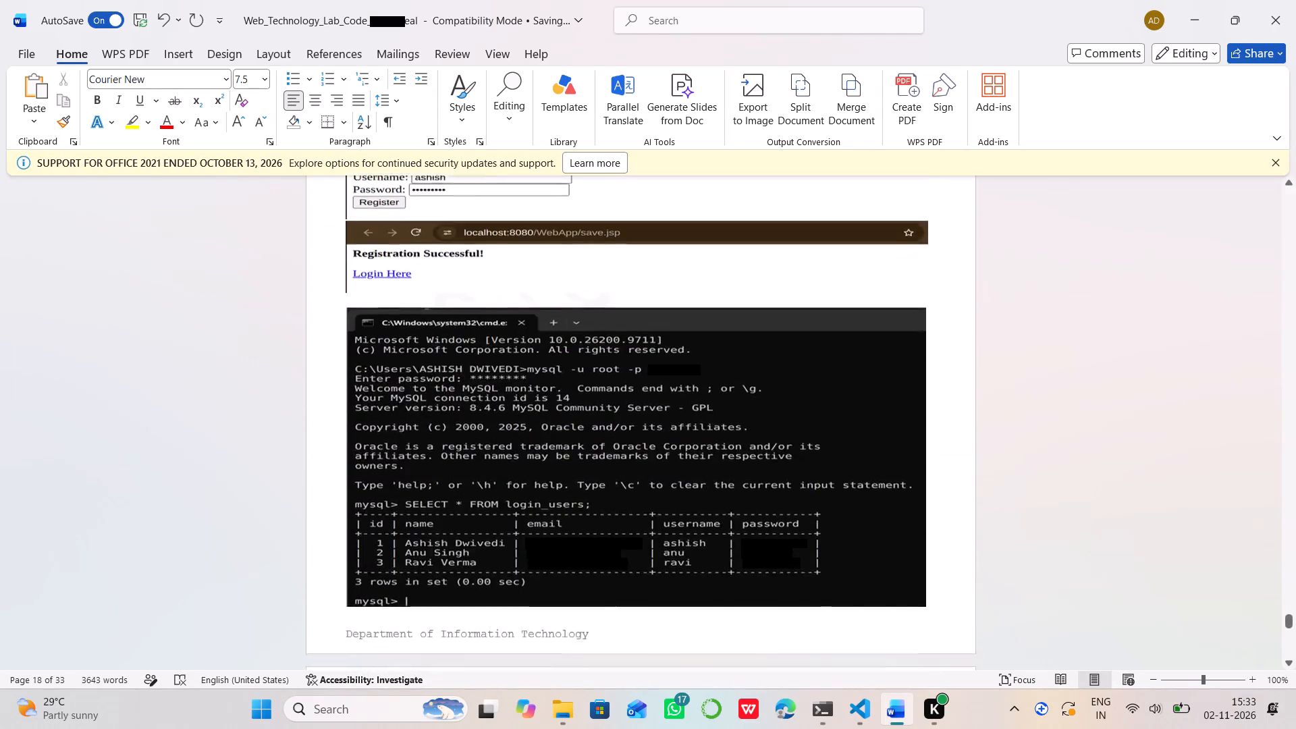
pyautogui.scroll(-1, 450, 308)
pyautogui.scroll(1, 450, 308)
pyautogui.scroll(-2, 450, 308)
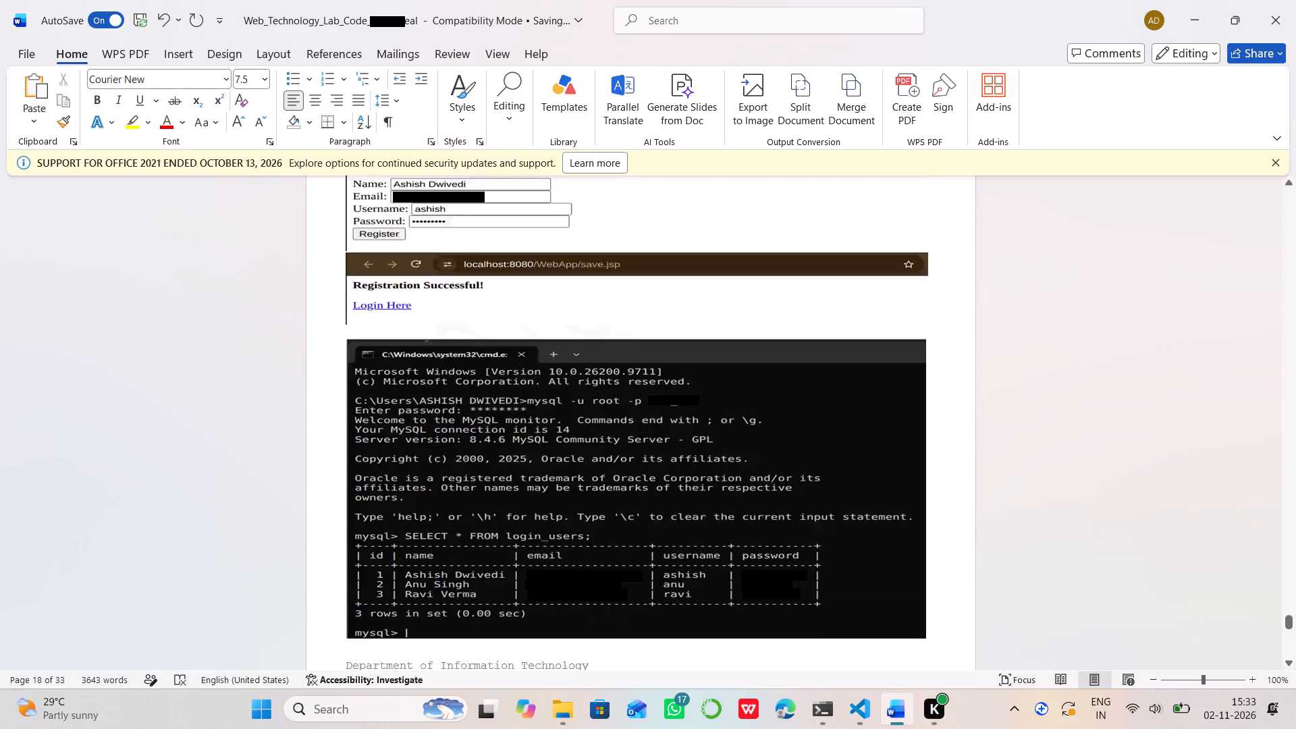
pyautogui.scroll(-6, 450, 308)
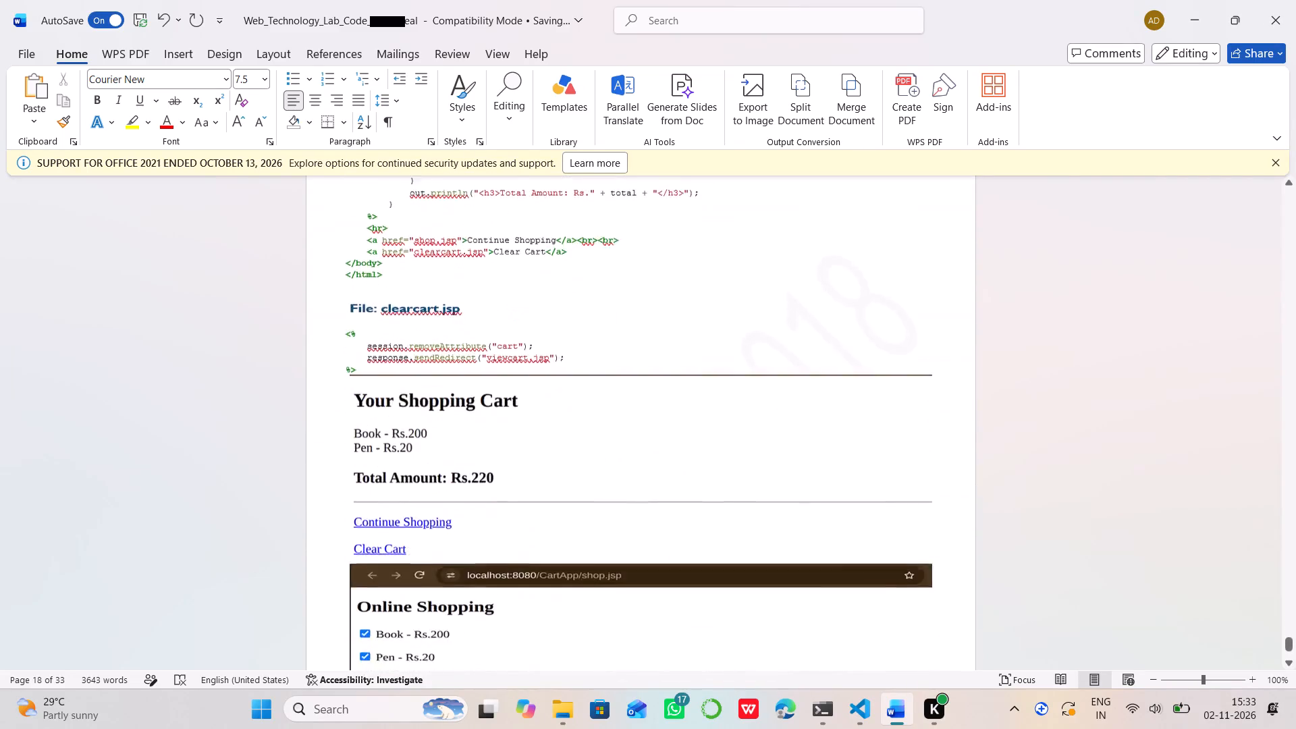
pyautogui.scroll(-8, 450, 308)
# Save the lab code document.
pyautogui.click(698, 384)
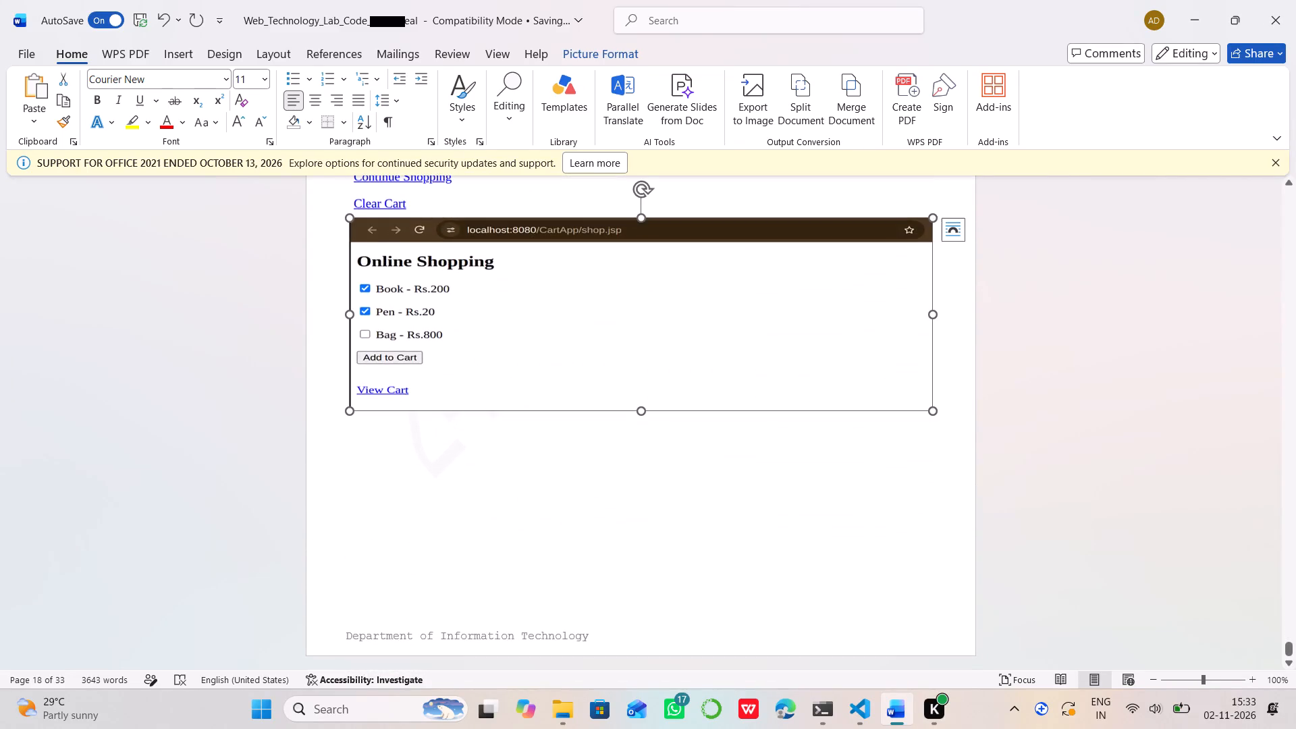
pyautogui.hotkey('ctrl', 's')
pyautogui.click(628, 448)
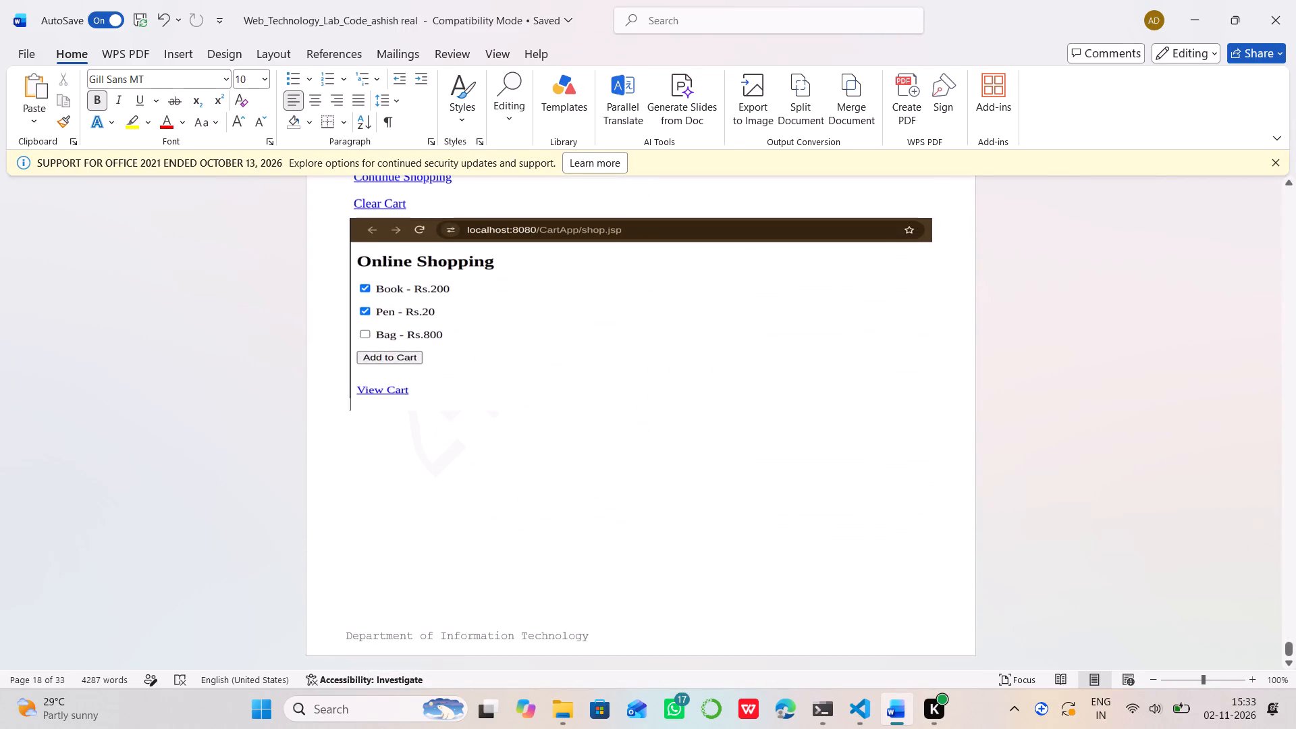
pyautogui.hotkey('ctrl', 's')
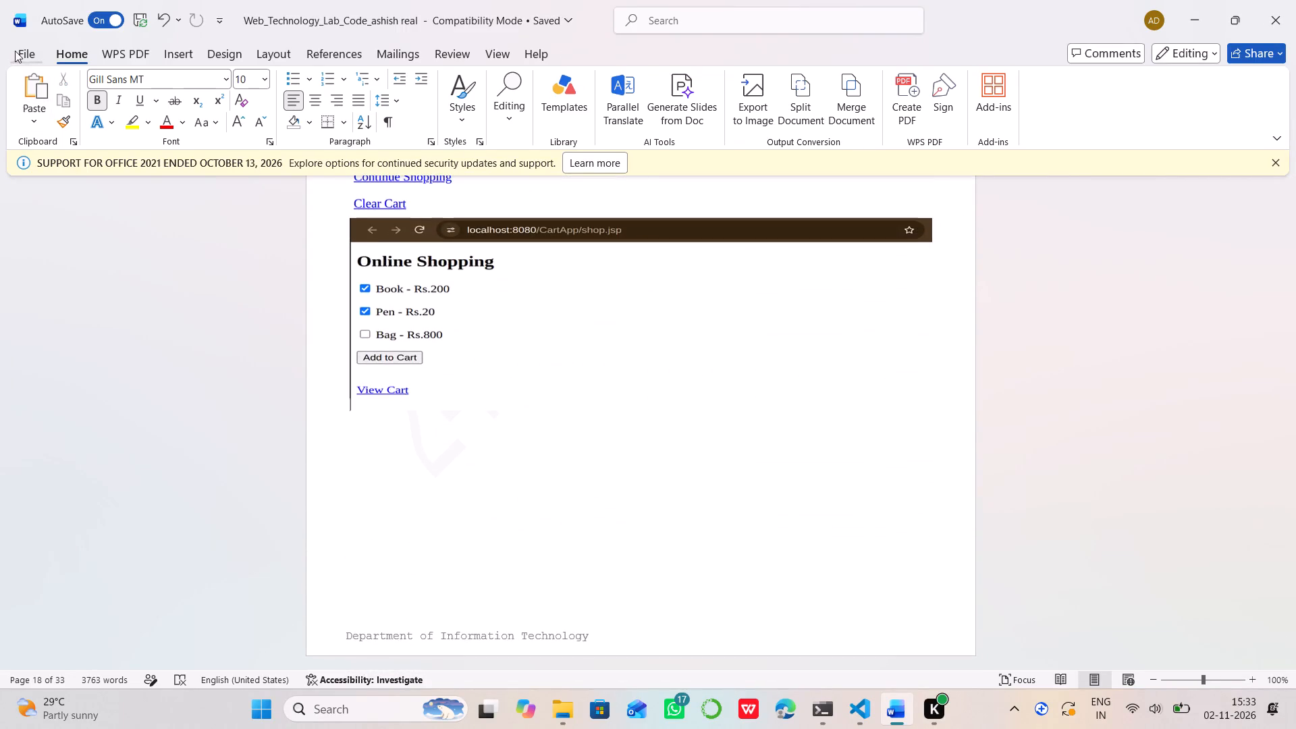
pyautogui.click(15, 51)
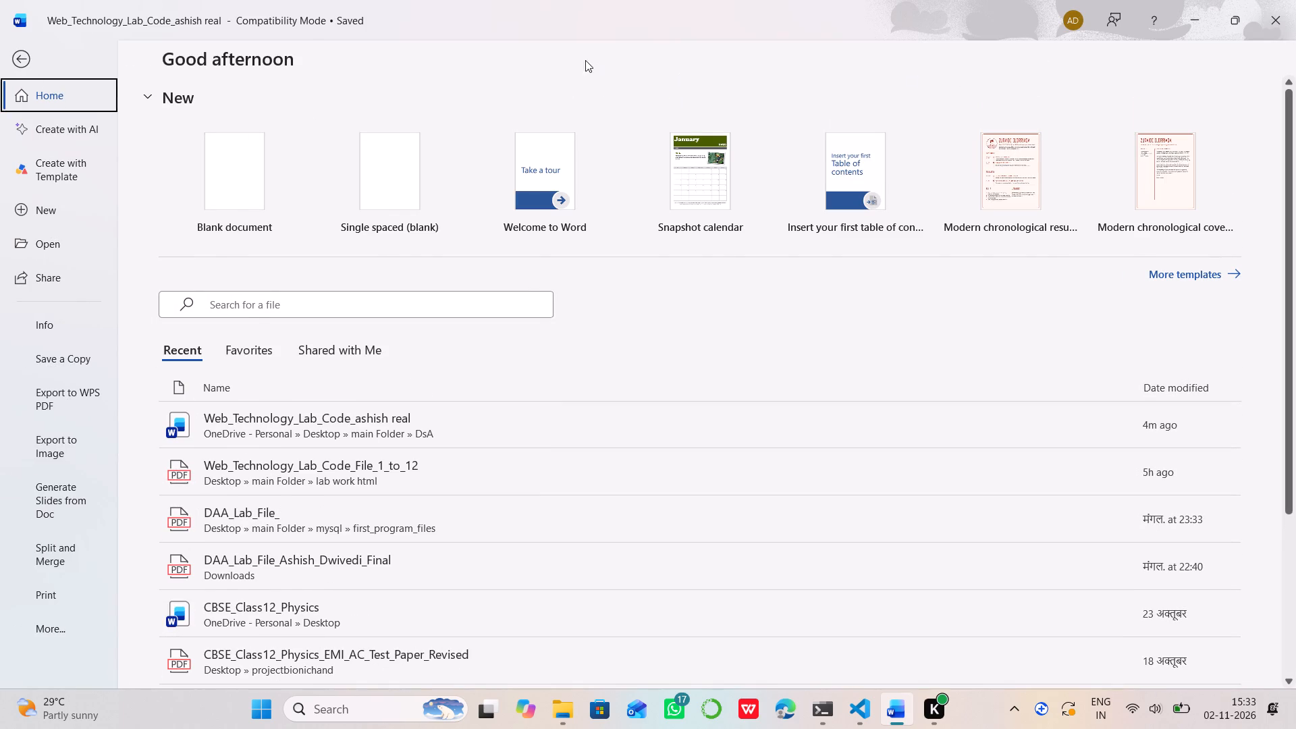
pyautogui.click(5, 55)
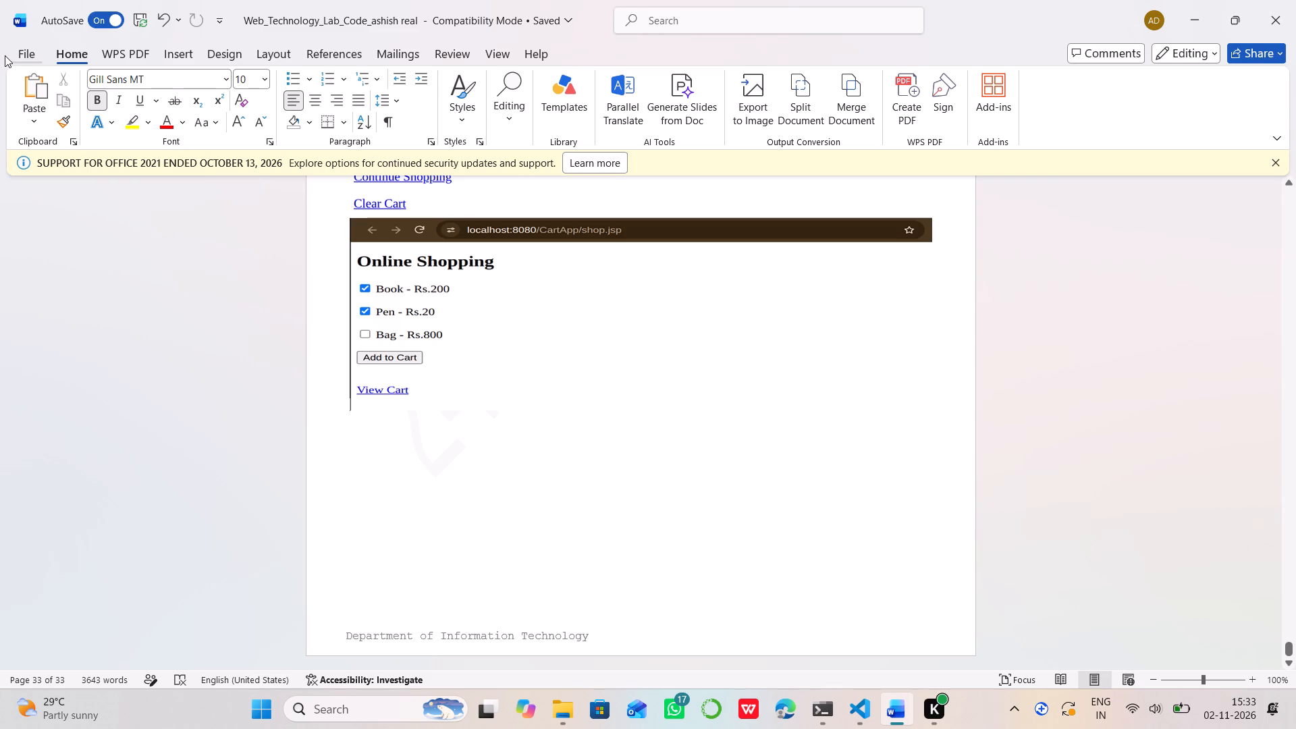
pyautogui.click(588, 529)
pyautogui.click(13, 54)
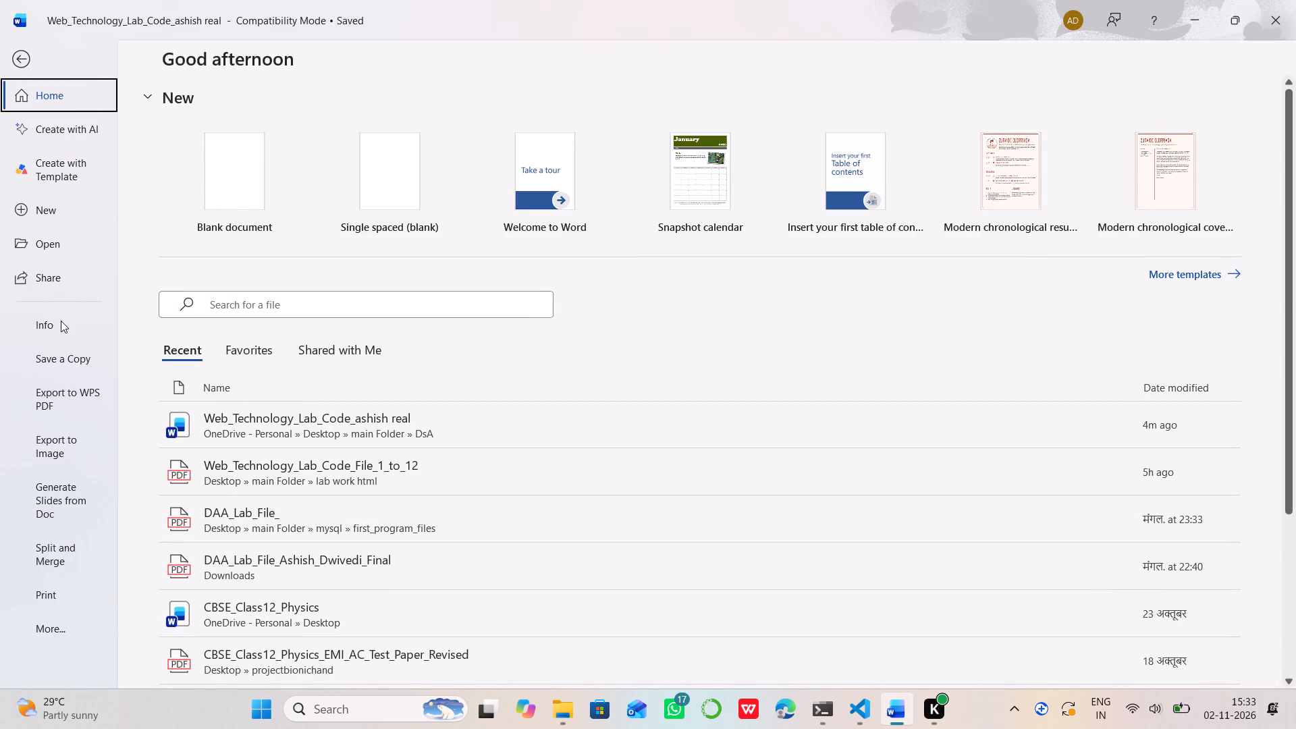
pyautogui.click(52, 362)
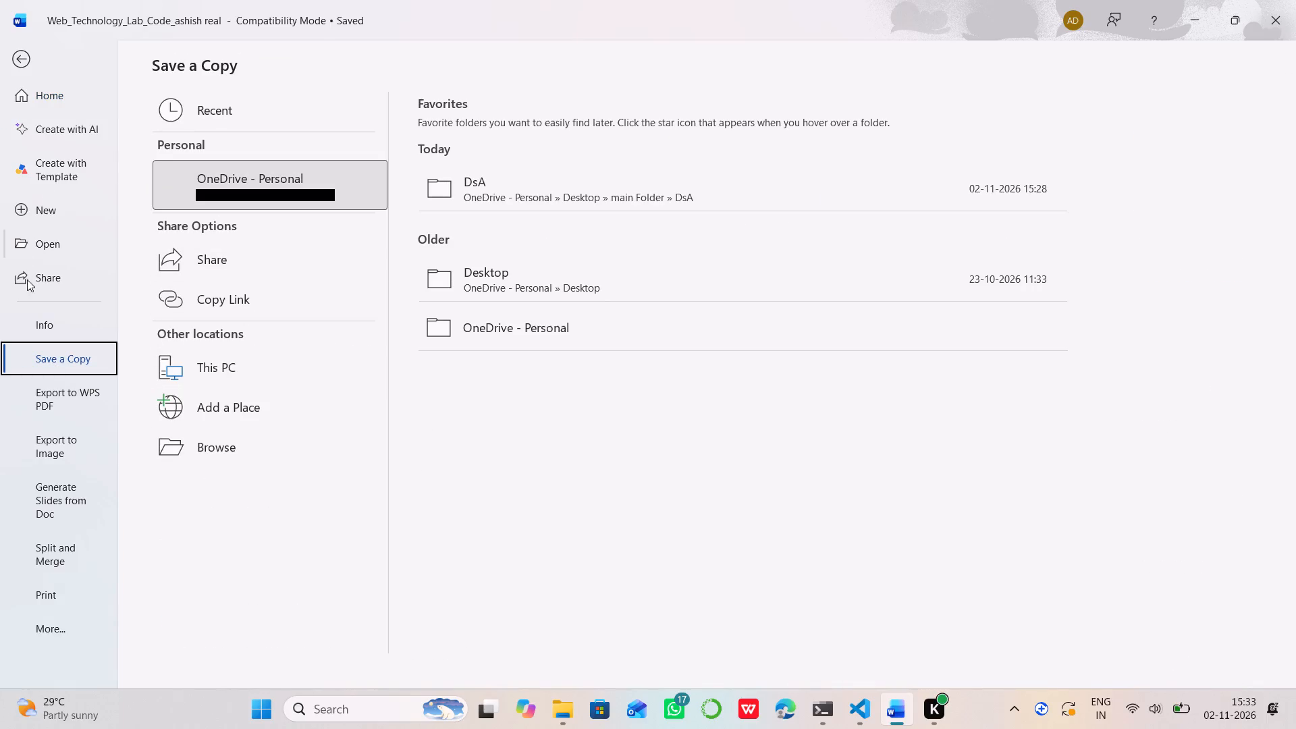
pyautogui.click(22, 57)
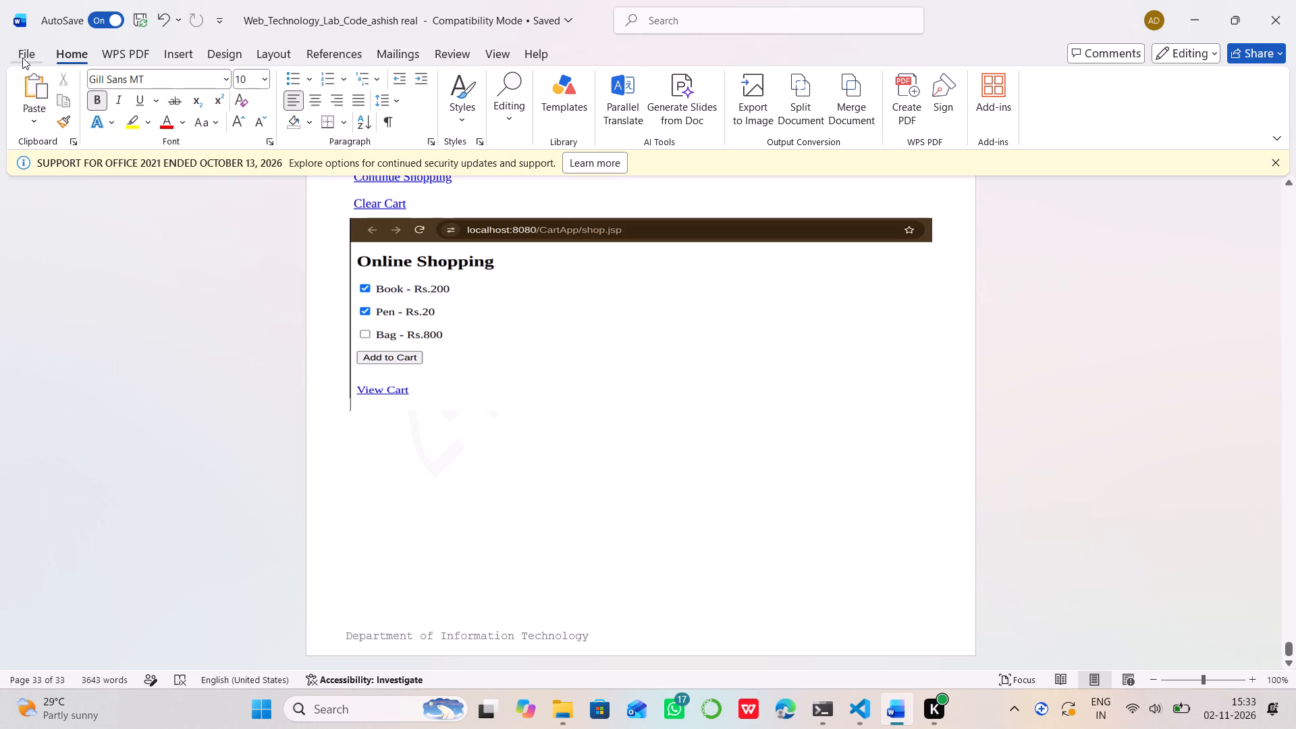
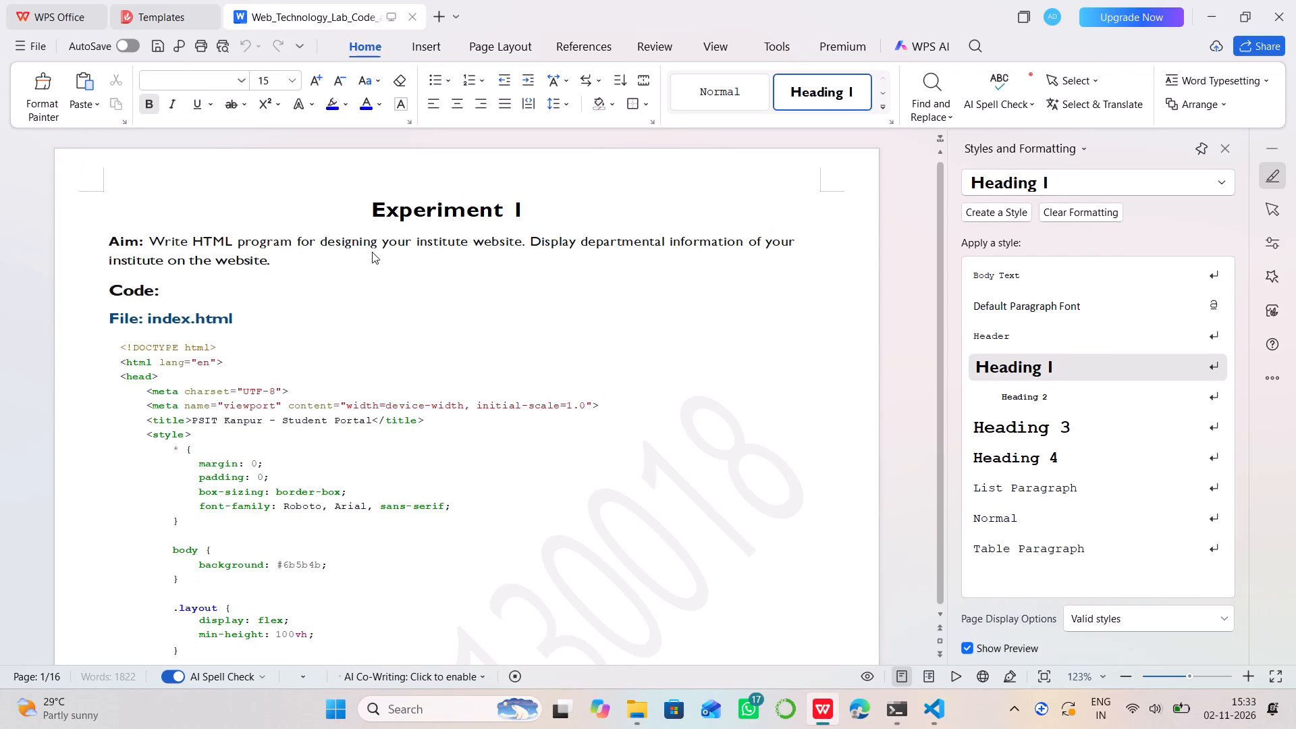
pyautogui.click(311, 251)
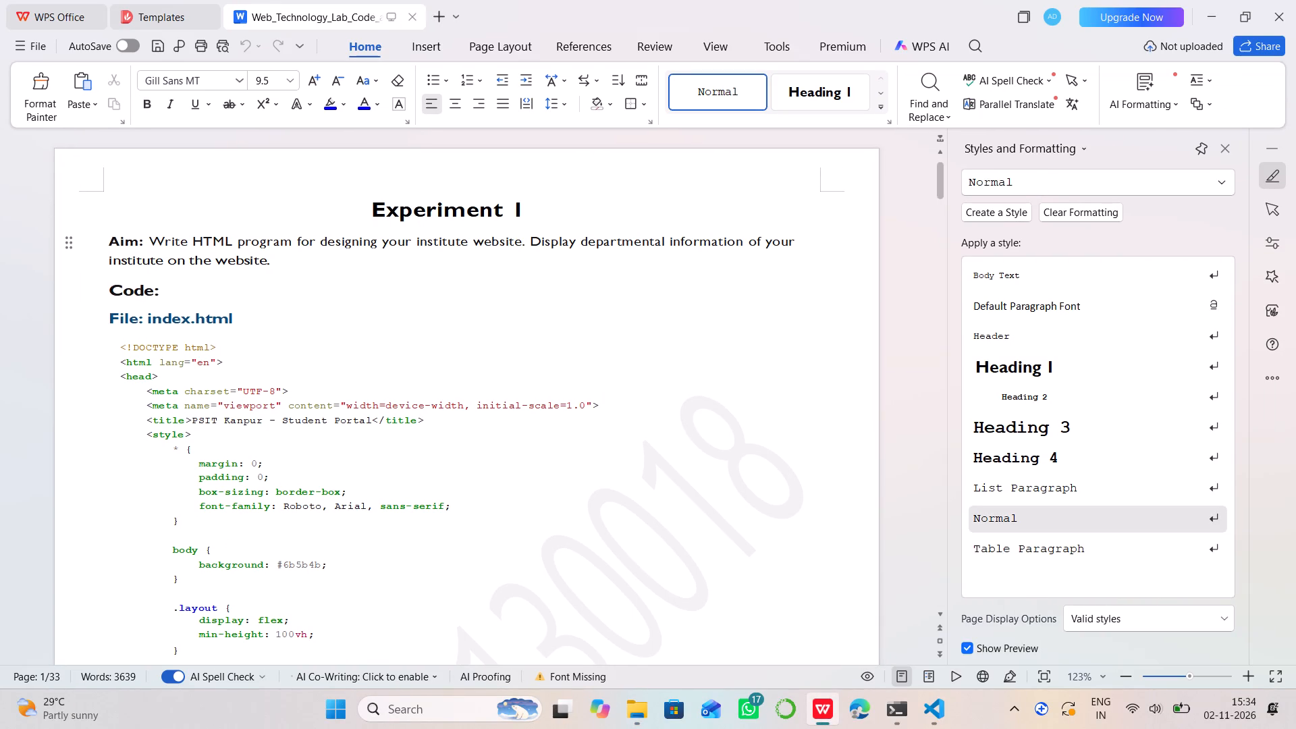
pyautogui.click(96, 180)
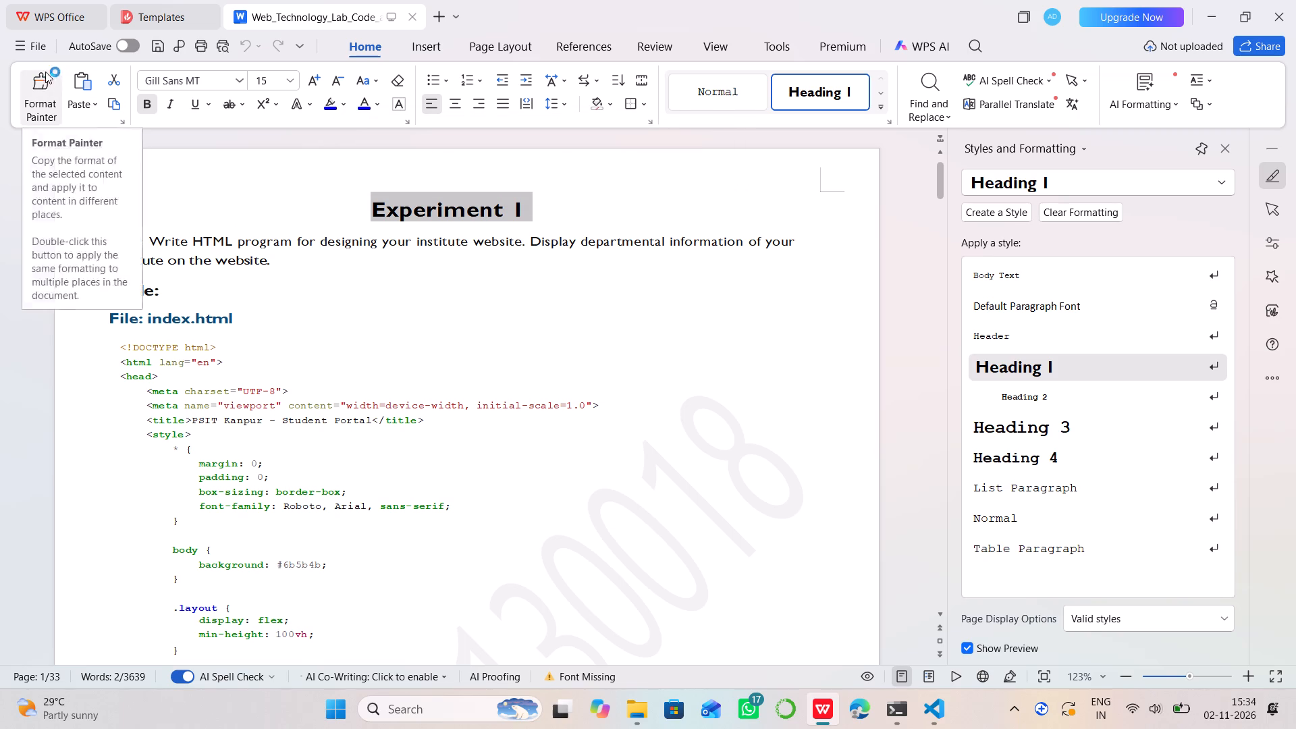
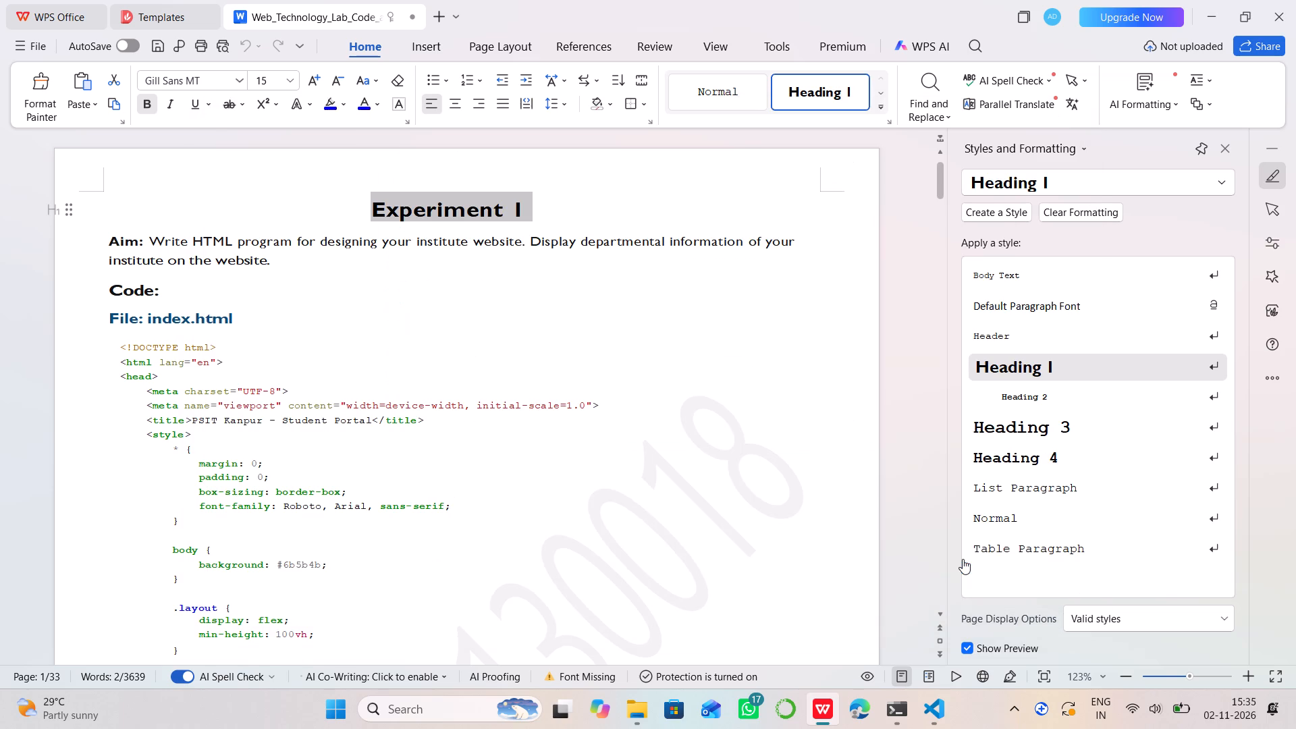
# Switch from the document to File Explorer and open main Folder on the Desktop.
pyautogui.click(1218, 3)
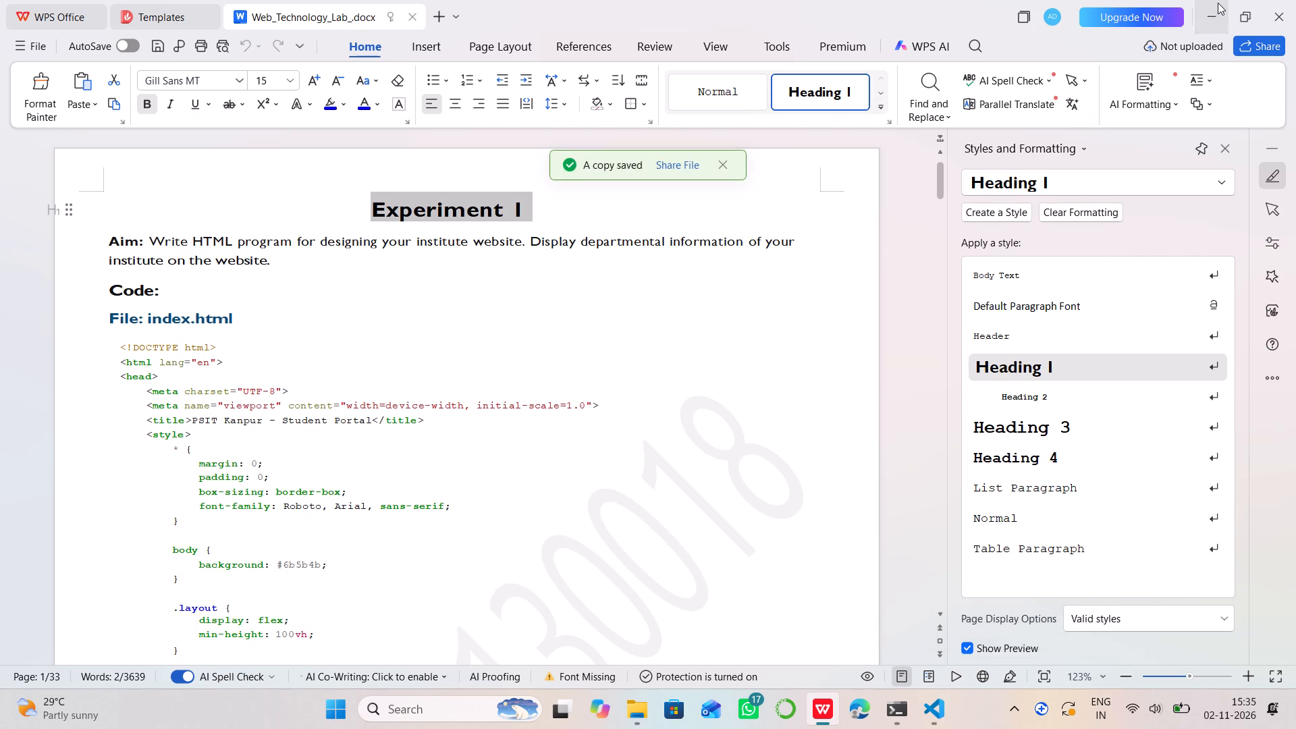
pyautogui.click(1196, 11)
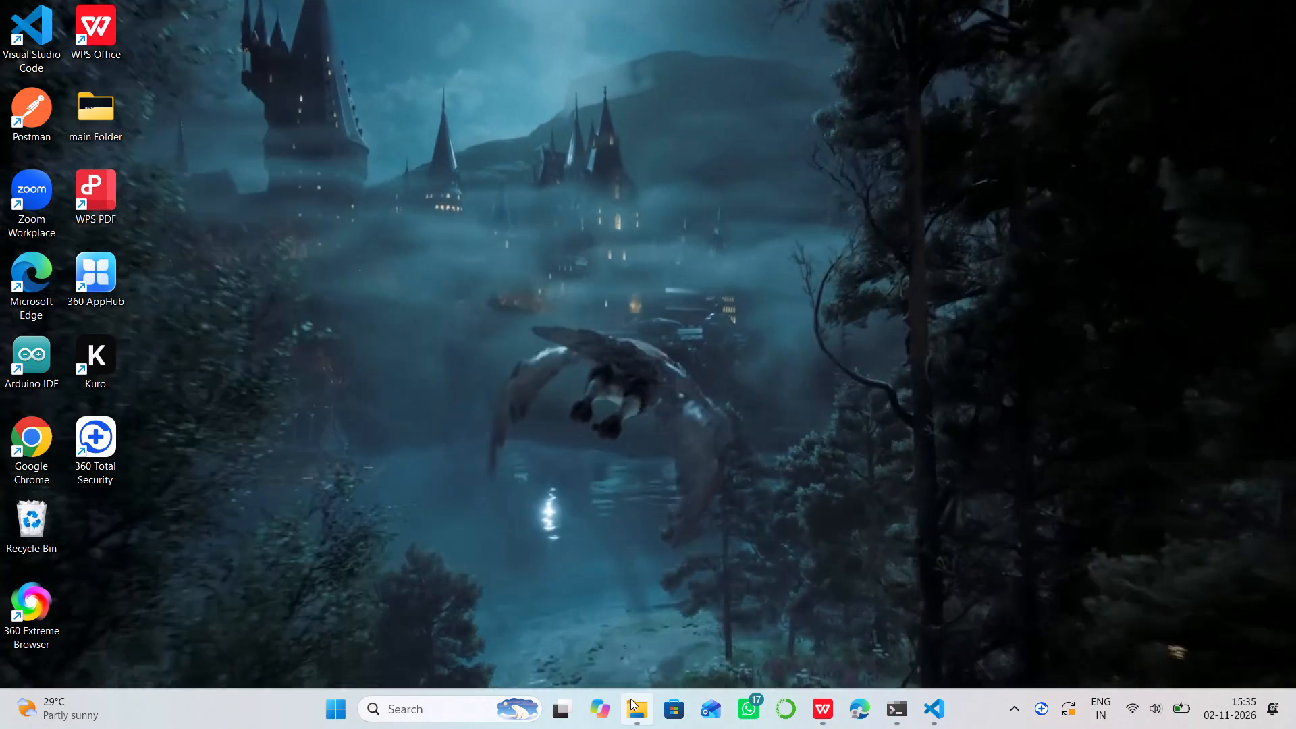
pyautogui.click(613, 636)
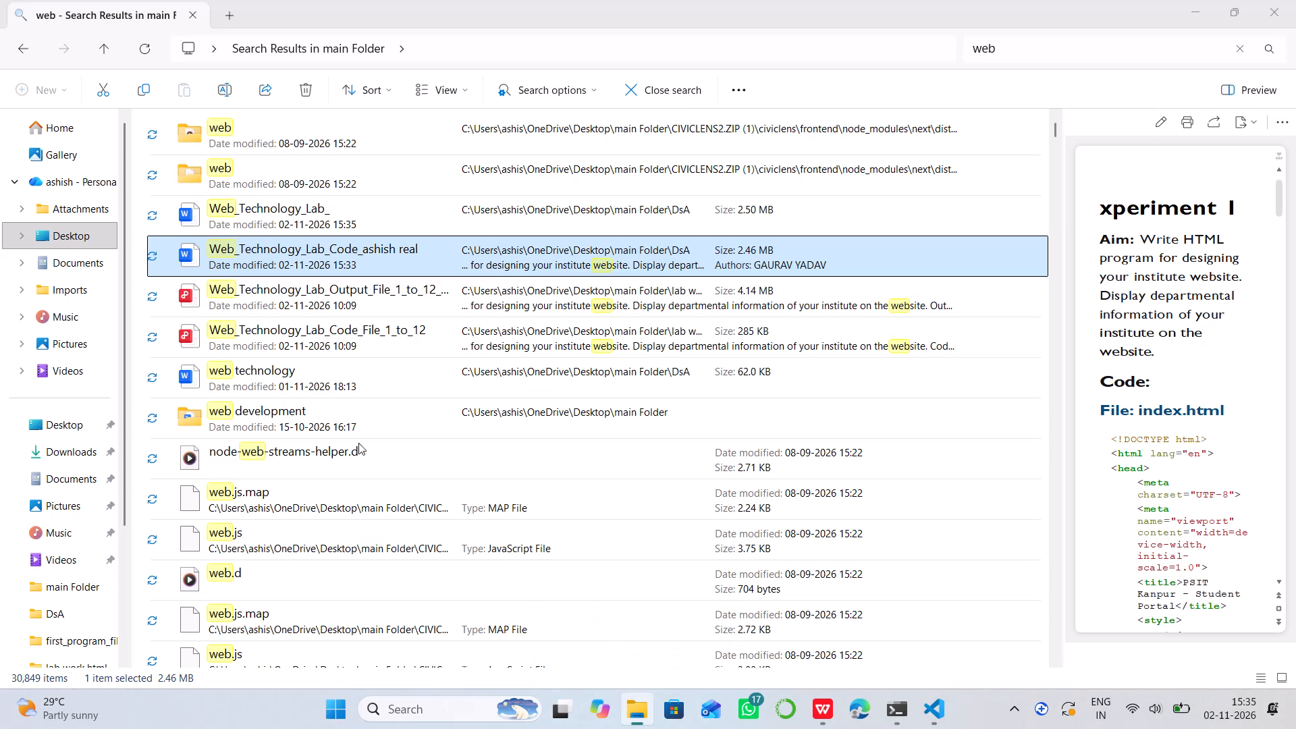
pyautogui.click(36, 430)
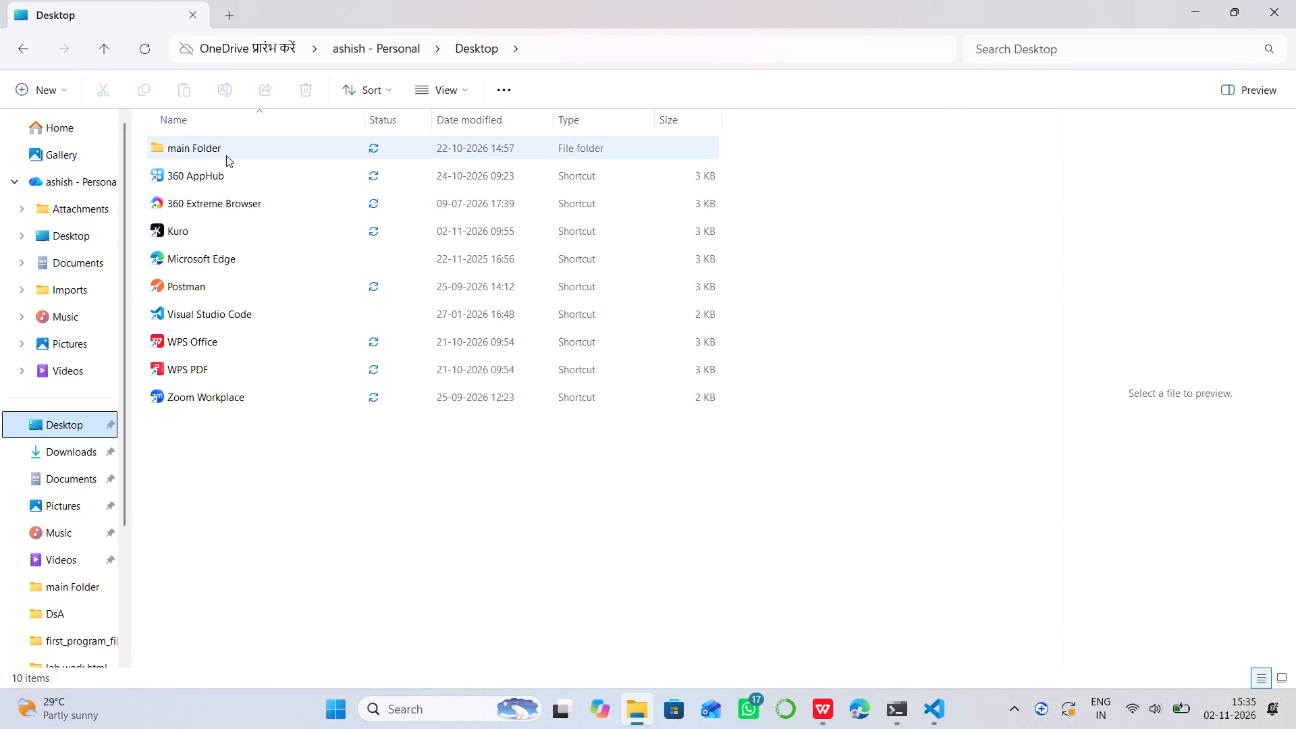
pyautogui.click(226, 155)
pyautogui.click(281, 142)
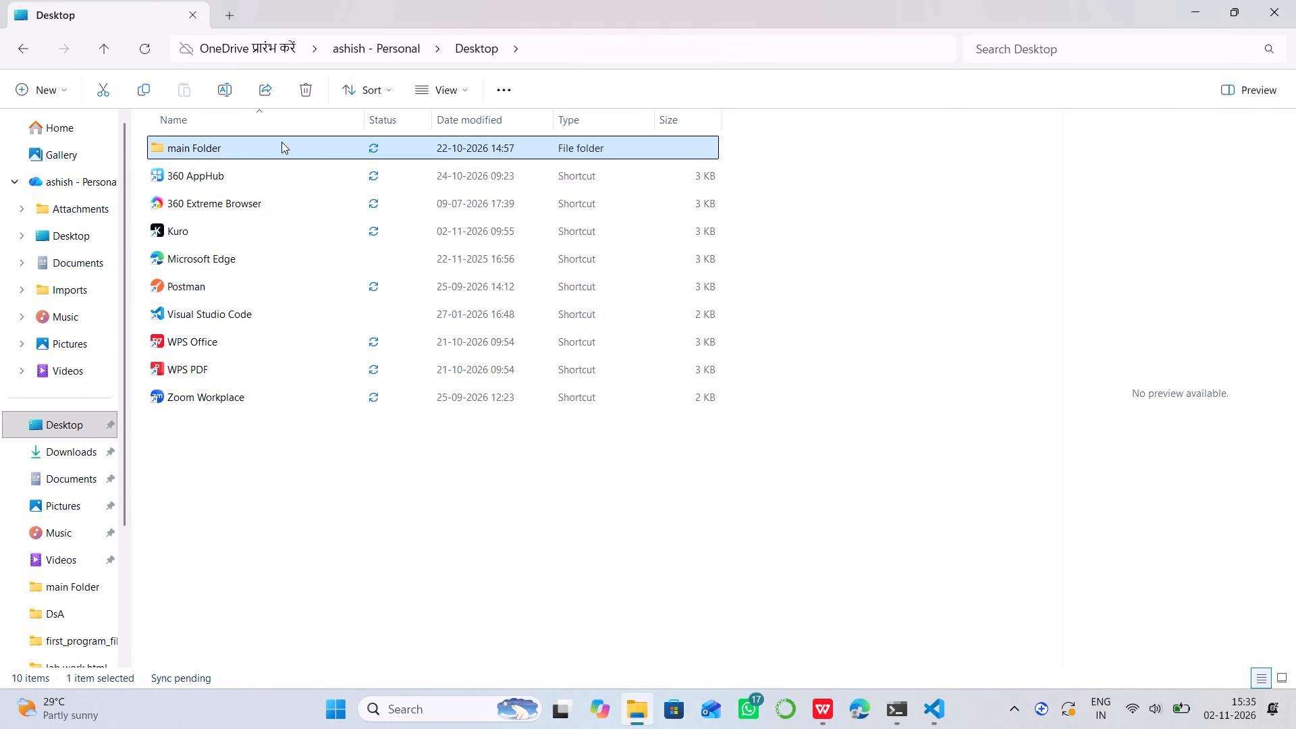
pyautogui.click(350, 142)
pyautogui.click(350, 142)
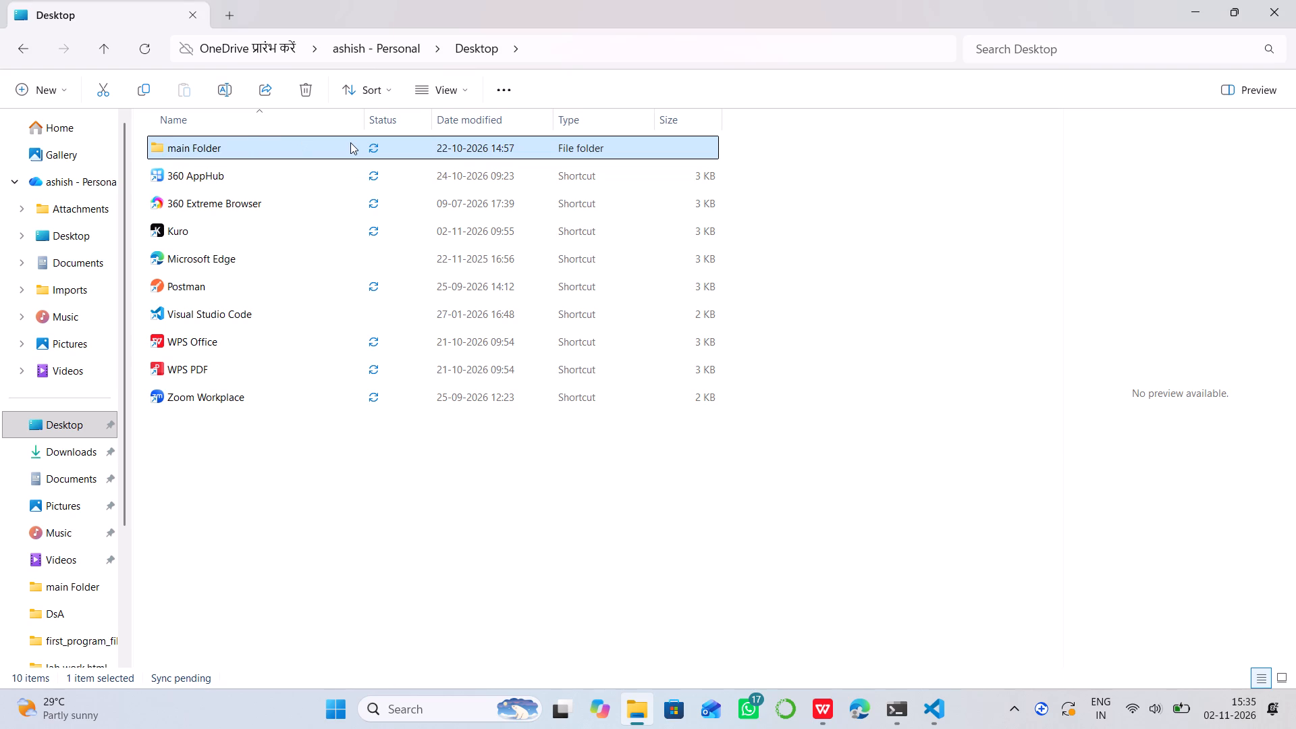
pyautogui.click(342, 148)
pyautogui.click(711, 518)
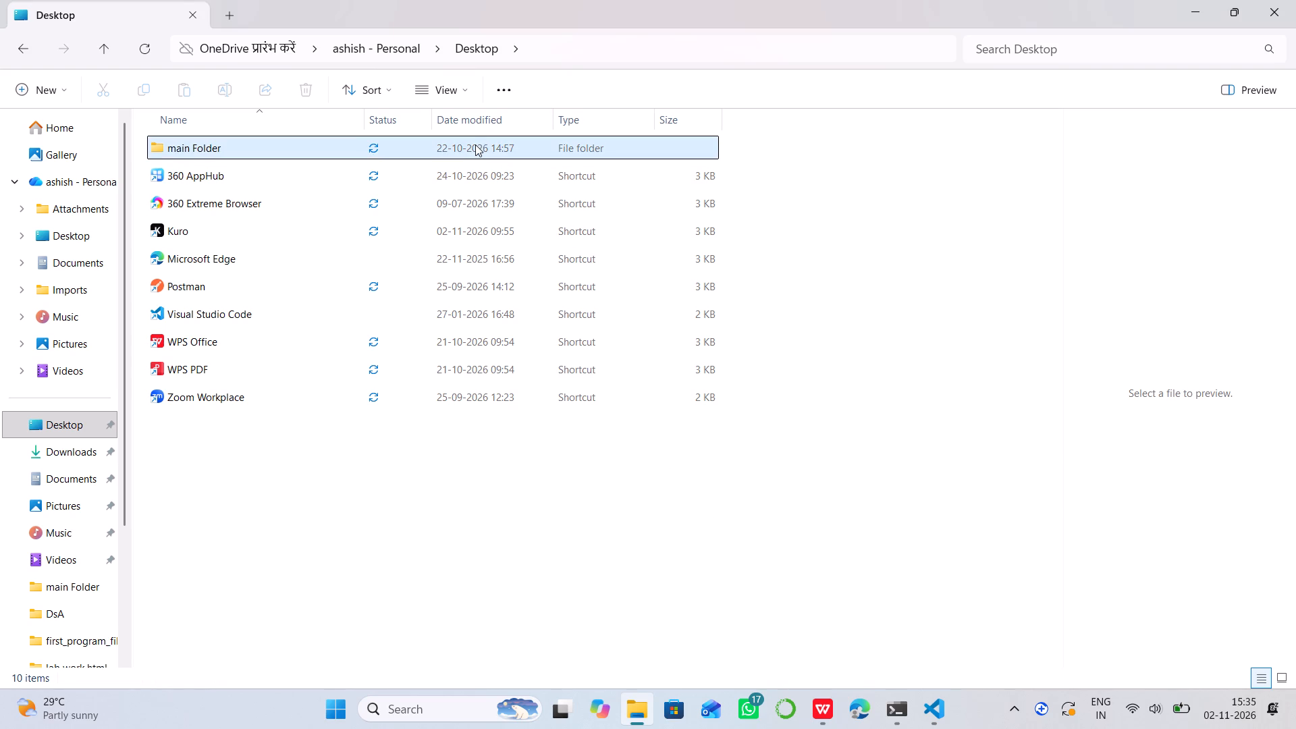
pyautogui.click(475, 144)
pyautogui.click(475, 144)
pyautogui.rightClick(475, 144)
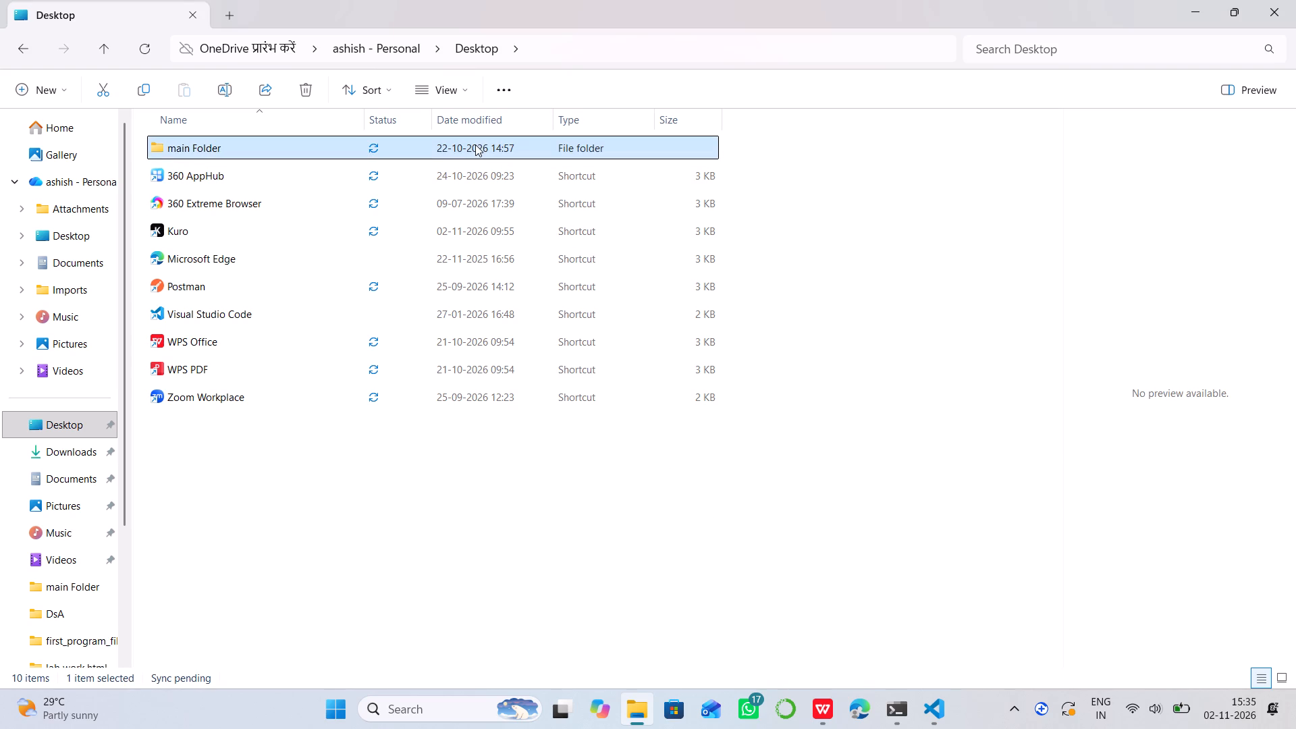
pyautogui.click(573, 177)
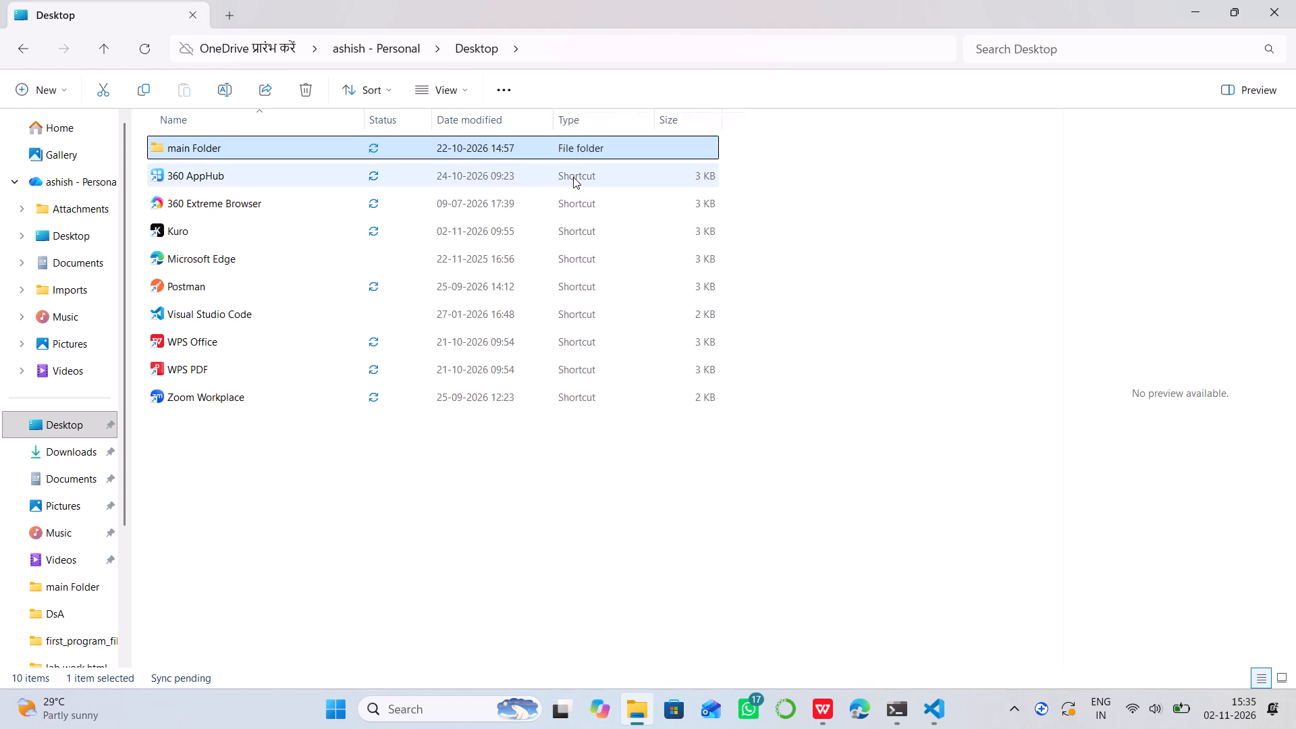
pyautogui.click(911, 299)
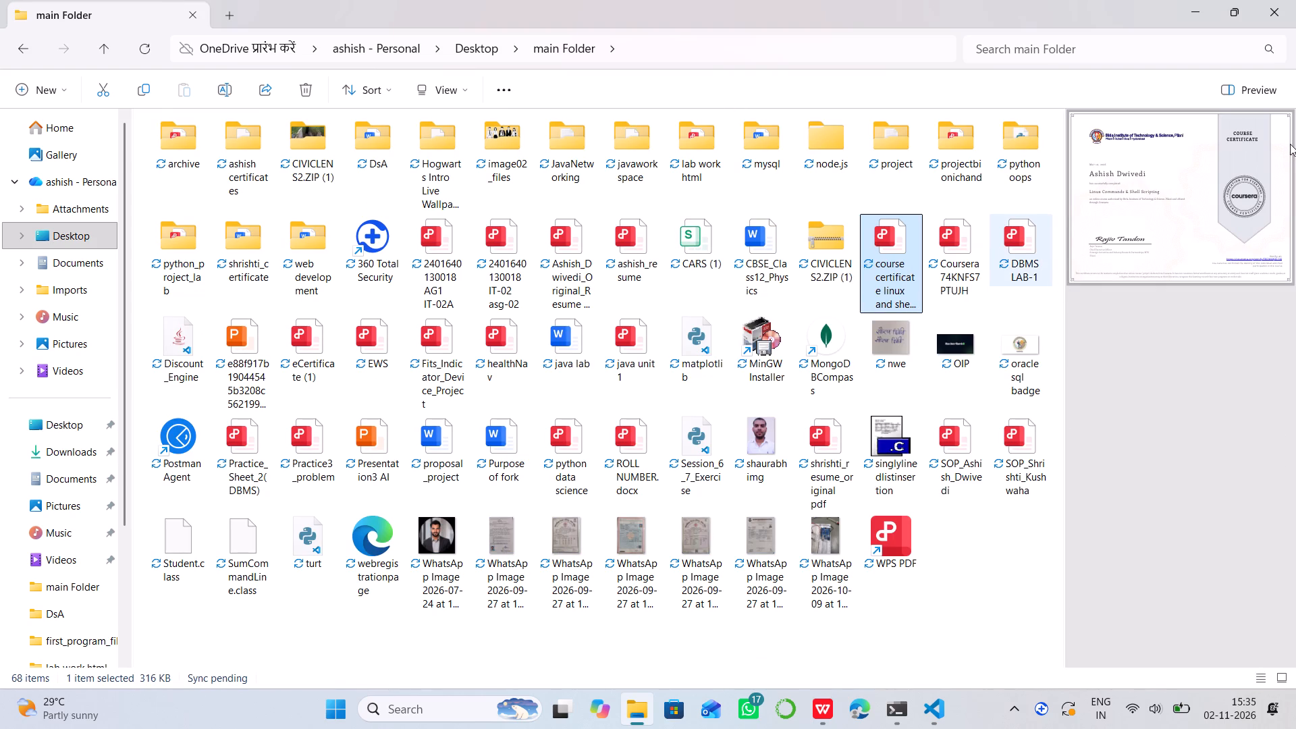
pyautogui.click(979, 593)
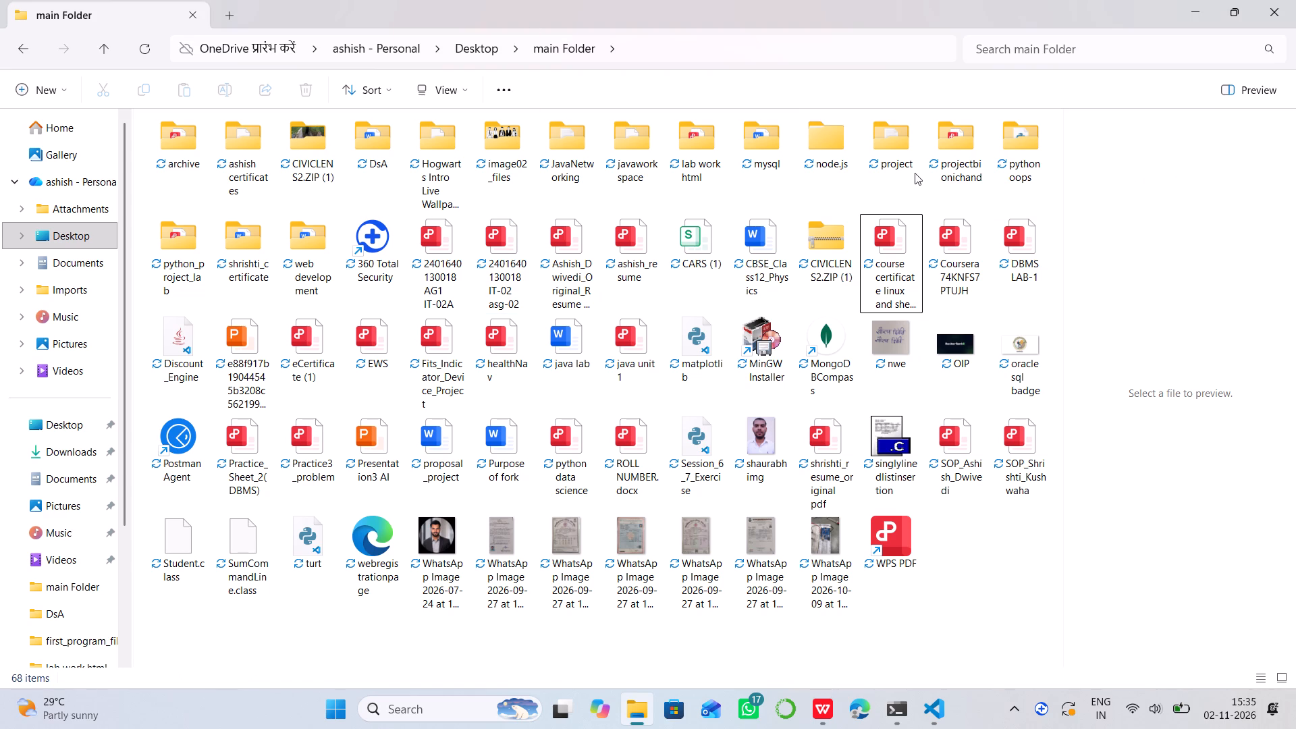
# Open the DsA folder and cut the Web_Technology_Lab_ document to the clipboard.
pyautogui.click(386, 138)
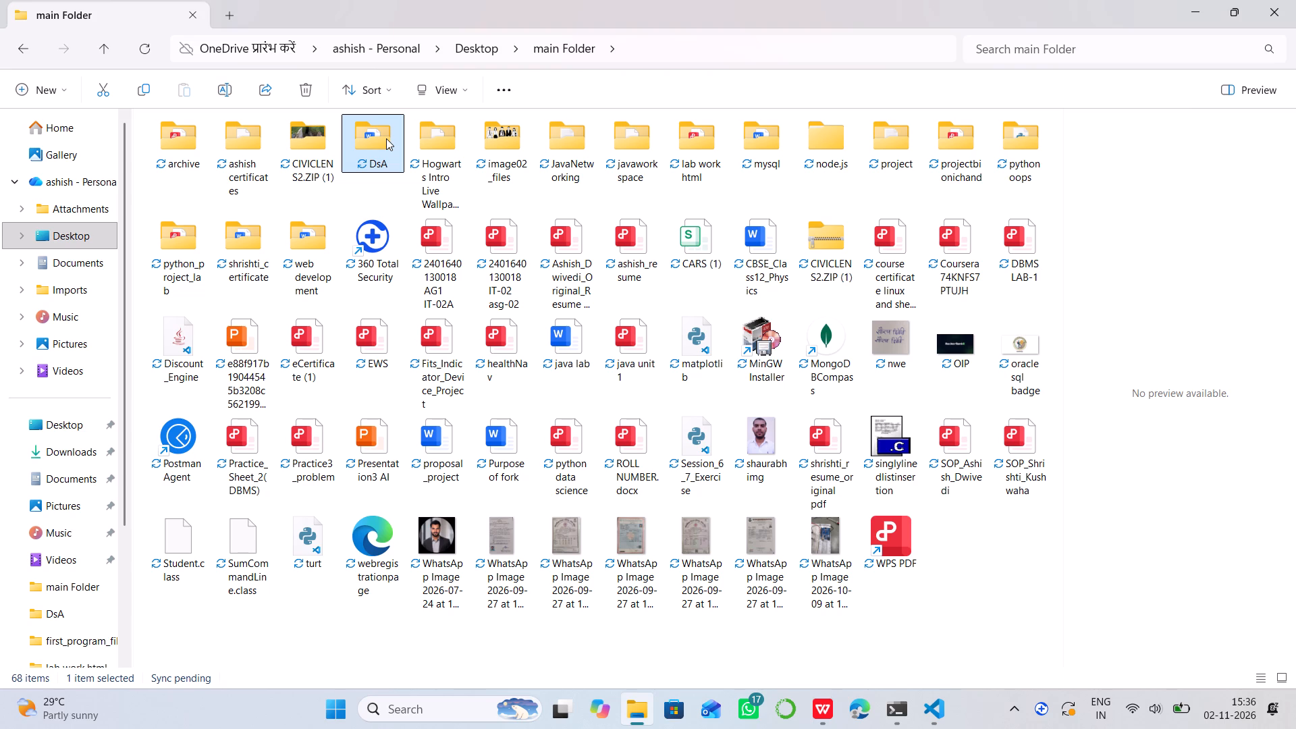
pyautogui.doubleClick(386, 138)
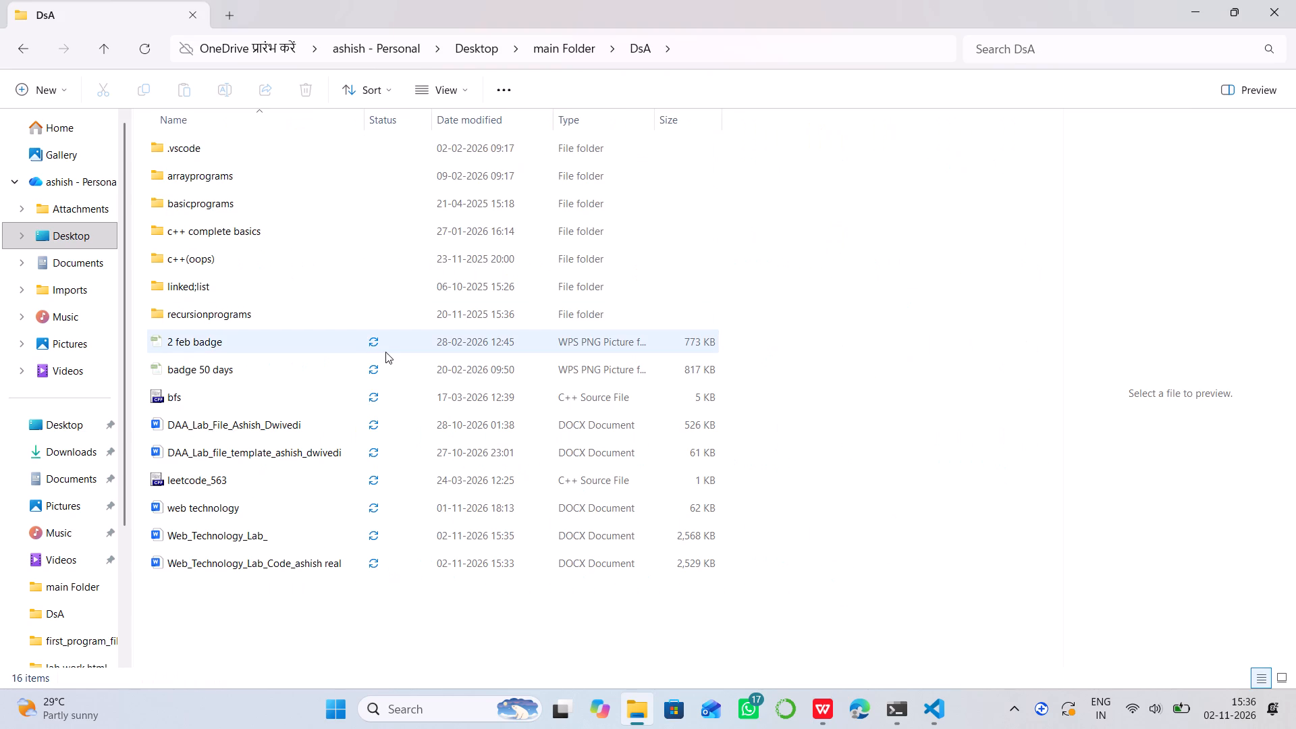
pyautogui.scroll(-1, 385, 352)
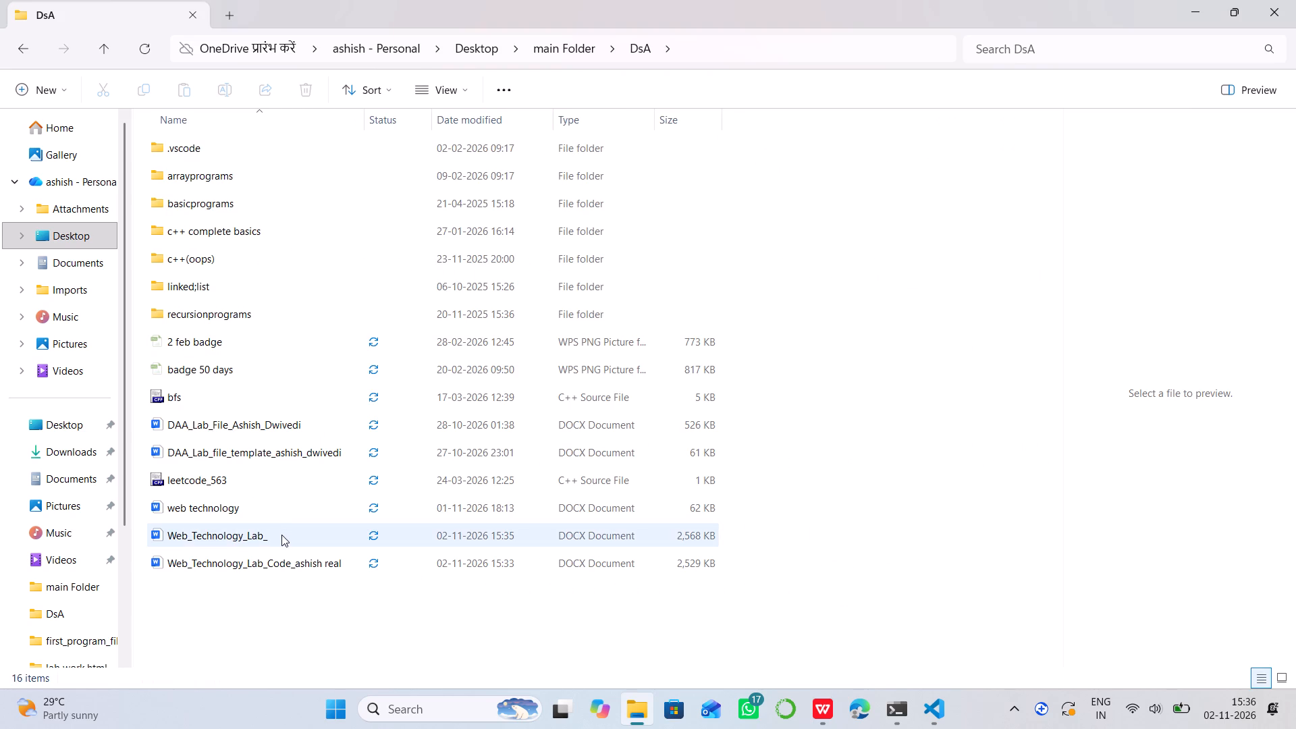
pyautogui.click(281, 535)
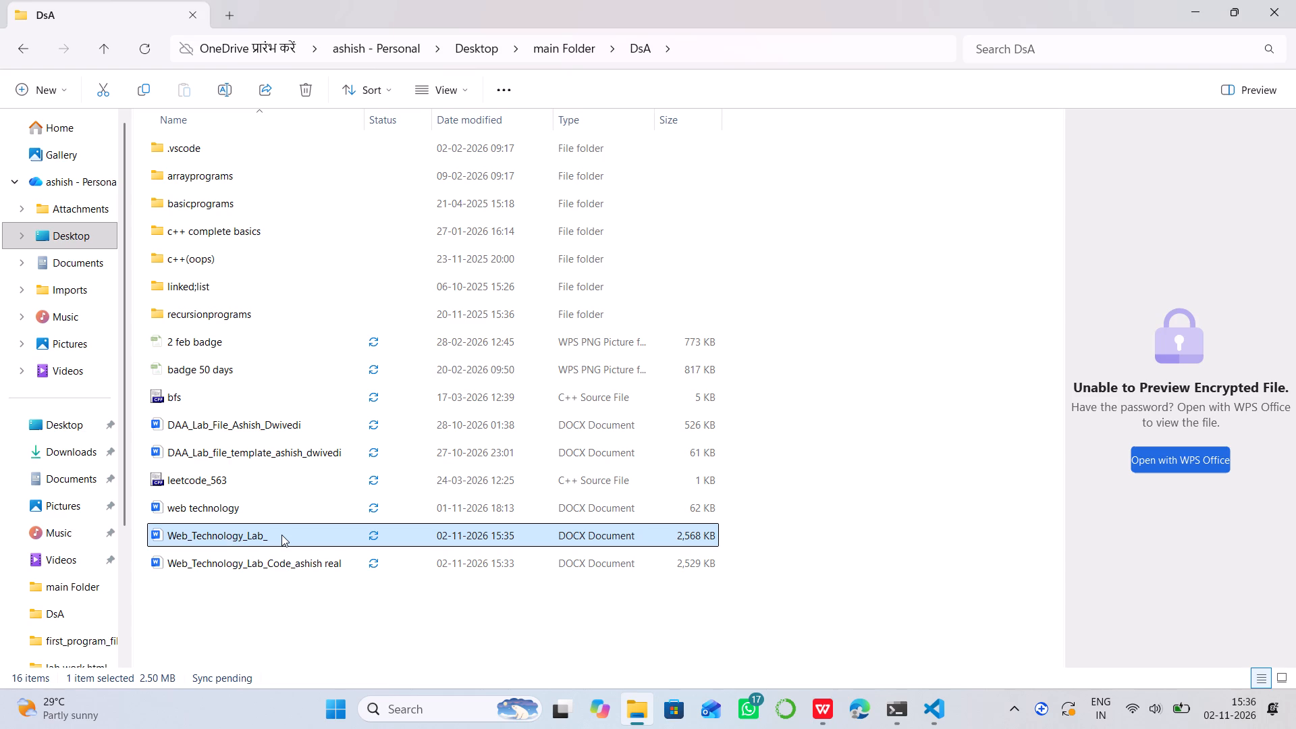
pyautogui.hotkey('ctrl', 'x')
pyautogui.click(311, 620)
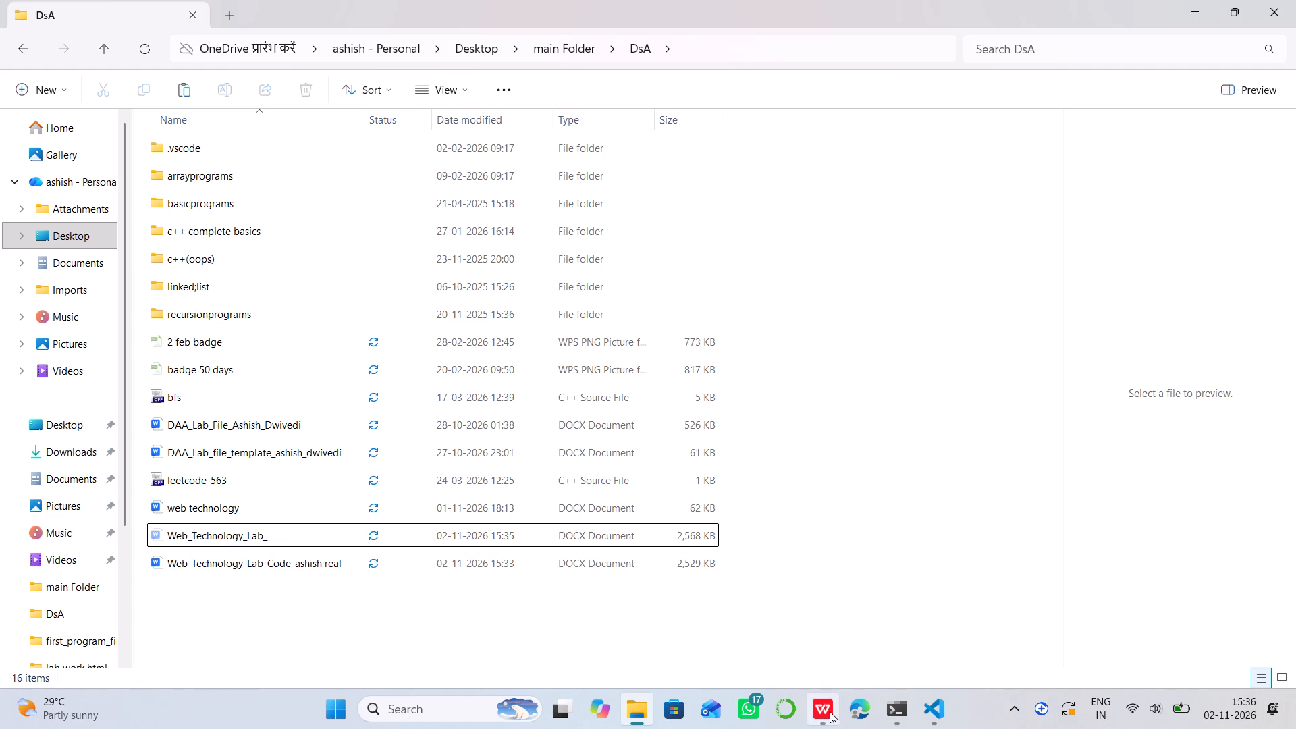
# Switch to Microsoft Edge, search the web for "i love pdf" and open the iLovePDF website's tool list.
pyautogui.click(855, 716)
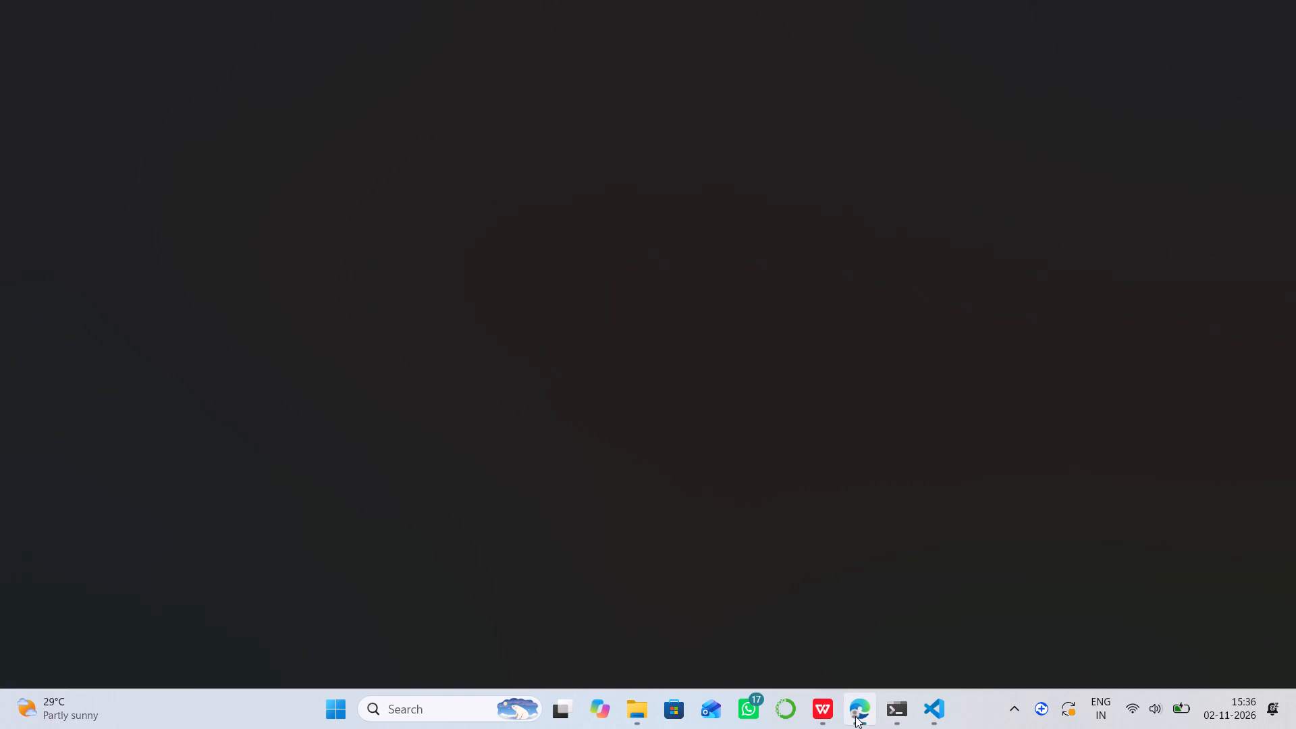
pyautogui.write('i love dpd')
pyautogui.press('BackSpace')
pyautogui.press('BackSpace')
pyautogui.press('BackSpace')
pyautogui.write('pdf')
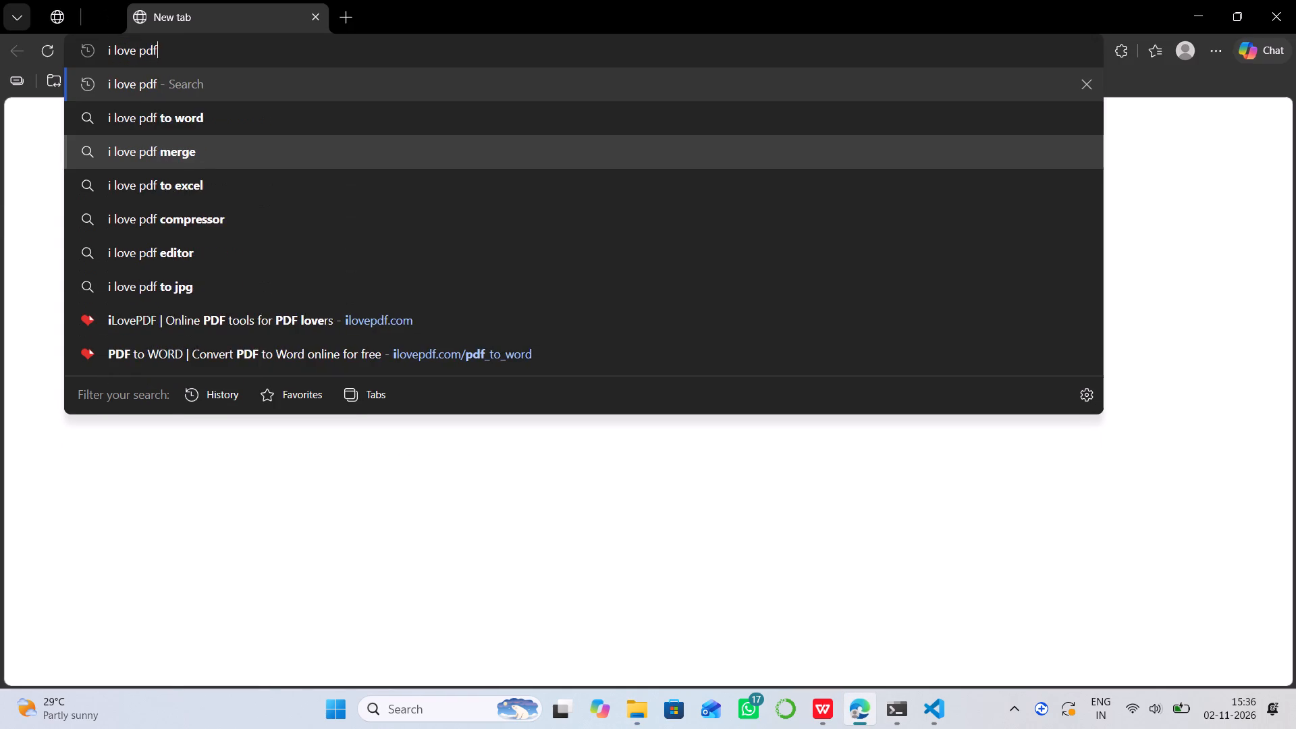
pyautogui.press('space')
pyautogui.press('Return')
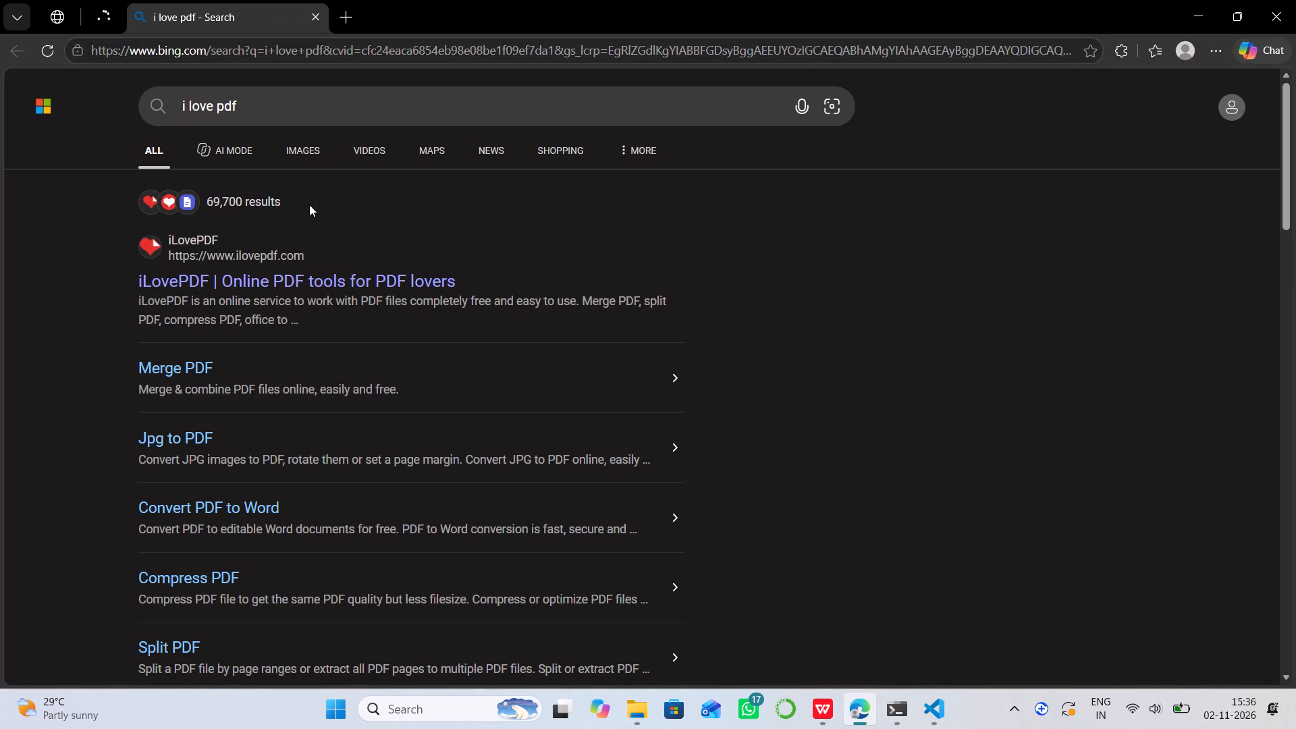
pyautogui.click(169, 287)
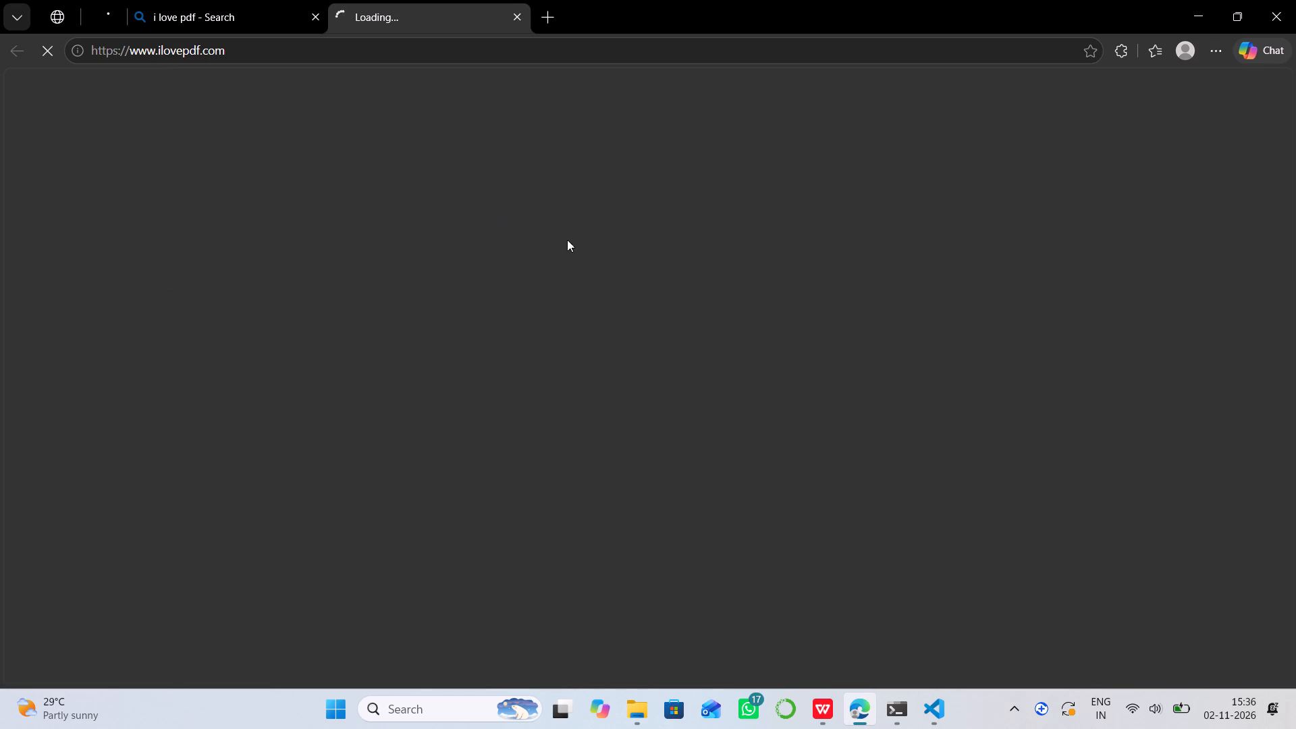
pyautogui.scroll(-1, 437, 339)
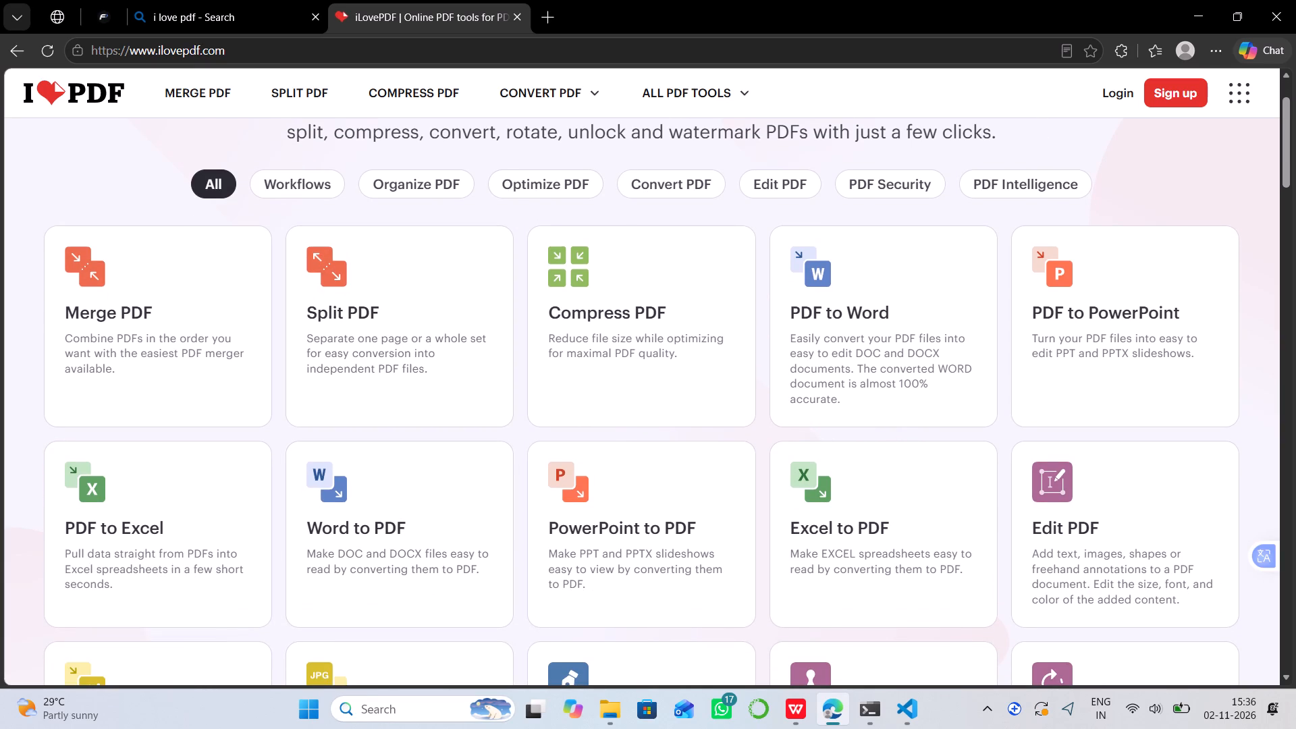
# Search Windows for kuro, launch the Kuro app, and minimize the browser window.
pyautogui.click(398, 716)
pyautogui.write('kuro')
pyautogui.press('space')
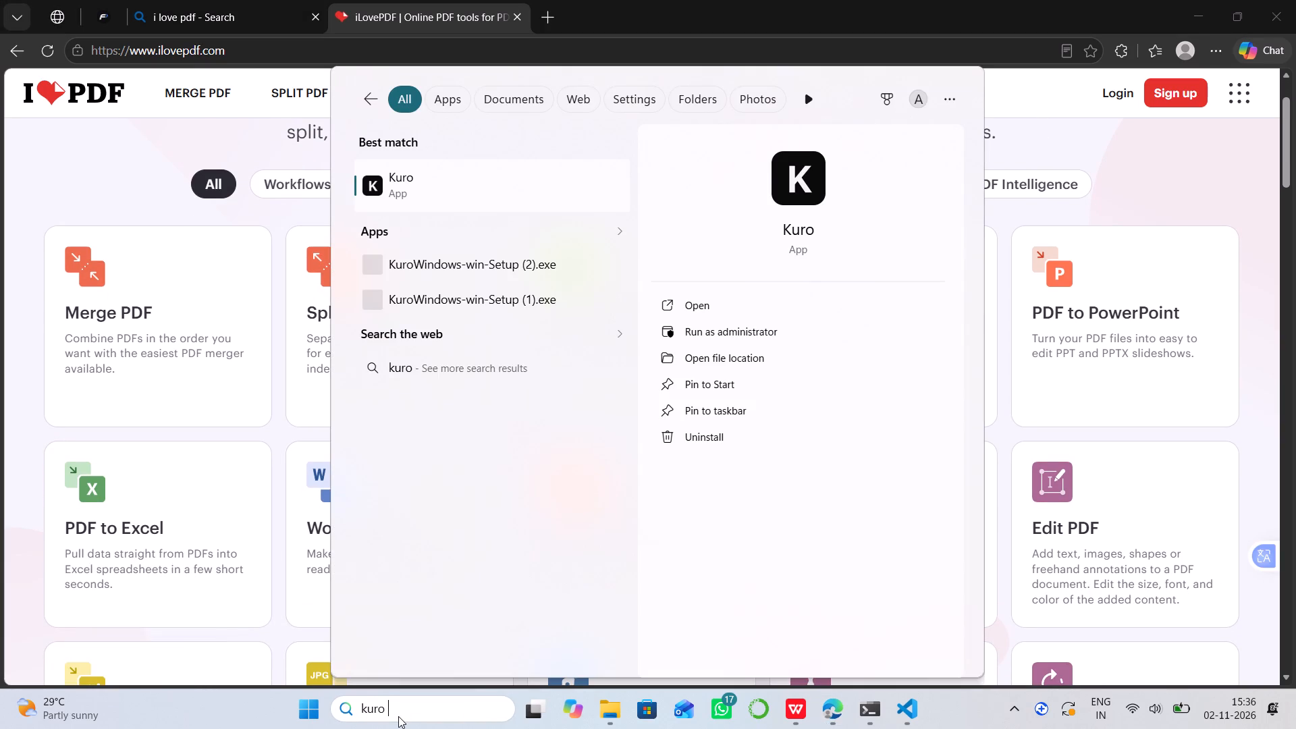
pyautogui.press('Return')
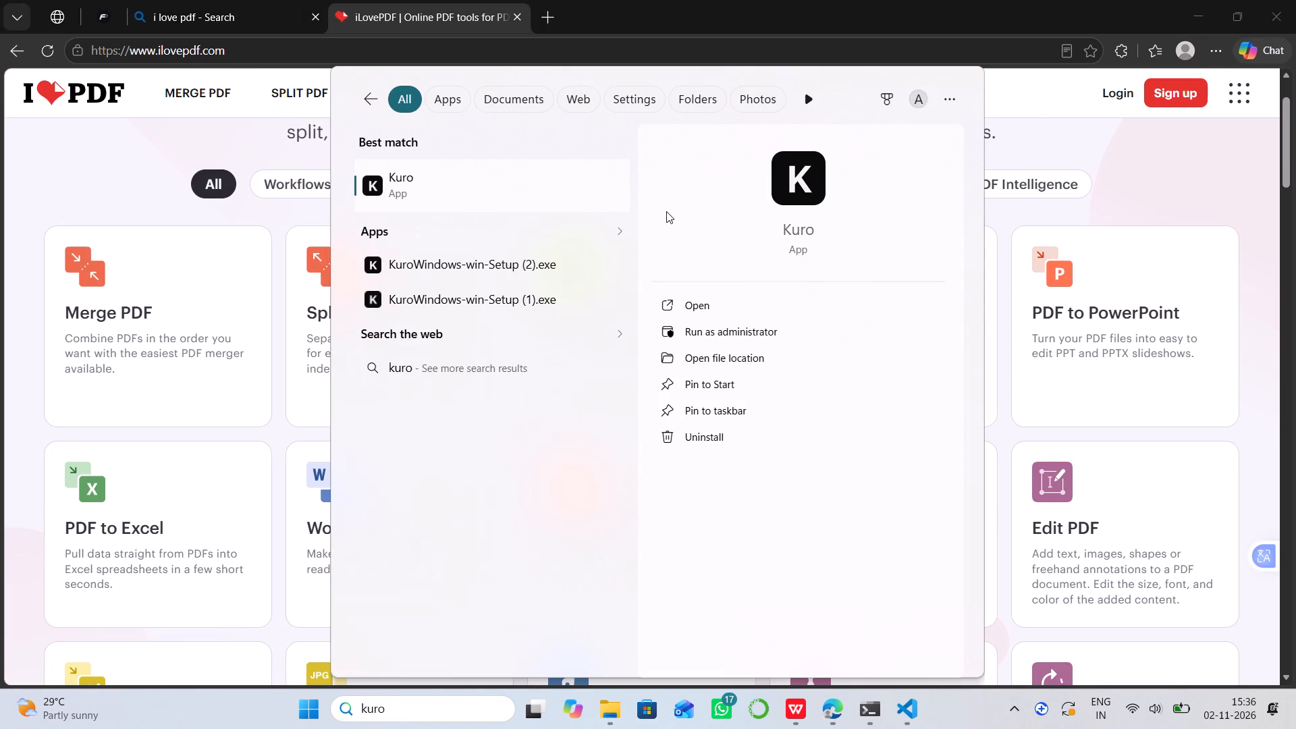
pyautogui.click(1198, 7)
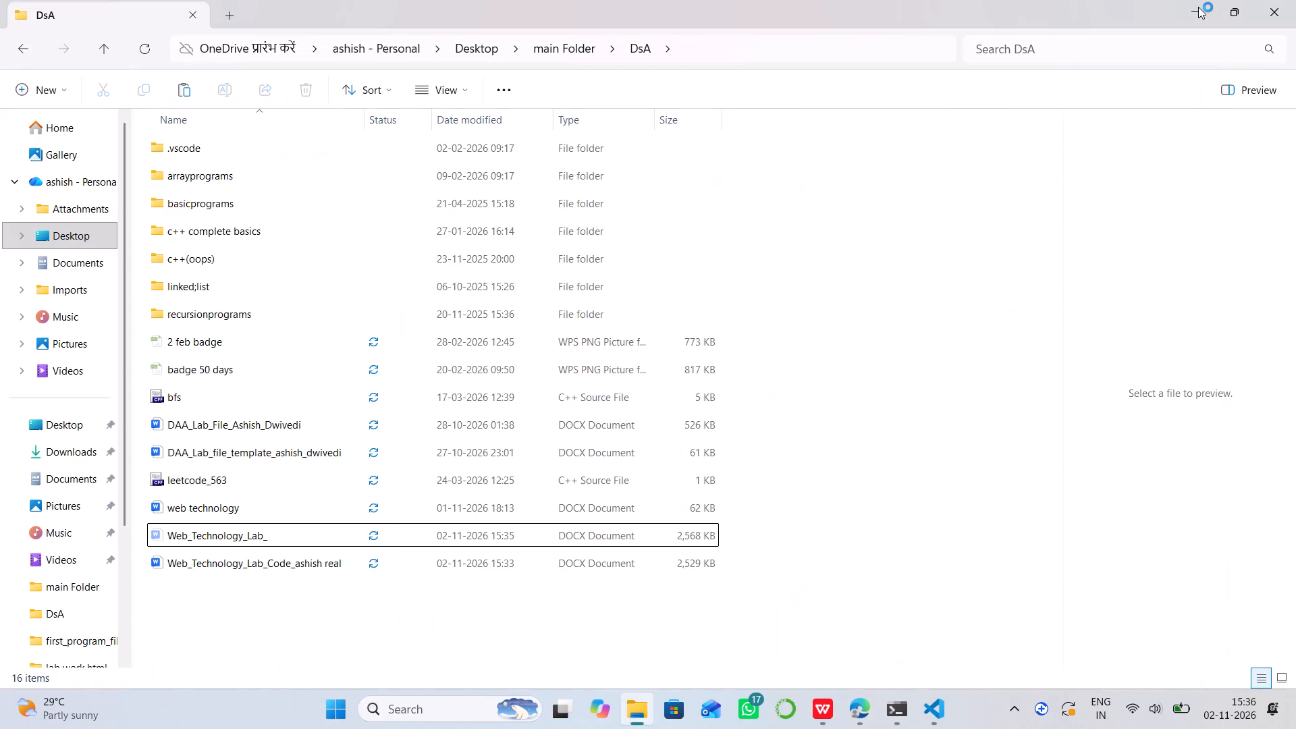
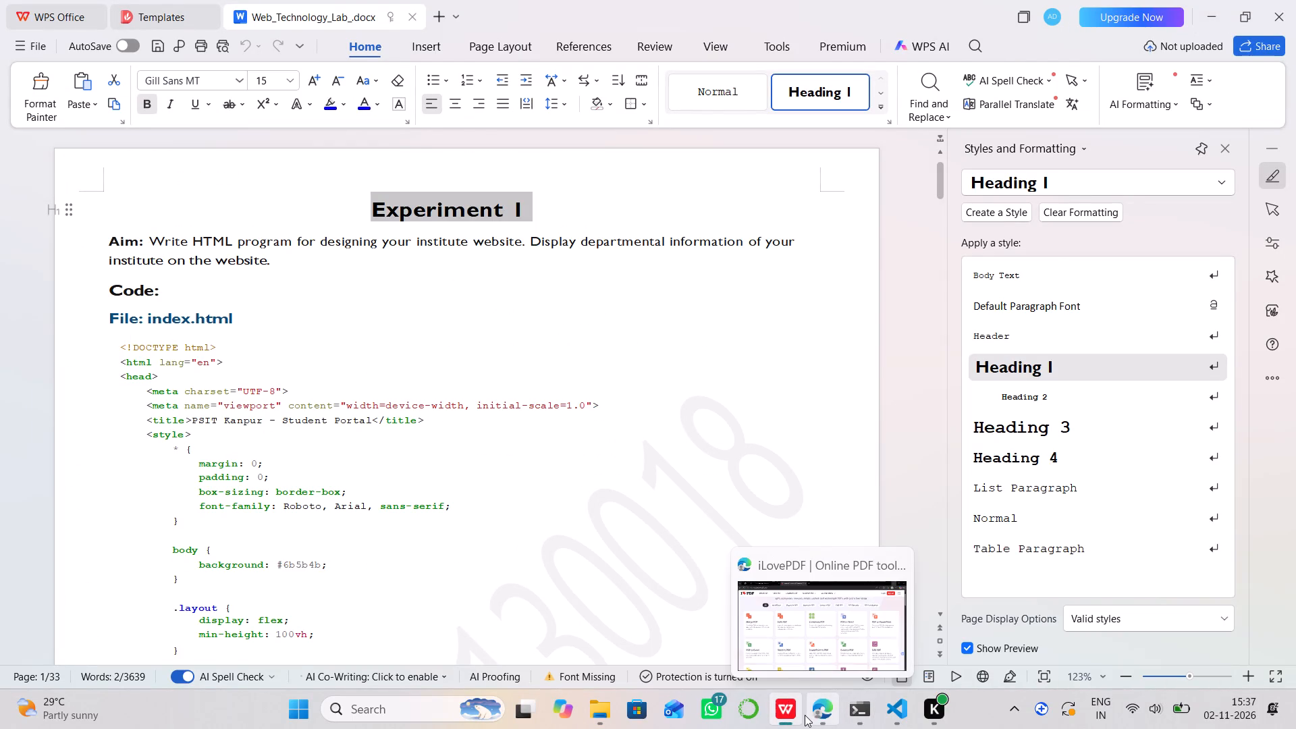
# Switch from the lab document back to Microsoft Edge and open the Word to PDF converter on the iLovePDF website.
pyautogui.click(771, 641)
pyautogui.scroll(-1, 385, 416)
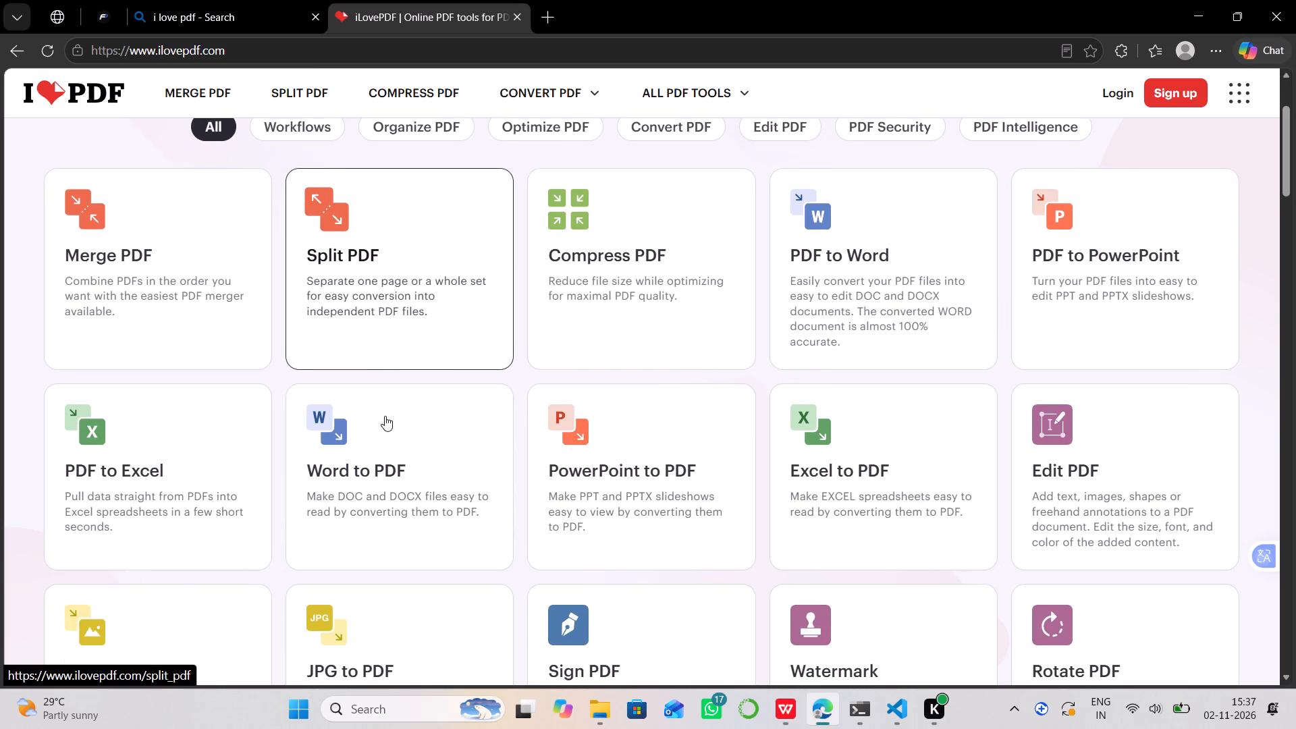
pyautogui.scroll(-1, 385, 416)
pyautogui.click(363, 456)
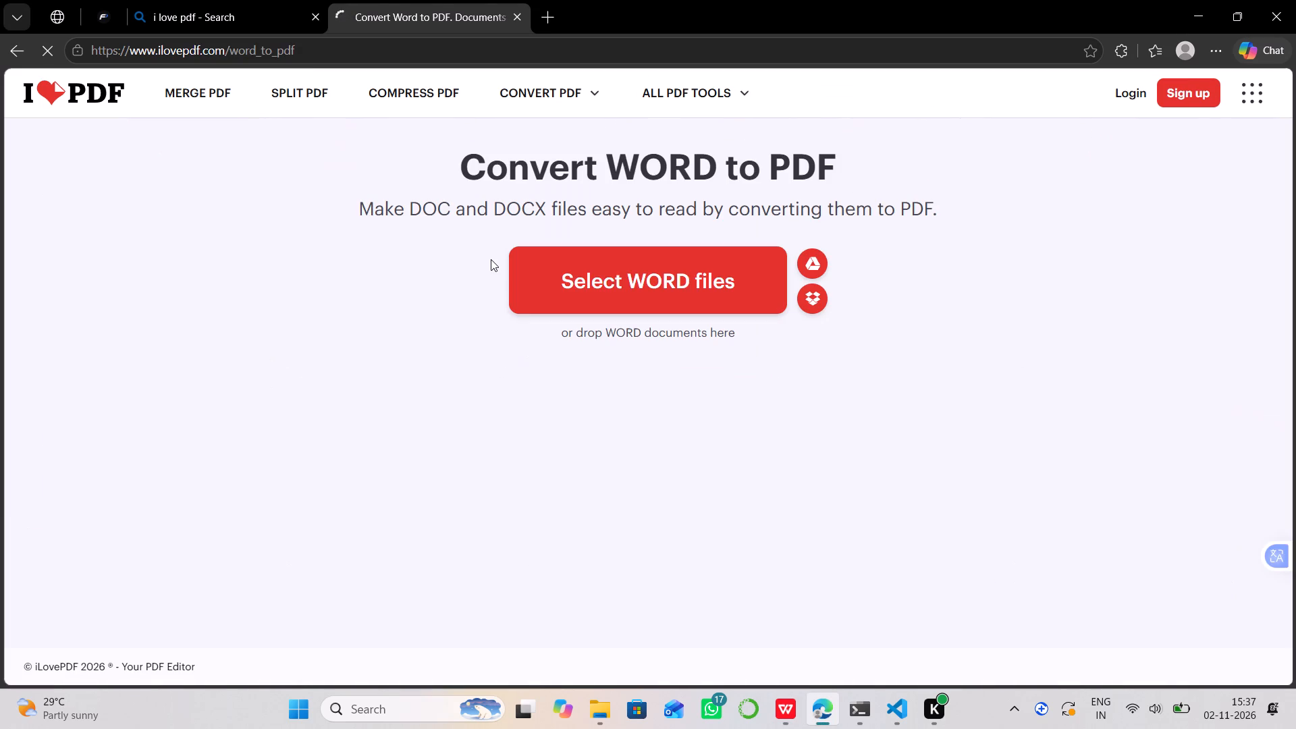
# Open the file chooser for selecting the Word file to convert to PDF.
pyautogui.click(560, 265)
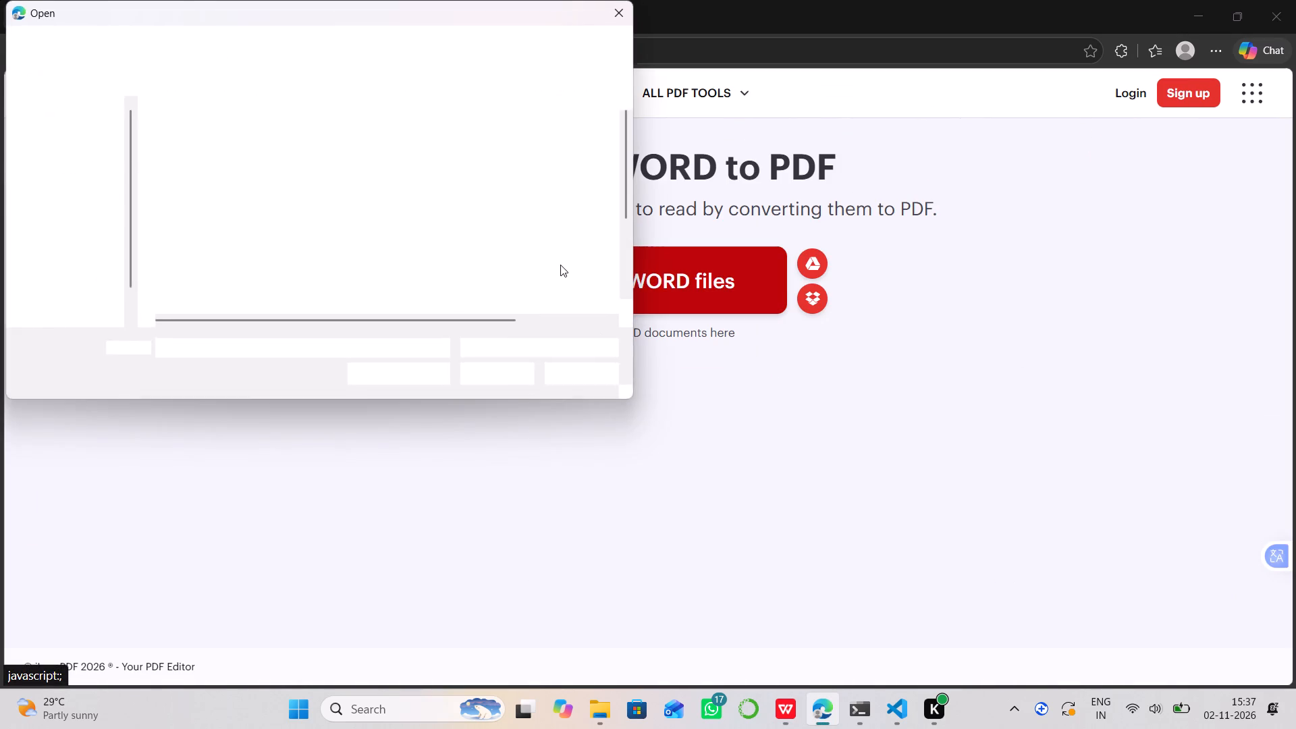
# Load Web_Technology_Lab_.docx from the DsA folder into the Word to PDF tool and start its conversion to PDF.
pyautogui.scroll(-1, 313, 224)
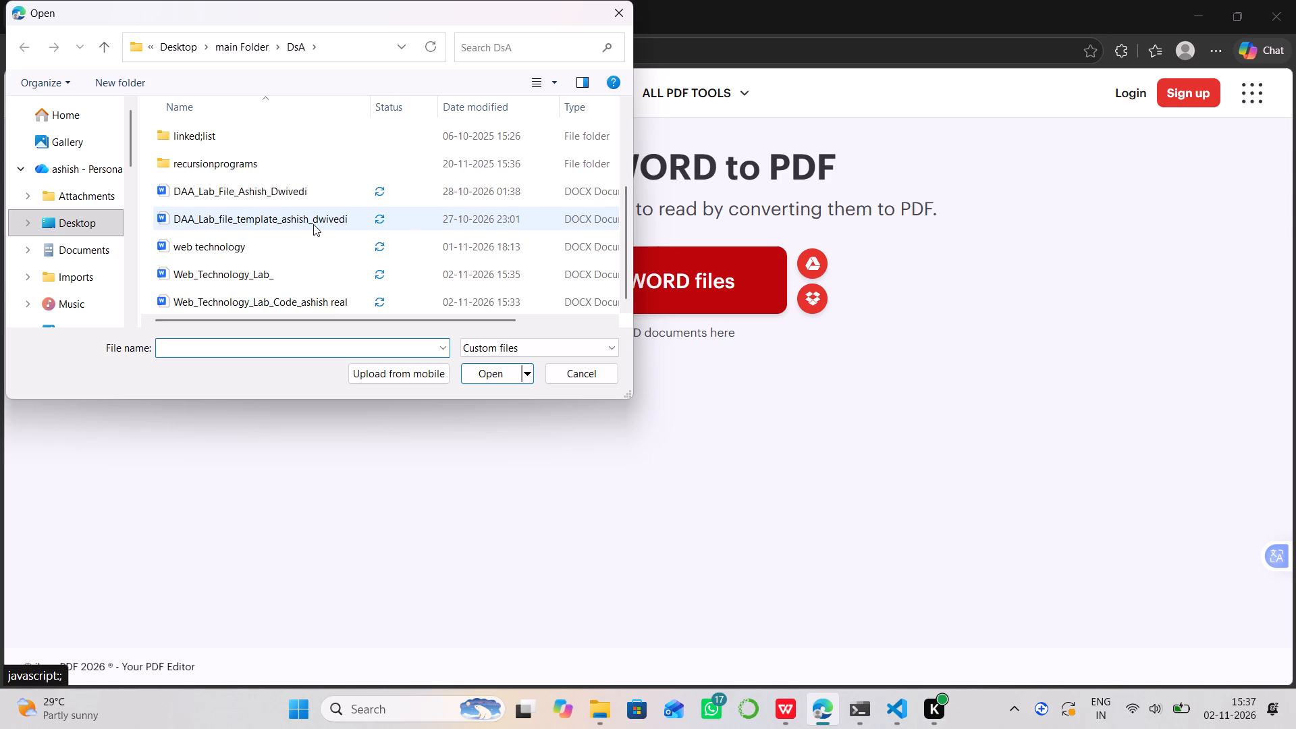
pyautogui.scroll(-1, 313, 224)
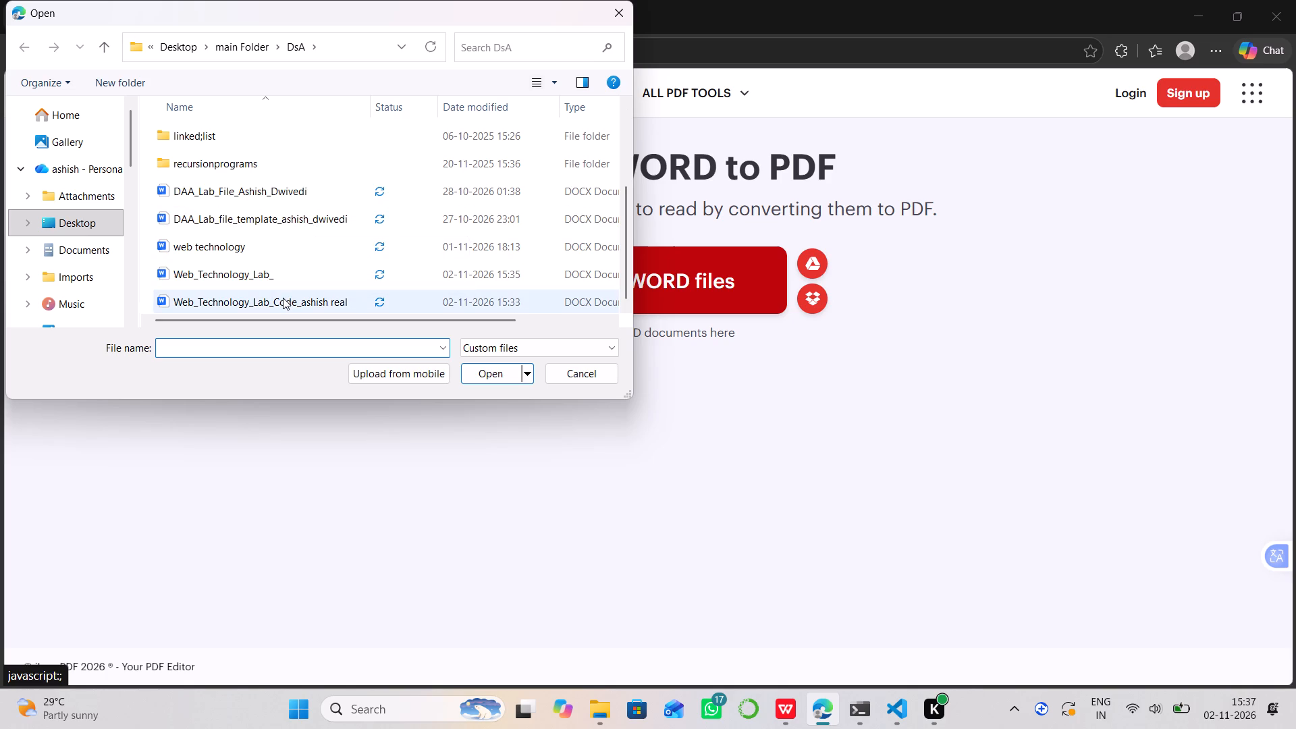
pyautogui.click(261, 270)
pyautogui.click(479, 374)
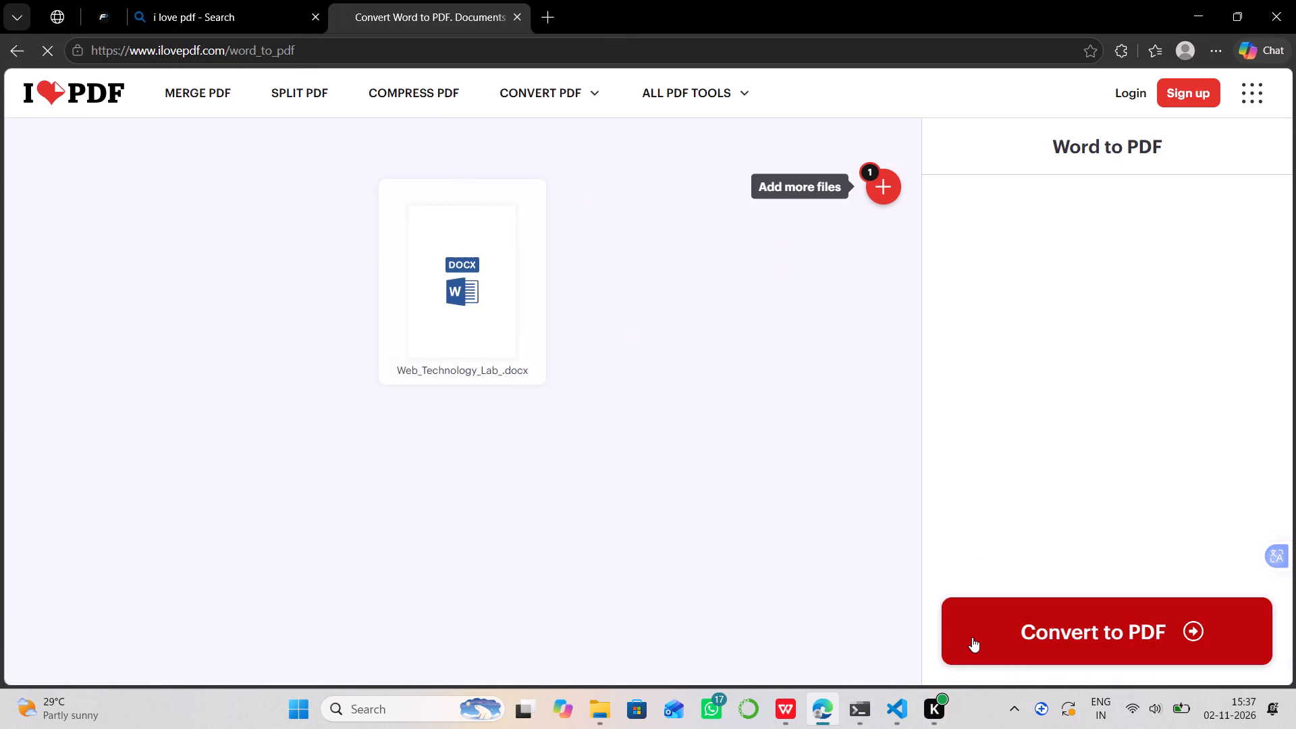
pyautogui.click(972, 637)
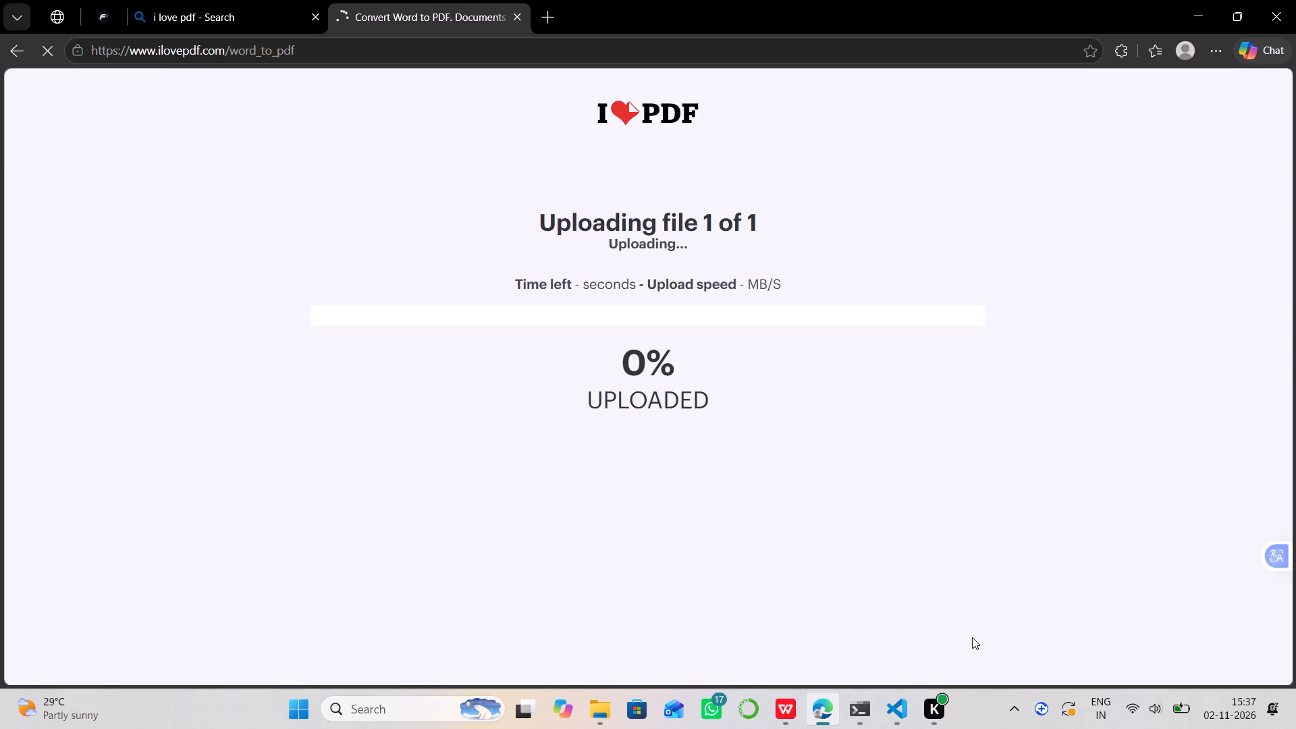
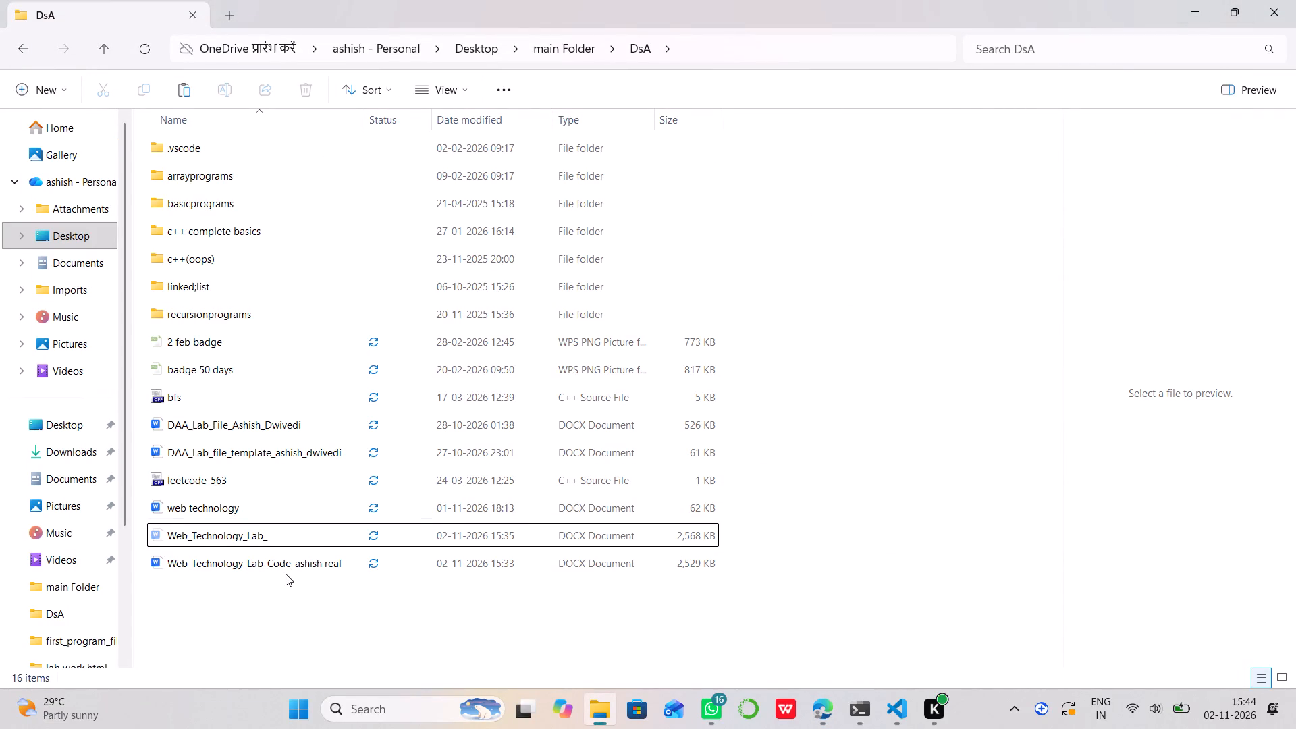
# Open the web technology document in the DsA folder.
pyautogui.click(269, 514)
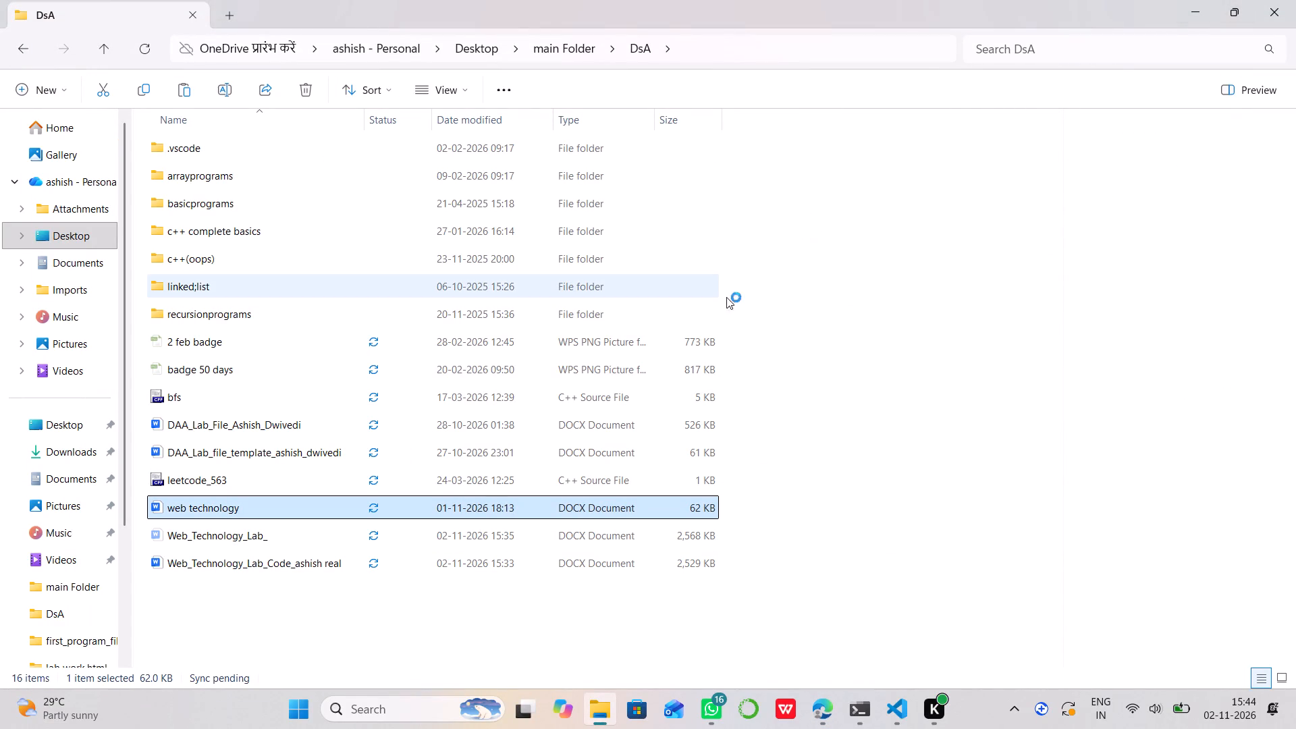
pyautogui.doubleClick(383, 510)
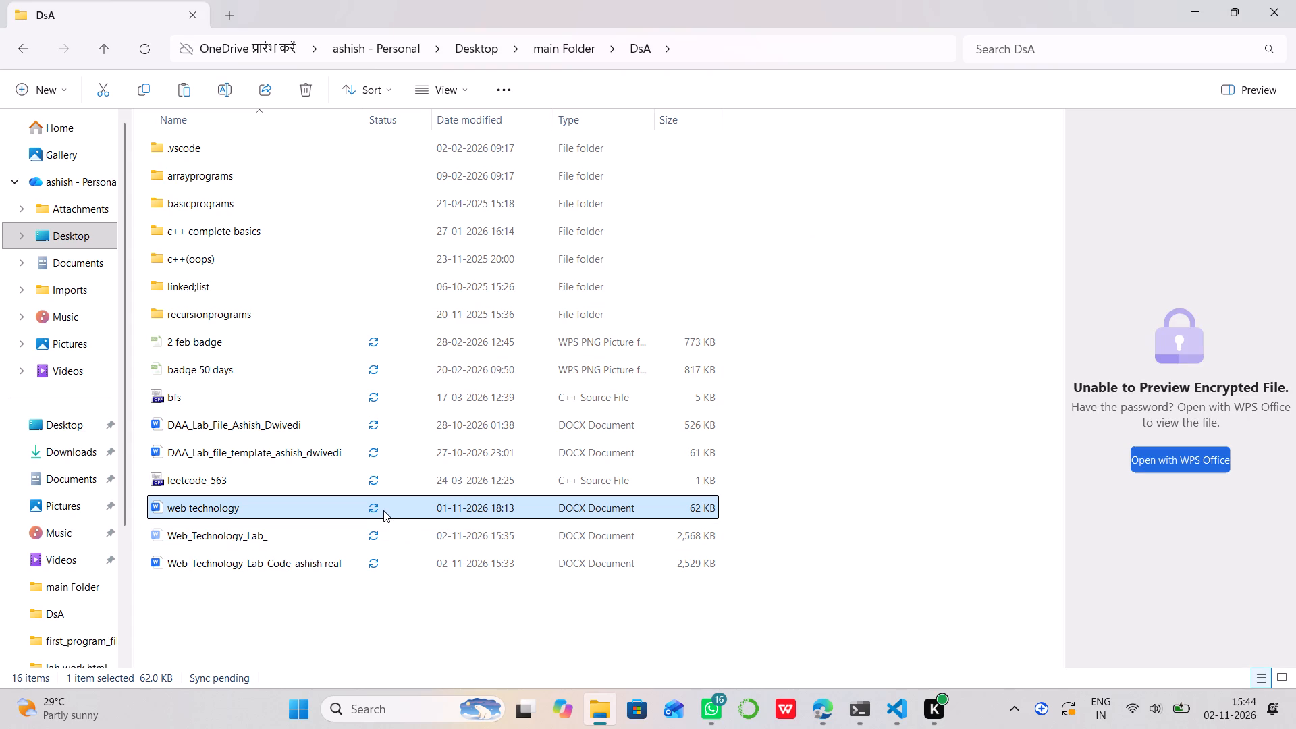
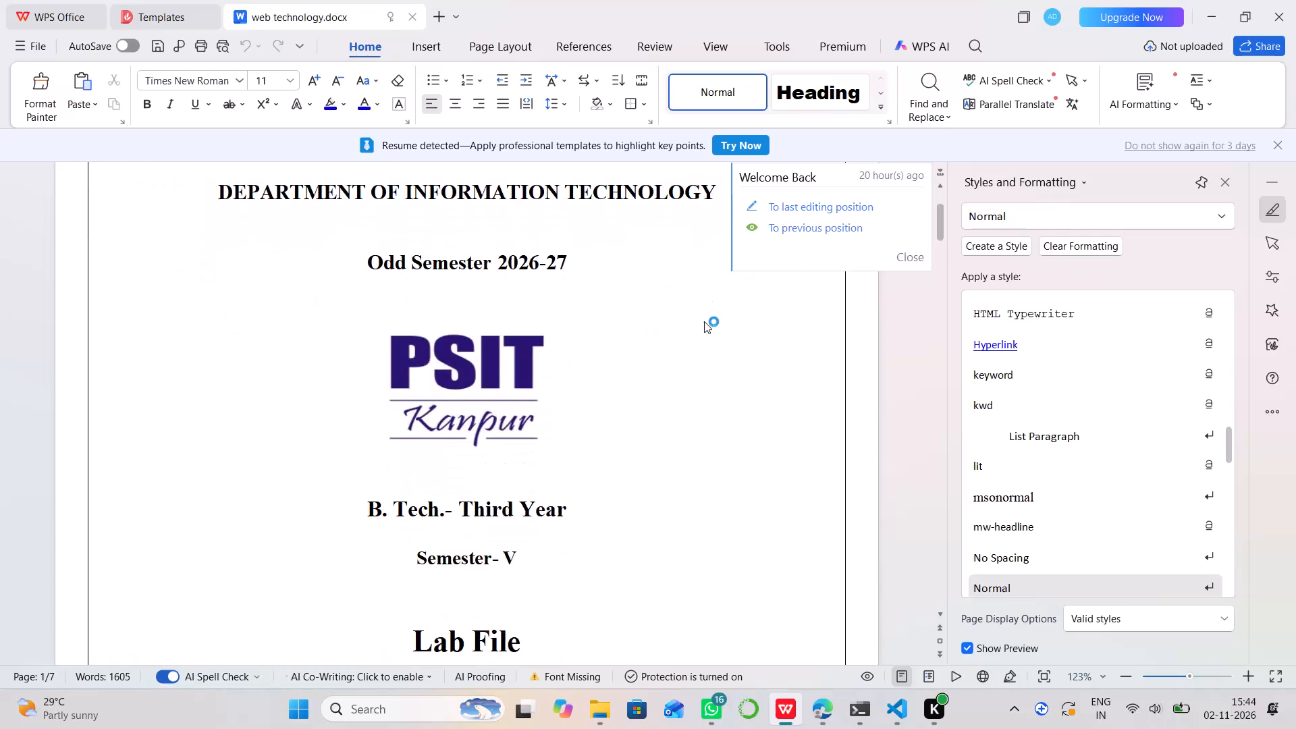
# Review the lab file's cover page through to its table of contents in web technology.docx in WPS Office.
pyautogui.scroll(-5, 704, 321)
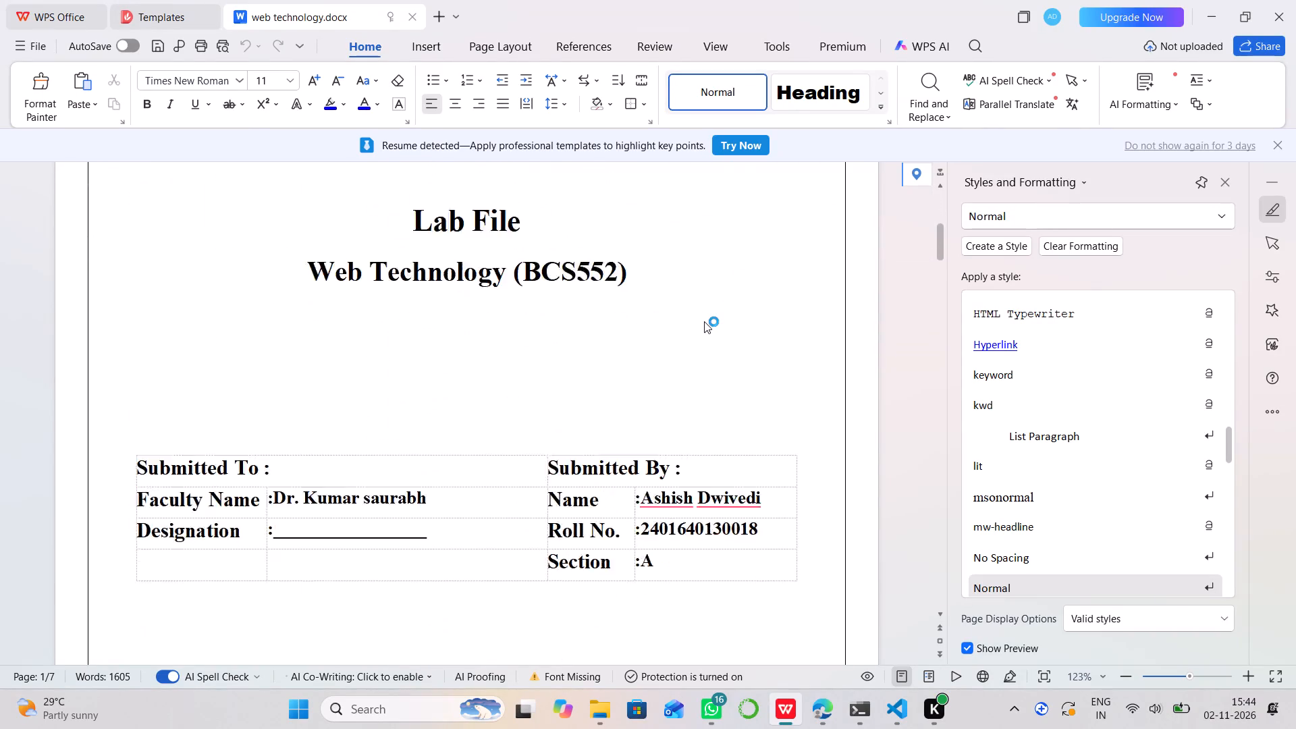
pyautogui.scroll(-1, 704, 321)
pyautogui.scroll(-3, 356, 284)
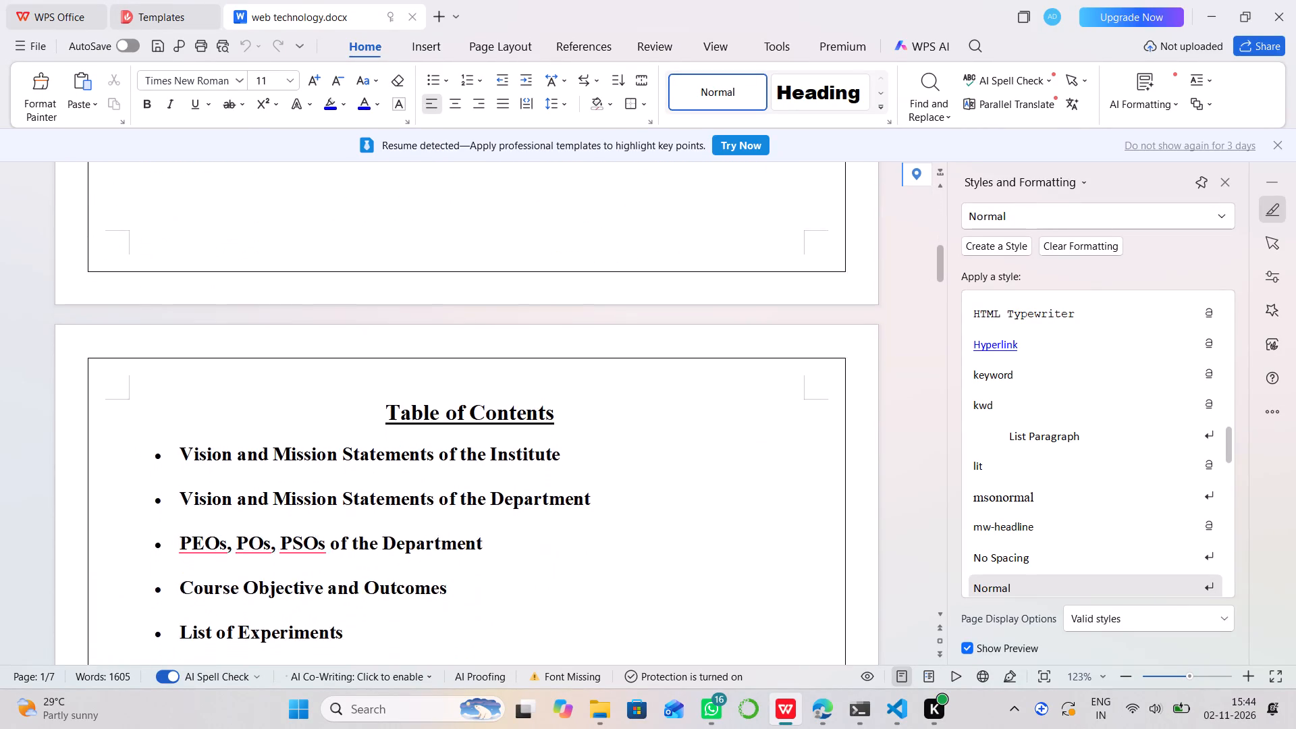
# Finish checking the table of contents in web technology.docx and close WPS Office to return to the DsA folder.
pyautogui.scroll(-2, 356, 284)
pyautogui.click(1295, 0)
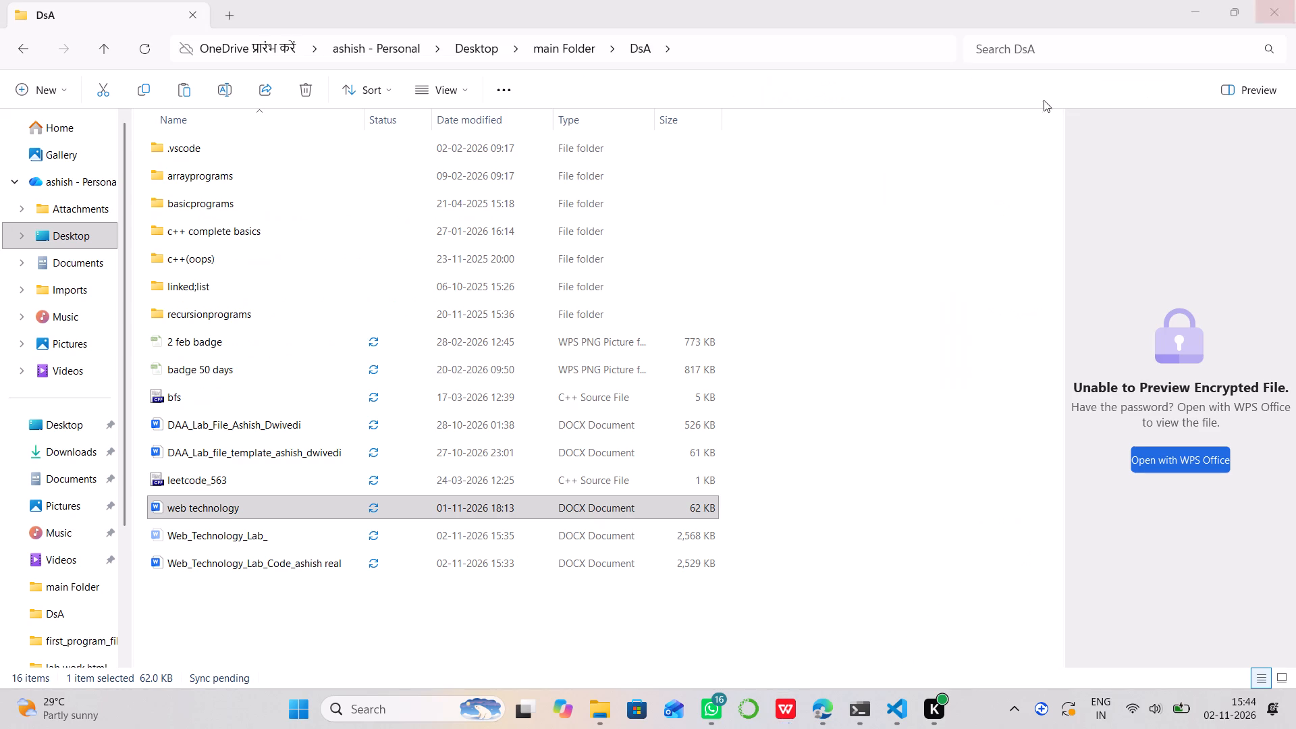
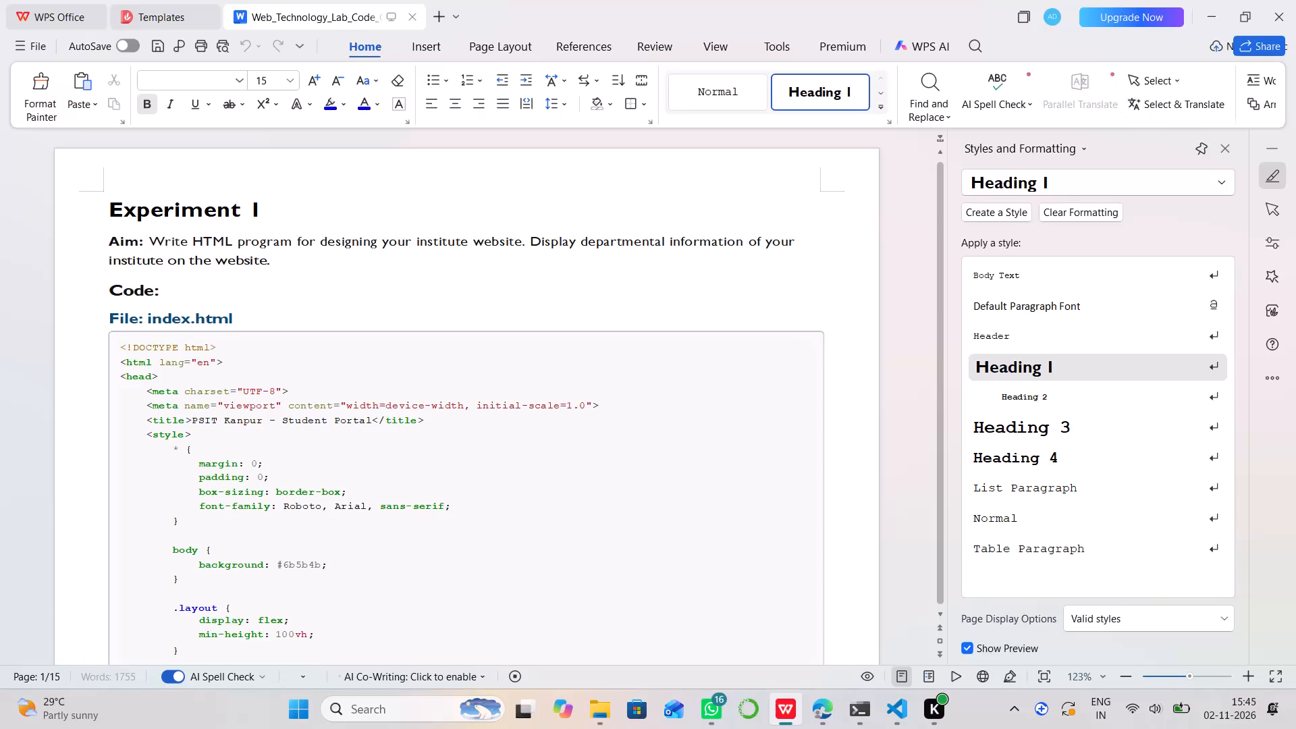
# Check the Experiment 1 index.html code in the received Web_Technology_Lab_Code_ document and close WPS Office.
pyautogui.scroll(-5, 587, 428)
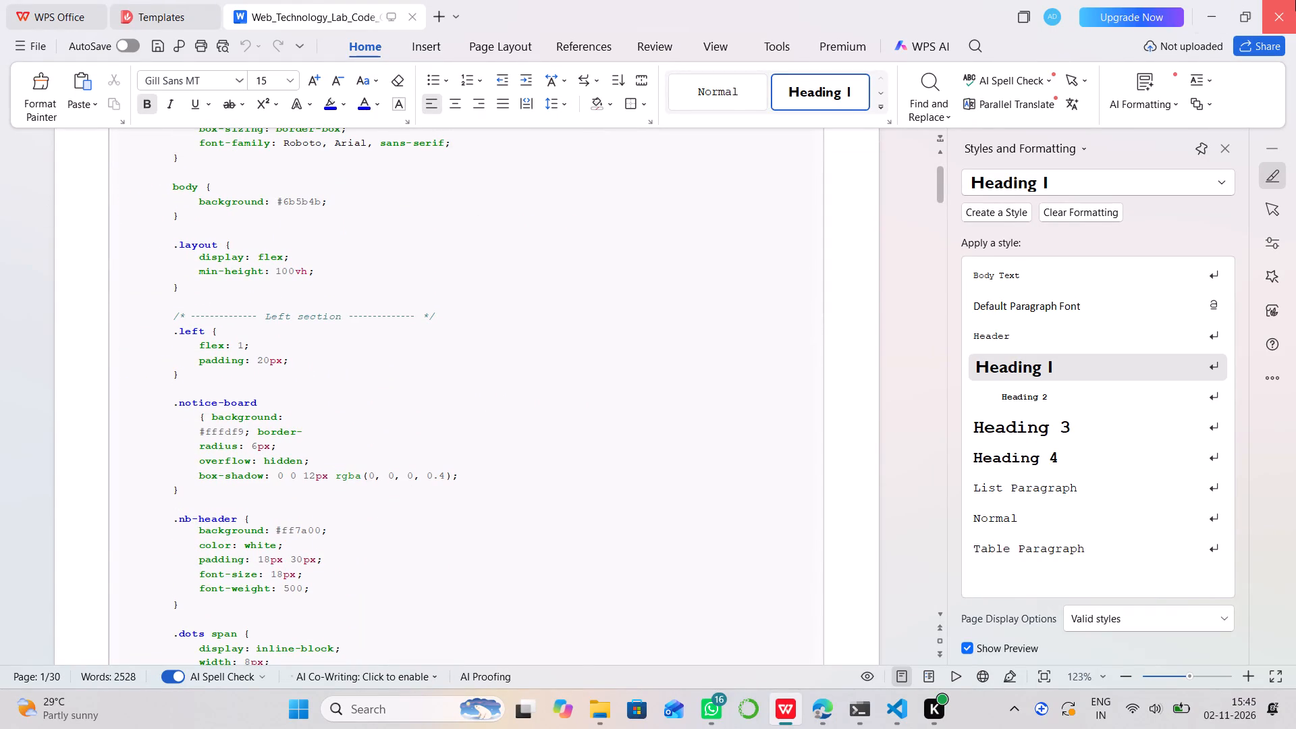
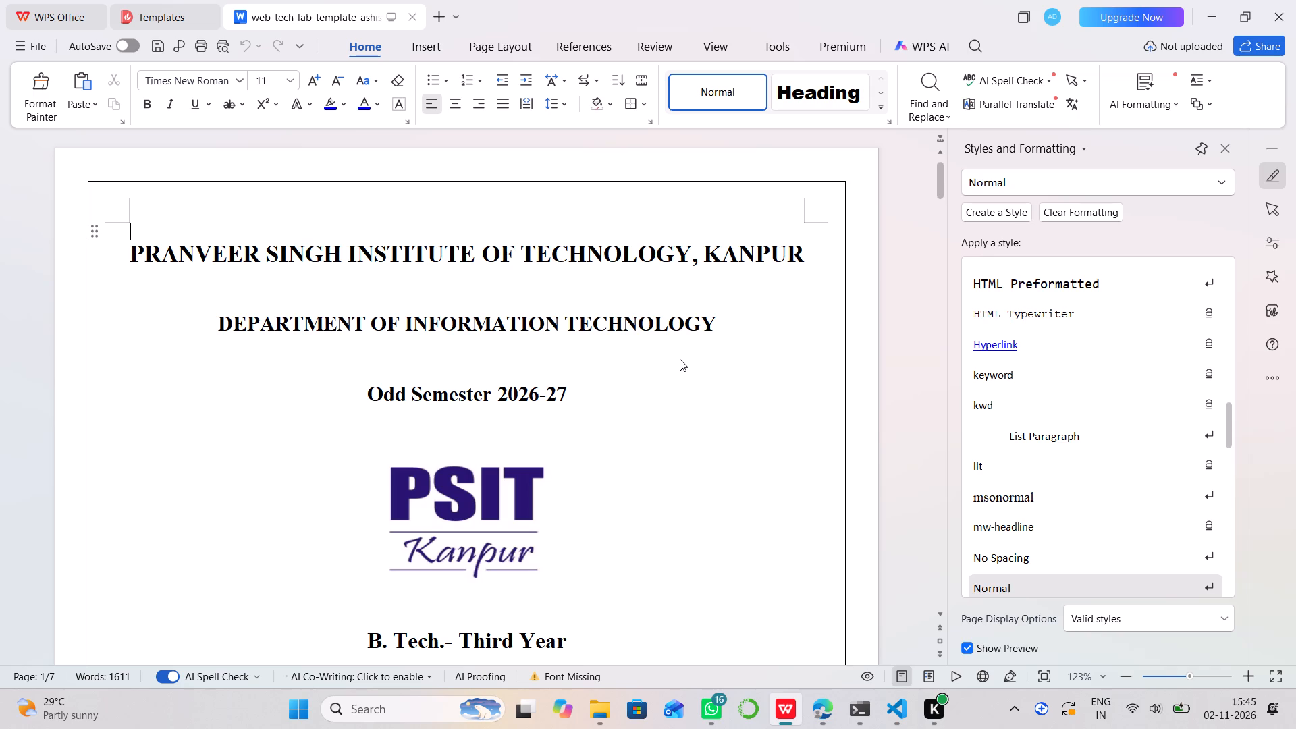
# Review the web tech lab template from its cover page to the department vision and mission statements, and close WPS Office.
pyautogui.scroll(-6, 707, 391)
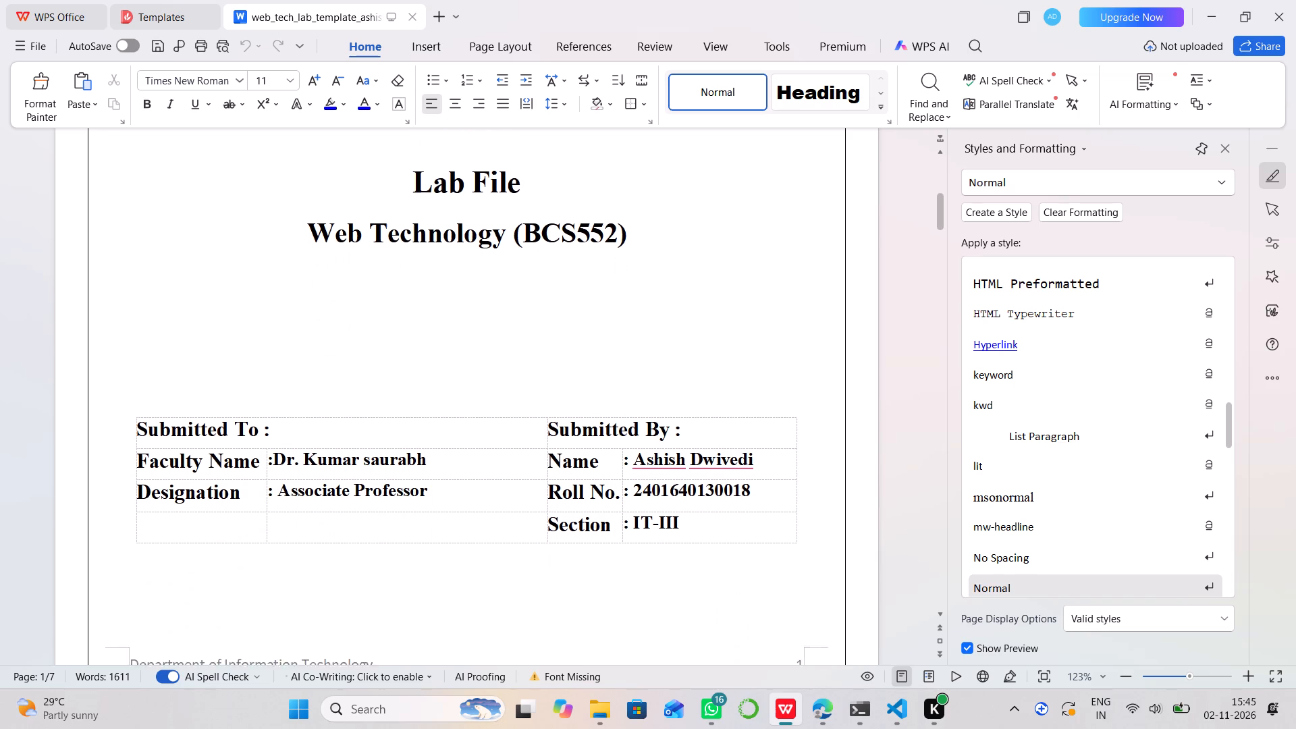
pyautogui.scroll(-3, 707, 391)
pyautogui.scroll(2, 707, 391)
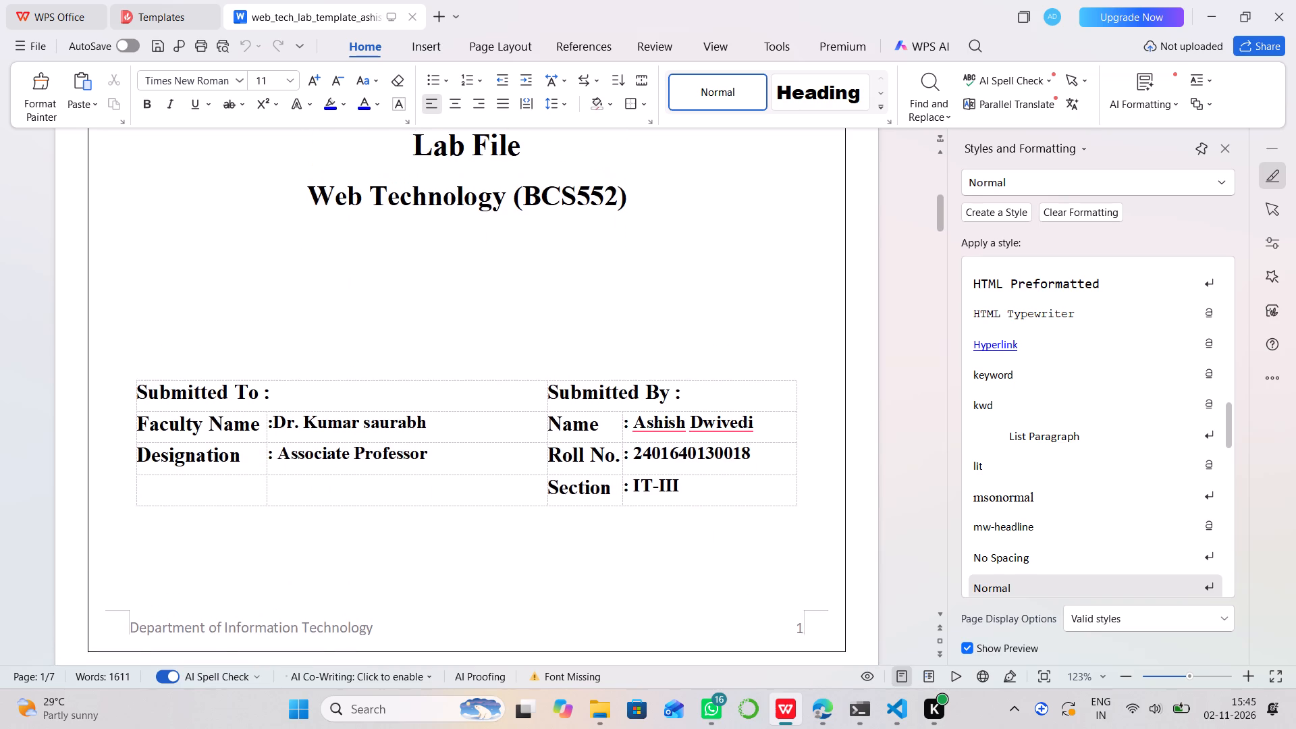
pyautogui.scroll(-5, 707, 391)
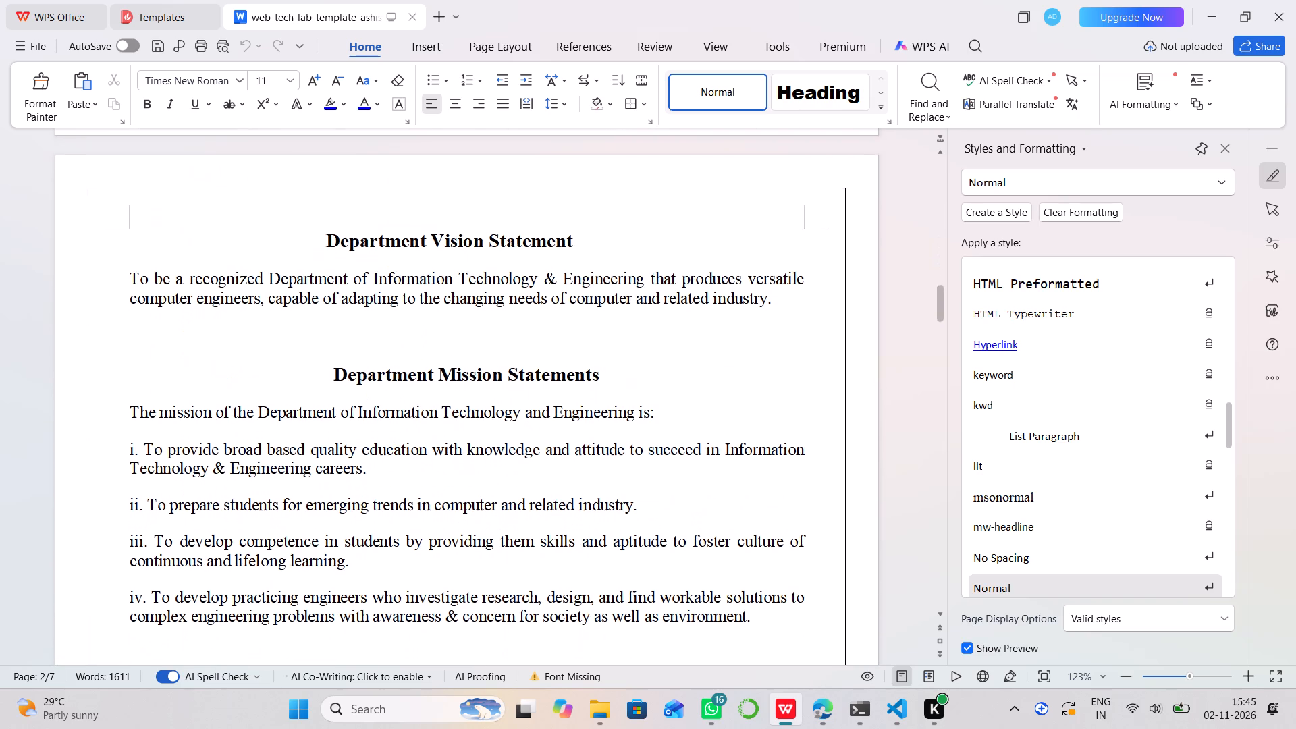
pyautogui.click(1284, 22)
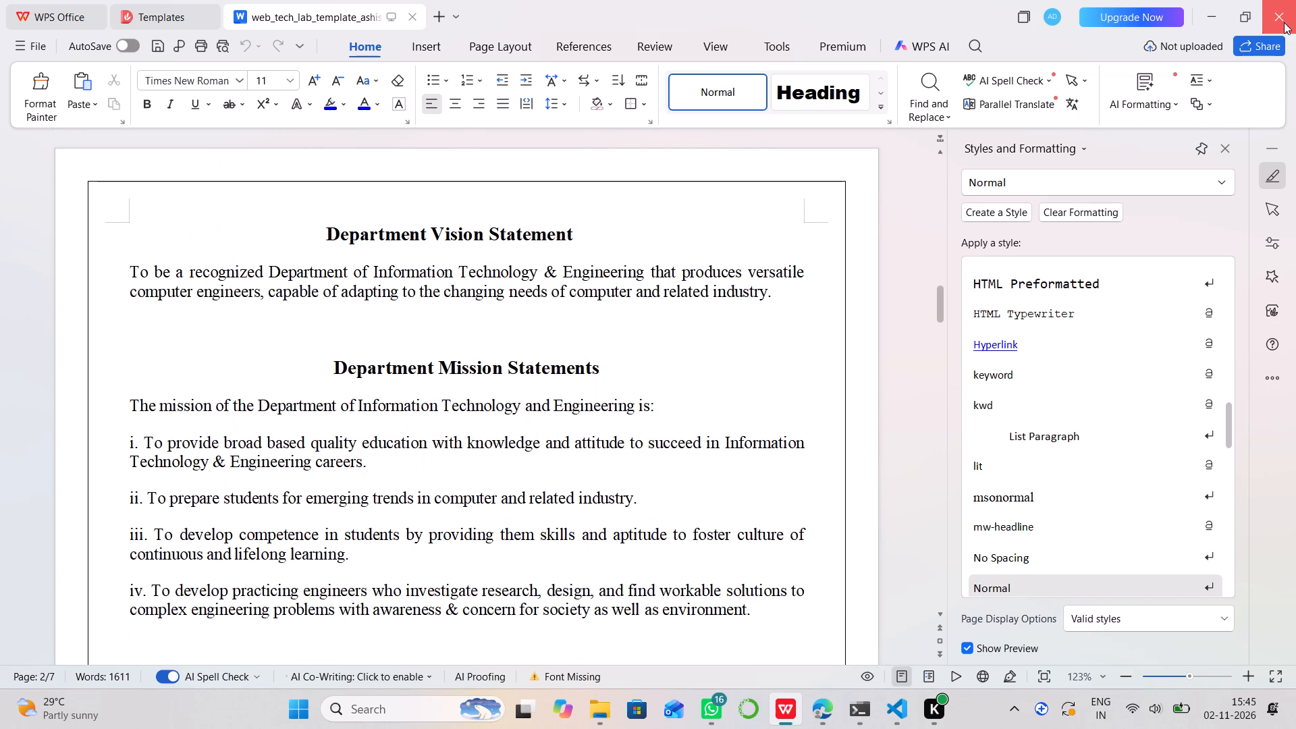